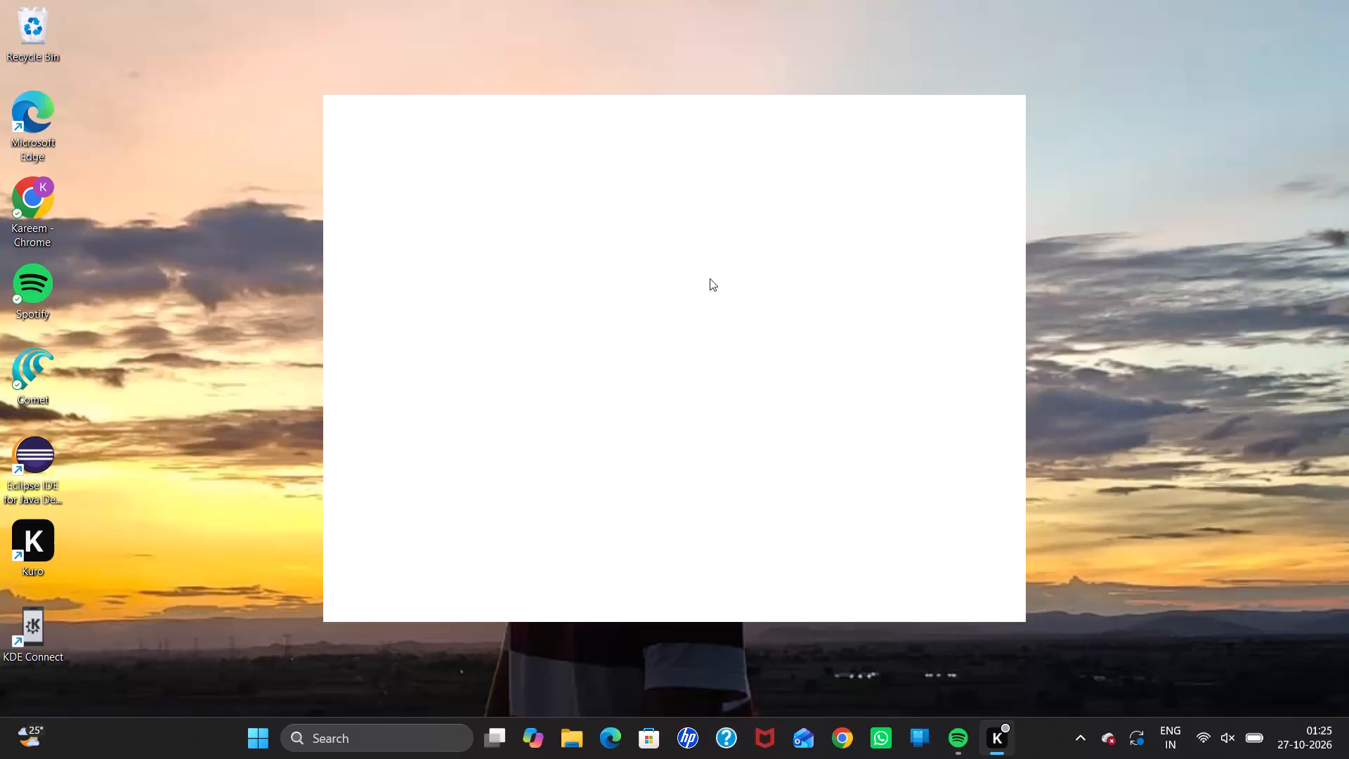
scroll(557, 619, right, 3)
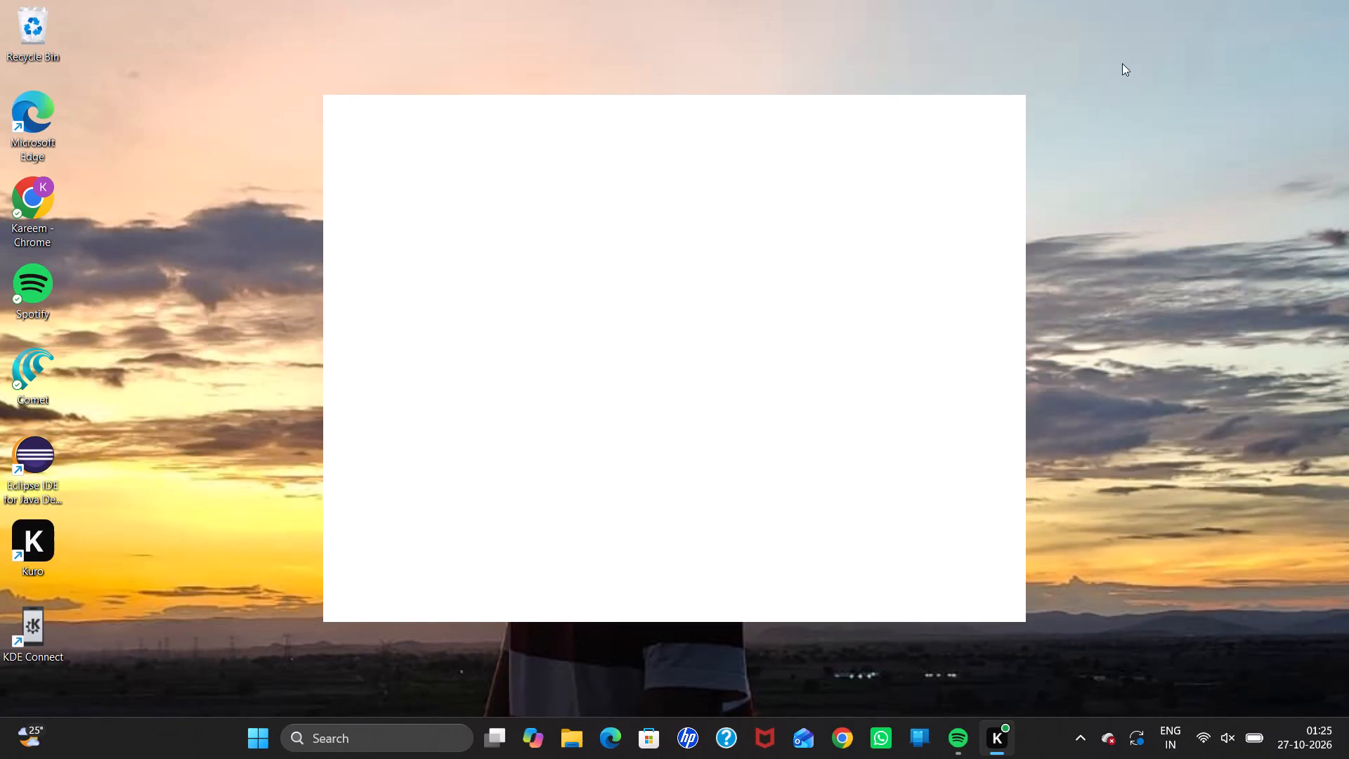
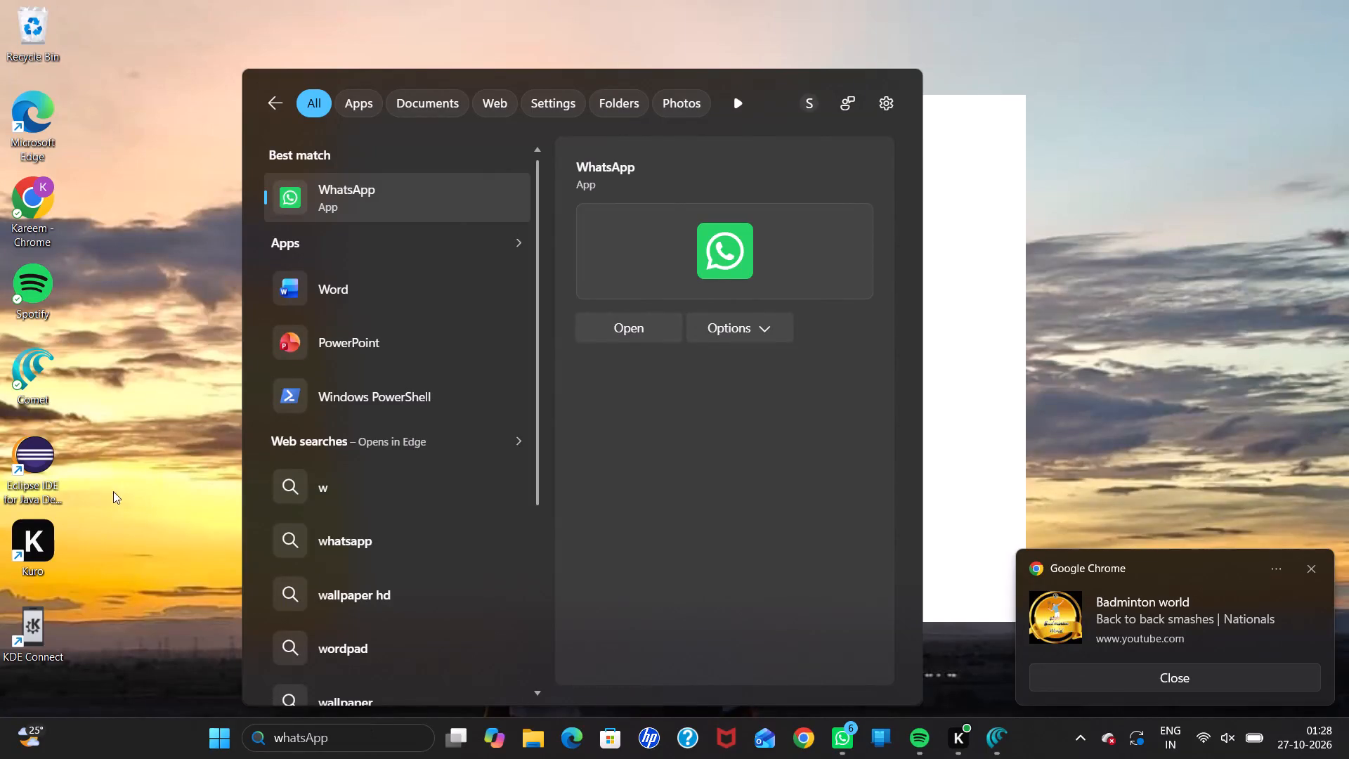
Launch Word from the search results.
click(326, 286)
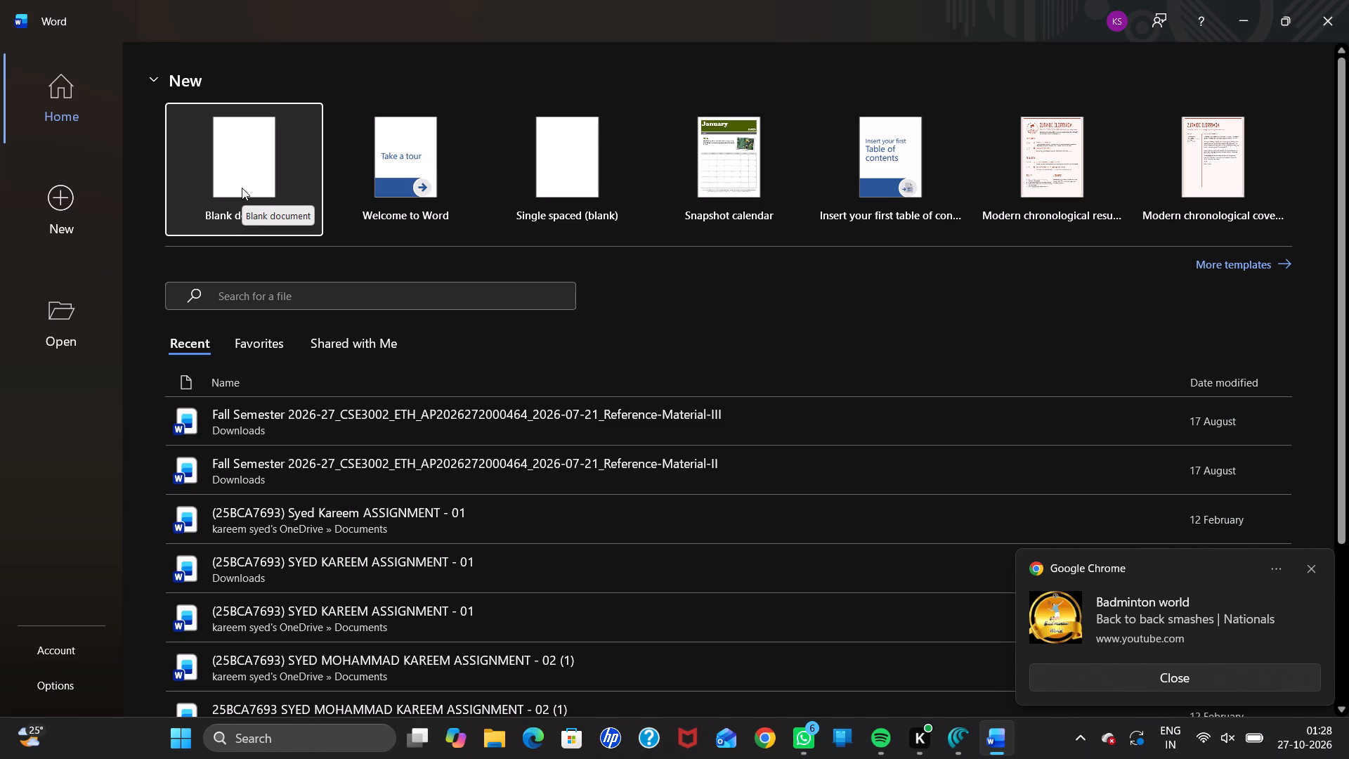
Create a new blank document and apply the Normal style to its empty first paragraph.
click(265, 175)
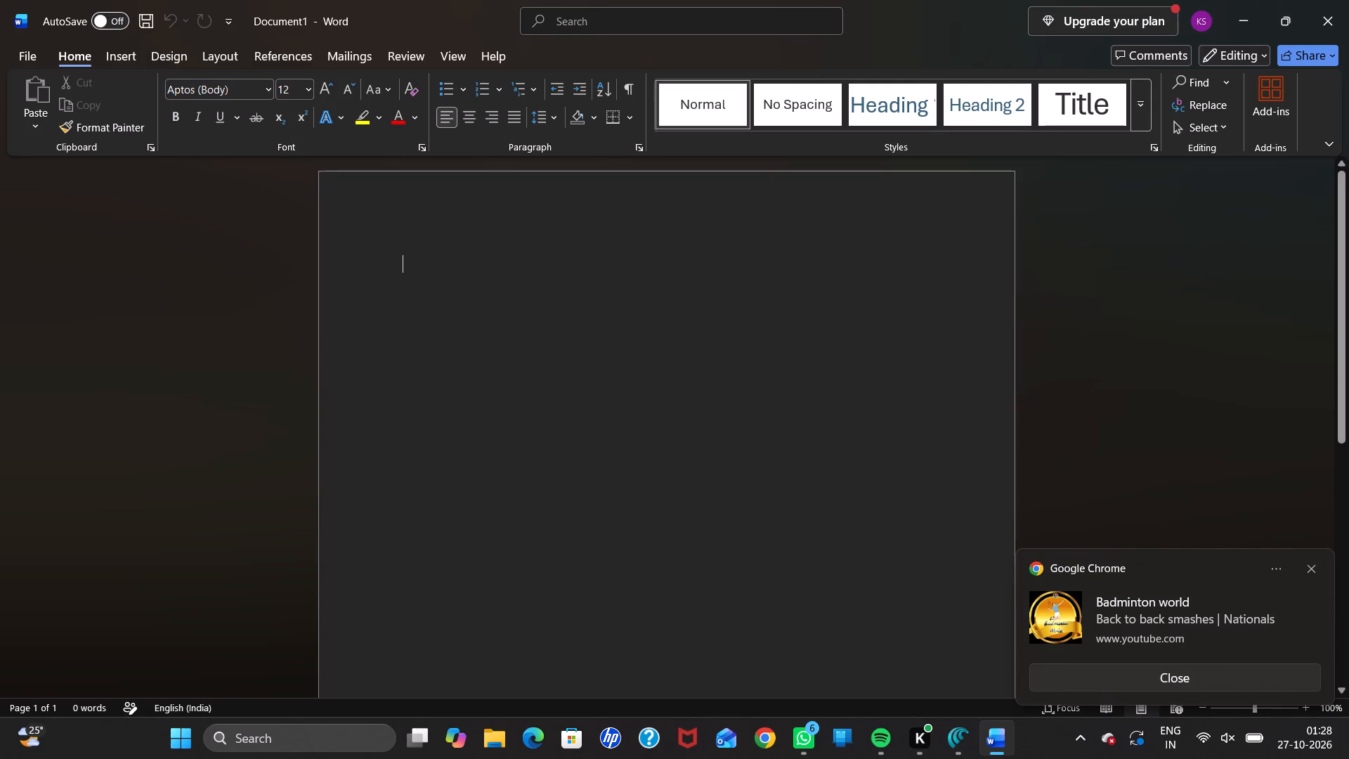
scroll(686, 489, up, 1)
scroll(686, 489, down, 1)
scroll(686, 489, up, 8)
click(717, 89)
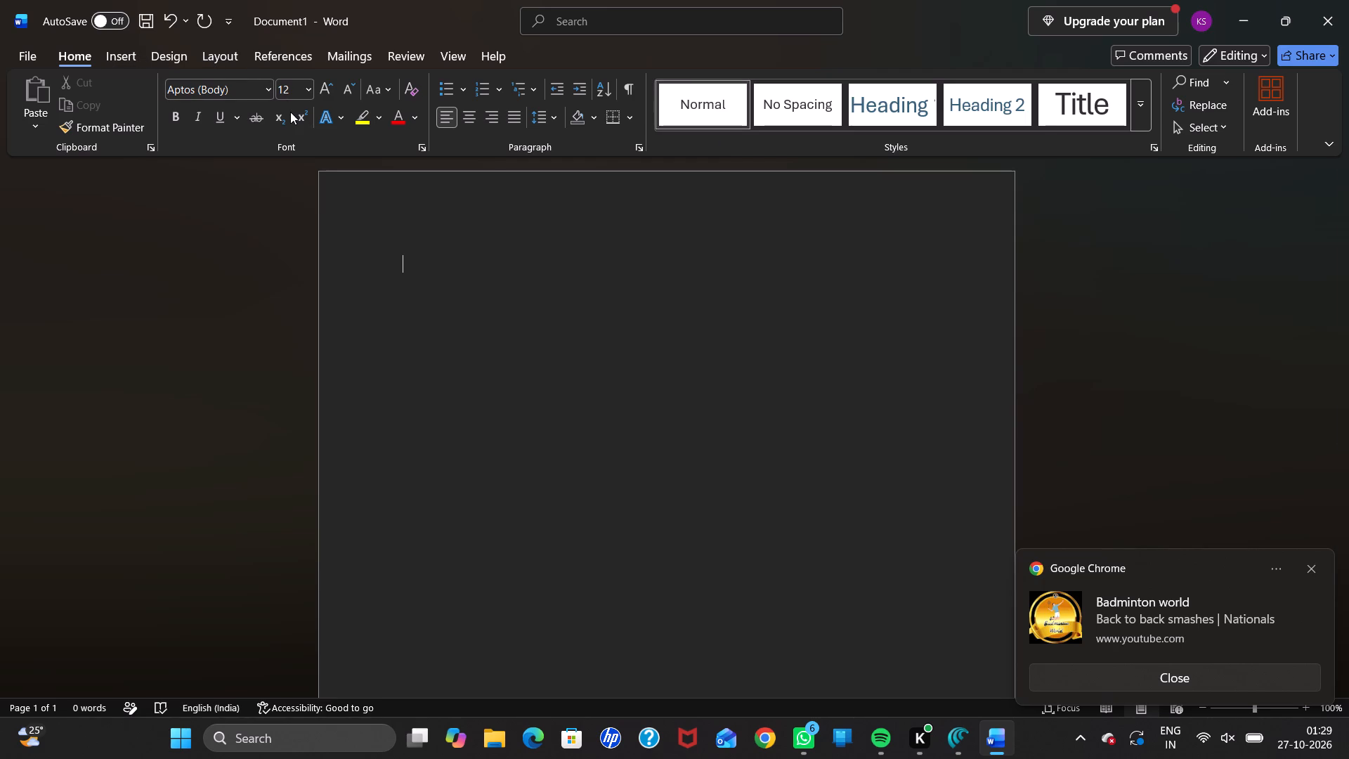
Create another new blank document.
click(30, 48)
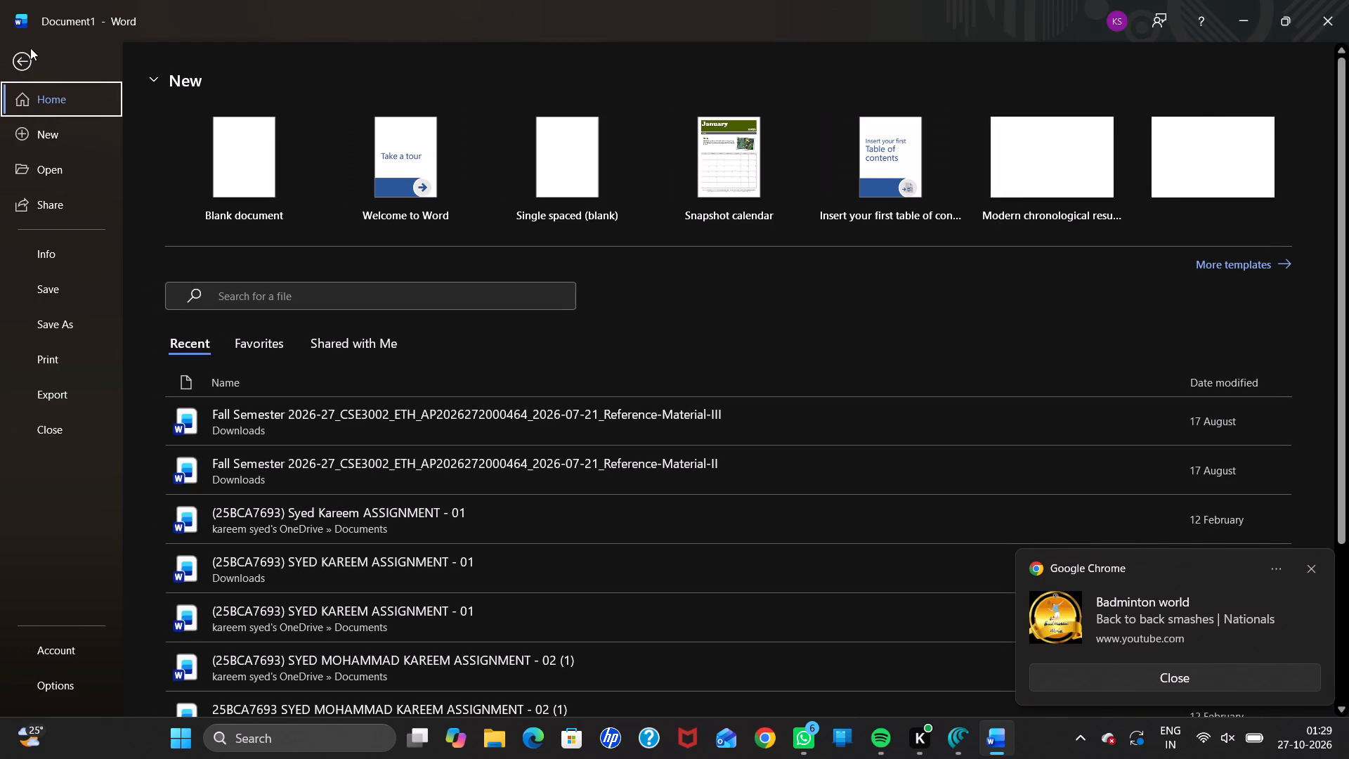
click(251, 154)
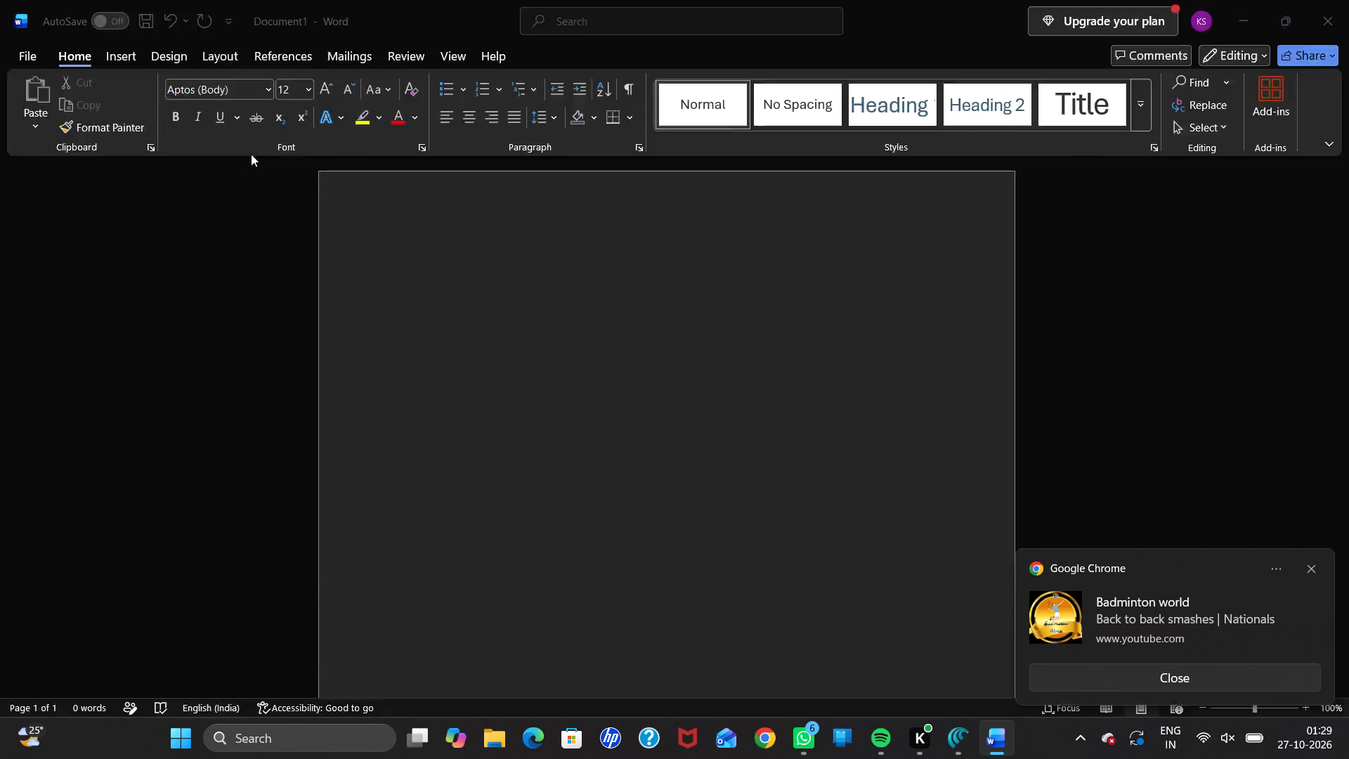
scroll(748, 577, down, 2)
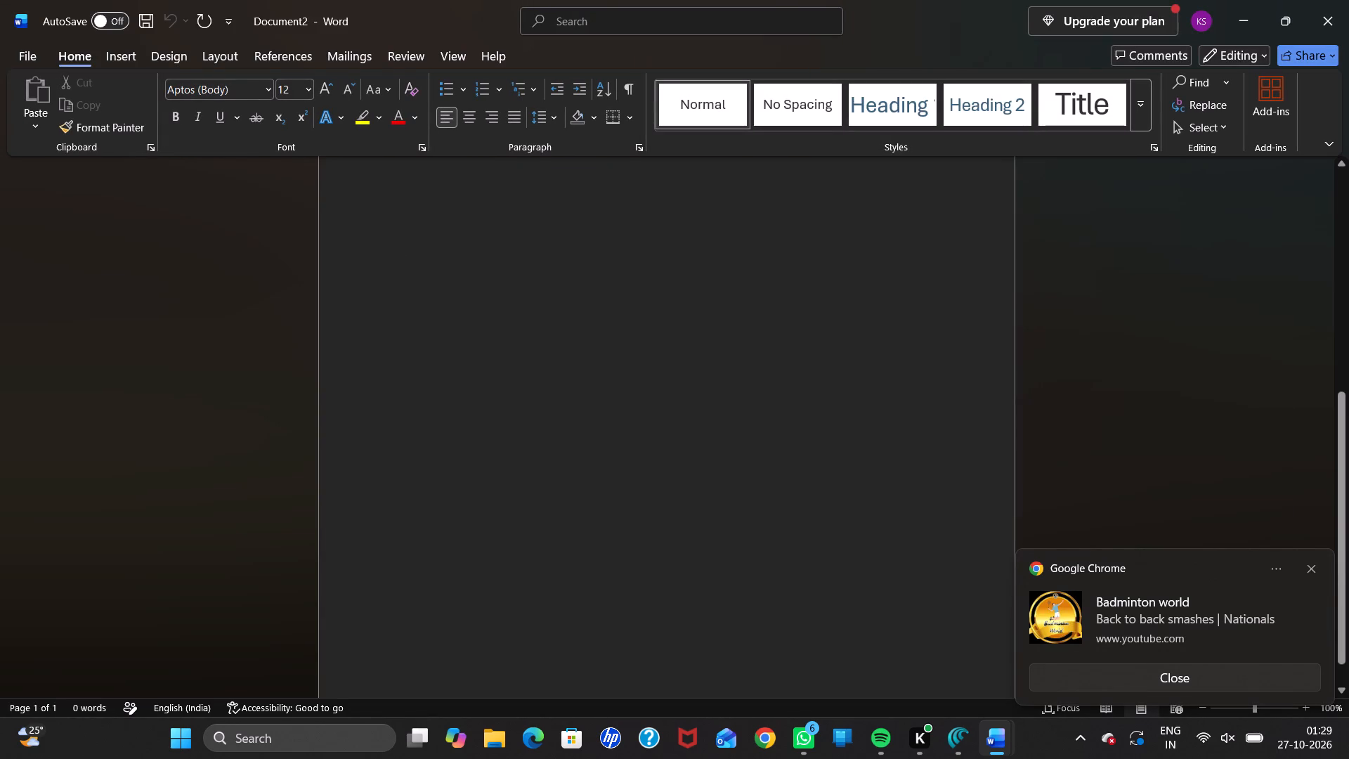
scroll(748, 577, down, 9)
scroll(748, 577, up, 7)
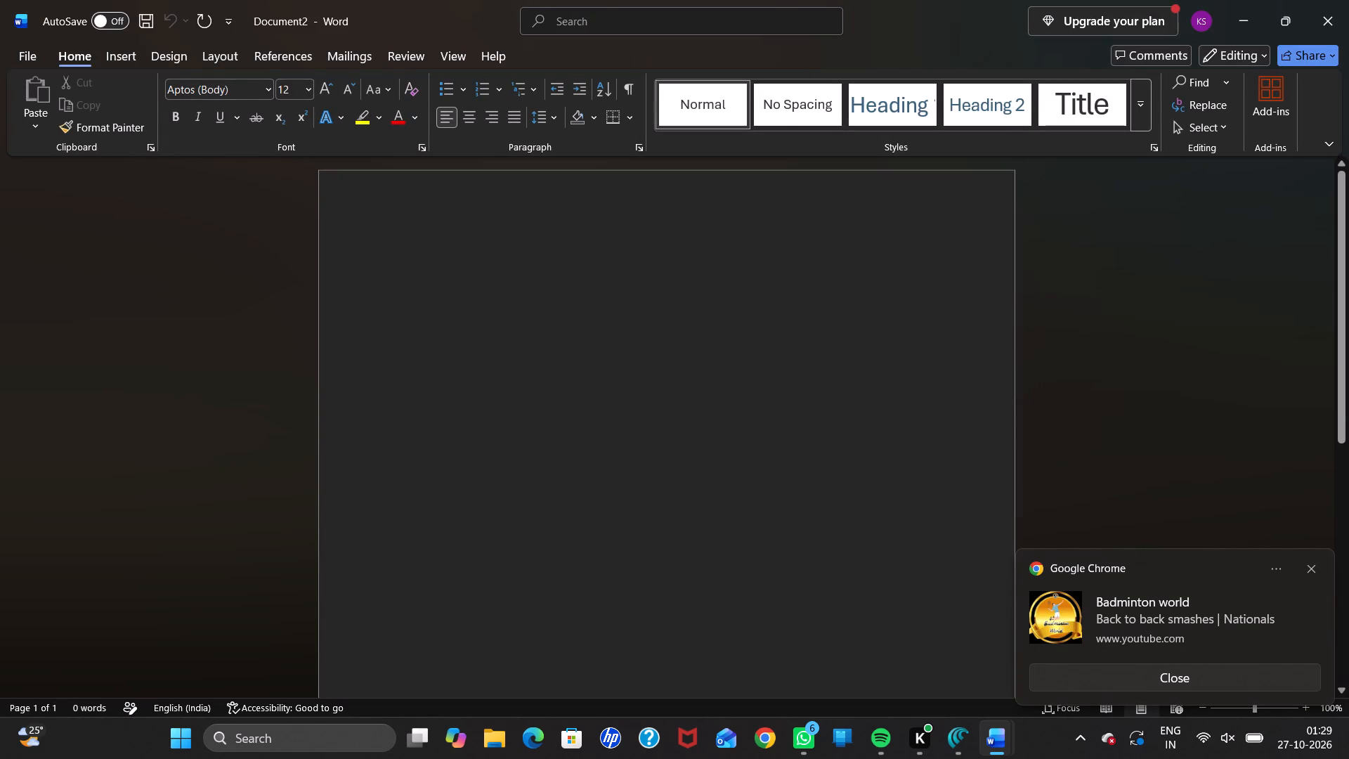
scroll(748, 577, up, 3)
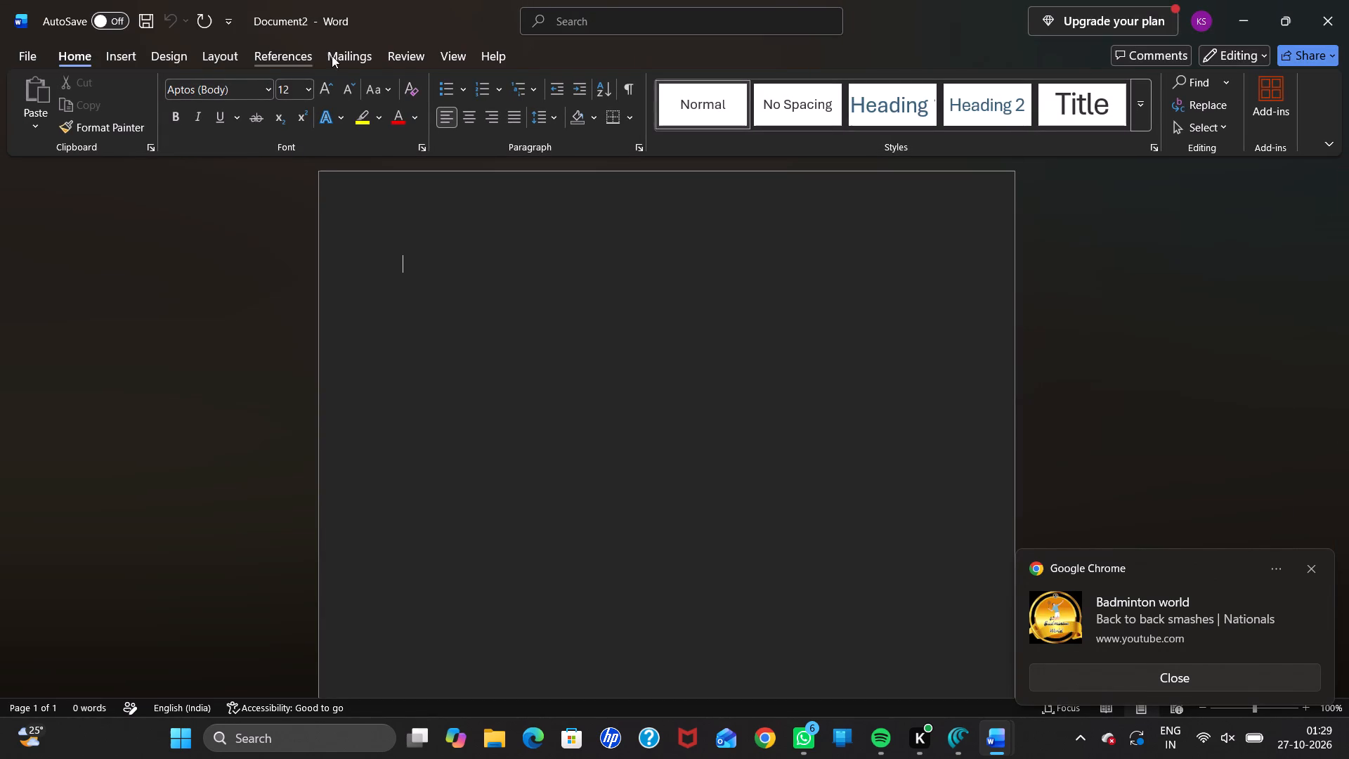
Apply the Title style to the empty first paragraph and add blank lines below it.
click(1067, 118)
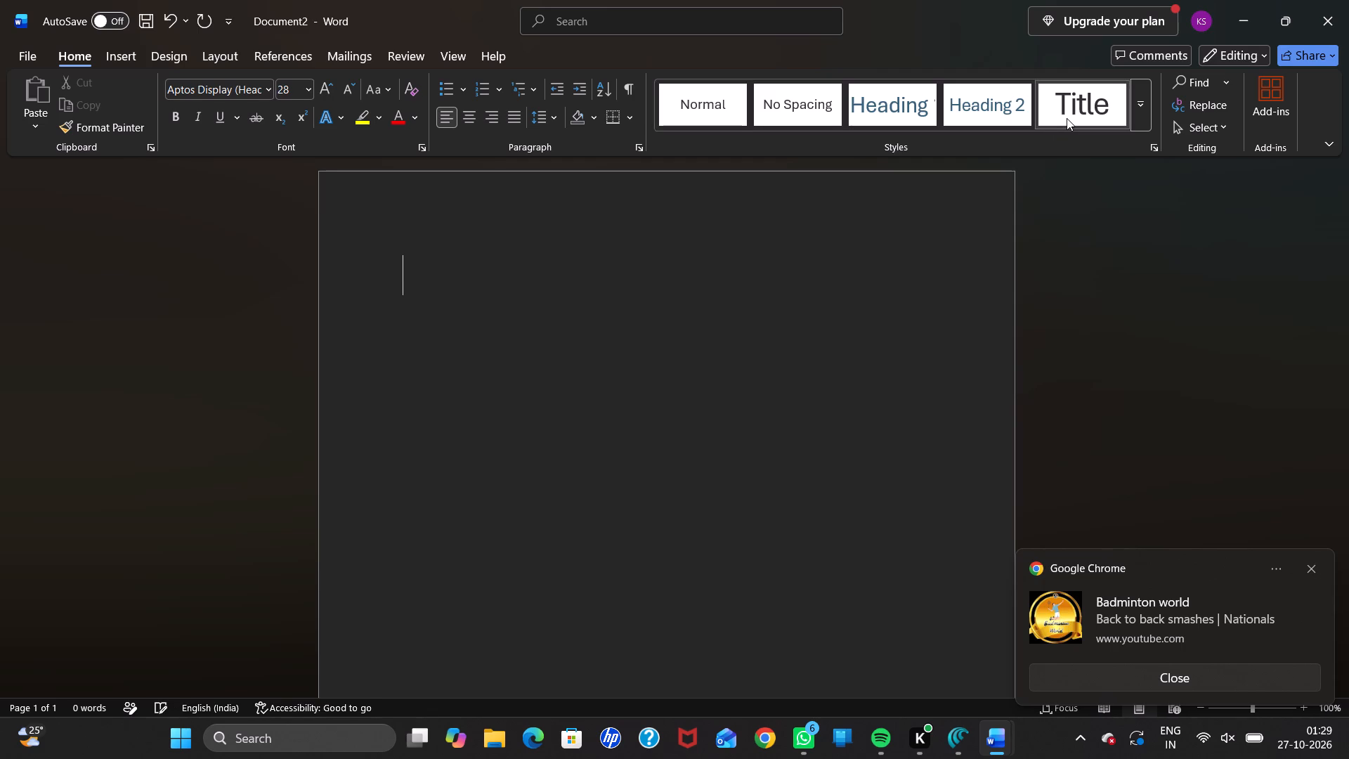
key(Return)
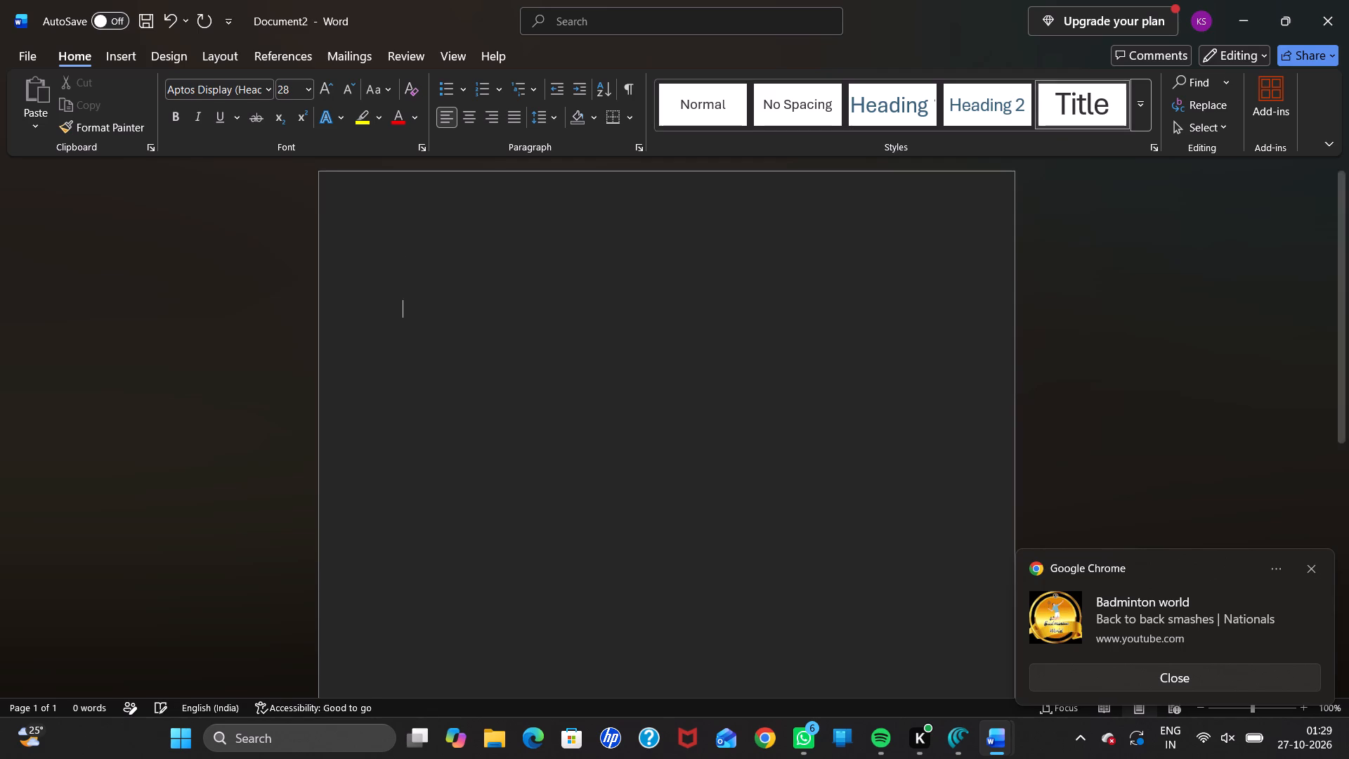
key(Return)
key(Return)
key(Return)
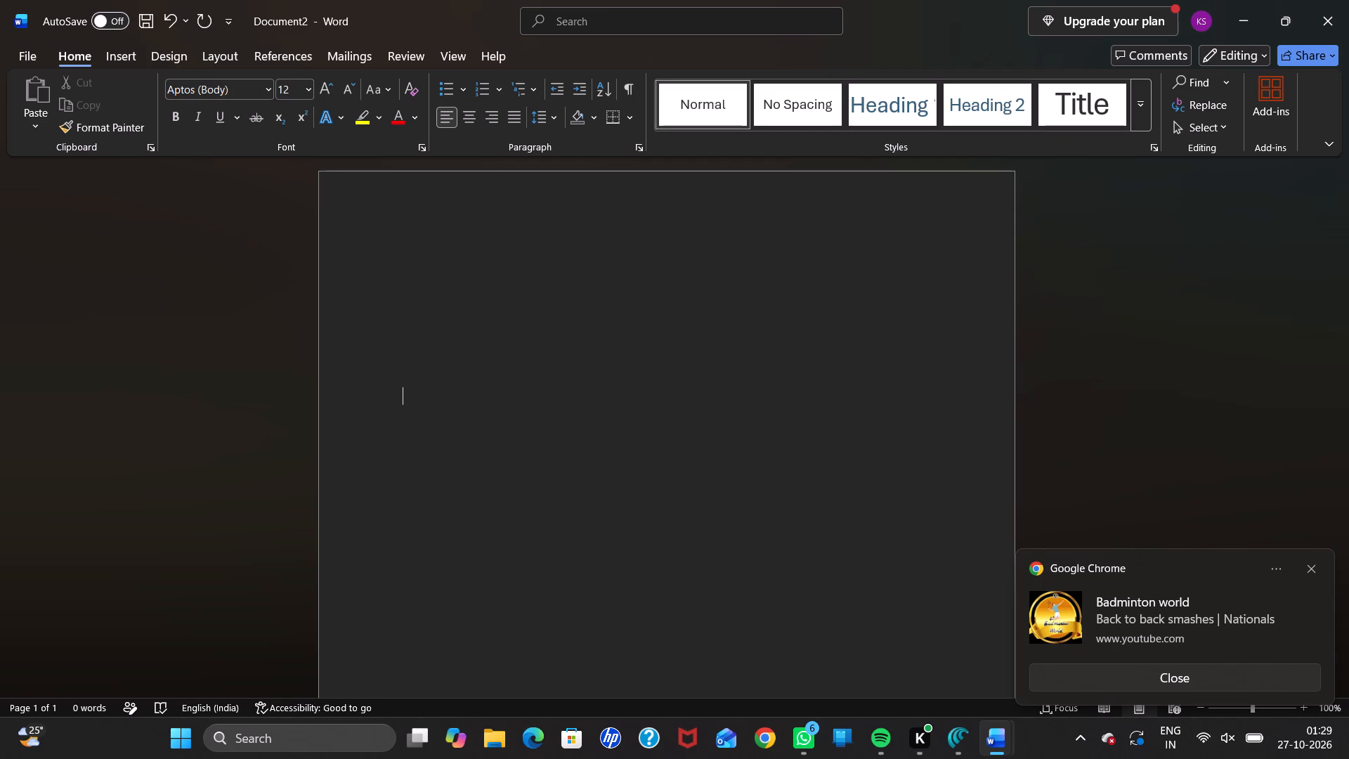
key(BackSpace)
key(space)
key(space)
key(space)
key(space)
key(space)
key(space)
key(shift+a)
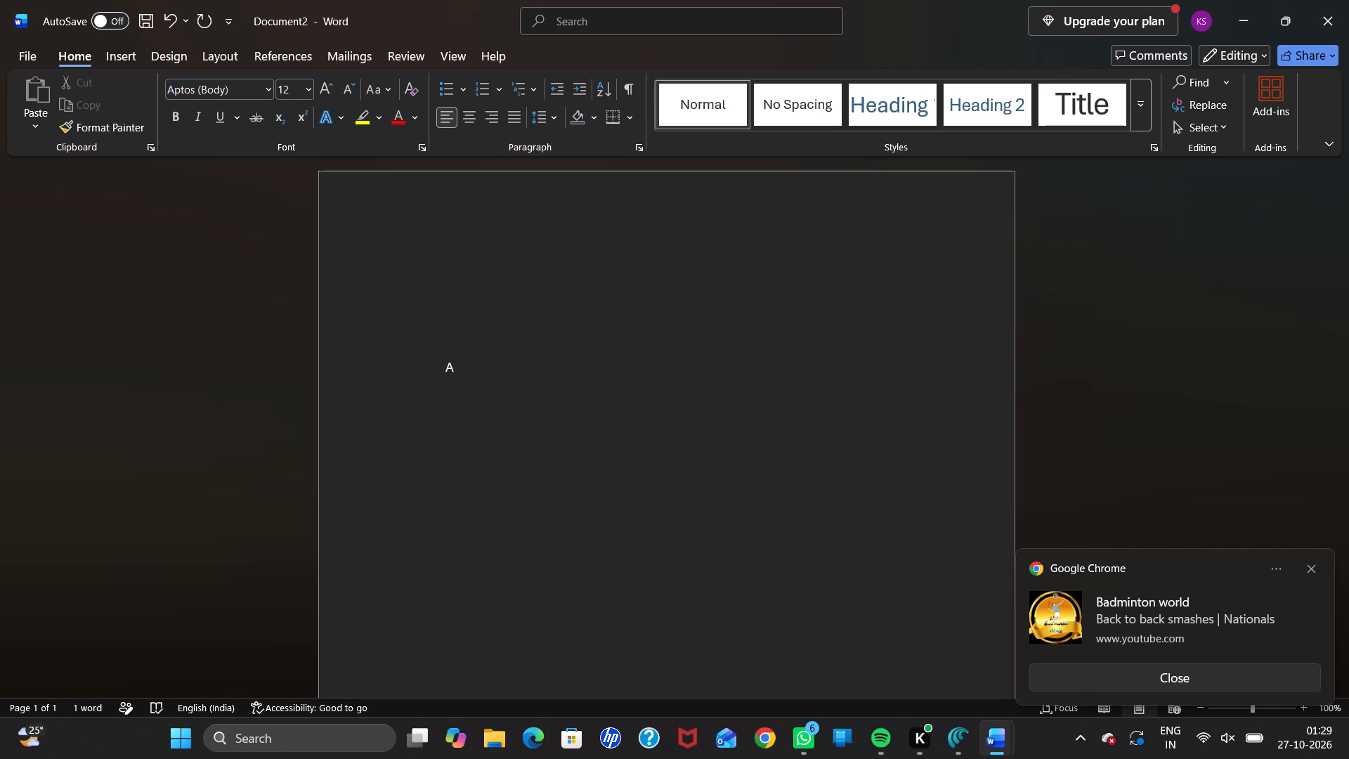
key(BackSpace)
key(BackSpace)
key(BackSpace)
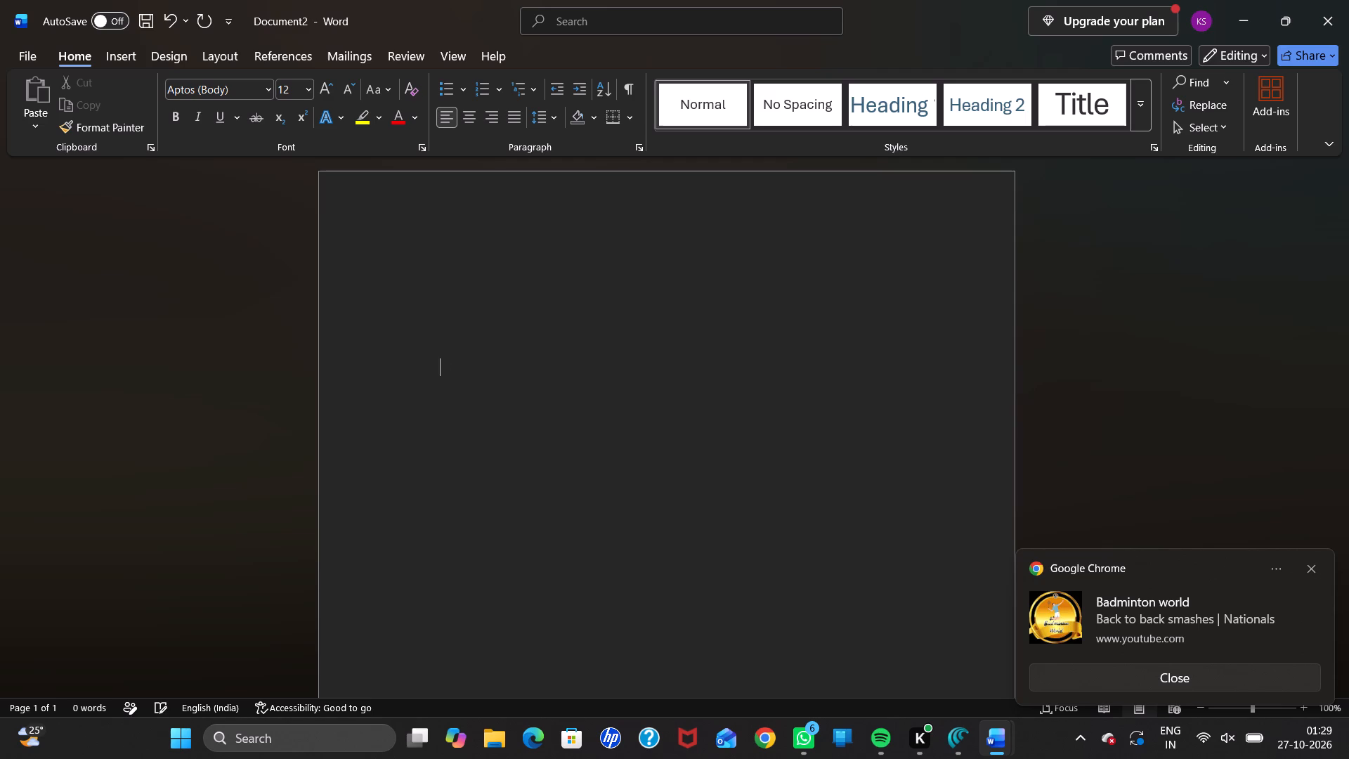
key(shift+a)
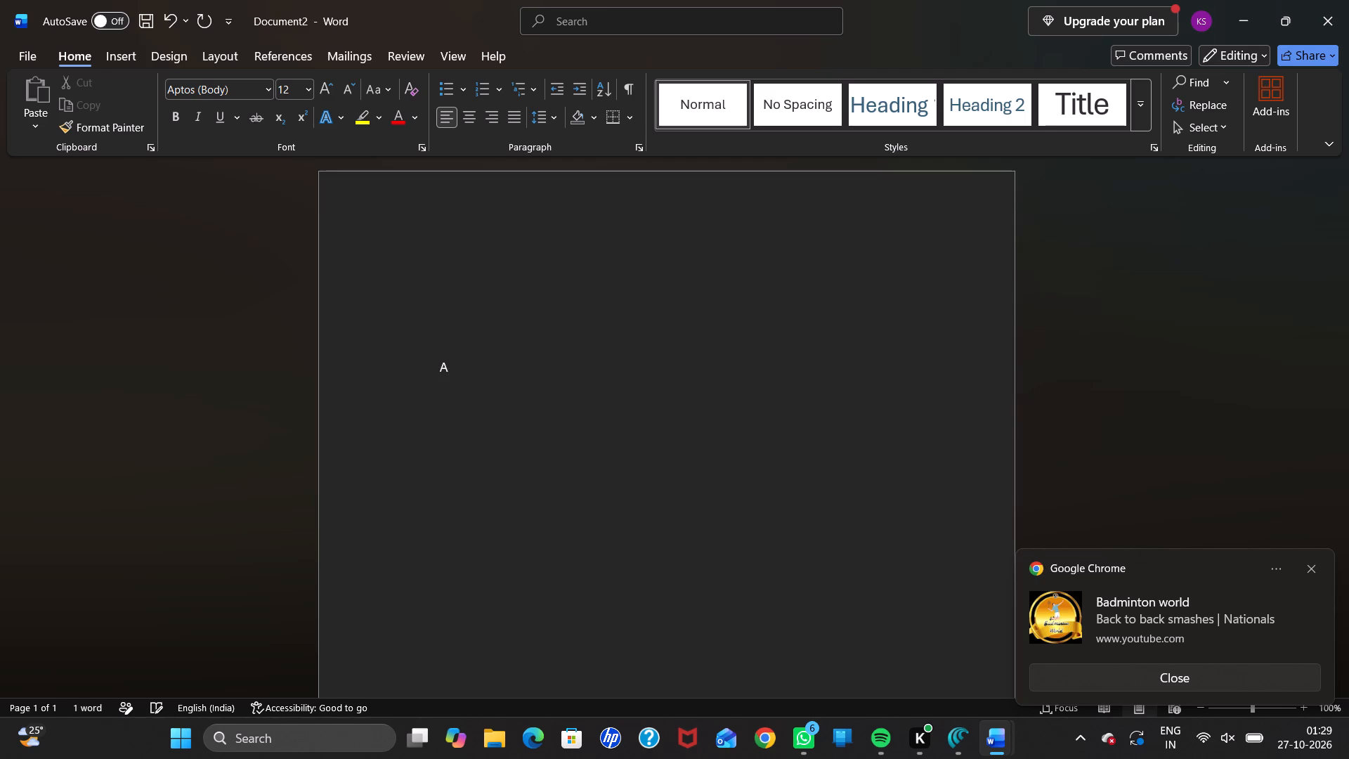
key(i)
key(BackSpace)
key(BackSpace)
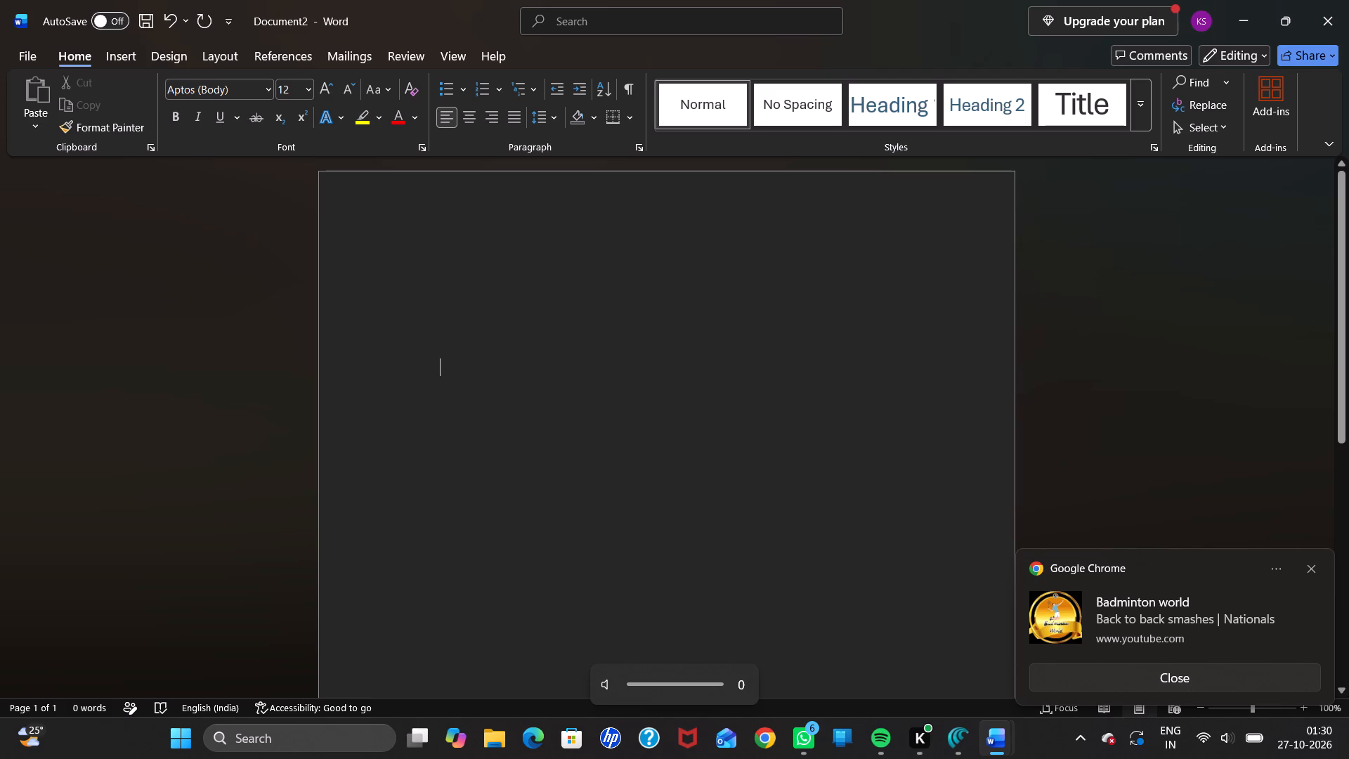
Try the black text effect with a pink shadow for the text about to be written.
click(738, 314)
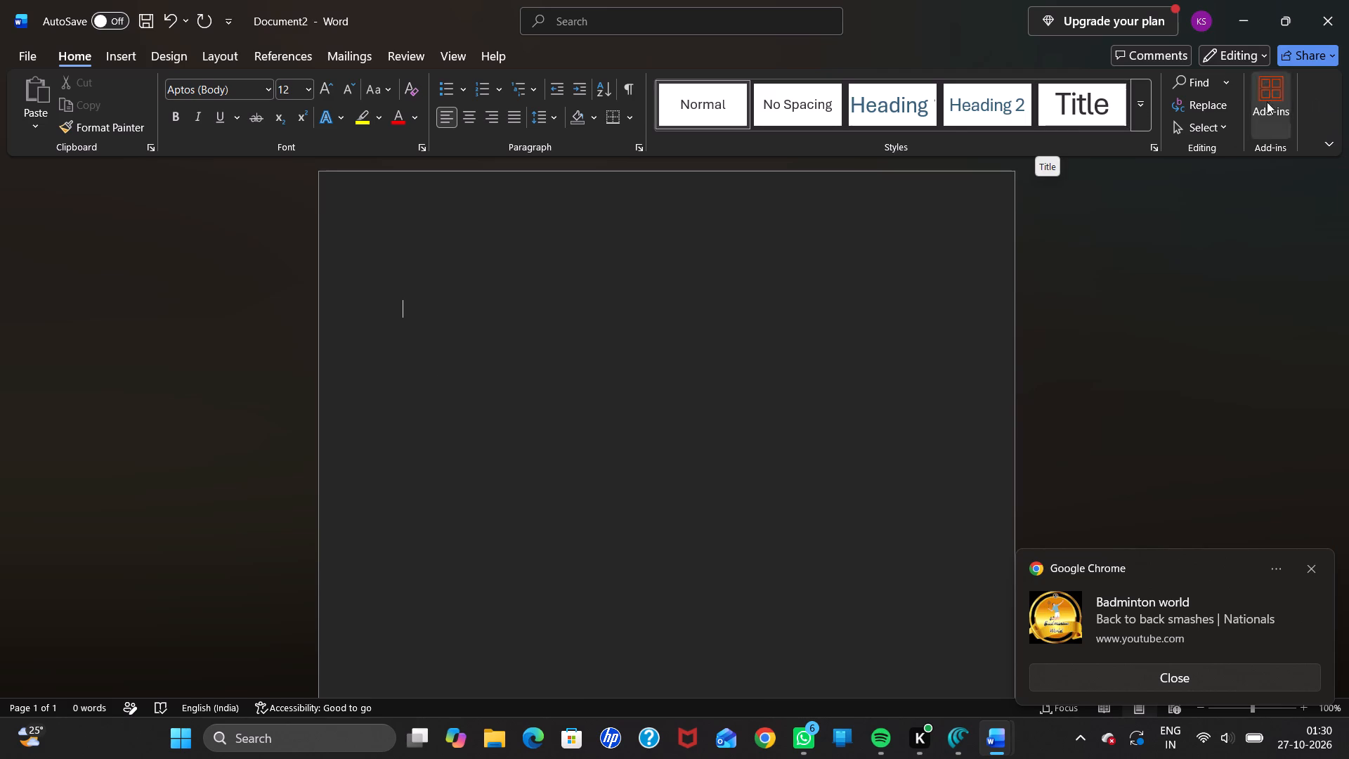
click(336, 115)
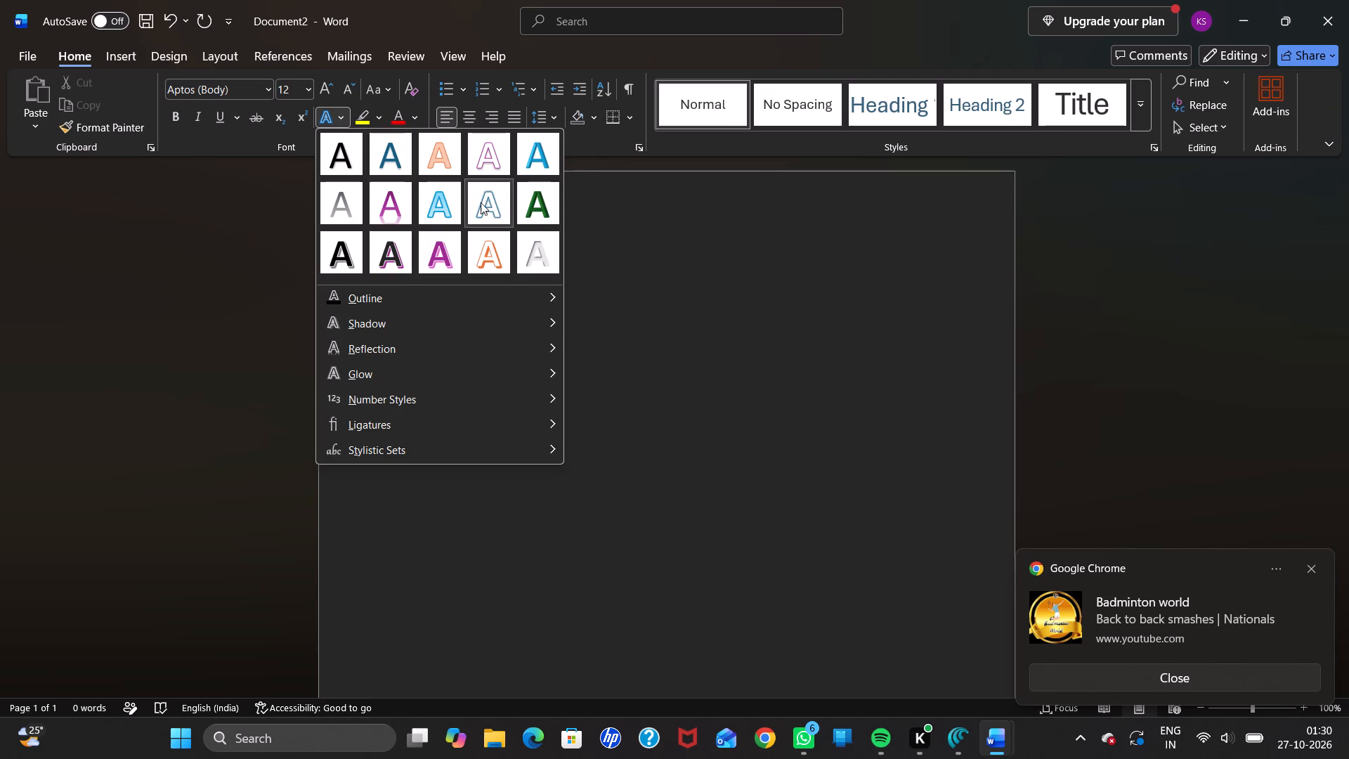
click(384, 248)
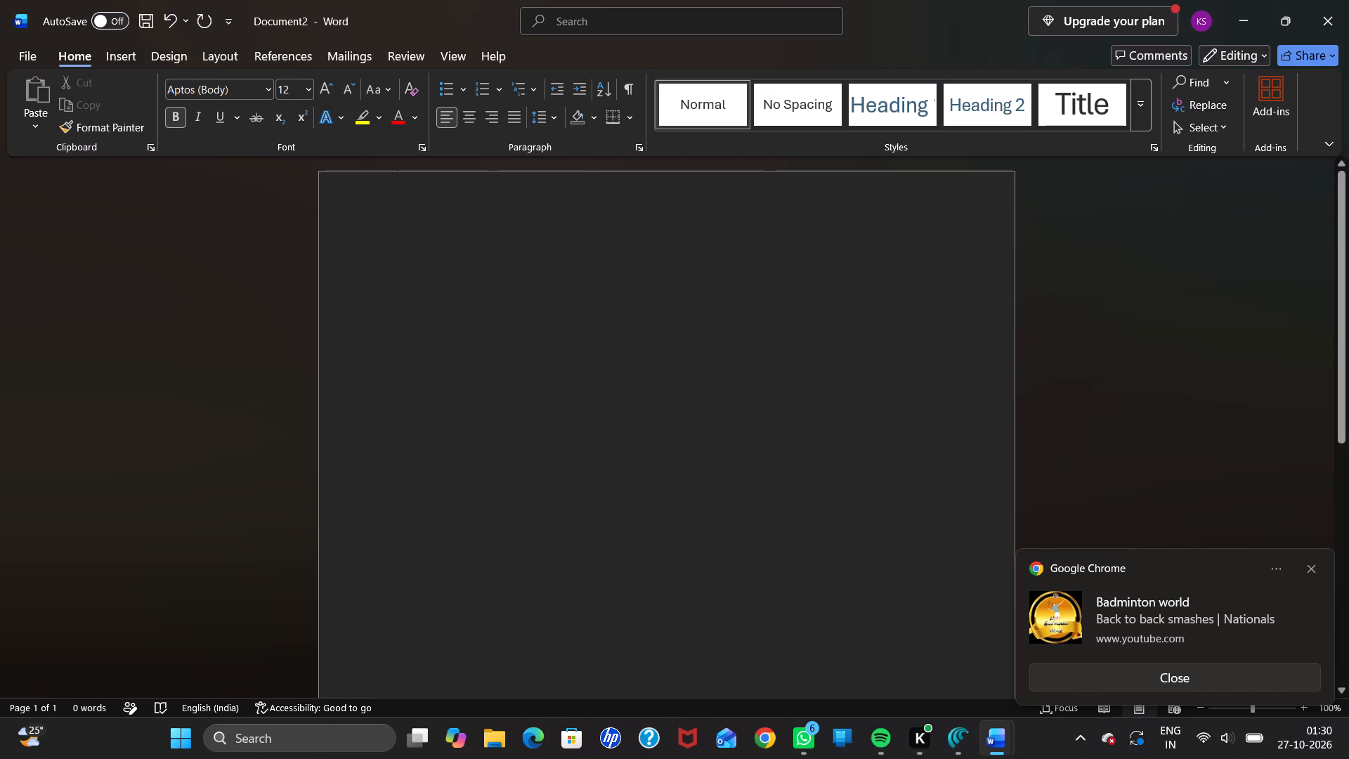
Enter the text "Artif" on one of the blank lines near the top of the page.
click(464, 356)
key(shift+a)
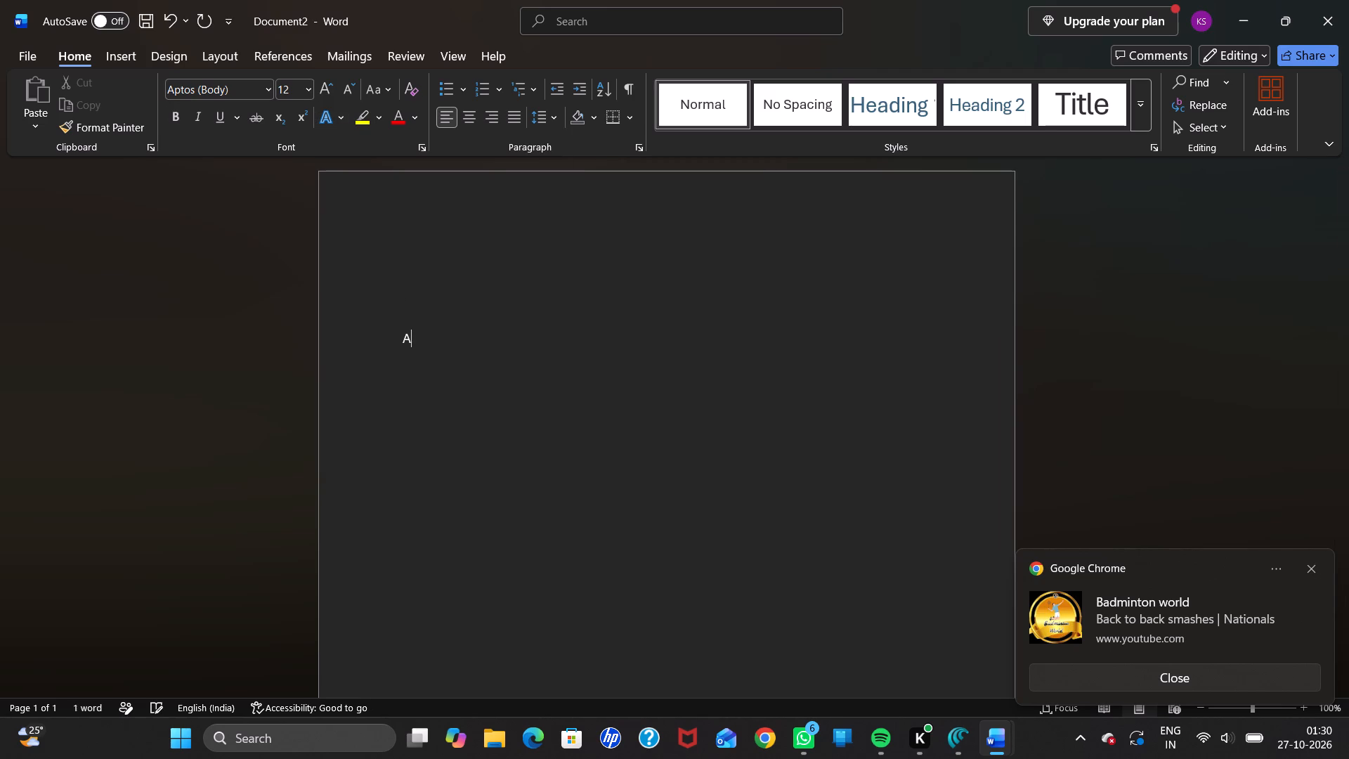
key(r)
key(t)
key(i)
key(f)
Start over in a new blank document with the page viewed at 80% zoom.
ctrl+scroll(464, 356, up, 2)
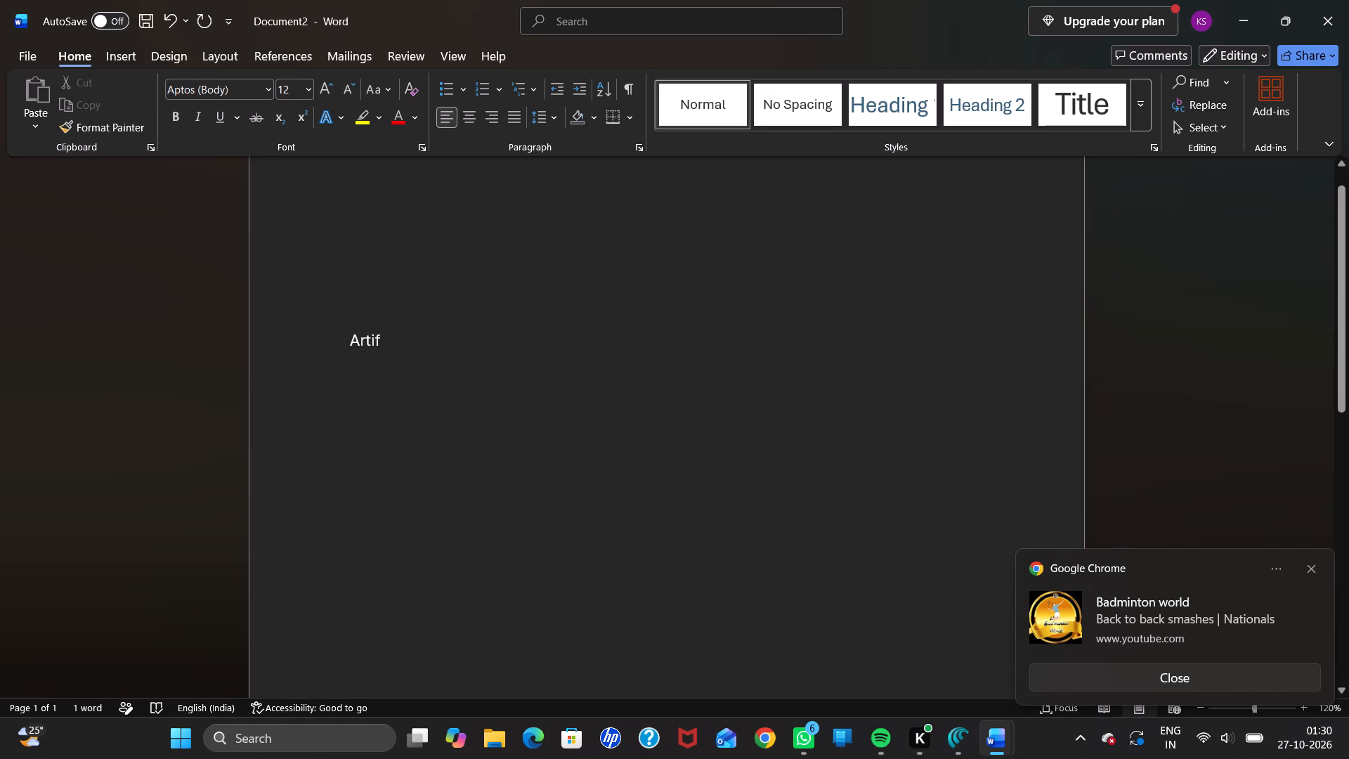
ctrl+scroll(464, 356, down, 12)
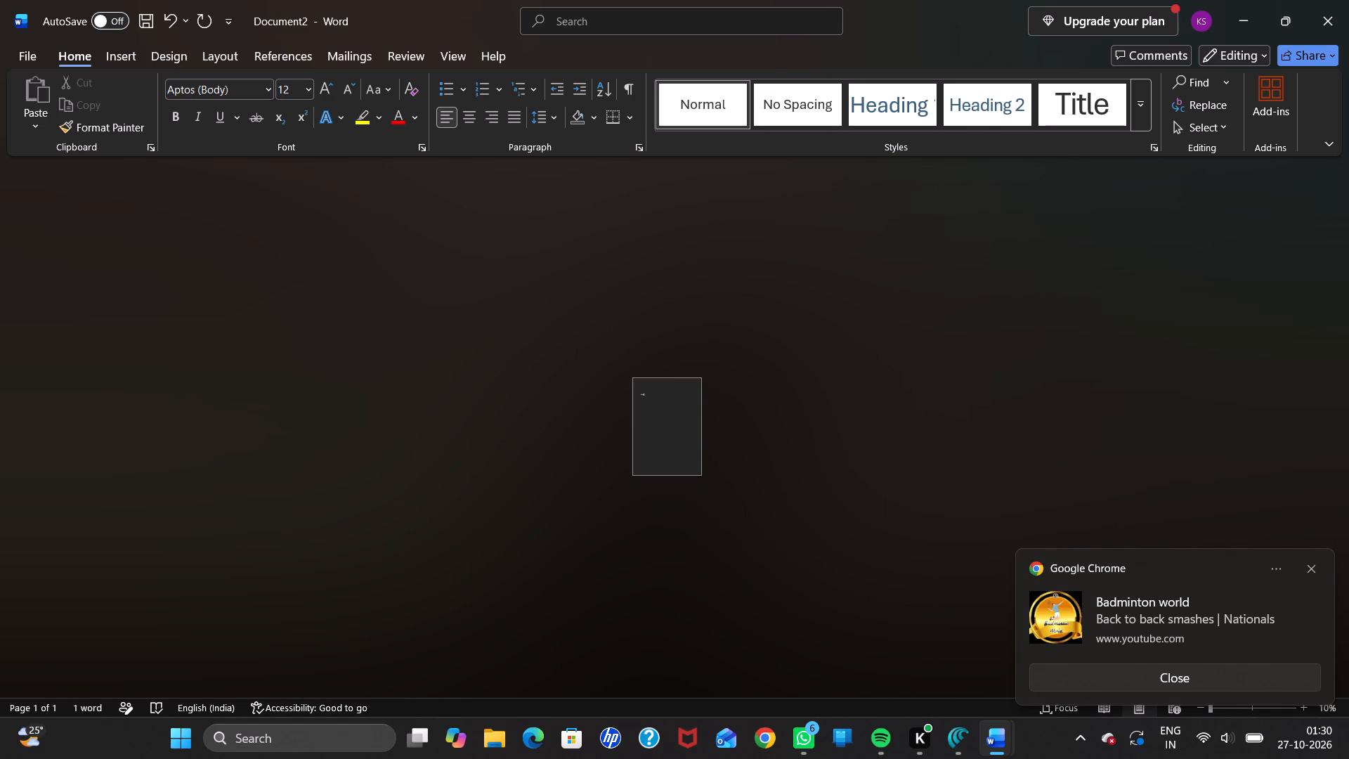
ctrl+scroll(464, 356, up, 7)
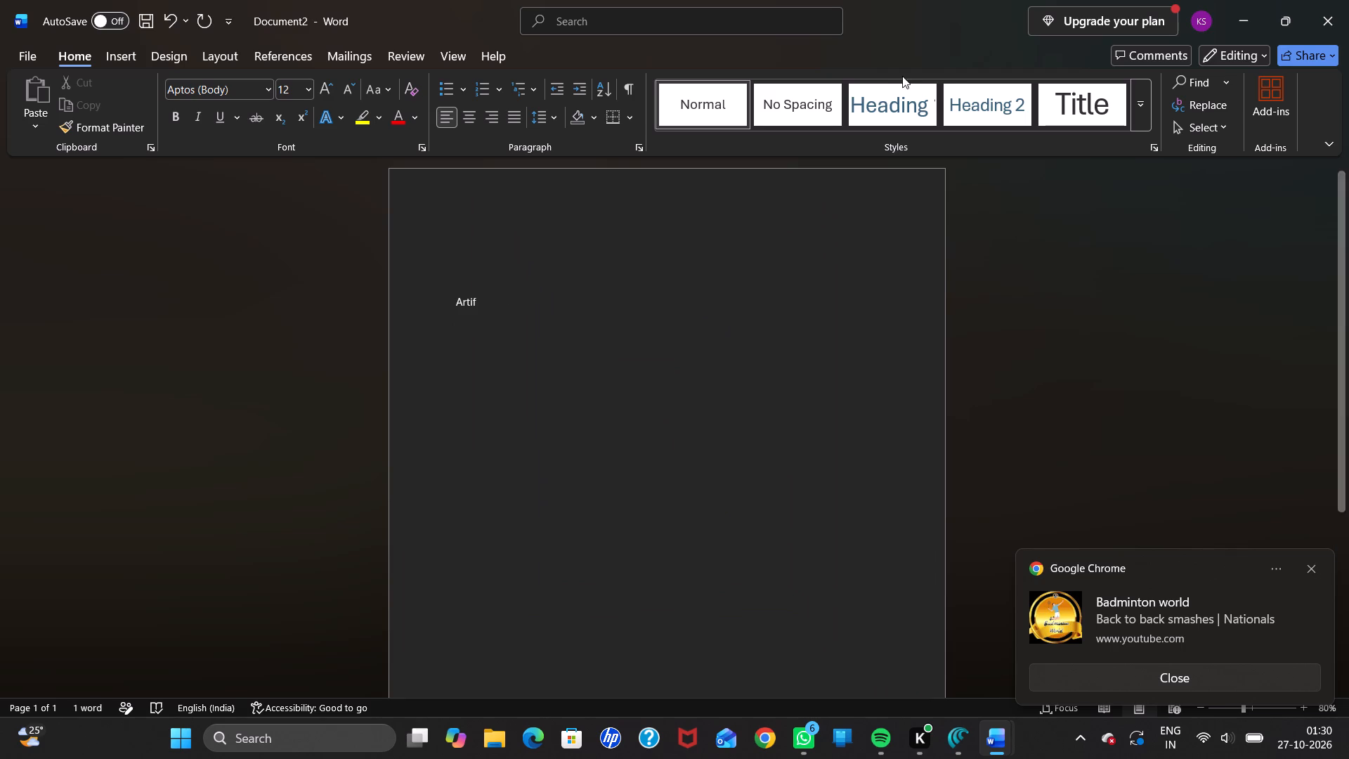
click(30, 53)
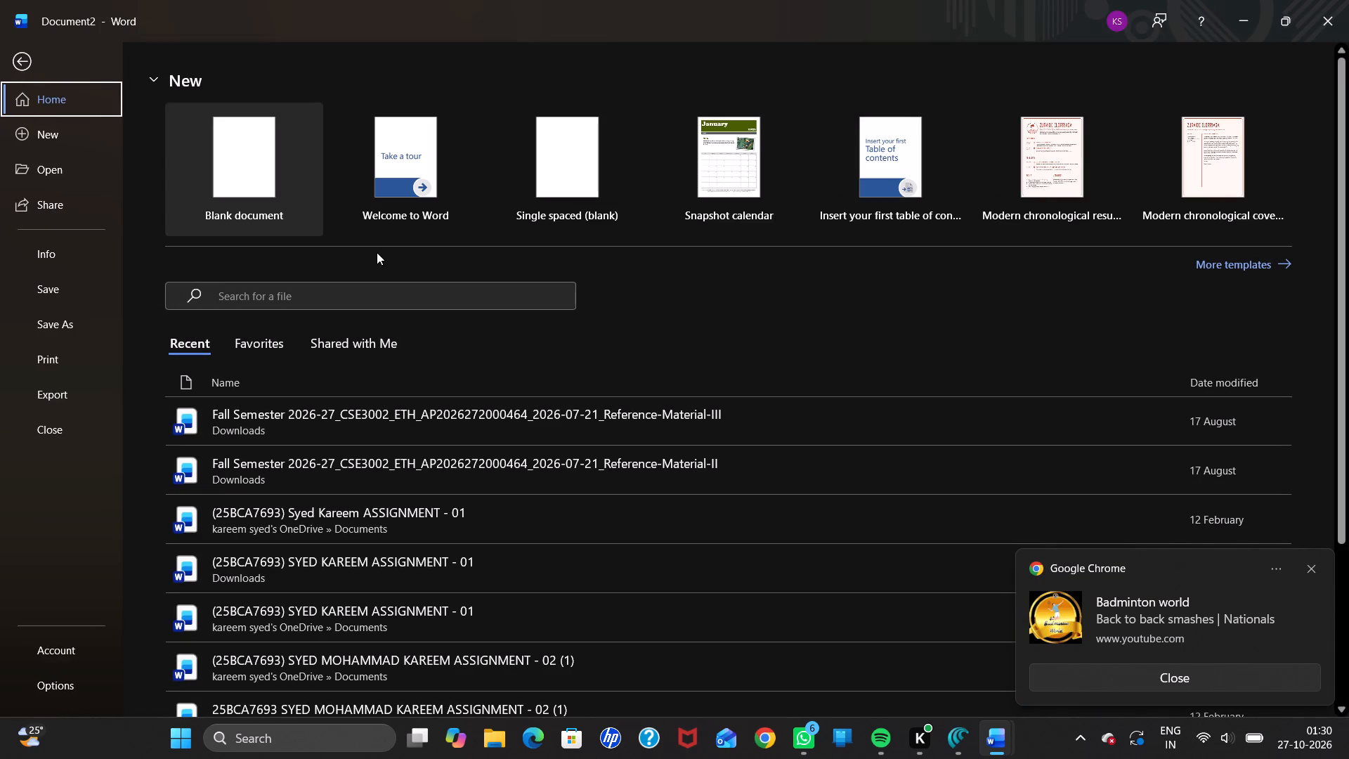
click(280, 200)
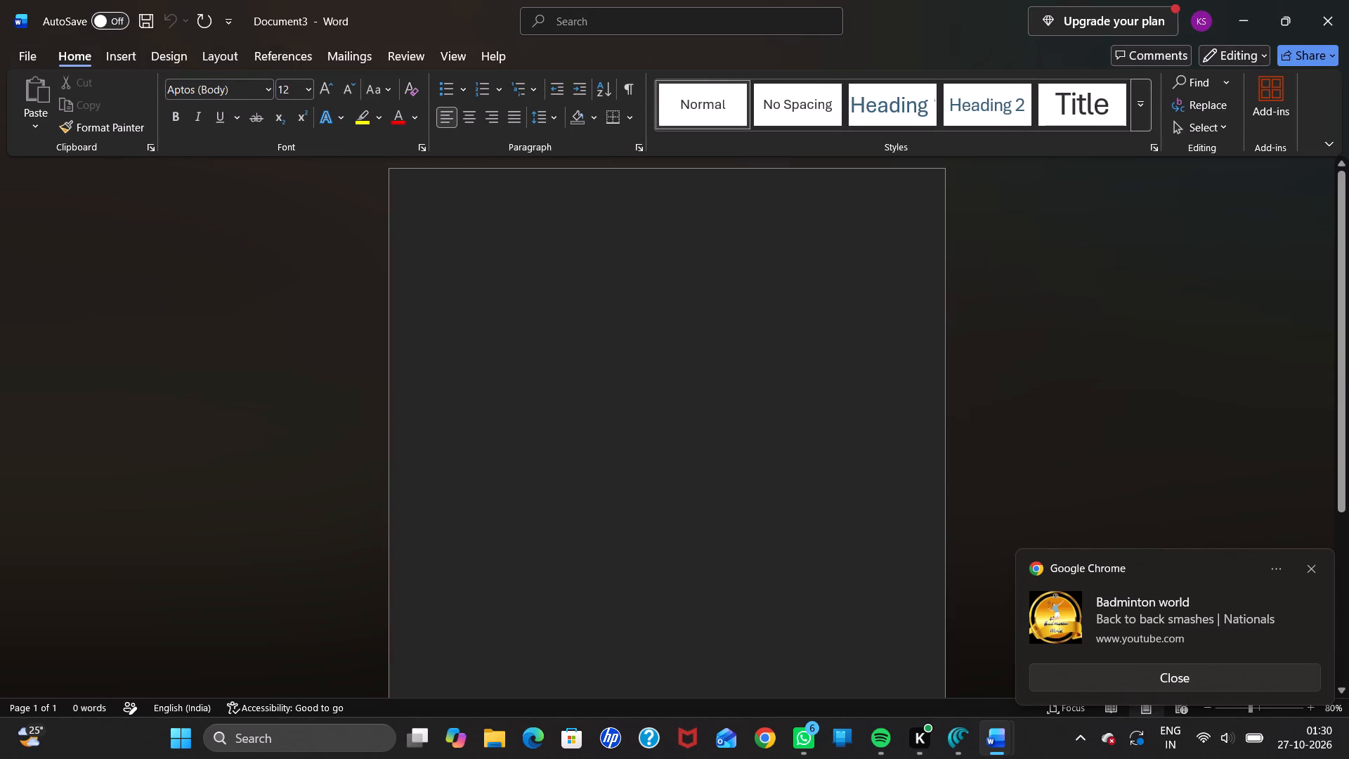
Apply the Title style to the empty first paragraph of the new document.
click(1085, 100)
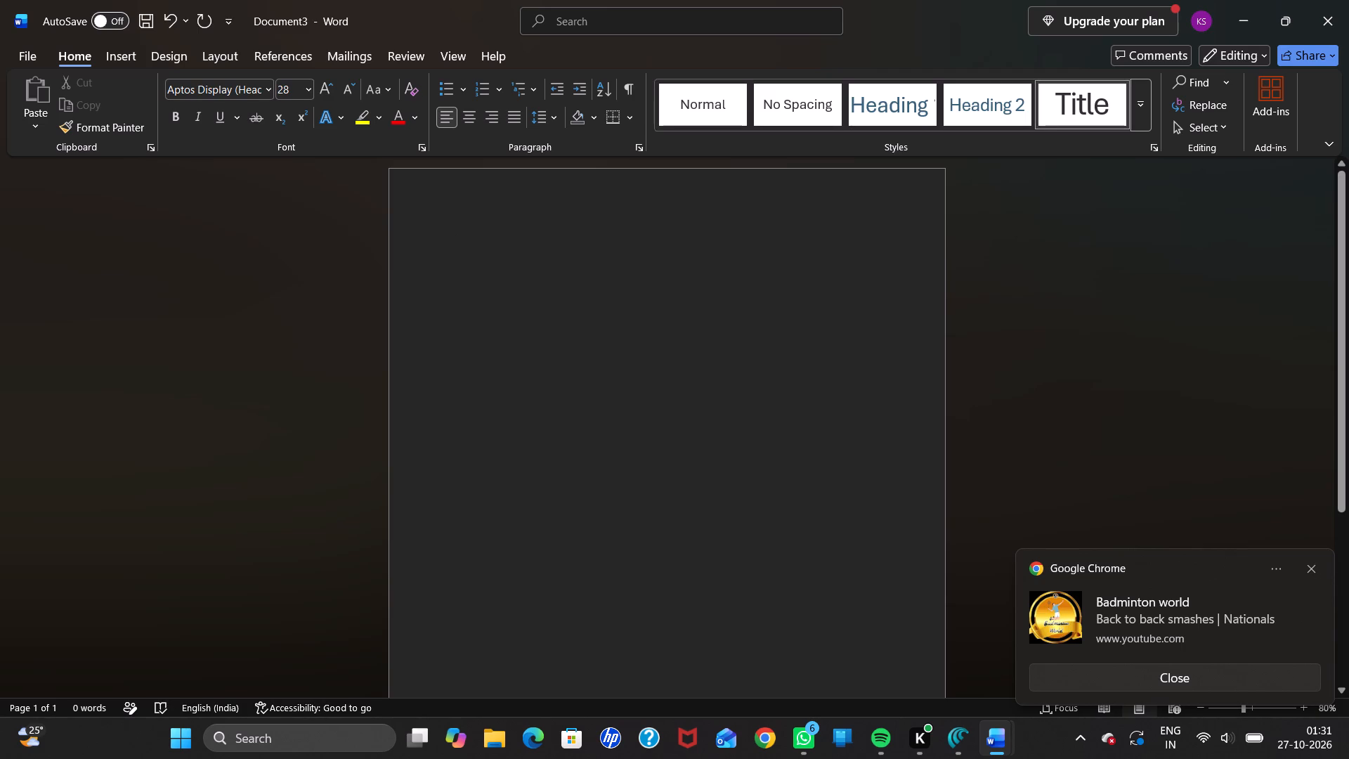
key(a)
key(BackSpace)
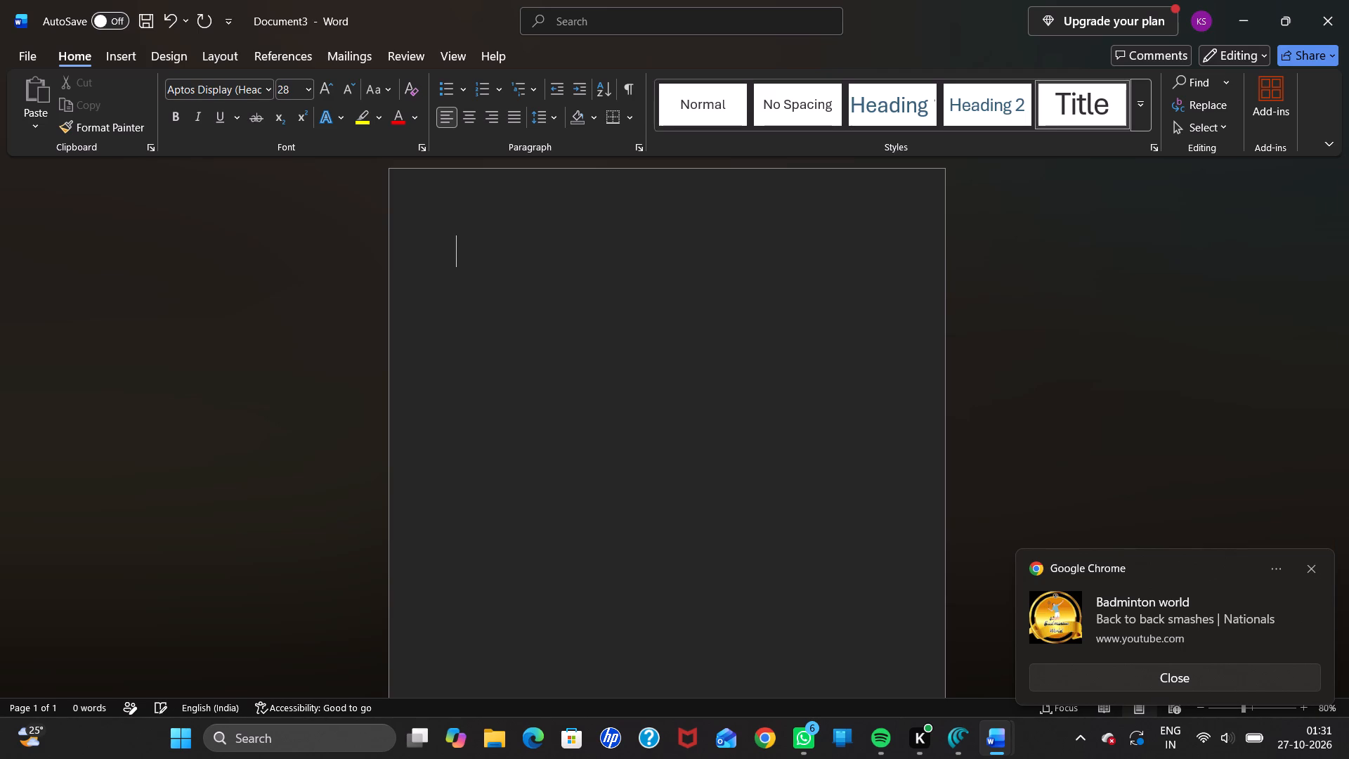
key(Down)
Add four blank lines at the top of the page and apply the Title style to the last one.
key(Down)
key(Return)
key(Return)
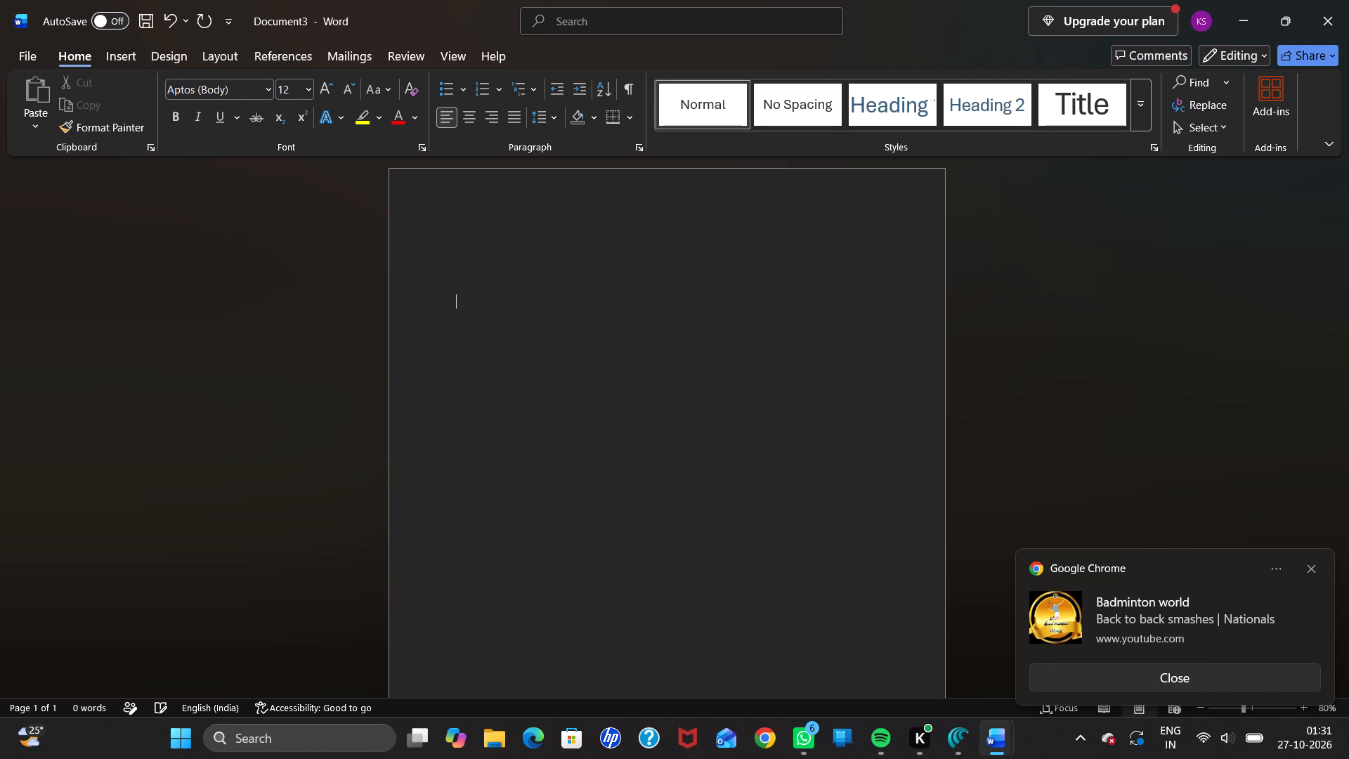
key(Return)
key(Return)
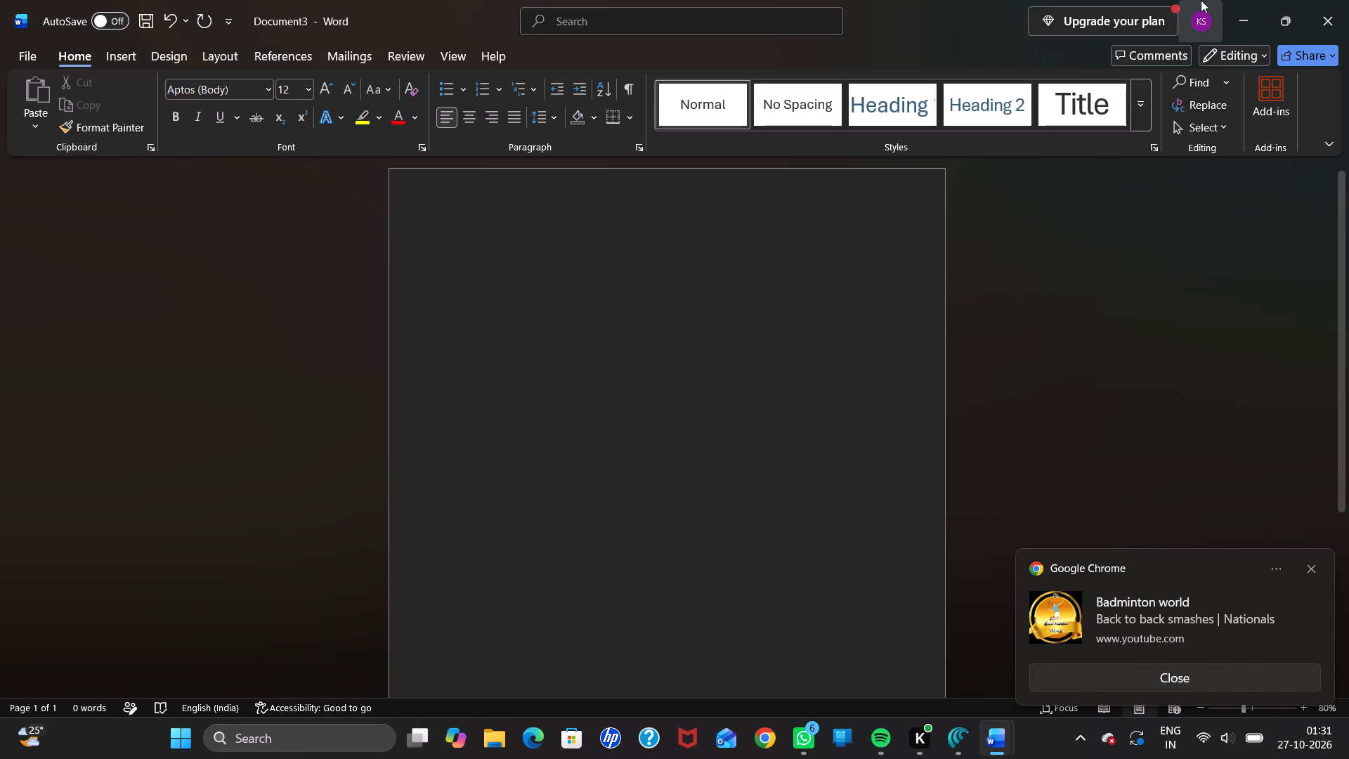
click(1098, 98)
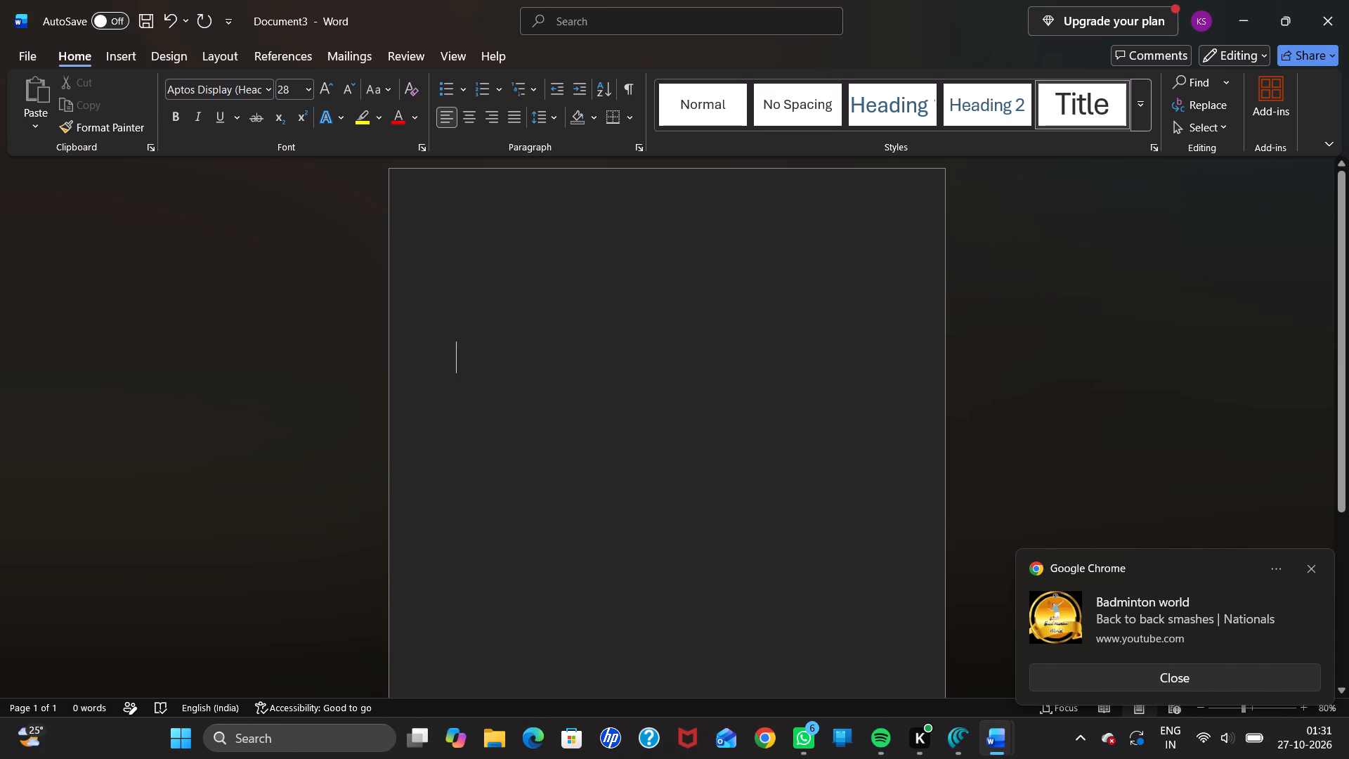
Enter the title text "Artificial Intelligence lab" on the Title-styled line, indented by three spaces.
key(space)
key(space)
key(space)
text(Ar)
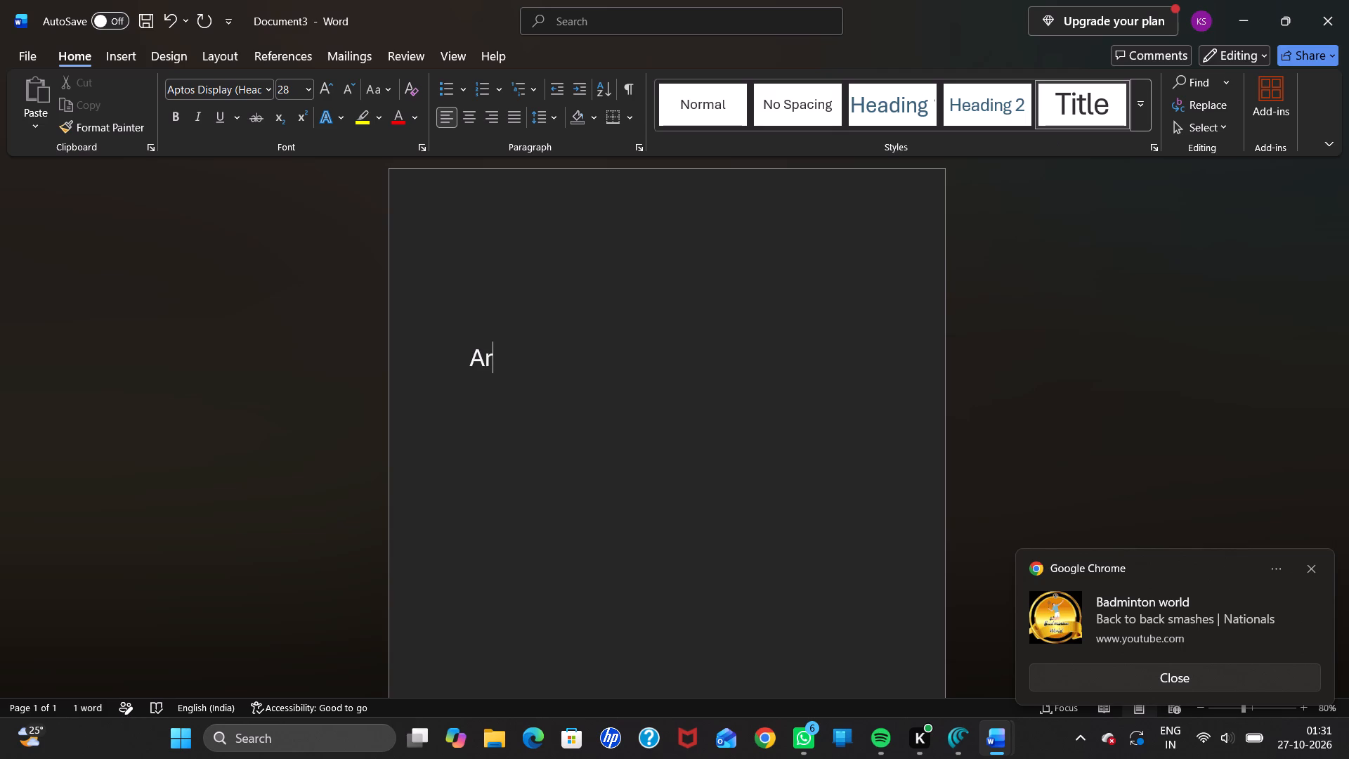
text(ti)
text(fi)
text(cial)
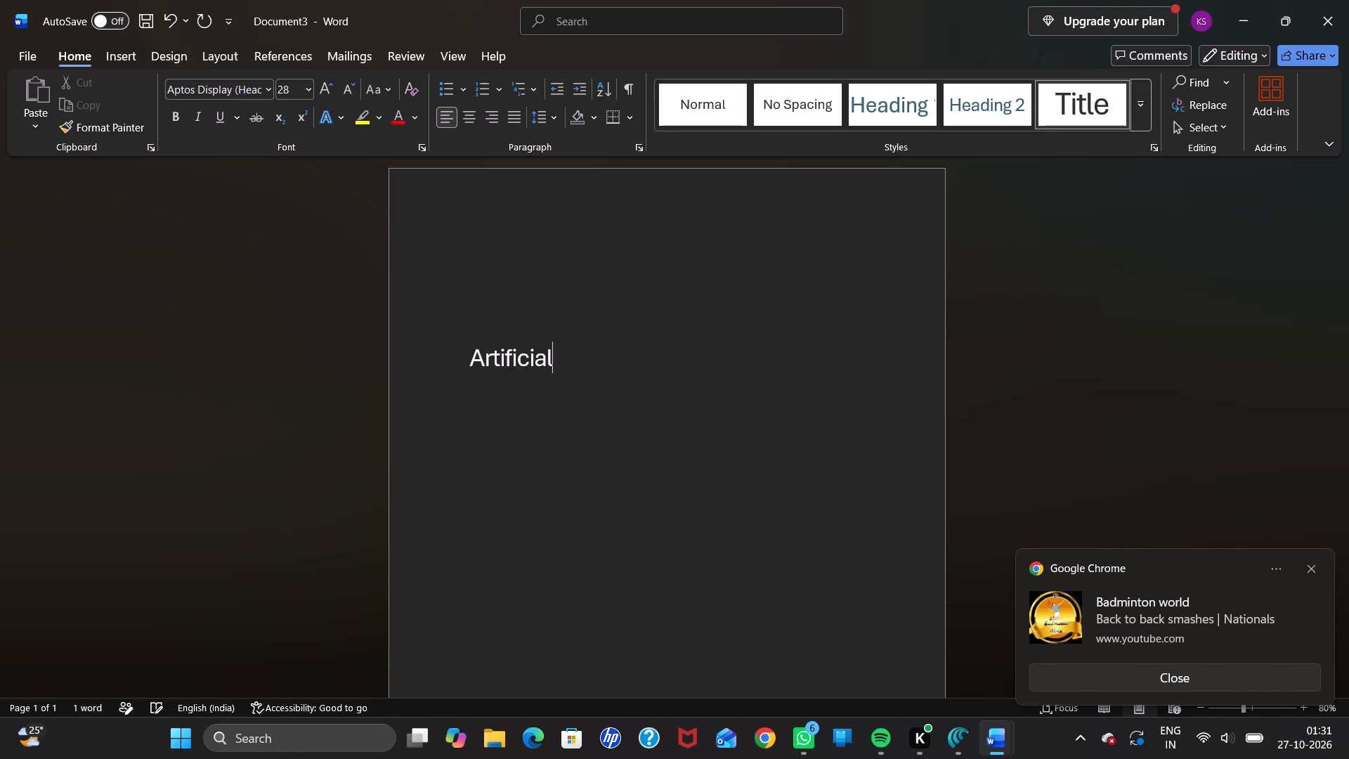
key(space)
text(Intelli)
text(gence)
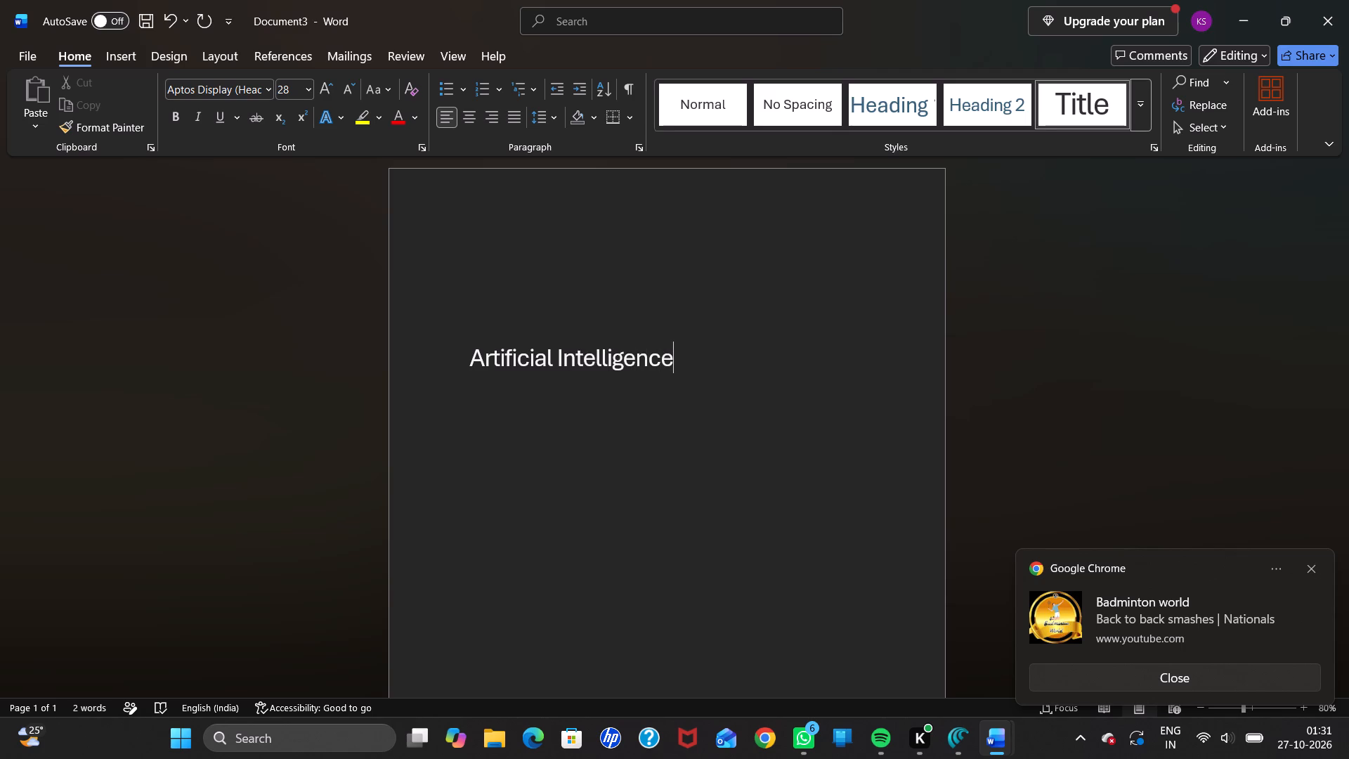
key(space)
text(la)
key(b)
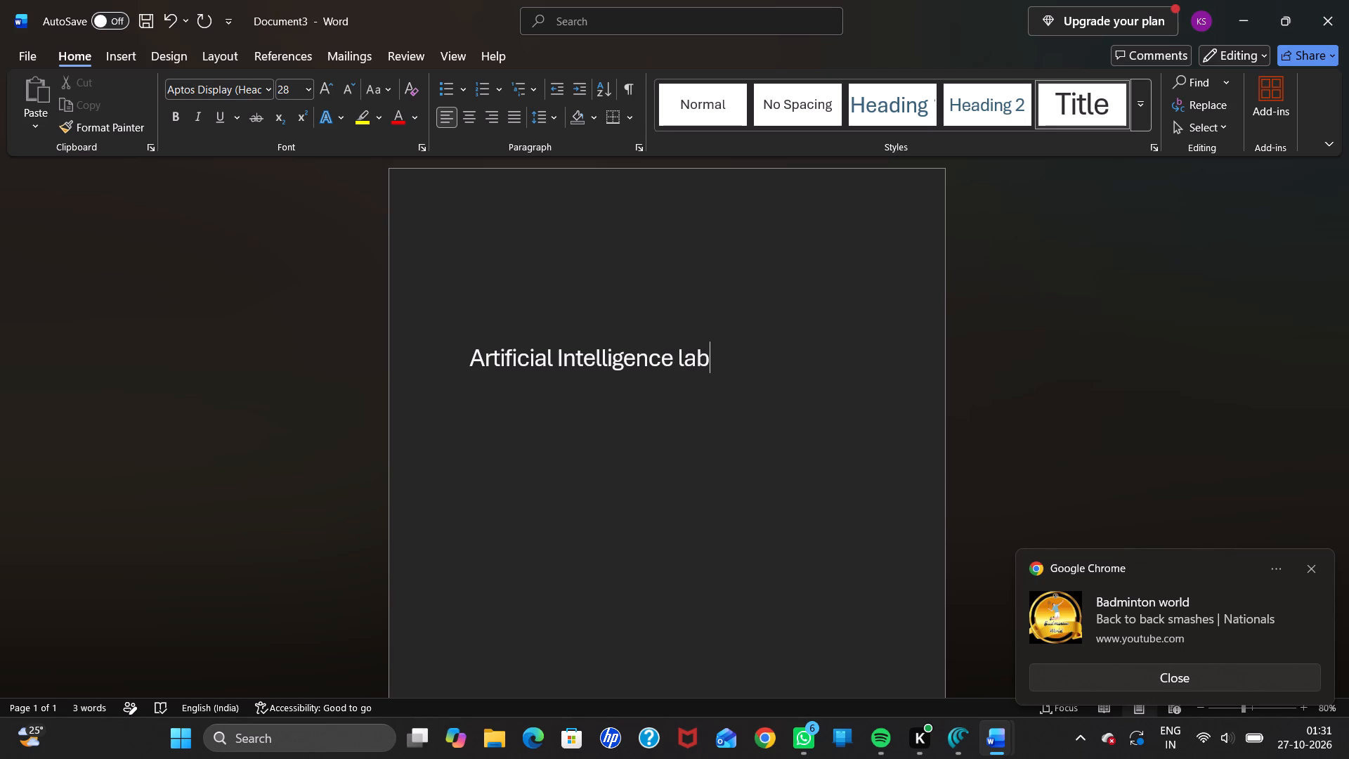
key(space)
Start a new line below the title and indent it with spaces until it begins under the word "lab".
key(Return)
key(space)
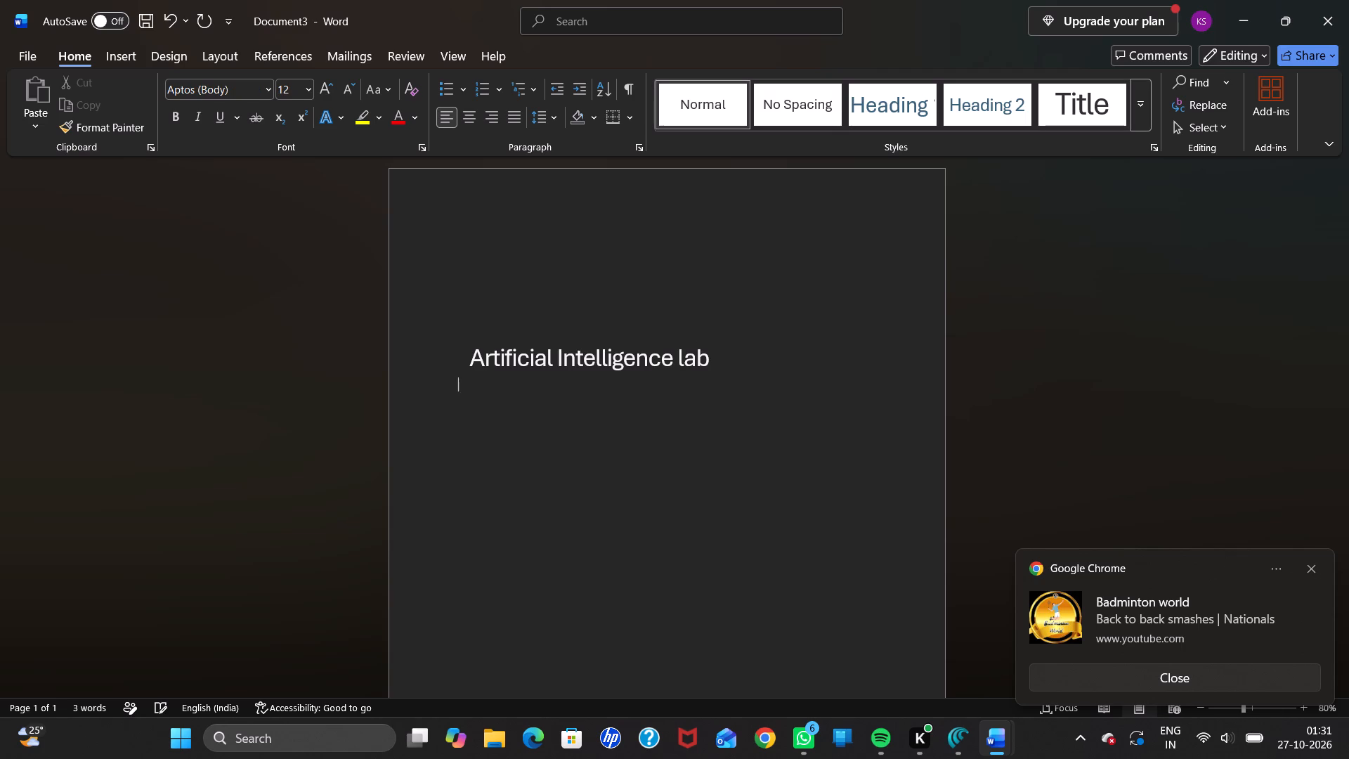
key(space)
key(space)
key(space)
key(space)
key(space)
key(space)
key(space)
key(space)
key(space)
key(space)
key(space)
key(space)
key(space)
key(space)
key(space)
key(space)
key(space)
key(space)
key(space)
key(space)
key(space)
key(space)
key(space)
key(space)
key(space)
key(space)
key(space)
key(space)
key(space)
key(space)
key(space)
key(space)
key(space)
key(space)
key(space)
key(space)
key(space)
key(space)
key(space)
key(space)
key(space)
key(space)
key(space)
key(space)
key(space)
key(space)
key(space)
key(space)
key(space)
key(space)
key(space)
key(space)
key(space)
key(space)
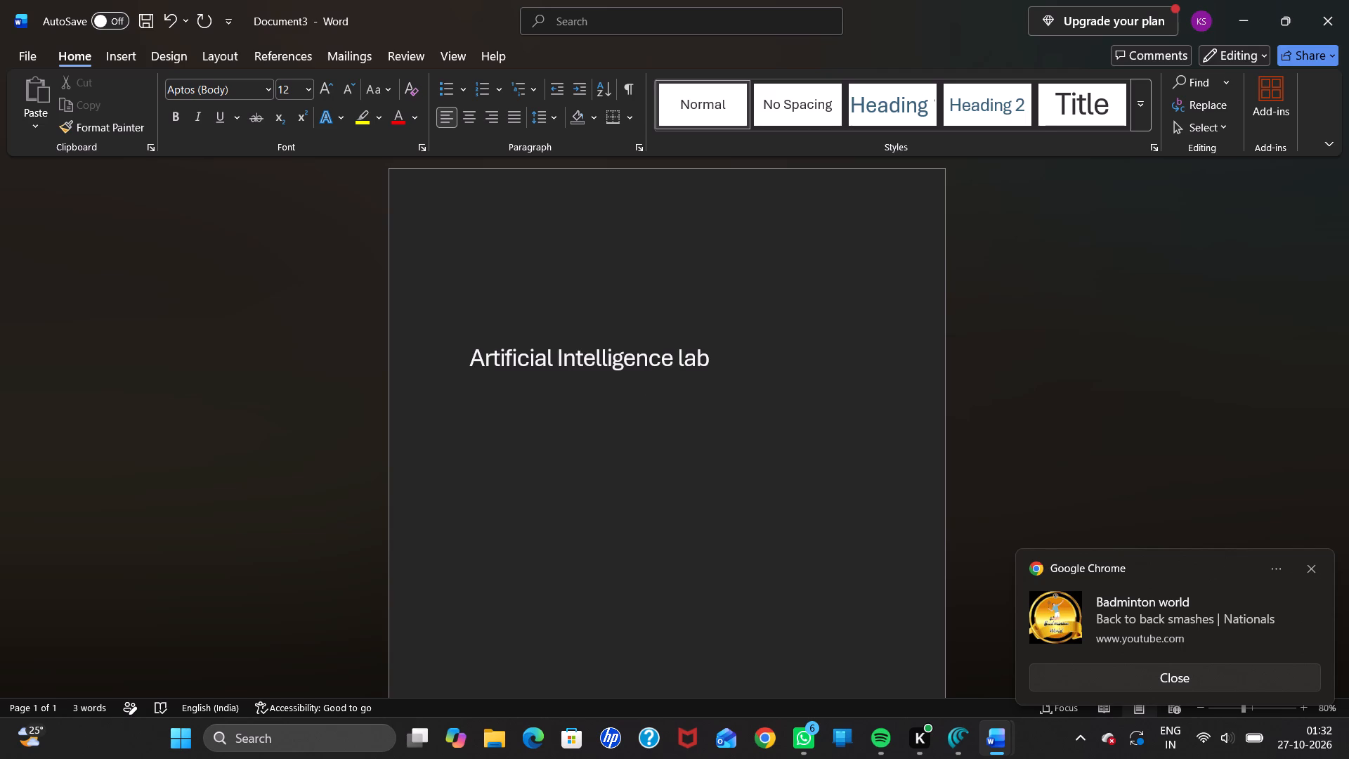
Apply the Title style to the indented second line and enter "- Report" on it.
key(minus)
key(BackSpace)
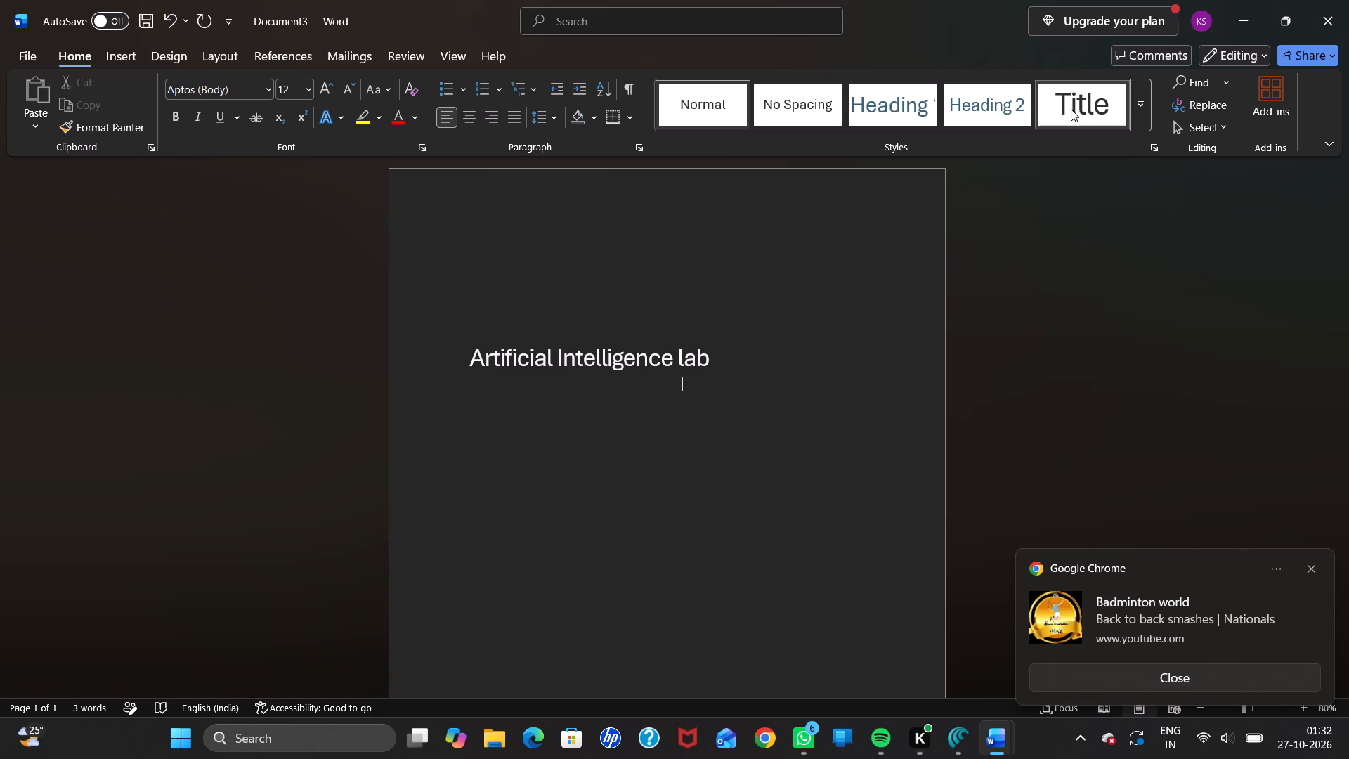
click(1055, 106)
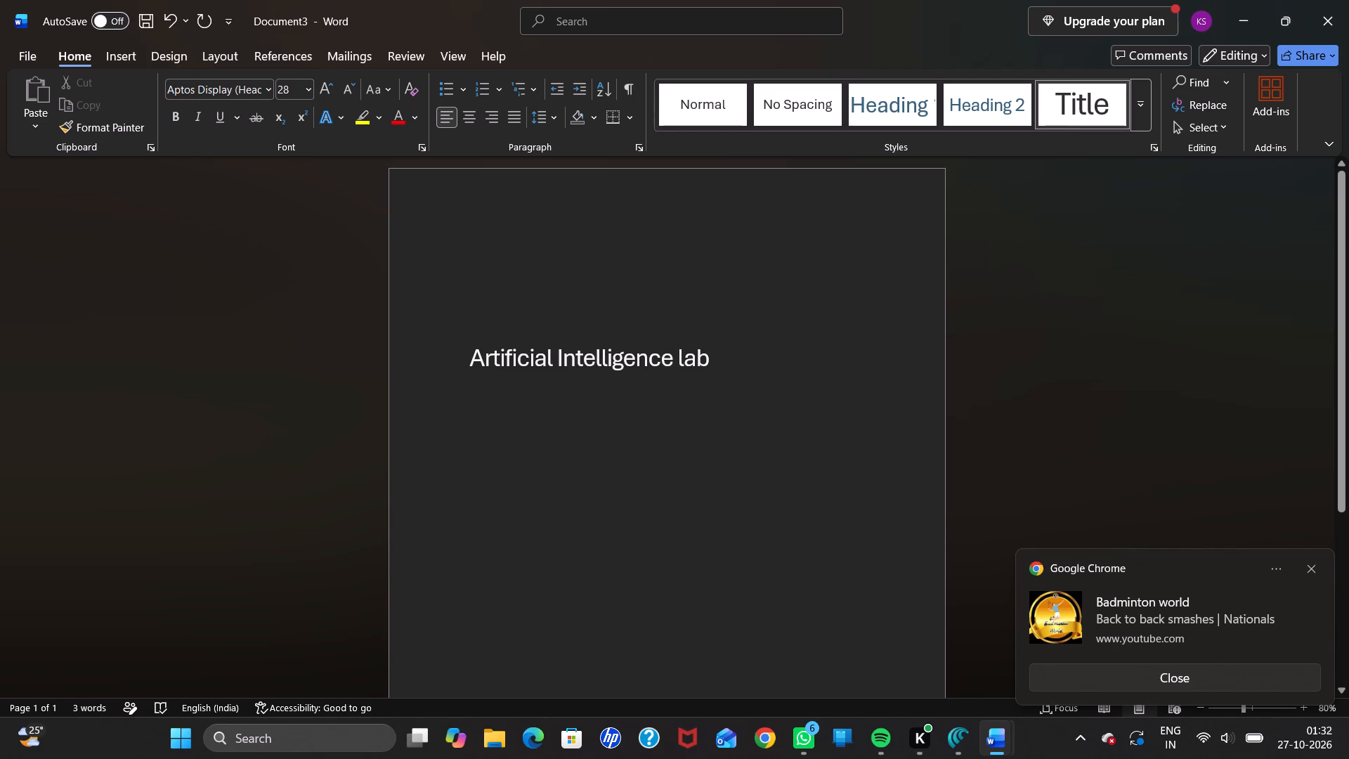
click(688, 383)
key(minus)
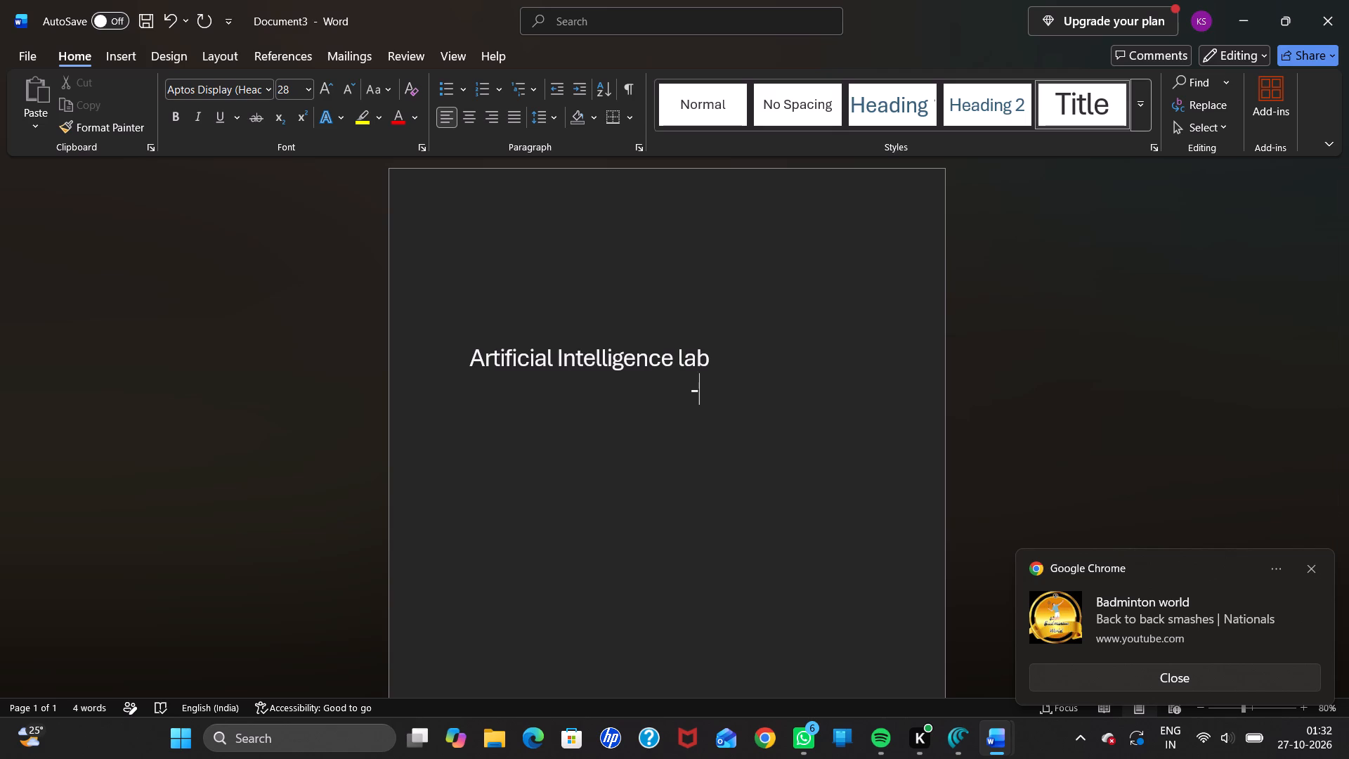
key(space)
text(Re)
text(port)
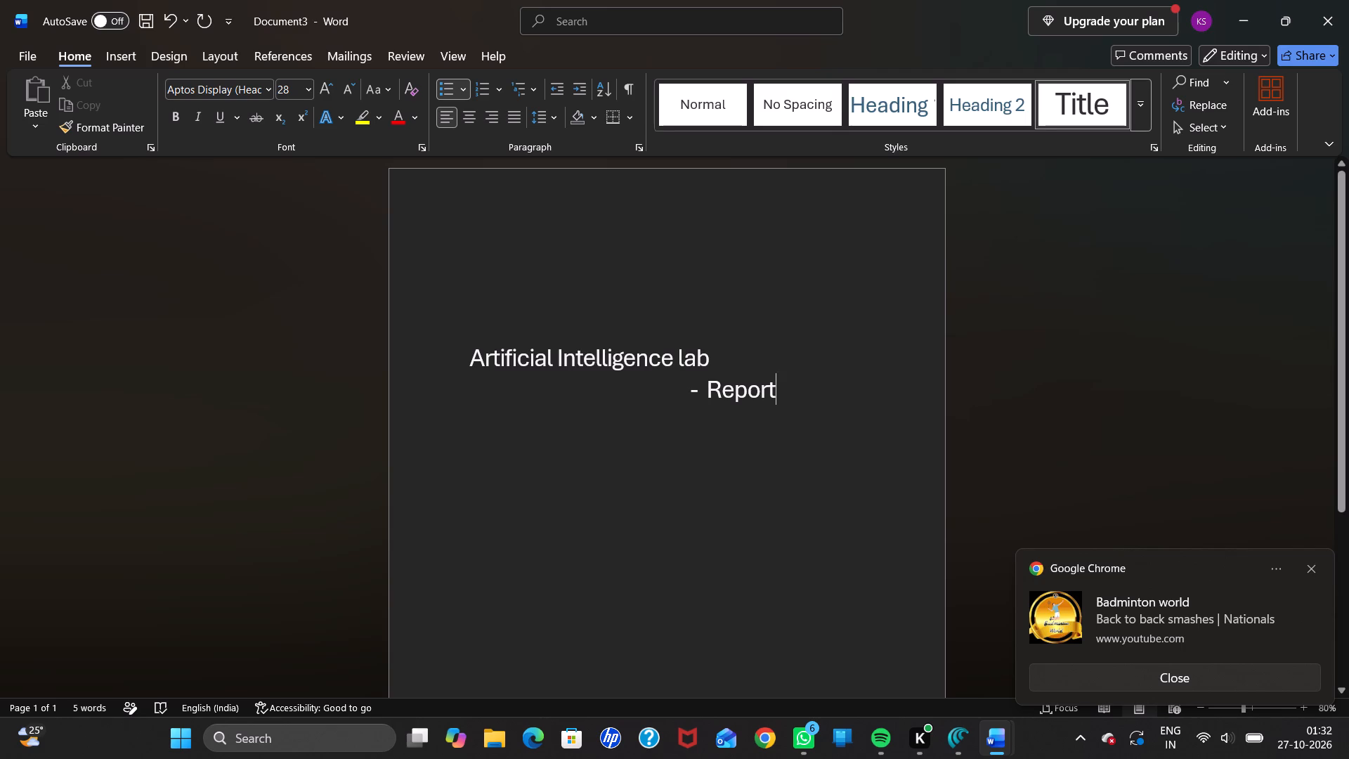
Replace the word "Artificial" in the title with "ARTIFICIAL" in capitals.
drag(710, 357, 492, 364)
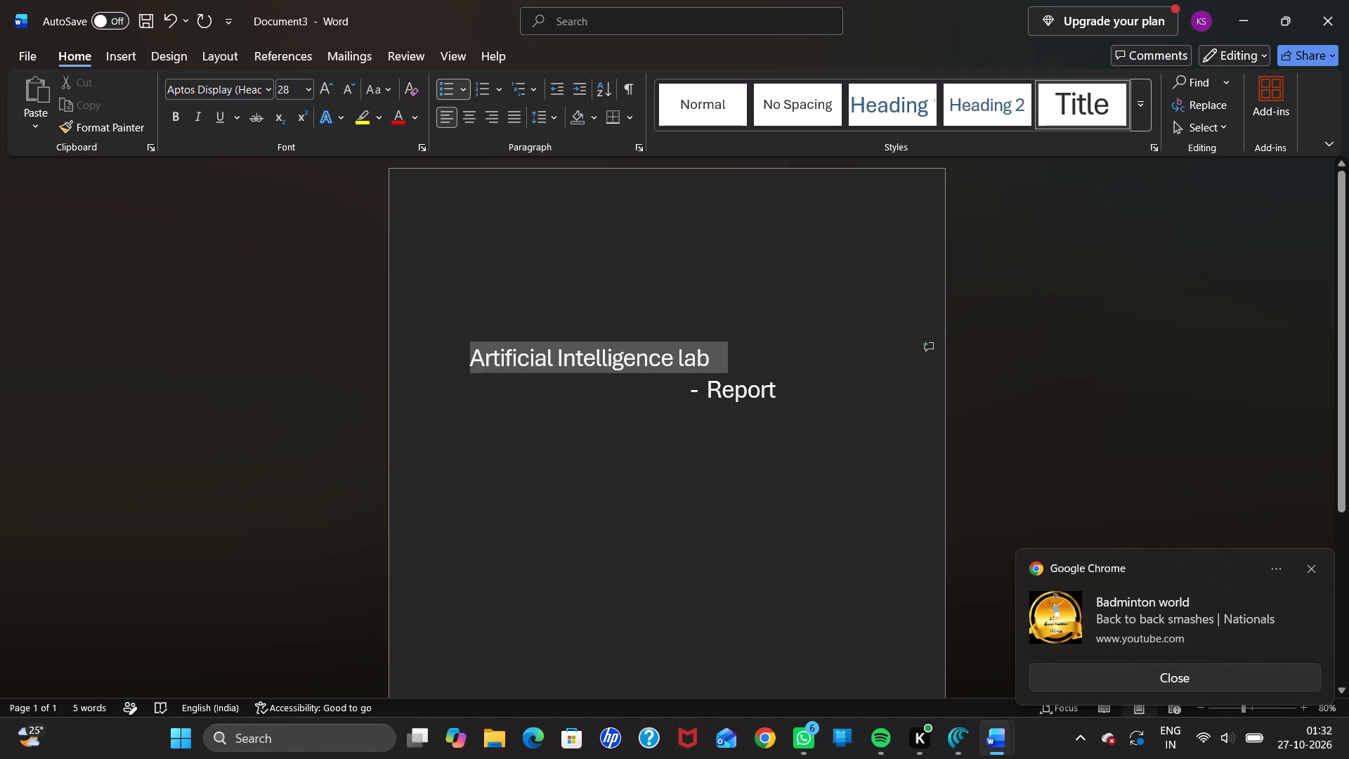
drag(492, 364, 655, 356)
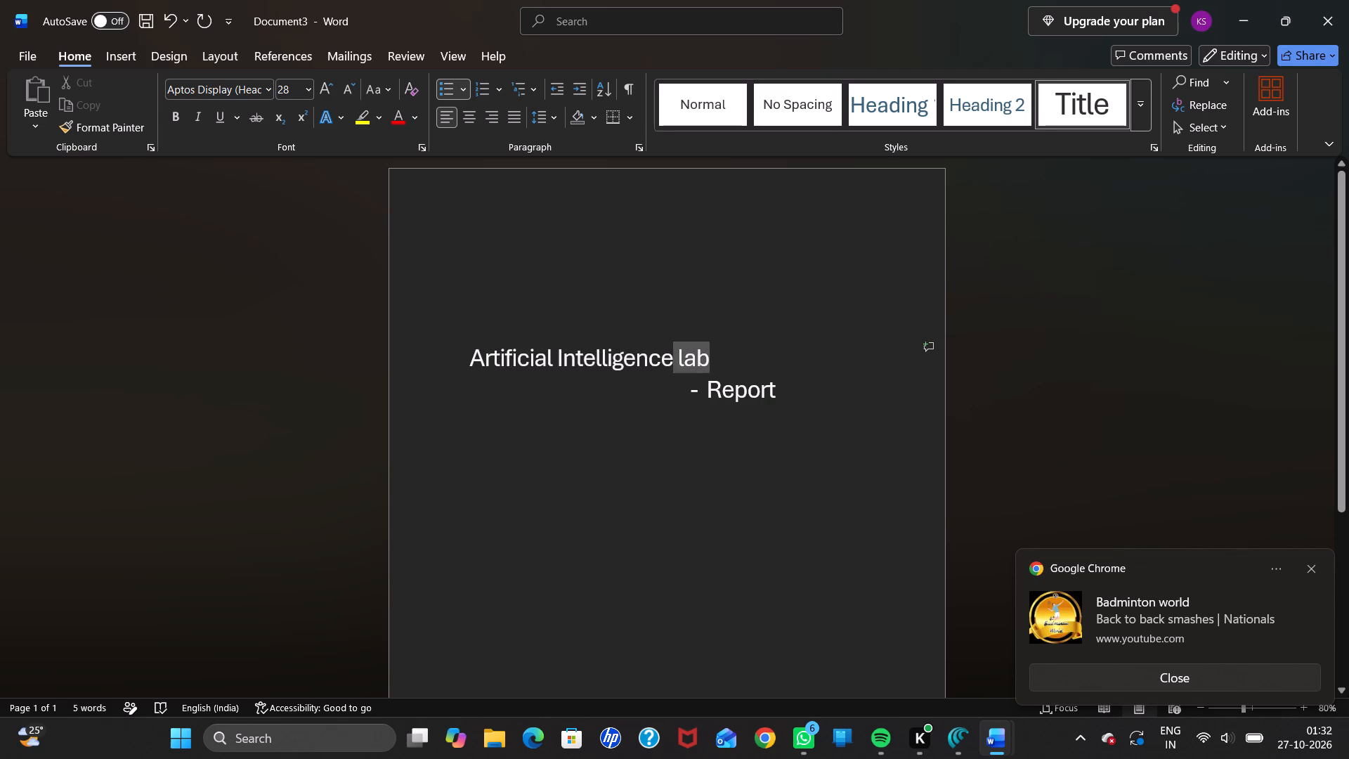
drag(655, 356, 553, 359)
click(553, 359)
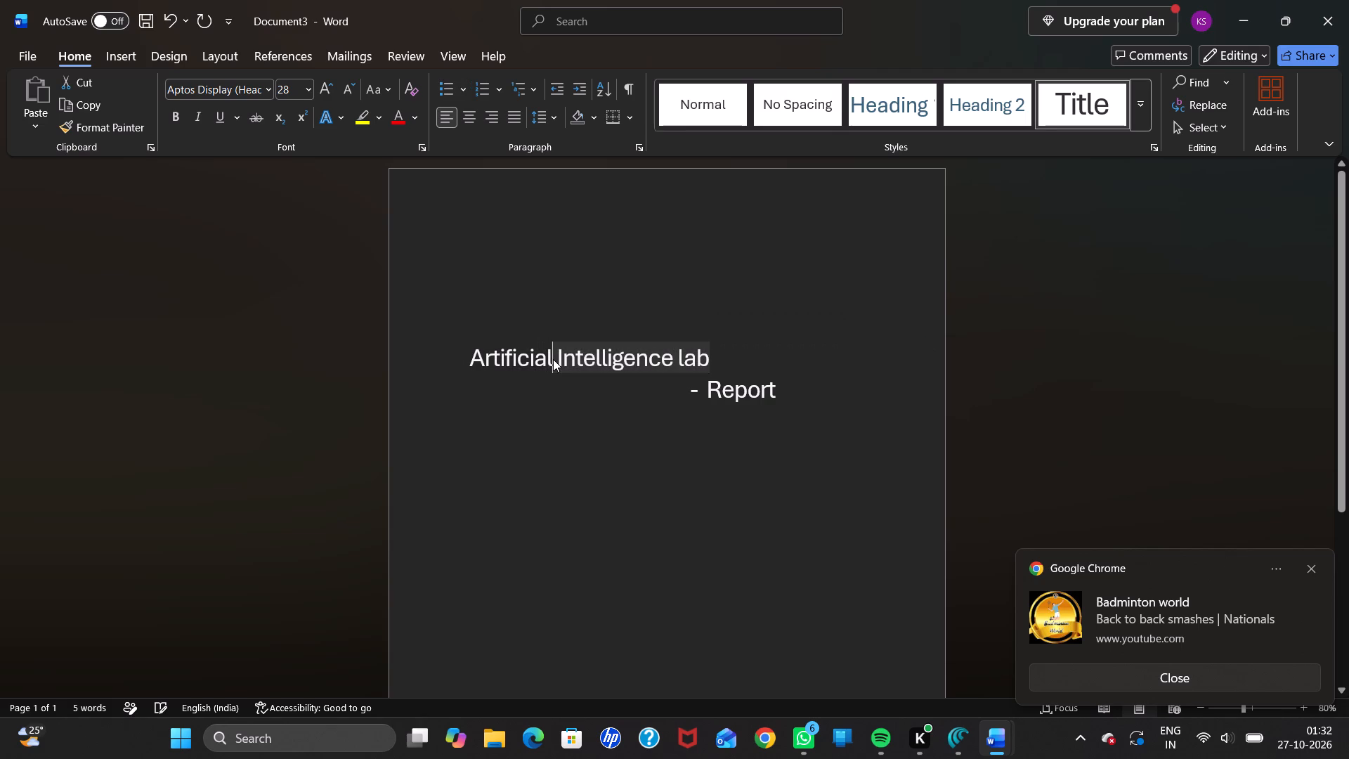
key(BackSpace)
key(BackSpace)
key(BackSpace)
key(BackSpace)
key(BackSpace)
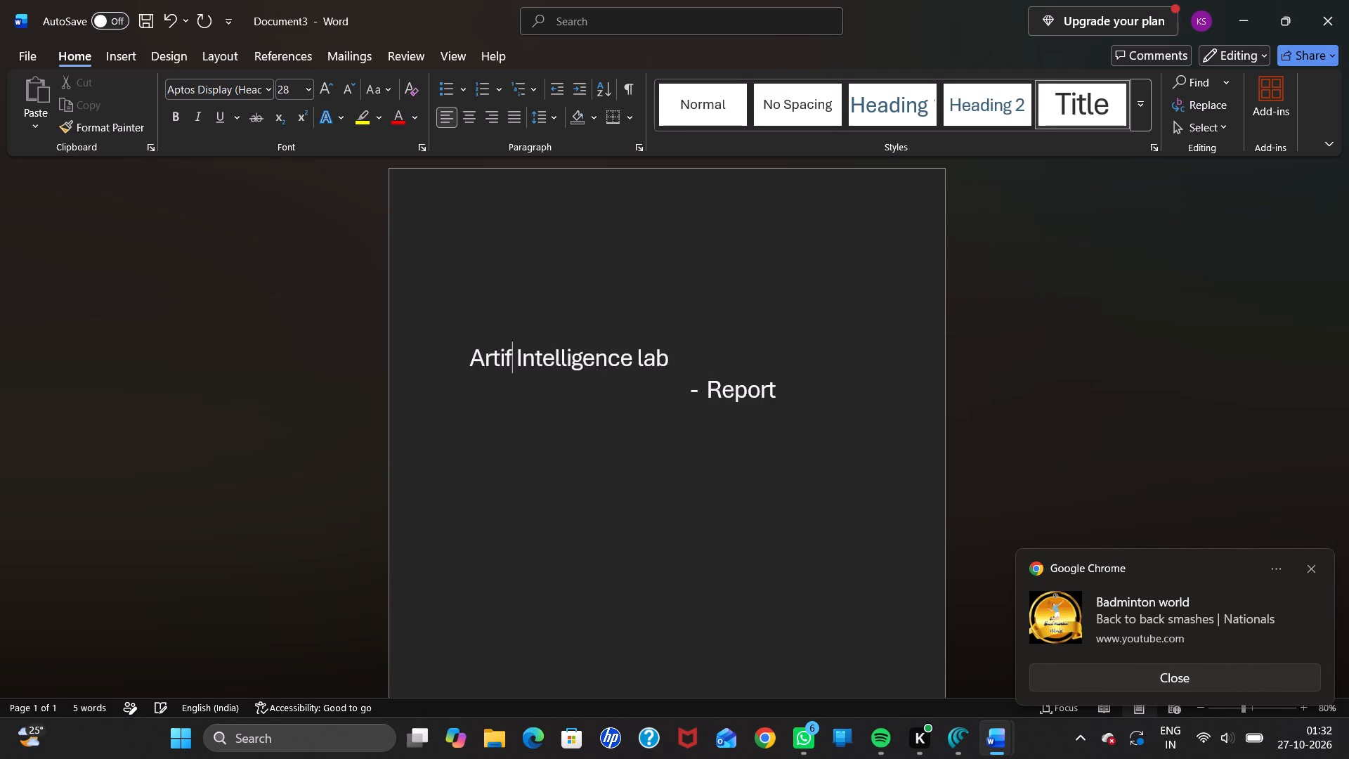
key(BackSpace)
key(BackSpace)
key(BackSpace)
key(BackSpace)
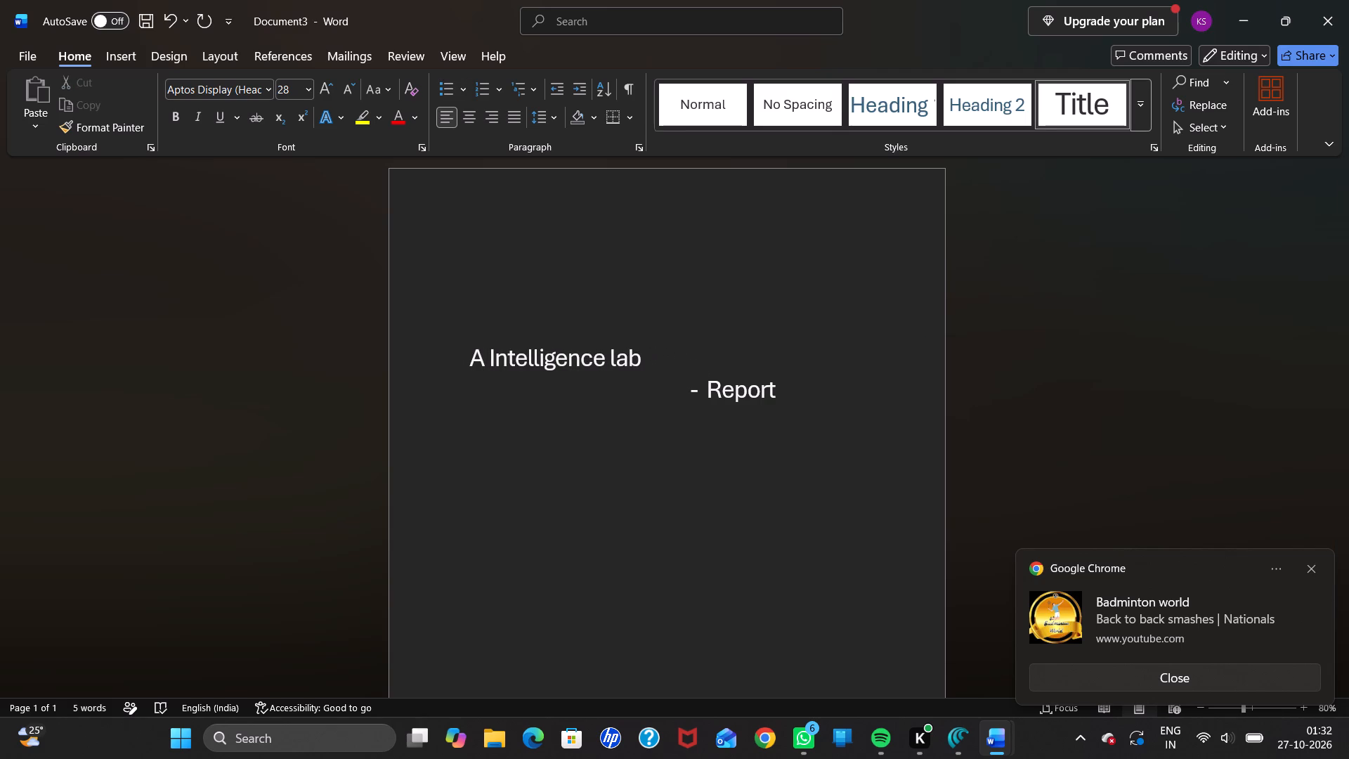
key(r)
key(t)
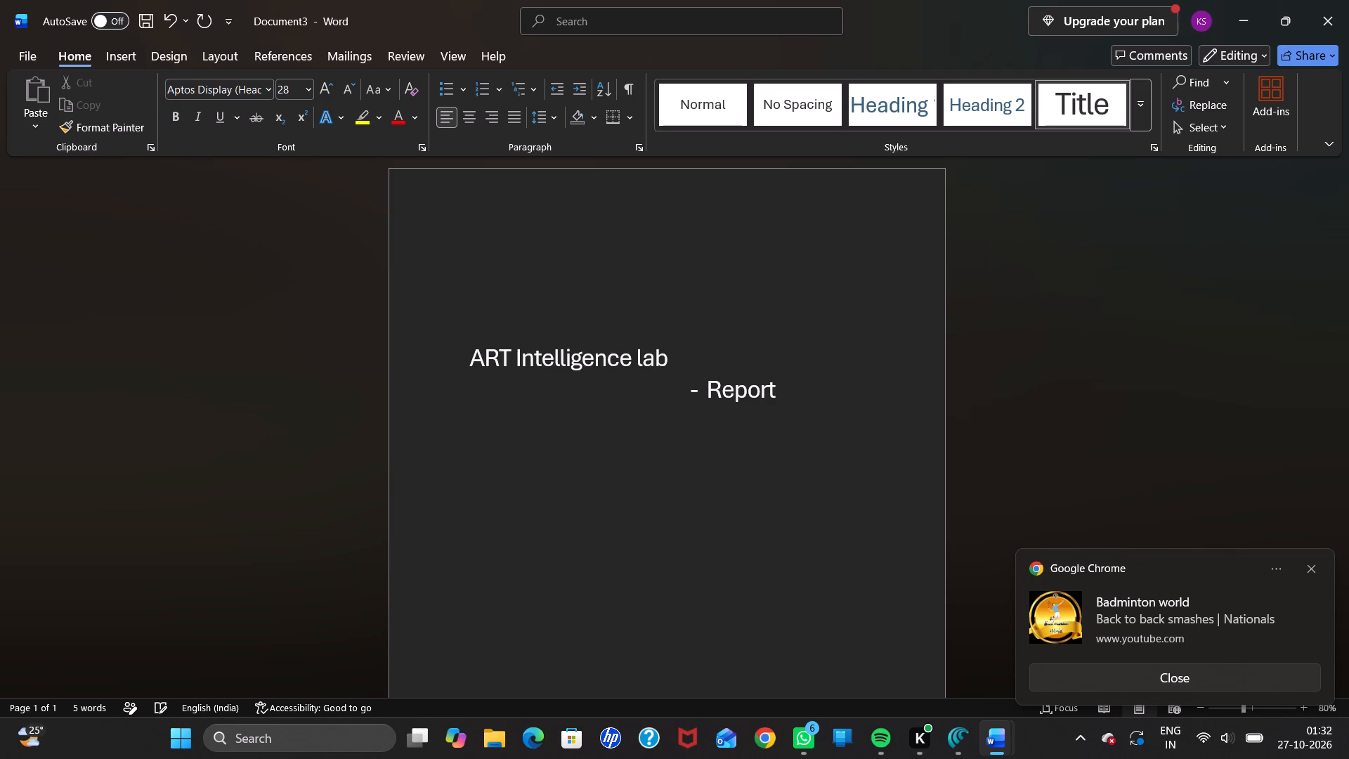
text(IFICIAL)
Replace the word "Intelligence" in the title with "INTELLIGENCE" in capitals.
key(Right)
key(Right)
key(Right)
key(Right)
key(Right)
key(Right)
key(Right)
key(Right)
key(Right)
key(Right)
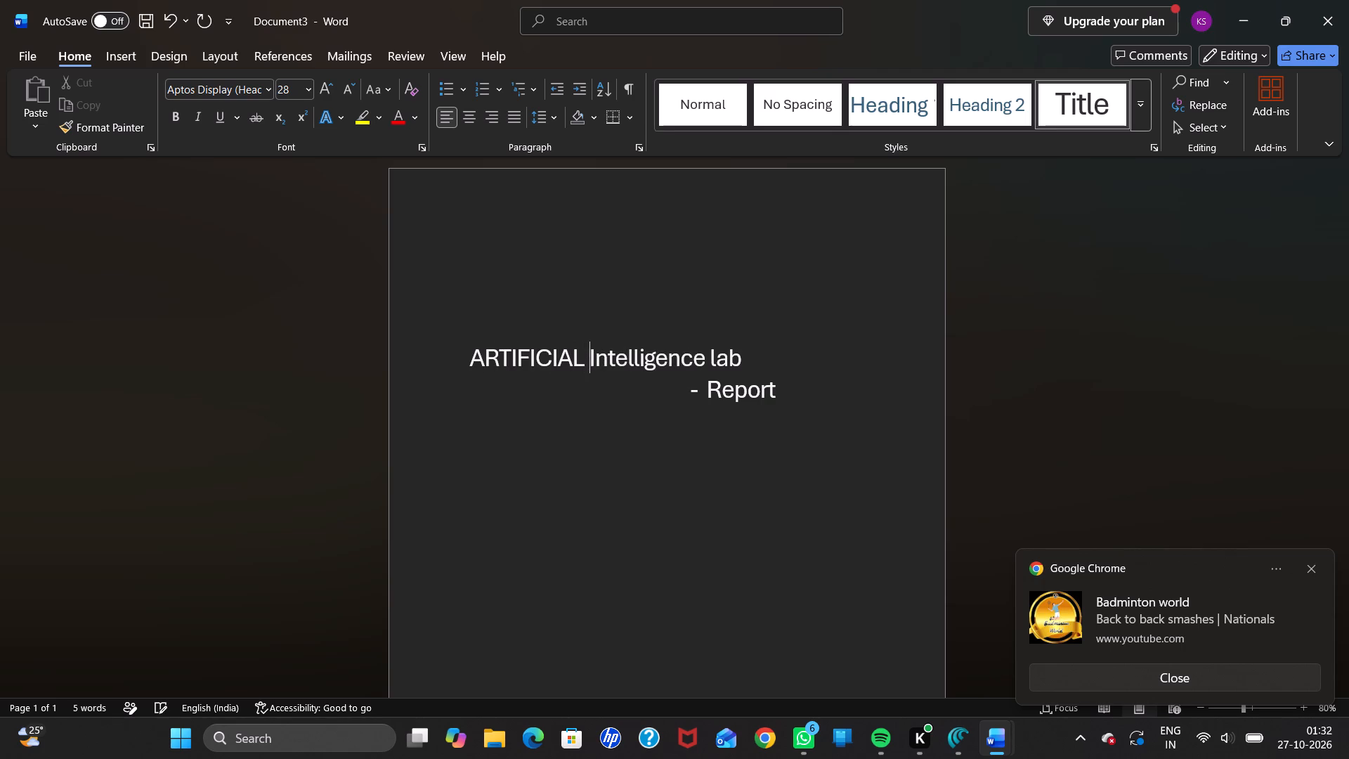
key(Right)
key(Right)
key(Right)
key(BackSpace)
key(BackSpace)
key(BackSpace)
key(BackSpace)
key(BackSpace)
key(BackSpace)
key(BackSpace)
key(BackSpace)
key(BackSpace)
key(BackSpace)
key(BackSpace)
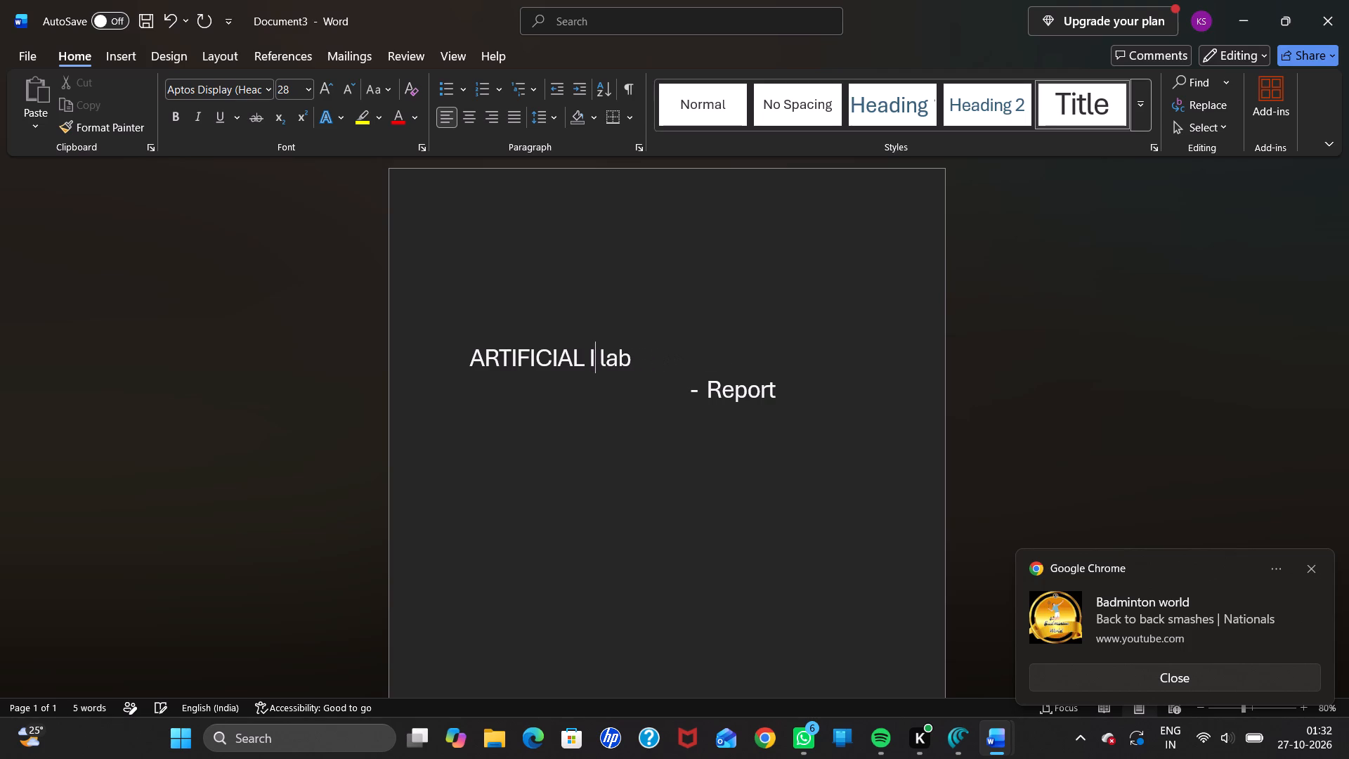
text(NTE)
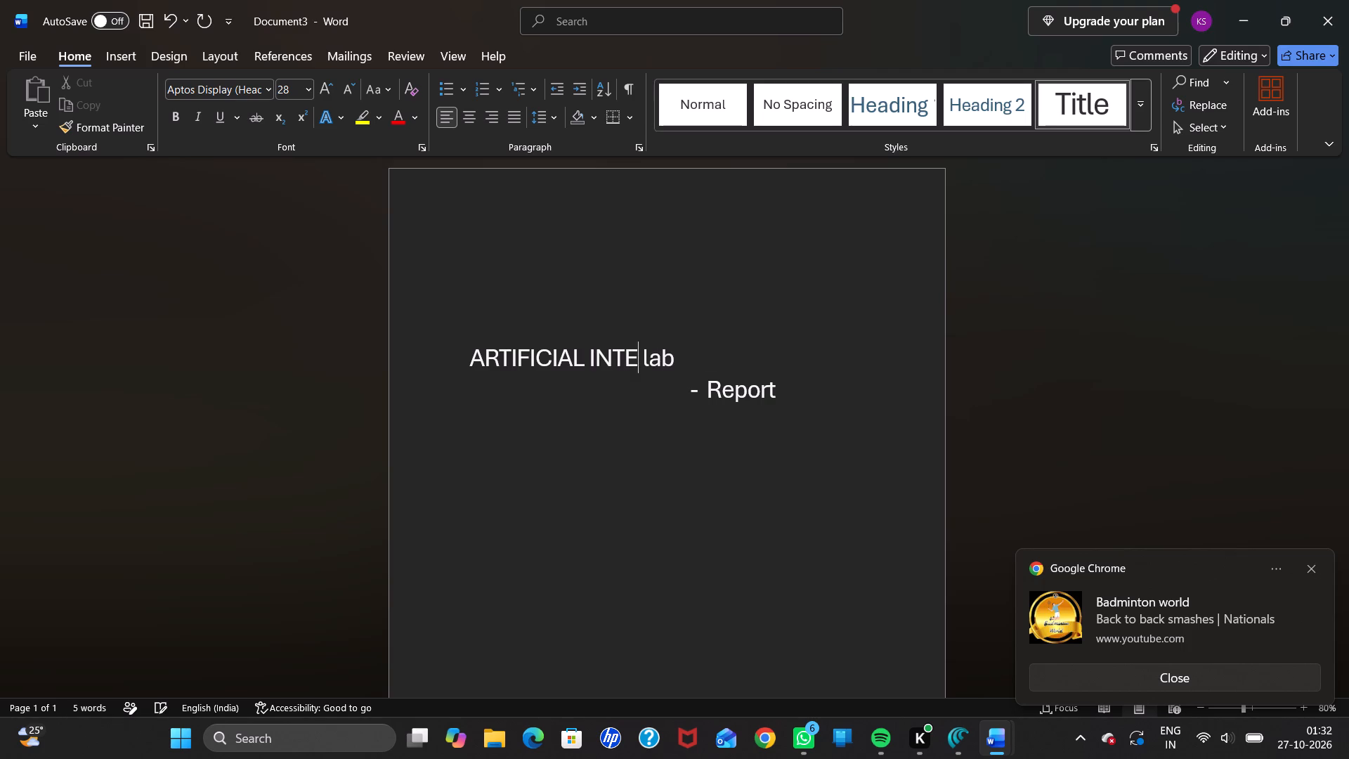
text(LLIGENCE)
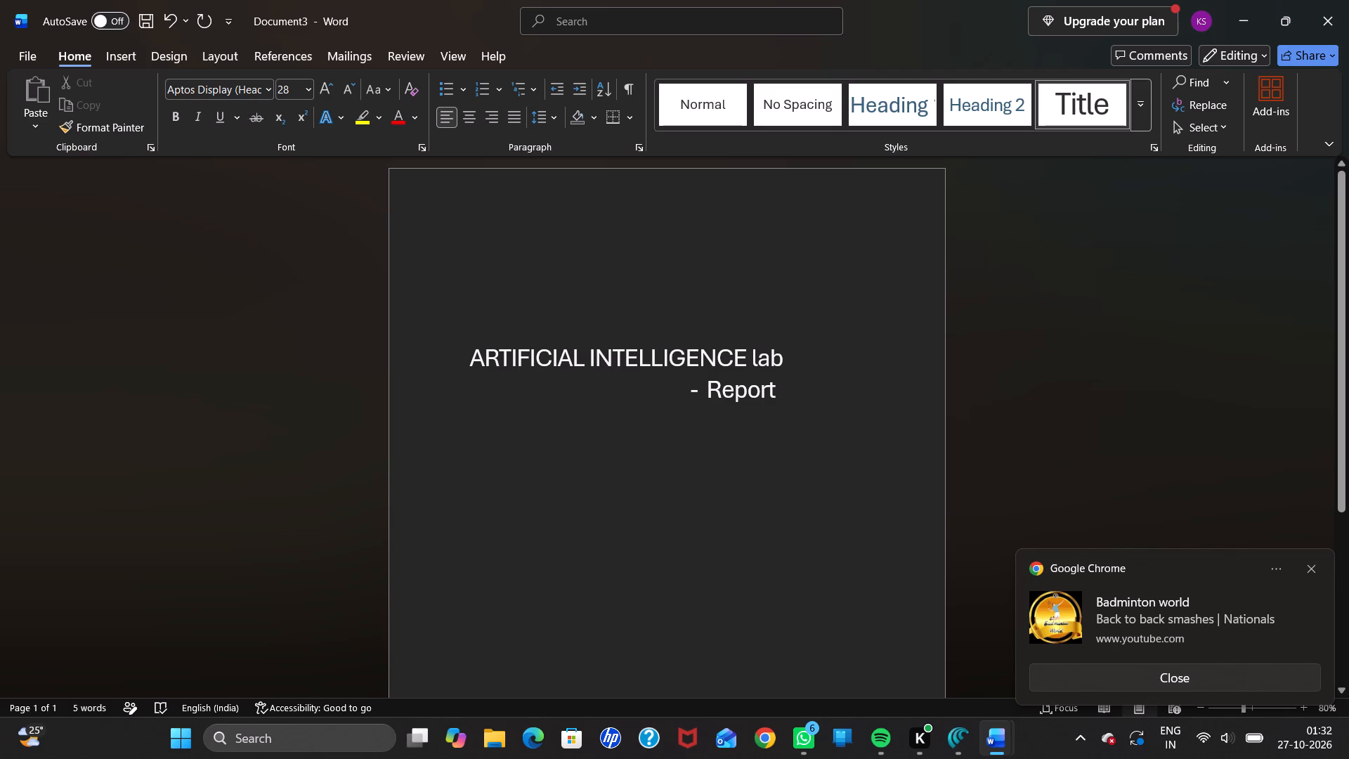
Replace the word "lab" at the end of the title with "LAB" in capitals.
drag(786, 357, 742, 360)
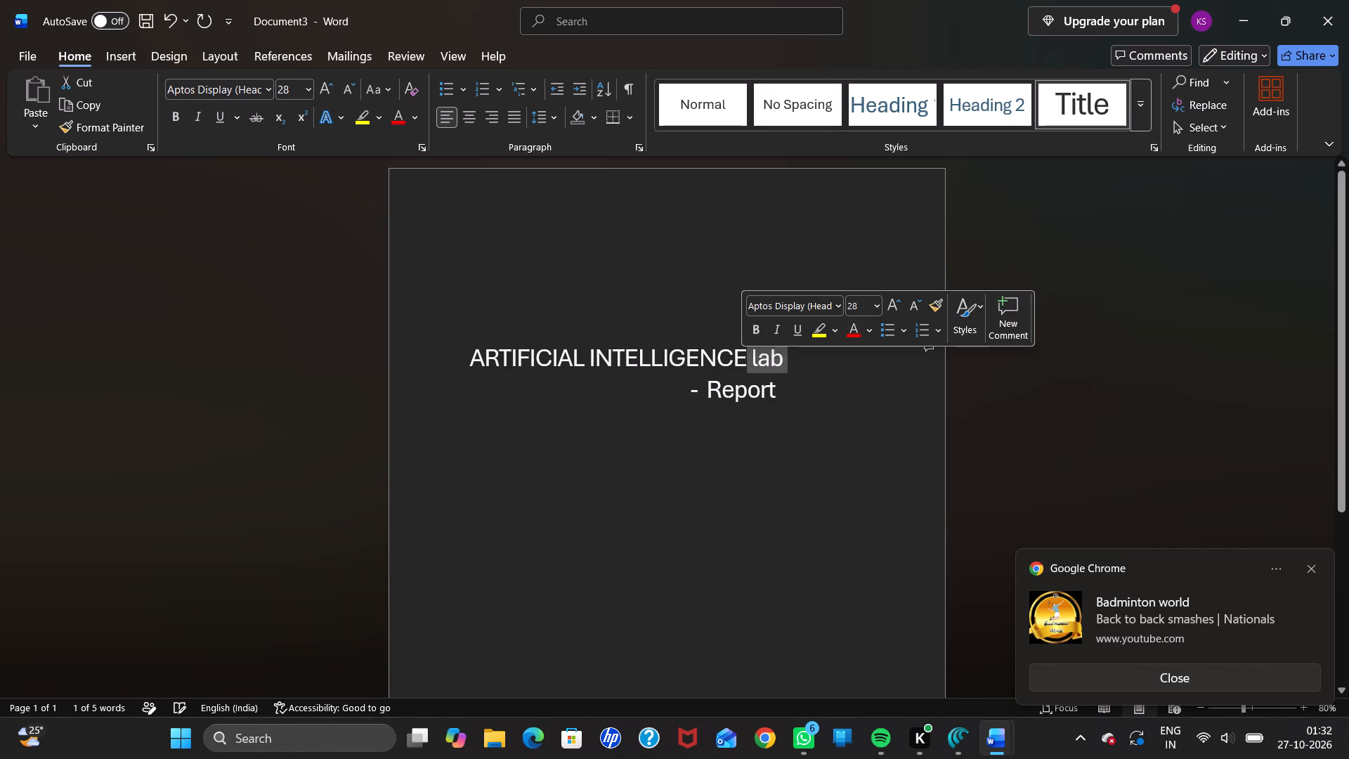
key(BackSpace)
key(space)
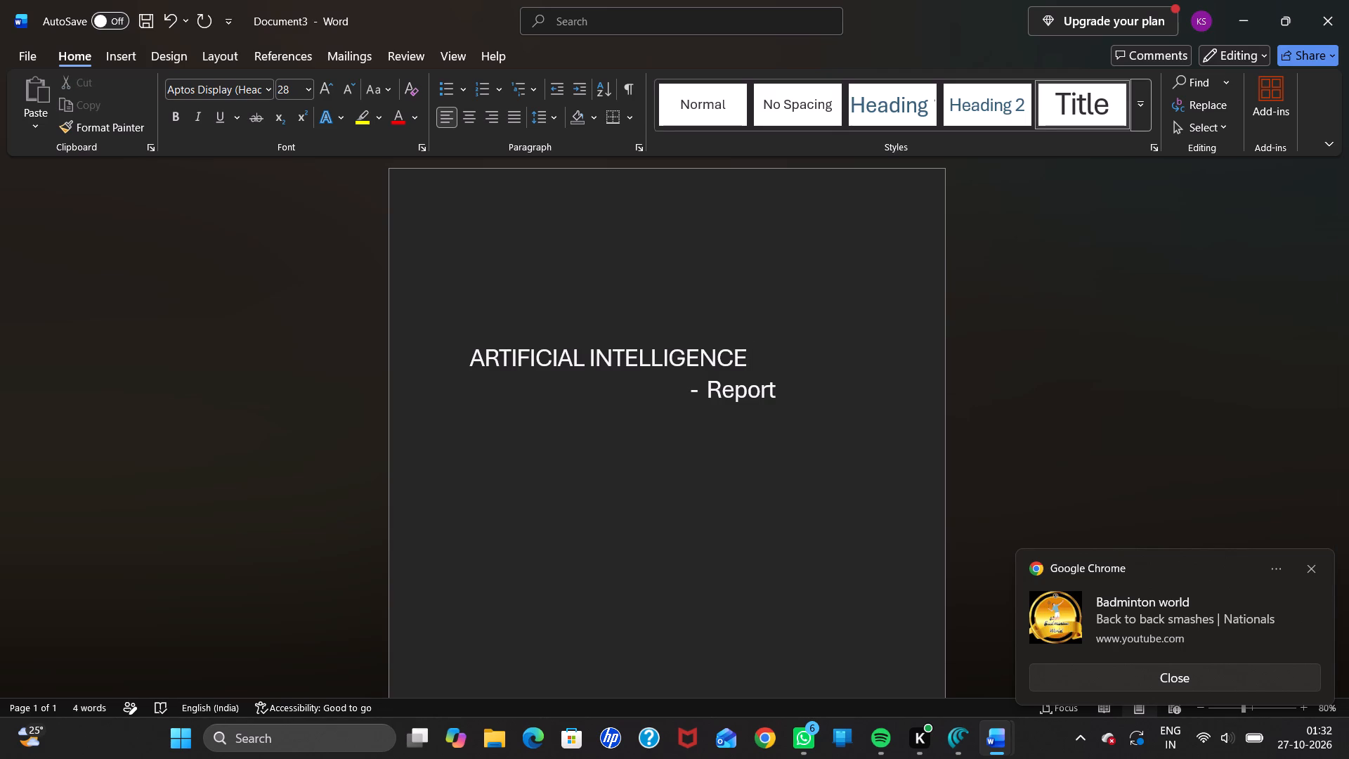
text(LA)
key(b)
Remove the dash bullet in front of "Report" on the second title line.
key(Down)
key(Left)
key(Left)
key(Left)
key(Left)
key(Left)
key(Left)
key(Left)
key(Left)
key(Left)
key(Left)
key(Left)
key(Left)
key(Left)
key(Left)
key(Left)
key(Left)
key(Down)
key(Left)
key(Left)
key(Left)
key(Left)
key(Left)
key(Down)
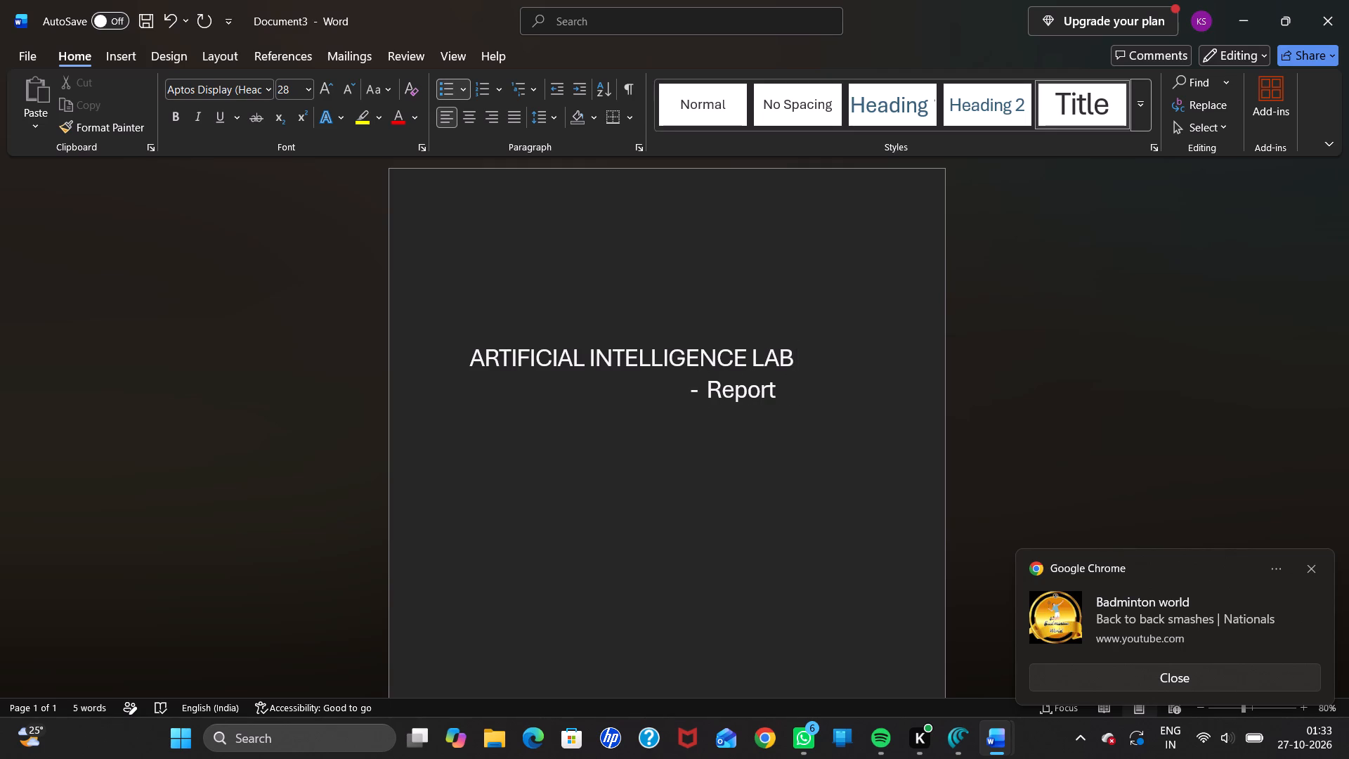
click(693, 387)
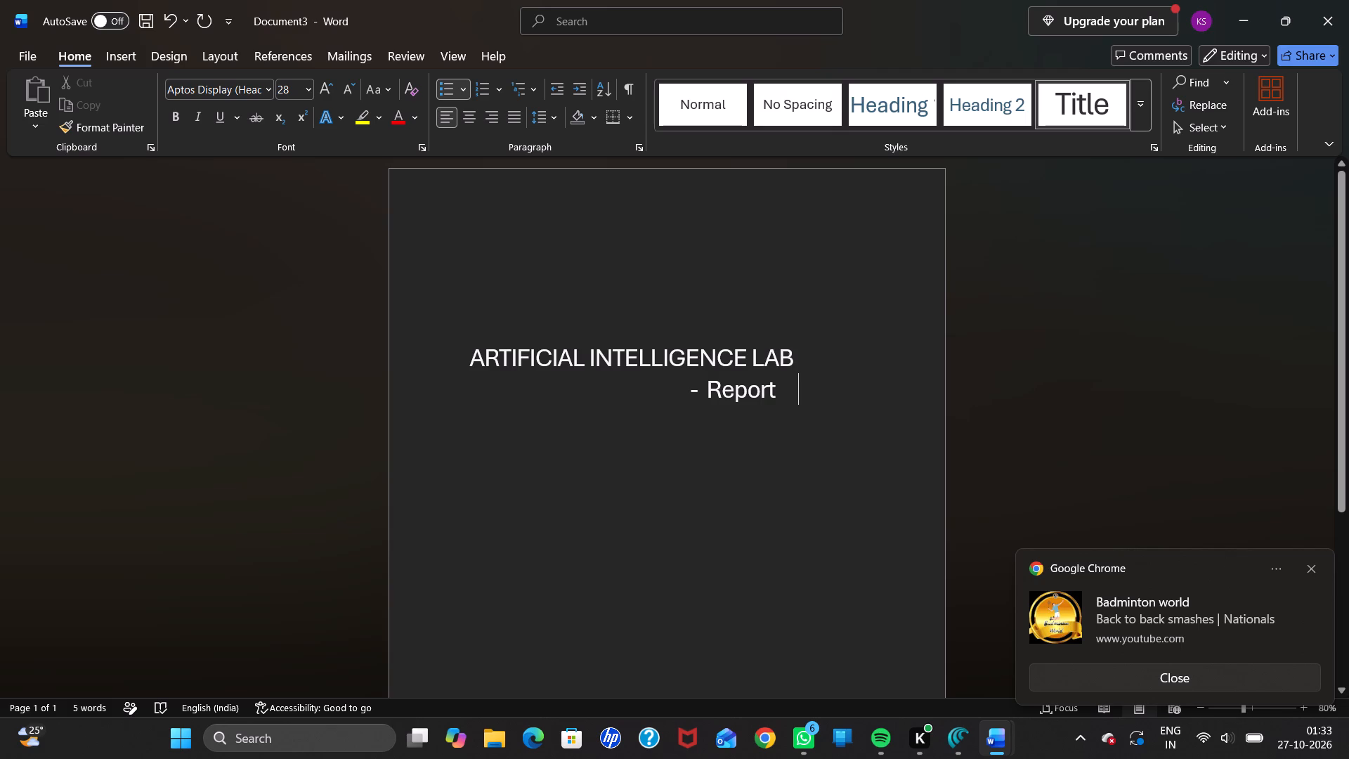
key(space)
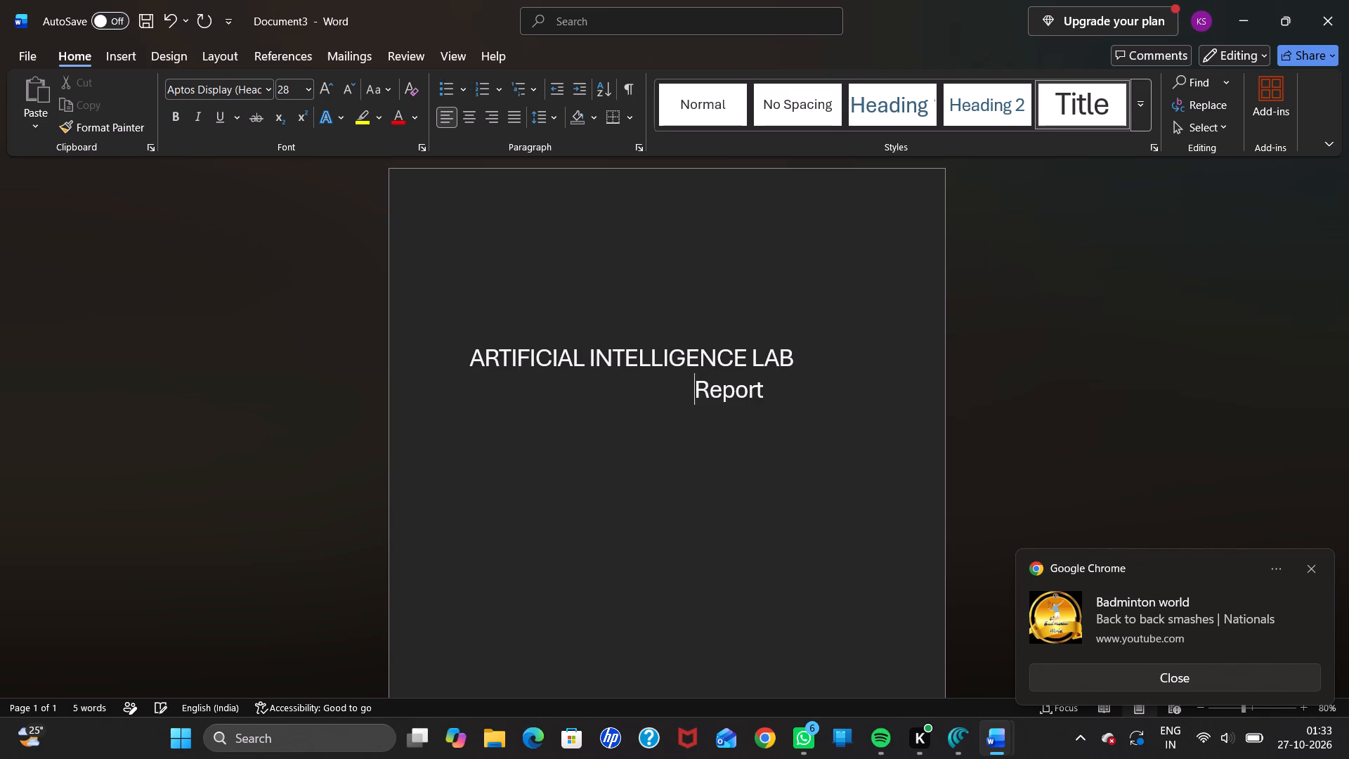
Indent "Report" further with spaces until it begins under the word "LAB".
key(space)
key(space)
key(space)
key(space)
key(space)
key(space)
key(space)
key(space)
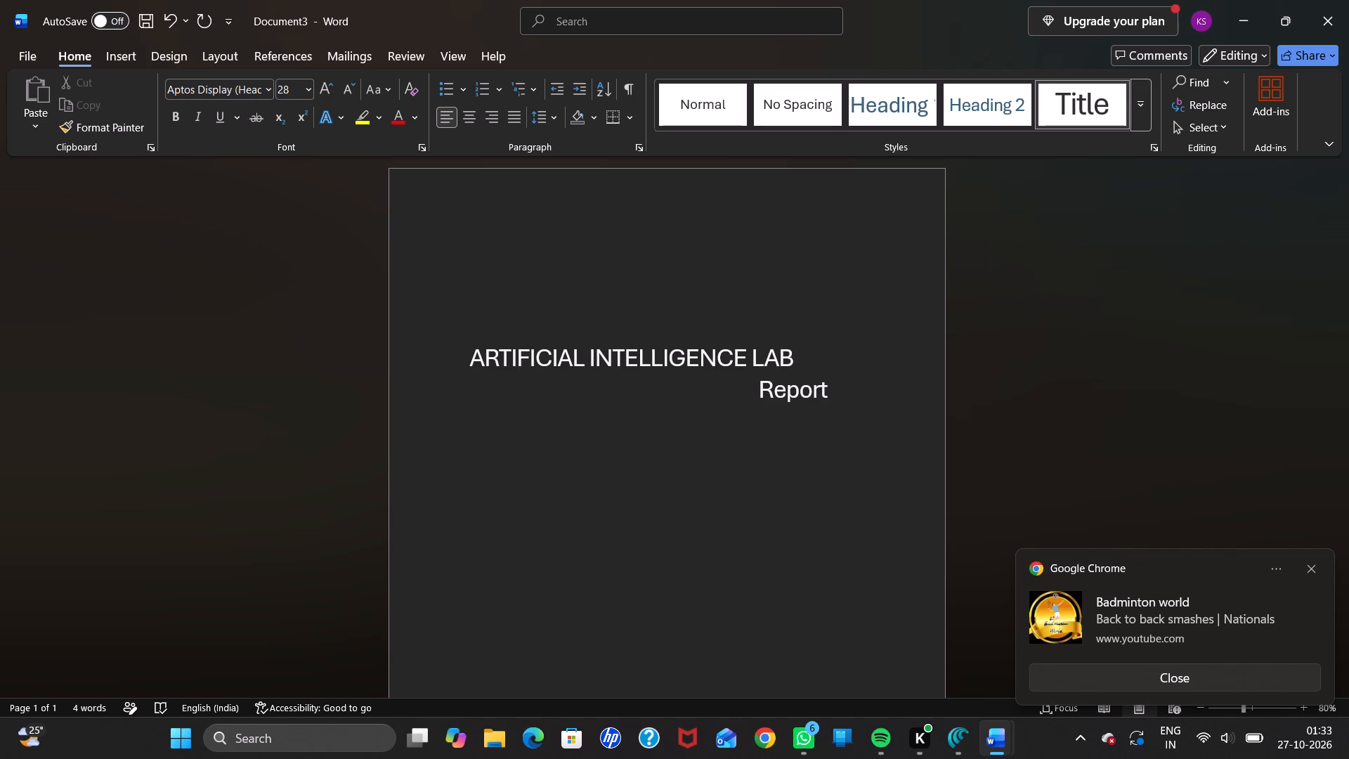
Move "LAB" onto its own line below the title and indent it with spaces until it begins under the middle of "ARTIFICIAL".
key(Down)
key(Up)
key(Up)
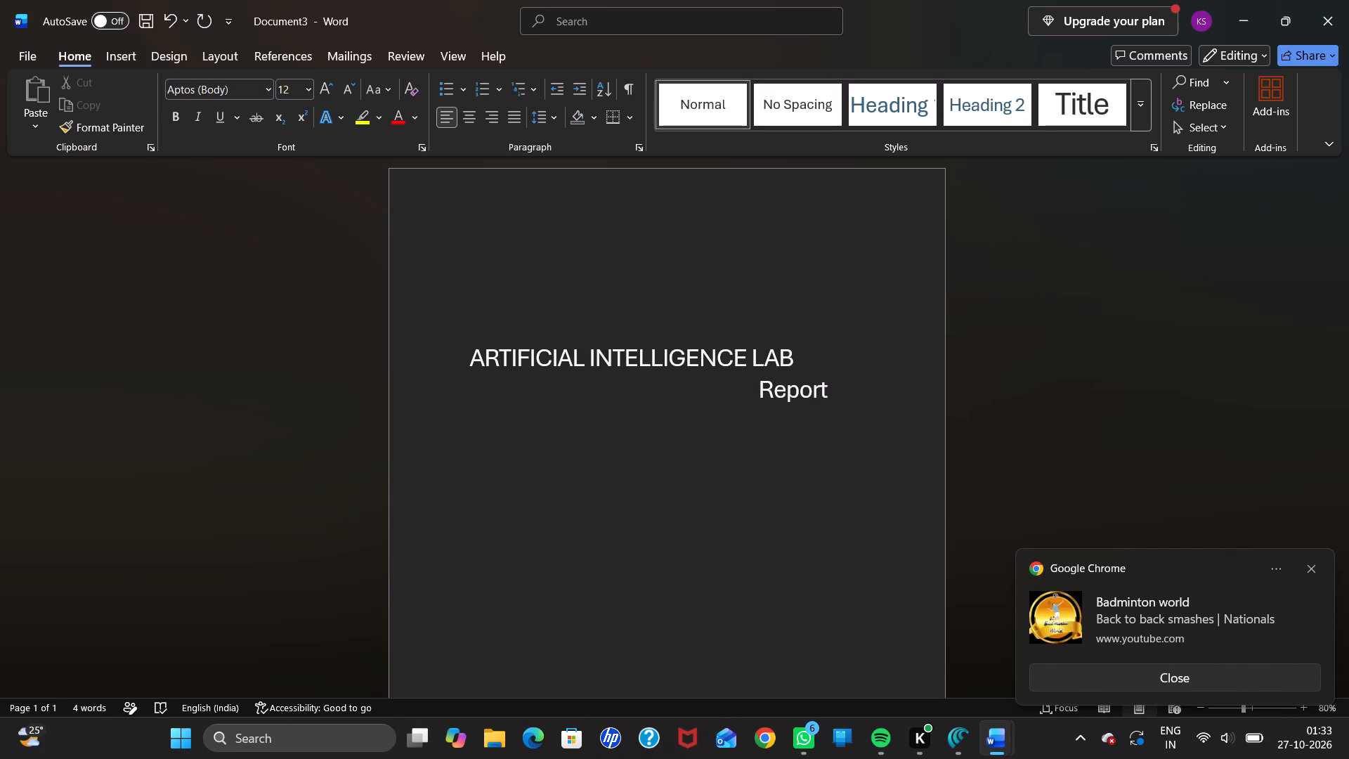
key(Down)
key(Left)
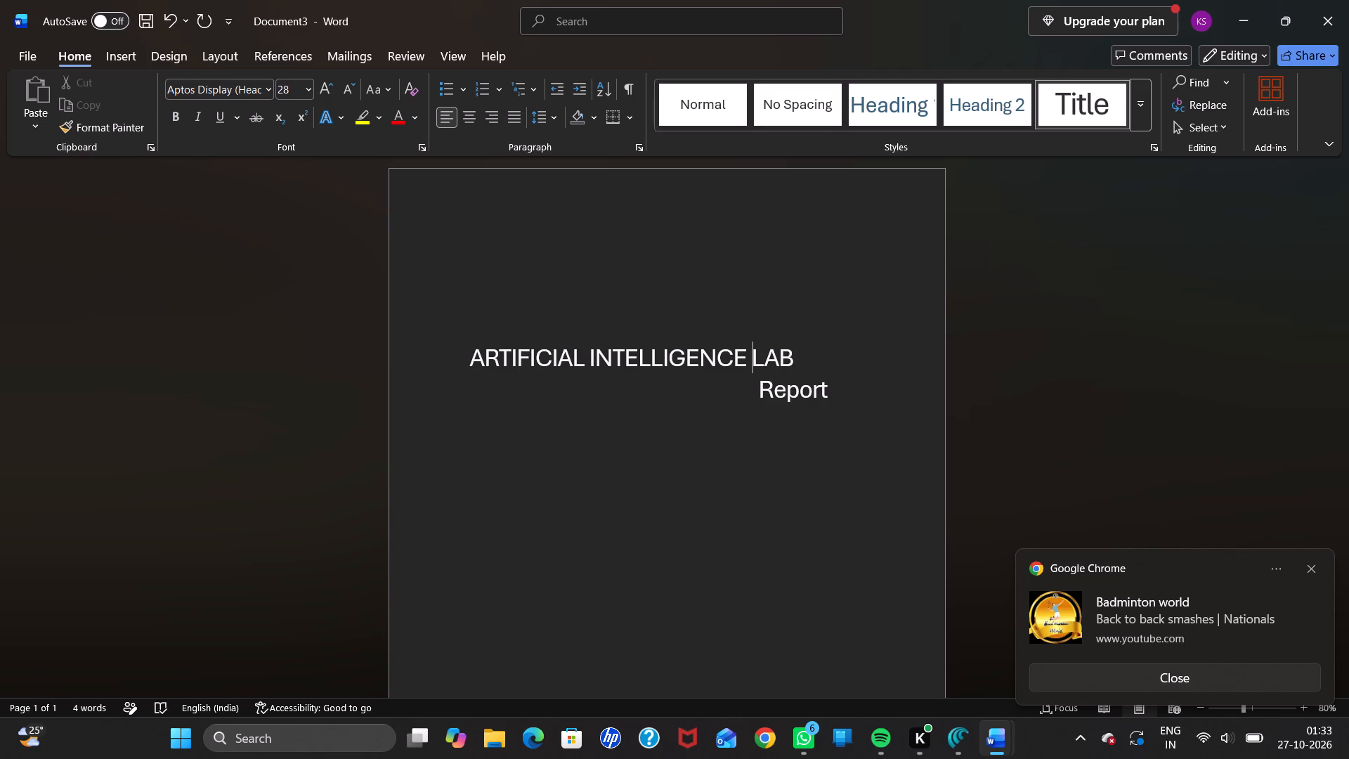
key(Return)
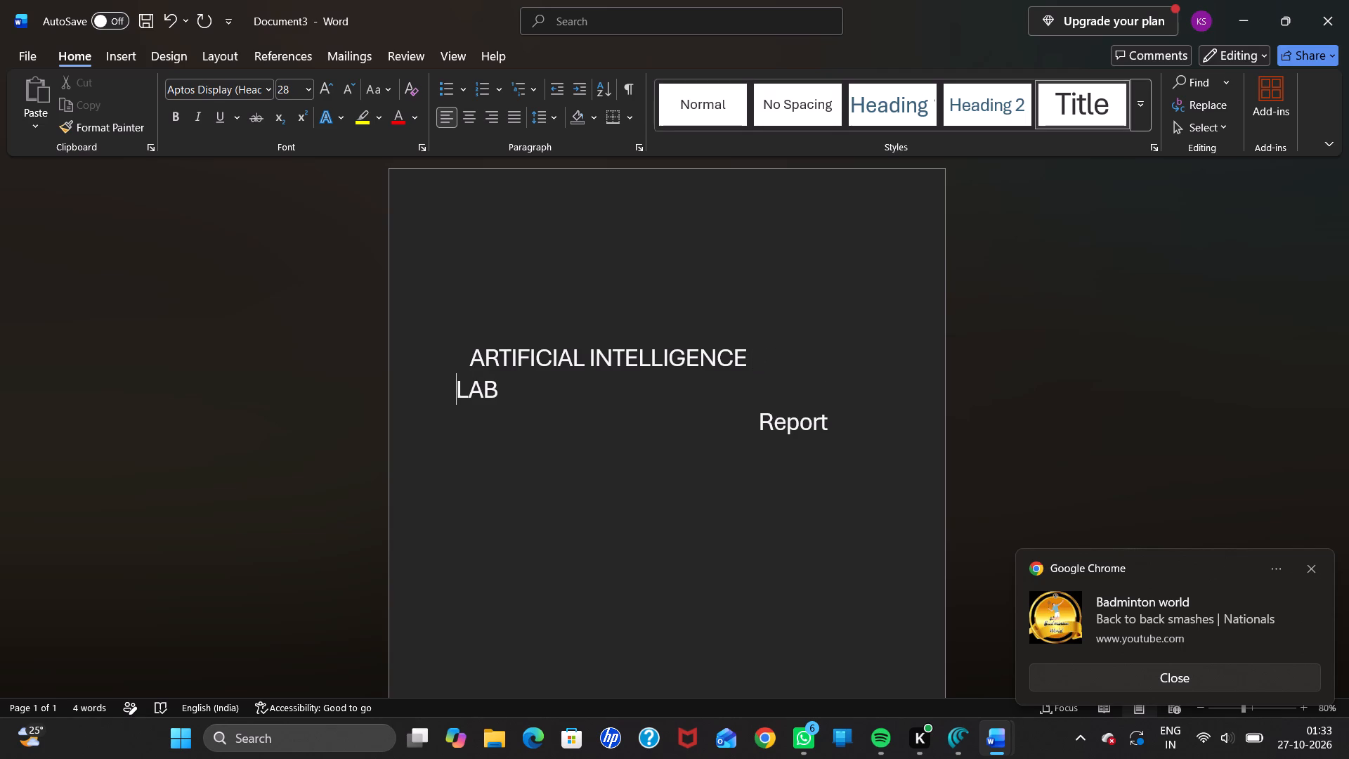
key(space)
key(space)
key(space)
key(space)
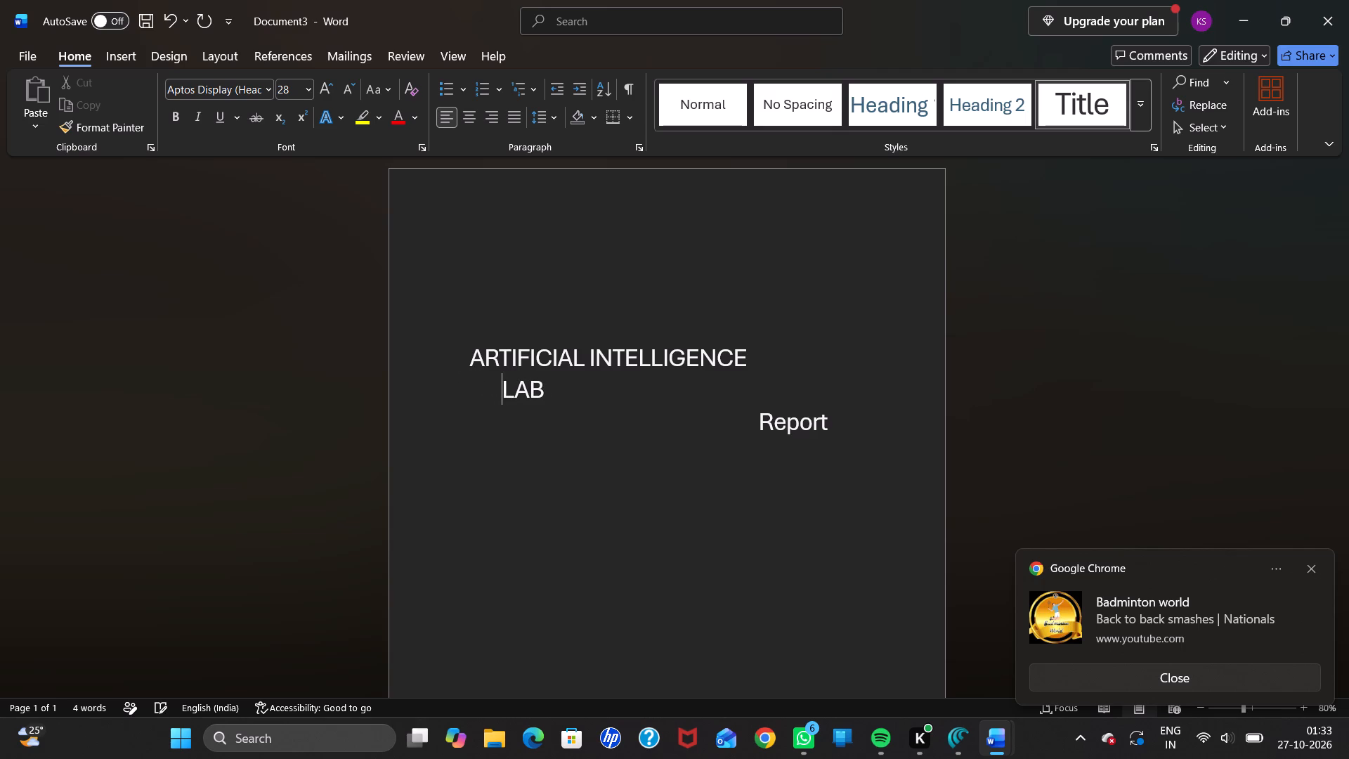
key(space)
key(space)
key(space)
Delete the line break and spaces before "Report" so that it follows "LAB" on the same line.
key(Down)
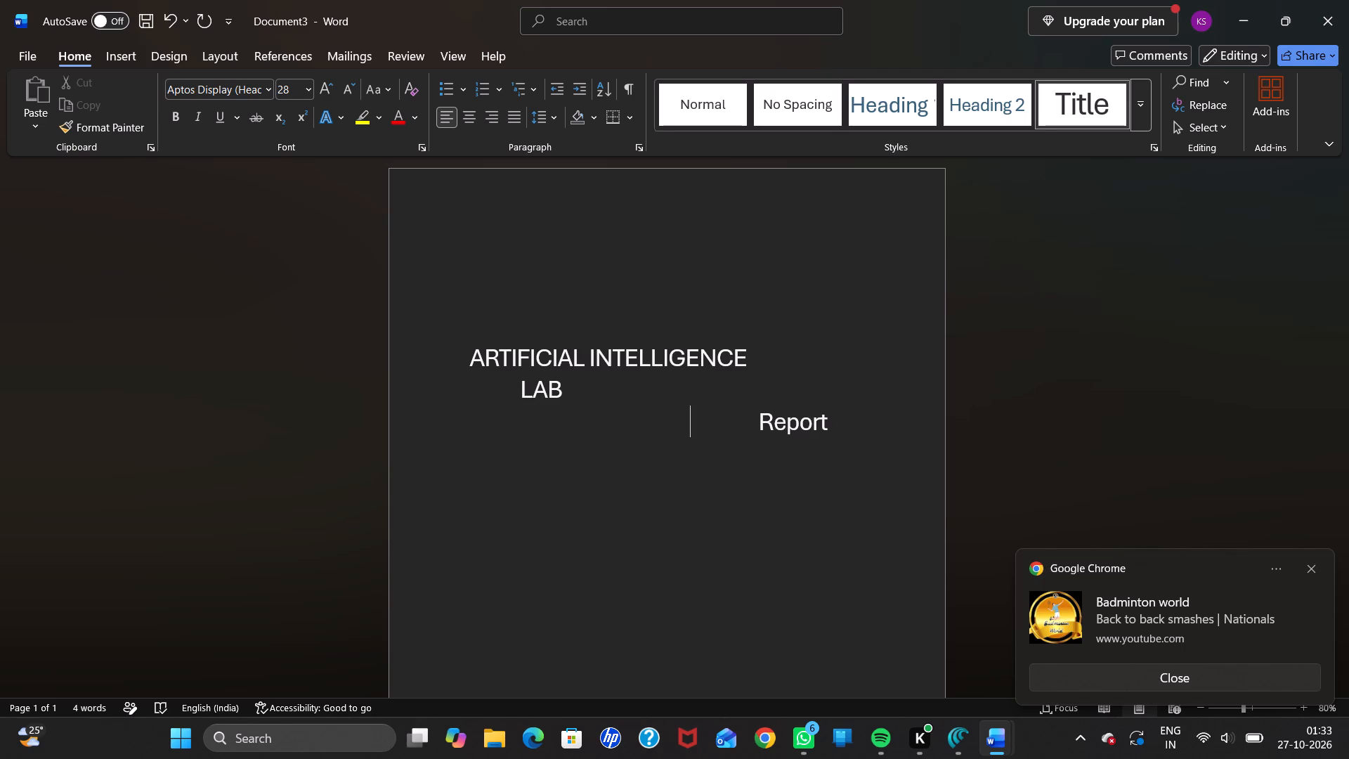
key(Down)
key(Right)
key(Right)
key(Right)
key(Right)
key(Right)
key(Right)
key(Right)
key(Right)
key(Right)
key(Right)
key(Right)
key(Right)
key(Right)
key(Right)
key(Right)
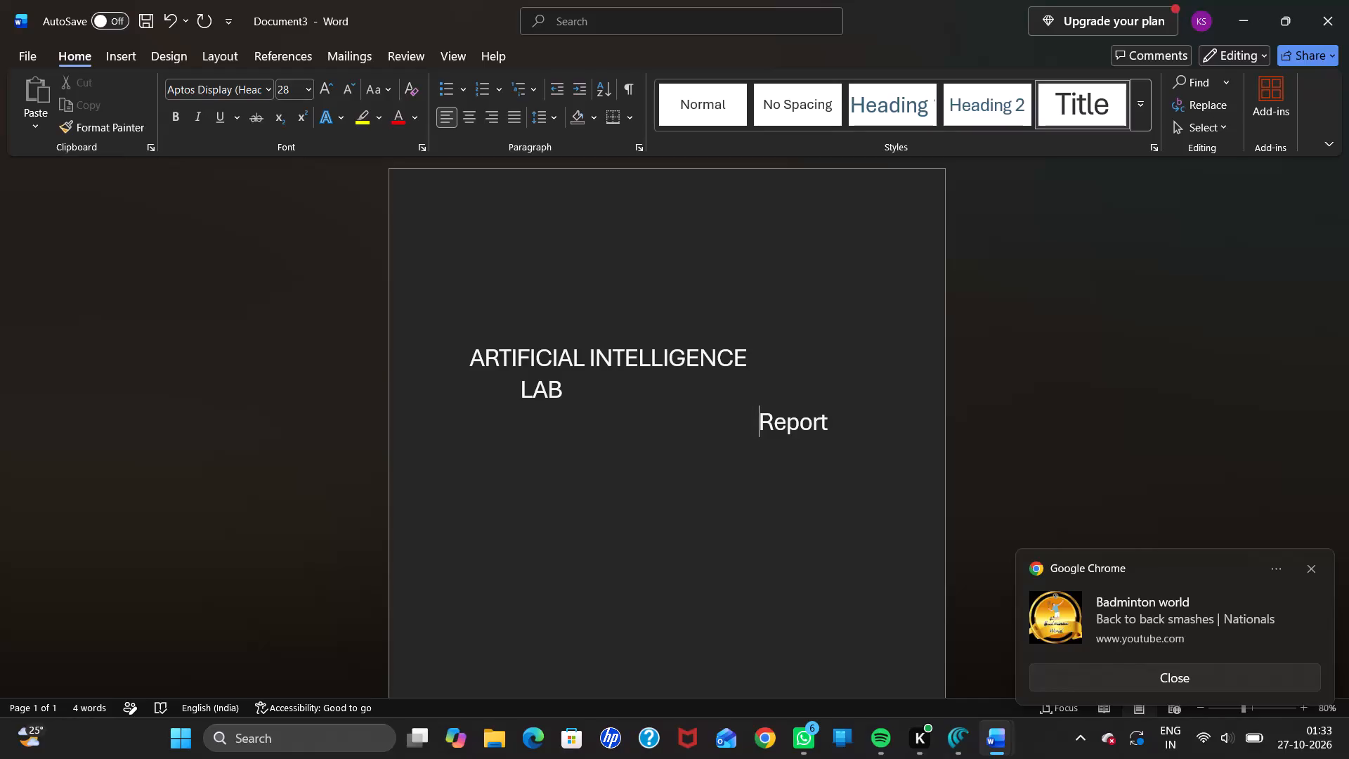
key(shift+Up)
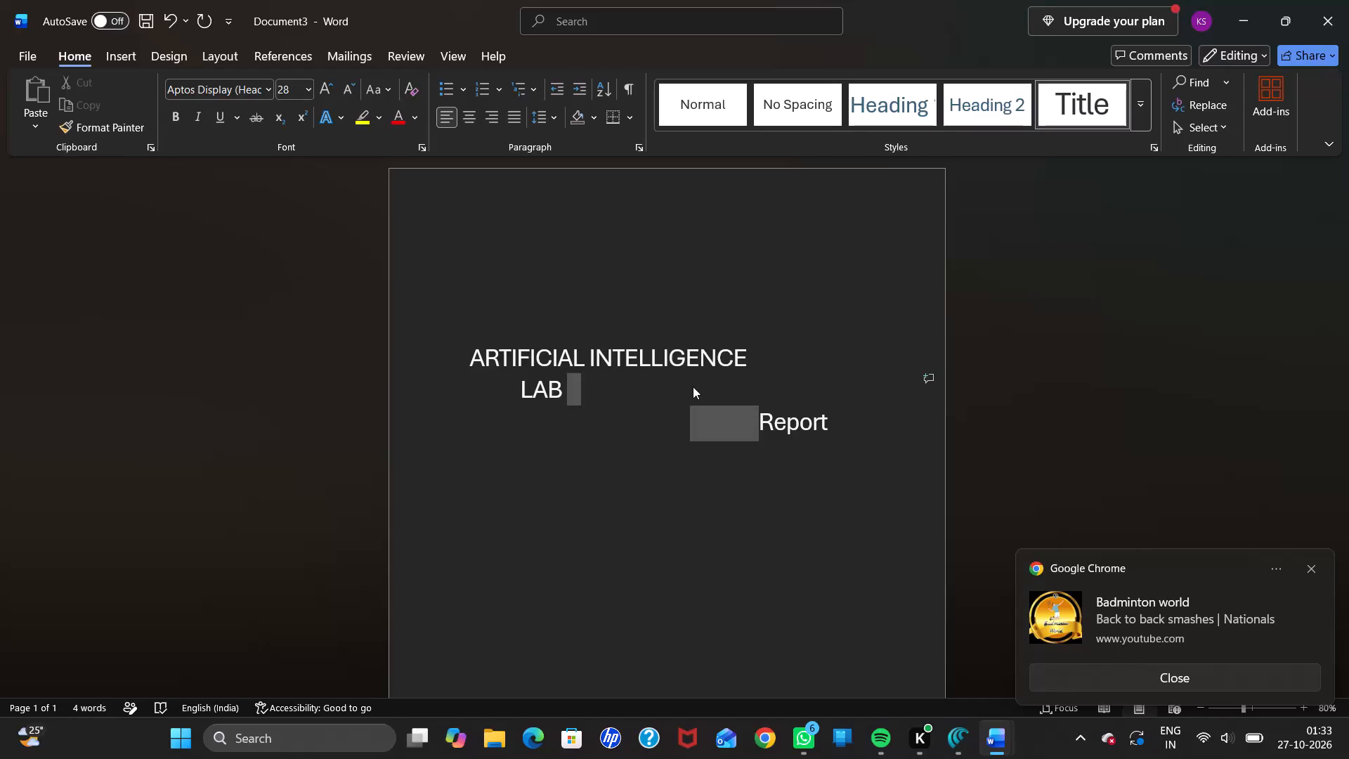
key(BackSpace)
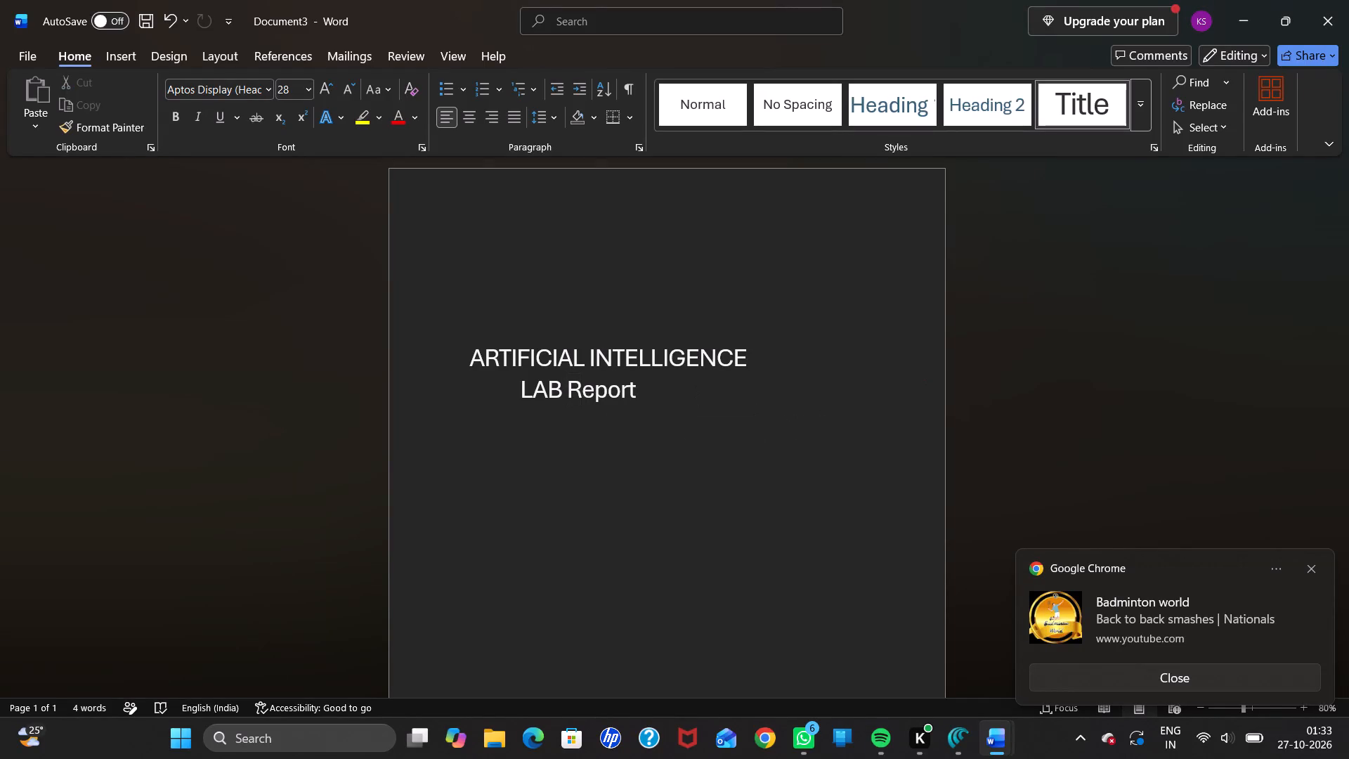
Replace the word "Report" after "LAB" with "REPORT" in capitals.
key(Right)
key(Right)
key(Right)
key(Right)
key(Right)
key(Right)
key(BackSpace)
key(BackSpace)
key(BackSpace)
key(BackSpace)
key(BackSpace)
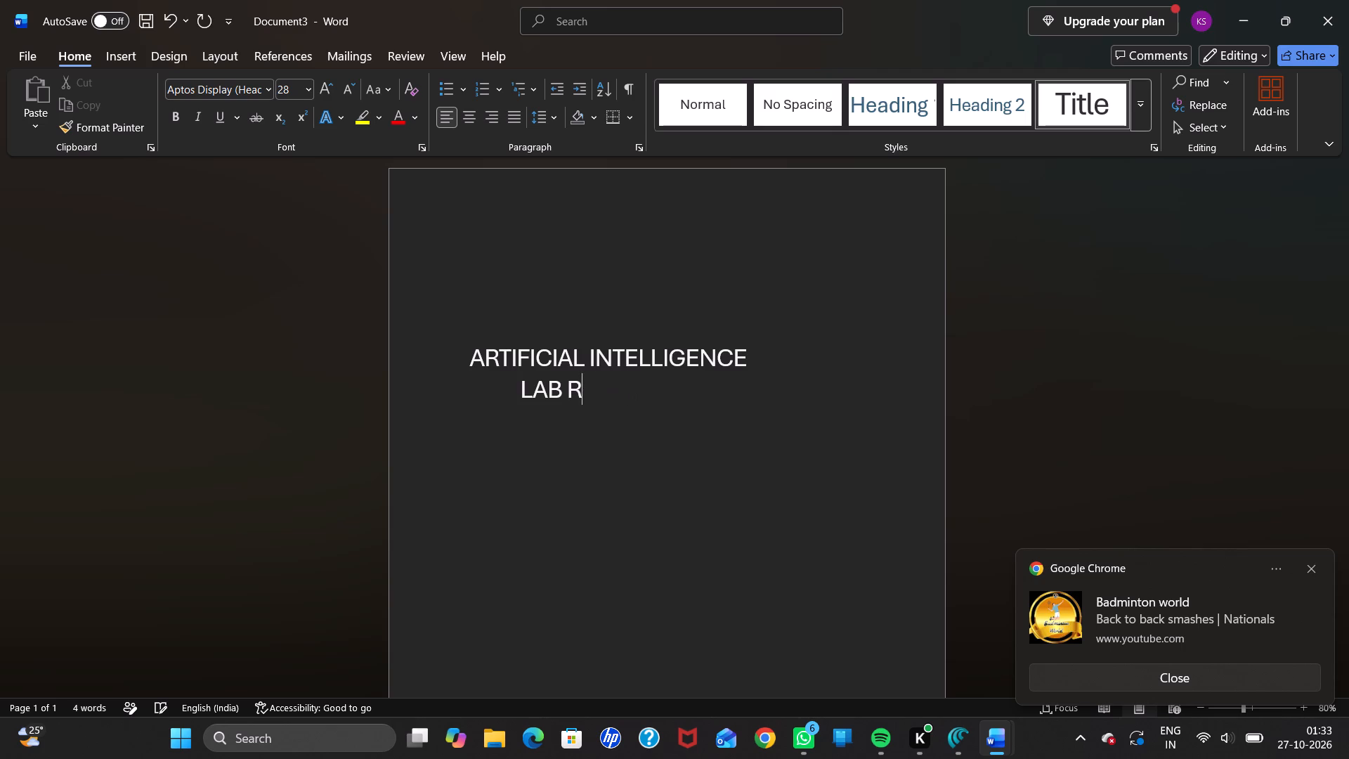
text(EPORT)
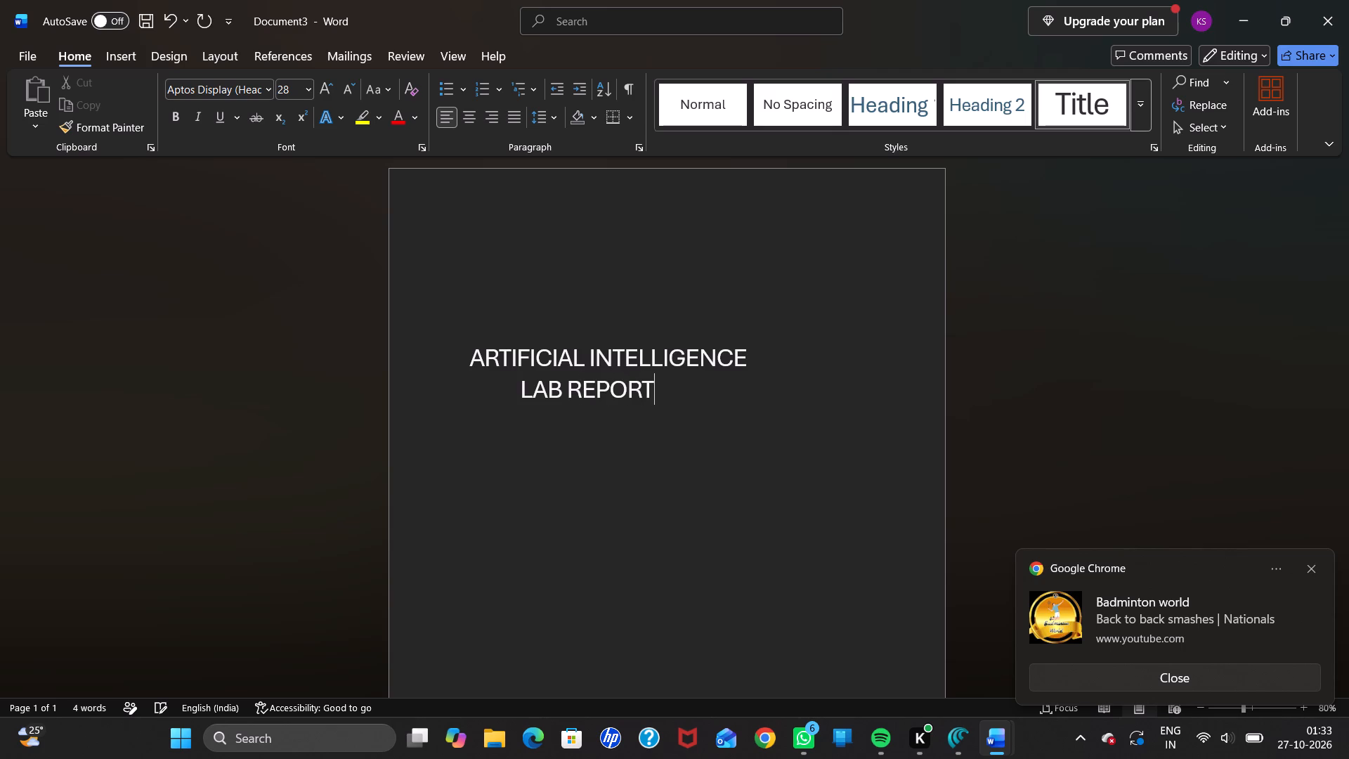
Indent "ARTIFICIAL INTELLIGENCE" with eleven more spaces until it begins directly above "LAB".
click(467, 357)
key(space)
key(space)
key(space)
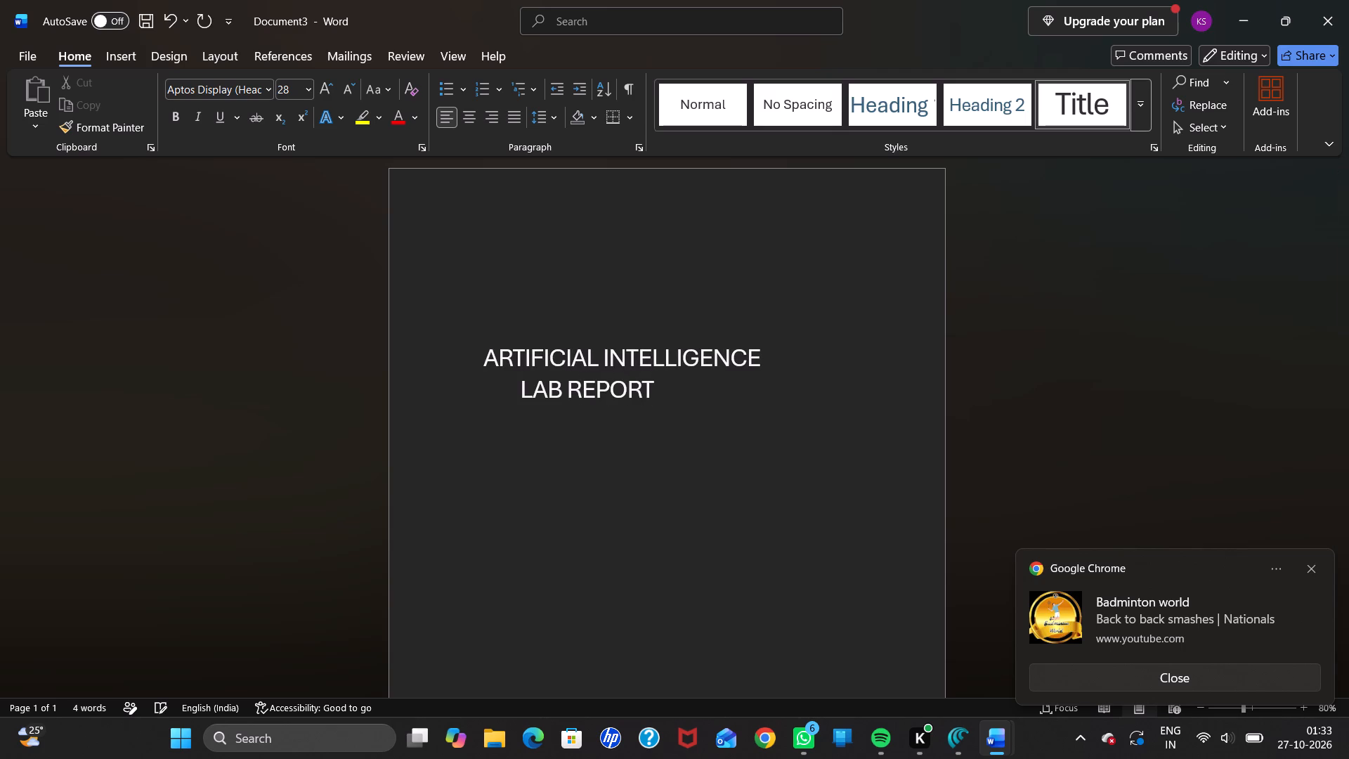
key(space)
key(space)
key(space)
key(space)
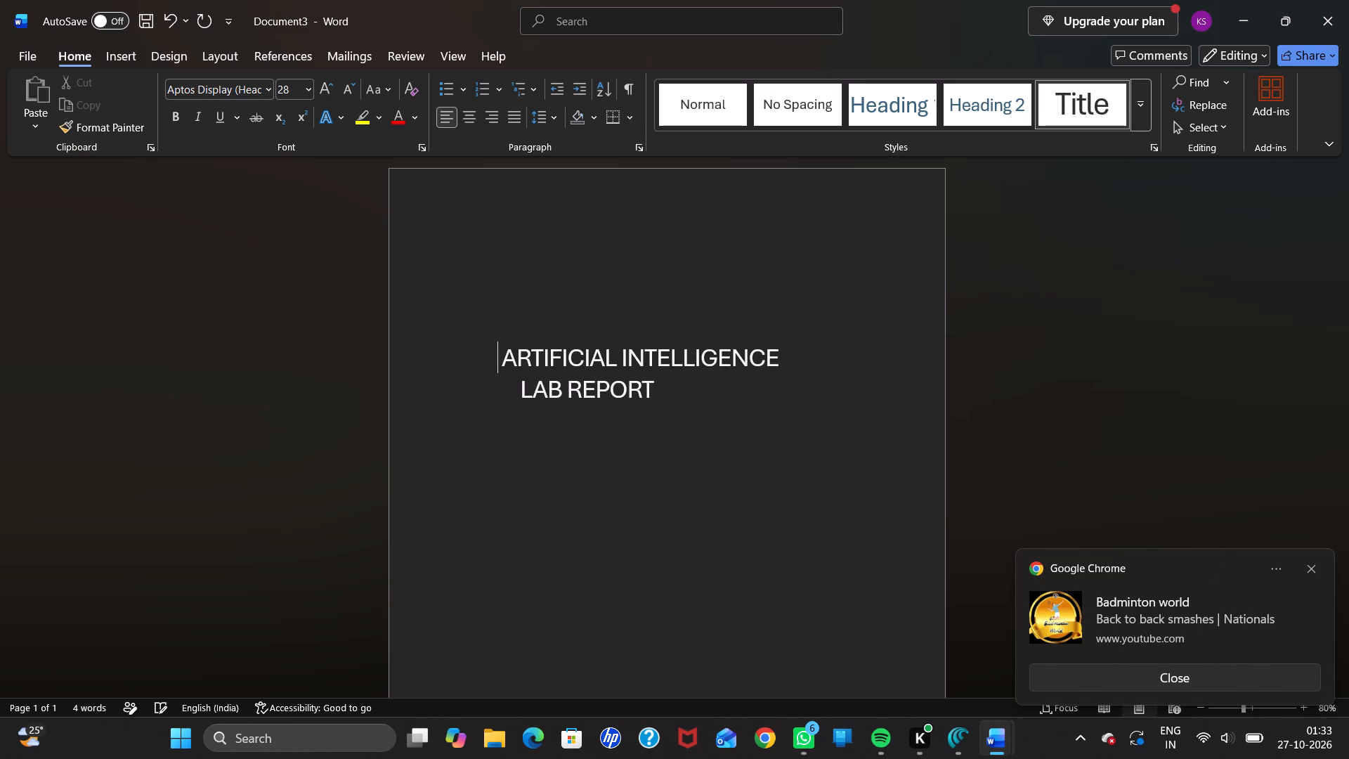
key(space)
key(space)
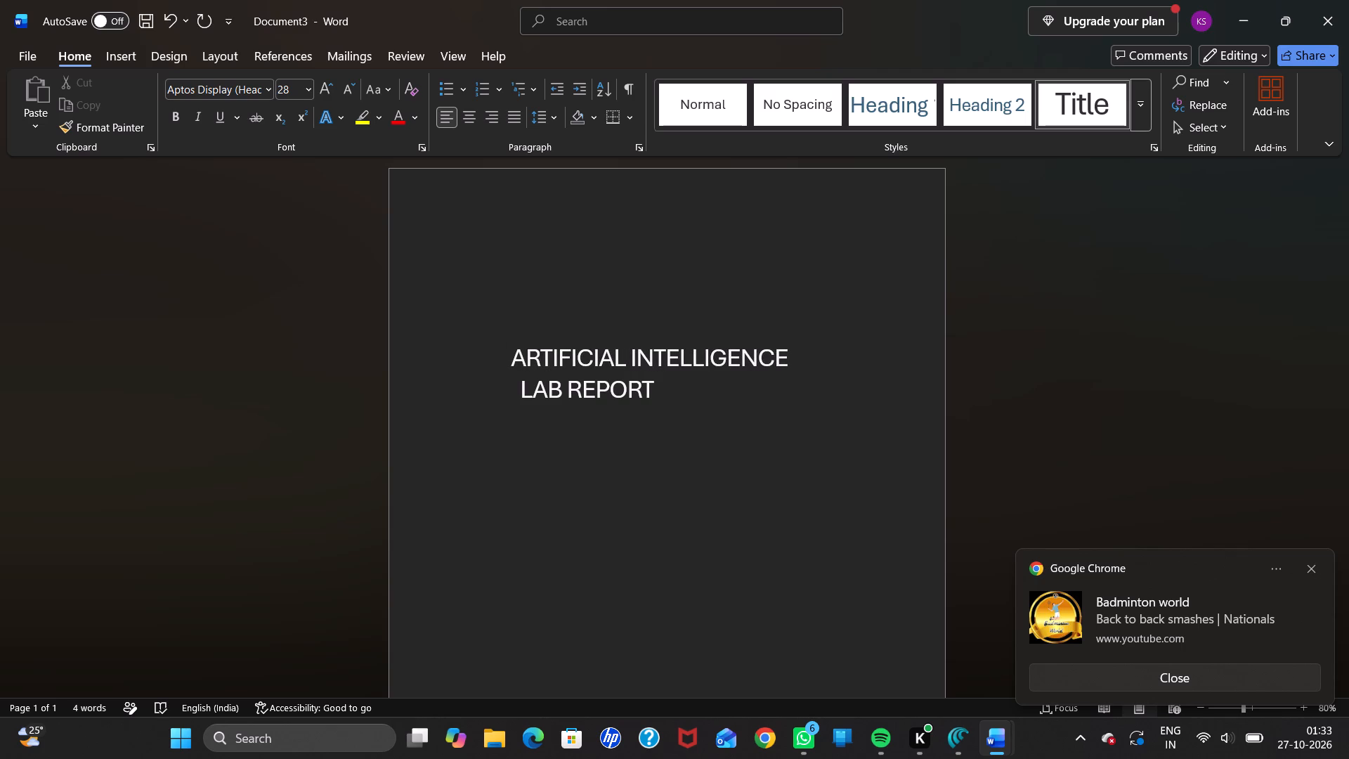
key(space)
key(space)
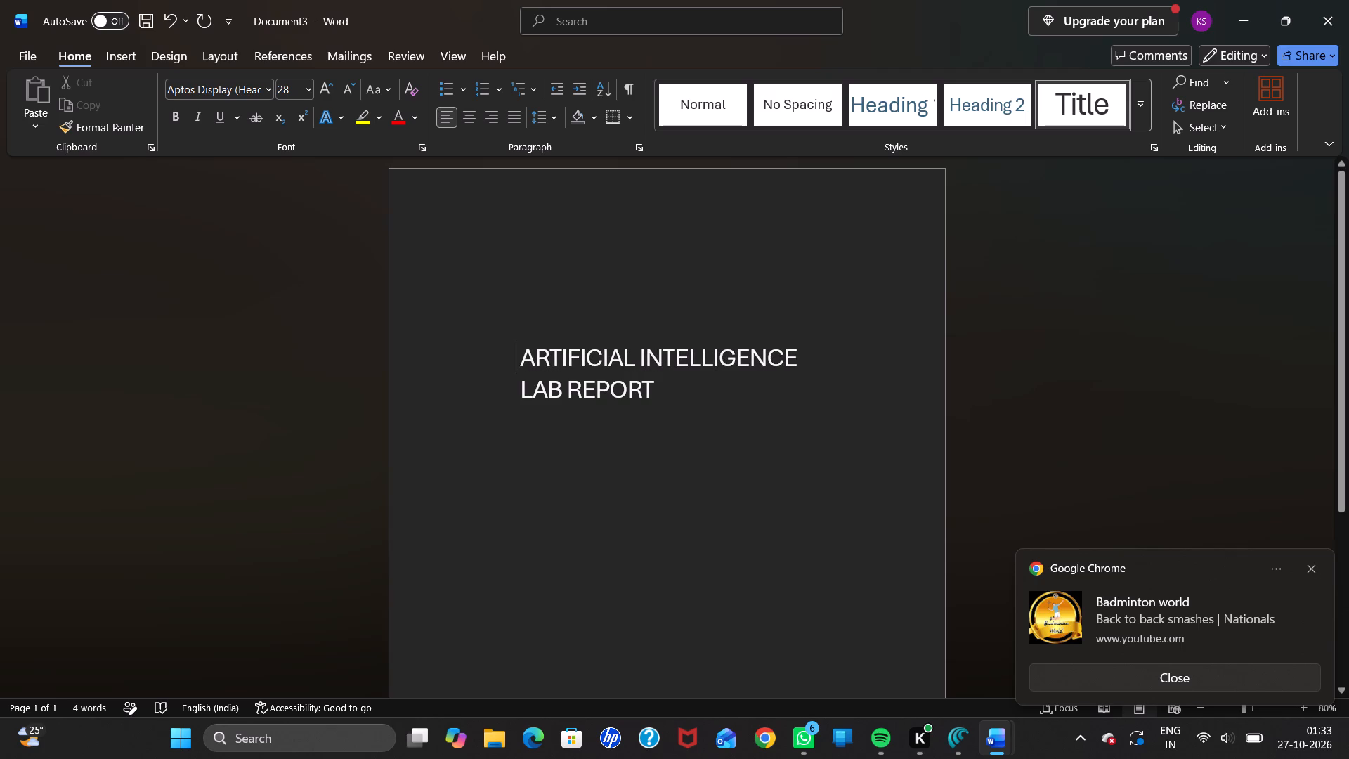
Indent "LAB REPORT" with fifteen spaces until it sits centred beneath "ARTIFICIAL INTELLIGENCE".
click(521, 393)
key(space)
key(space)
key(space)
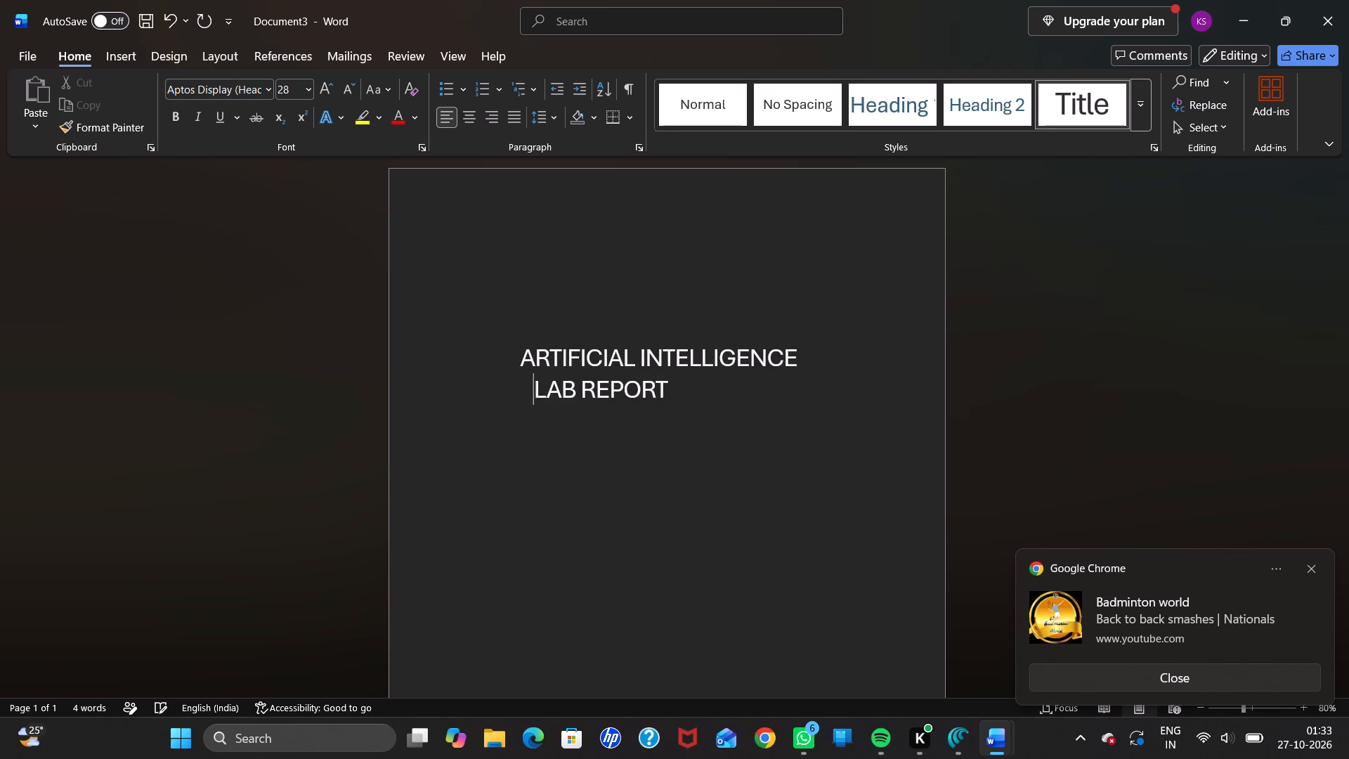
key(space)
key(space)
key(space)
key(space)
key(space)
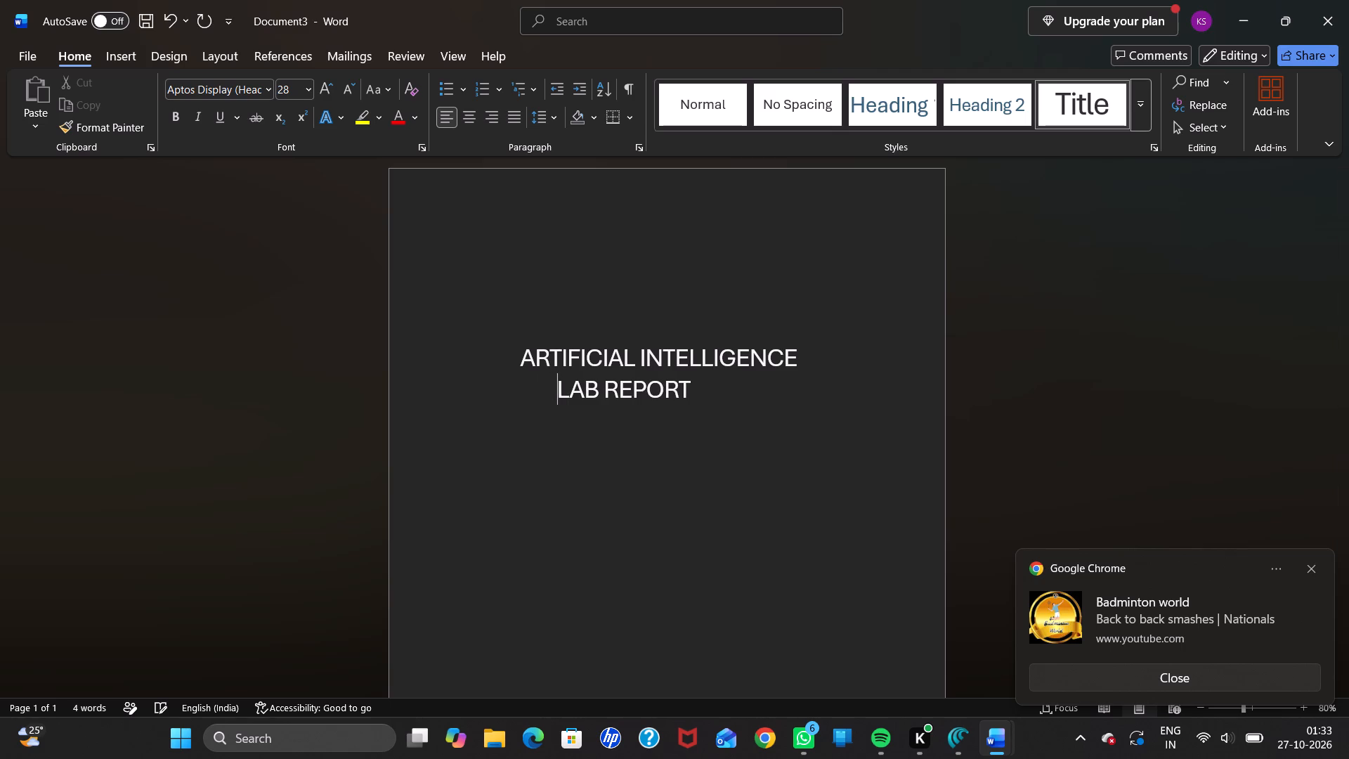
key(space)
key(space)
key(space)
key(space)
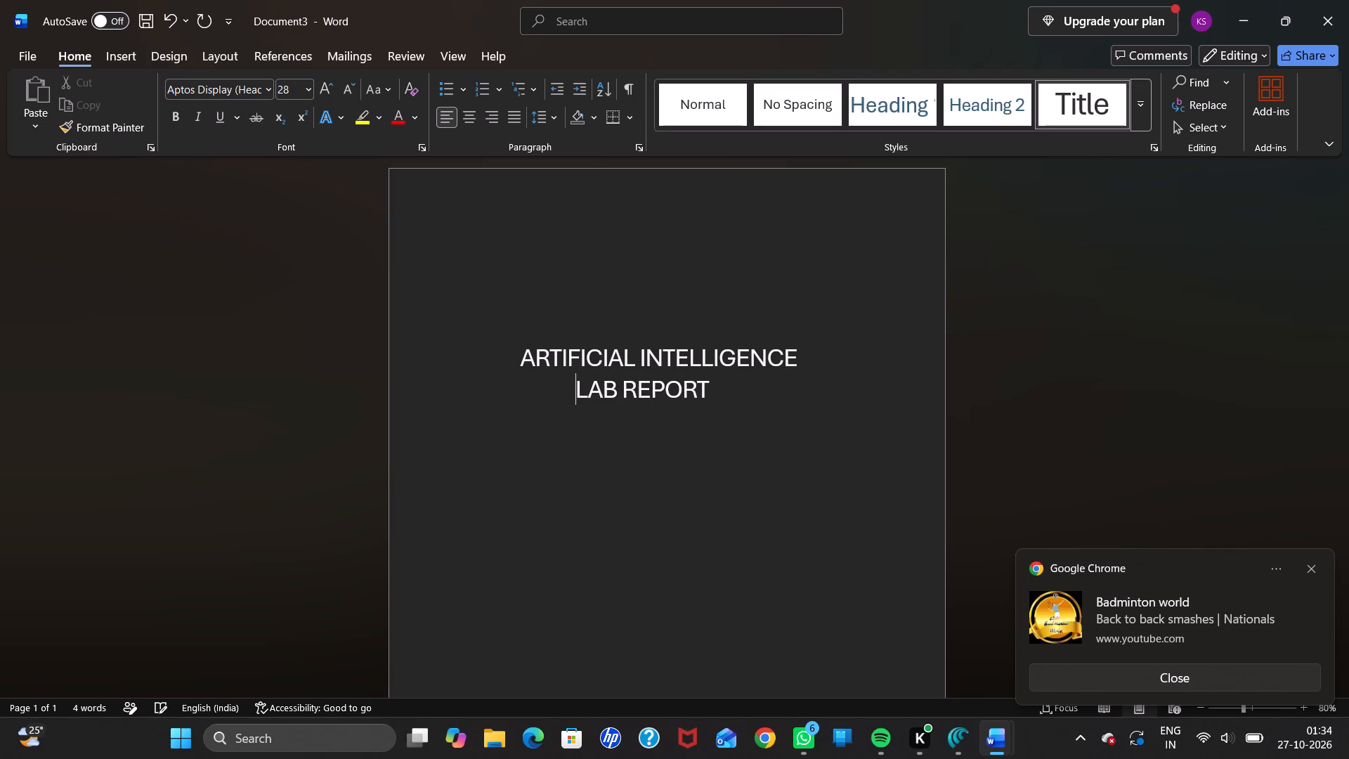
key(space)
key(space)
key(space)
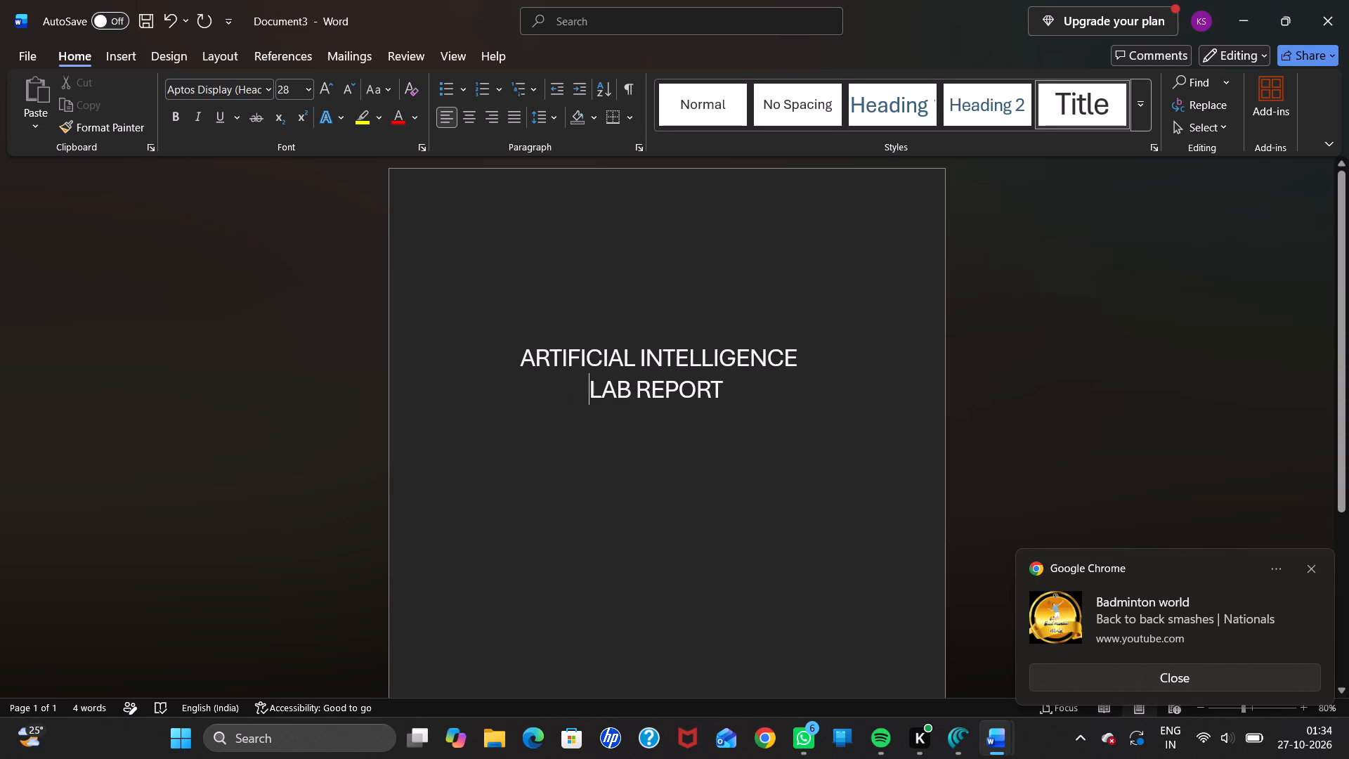
Add three new lines below "LAB REPORT", keeping the Title style.
click(732, 386)
key(Return)
key(Down)
key(Down)
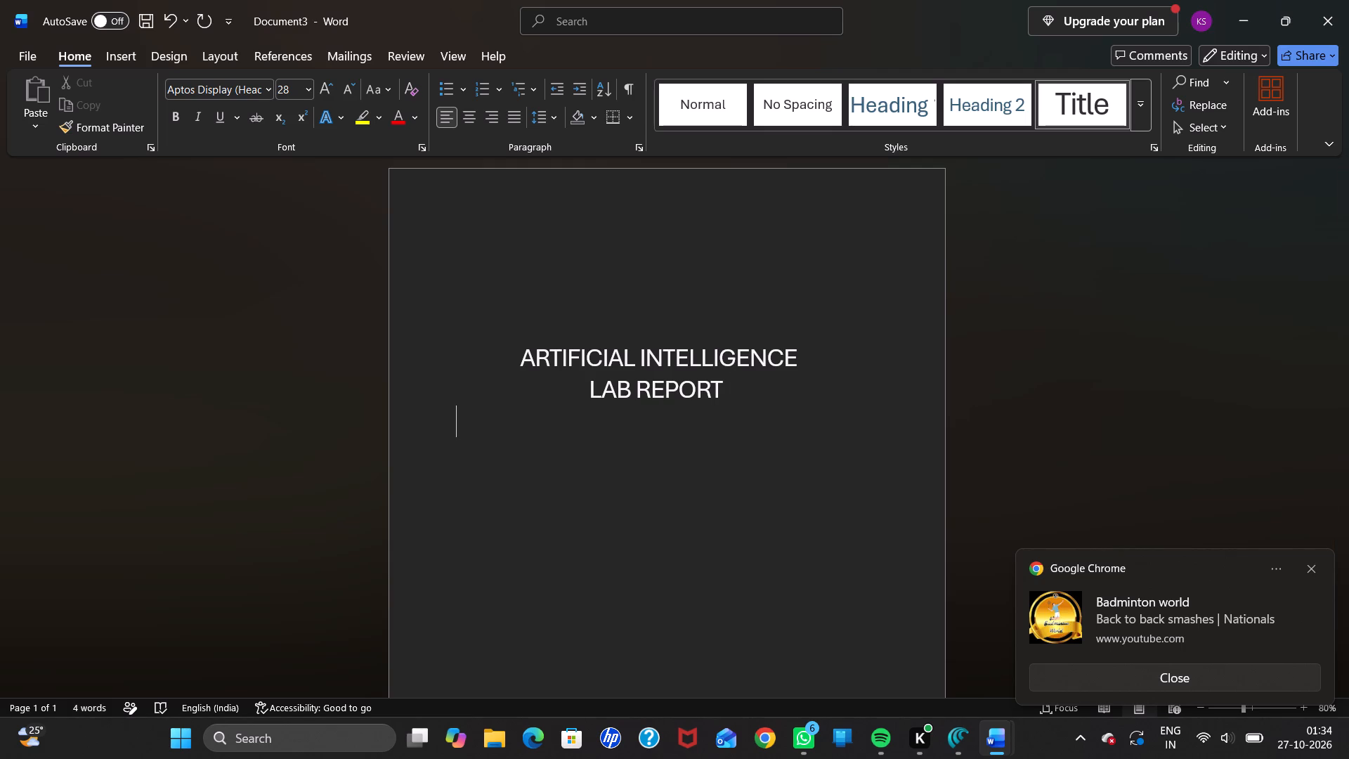
key(Down)
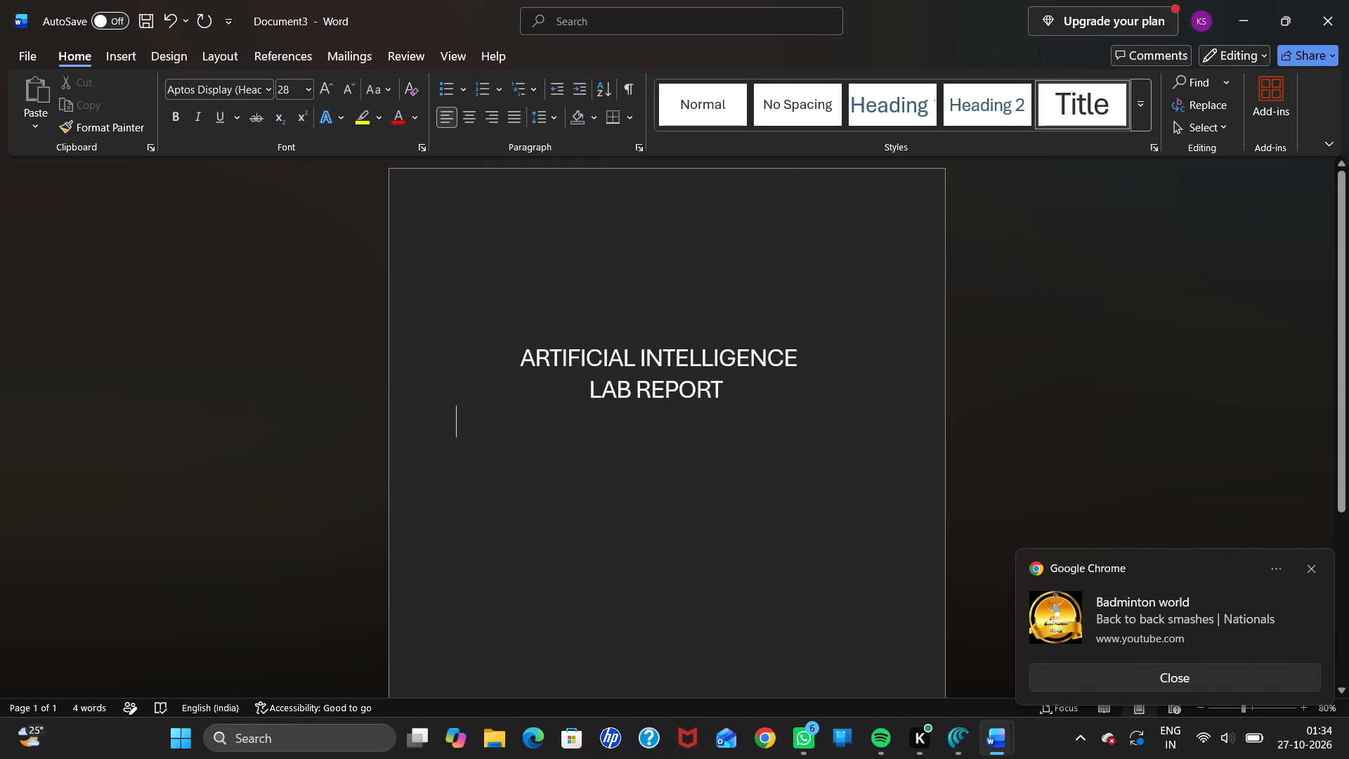
click(555, 455)
key(Return)
key(Return)
key(Return)
key(Return)
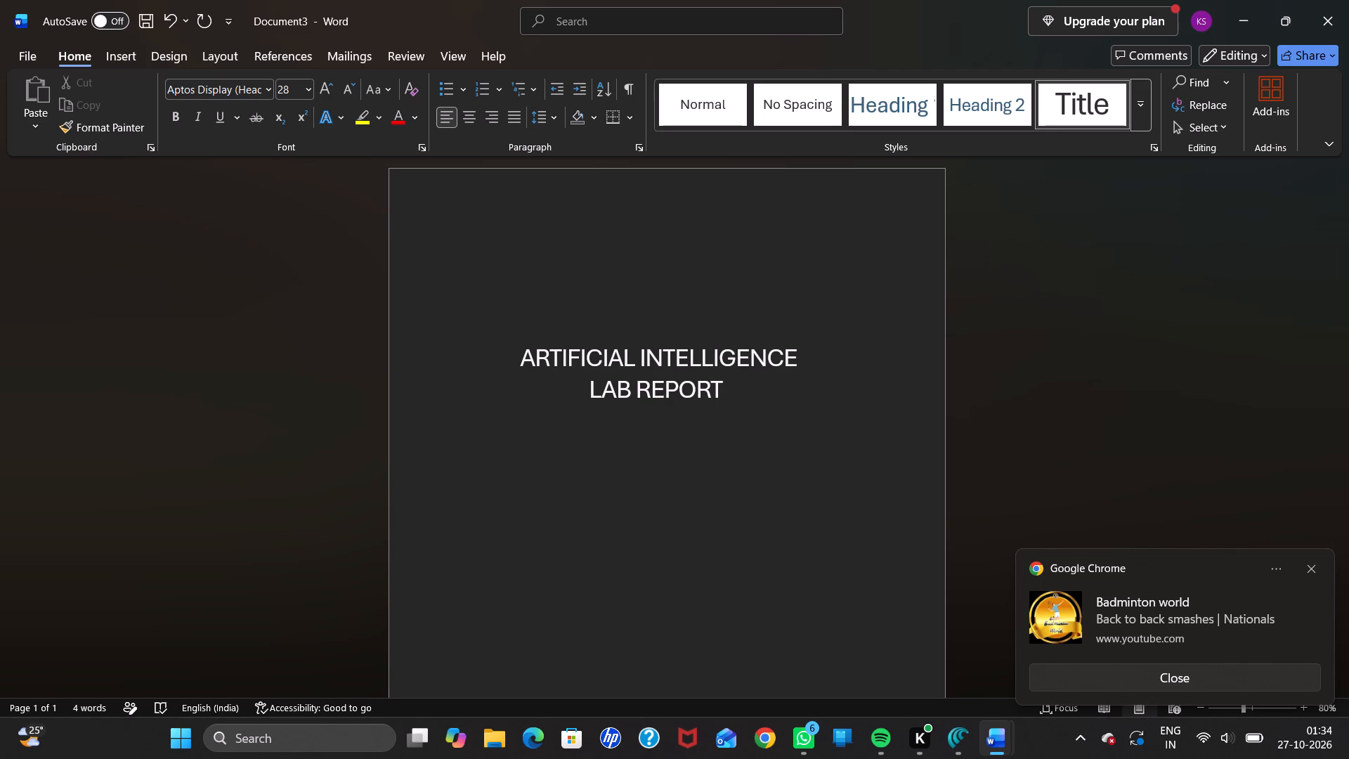
key(BackSpace)
key(BackSpace)
Indent the third empty line below "LAB REPORT" with spaces and apply the Heading 1 style to it.
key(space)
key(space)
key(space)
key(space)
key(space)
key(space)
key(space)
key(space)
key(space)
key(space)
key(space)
click(886, 99)
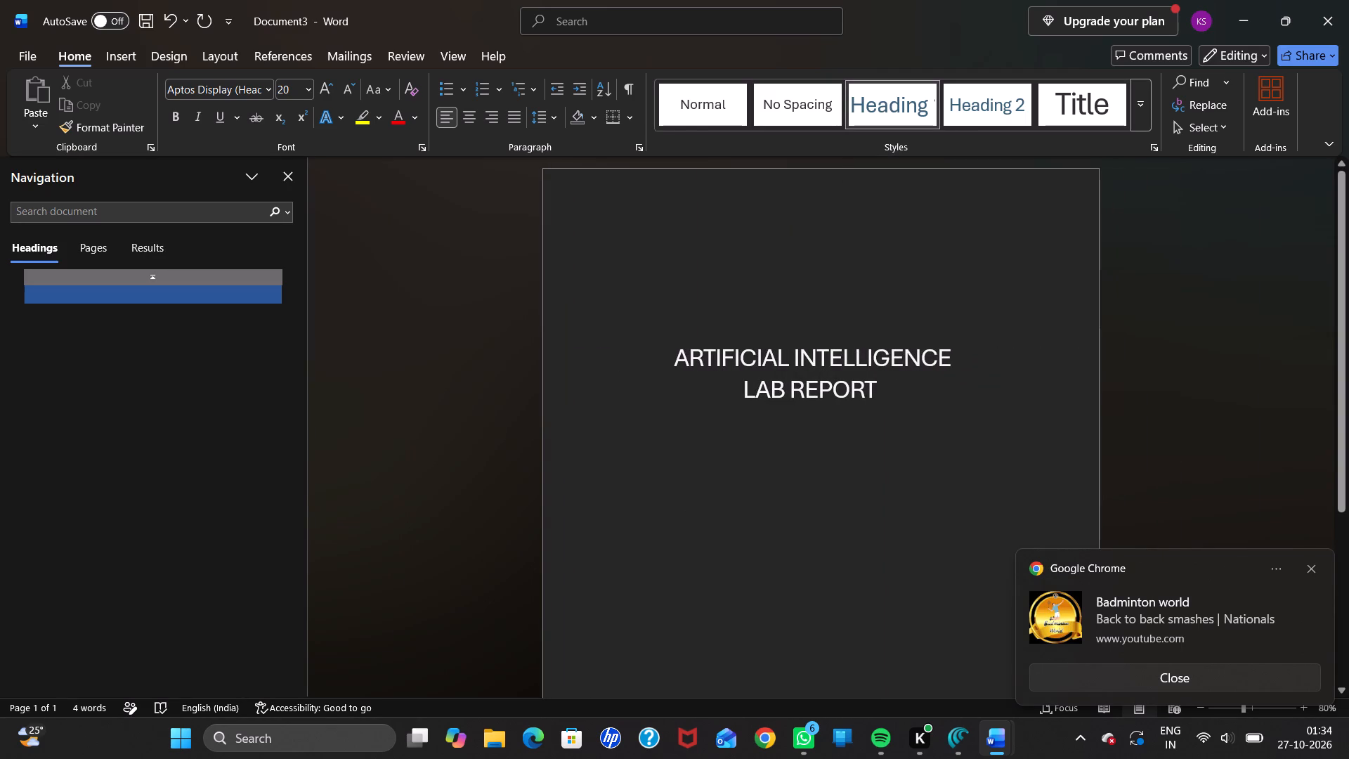
Indent the second empty line below "LAB REPORT" with spaces, trimming them back until it begins under the first letters of "ARTIFICIAL".
click(741, 458)
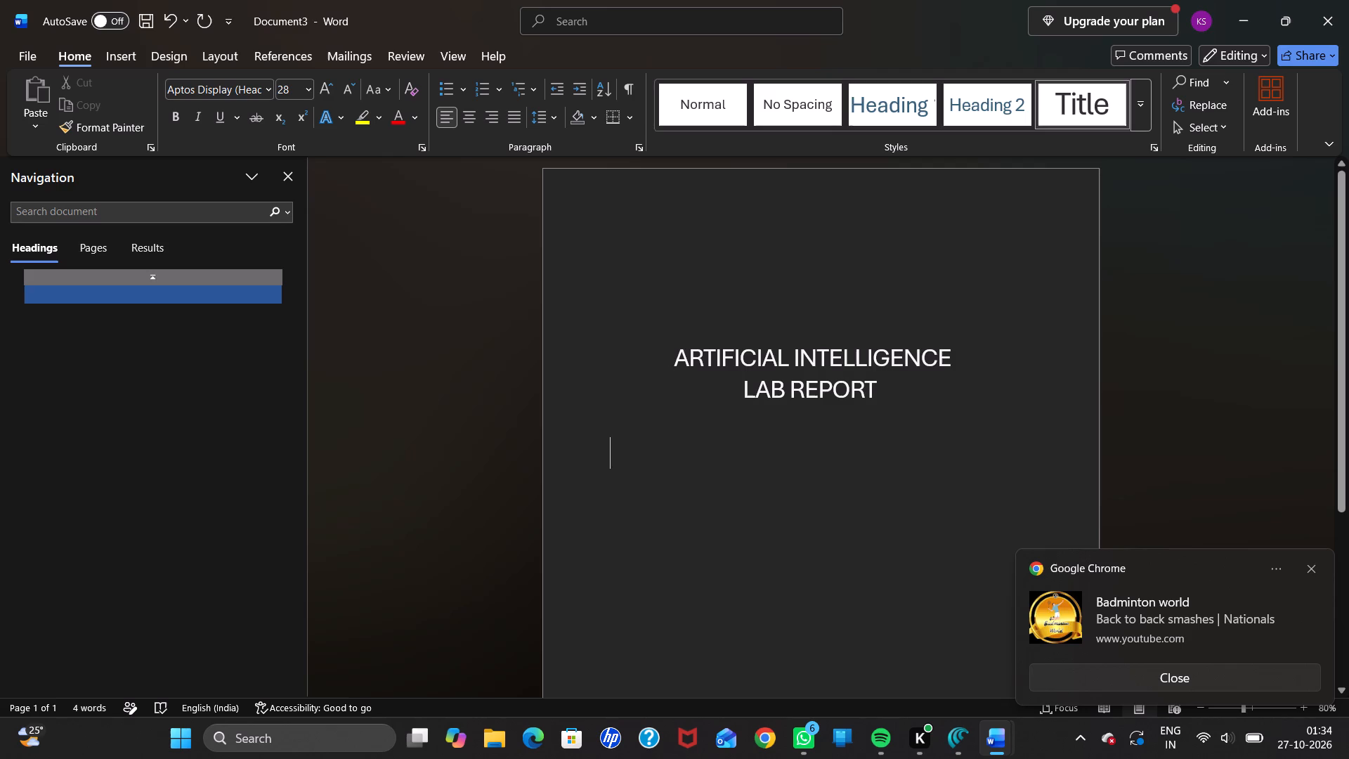
click(731, 452)
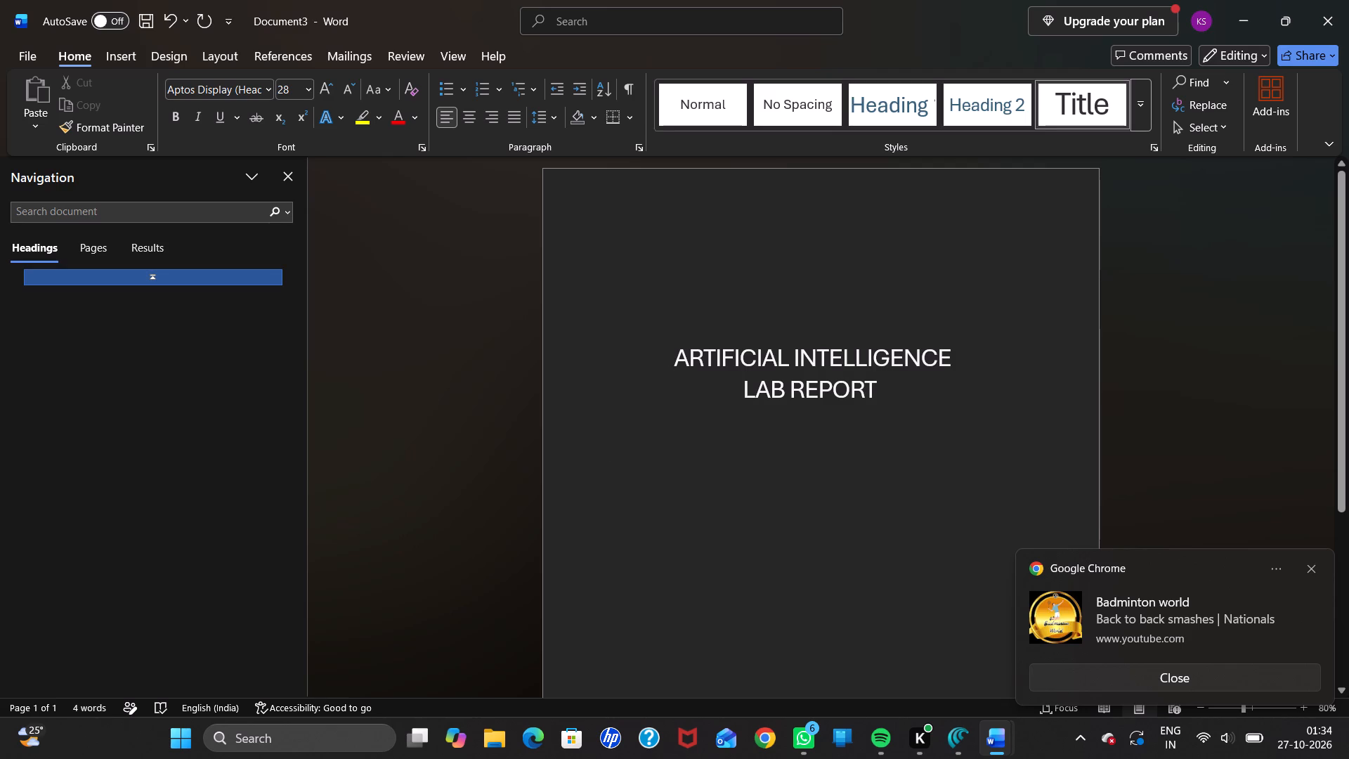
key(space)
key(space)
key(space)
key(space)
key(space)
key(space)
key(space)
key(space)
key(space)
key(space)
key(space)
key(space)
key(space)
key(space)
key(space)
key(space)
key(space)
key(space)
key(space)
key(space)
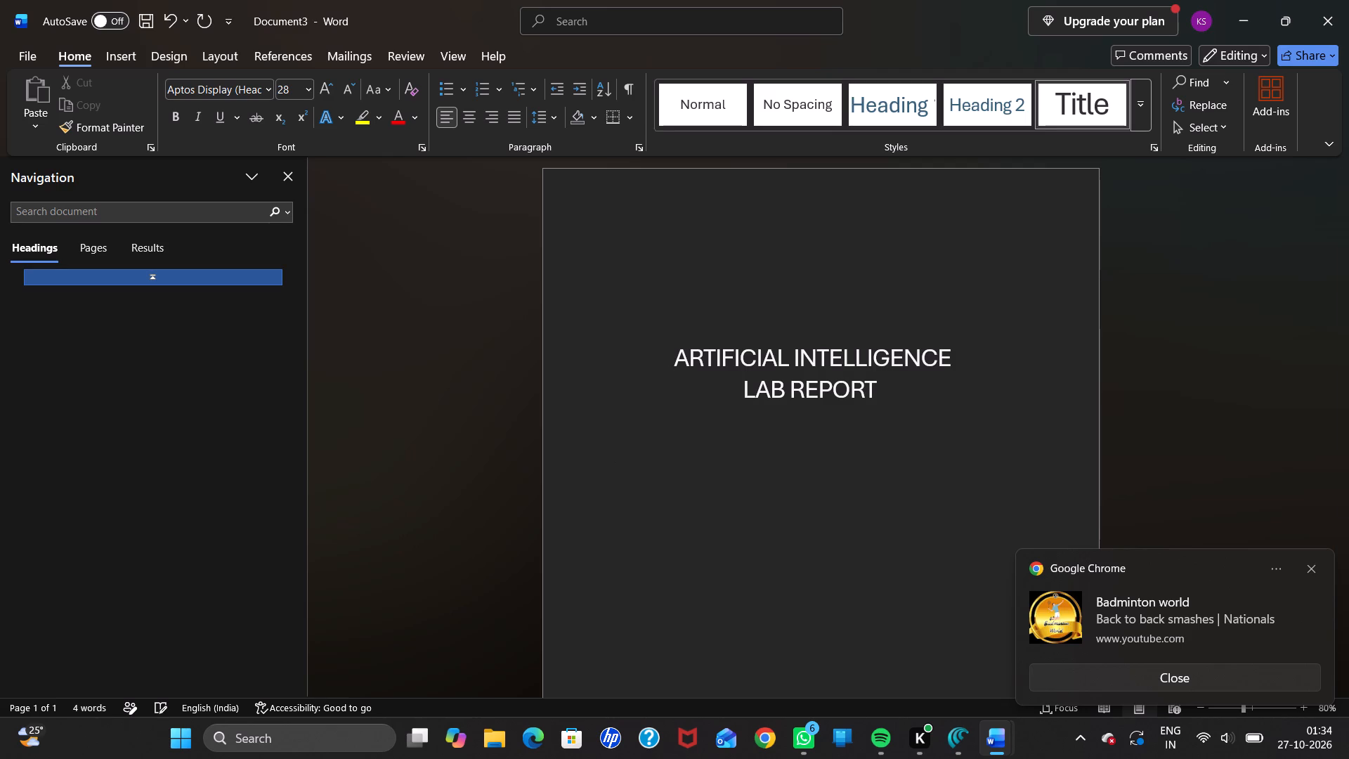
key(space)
key(BackSpace)
key(BackSpace)
key(BackSpace)
key(BackSpace)
key(BackSpace)
key(BackSpace)
key(BackSpace)
key(BackSpace)
key(BackSpace)
key(BackSpace)
key(BackSpace)
key(BackSpace)
key(BackSpace)
key(BackSpace)
key(BackSpace)
Add two more lines after the indented Title-style line, indent the second with spaces to about beneath "LAB", and make it Heading 1.
key(Return)
key(Return)
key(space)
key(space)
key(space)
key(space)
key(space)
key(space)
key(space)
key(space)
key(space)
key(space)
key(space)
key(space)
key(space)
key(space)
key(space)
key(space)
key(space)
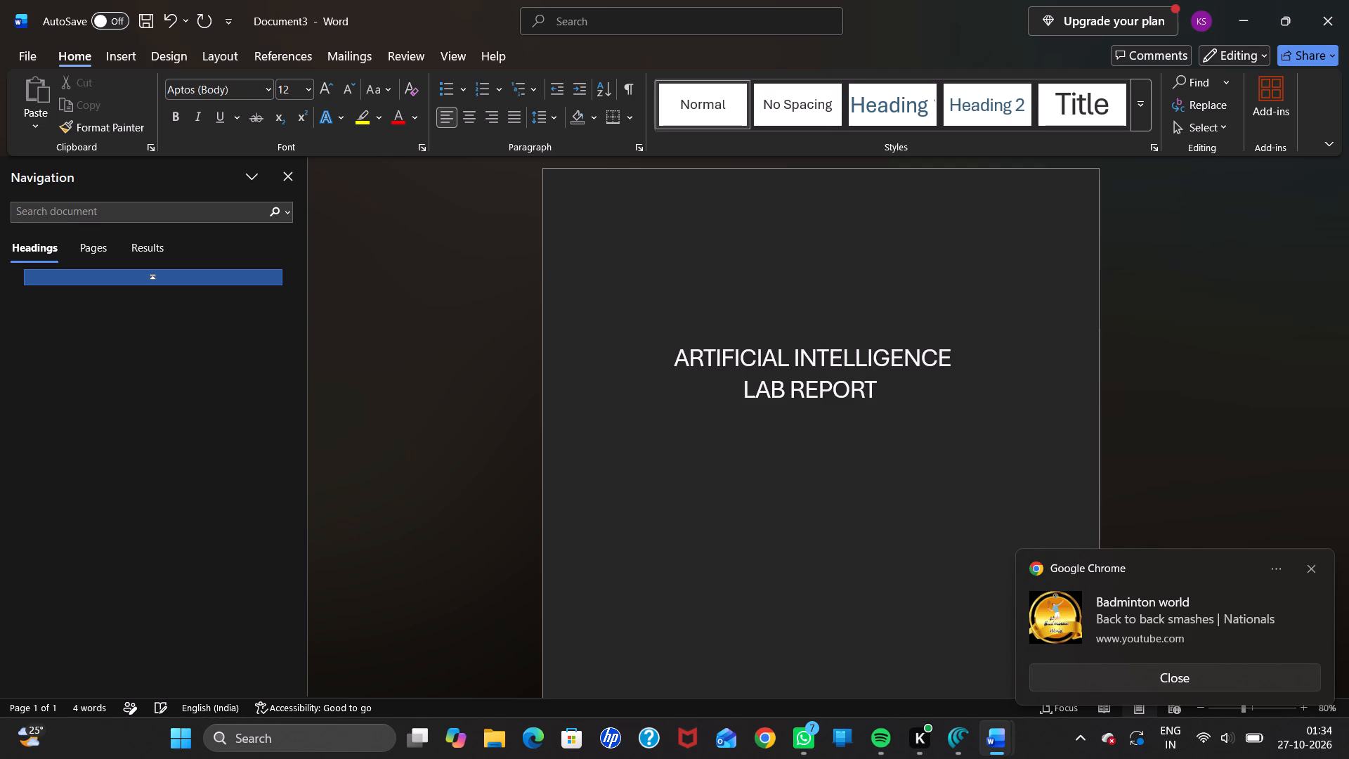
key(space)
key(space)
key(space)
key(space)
click(892, 100)
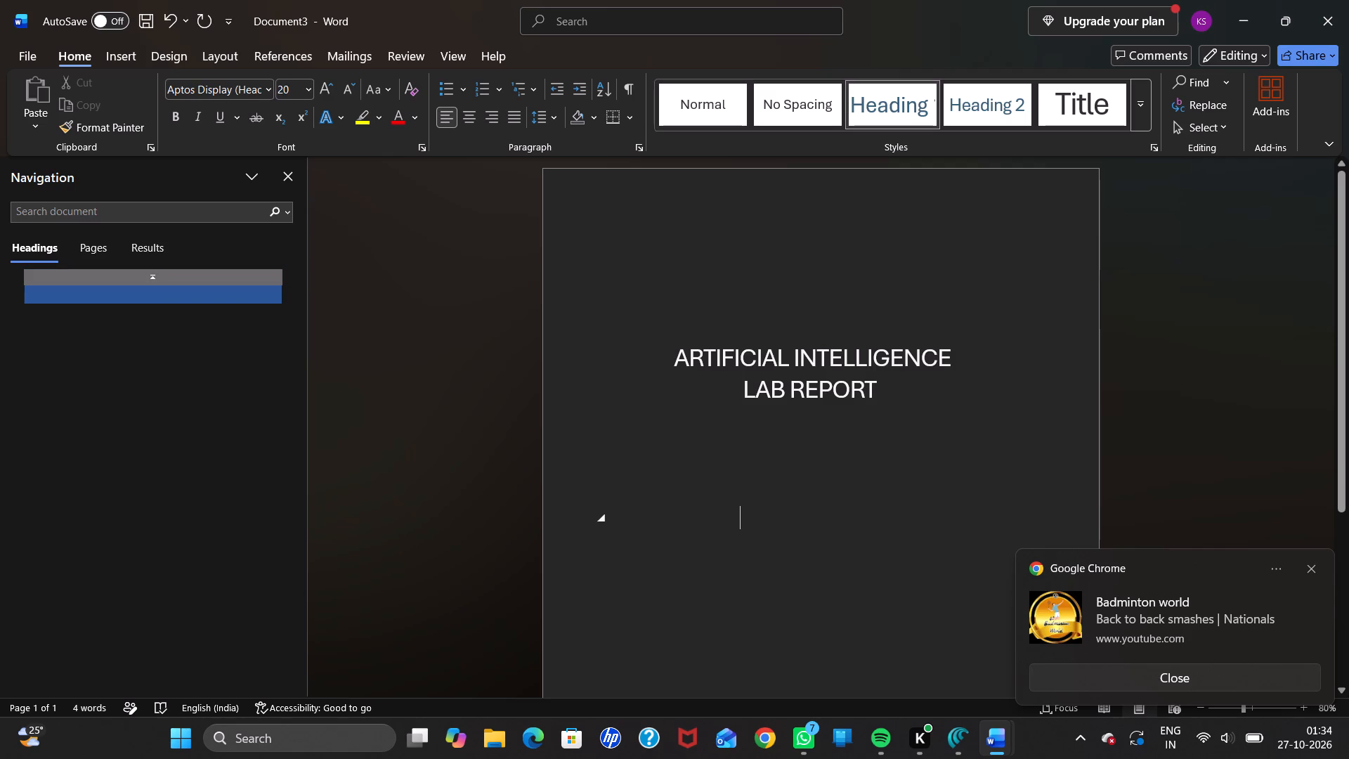
key(BackSpace)
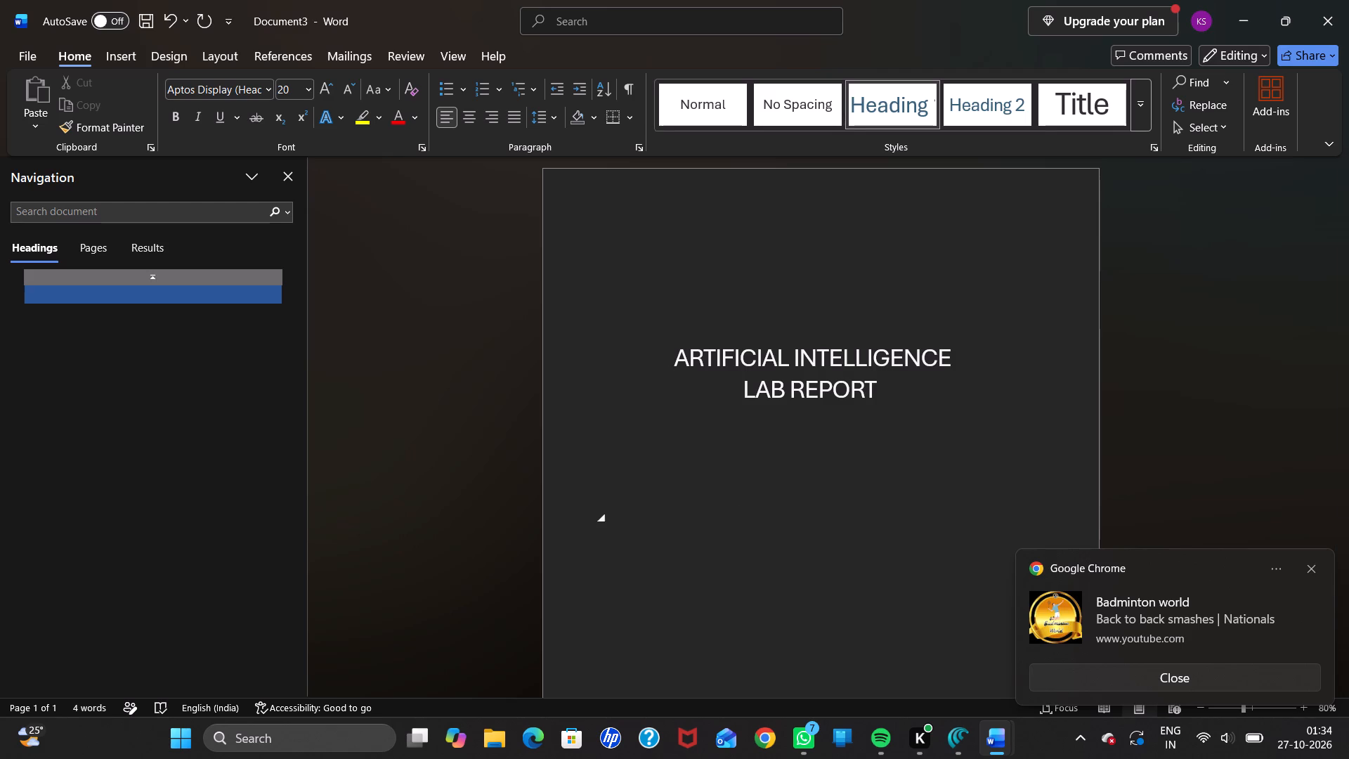
Change the font of "ARTIFICIAL INTELLIGENCE" to Algerian.
click(955, 351)
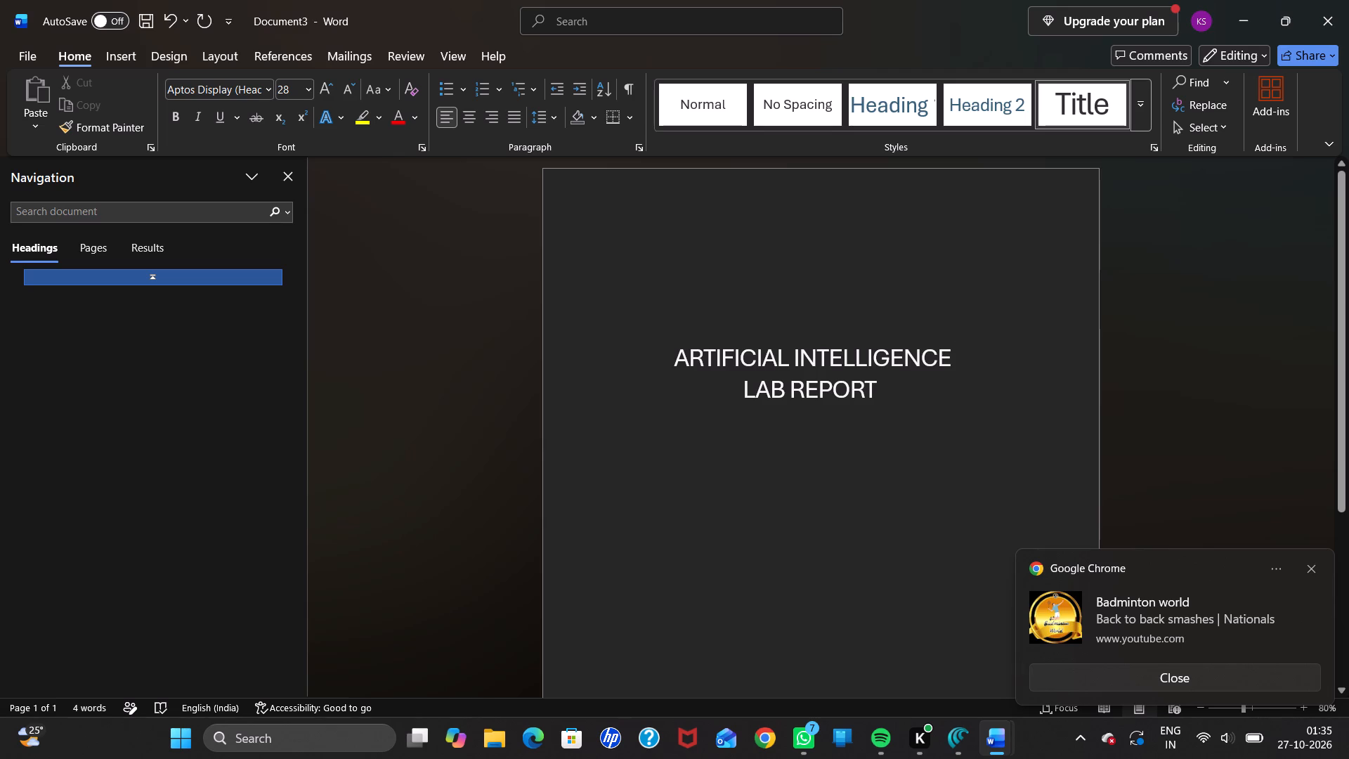
drag(673, 358, 958, 368)
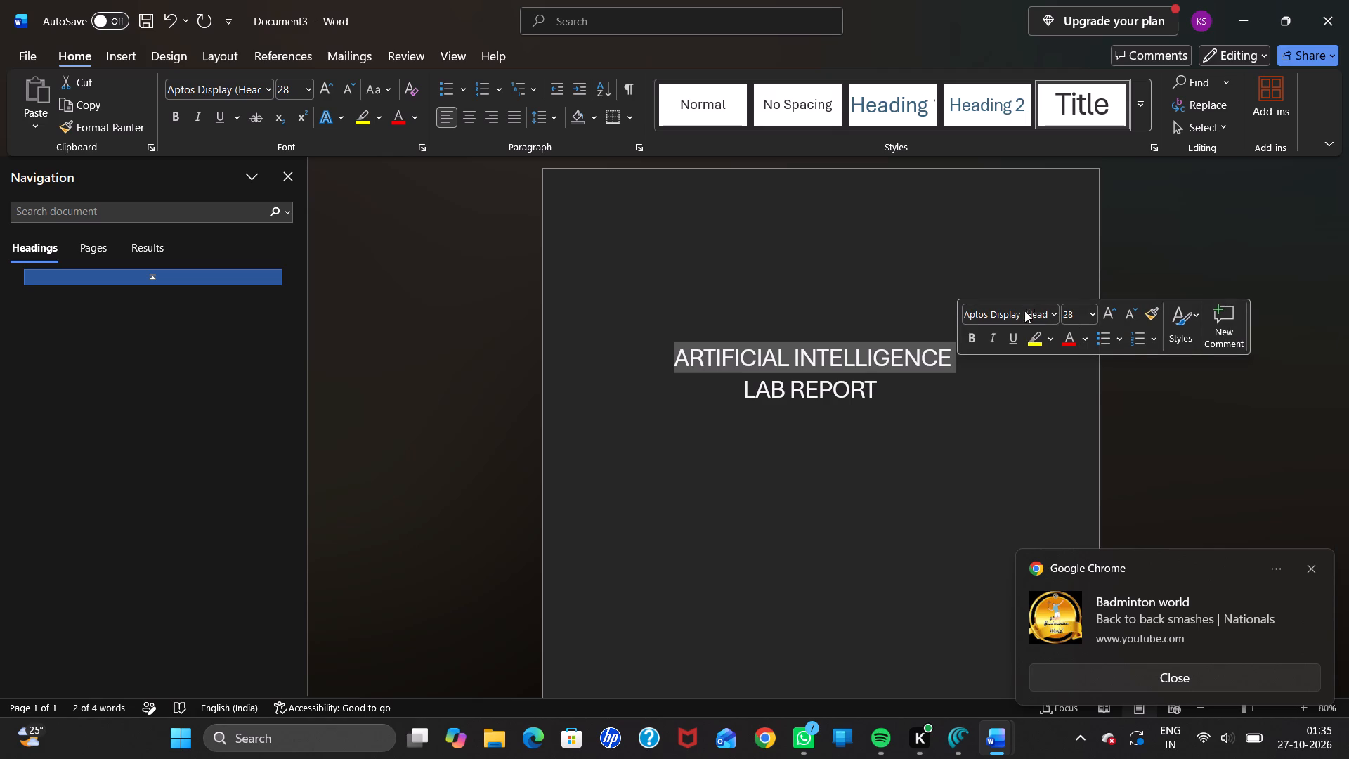
click(1055, 313)
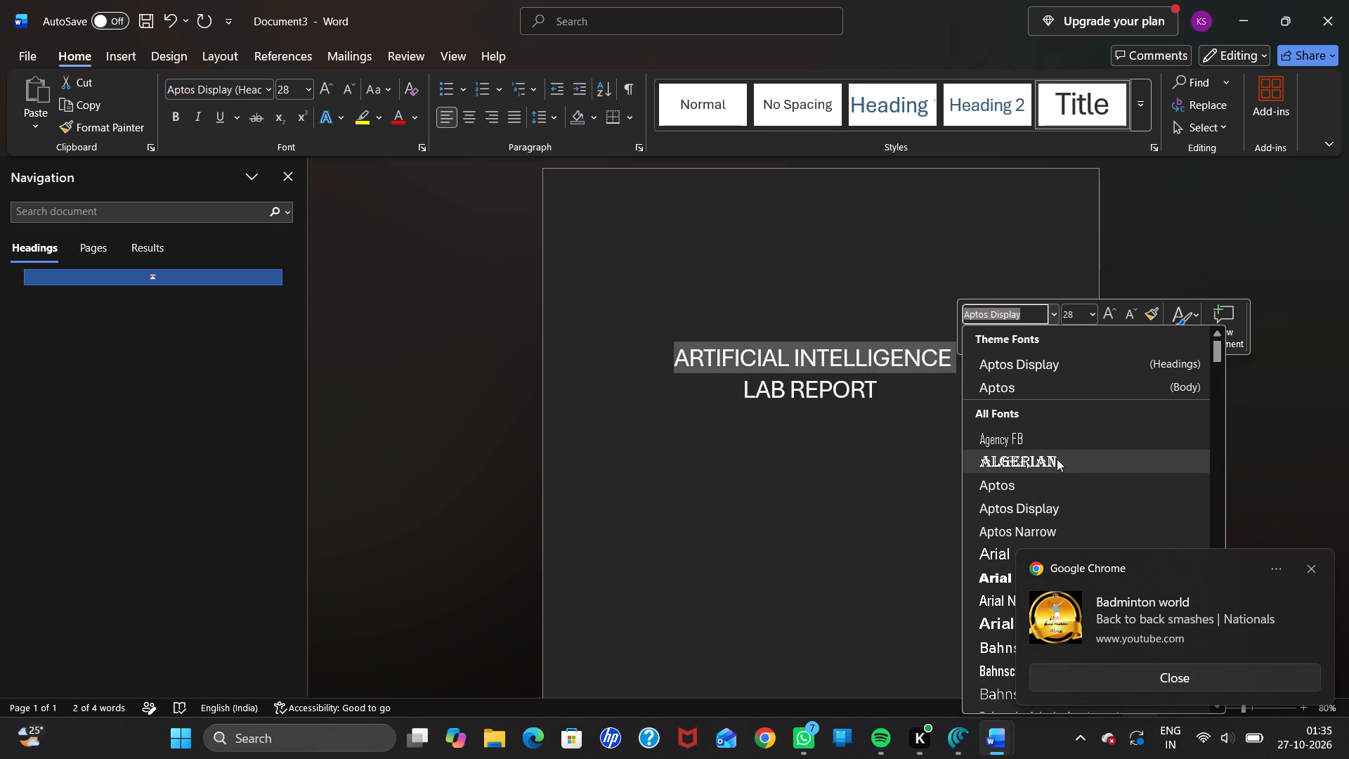
click(1057, 459)
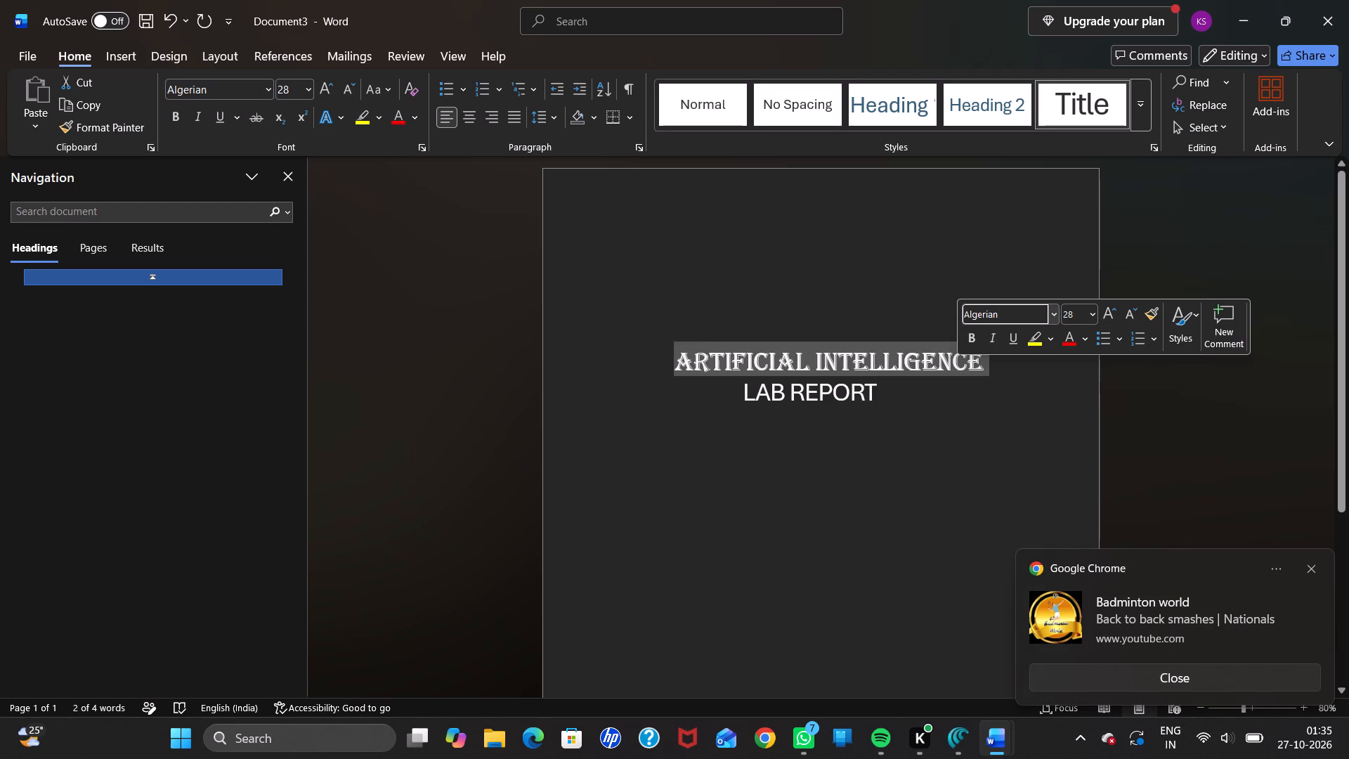
Widen the gap between "LAB" and "REPORT" with two extra spaces.
click(871, 394)
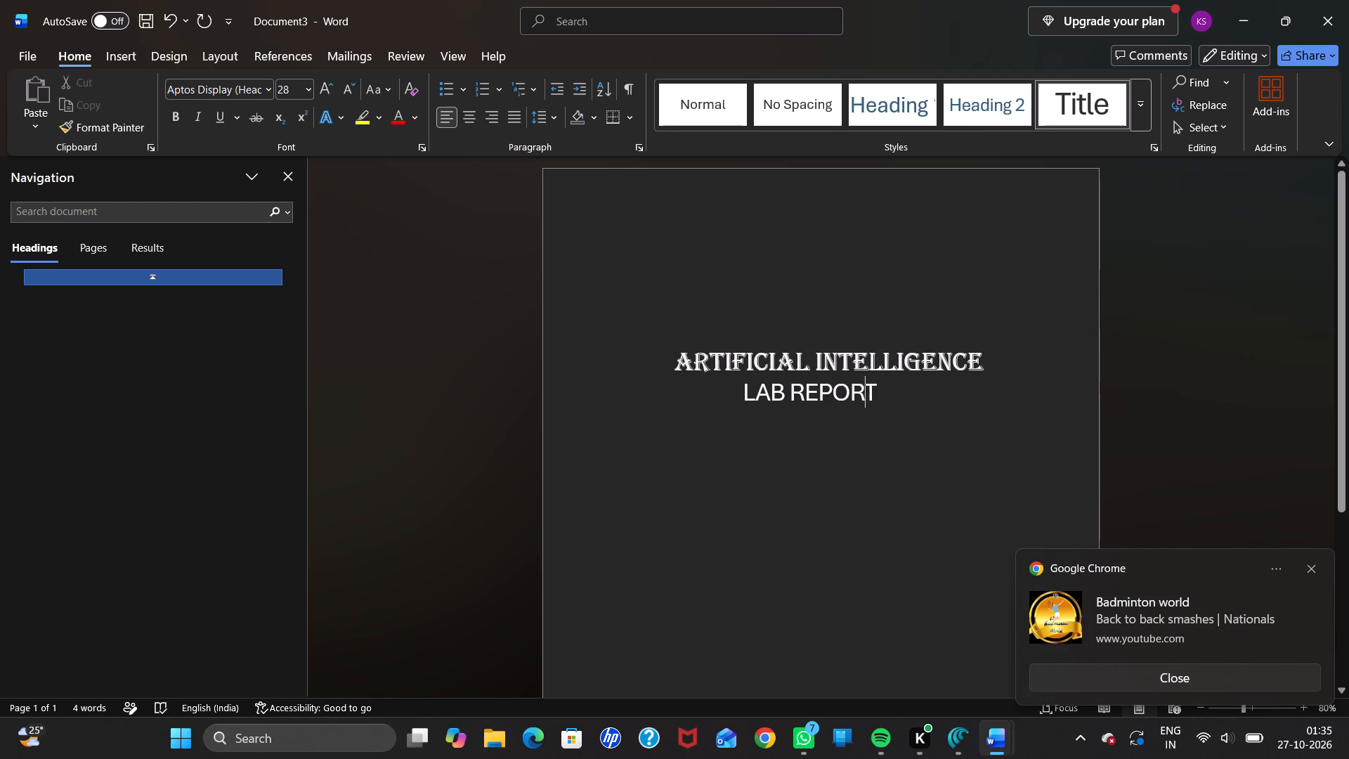
click(783, 391)
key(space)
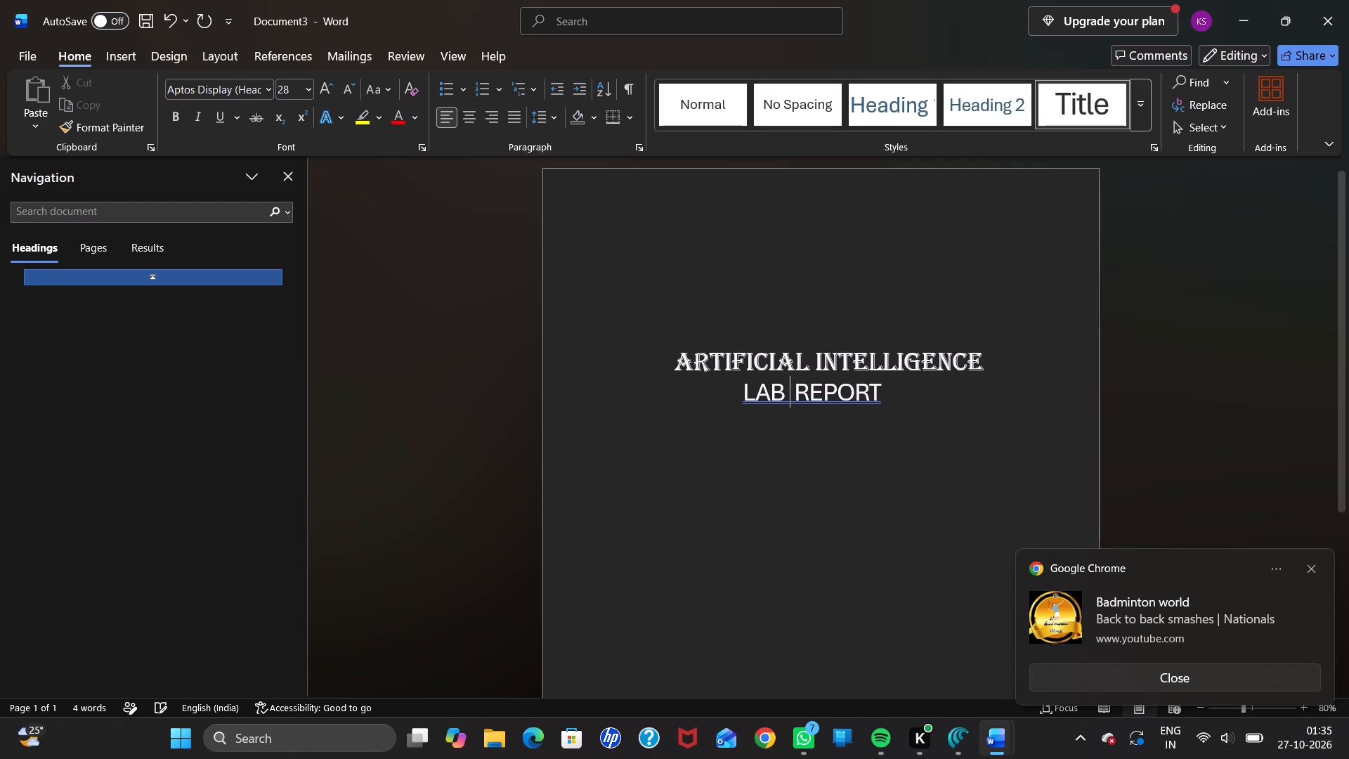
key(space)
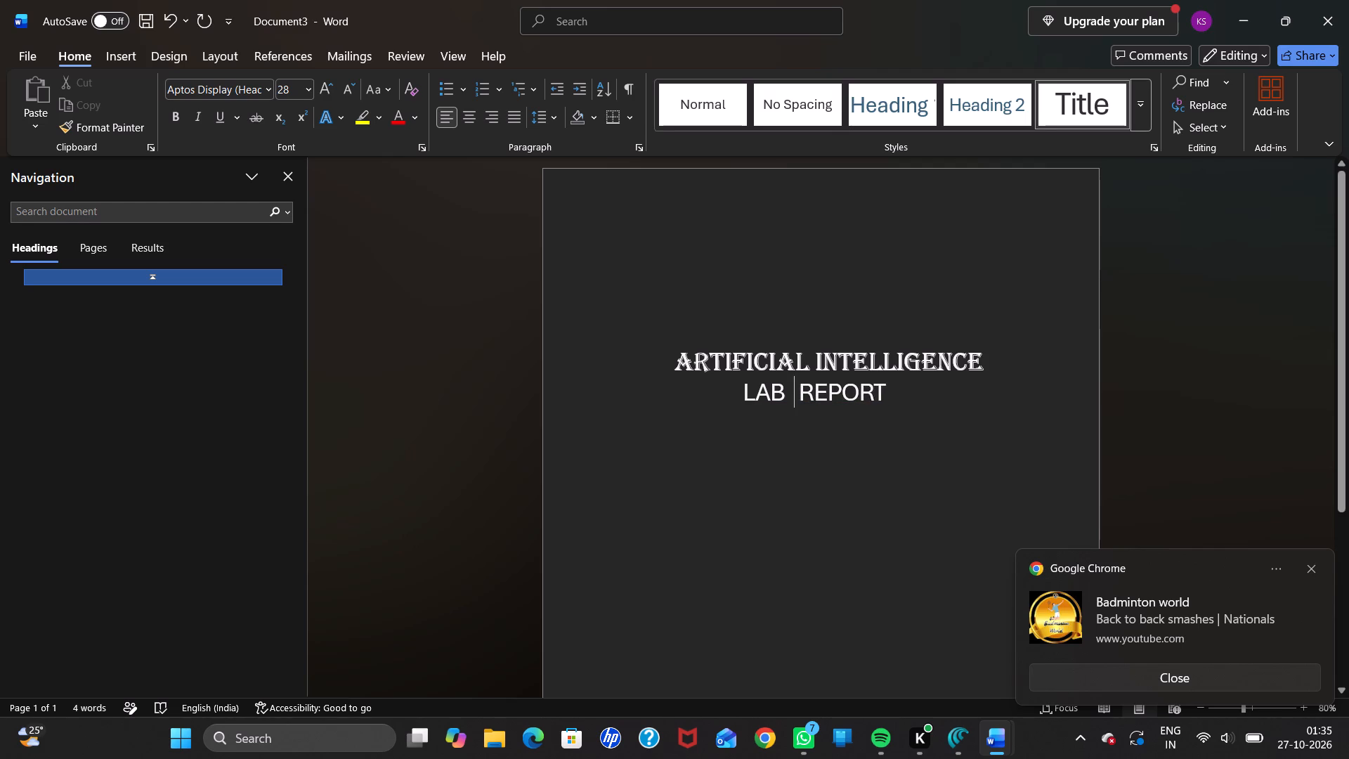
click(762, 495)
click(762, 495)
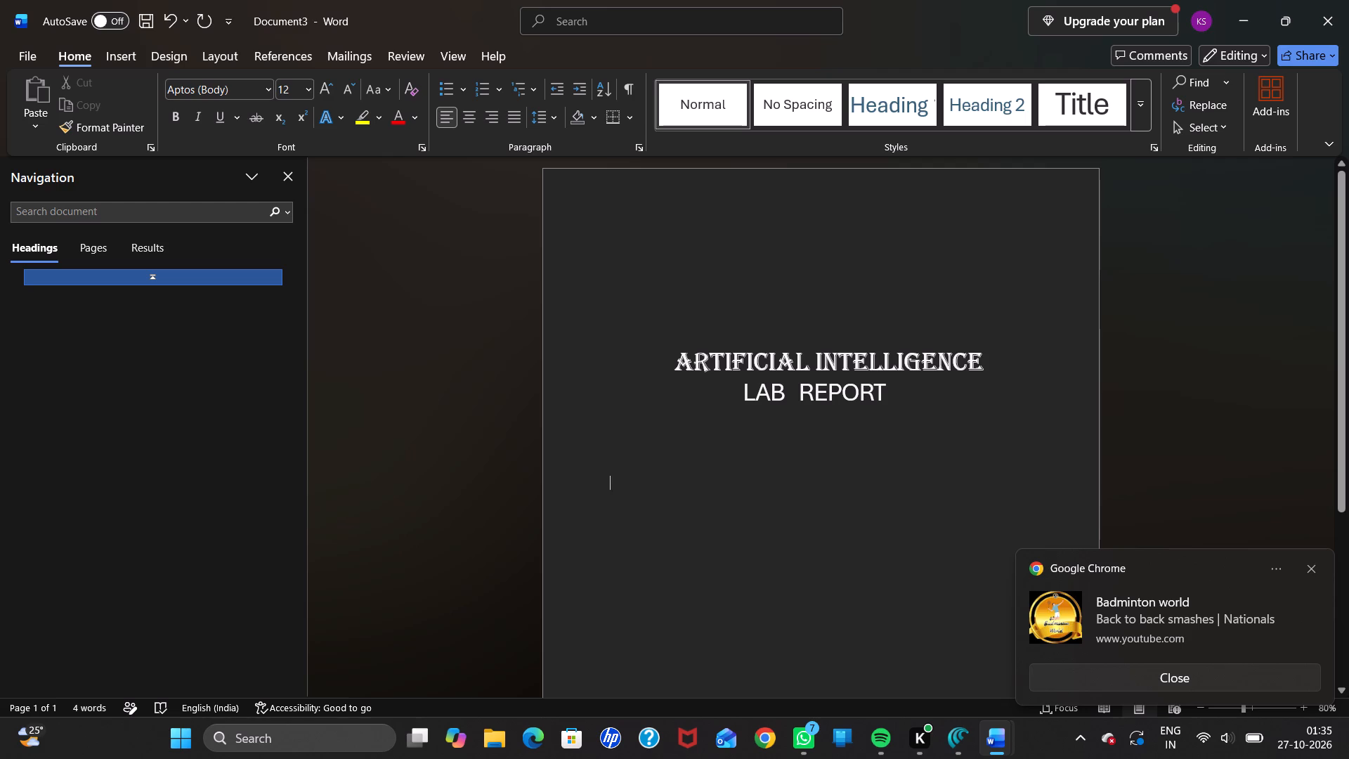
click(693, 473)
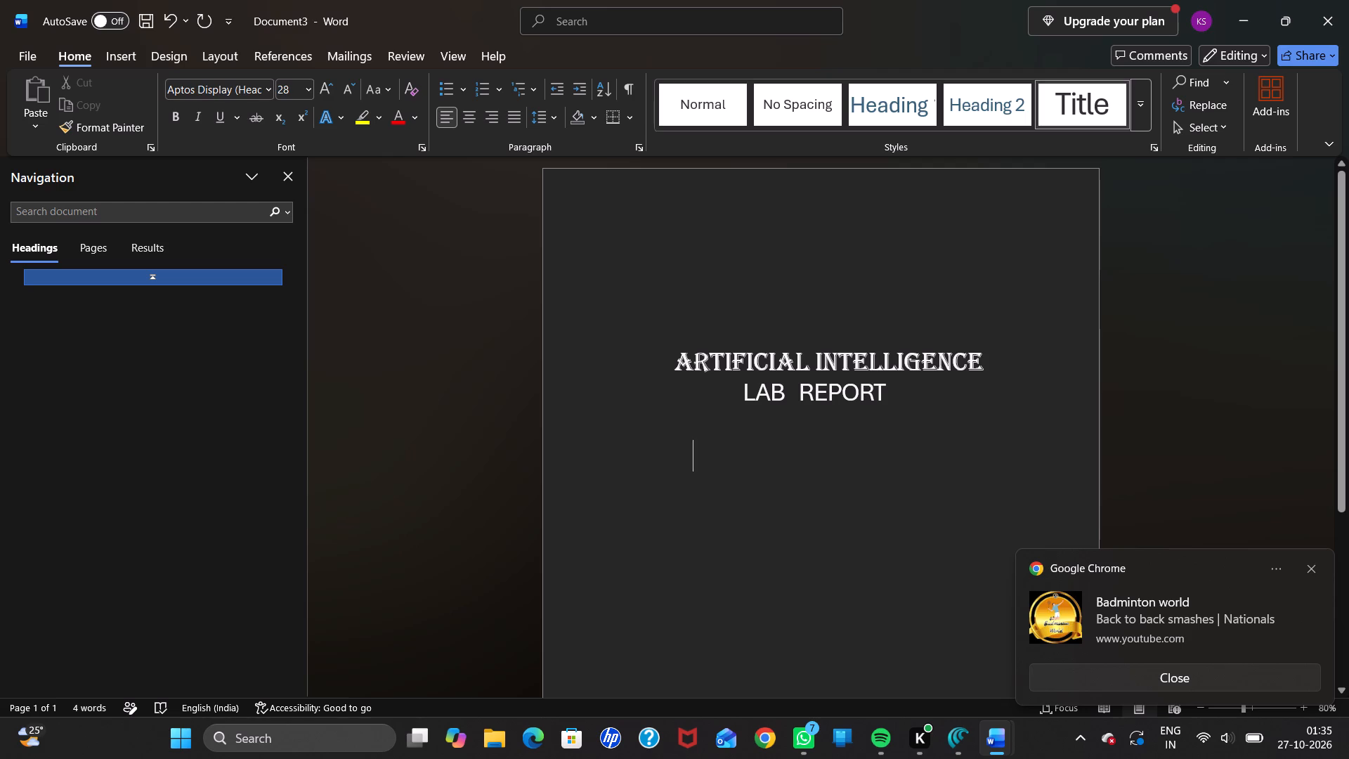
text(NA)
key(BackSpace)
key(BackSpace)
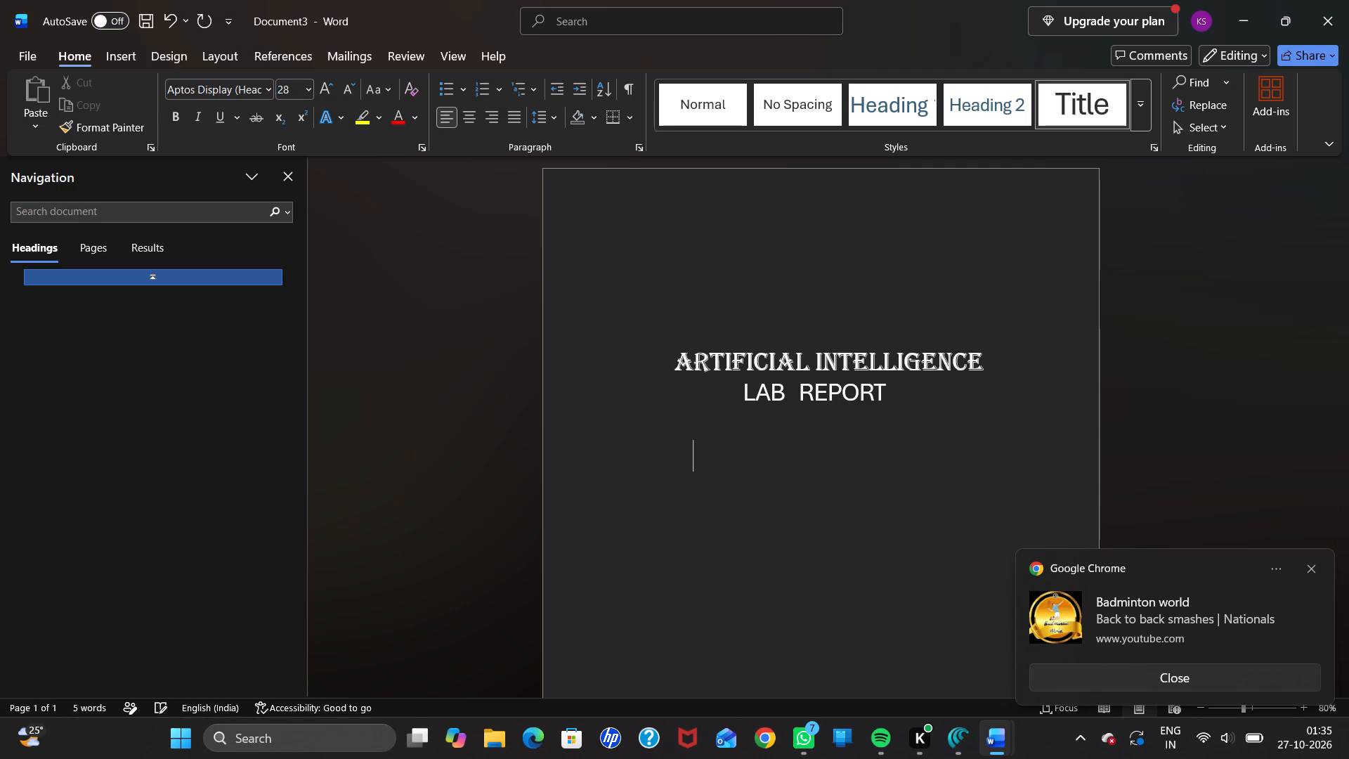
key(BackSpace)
Enter "NAME:" followed by a space and the student's name in capitals on the indented line below "LAB REPORT".
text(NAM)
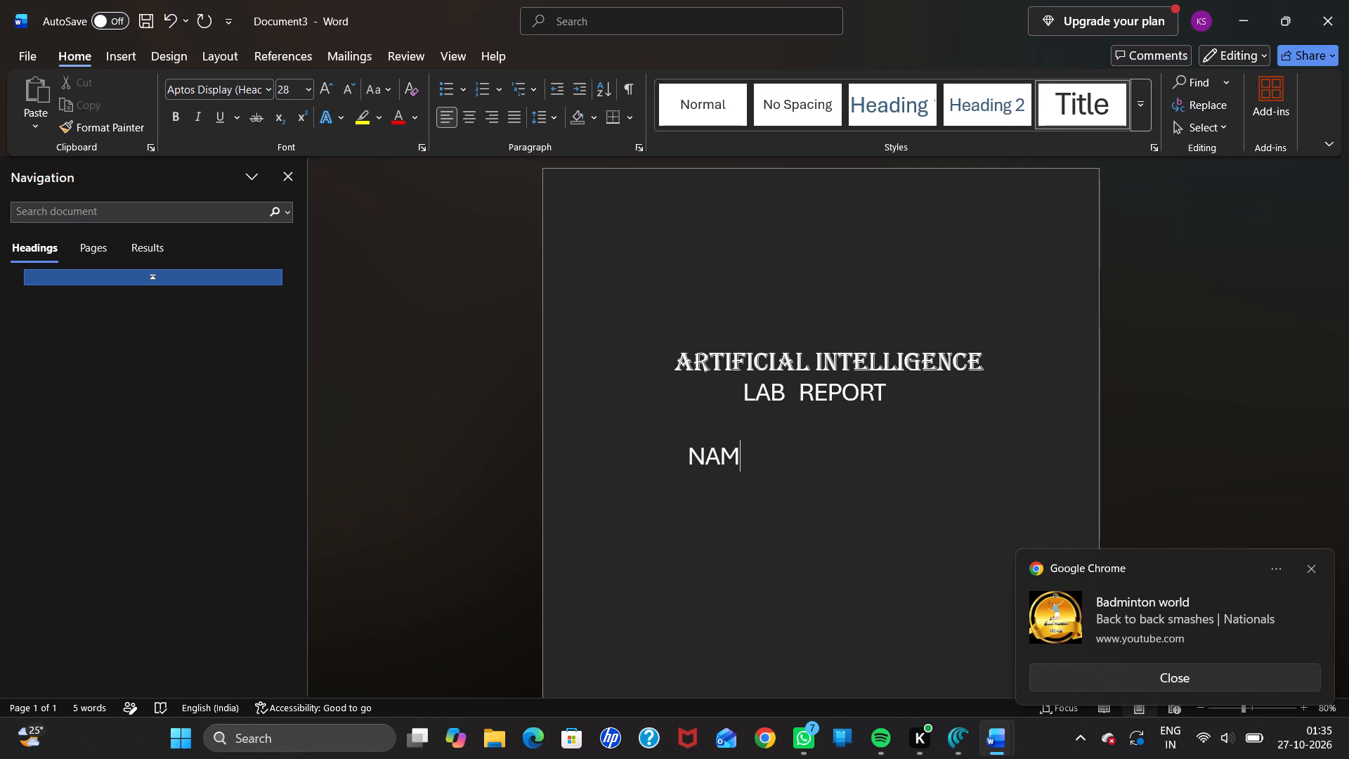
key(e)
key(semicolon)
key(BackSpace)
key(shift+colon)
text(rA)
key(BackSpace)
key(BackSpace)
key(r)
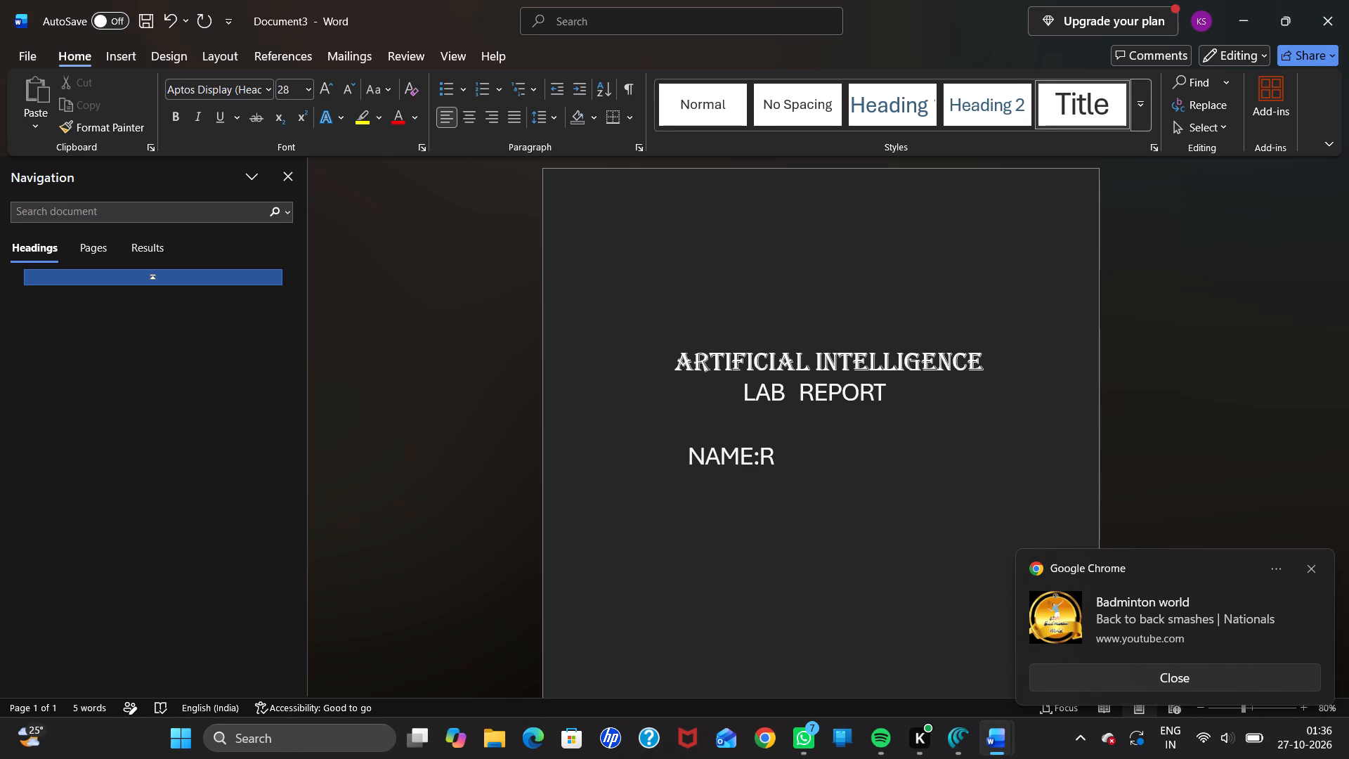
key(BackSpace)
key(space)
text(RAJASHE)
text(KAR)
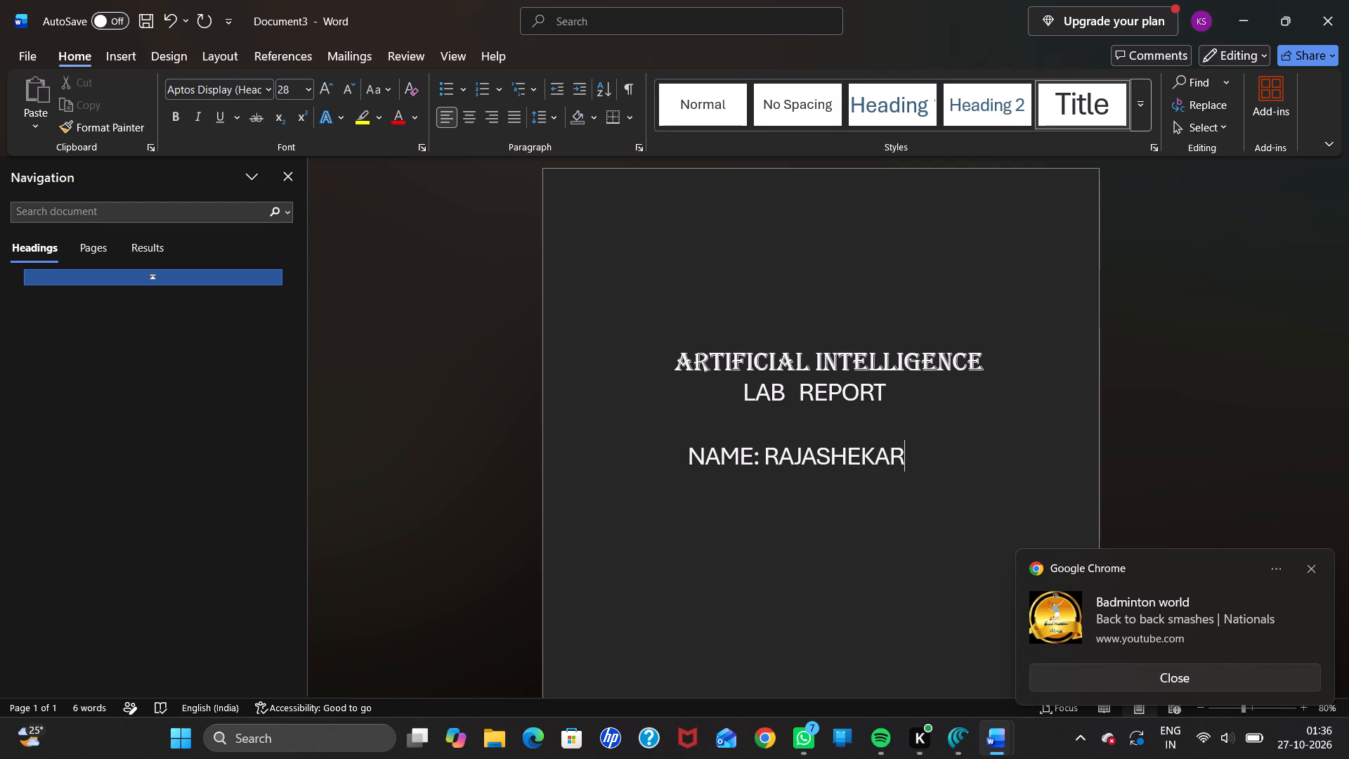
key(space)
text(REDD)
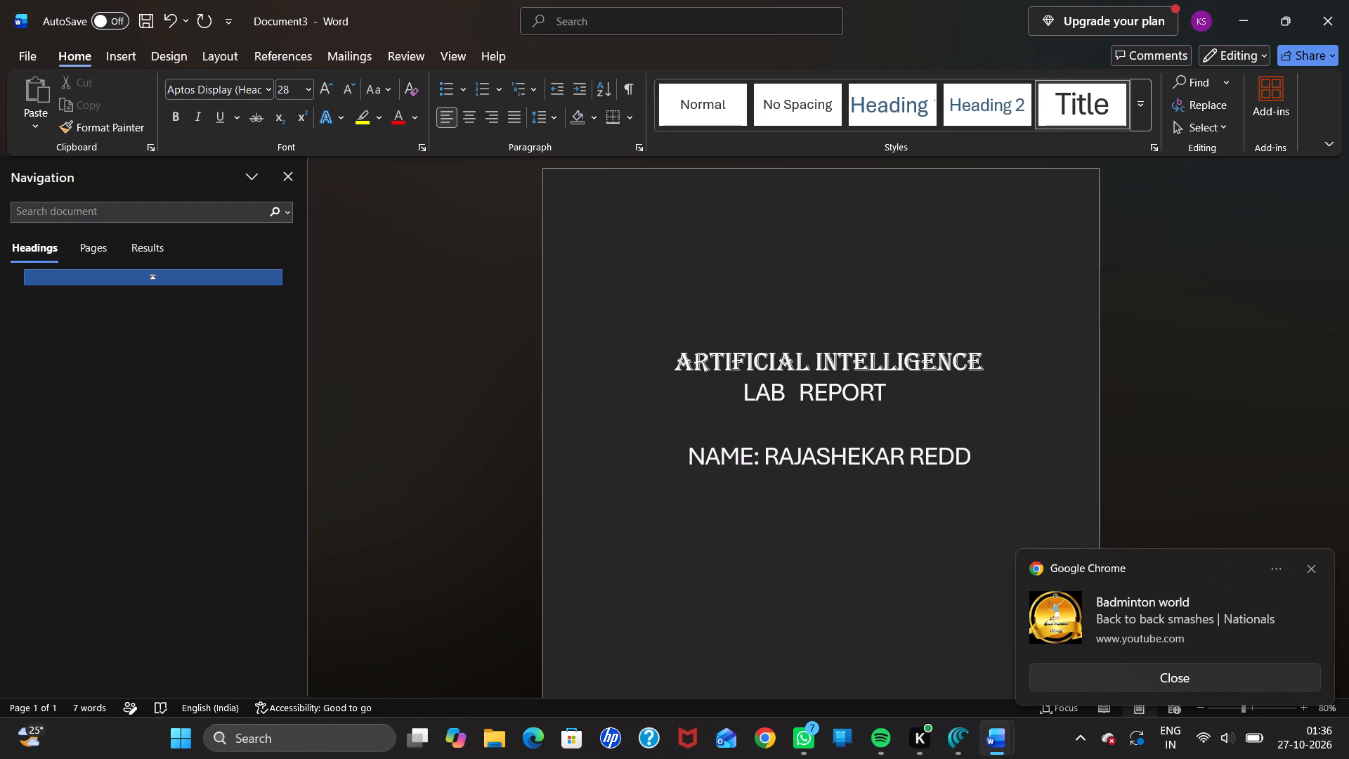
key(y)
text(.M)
Add a line below the name, indent it with spaces to about beneath the start of "NAME", and make it Heading 2.
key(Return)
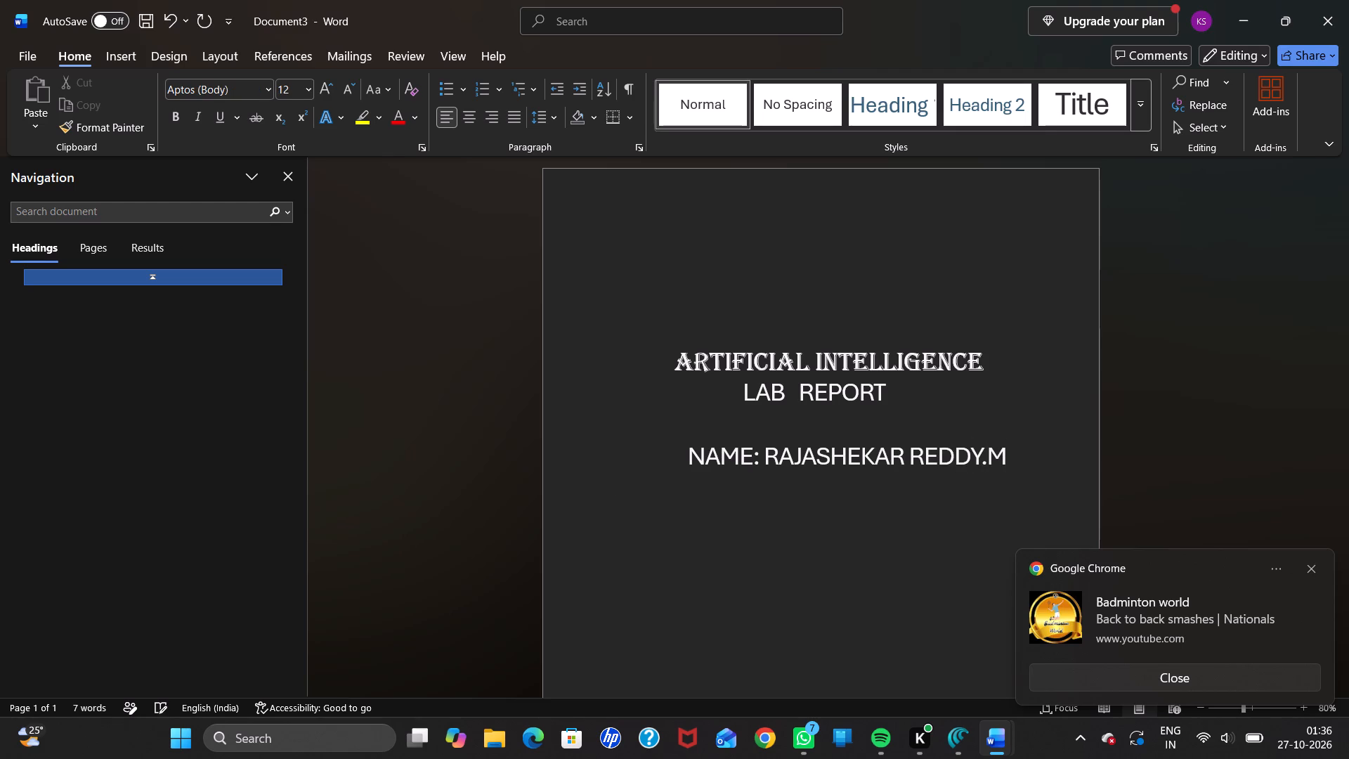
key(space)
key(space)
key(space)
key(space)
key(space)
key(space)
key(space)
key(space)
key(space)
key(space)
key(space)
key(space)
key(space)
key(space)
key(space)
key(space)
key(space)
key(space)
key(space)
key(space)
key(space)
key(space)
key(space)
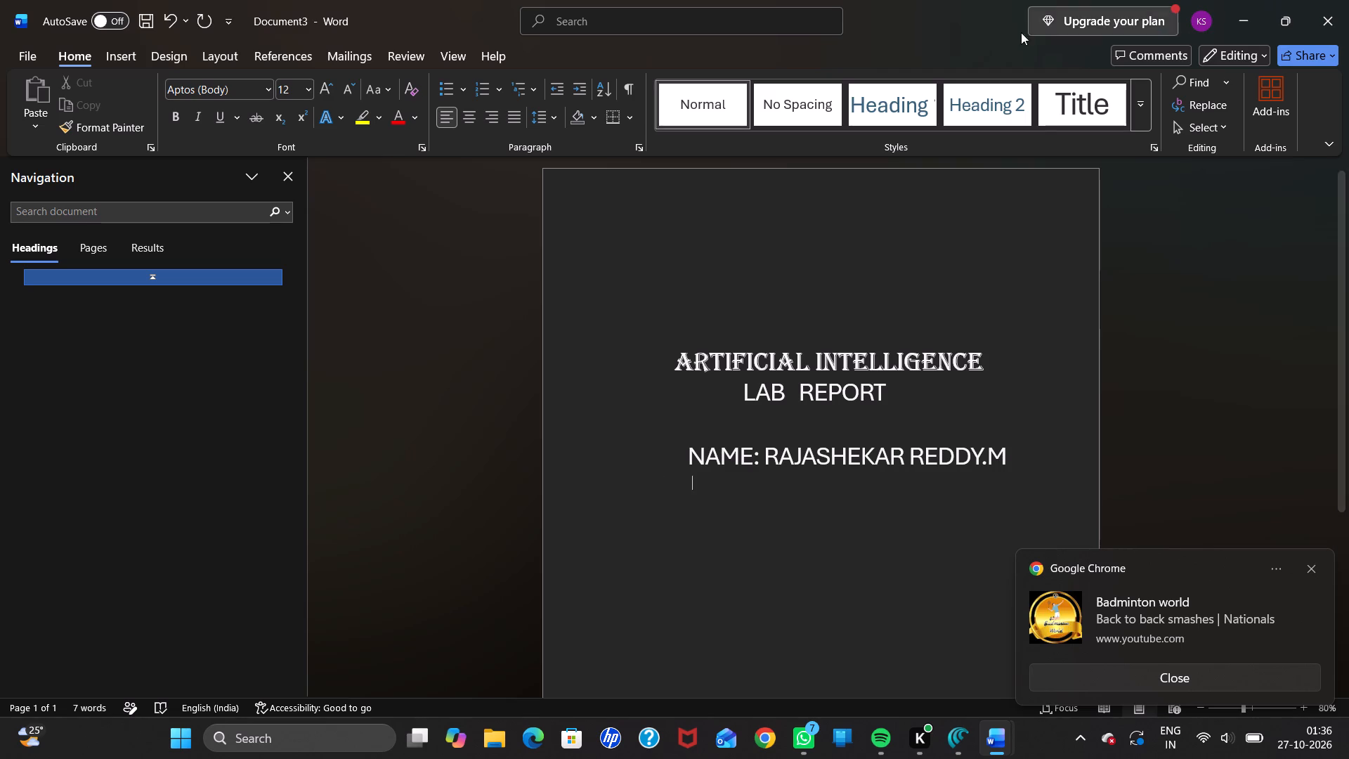
click(962, 108)
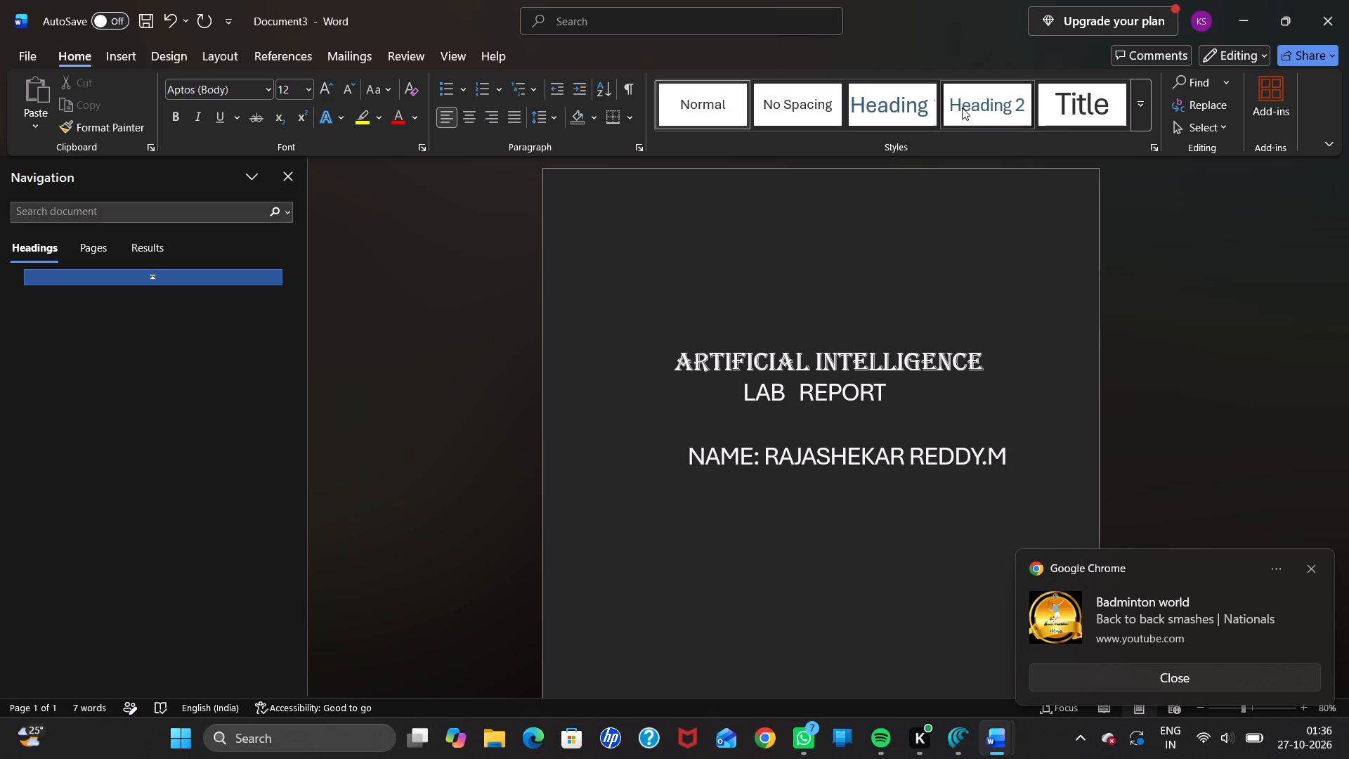
Try the Heading 2 style on the name line, and settle on Heading 1 for it.
click(1002, 457)
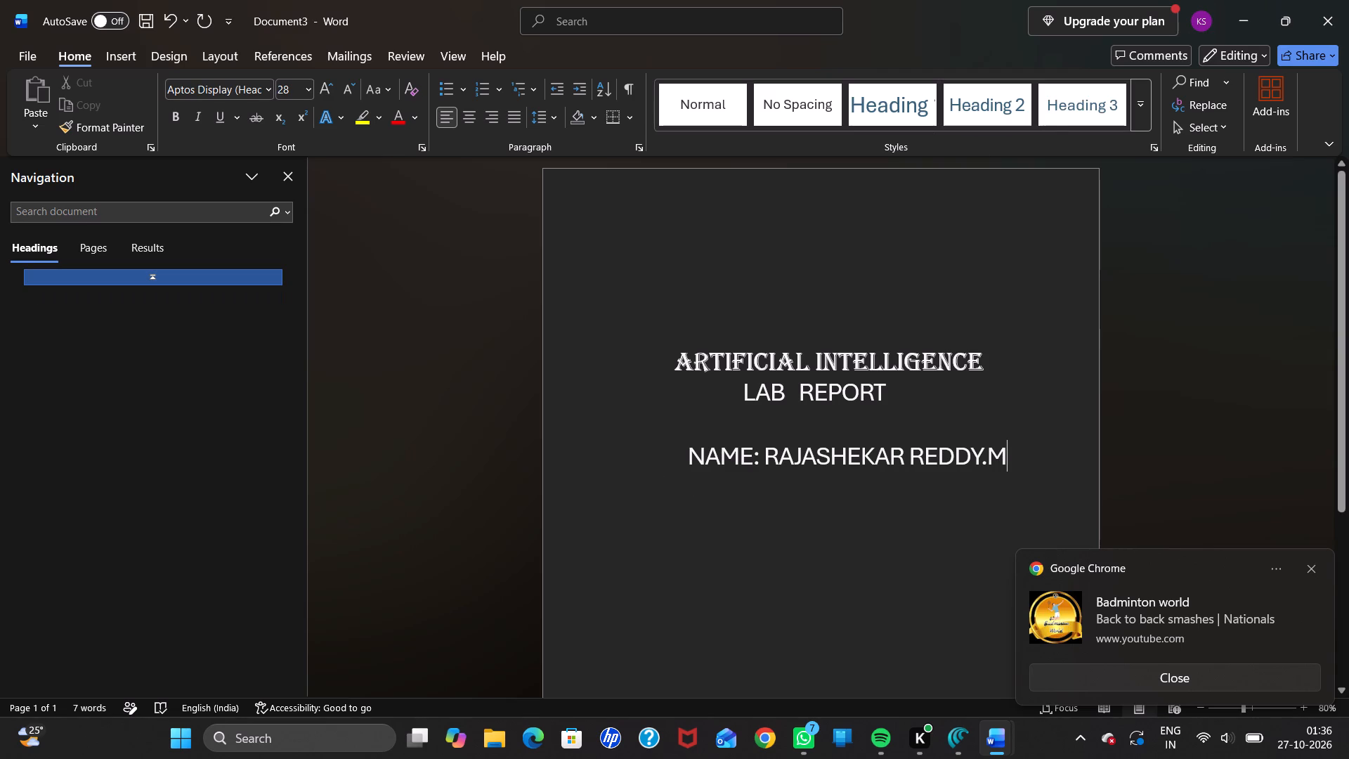
click(687, 453)
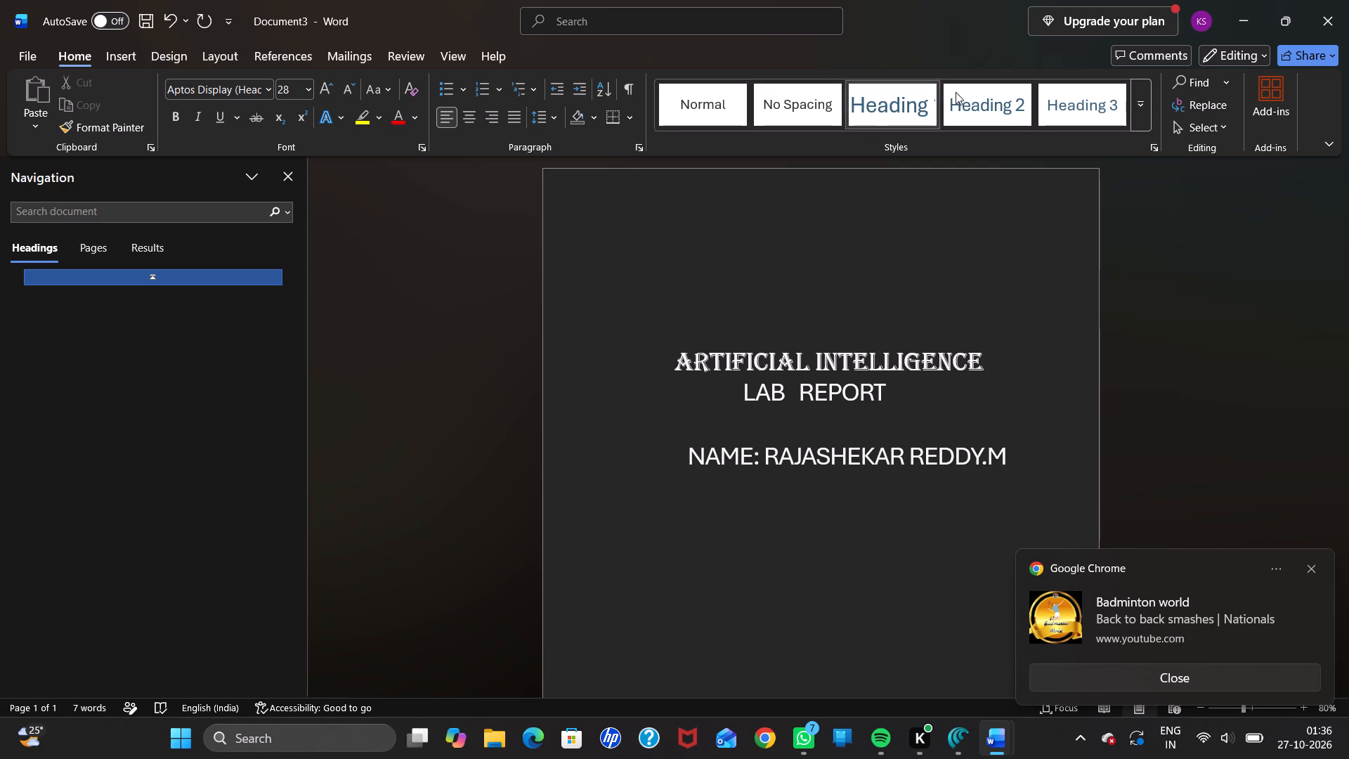
click(973, 104)
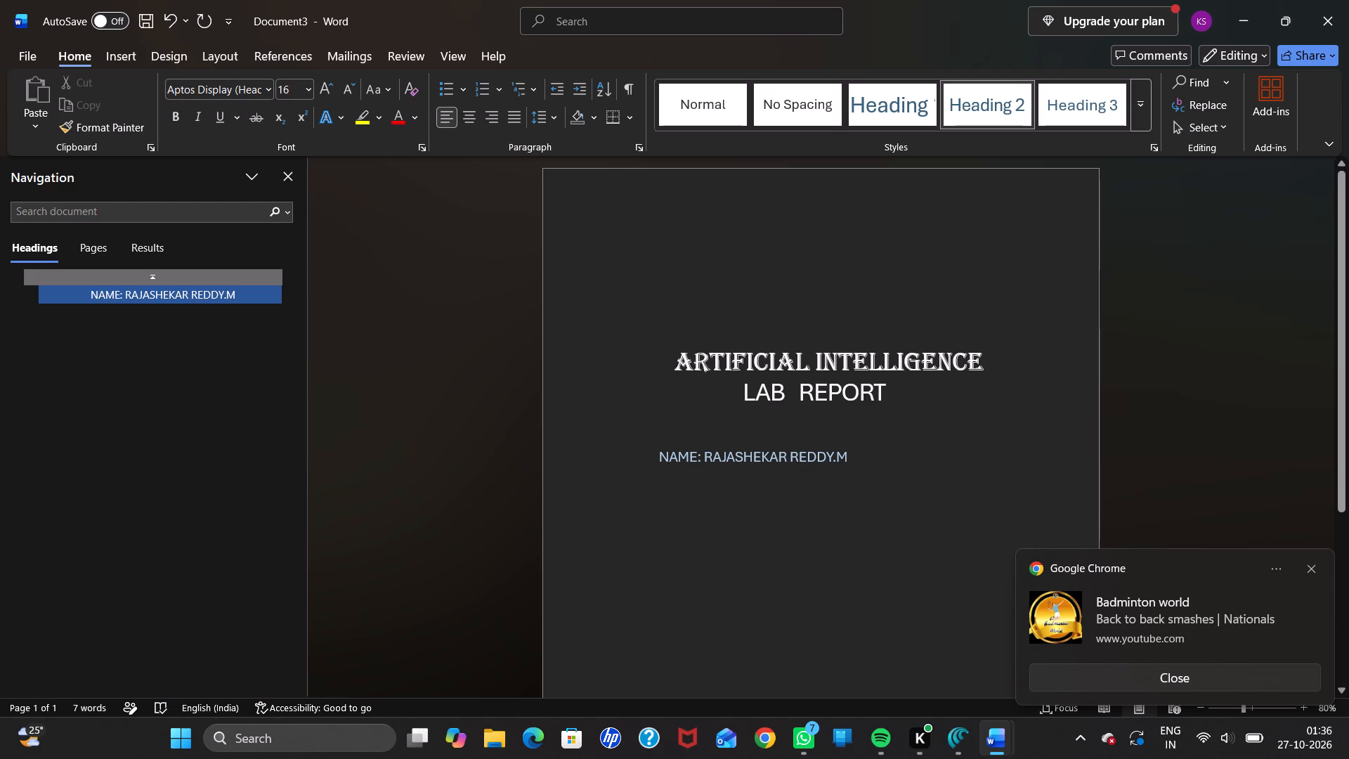
click(920, 112)
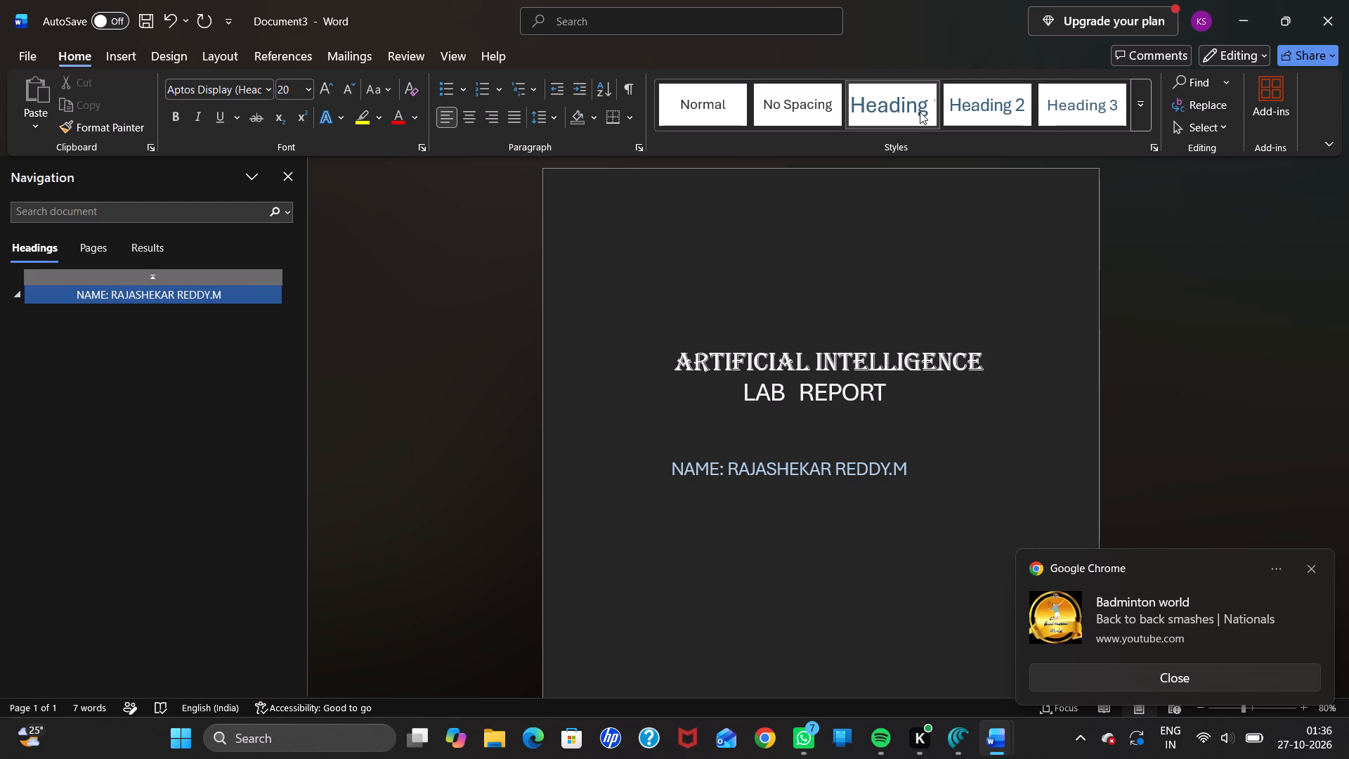
Insert a new line directly after the name line and indent it with spaces until it lines up with "NAME".
click(911, 470)
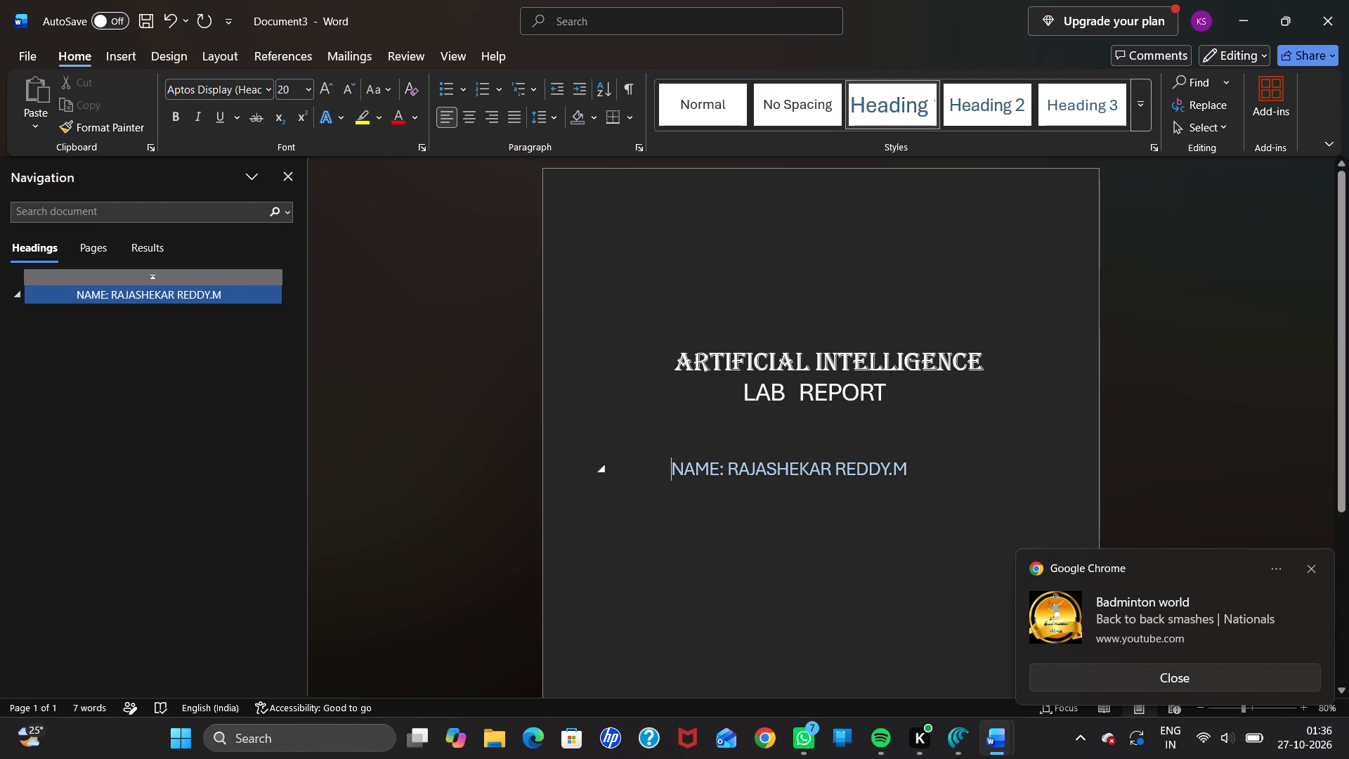
key(Return)
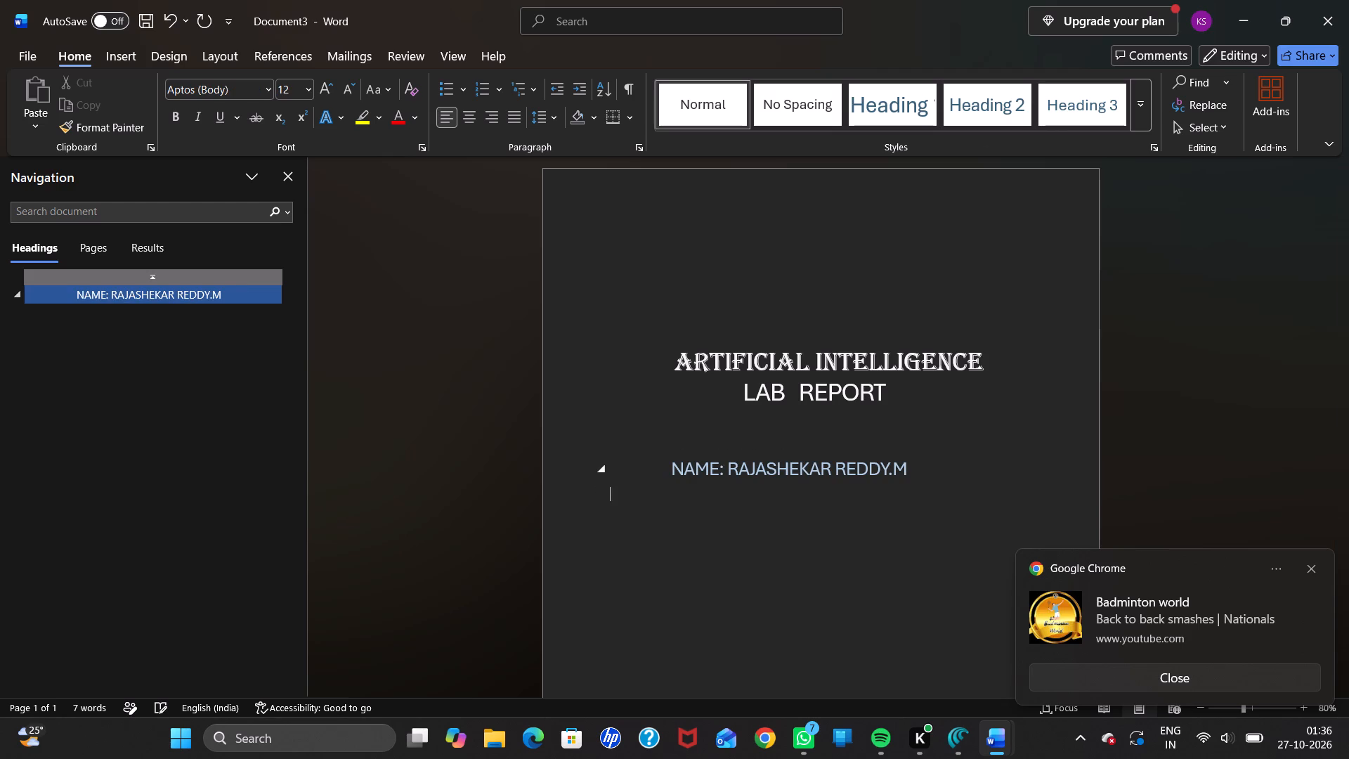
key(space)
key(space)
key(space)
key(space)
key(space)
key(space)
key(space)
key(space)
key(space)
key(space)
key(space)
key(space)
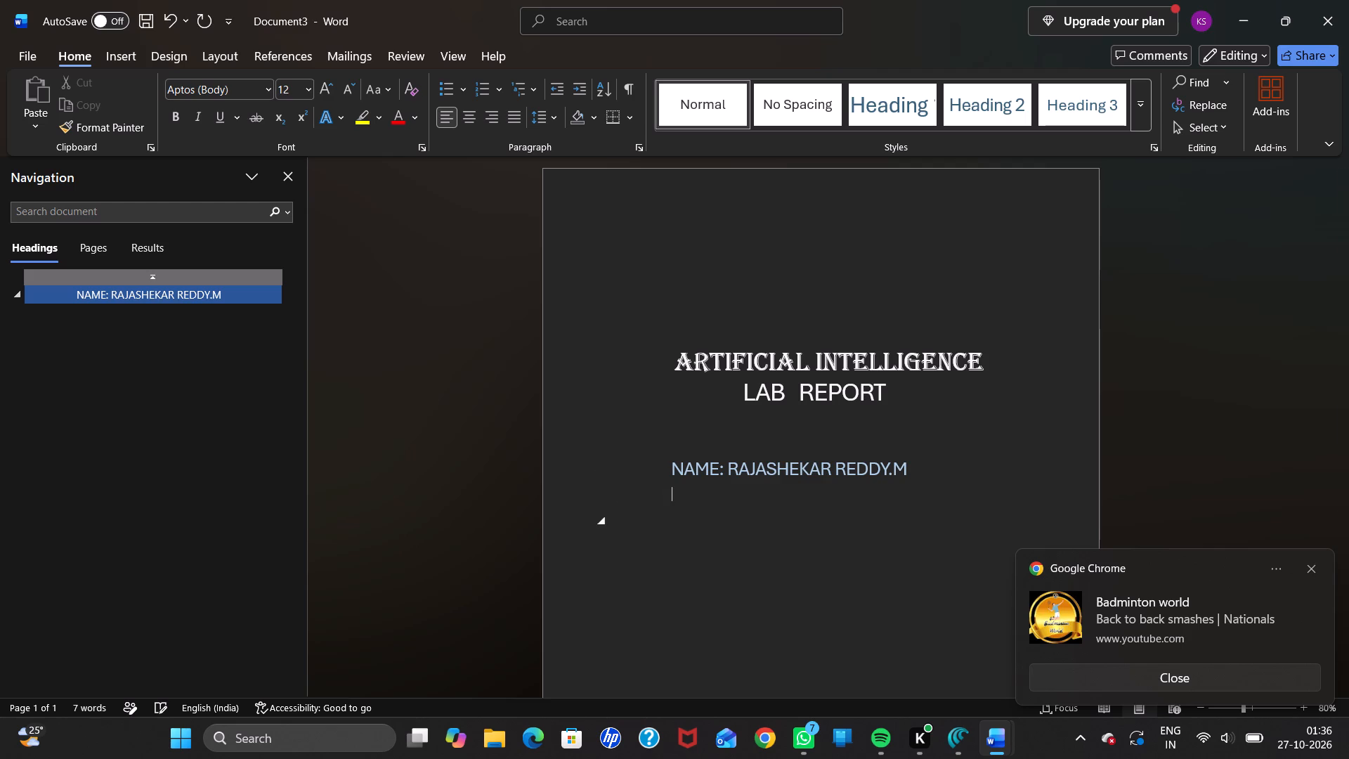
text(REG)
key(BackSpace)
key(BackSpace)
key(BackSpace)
Apply Heading 1 to the indented line below the name and enter "REG NO:" on it.
click(928, 113)
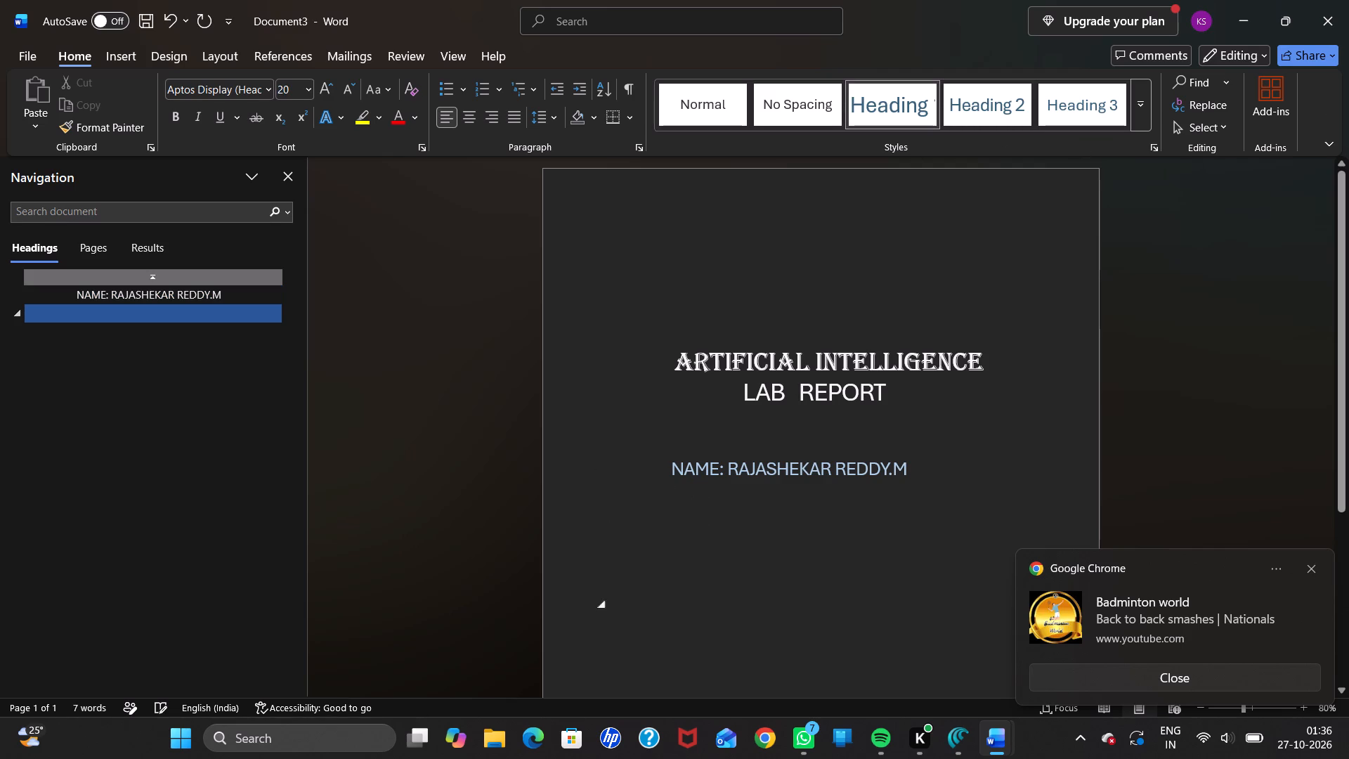
key(Up)
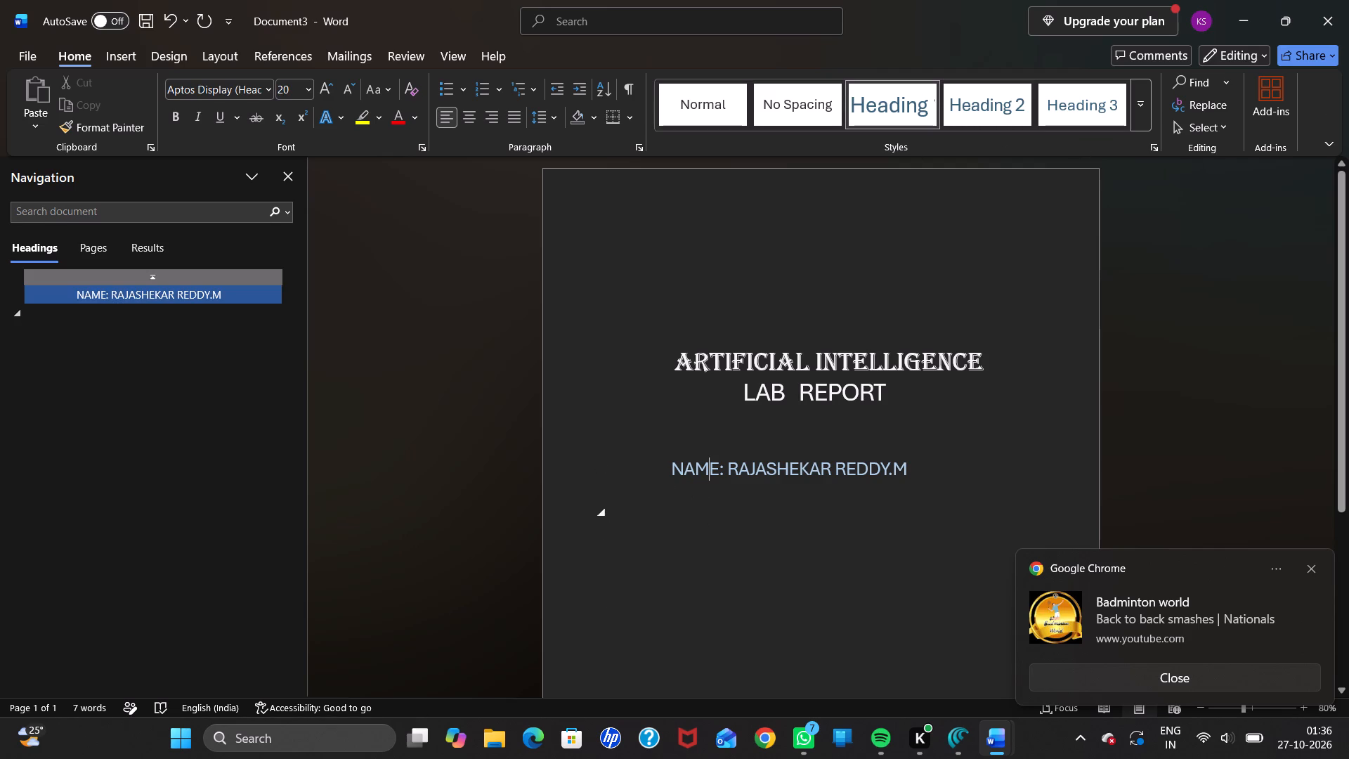
key(Down)
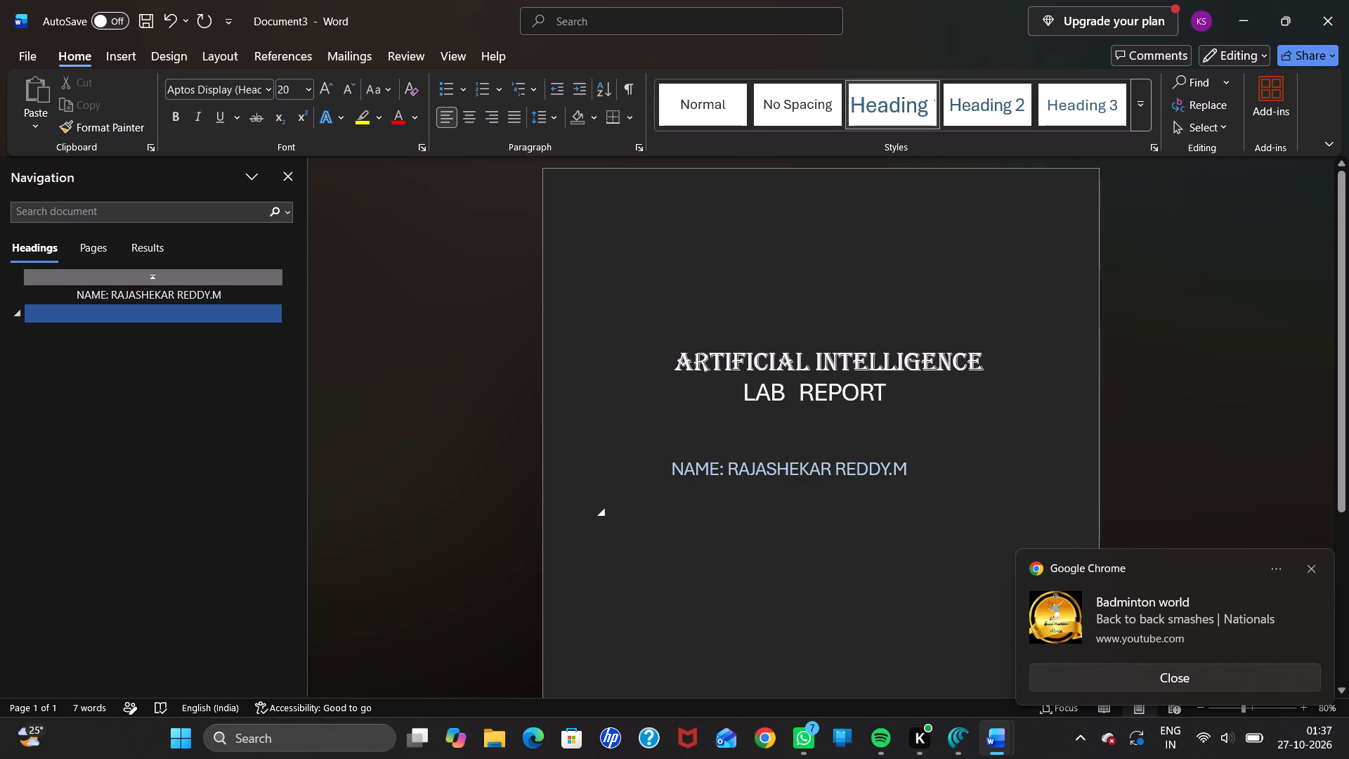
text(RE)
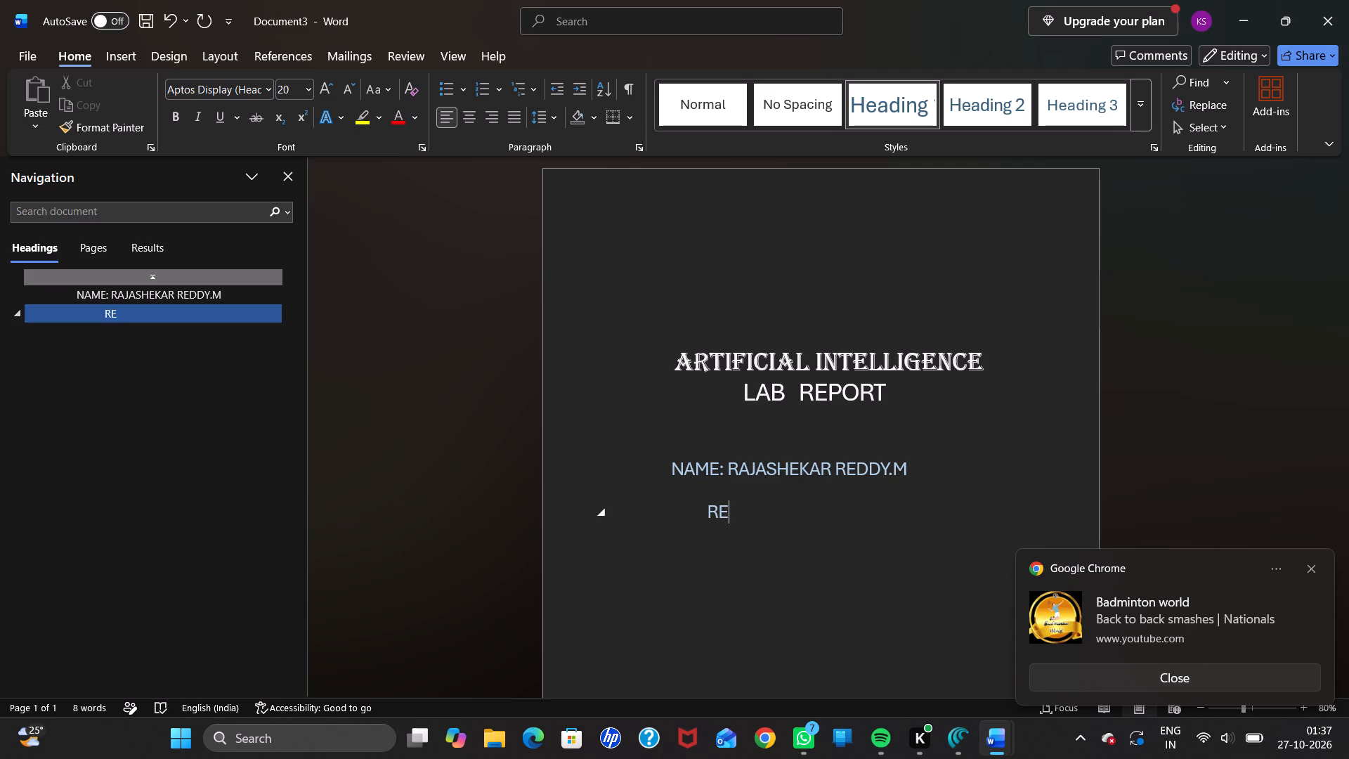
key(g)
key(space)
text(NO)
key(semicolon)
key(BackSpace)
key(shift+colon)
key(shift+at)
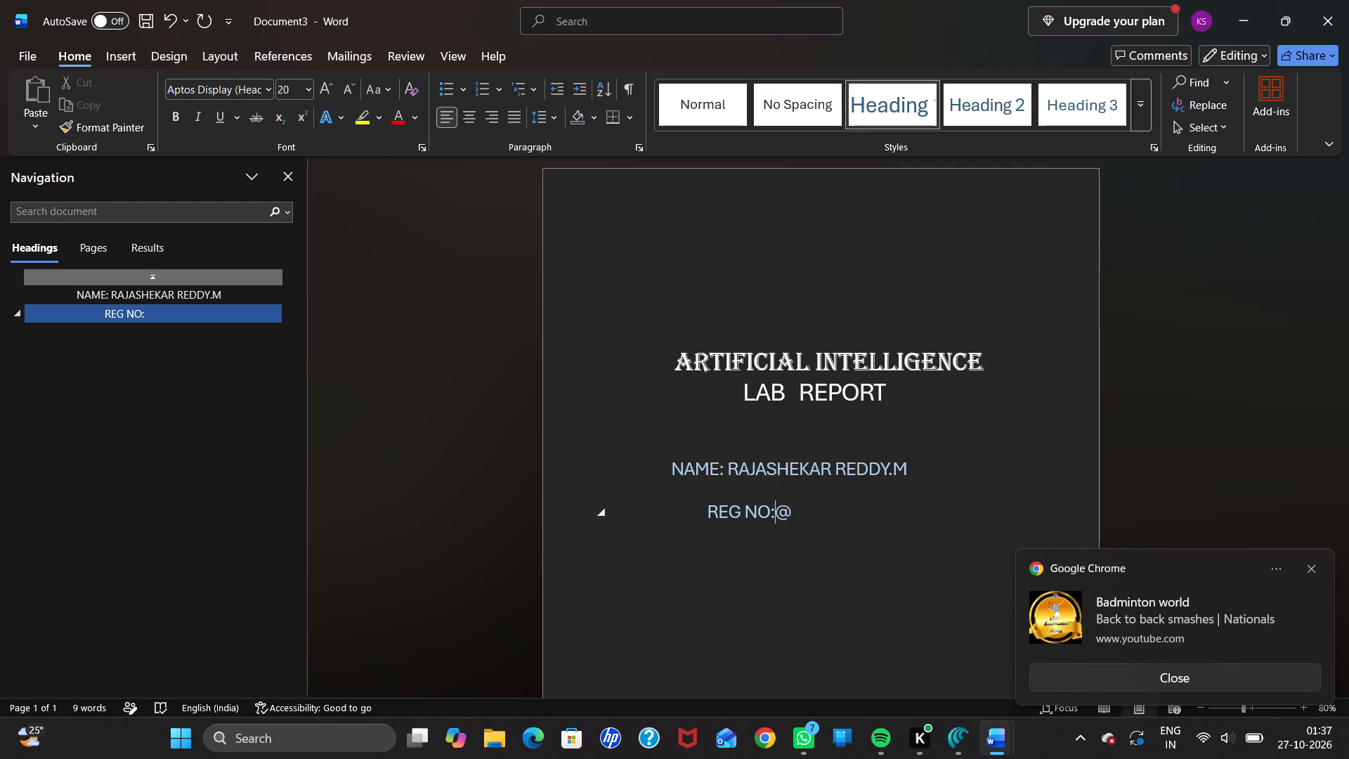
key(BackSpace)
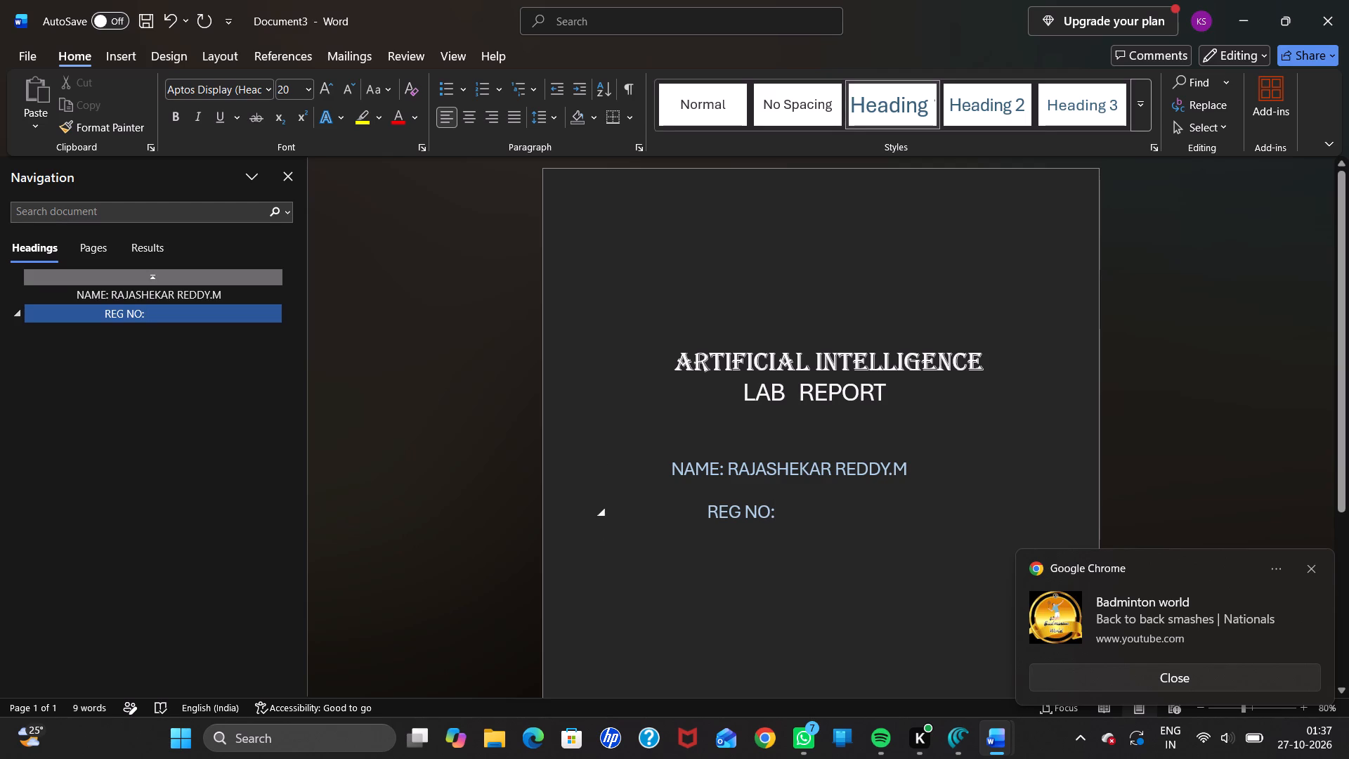
Delete leading spaces before "REG NO:" until it starts roughly beneath "NAME".
click(703, 511)
key(BackSpace)
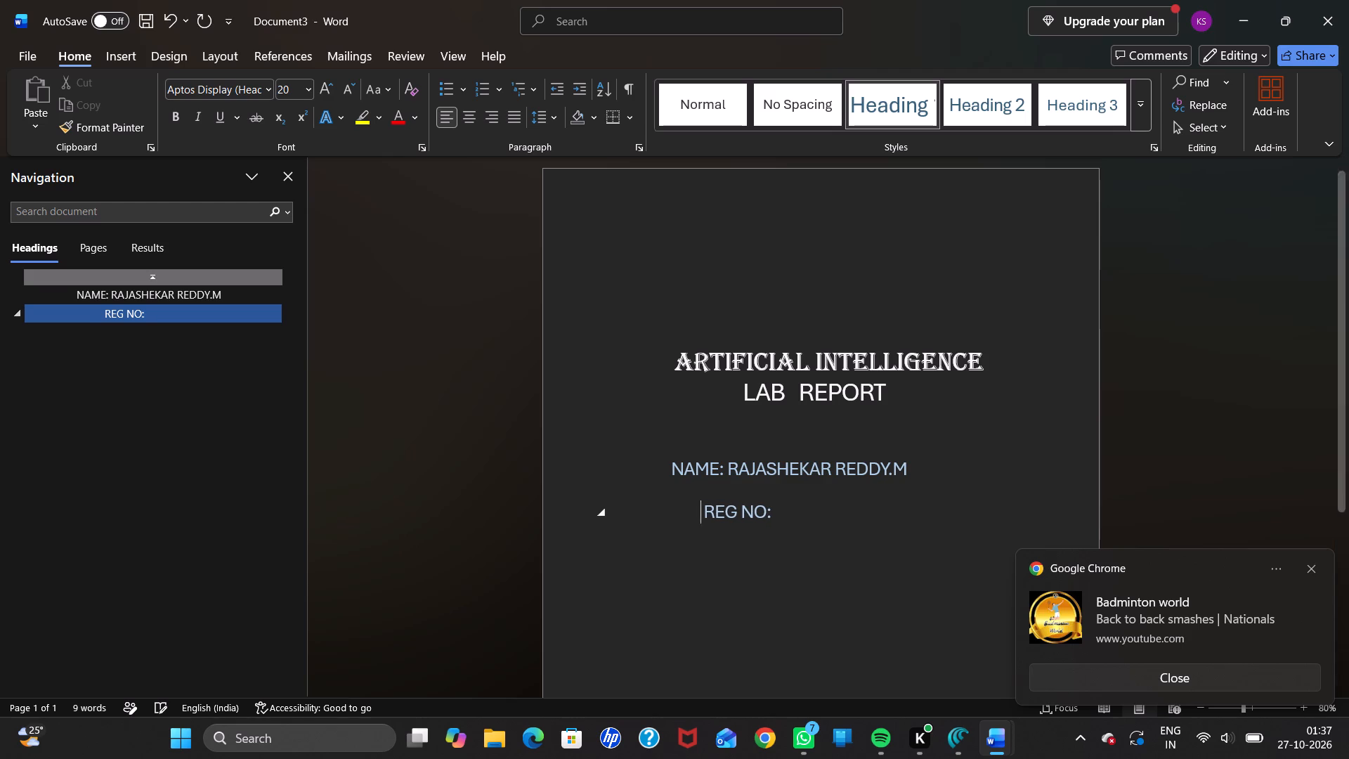
key(BackSpace)
key(BackSpace)
key(BackSpace)
key(BackSpace)
key(BackSpace)
key(BackSpace)
key(BackSpace)
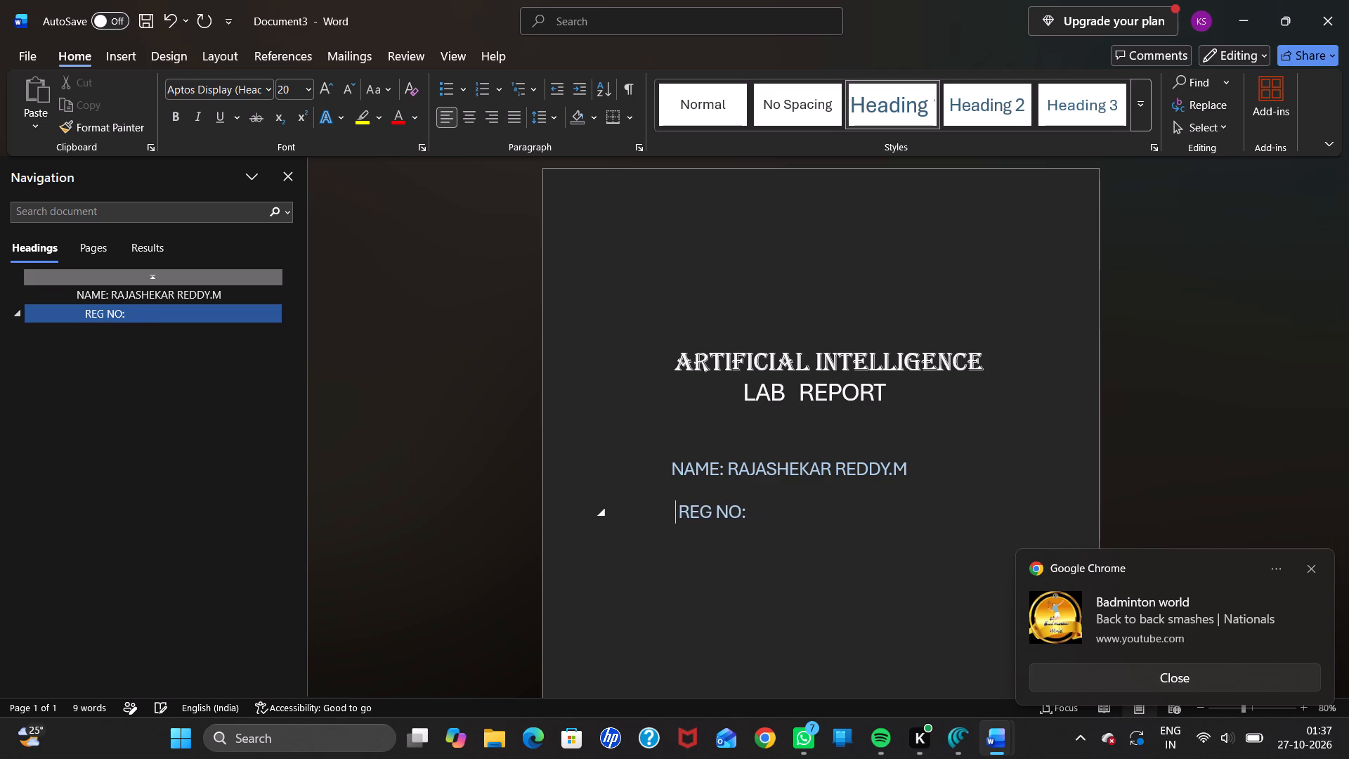
key(BackSpace)
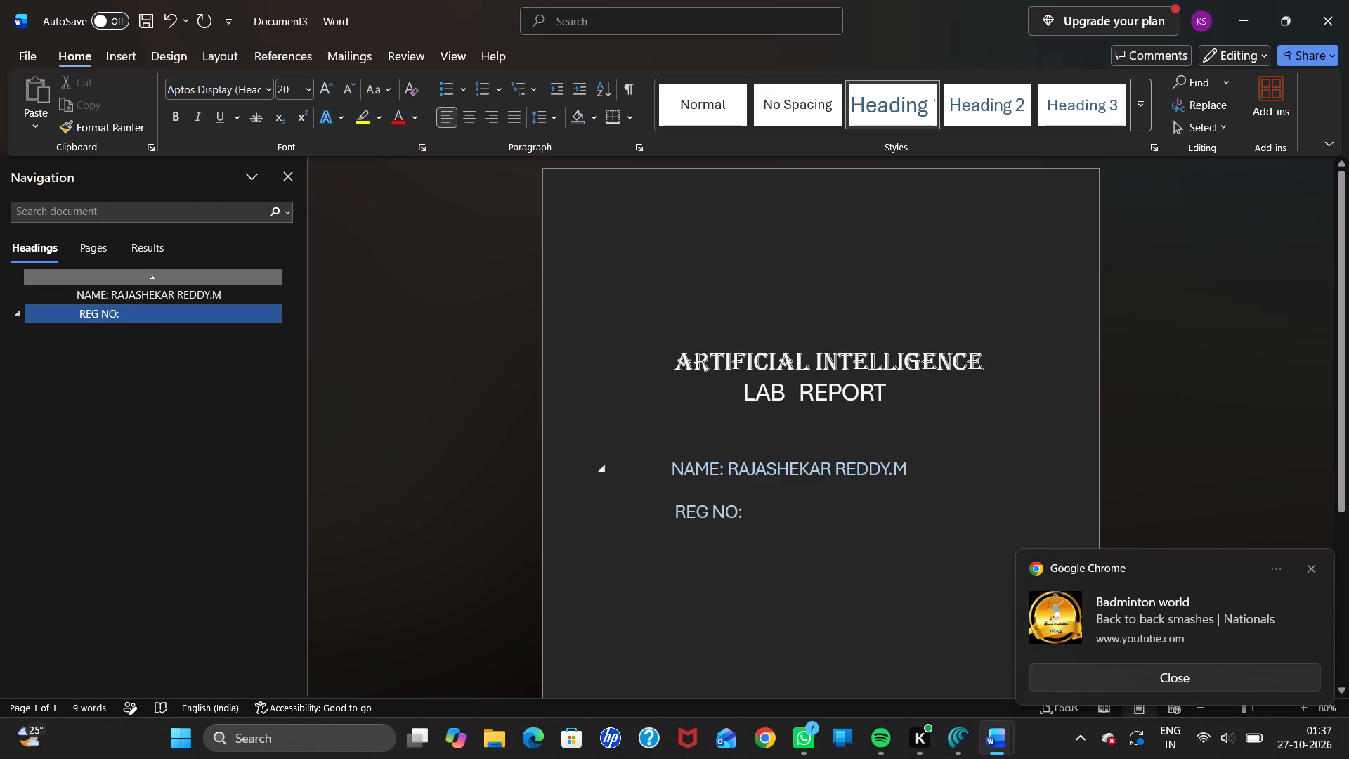
Insert five spaces between "NAME" and its colon to bring the colon about level with the one after "REG NO".
click(727, 468)
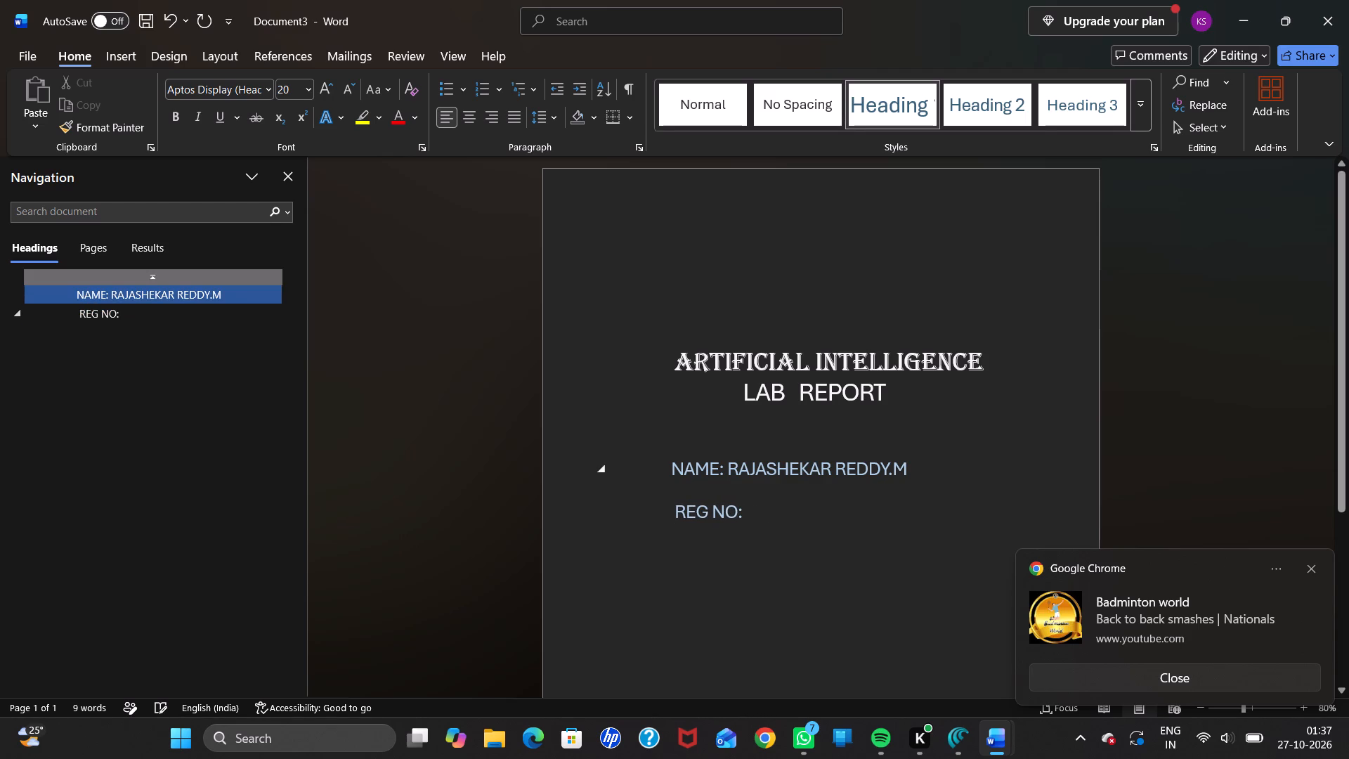
key(Left)
key(Left)
key(Down)
key(Up)
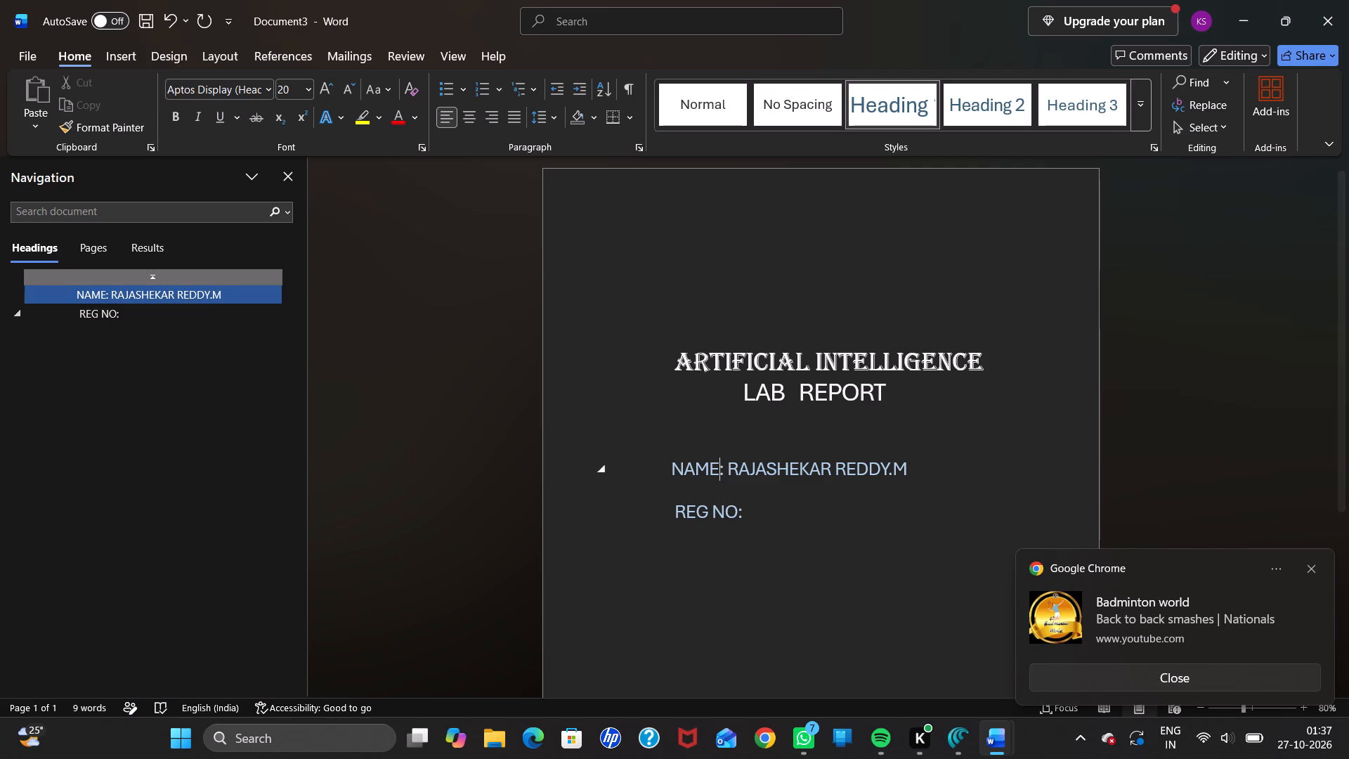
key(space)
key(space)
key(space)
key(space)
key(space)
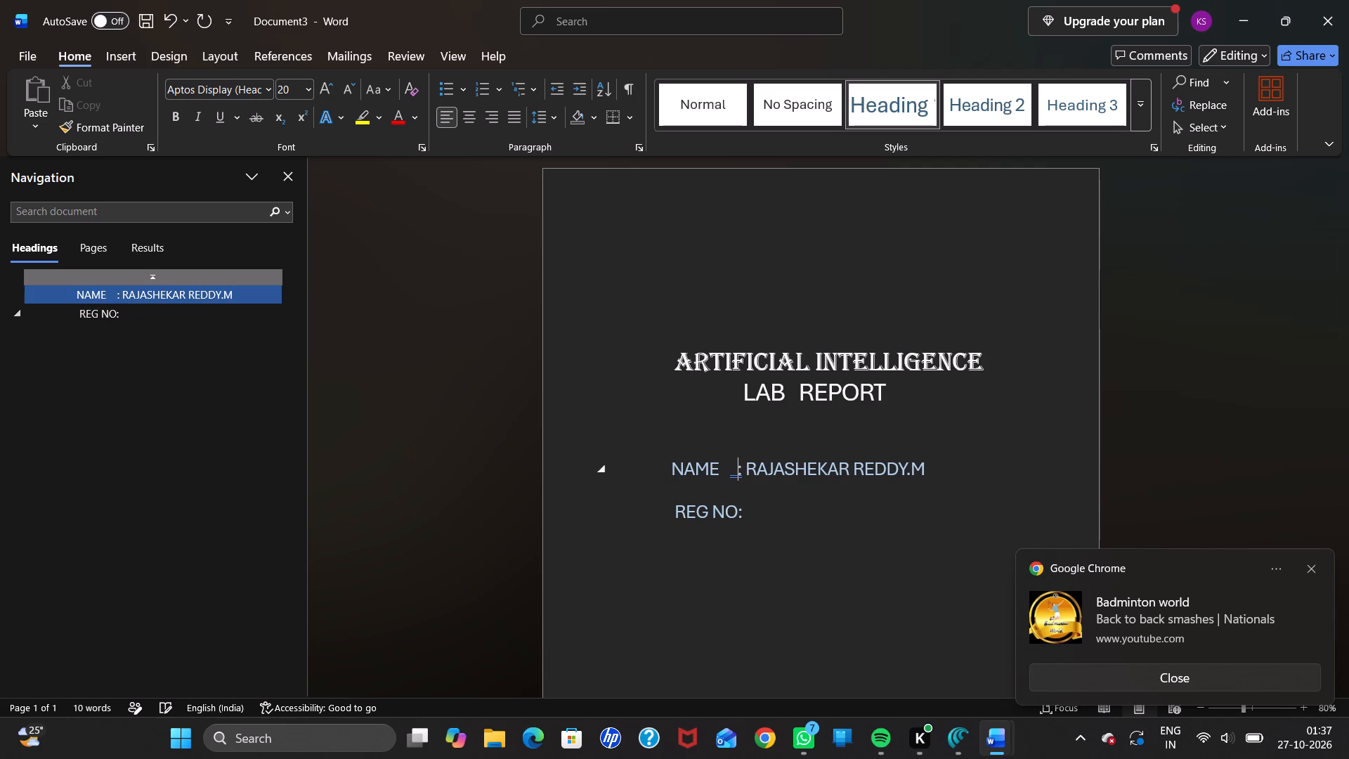
key(Left)
key(Right)
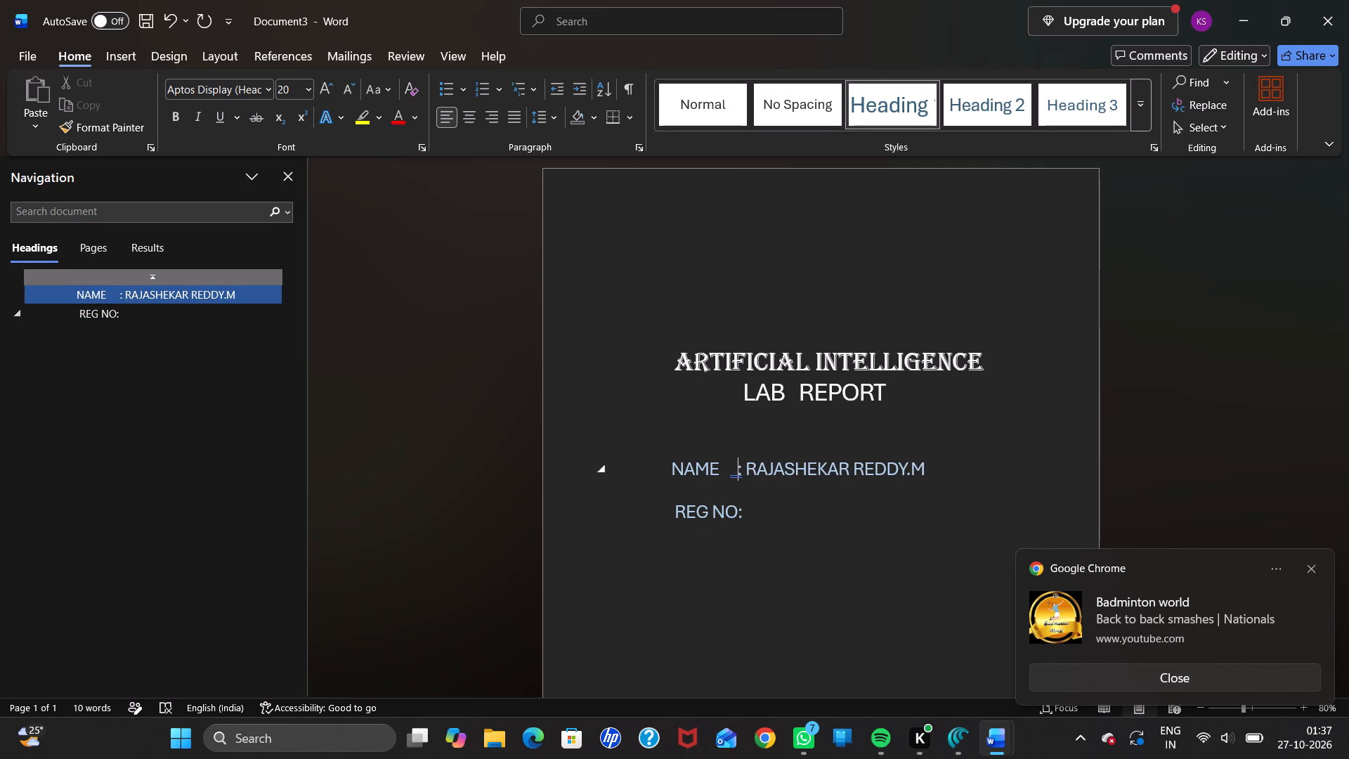
key(BackSpace)
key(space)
Enter the student's registration number directly after "REG NO:", trying Heading 2 on the line but settling on Heading 1.
click(760, 509)
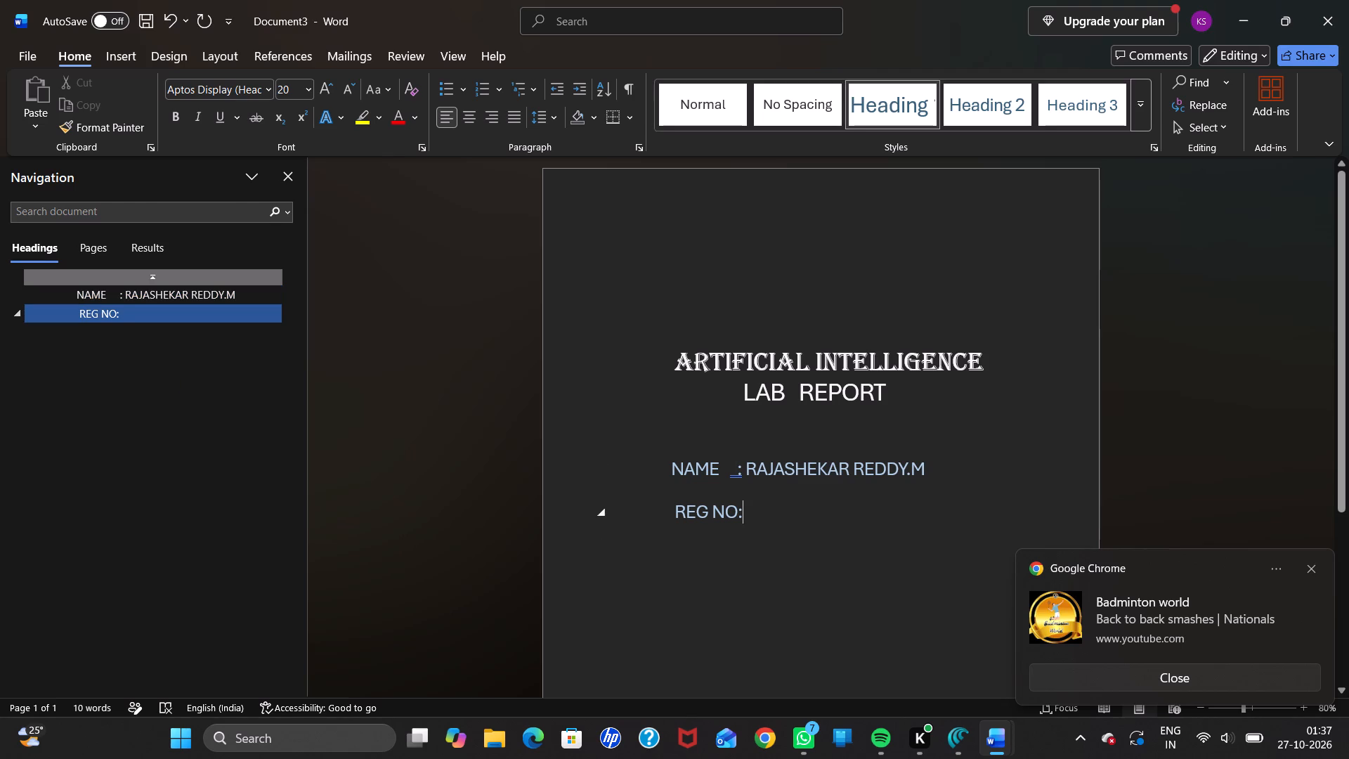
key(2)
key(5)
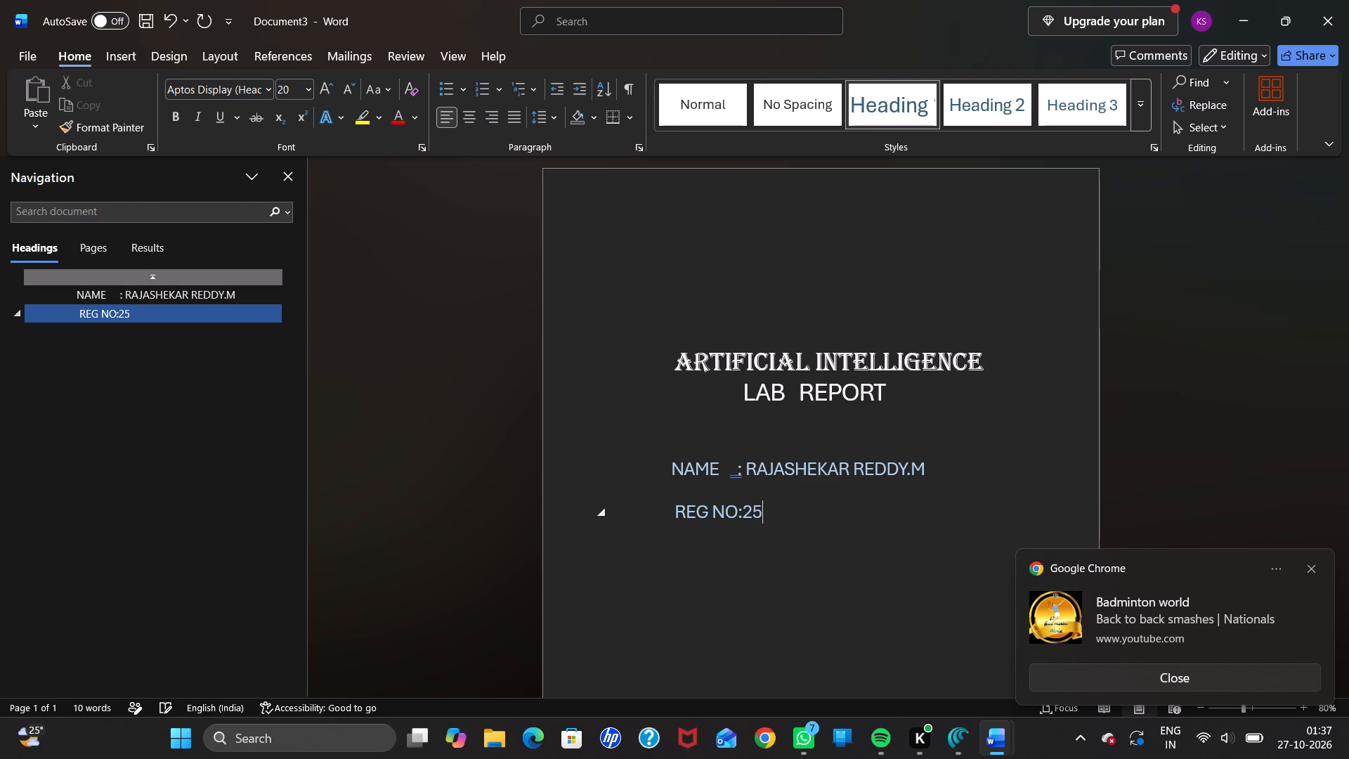
click(993, 122)
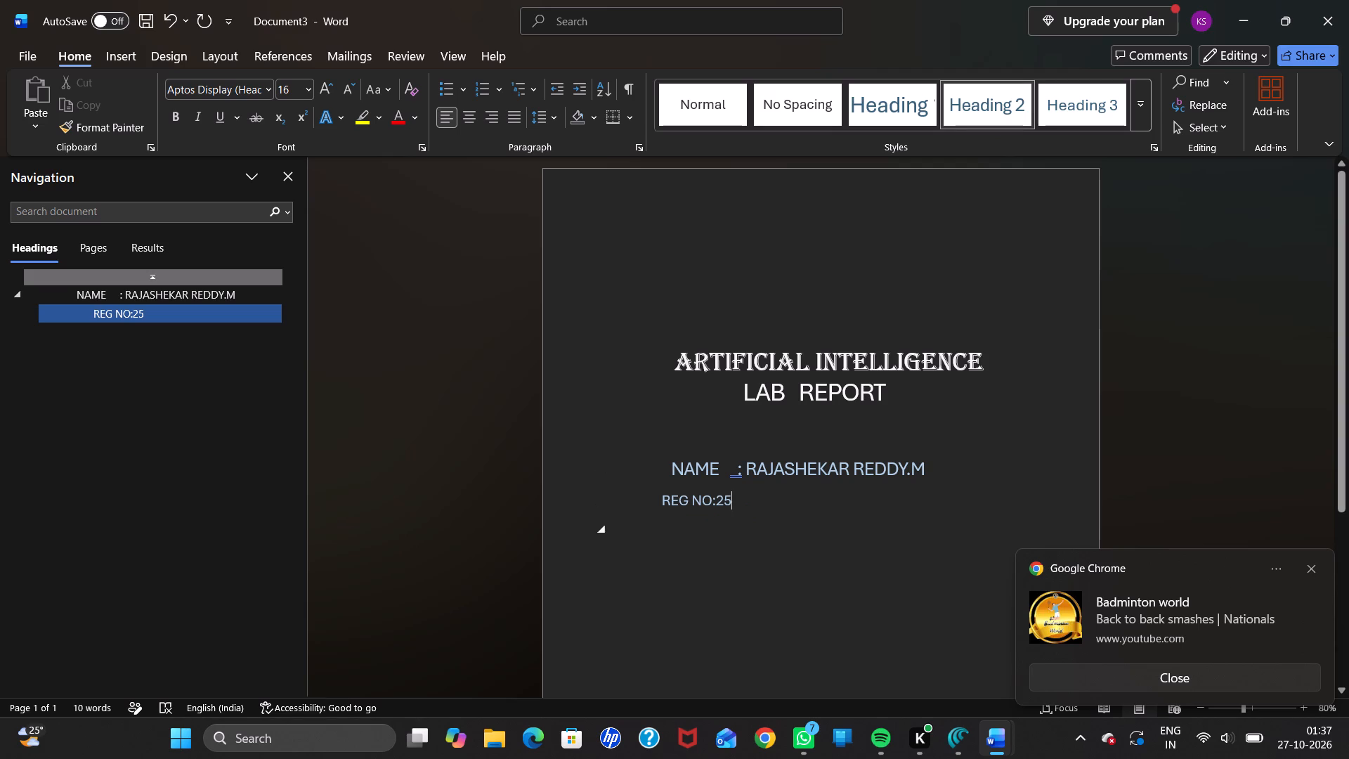
click(908, 108)
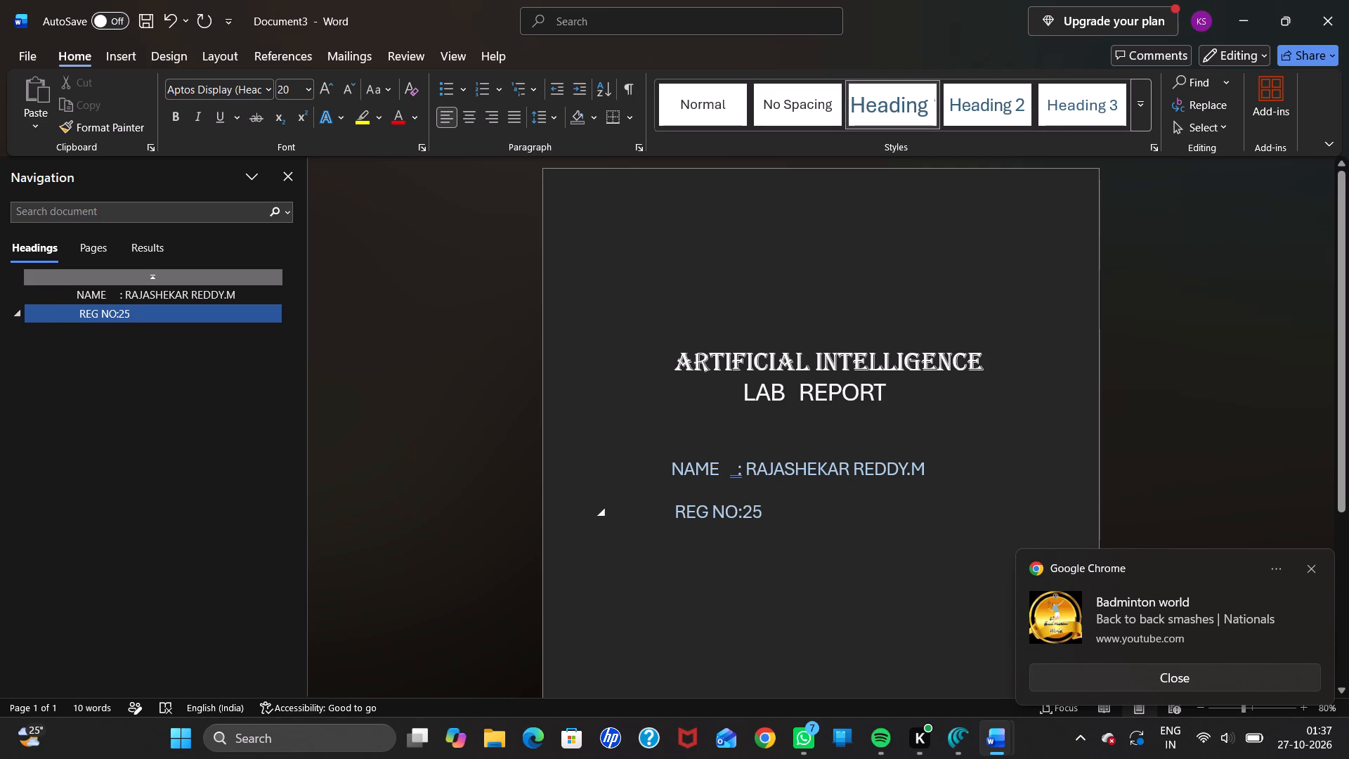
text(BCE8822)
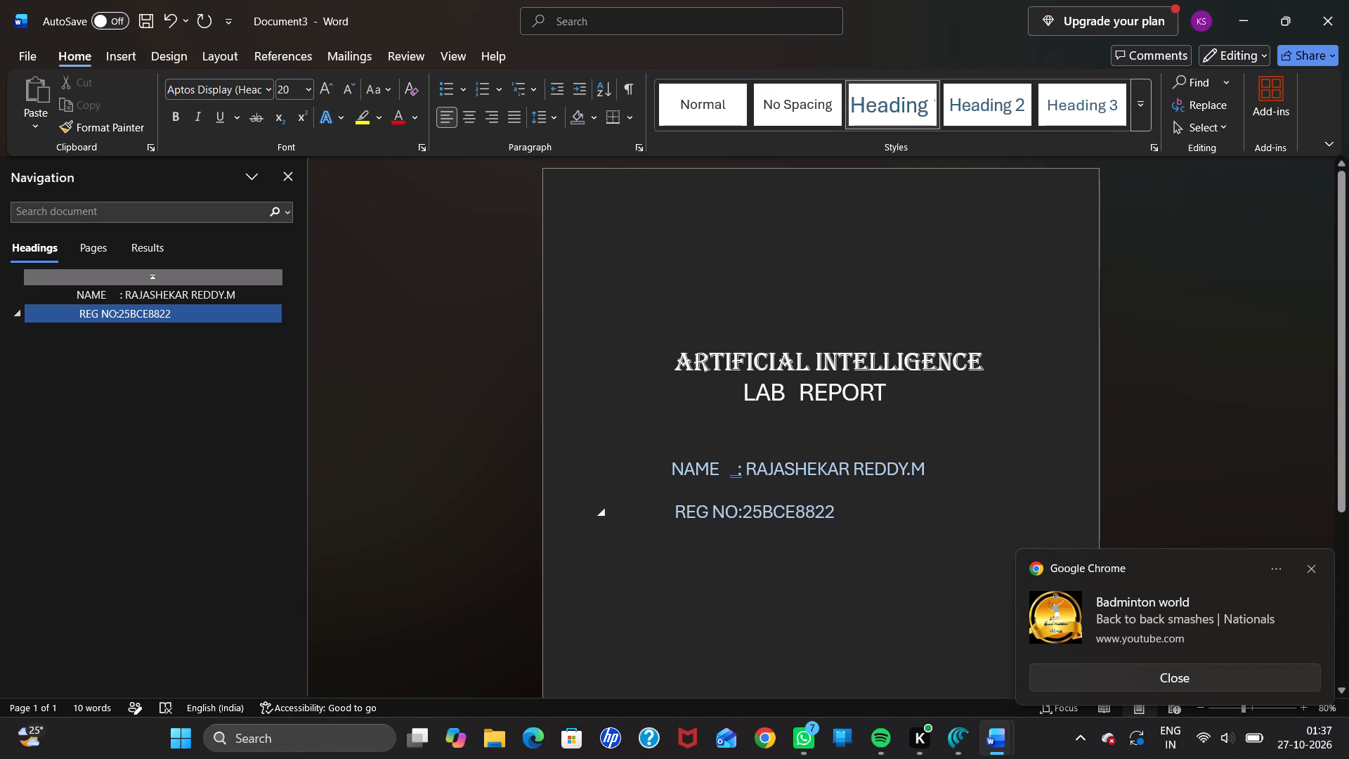
Widen the gaps before both colons with three more spaces each, after "REG NO" and after "NAME", keeping the colons aligned.
click(736, 514)
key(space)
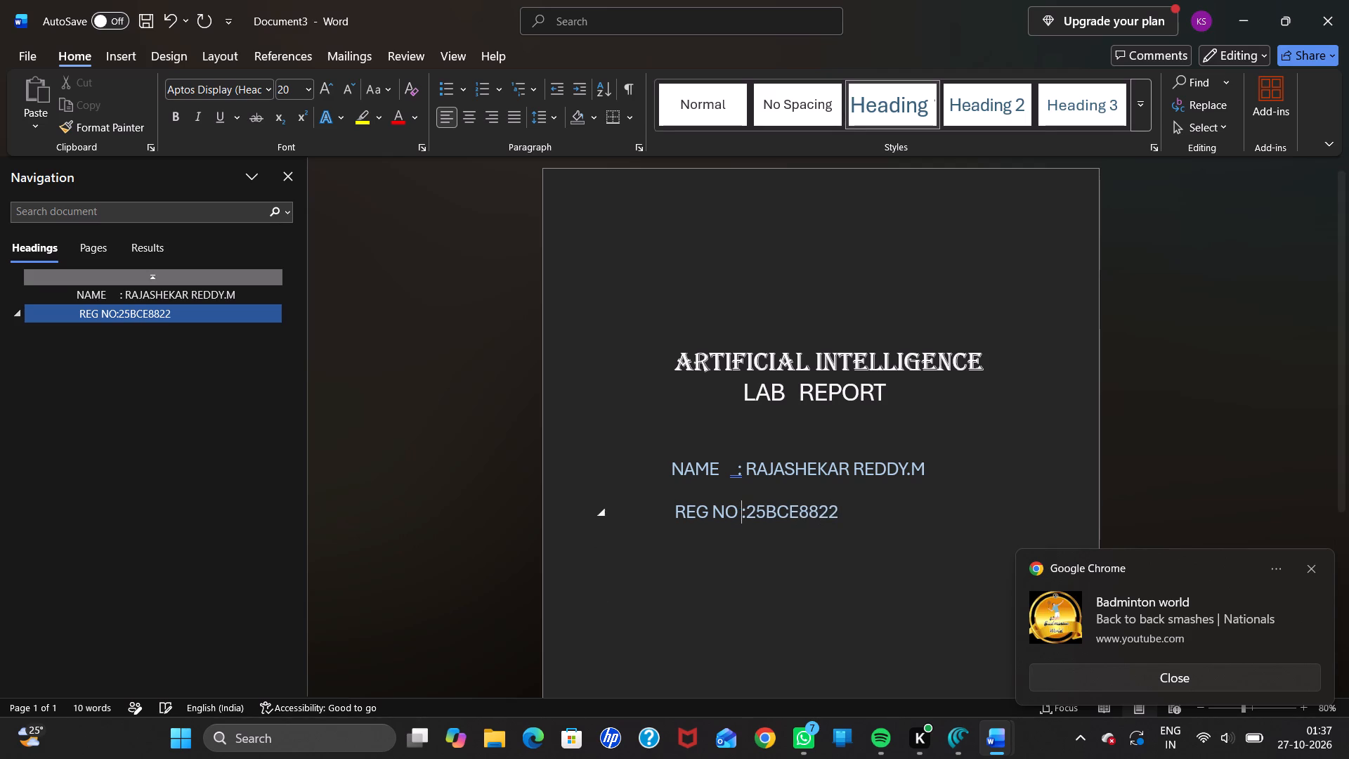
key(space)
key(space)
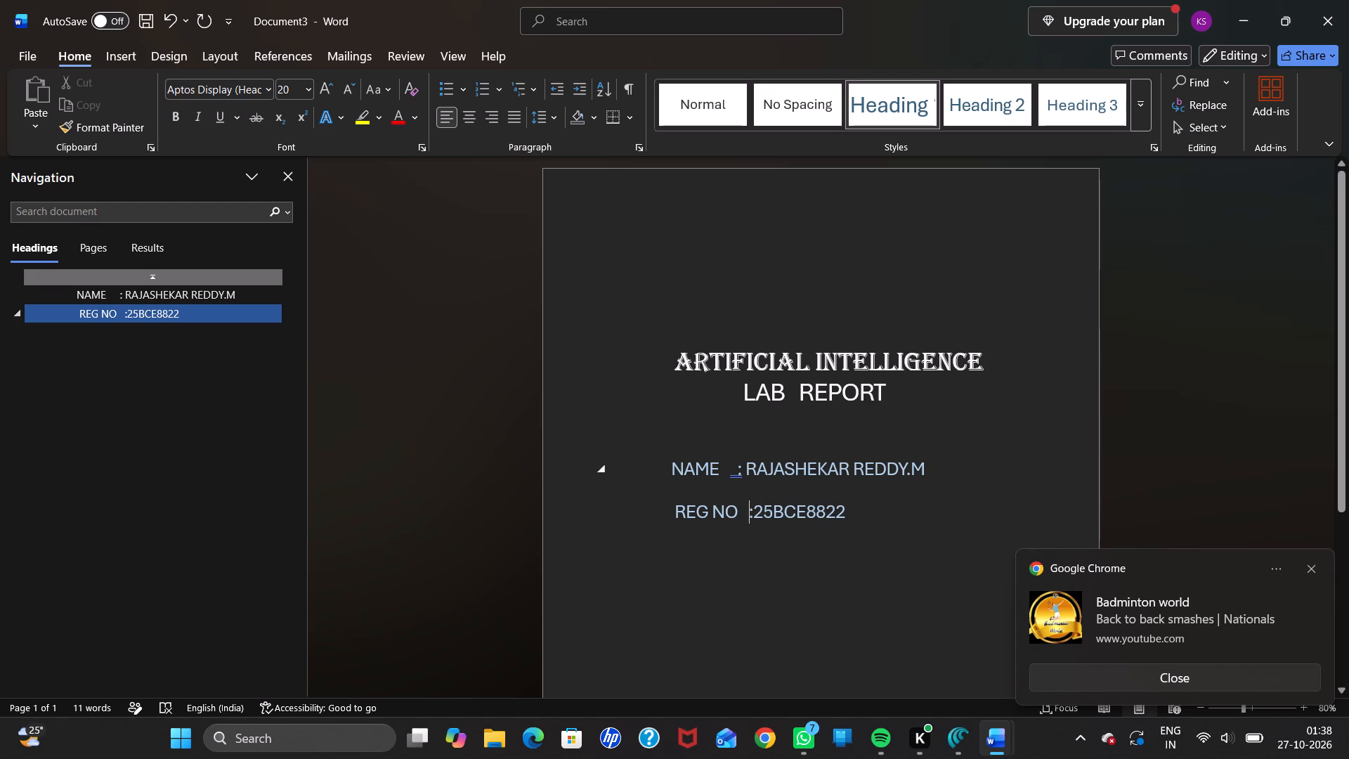
click(738, 469)
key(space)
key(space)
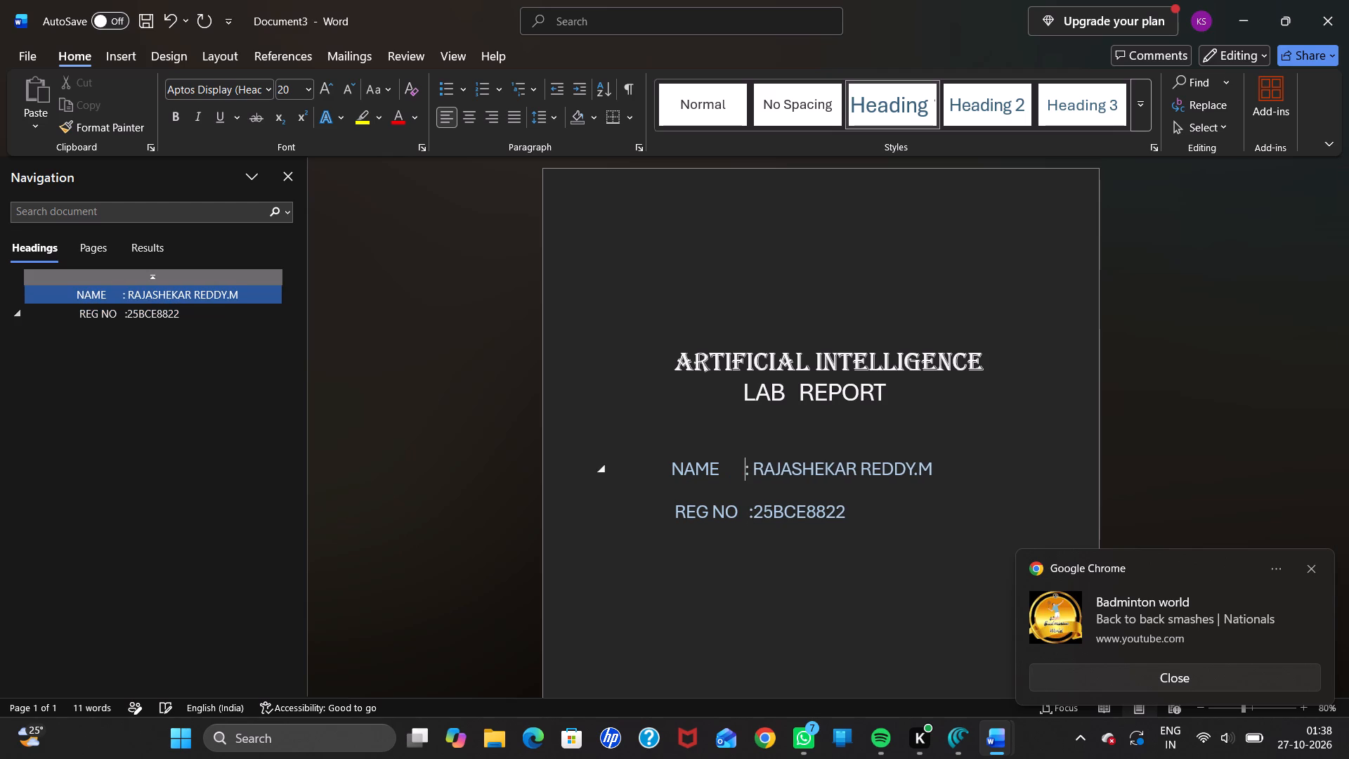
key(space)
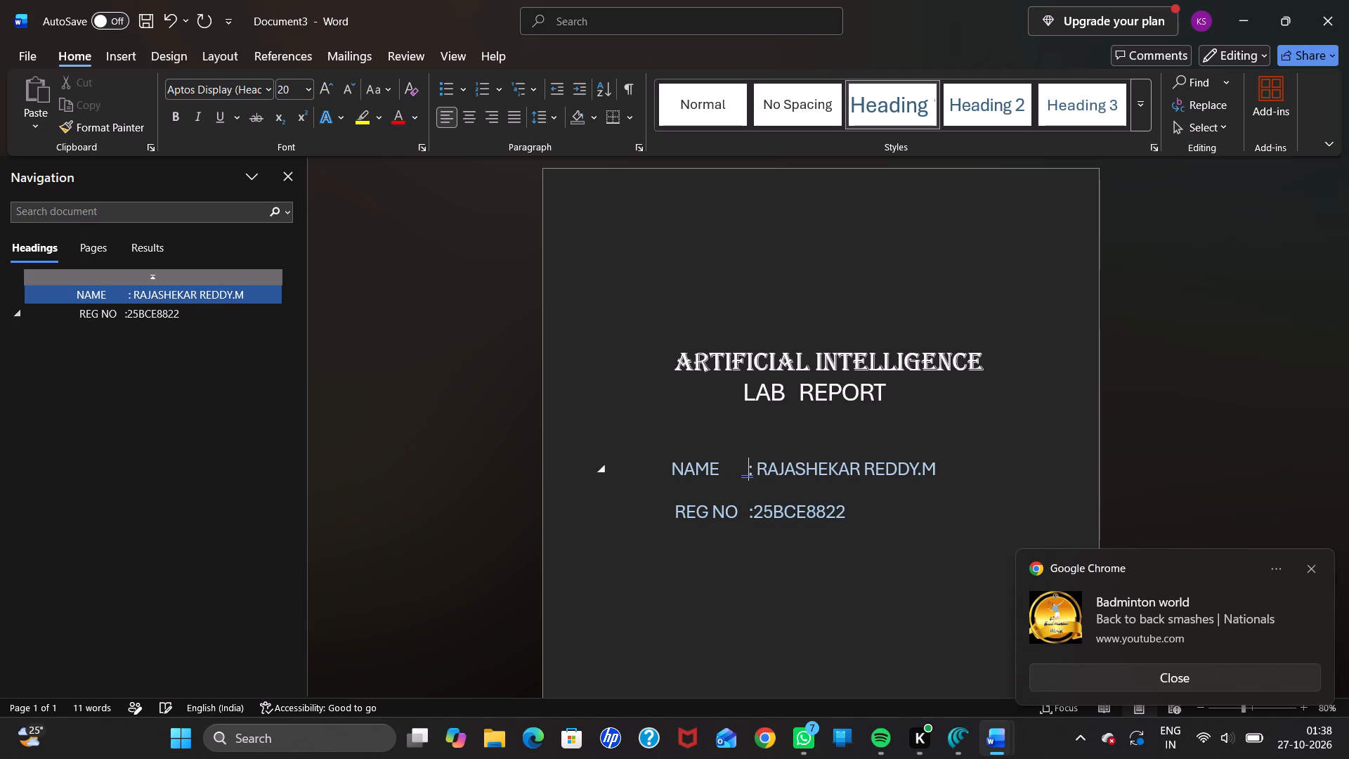
Add a line below the registration number, indent it with spaces to beneath the start of "NAME", and make it Heading 1.
click(854, 524)
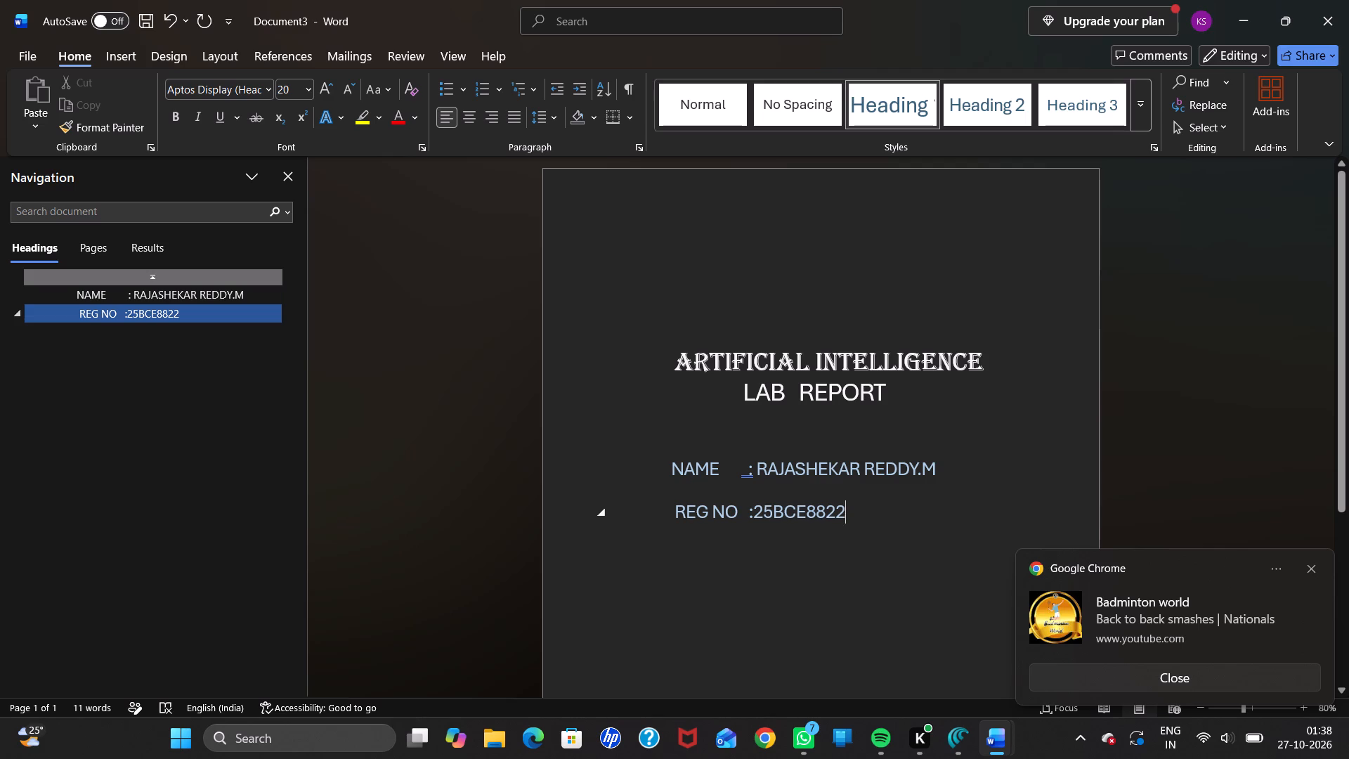
key(Return)
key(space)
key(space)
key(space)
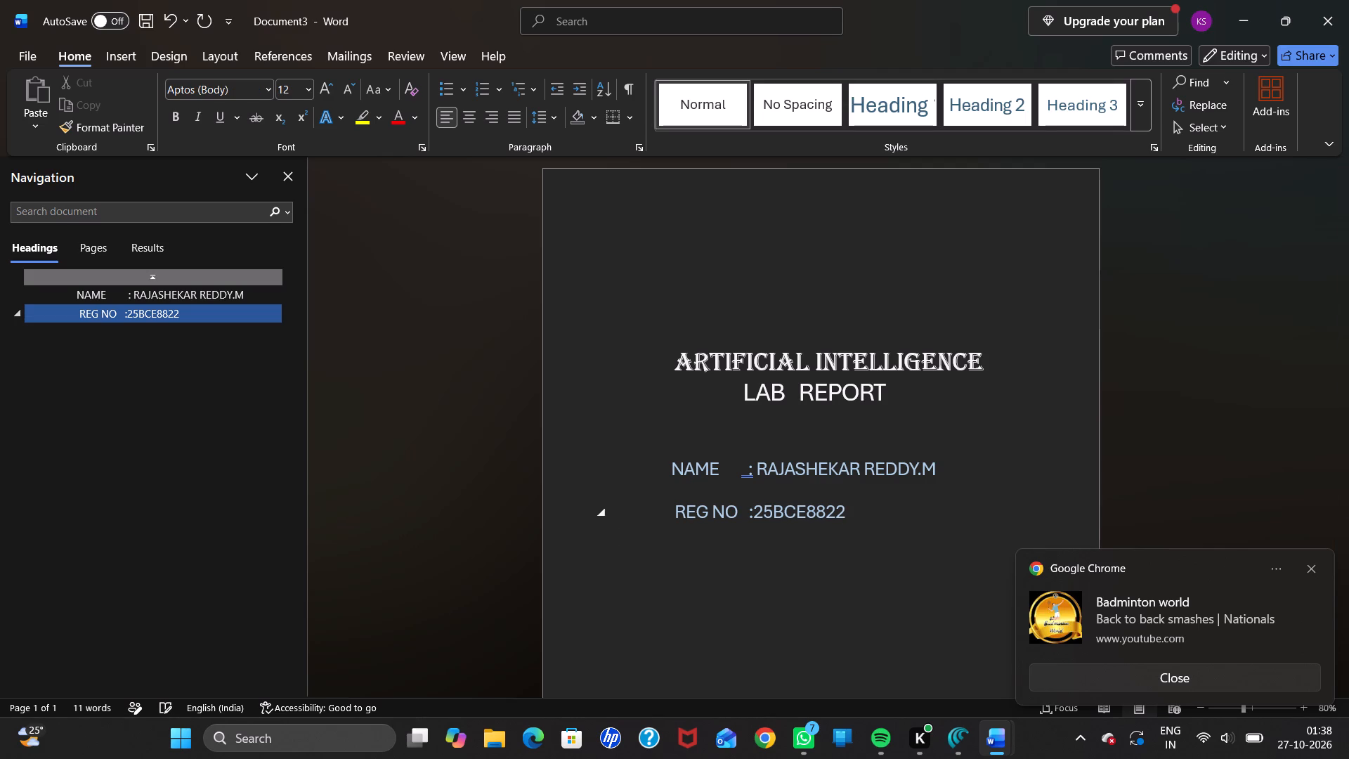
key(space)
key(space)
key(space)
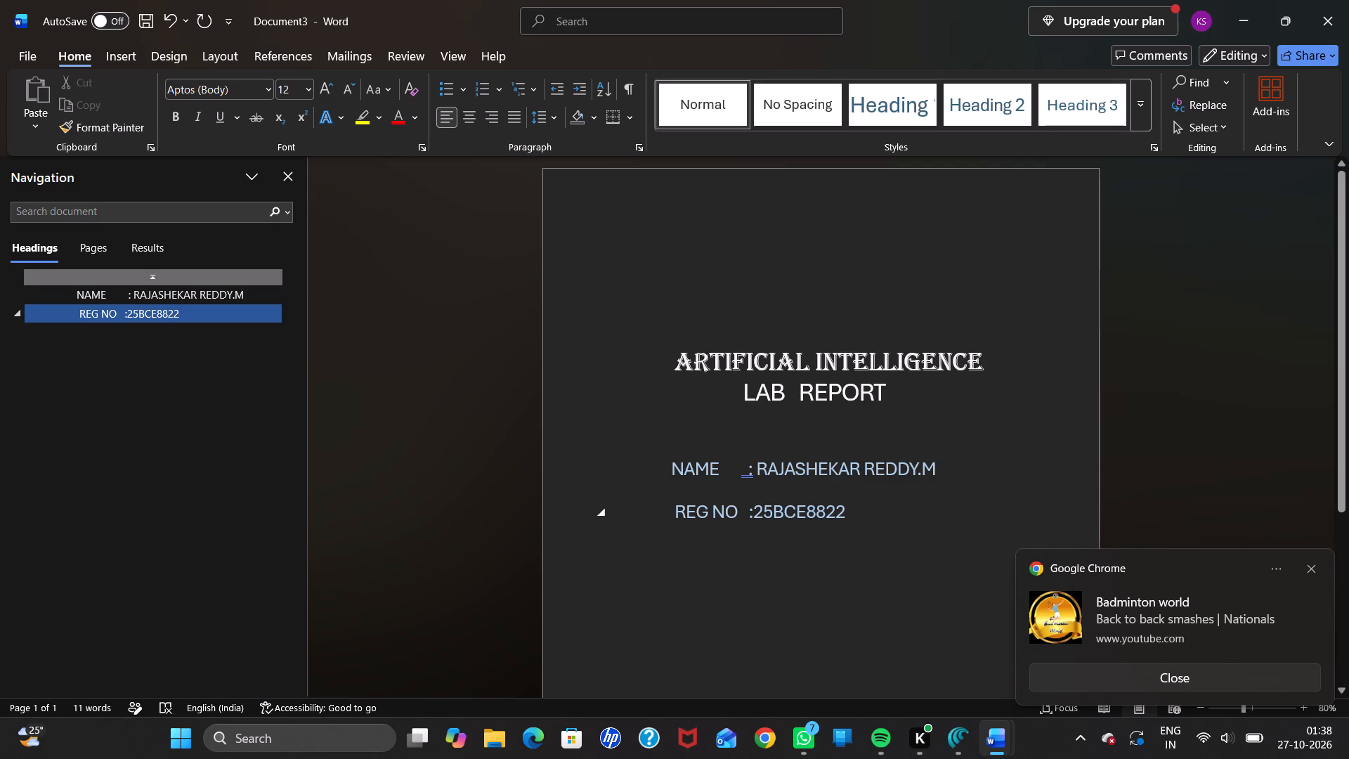
click(895, 115)
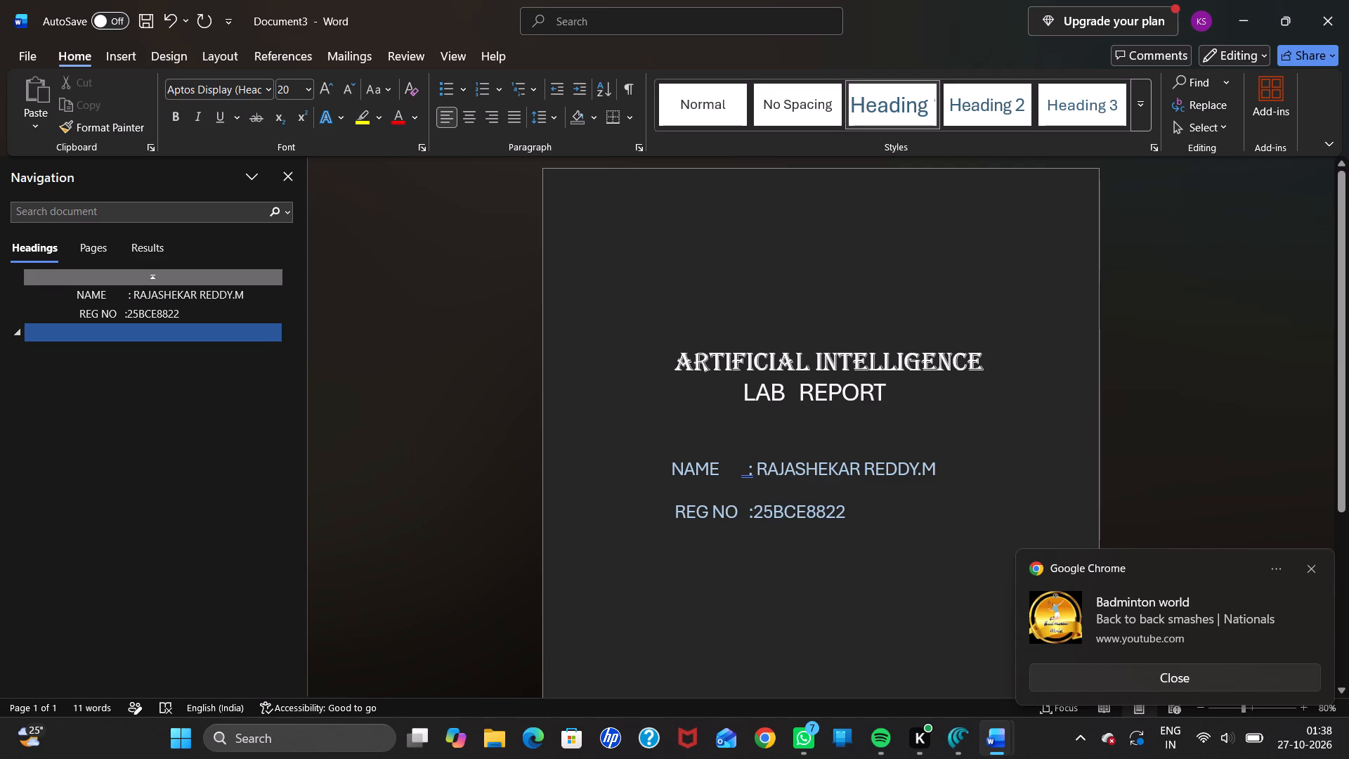
Remove one leading space before "REG NO" so it lines up with "NAME" above.
click(674, 513)
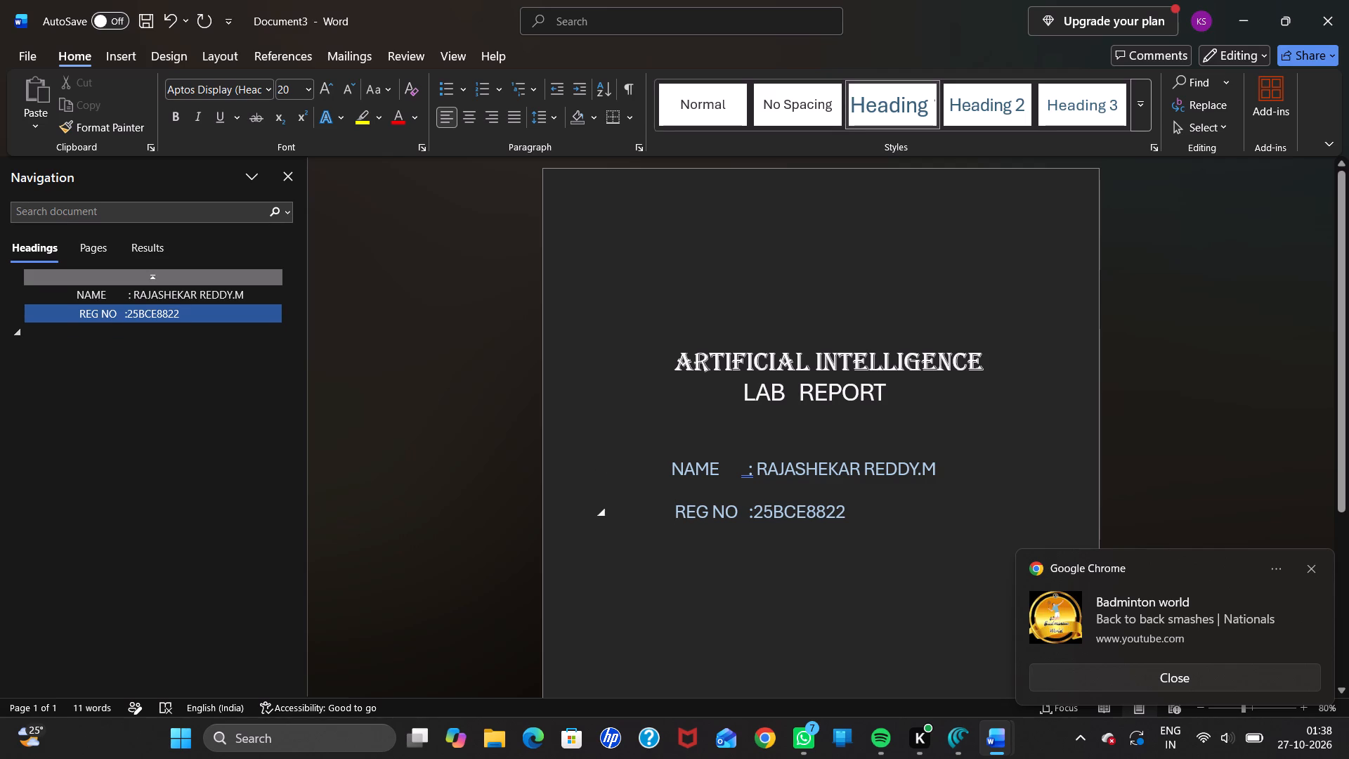
key(BackSpace)
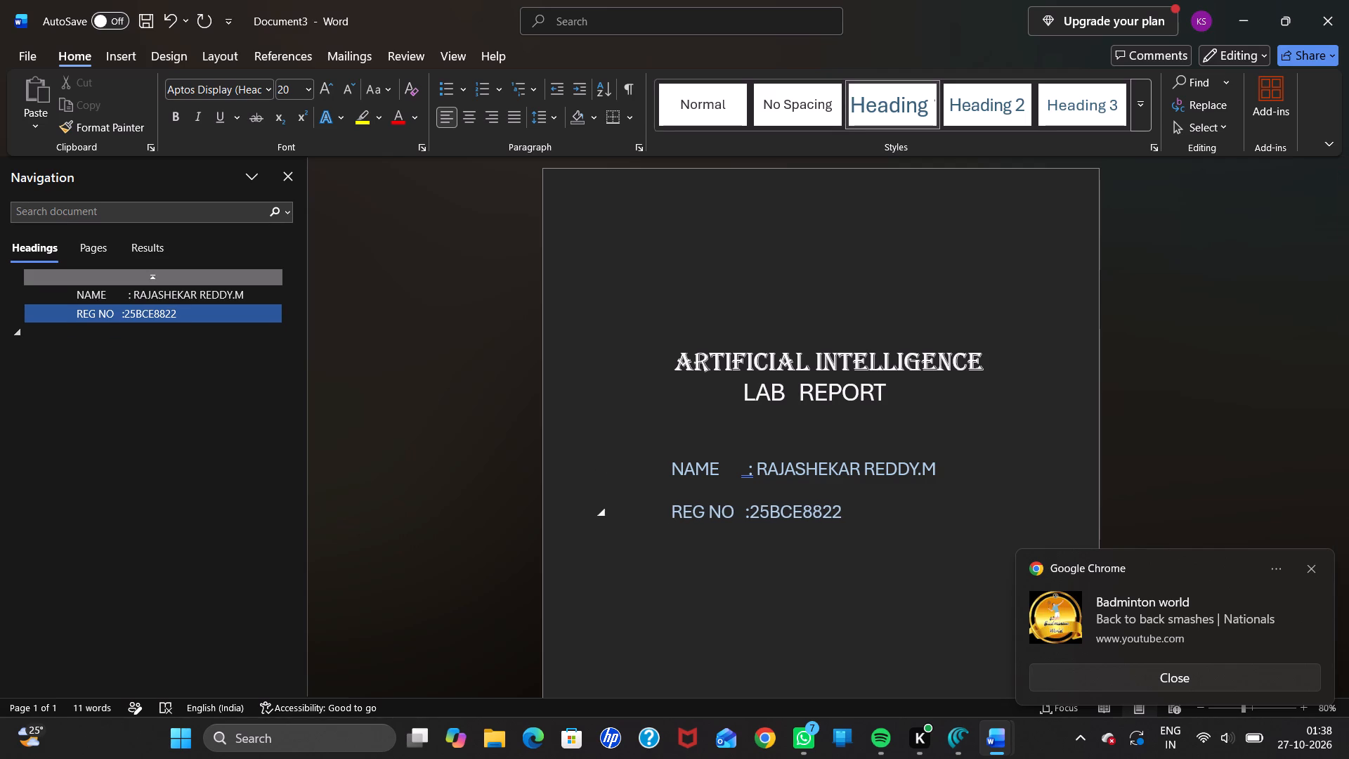
Add one more space before the colon after "REG NO" so it sits beneath the colon of the name line.
key(Right)
key(Right)
key(Right)
key(Right)
key(Right)
key(Right)
key(Right)
key(Right)
key(Right)
key(Right)
key(Right)
key(Right)
key(Left)
key(Left)
key(Left)
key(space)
On the line below the registration number, enter "SLOT" followed by ten spaces and a colon aligned with the colons above.
key(Down)
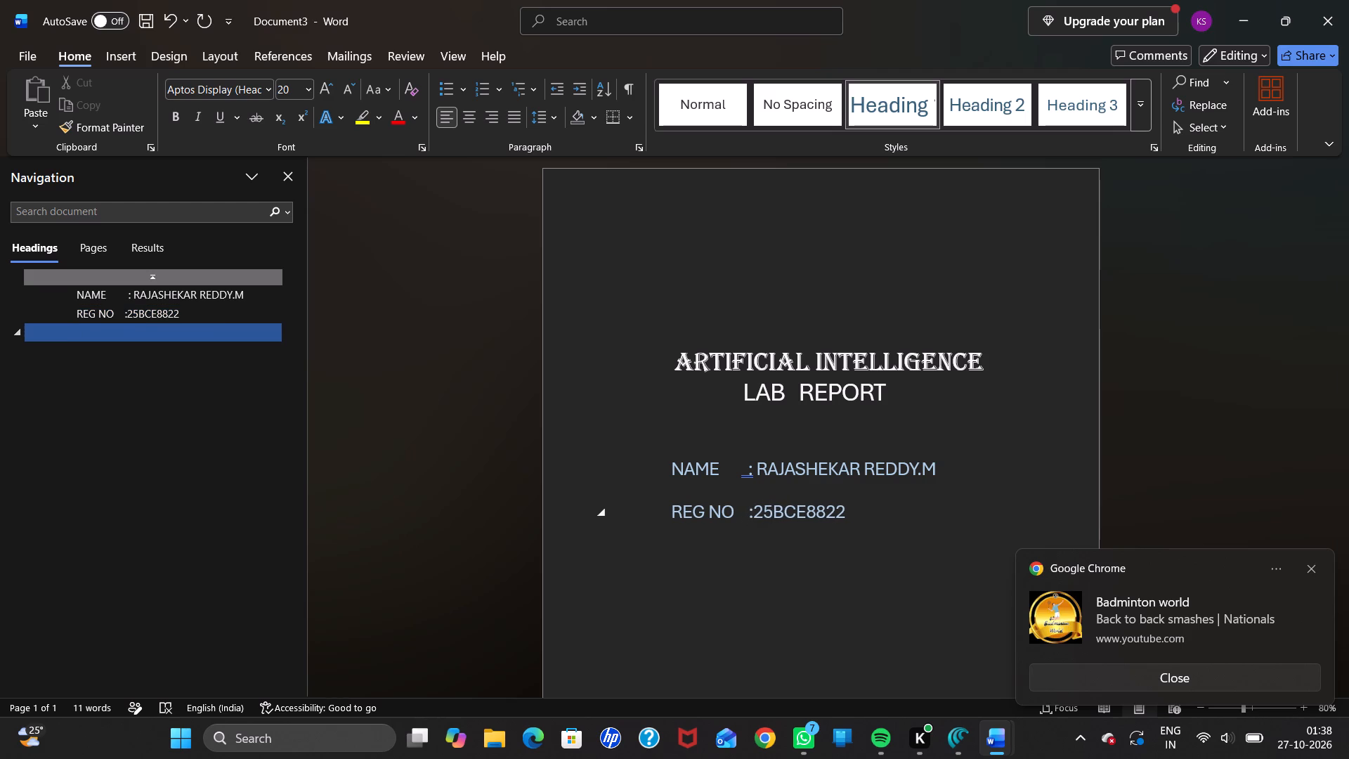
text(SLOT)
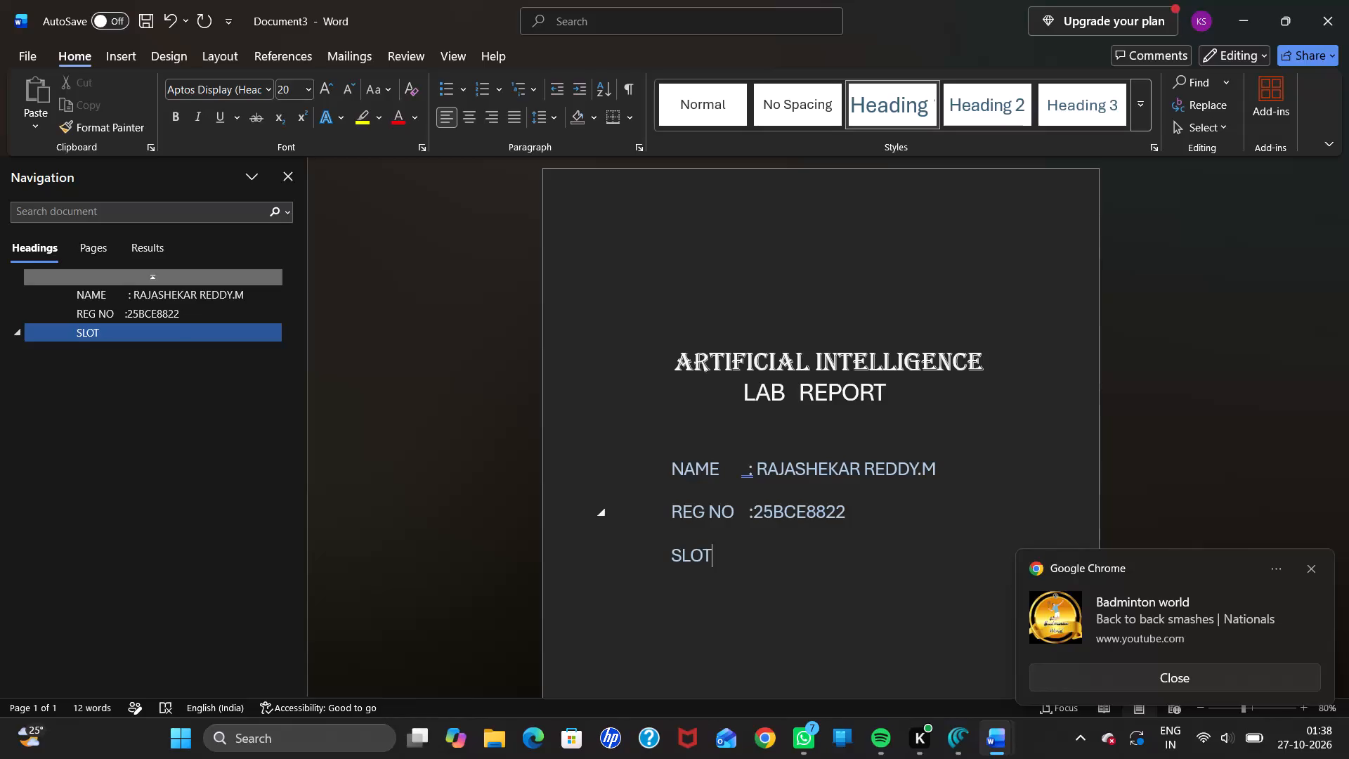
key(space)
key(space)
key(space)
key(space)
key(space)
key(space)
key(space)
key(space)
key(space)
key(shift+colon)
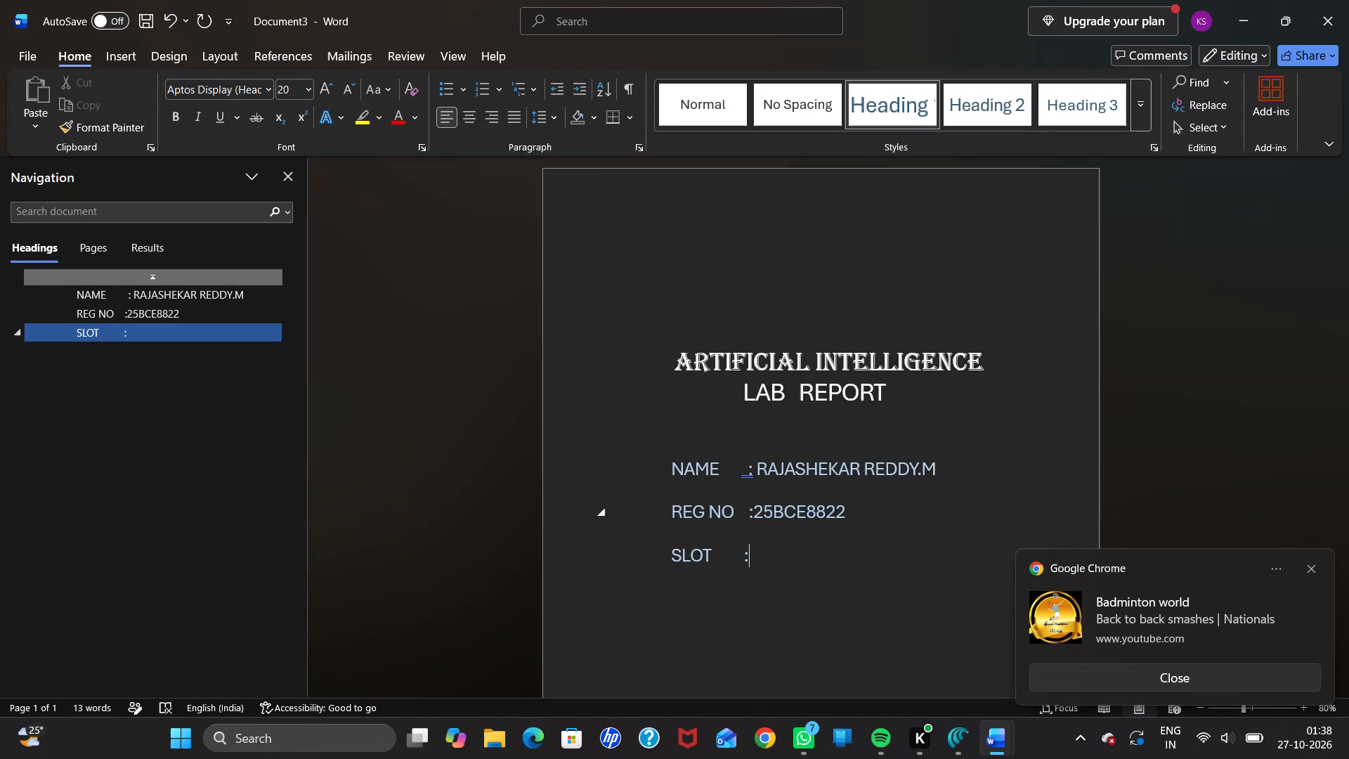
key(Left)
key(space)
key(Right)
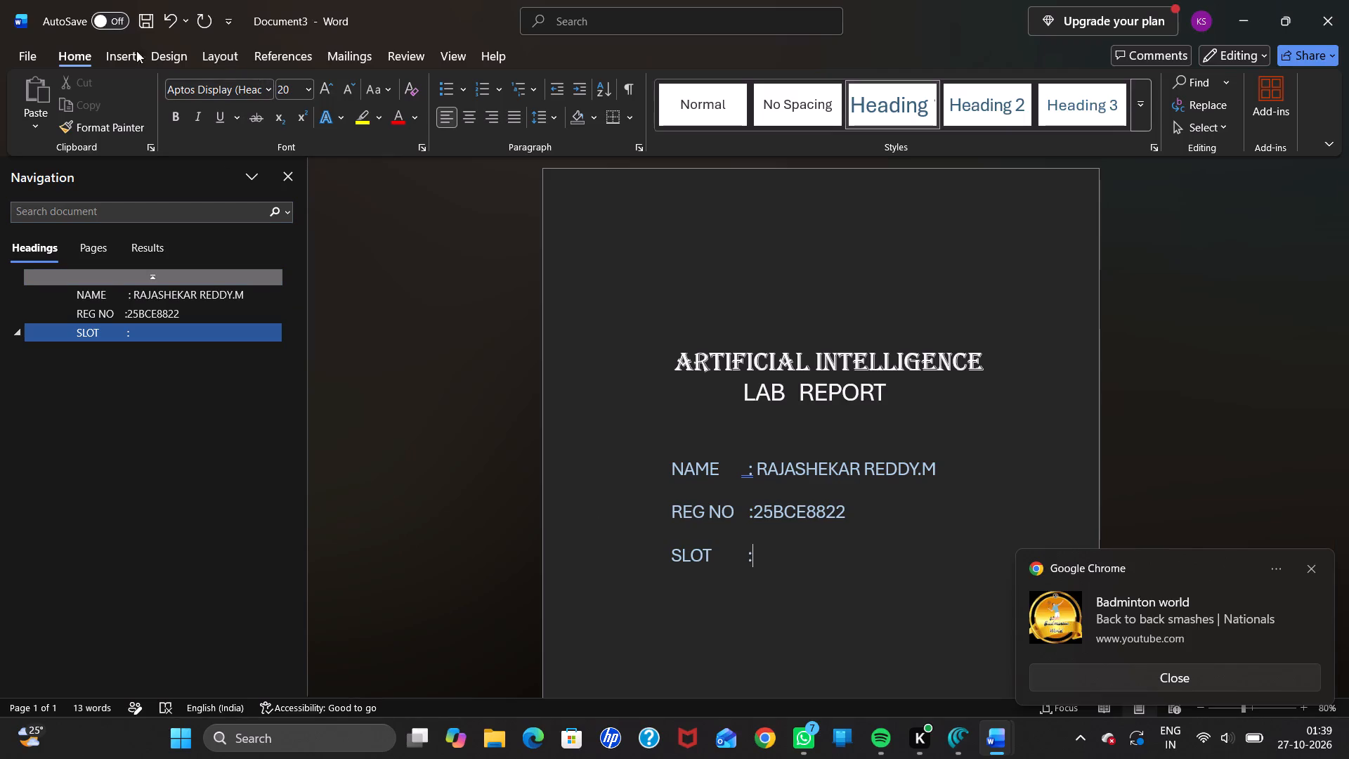
Turn on AutoSave to the personal OneDrive and name the document "AI LAB REPORT".
click(96, 18)
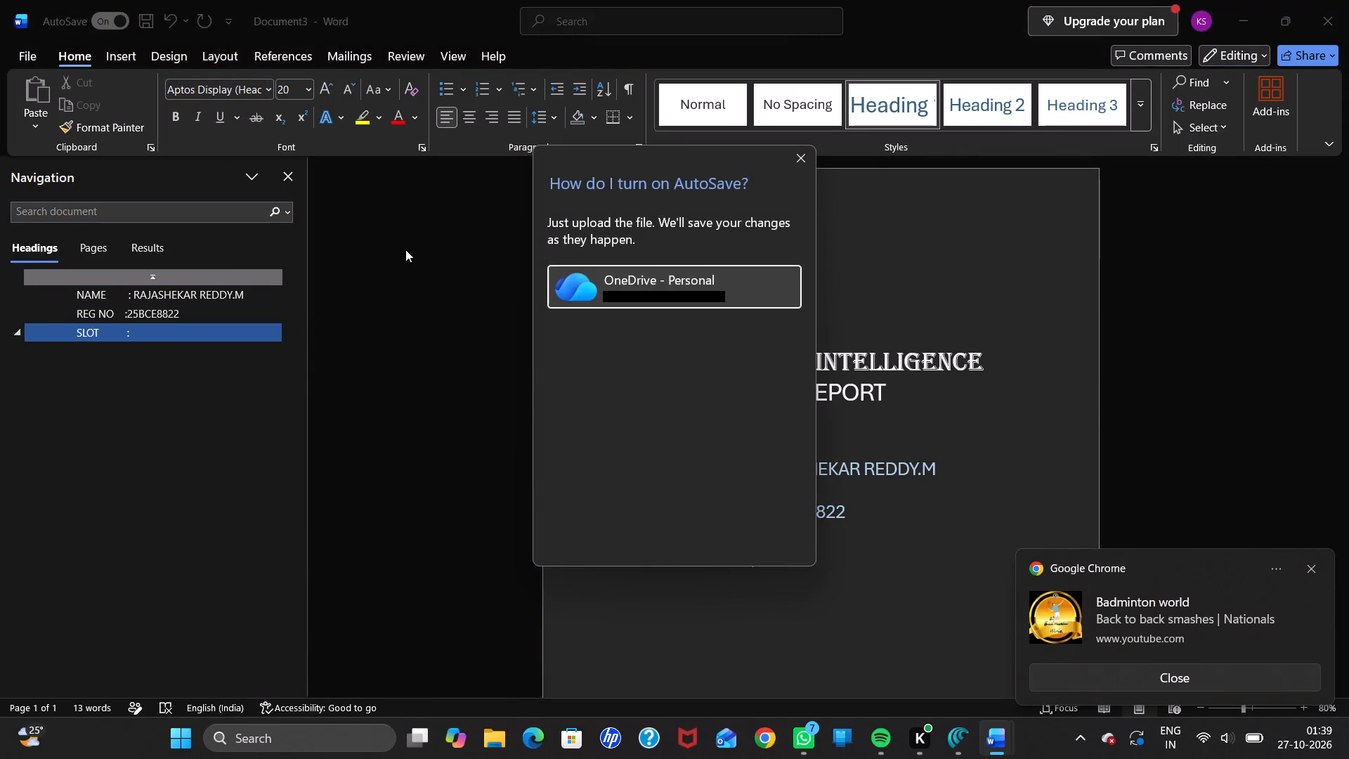
click(663, 288)
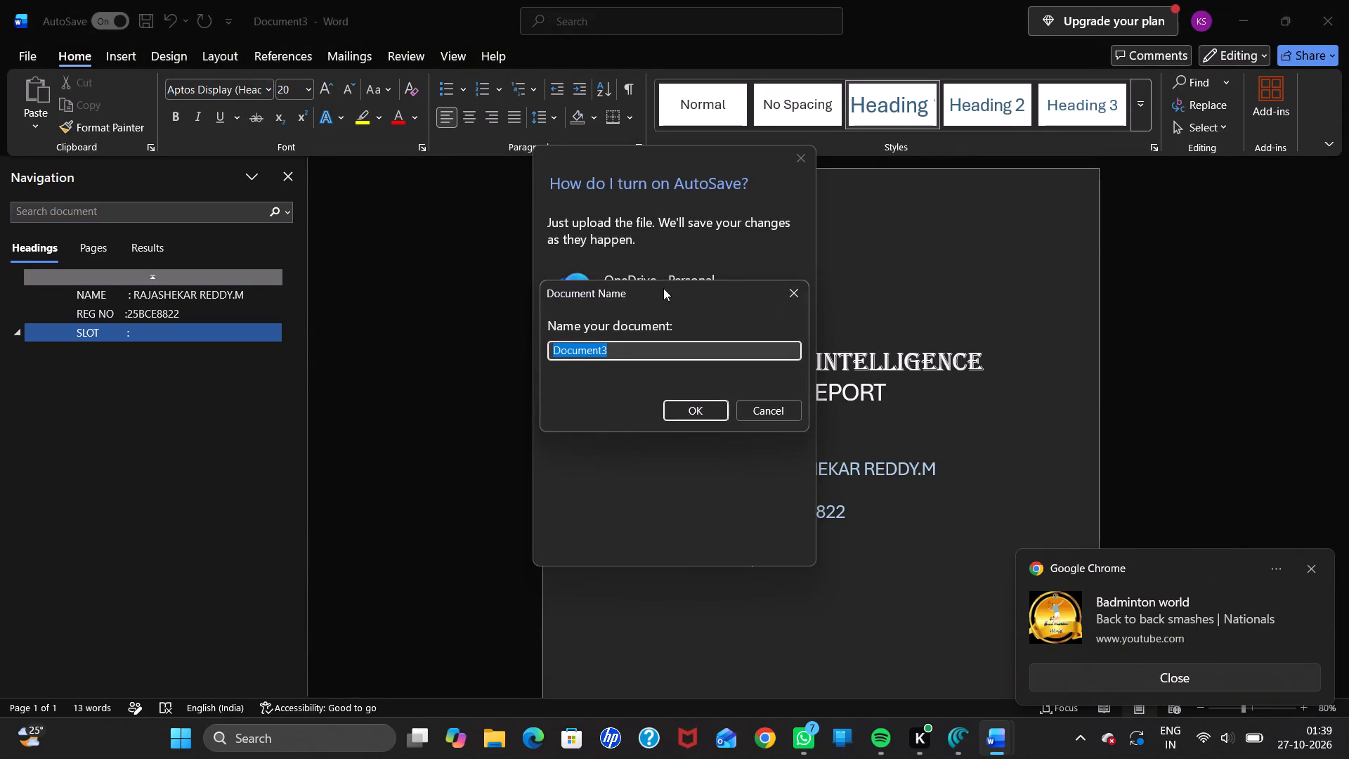
drag(692, 356, 386, 384)
key(BackSpace)
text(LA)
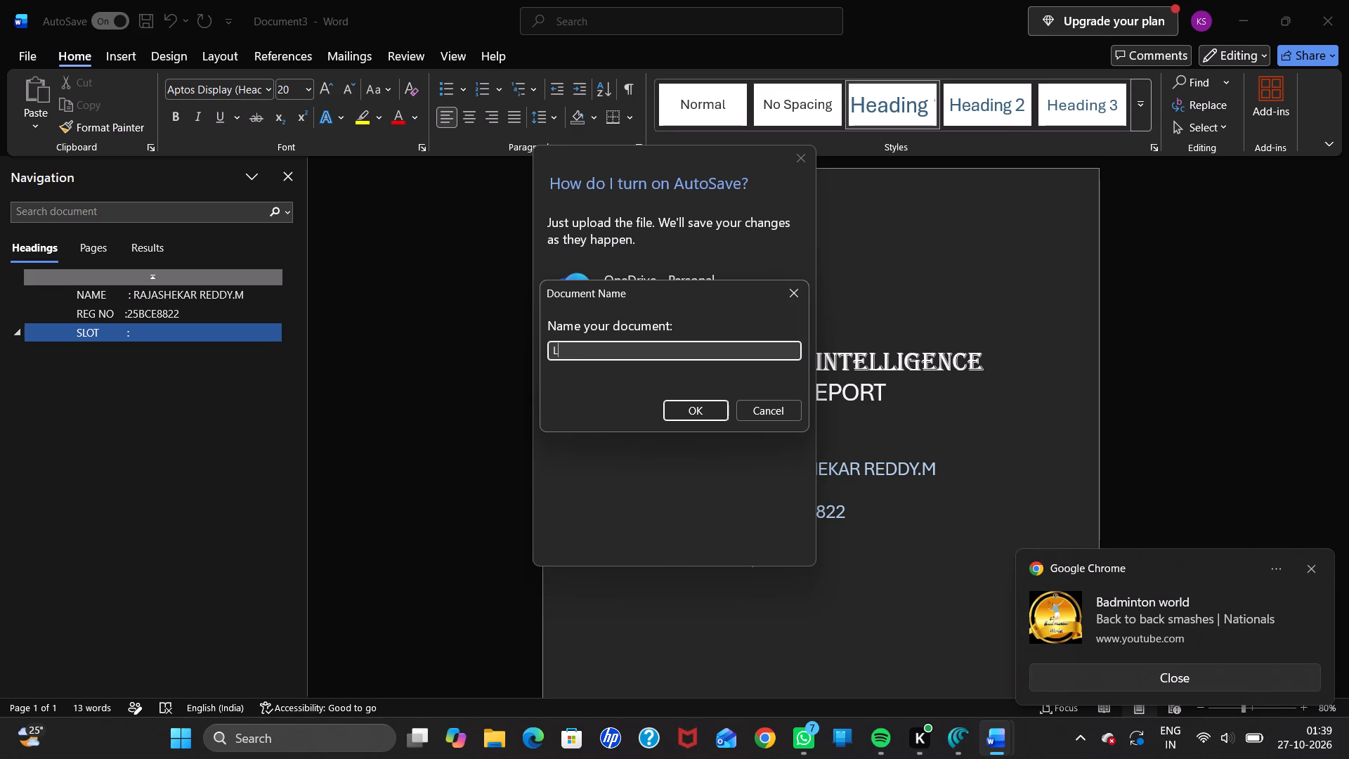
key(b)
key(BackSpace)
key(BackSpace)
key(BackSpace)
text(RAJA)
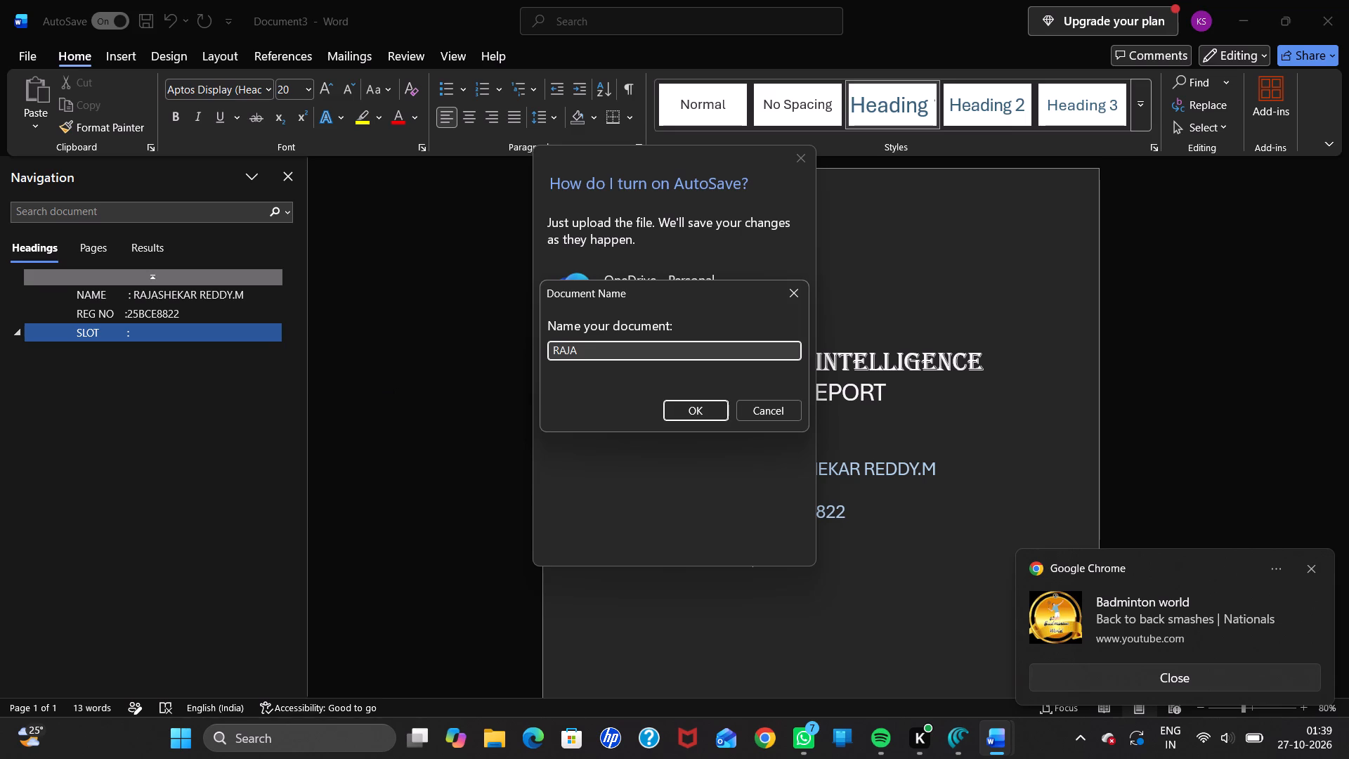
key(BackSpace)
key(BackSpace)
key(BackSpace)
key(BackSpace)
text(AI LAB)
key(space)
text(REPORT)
click(698, 405)
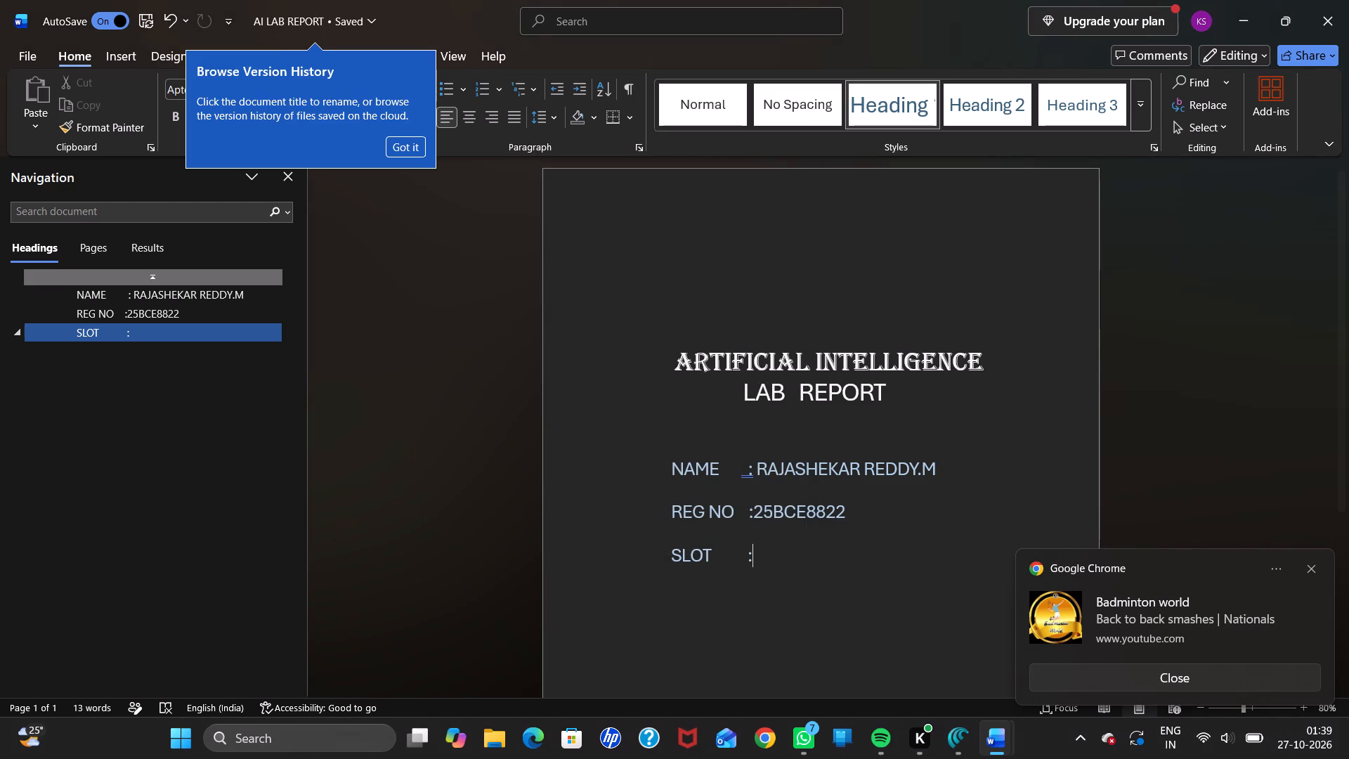
Enter "A2+TA2" directly after the colon on the SLOT line.
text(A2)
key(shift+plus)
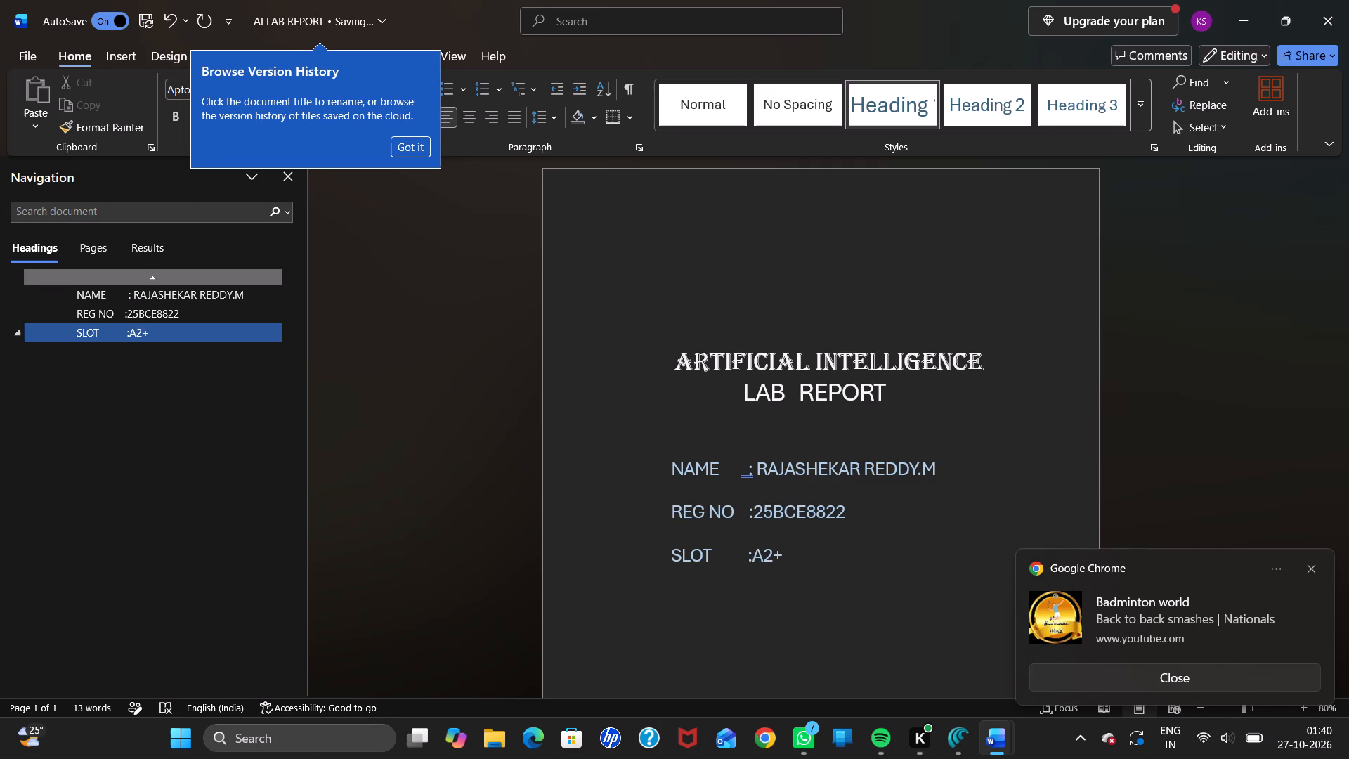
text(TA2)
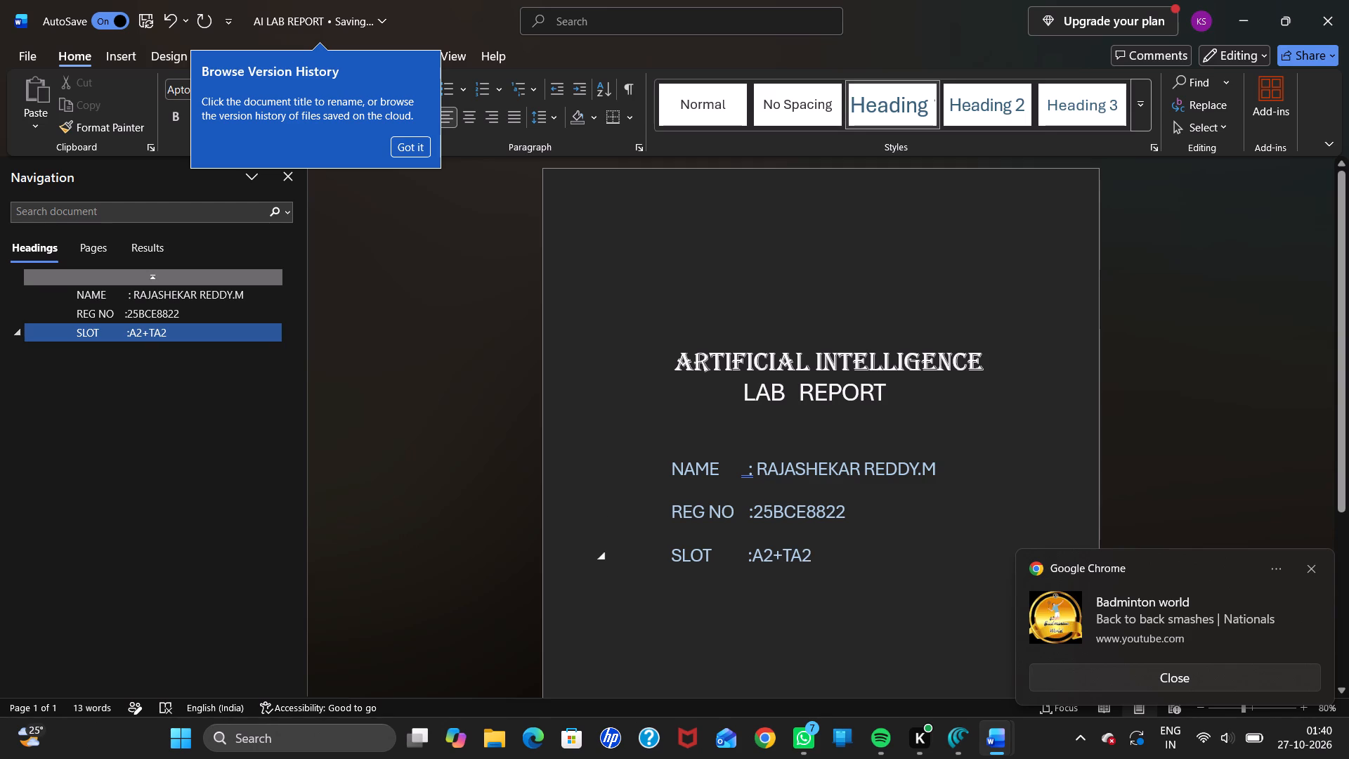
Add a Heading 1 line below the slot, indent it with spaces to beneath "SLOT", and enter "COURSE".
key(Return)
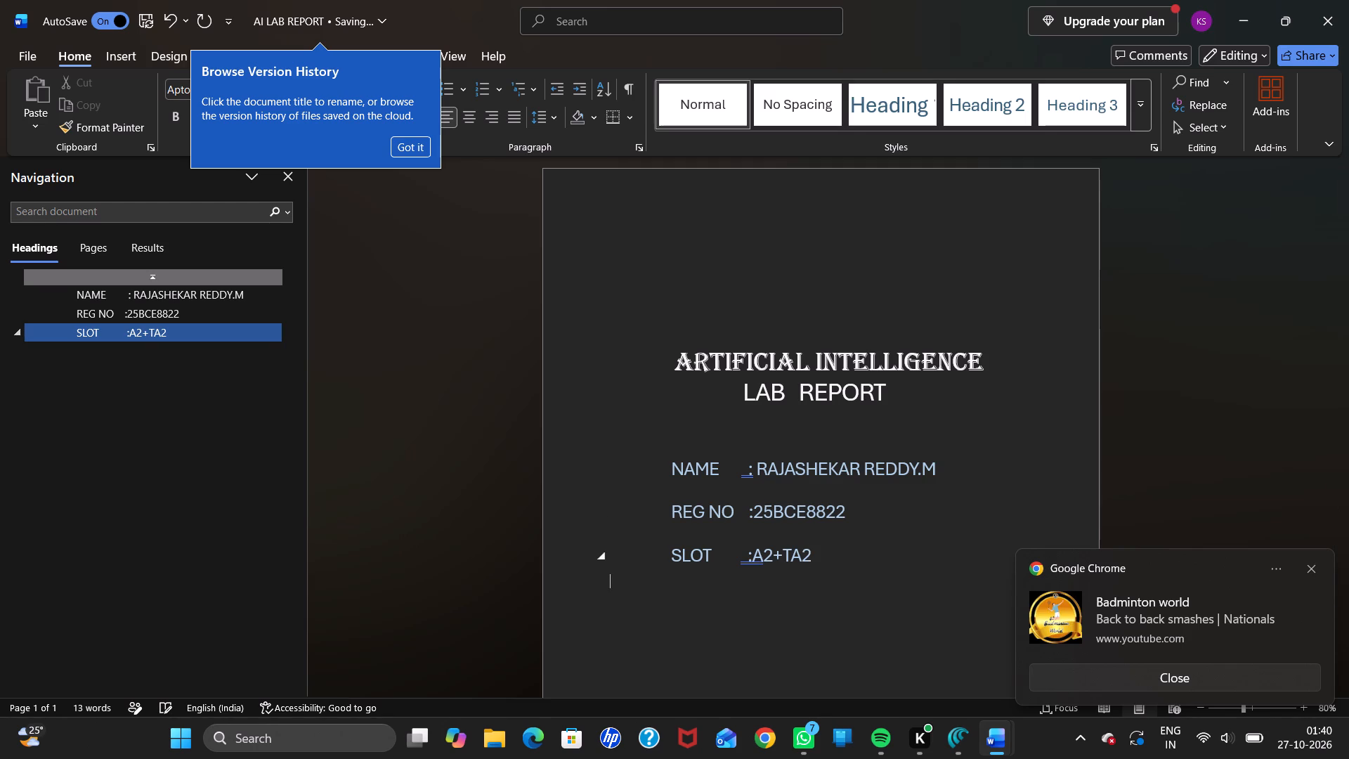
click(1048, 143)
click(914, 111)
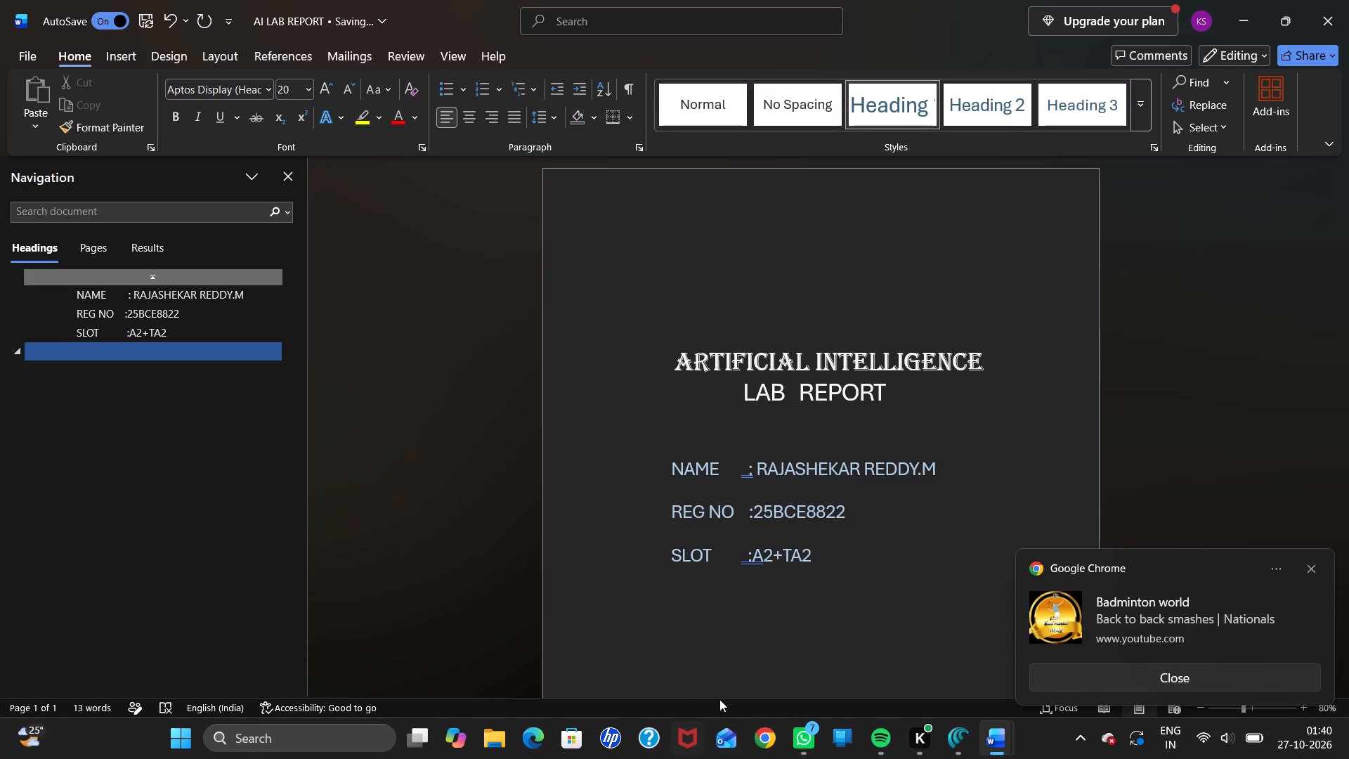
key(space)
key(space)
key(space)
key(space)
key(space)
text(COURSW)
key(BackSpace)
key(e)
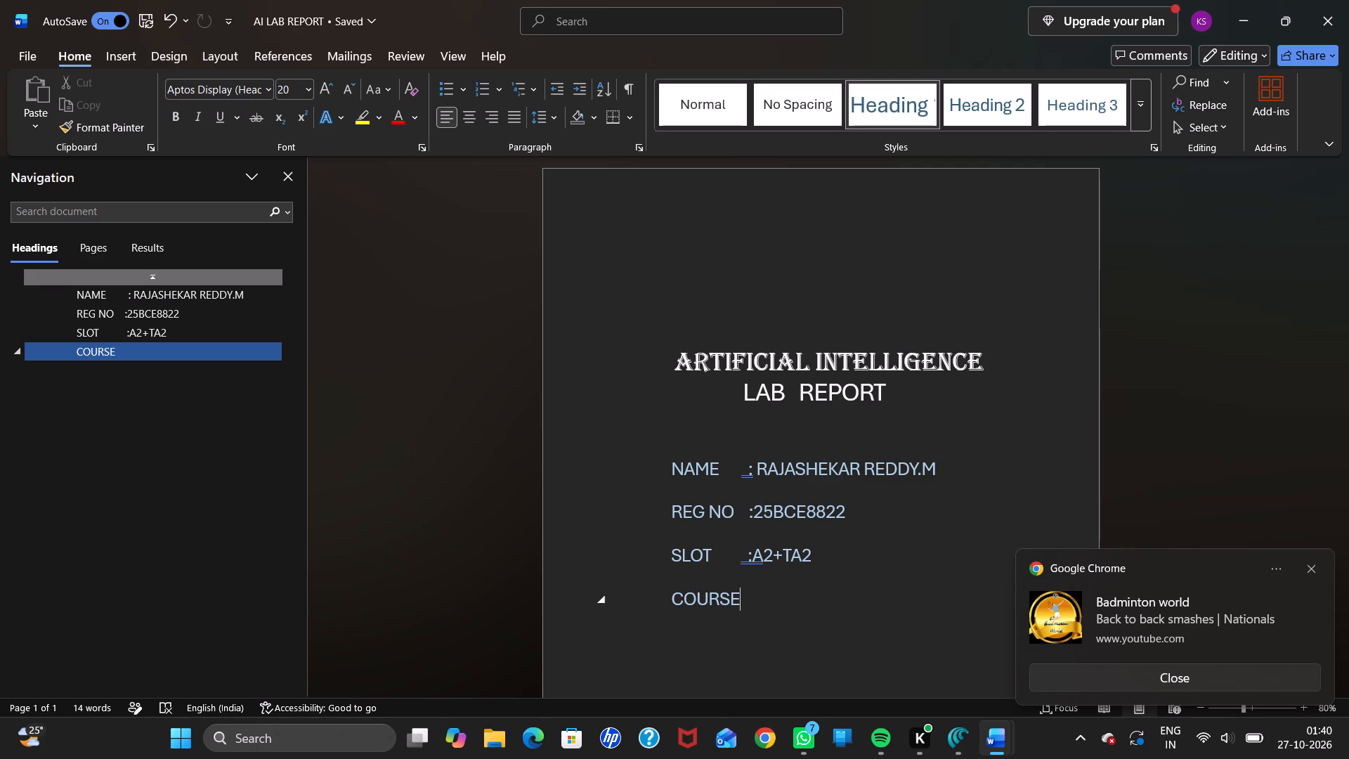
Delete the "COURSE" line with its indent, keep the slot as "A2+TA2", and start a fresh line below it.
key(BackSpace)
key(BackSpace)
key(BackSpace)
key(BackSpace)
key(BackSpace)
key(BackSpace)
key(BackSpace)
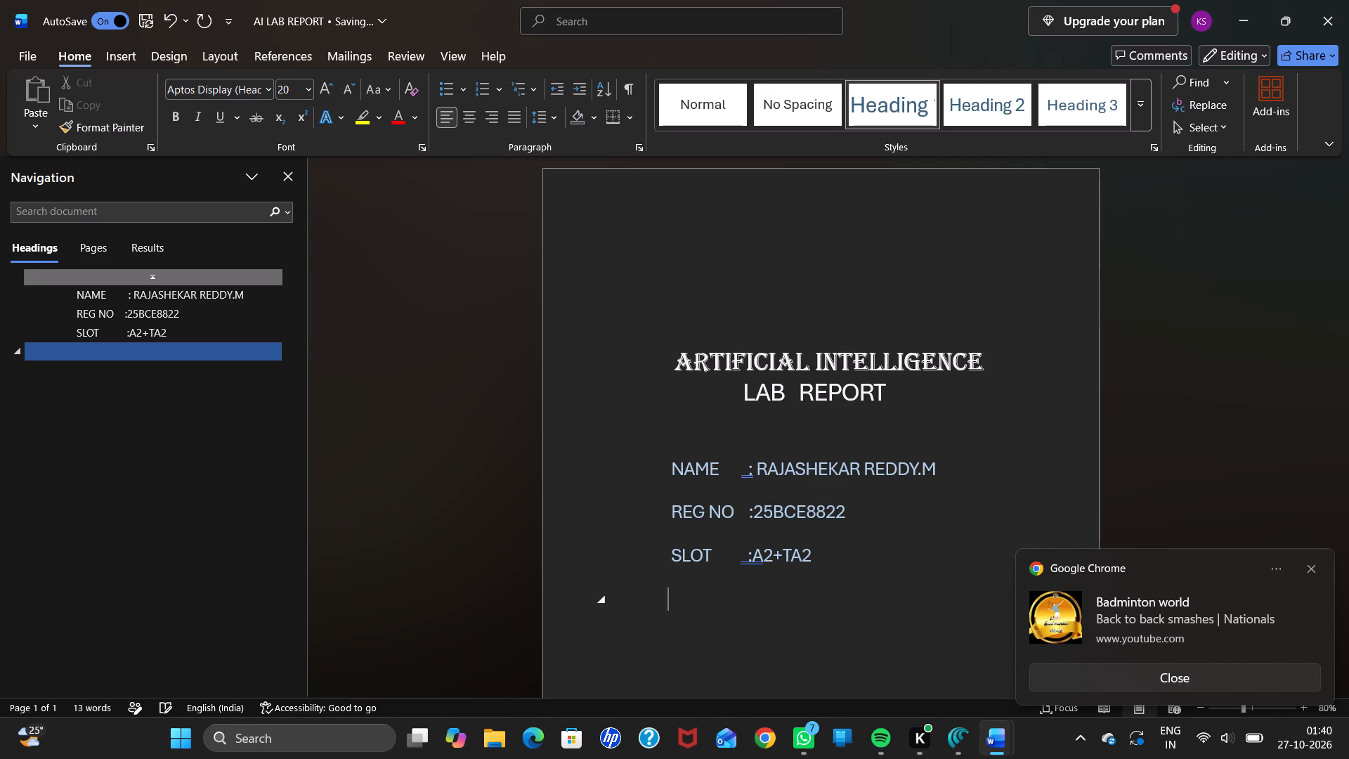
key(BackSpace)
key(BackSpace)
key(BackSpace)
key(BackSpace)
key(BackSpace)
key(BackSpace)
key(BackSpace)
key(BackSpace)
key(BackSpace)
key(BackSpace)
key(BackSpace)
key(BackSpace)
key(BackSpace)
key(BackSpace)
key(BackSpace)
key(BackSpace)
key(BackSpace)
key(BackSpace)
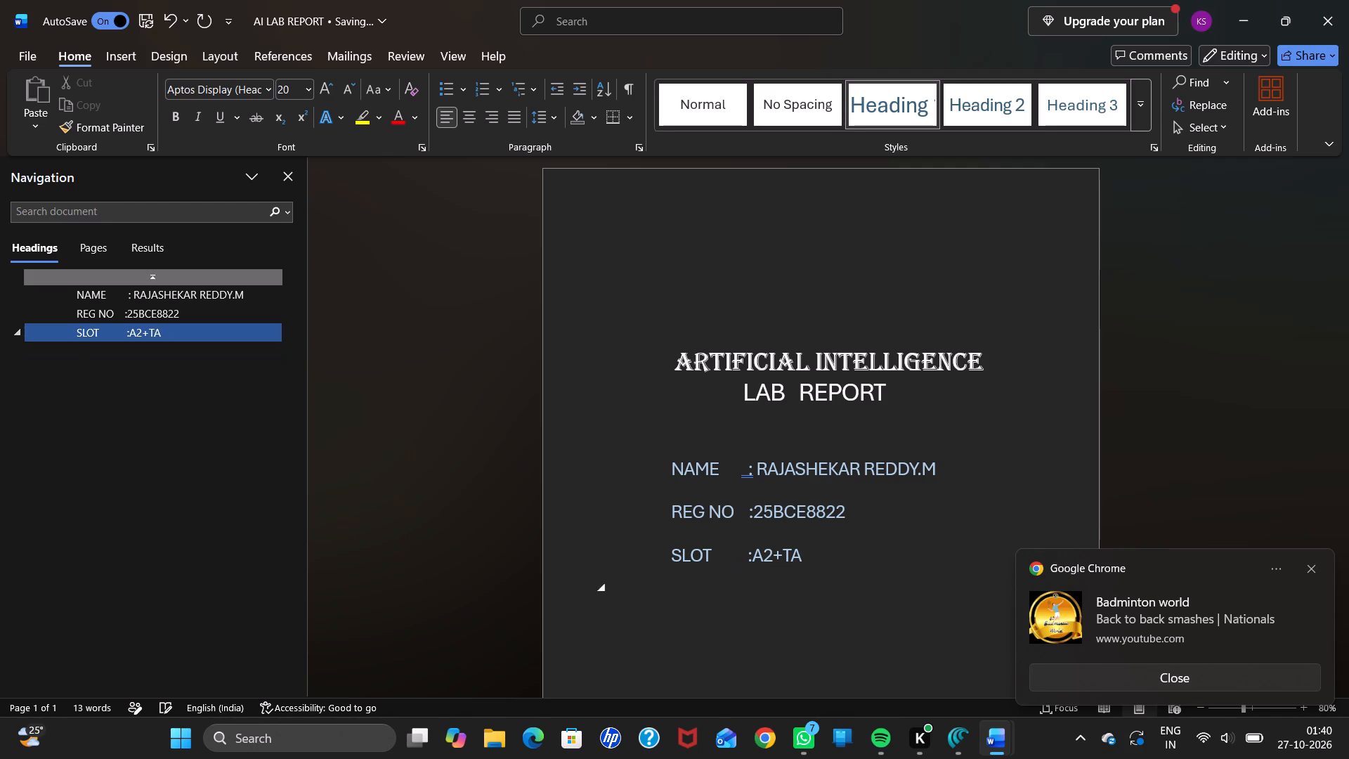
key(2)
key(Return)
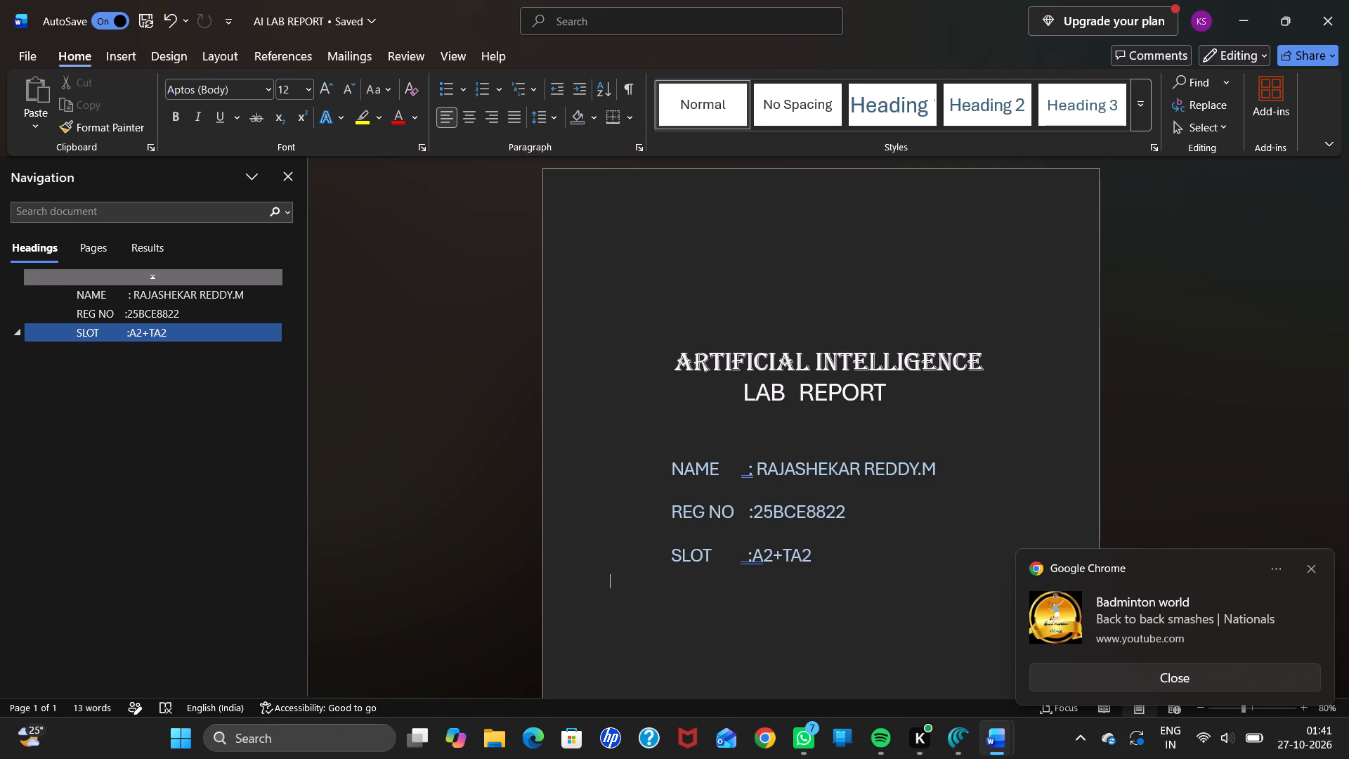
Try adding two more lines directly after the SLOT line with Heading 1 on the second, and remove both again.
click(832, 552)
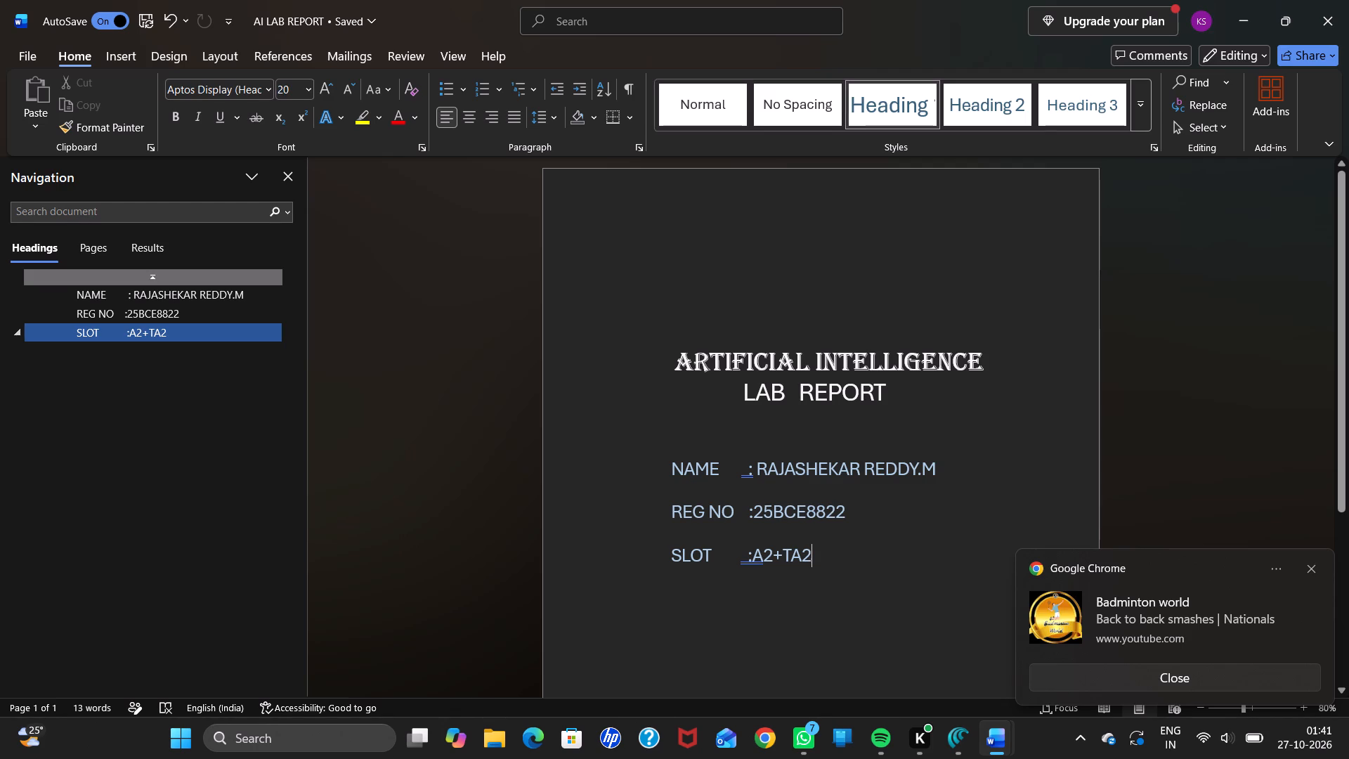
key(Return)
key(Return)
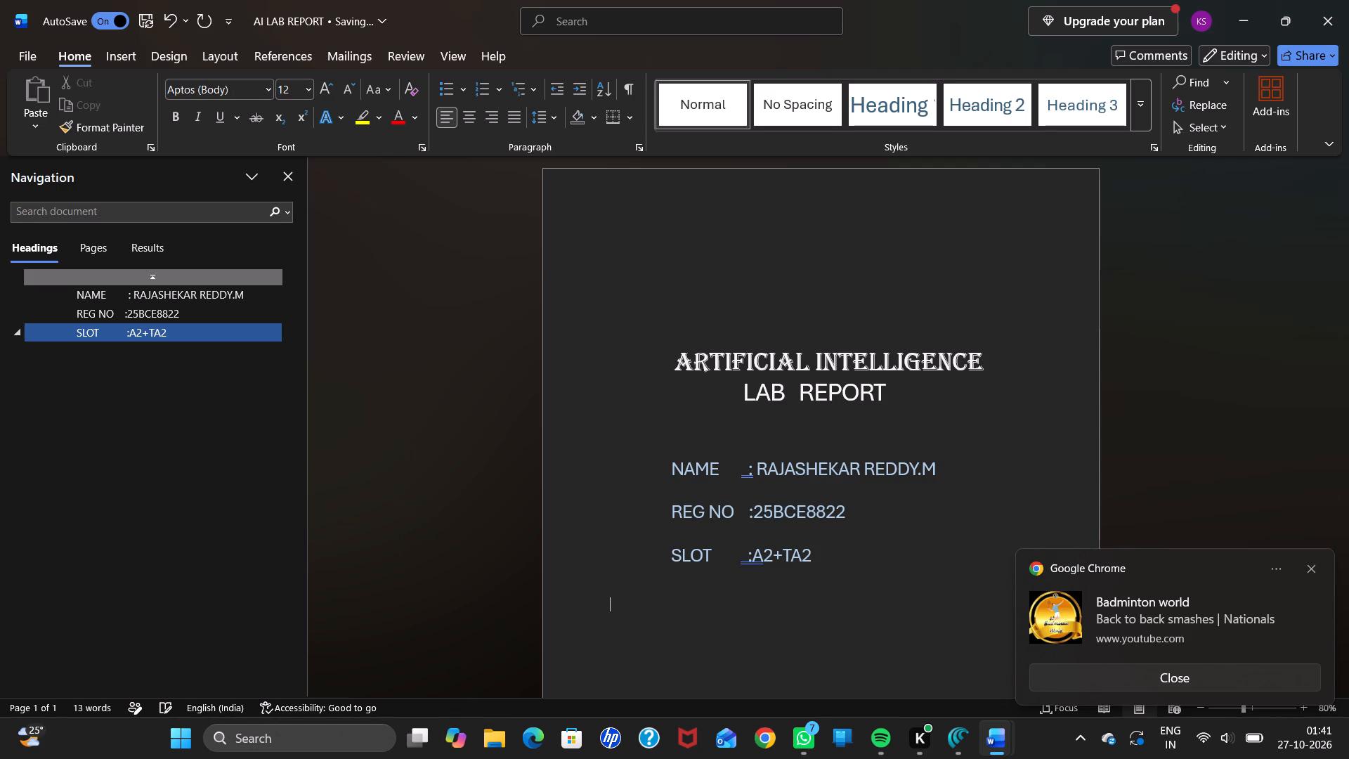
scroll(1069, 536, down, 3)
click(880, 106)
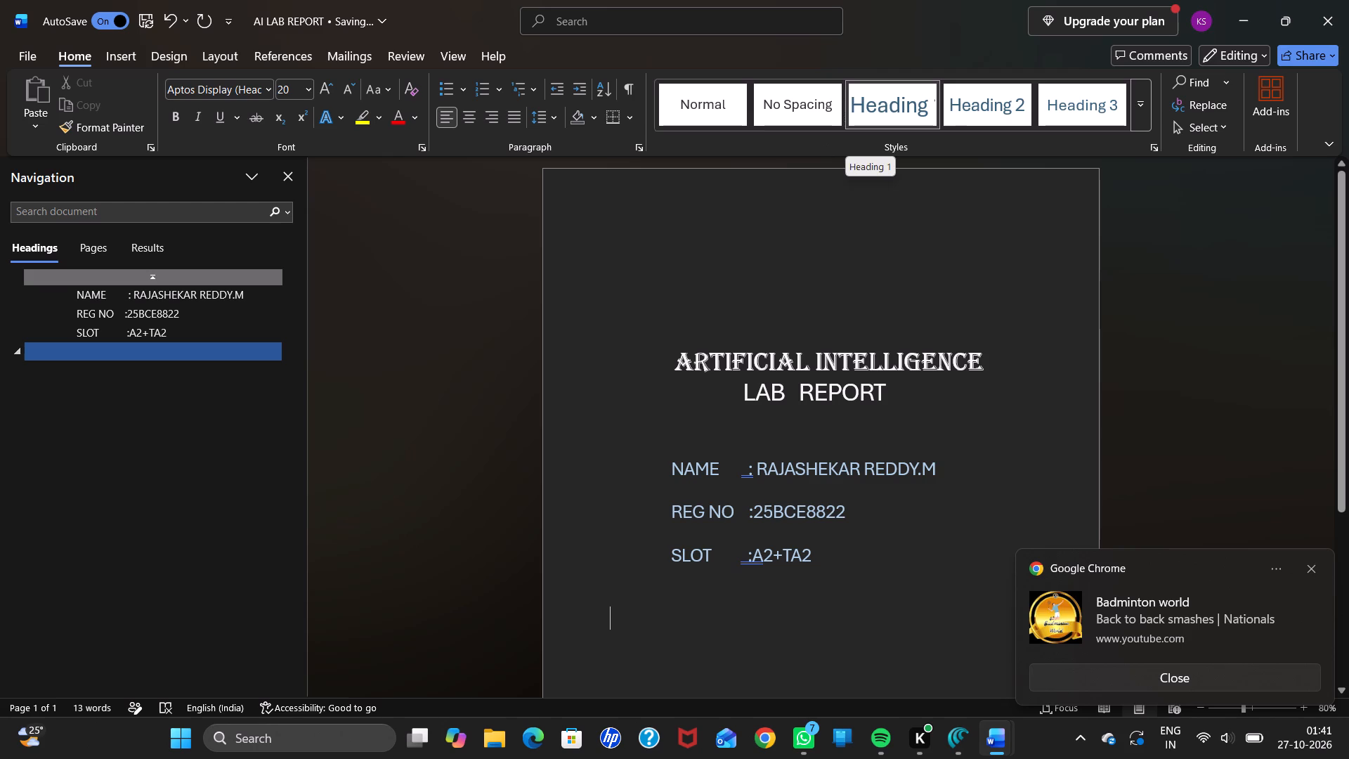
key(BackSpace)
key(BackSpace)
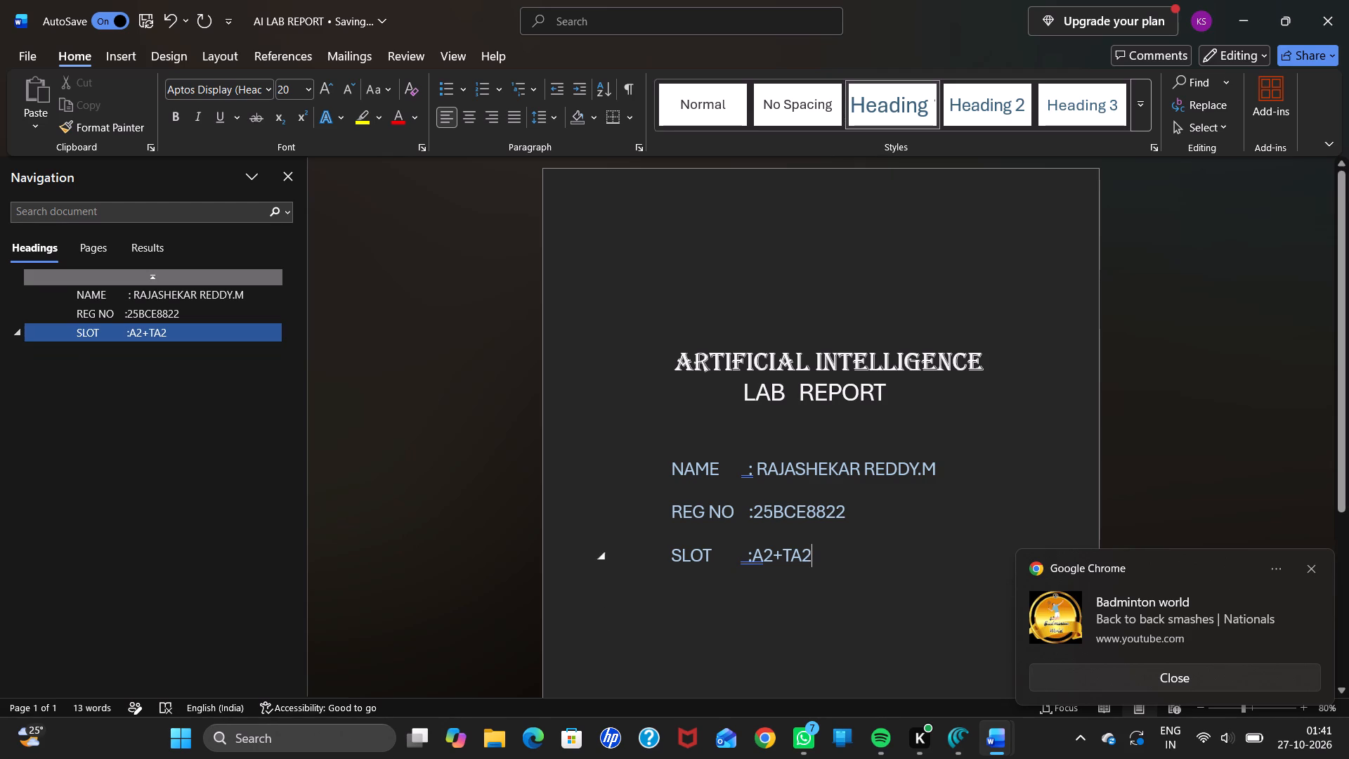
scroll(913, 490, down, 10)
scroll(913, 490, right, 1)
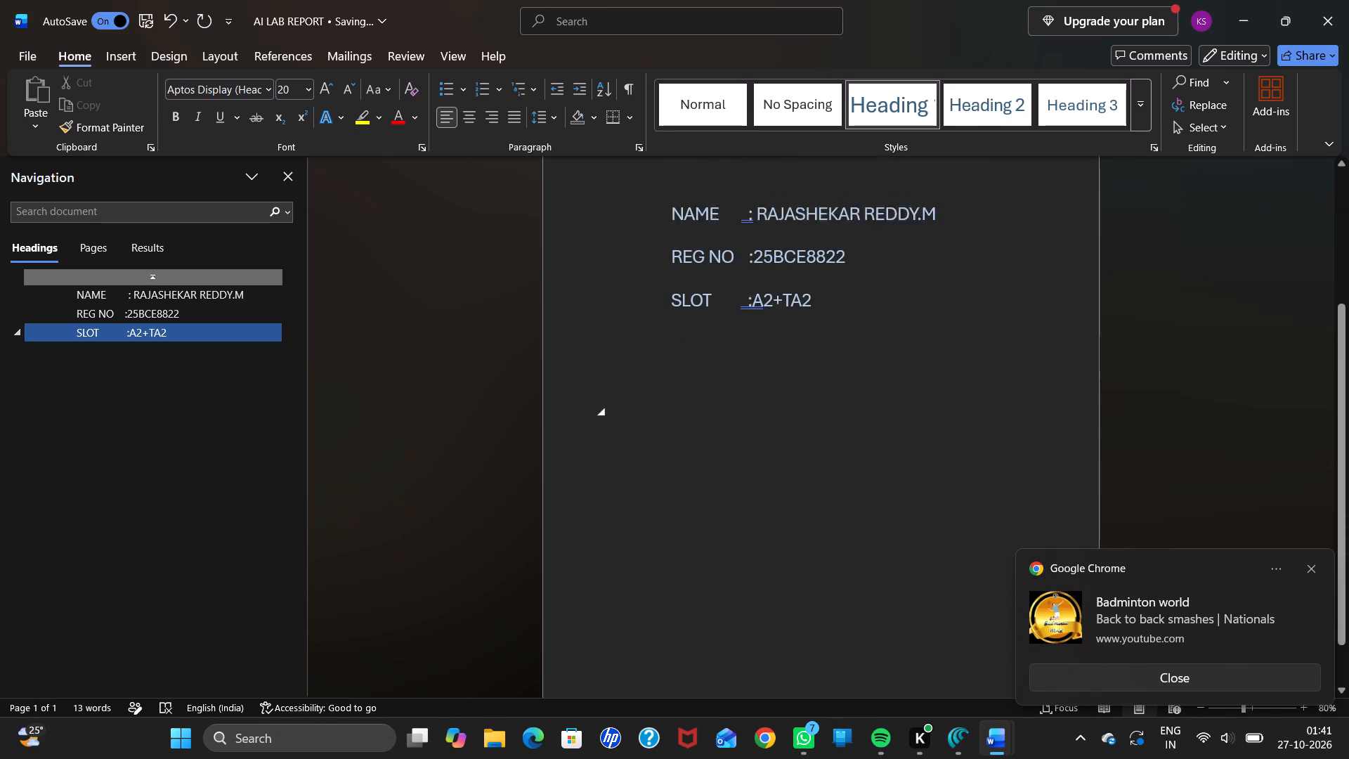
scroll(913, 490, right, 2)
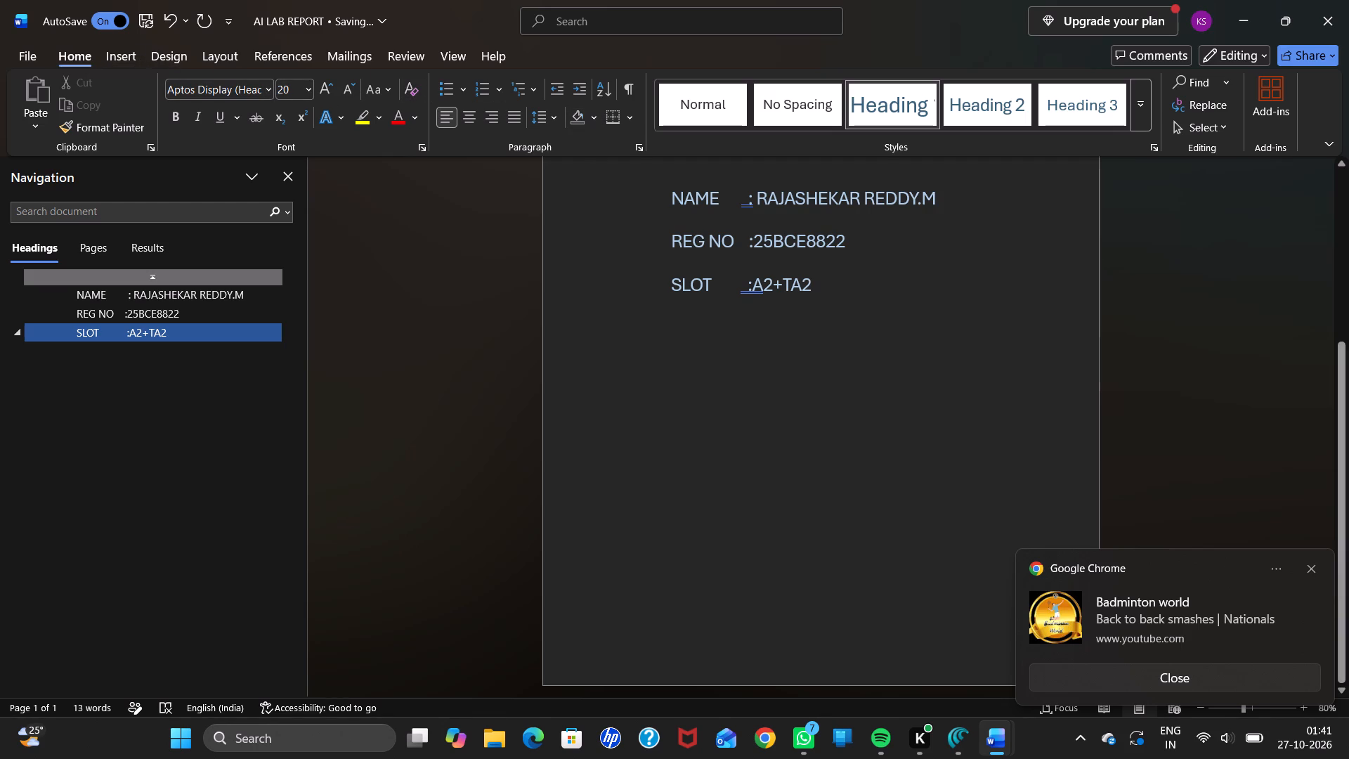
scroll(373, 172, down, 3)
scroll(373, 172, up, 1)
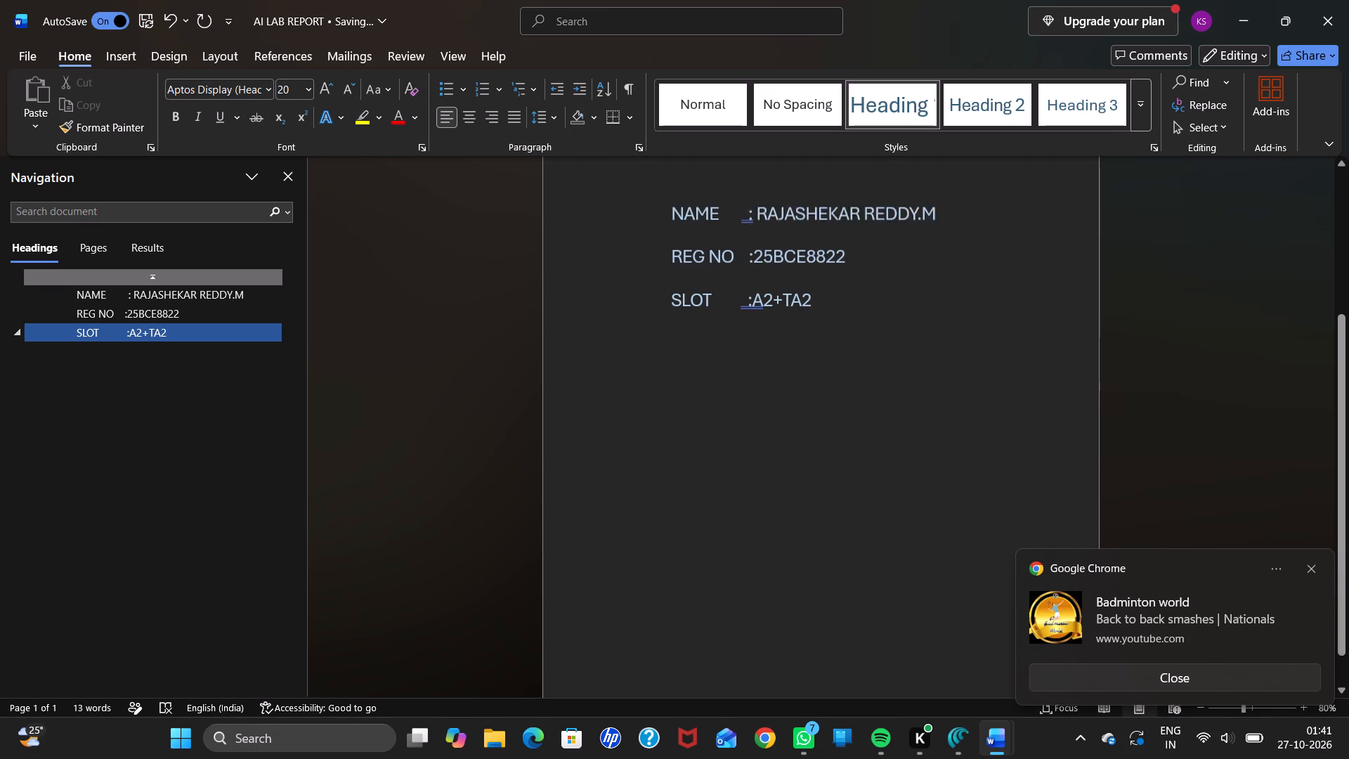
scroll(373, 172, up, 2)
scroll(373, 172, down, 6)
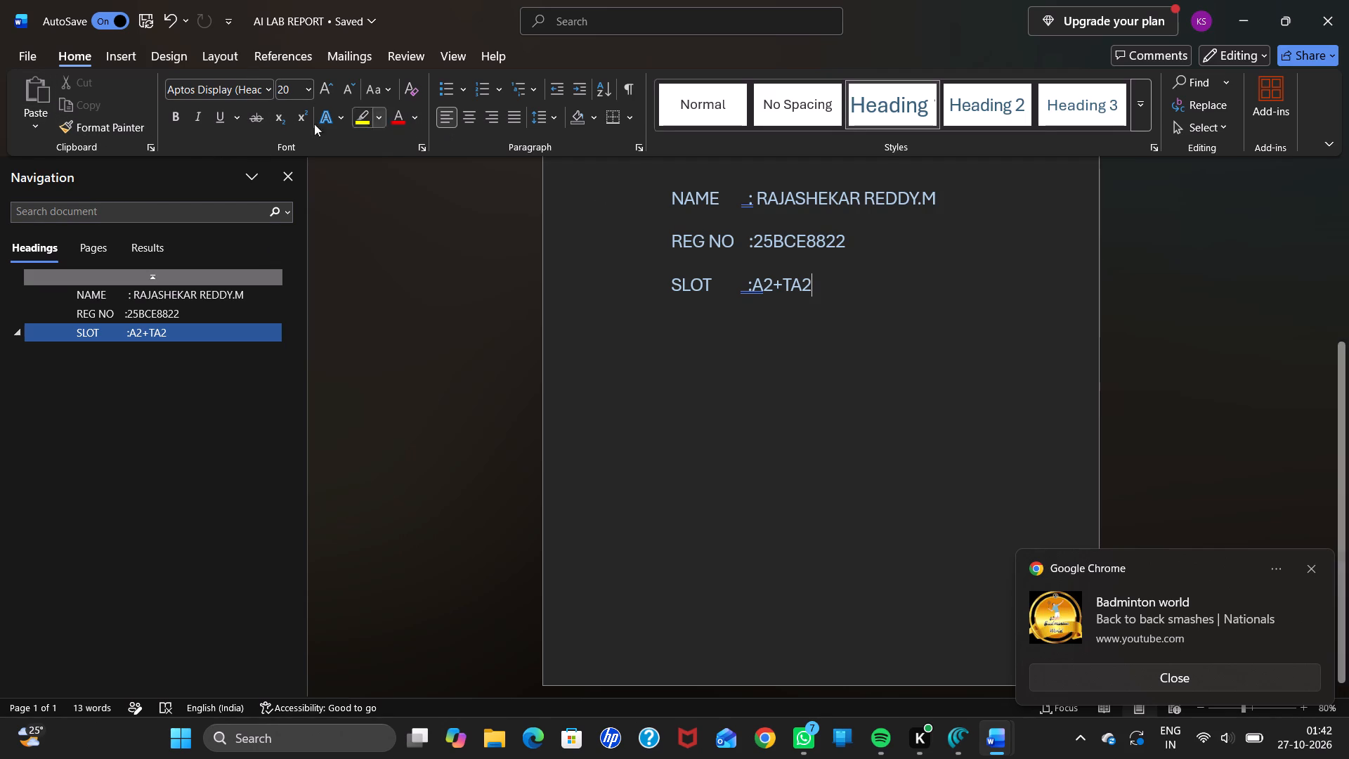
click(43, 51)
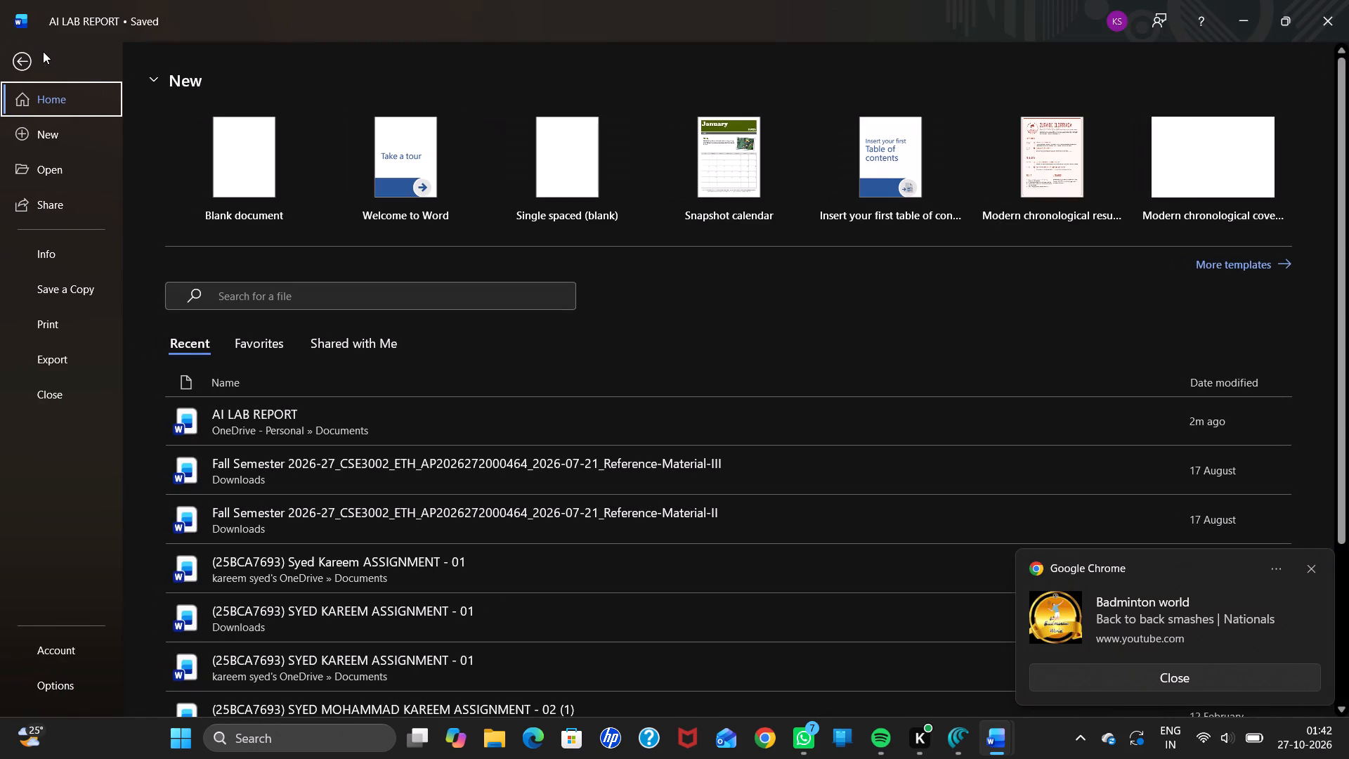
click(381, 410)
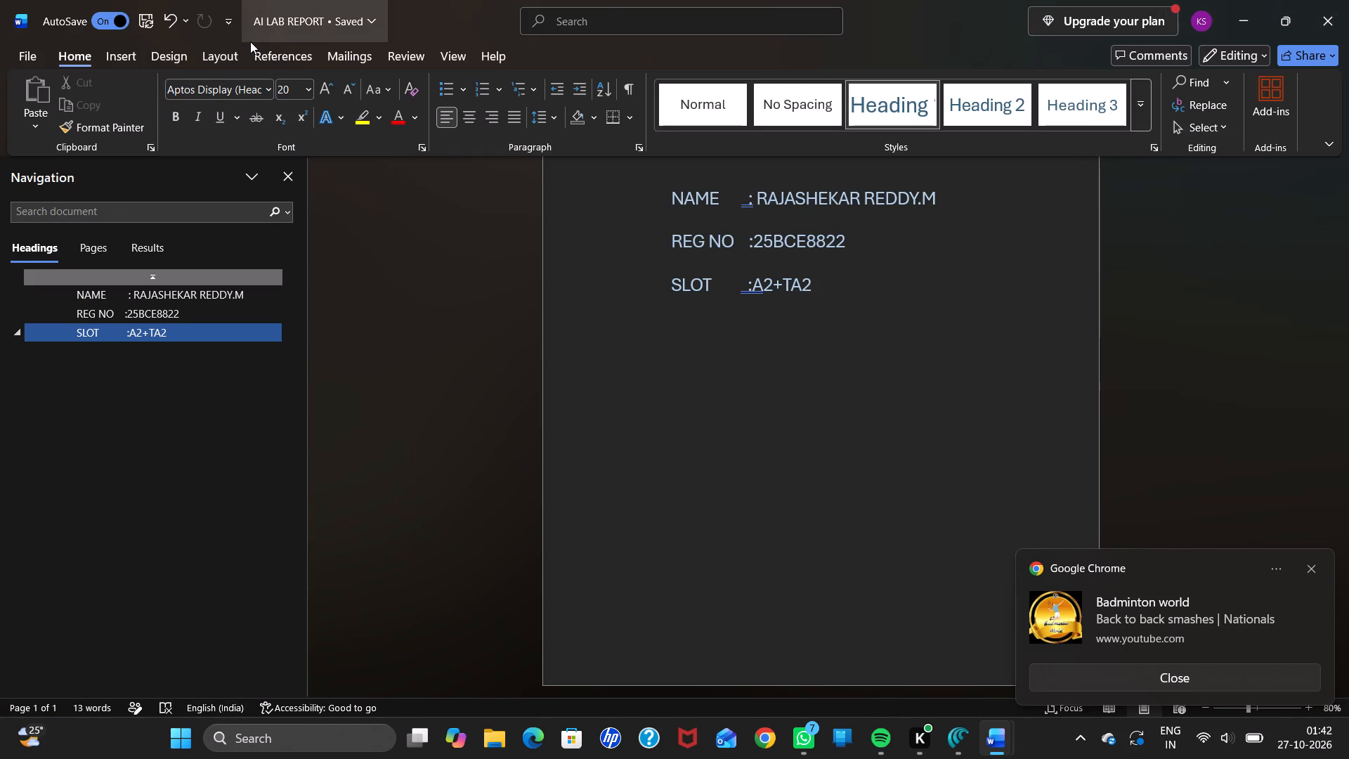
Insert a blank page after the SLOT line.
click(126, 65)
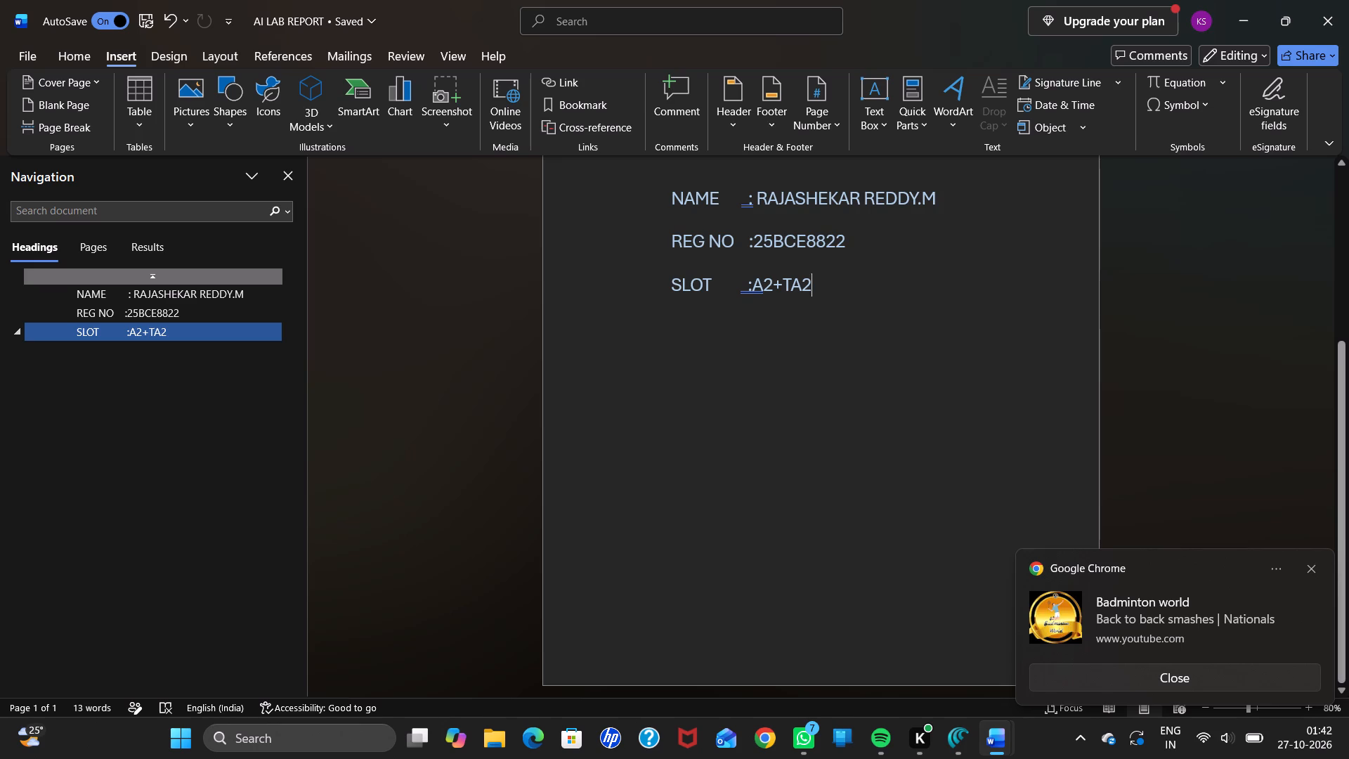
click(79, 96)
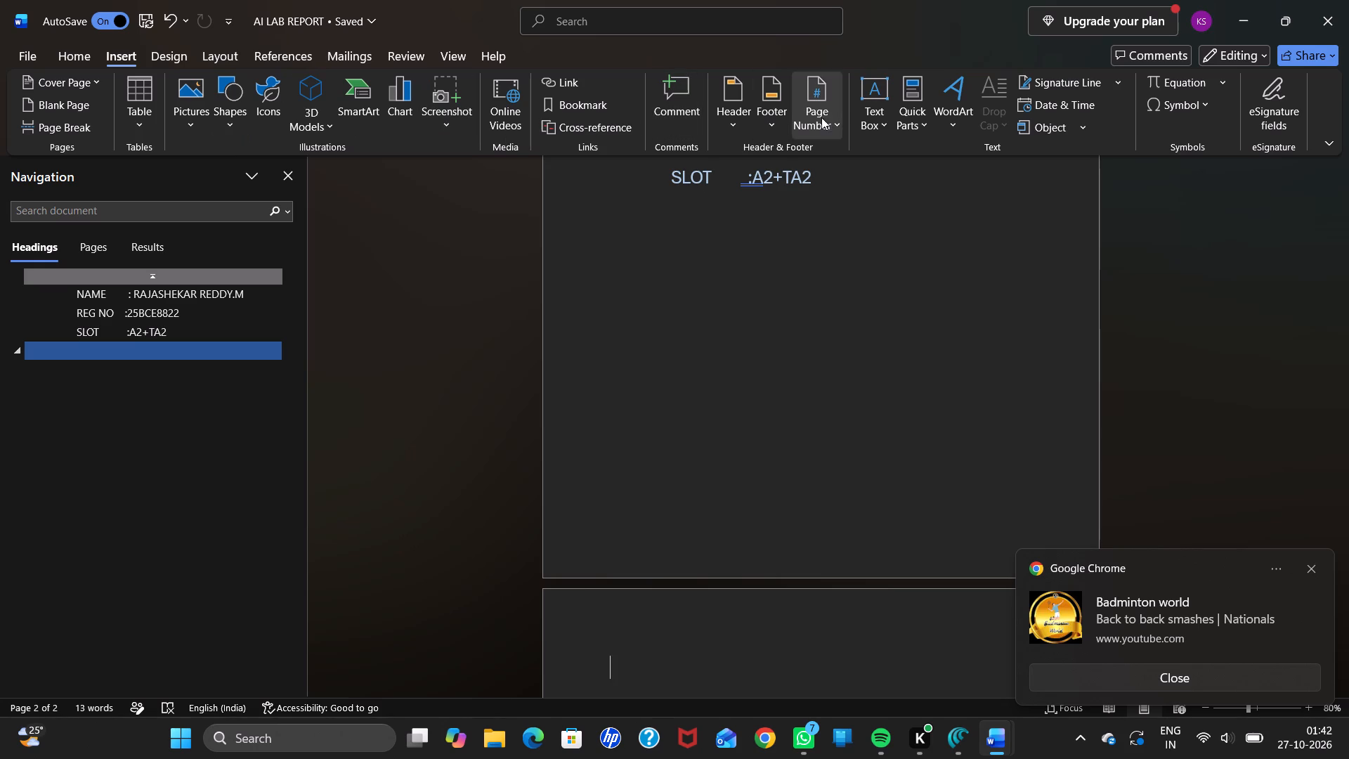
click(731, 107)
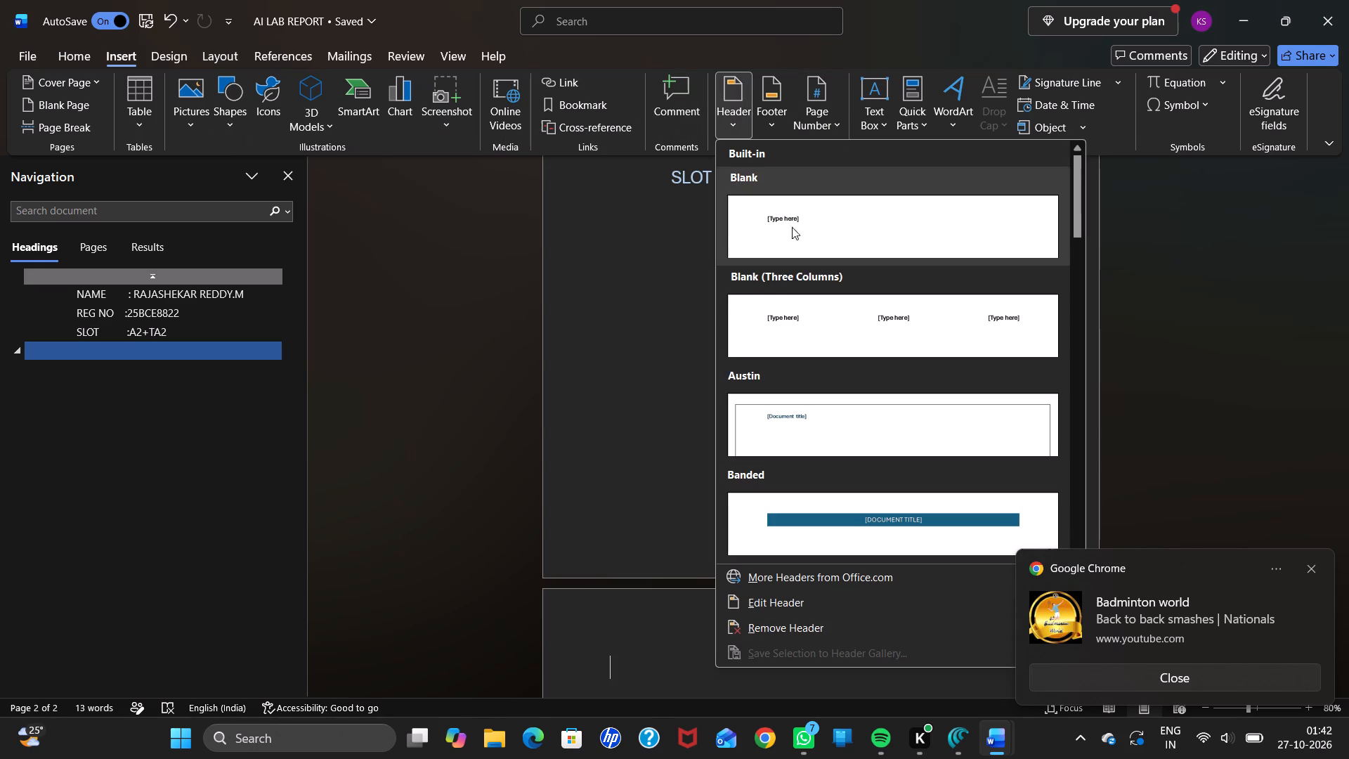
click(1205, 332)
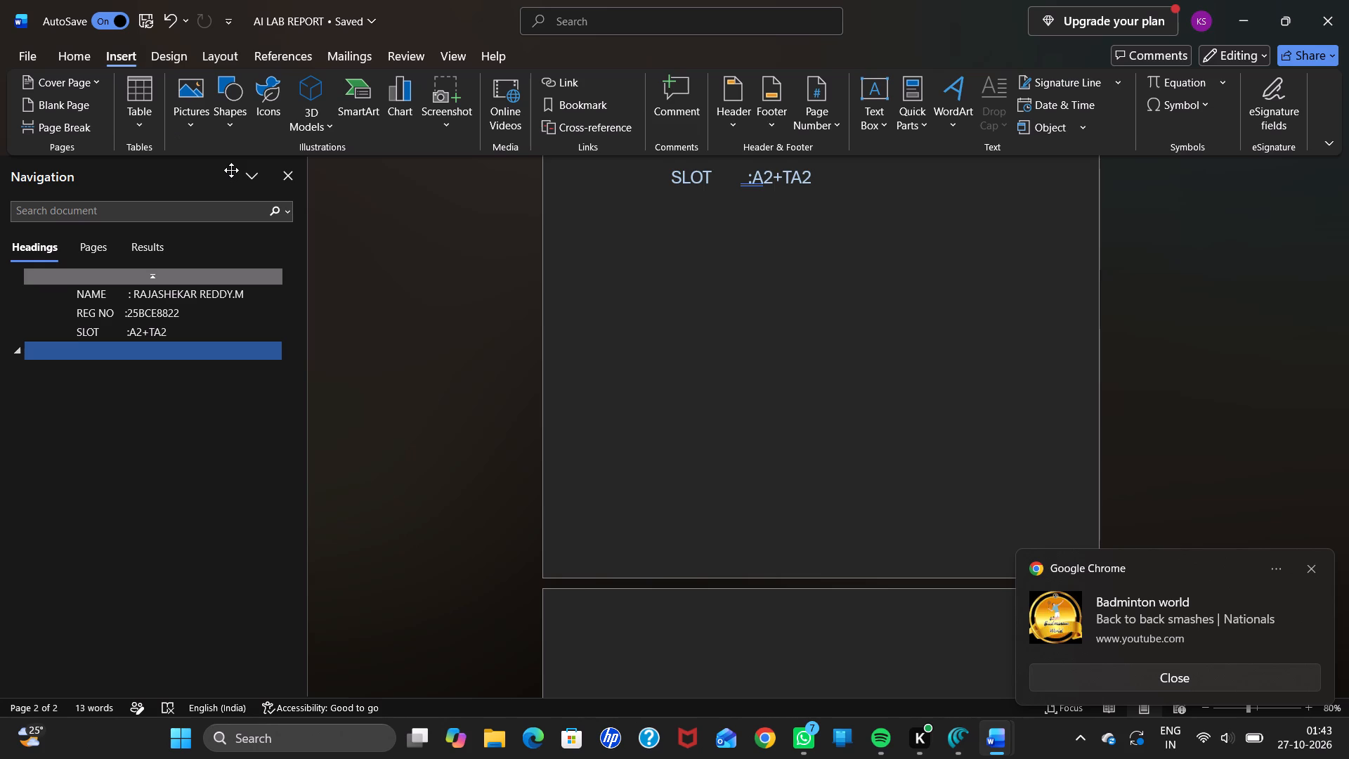
Review the cover page and the blank second page, using the page thumbnails to move between them.
scroll(458, 295, up, 5)
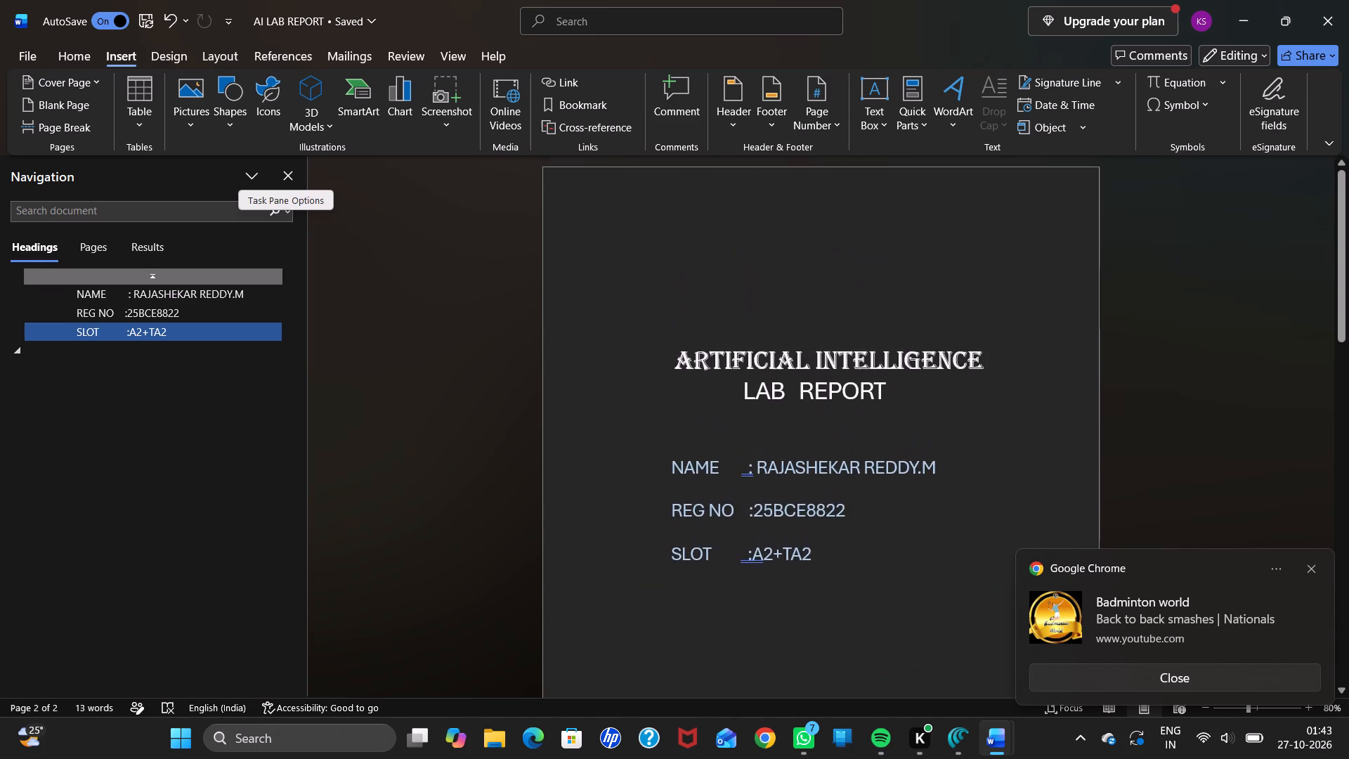
scroll(458, 295, down, 8)
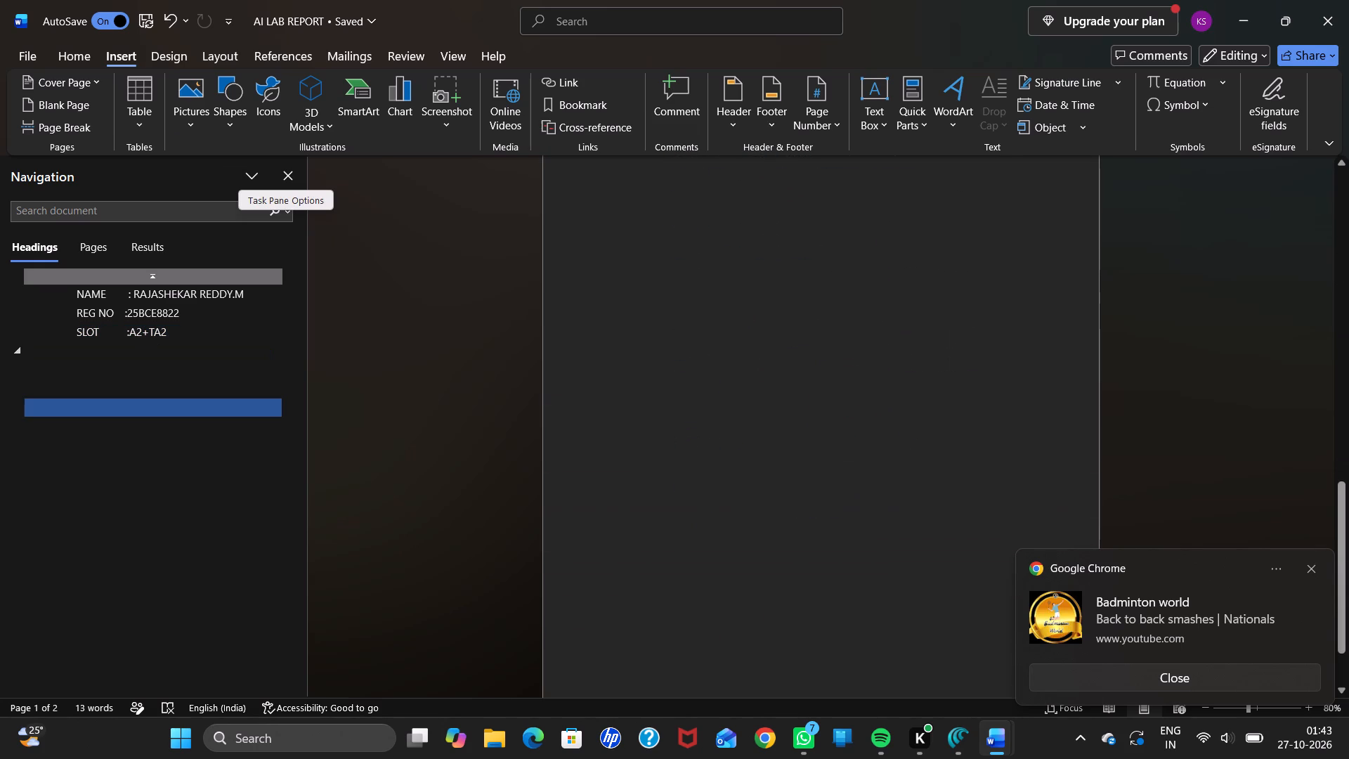
scroll(724, 468, up, 5)
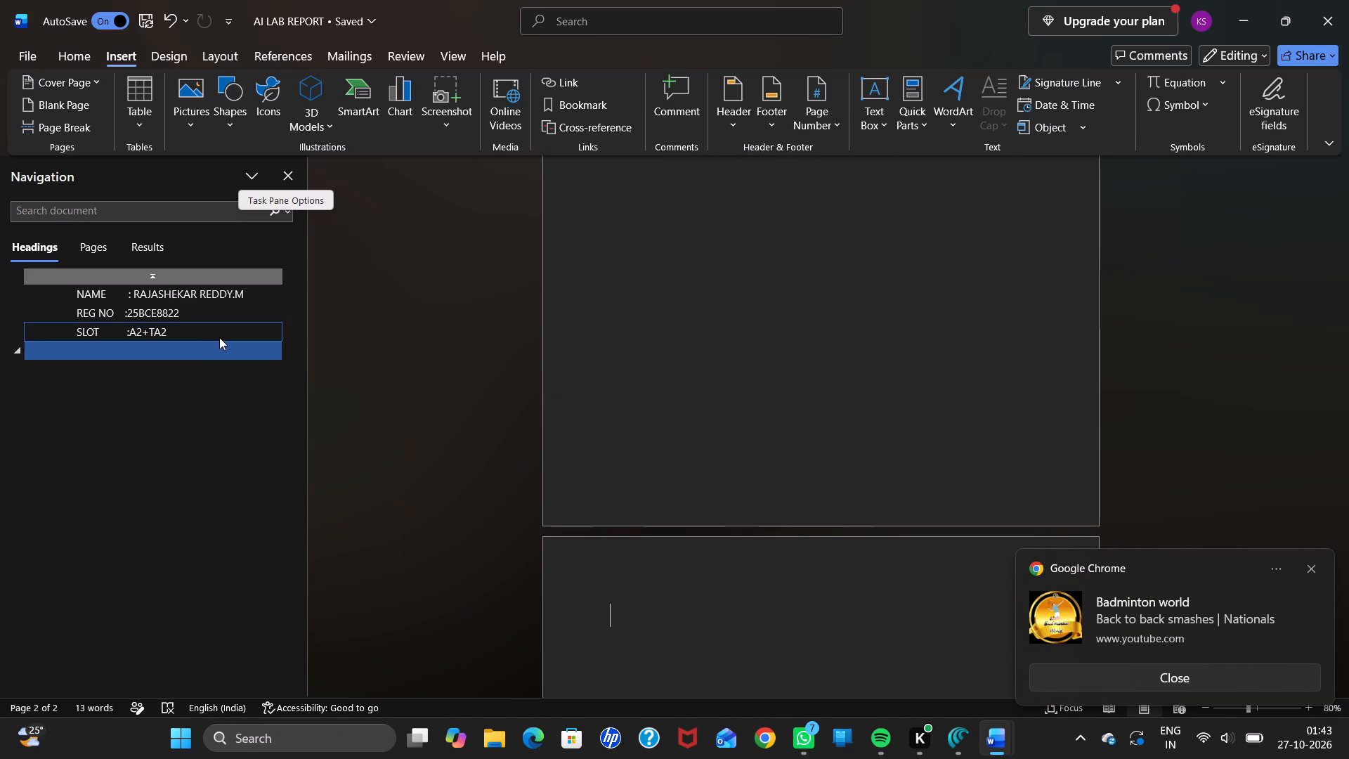
click(213, 358)
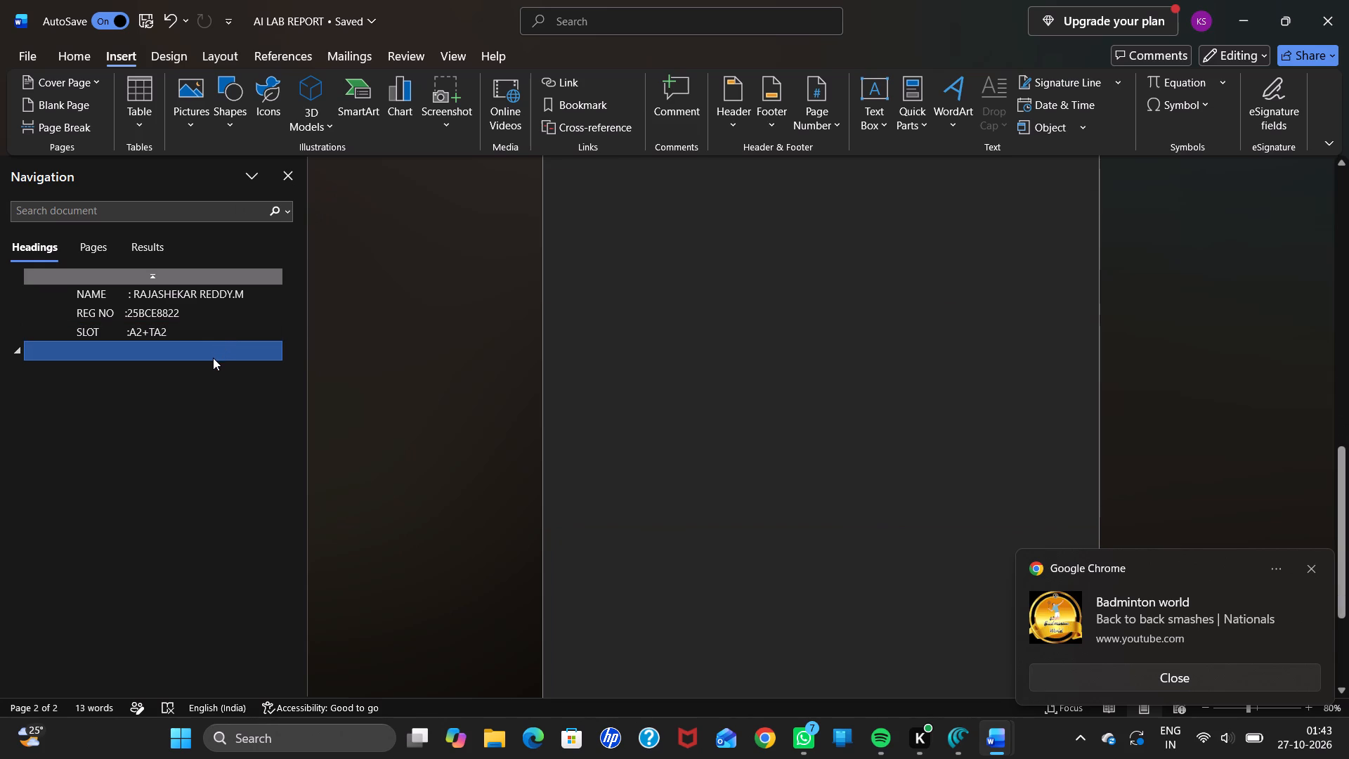
click(233, 270)
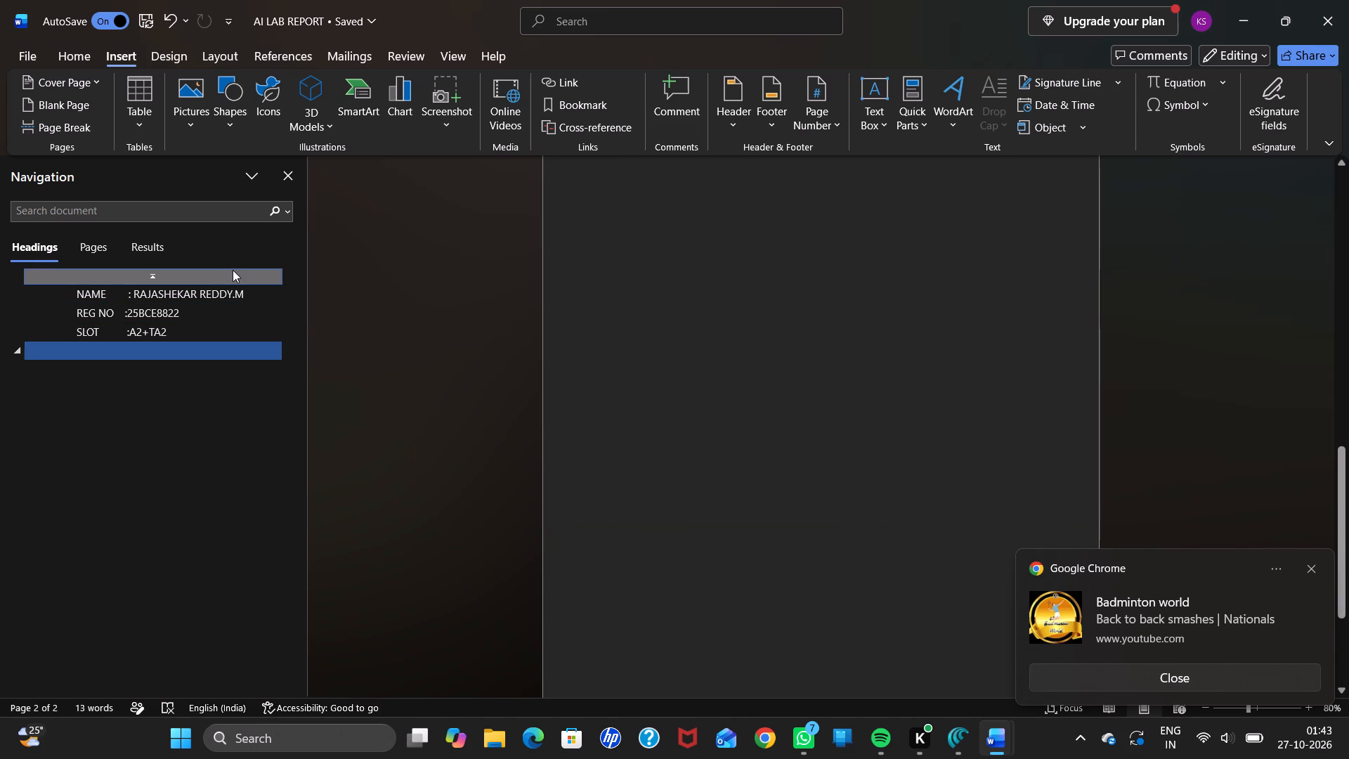
click(87, 249)
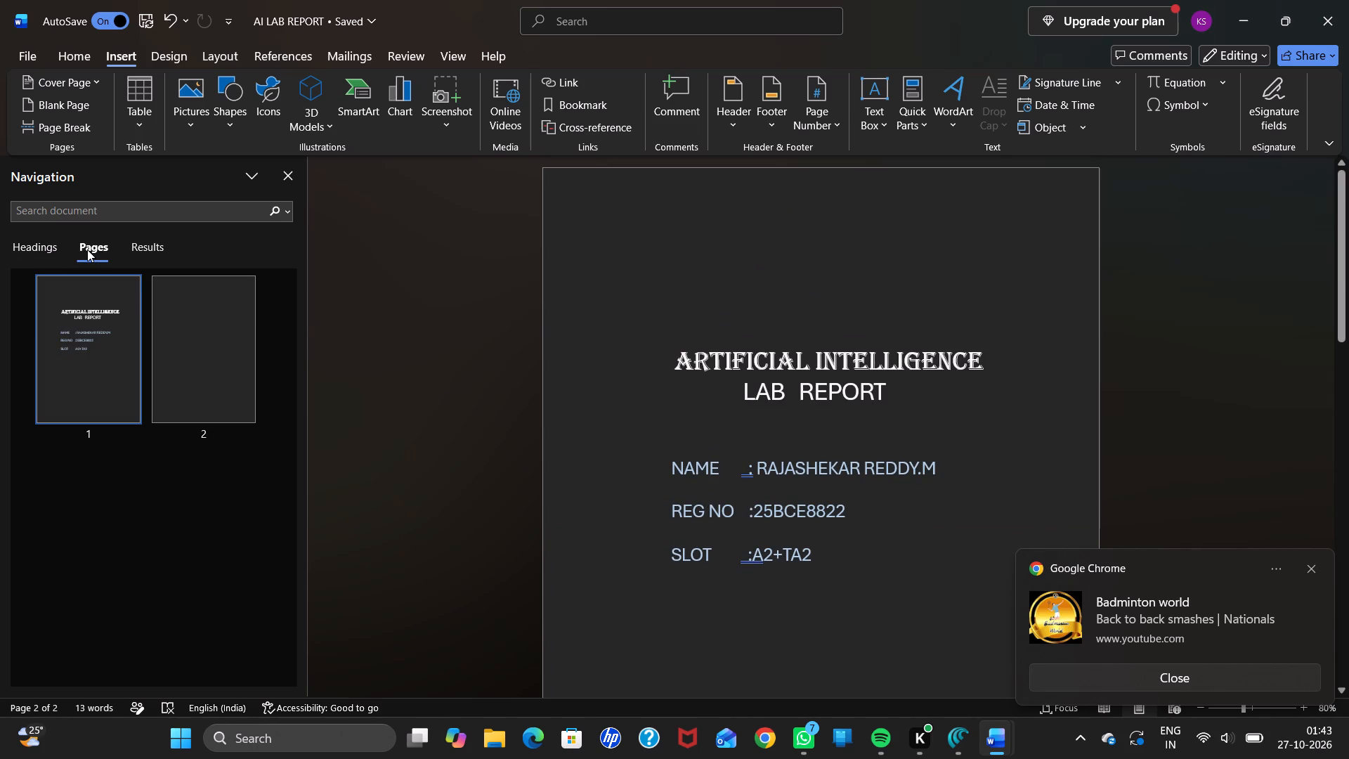
click(188, 331)
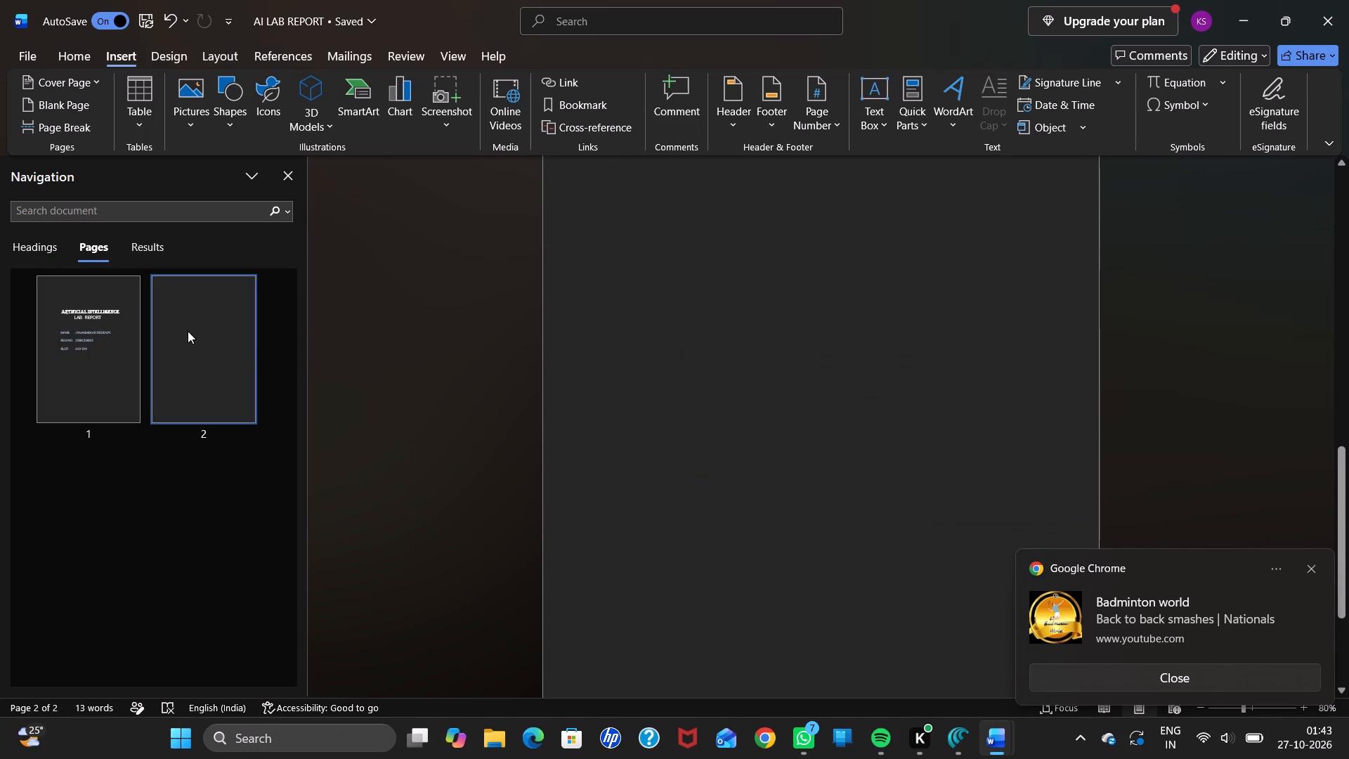
scroll(210, 346, right, 1)
scroll(547, 344, up, 4)
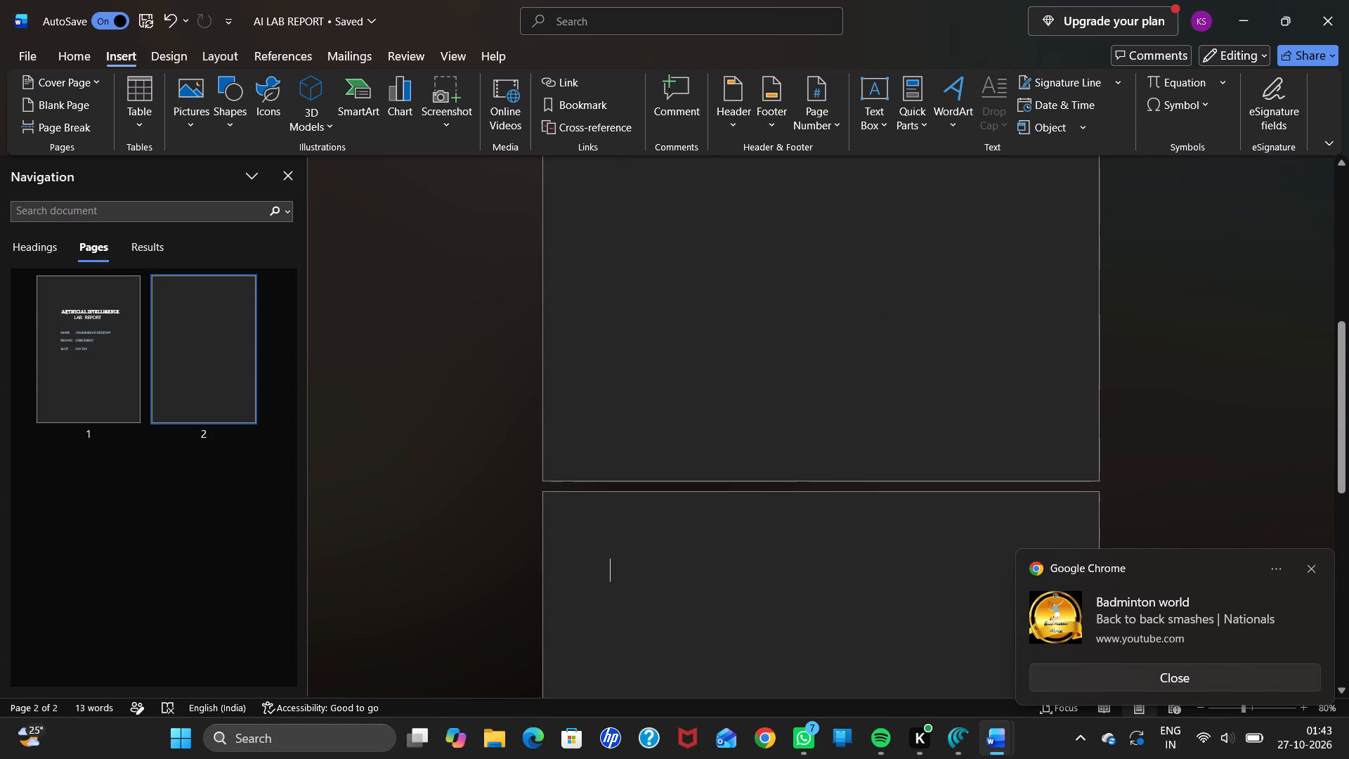
drag(585, 509, 753, 571)
drag(753, 571, 691, 568)
click(485, 455)
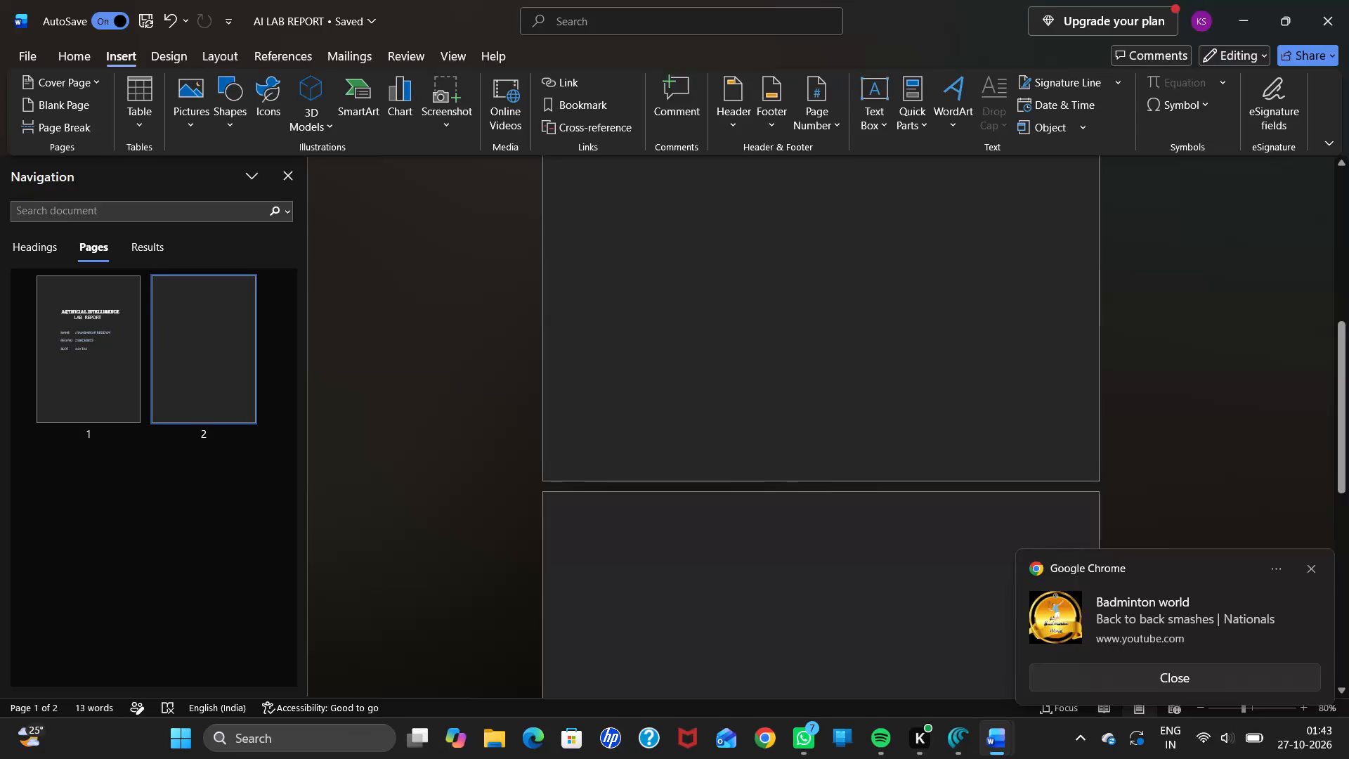
drag(222, 301, 324, 447)
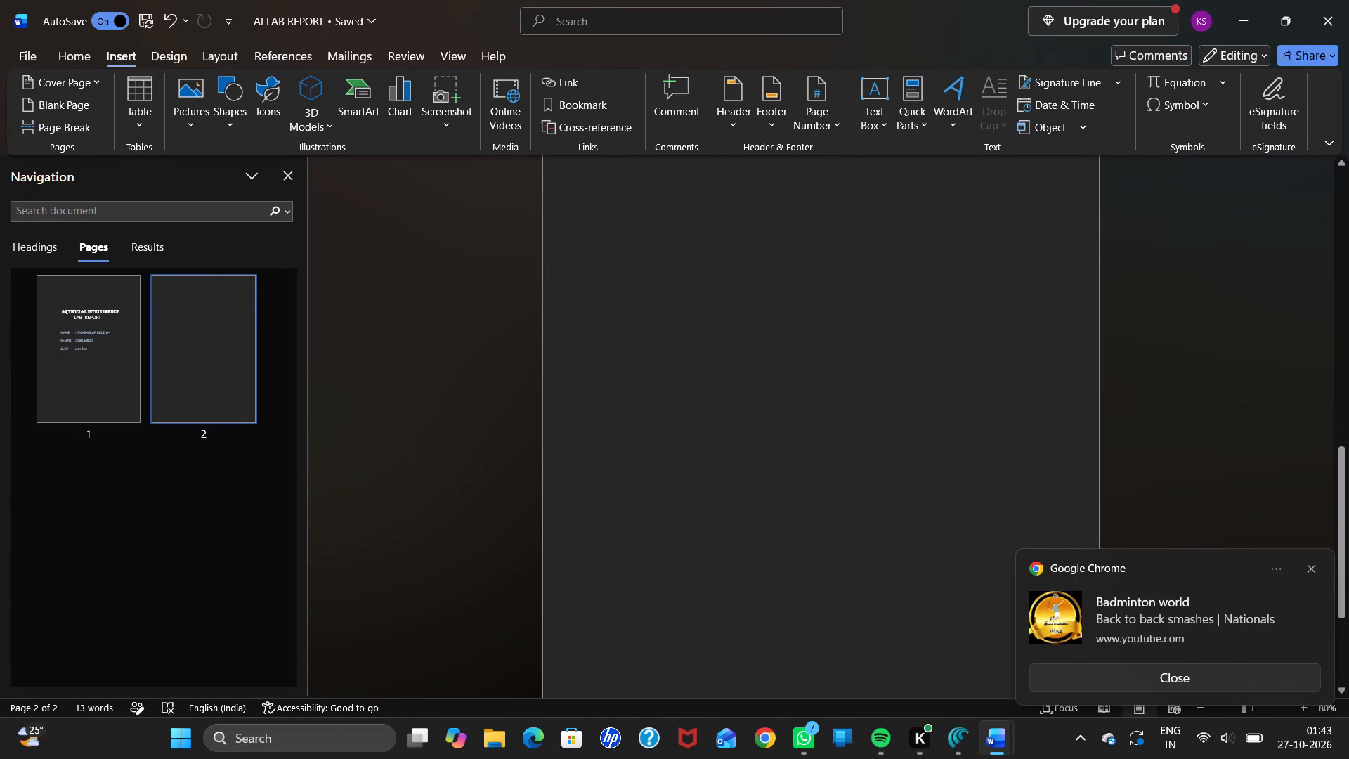
scroll(797, 446, down, 1)
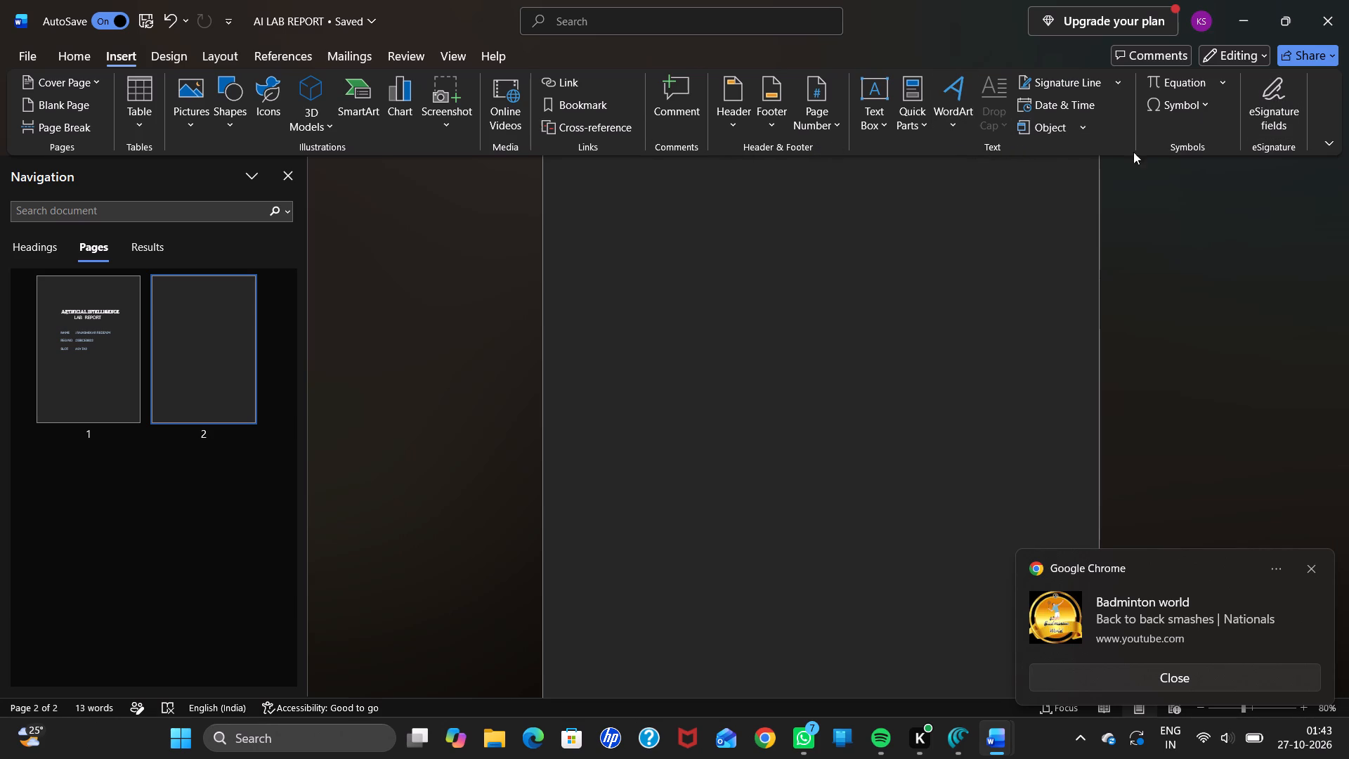
scroll(979, 288, up, 2)
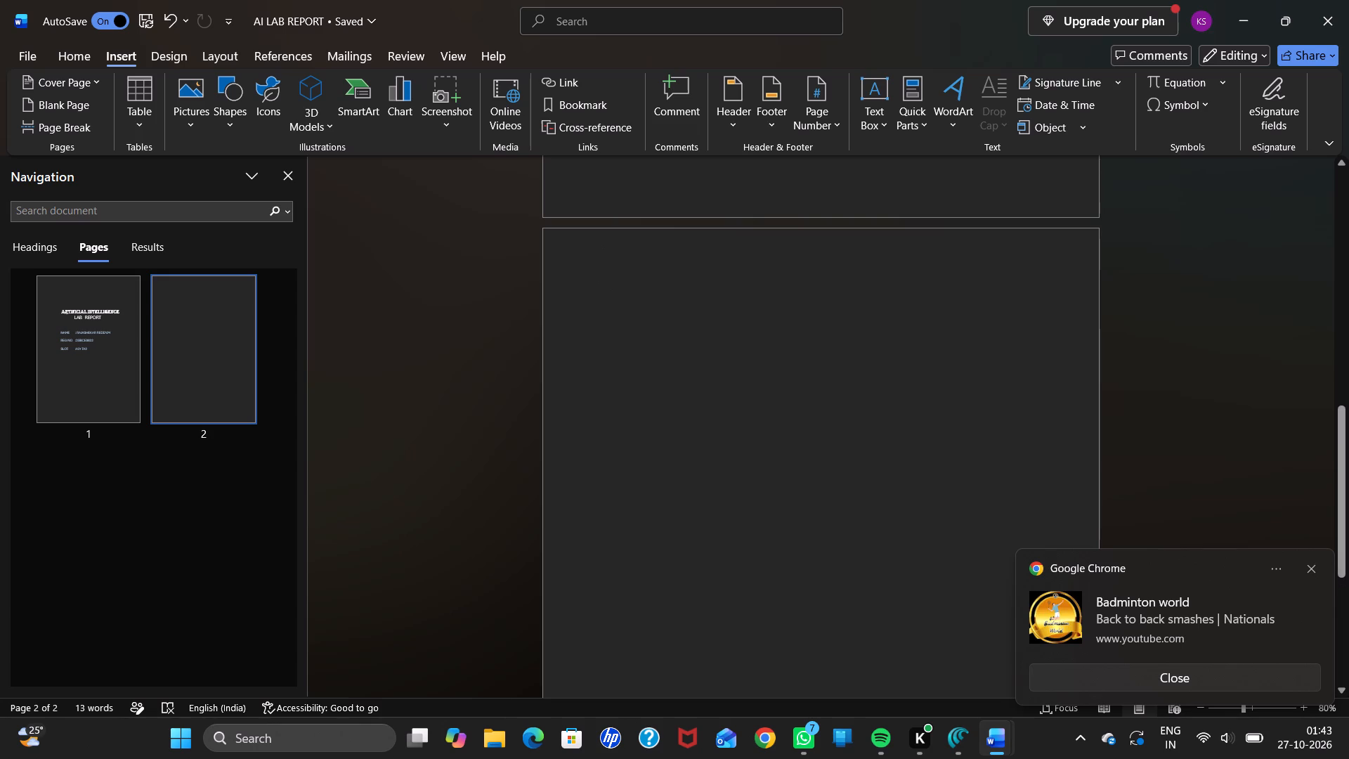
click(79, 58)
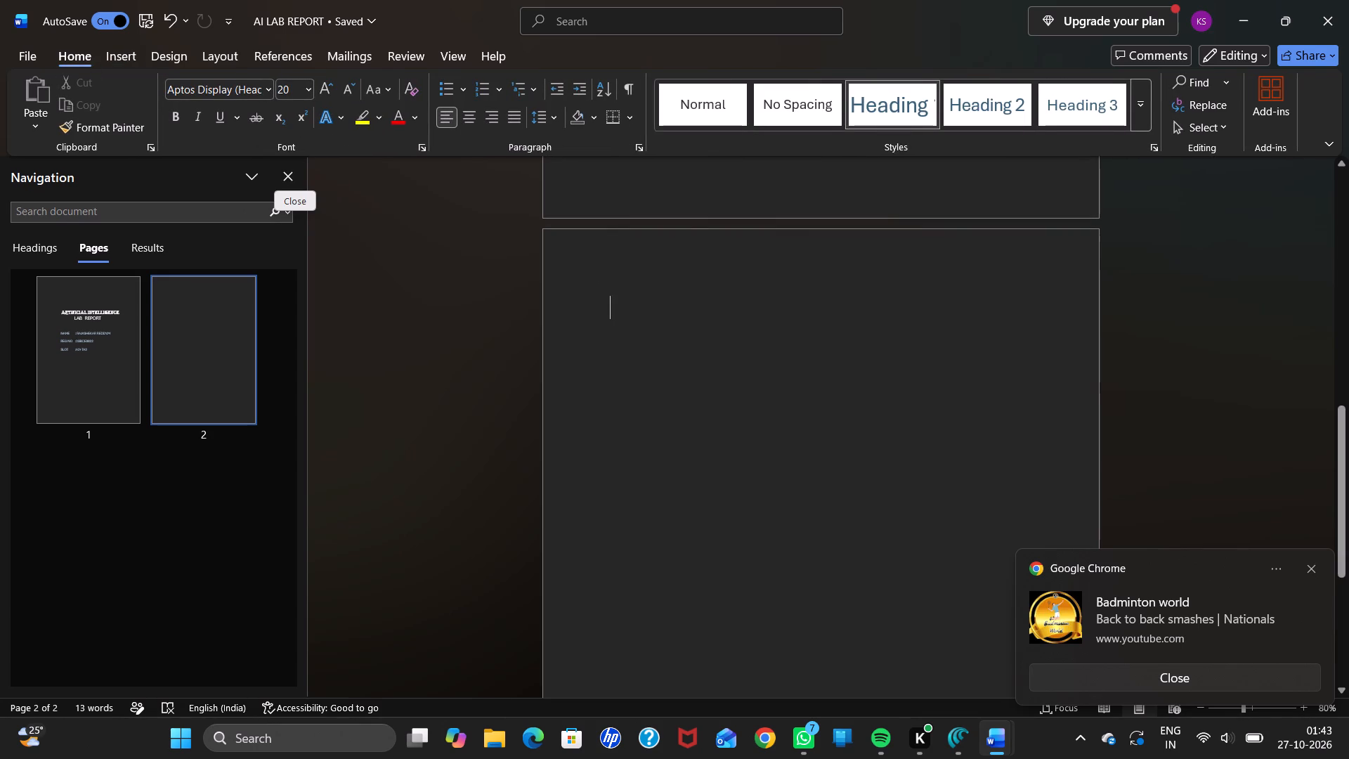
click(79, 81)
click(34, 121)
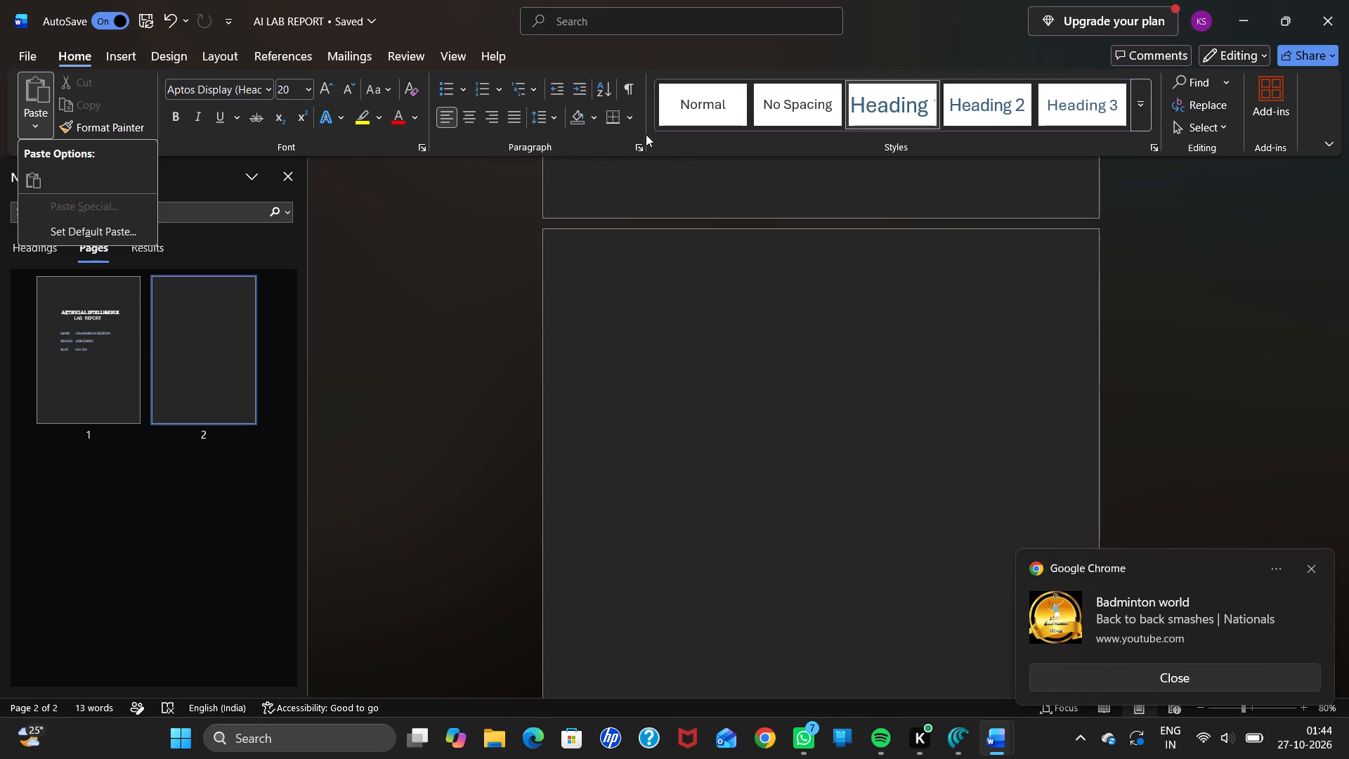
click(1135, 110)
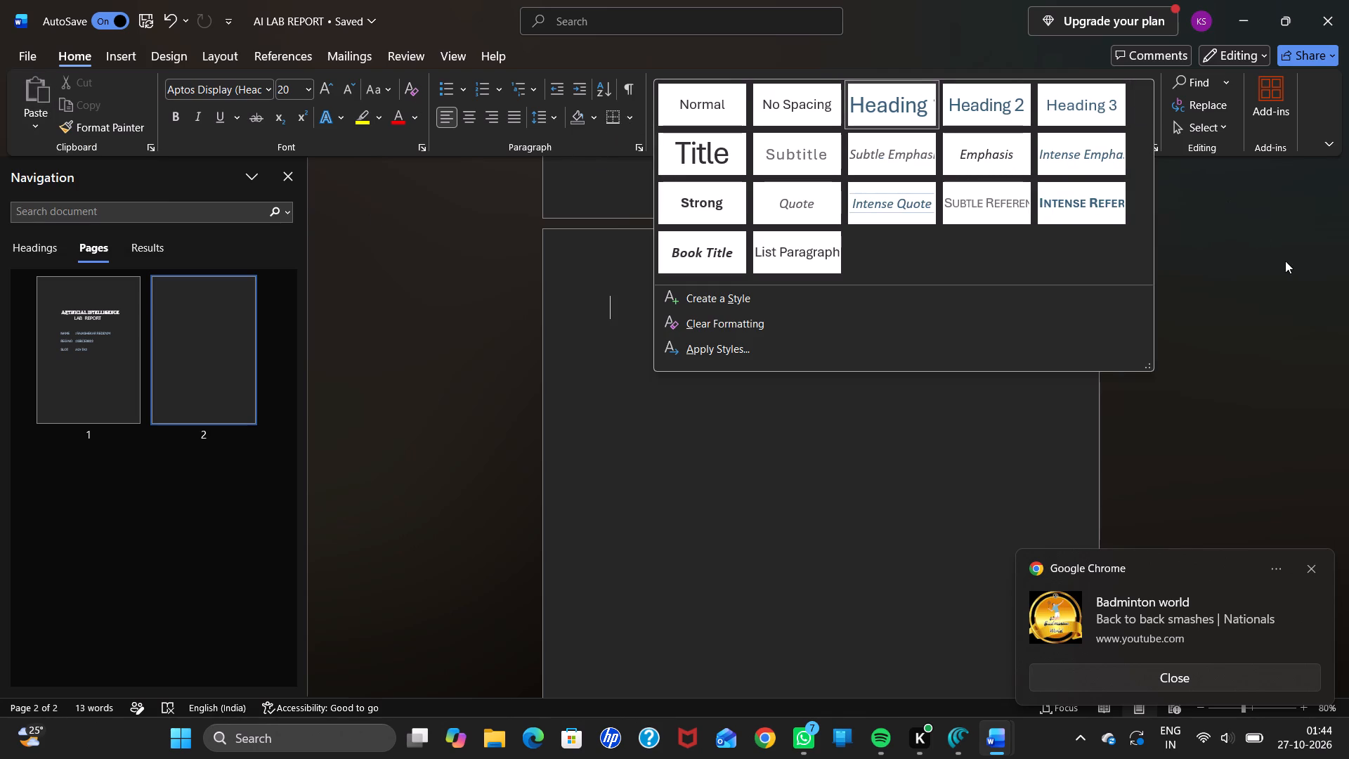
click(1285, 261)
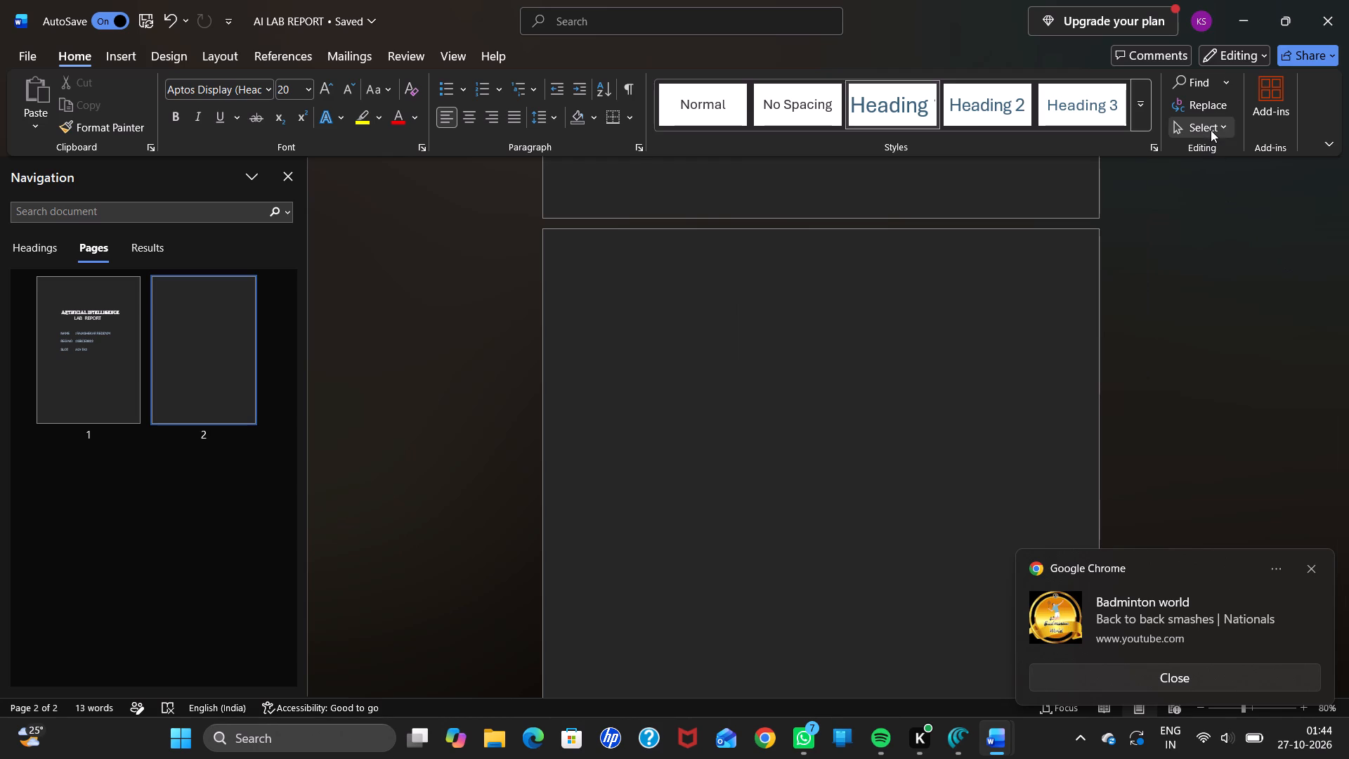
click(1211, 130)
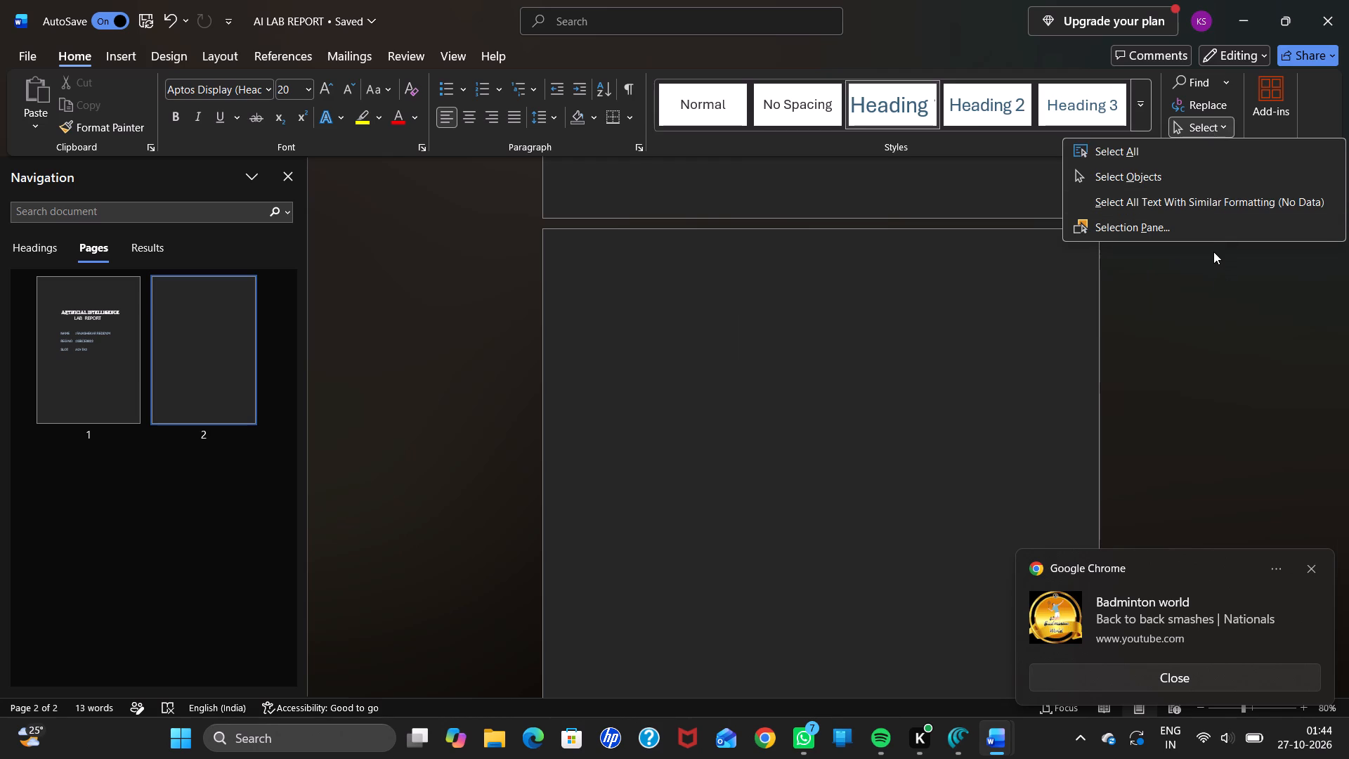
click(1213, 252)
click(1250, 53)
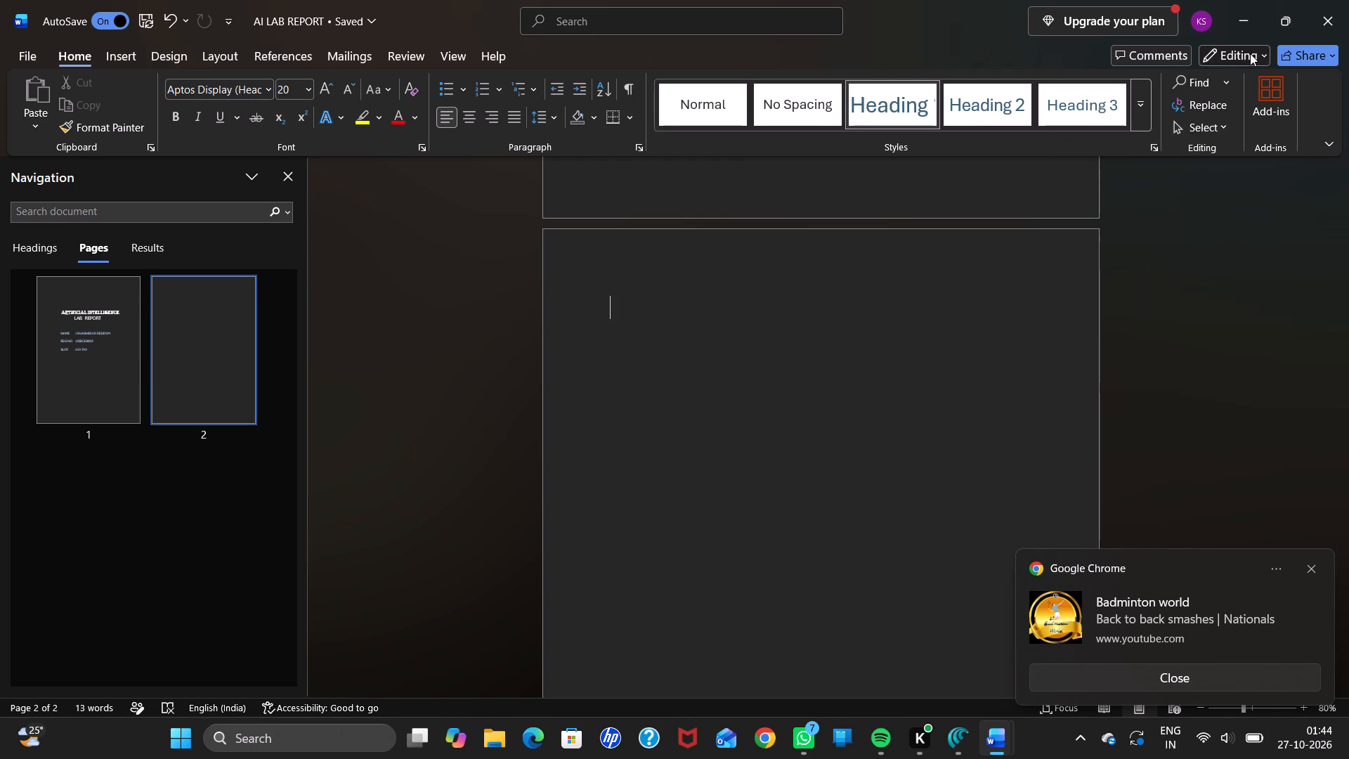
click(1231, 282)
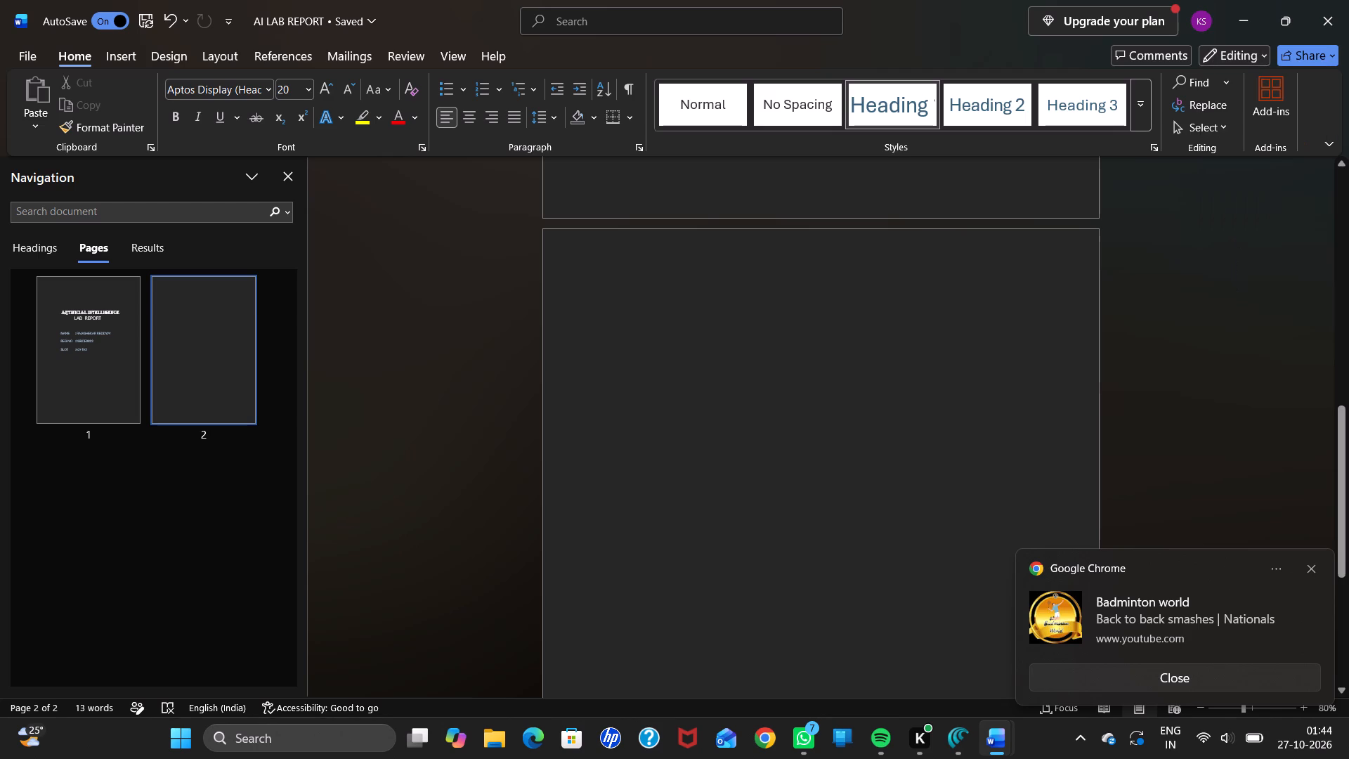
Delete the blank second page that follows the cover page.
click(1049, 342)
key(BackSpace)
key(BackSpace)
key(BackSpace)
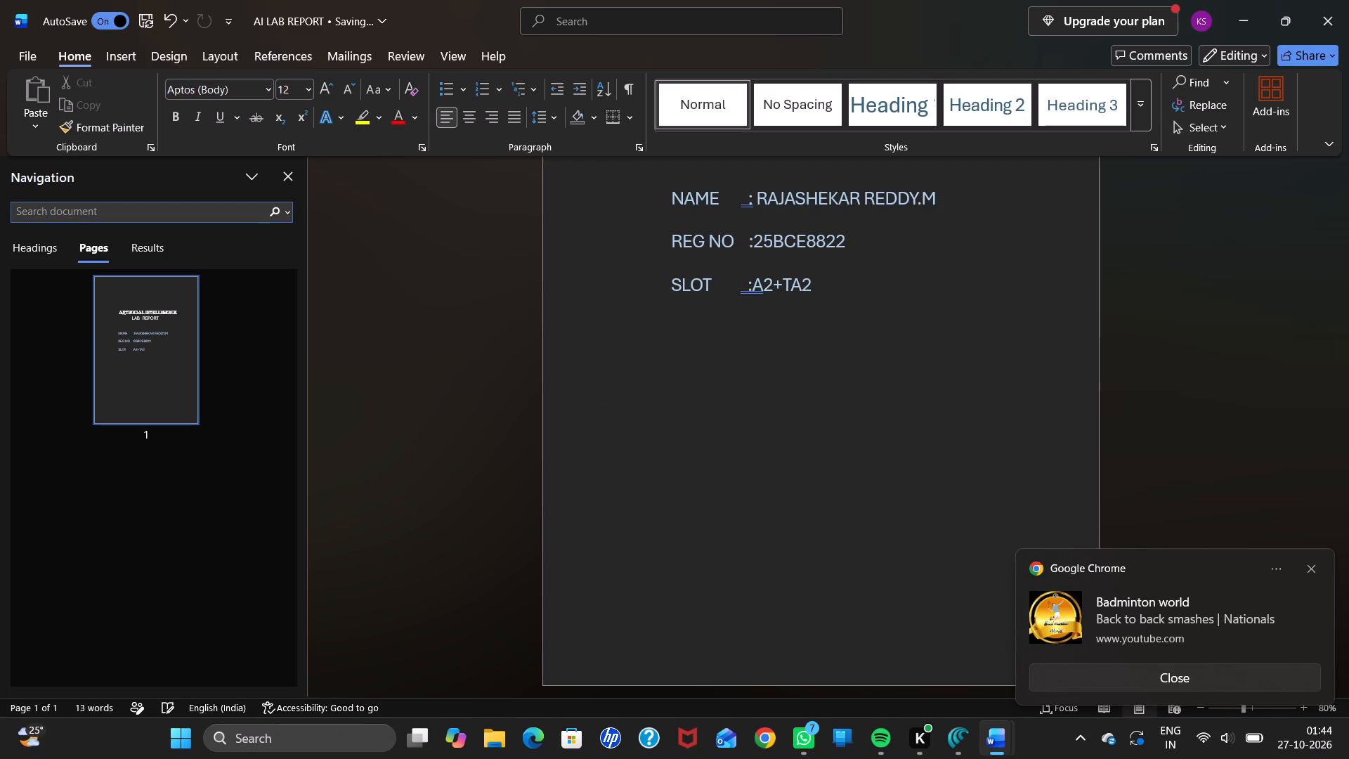
Browse the templates offered for a new document.
click(27, 57)
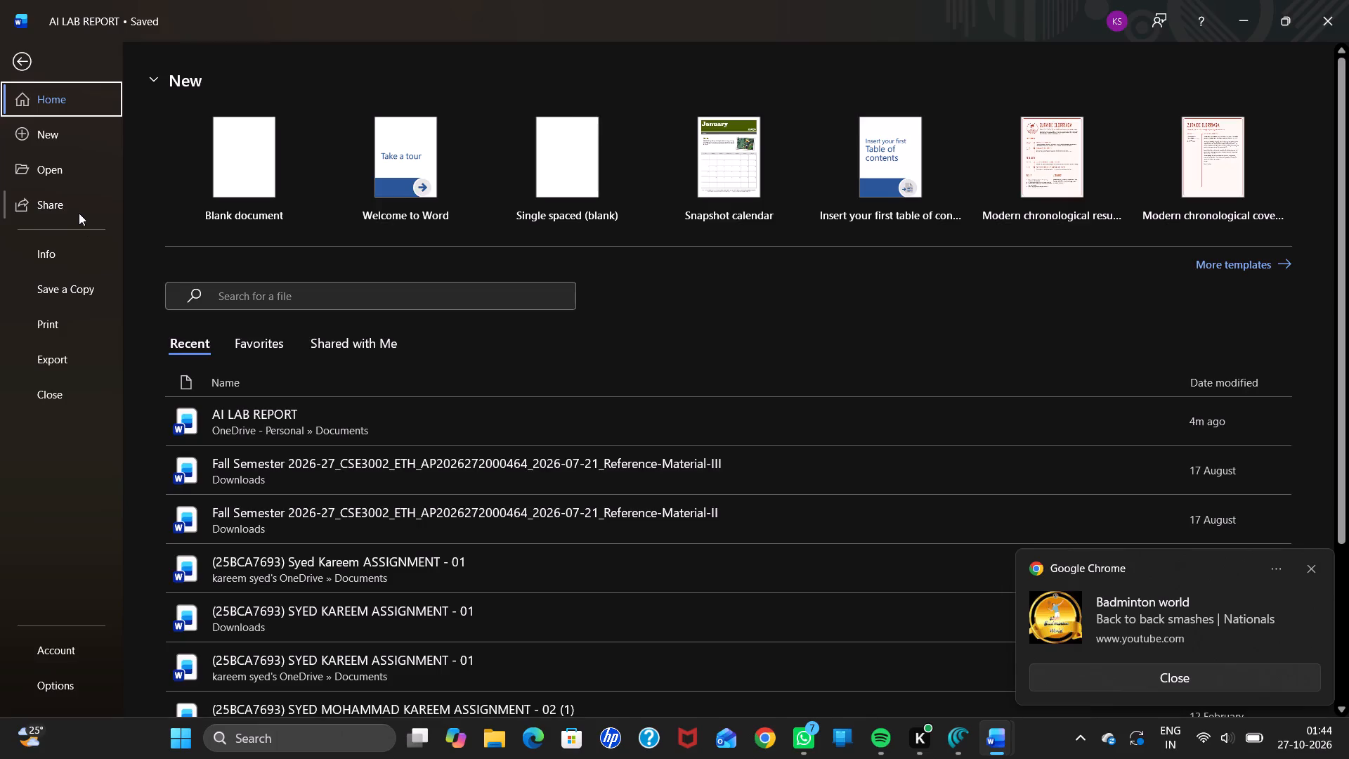
click(41, 125)
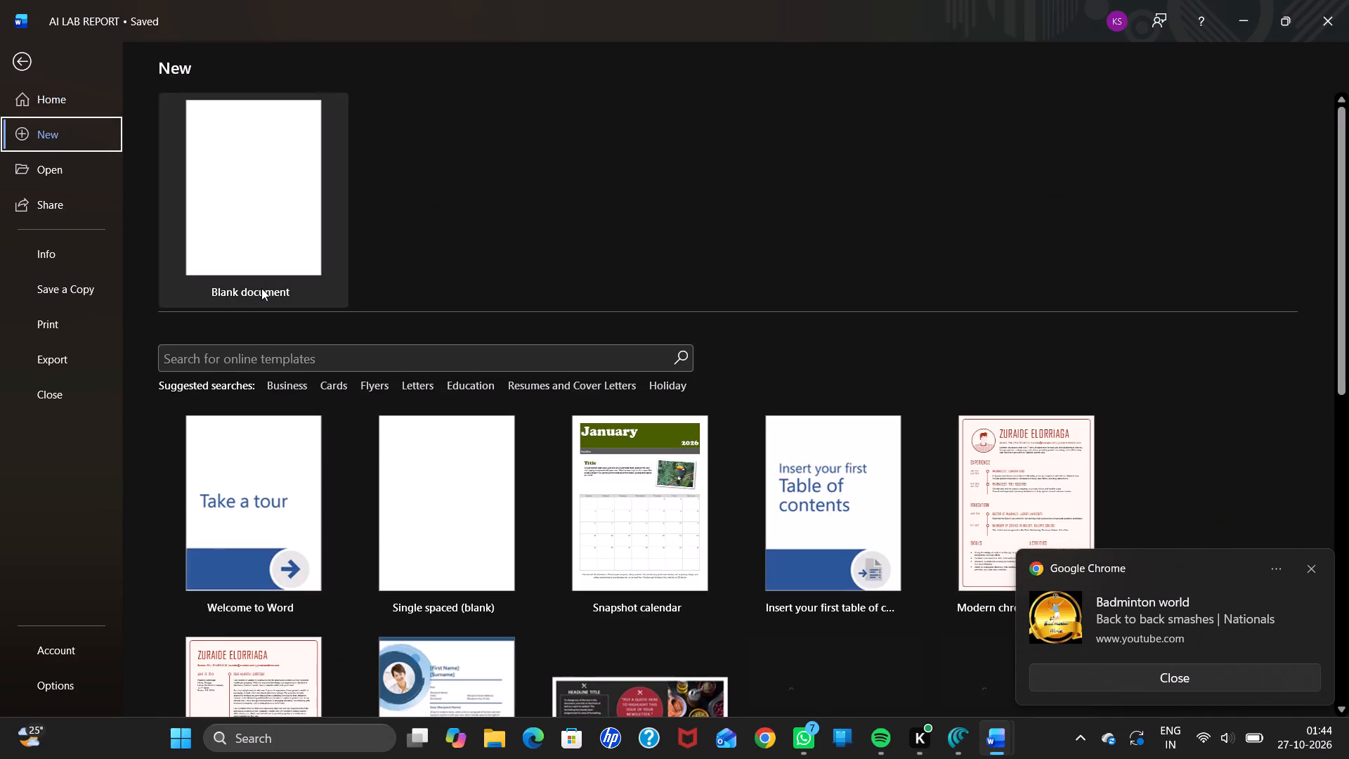
scroll(355, 436, up, 2)
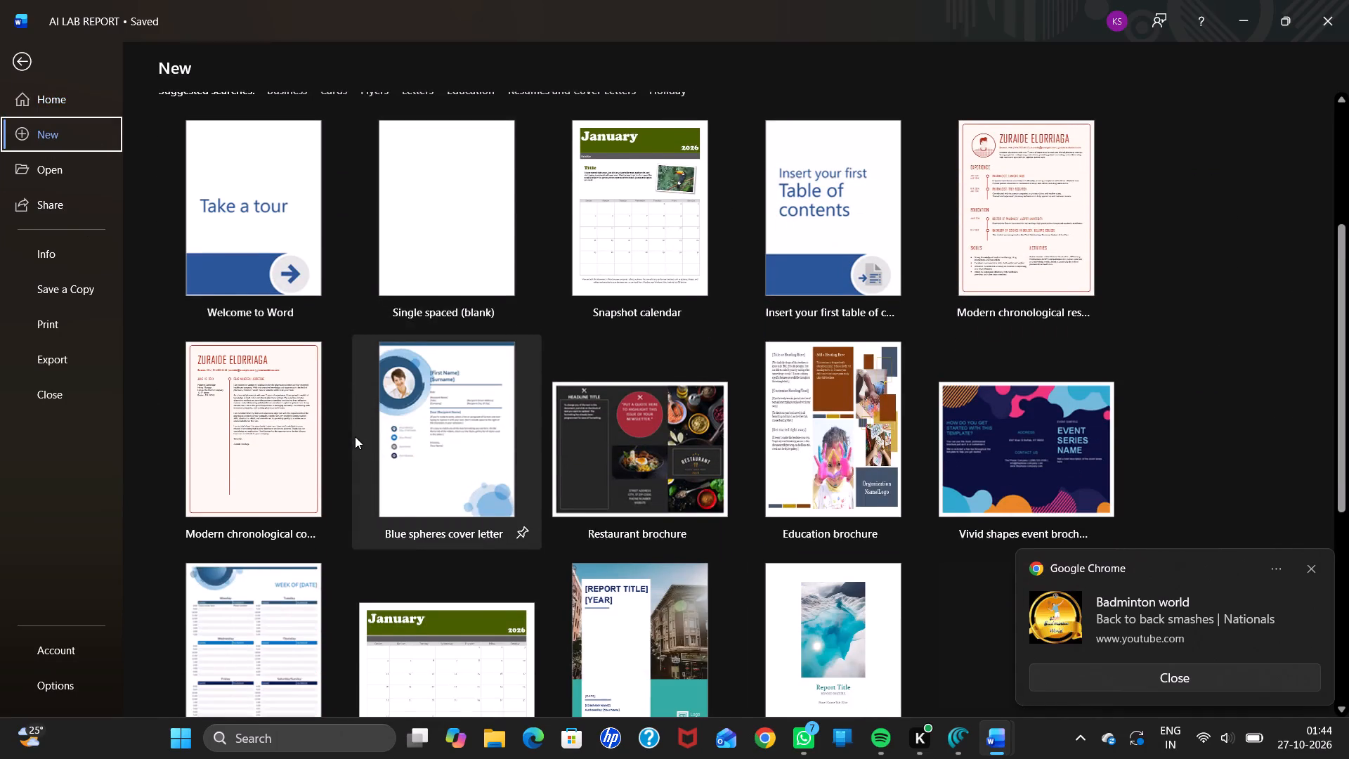
Look through the list of recent documents available to open.
scroll(355, 436, up, 1)
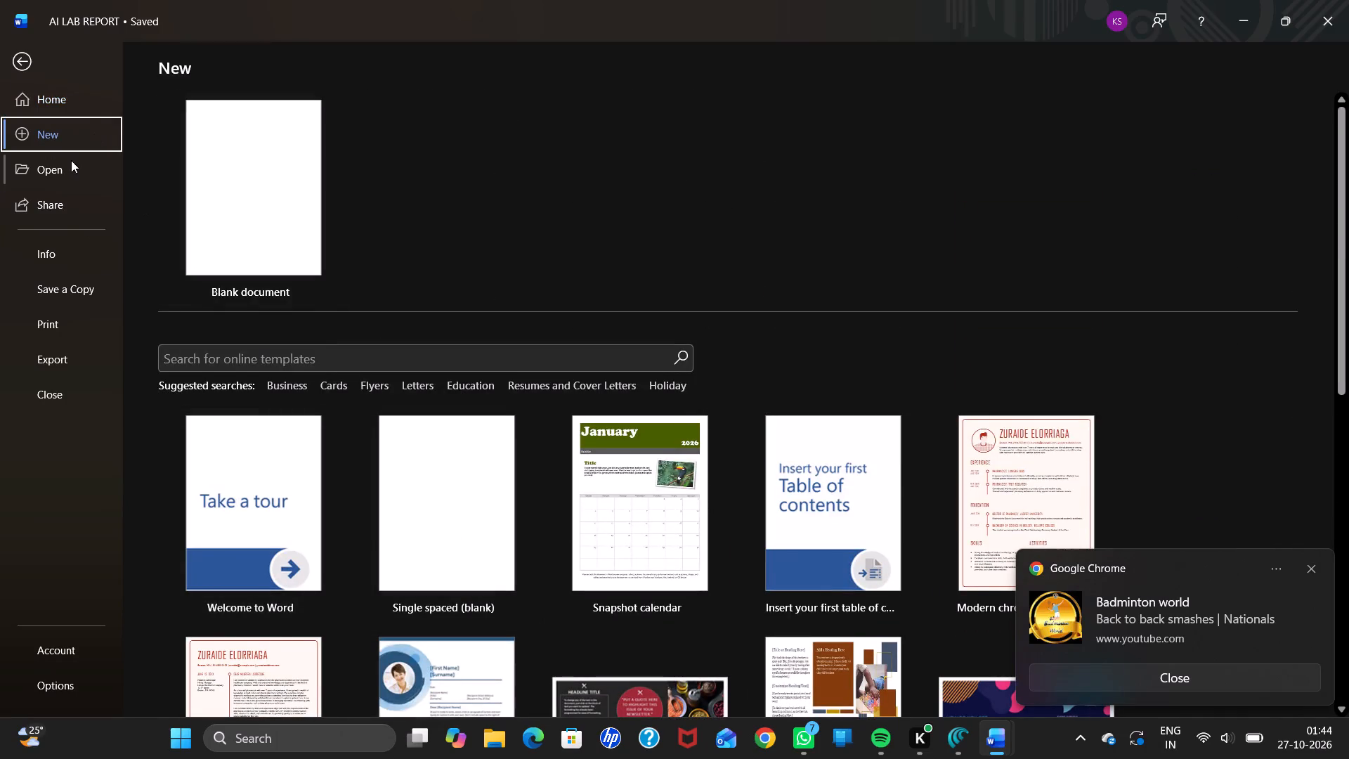
click(70, 162)
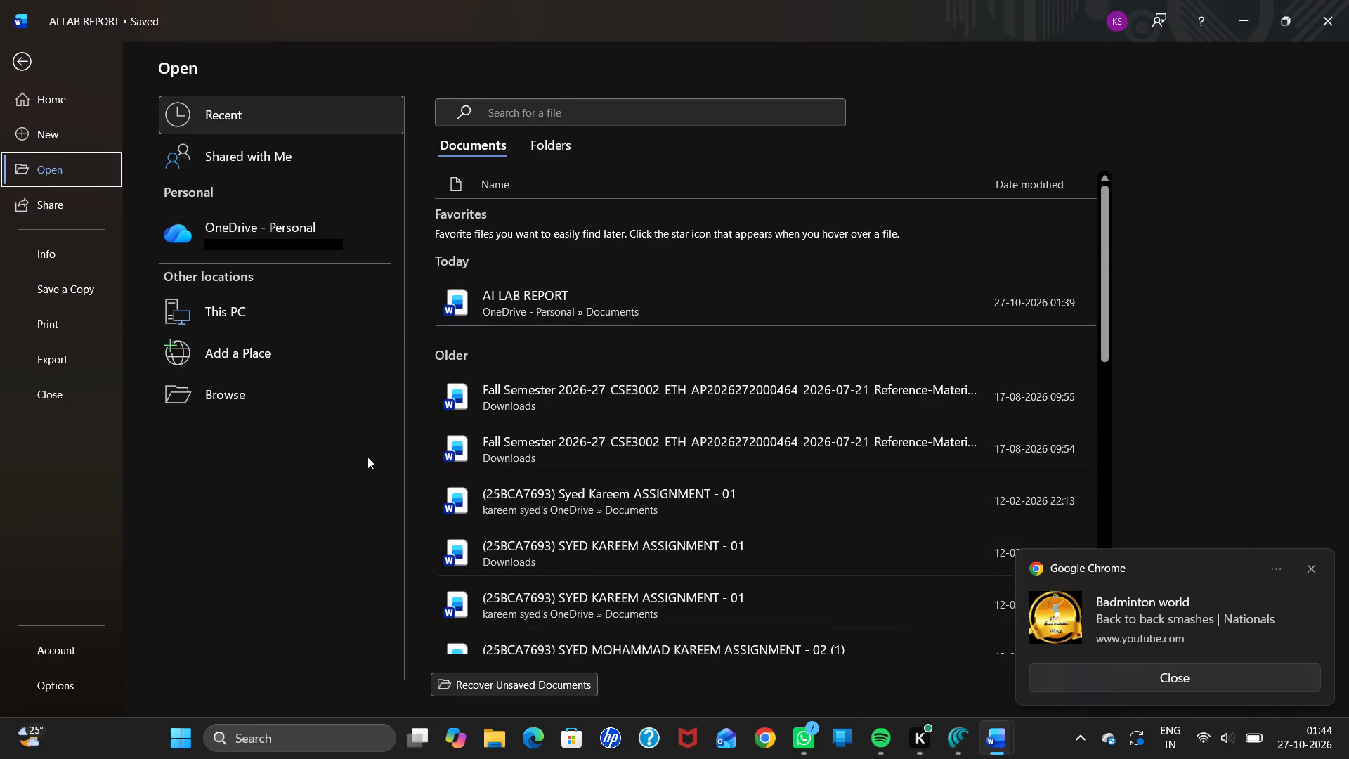
scroll(619, 653, down, 4)
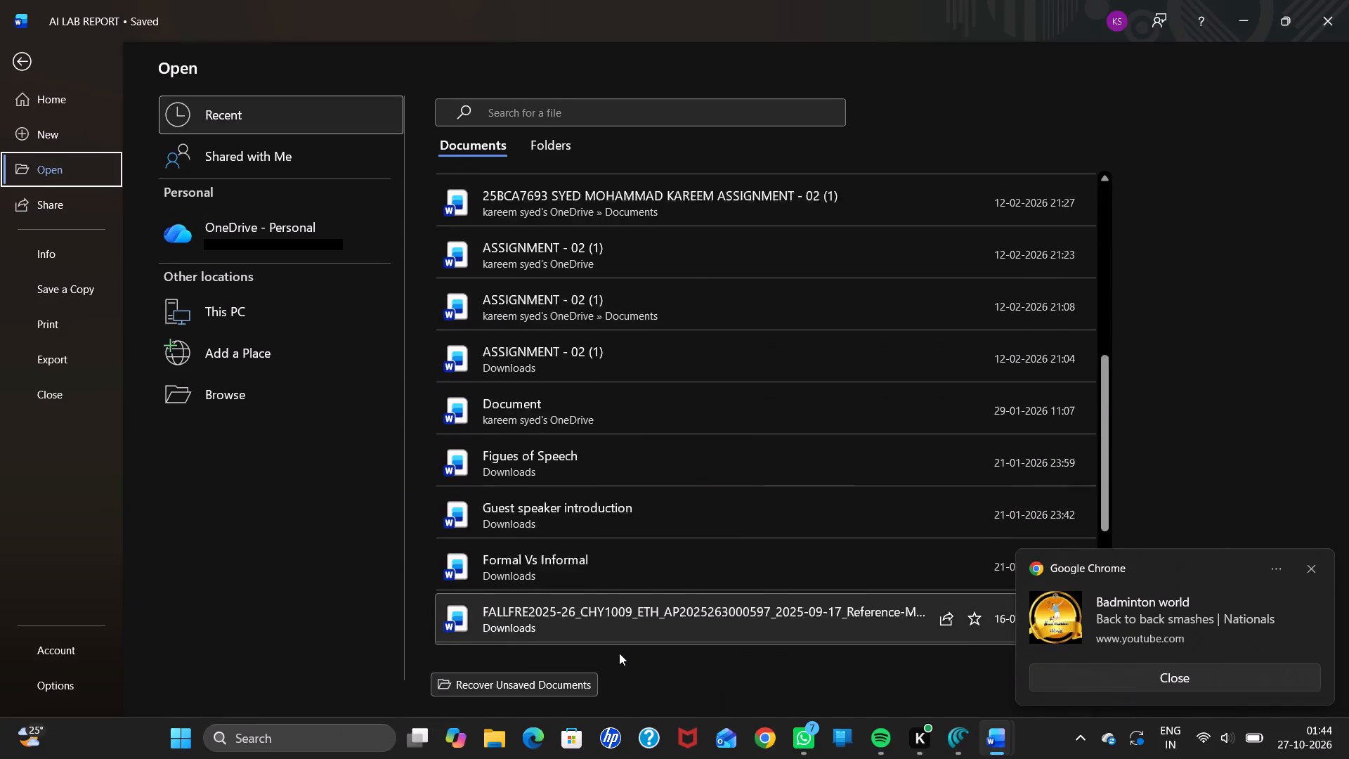
scroll(619, 653, down, 1)
scroll(619, 653, up, 10)
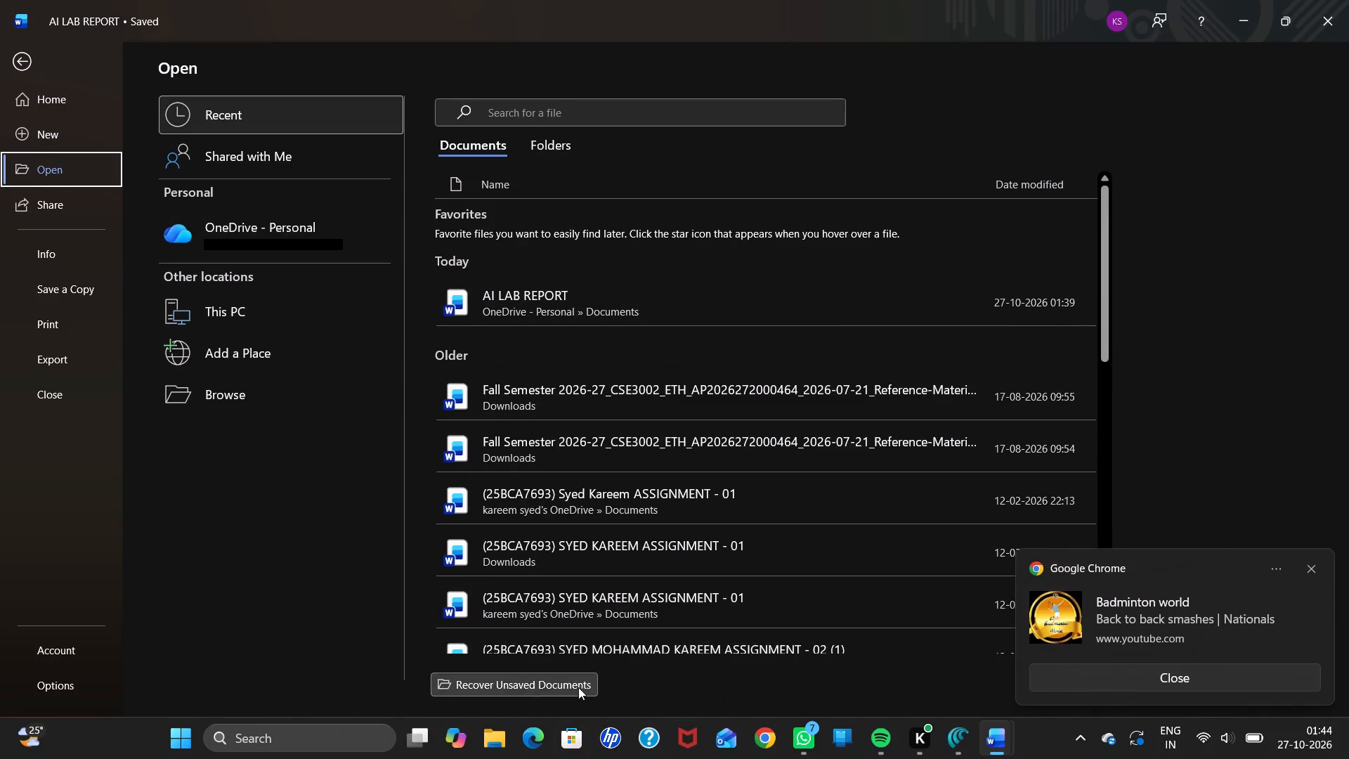
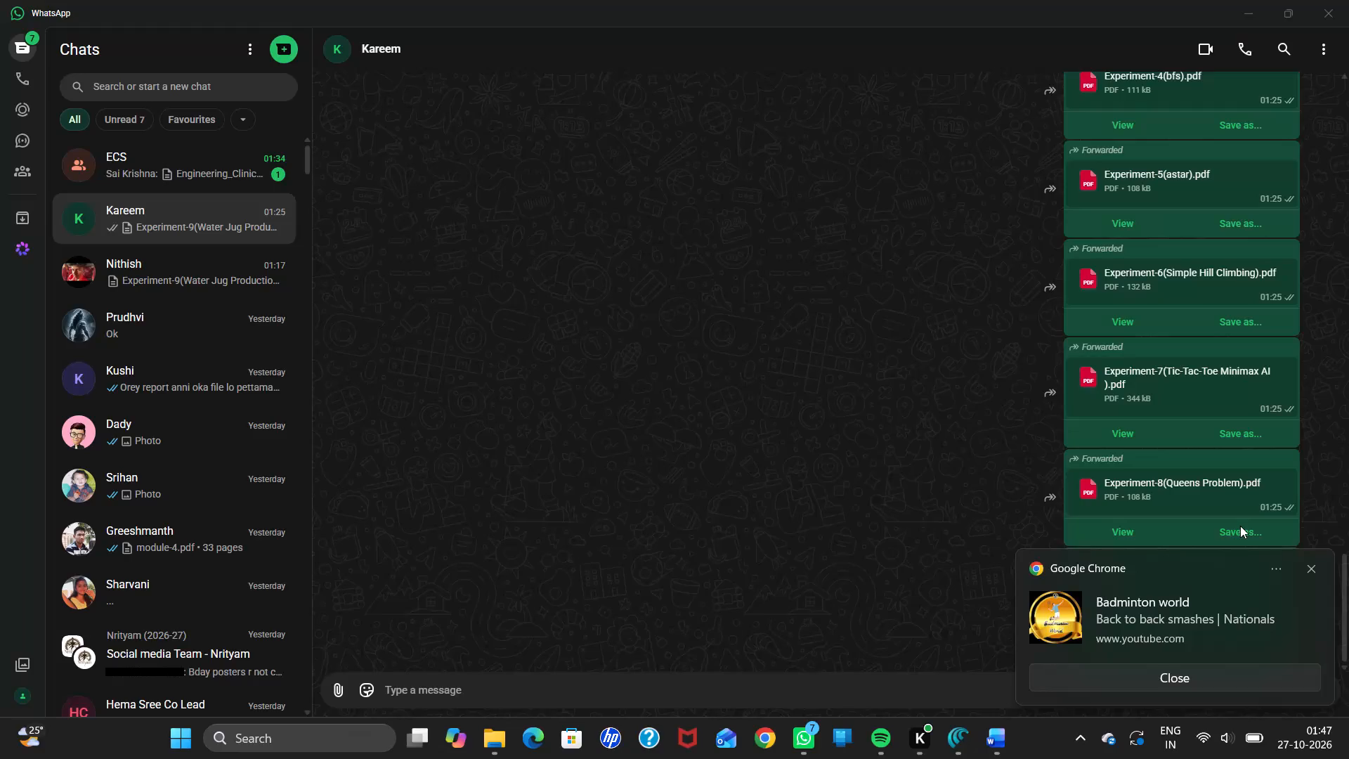
Dismiss the Badminton world notification that covers the end of the chat with the forwarded experiment PDFs.
click(1240, 526)
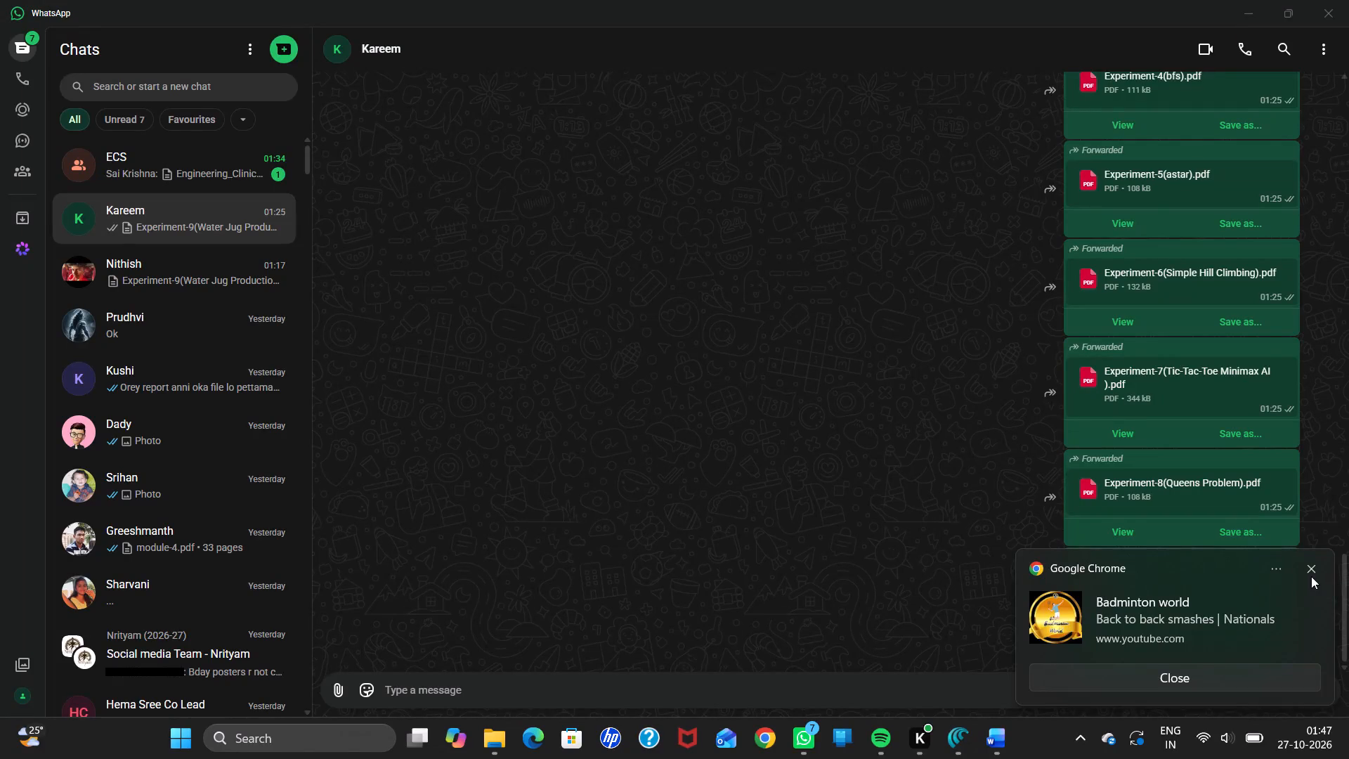
click(1308, 562)
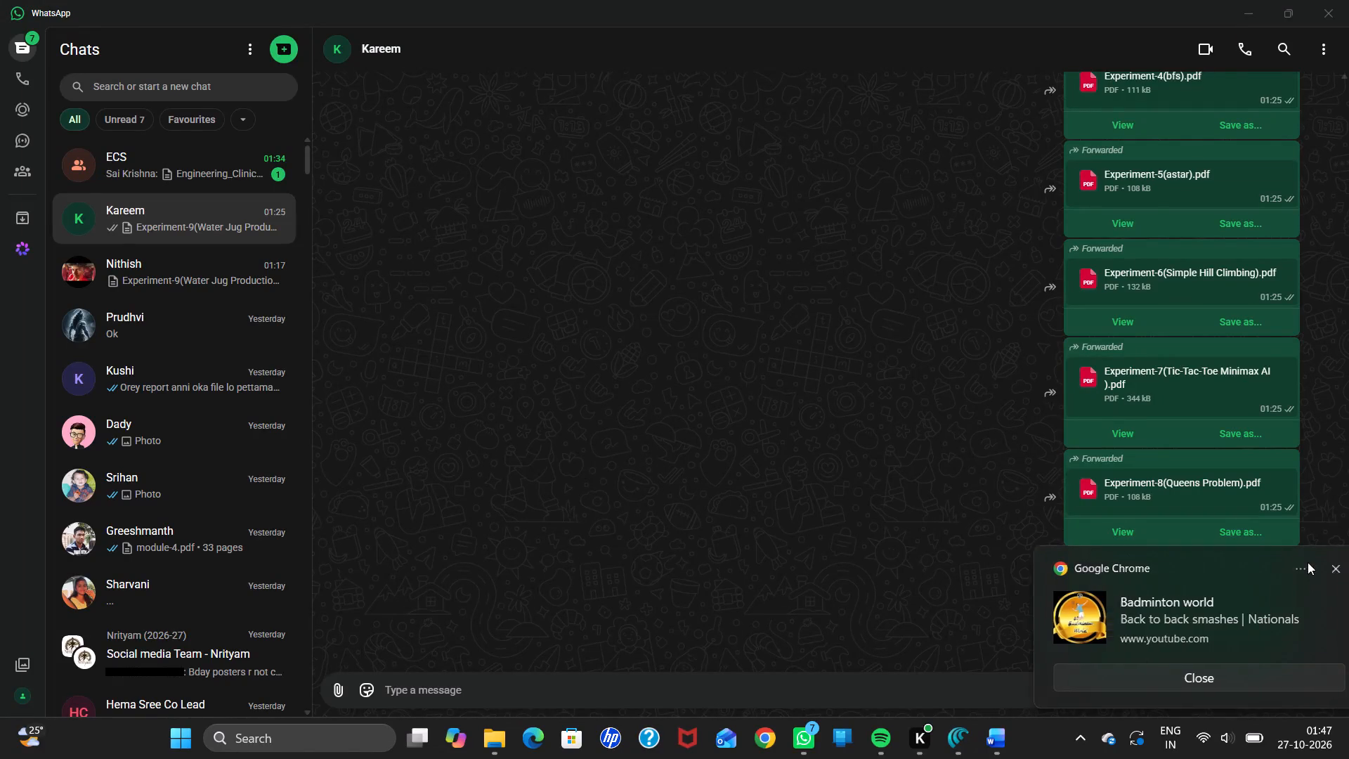
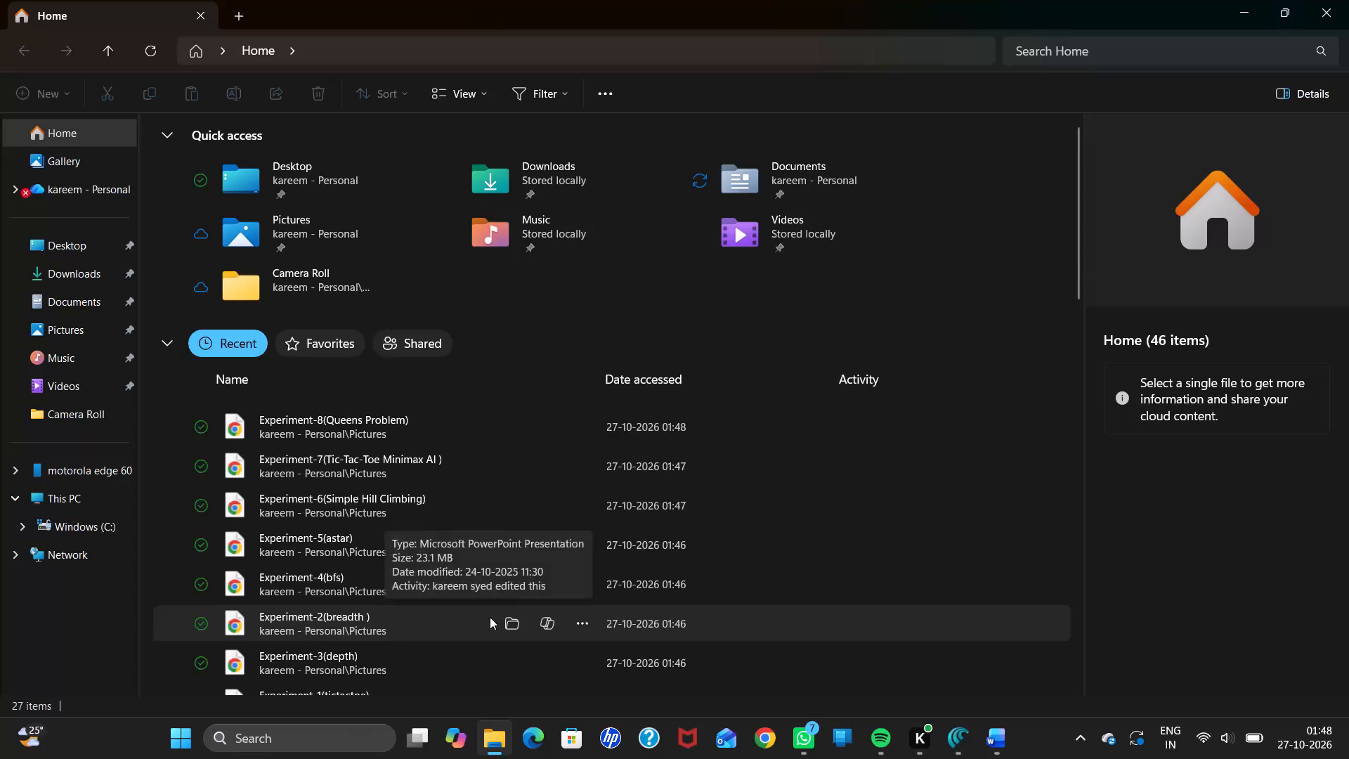
Open the Experiment-1(tictactoe) PDF from the recent files.
scroll(503, 616, down, 1)
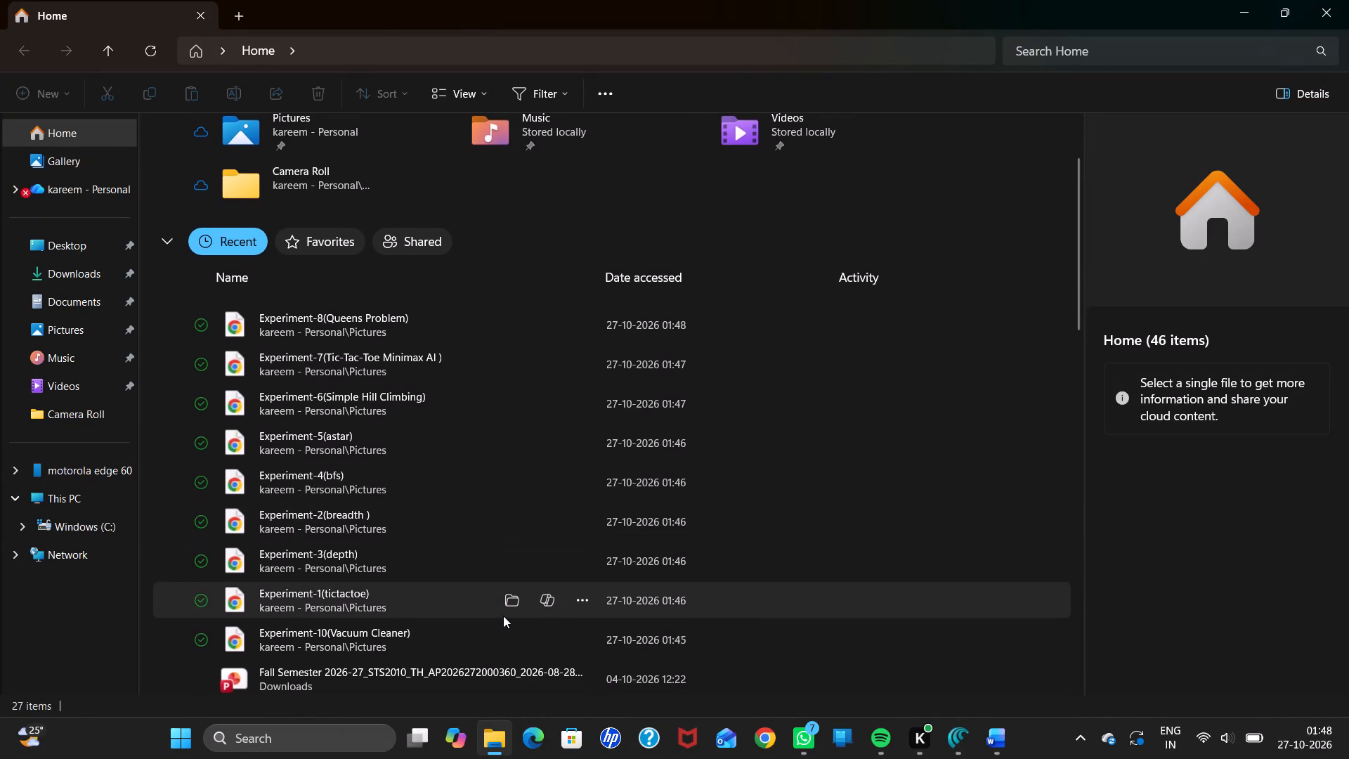
click(480, 615)
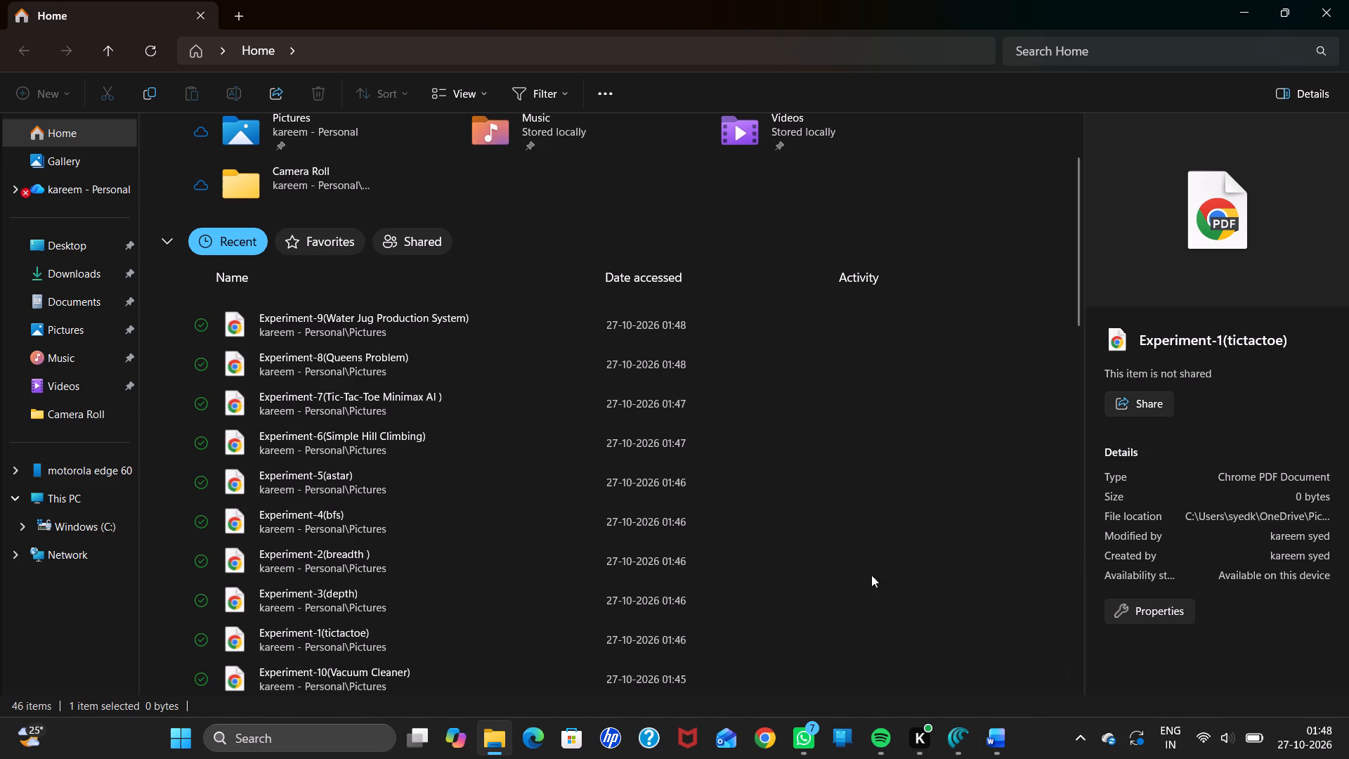
double_click(451, 640)
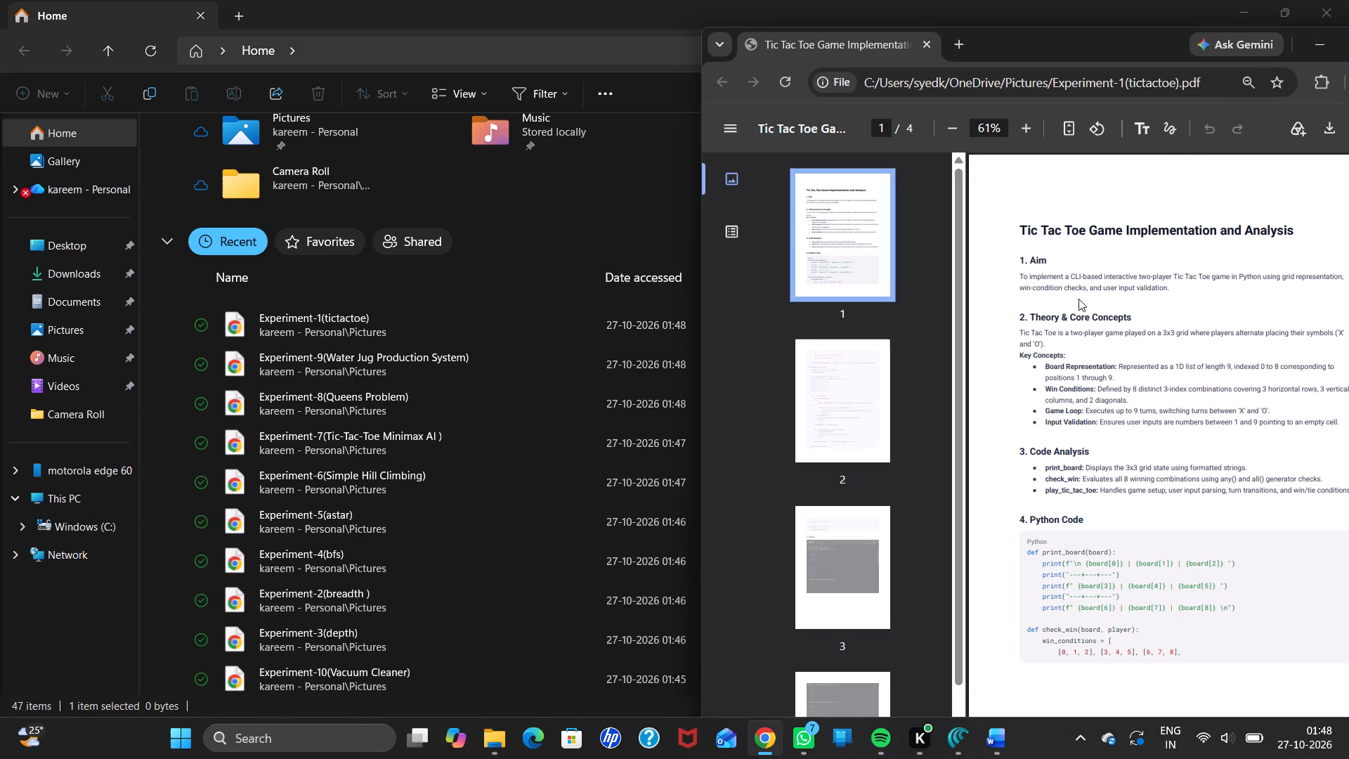
Clear away the file browser window and show the Experiment-1(tictactoe) PDF in a full-size browser window.
click(1278, 6)
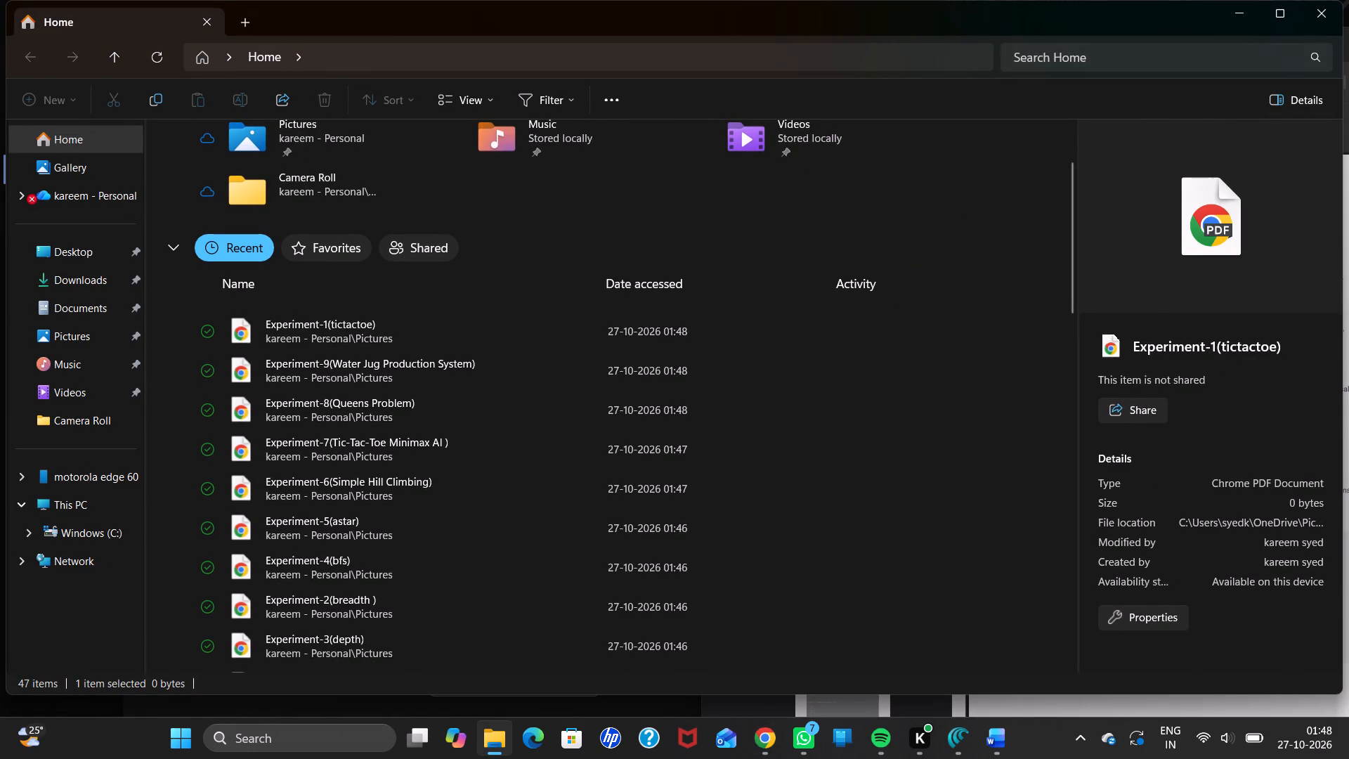
click(1244, 7)
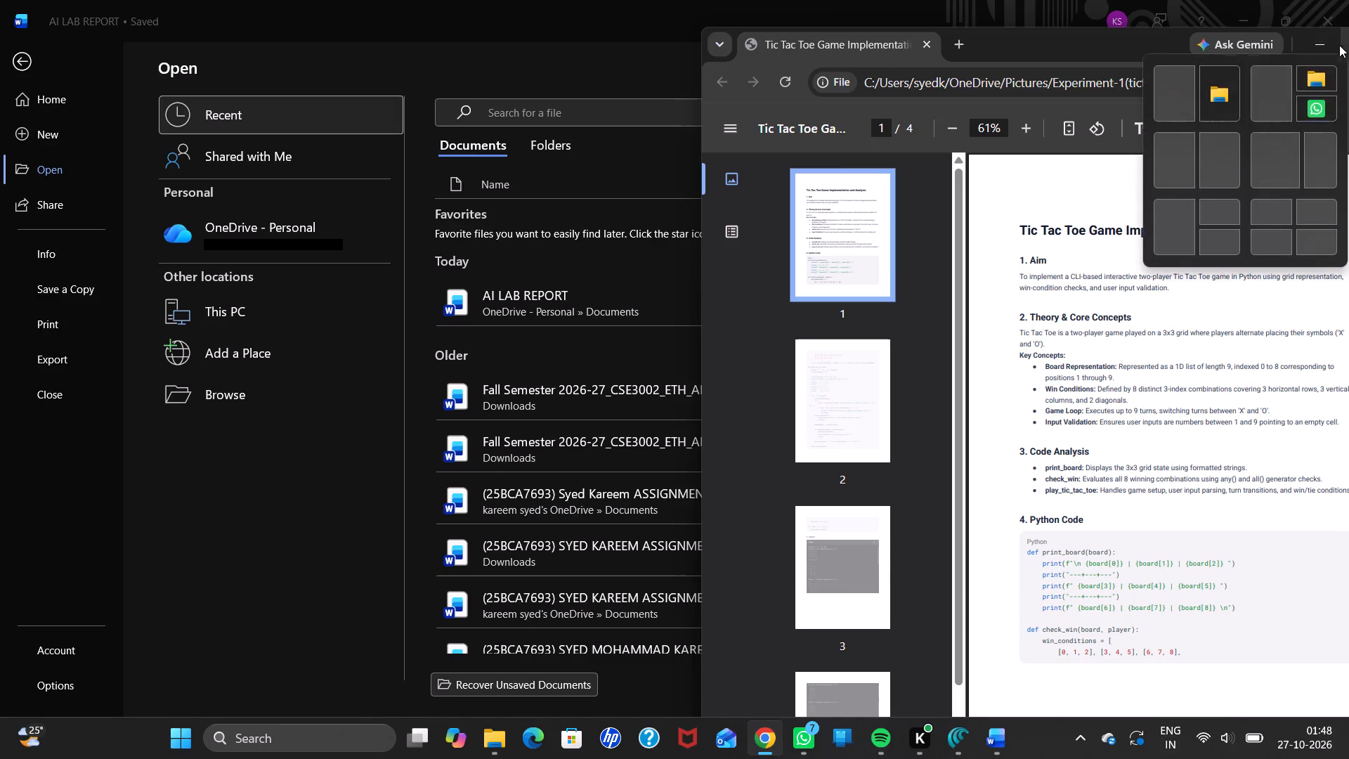
click(1348, 39)
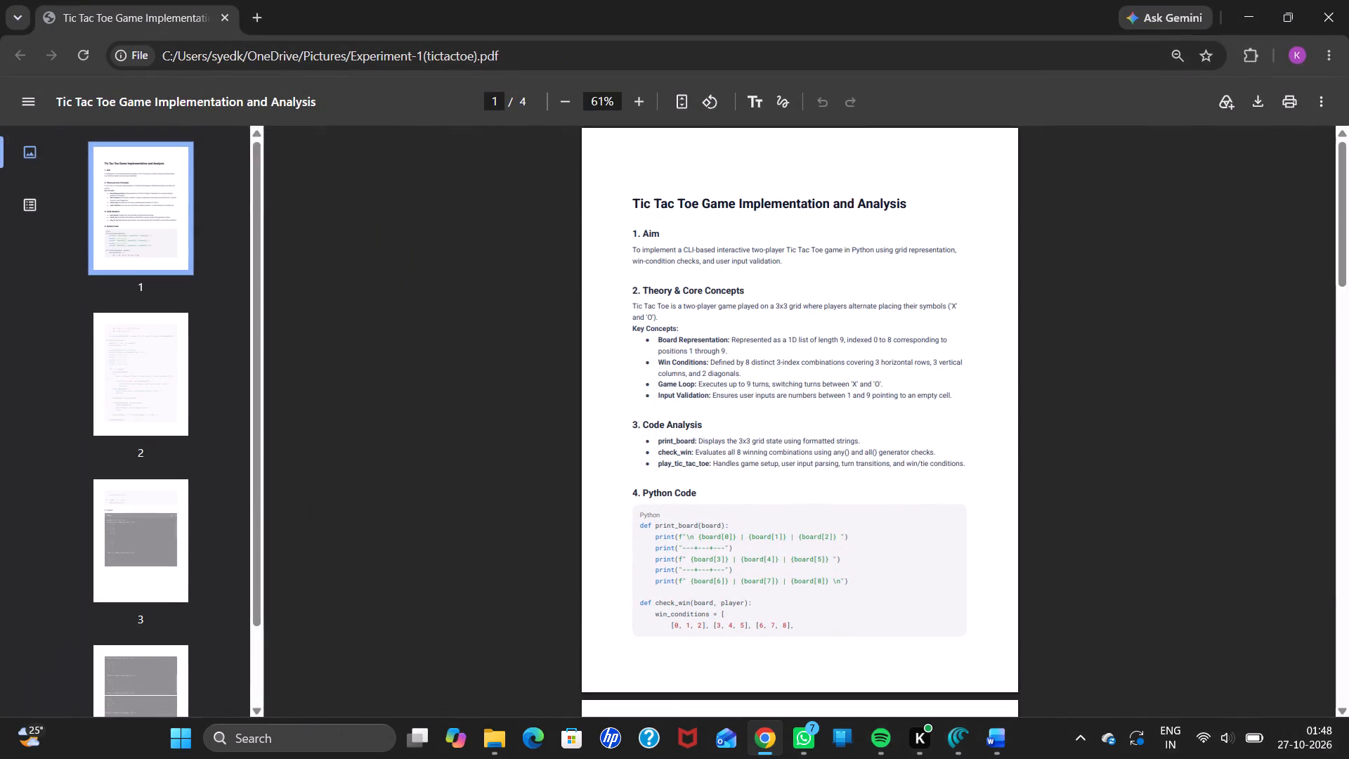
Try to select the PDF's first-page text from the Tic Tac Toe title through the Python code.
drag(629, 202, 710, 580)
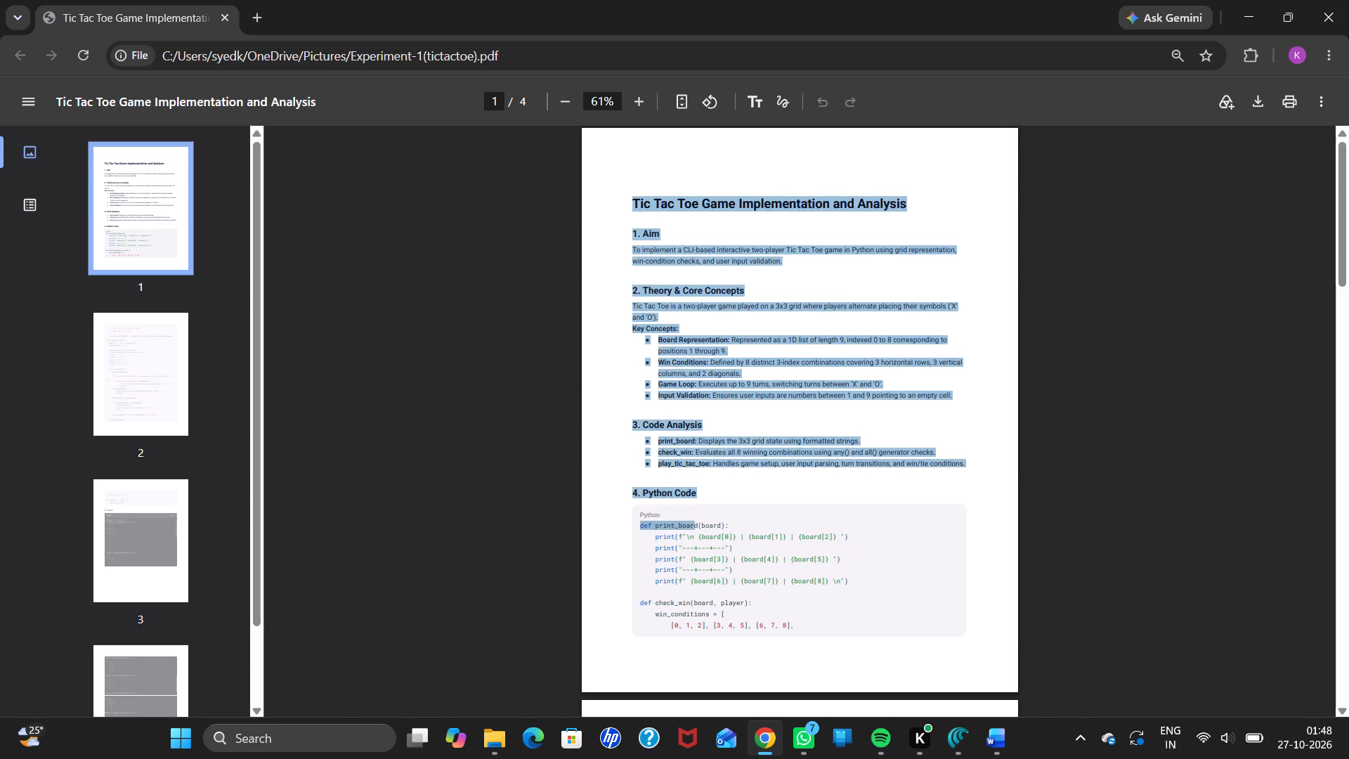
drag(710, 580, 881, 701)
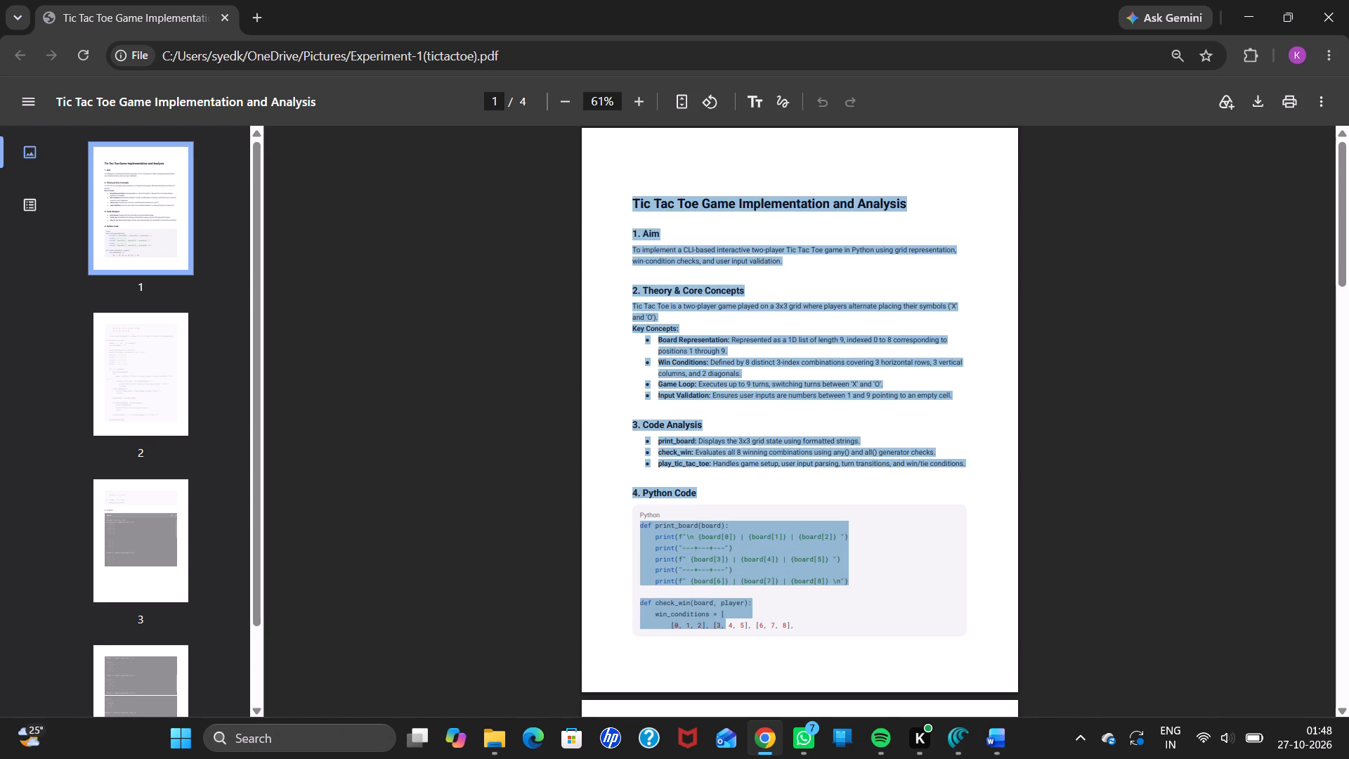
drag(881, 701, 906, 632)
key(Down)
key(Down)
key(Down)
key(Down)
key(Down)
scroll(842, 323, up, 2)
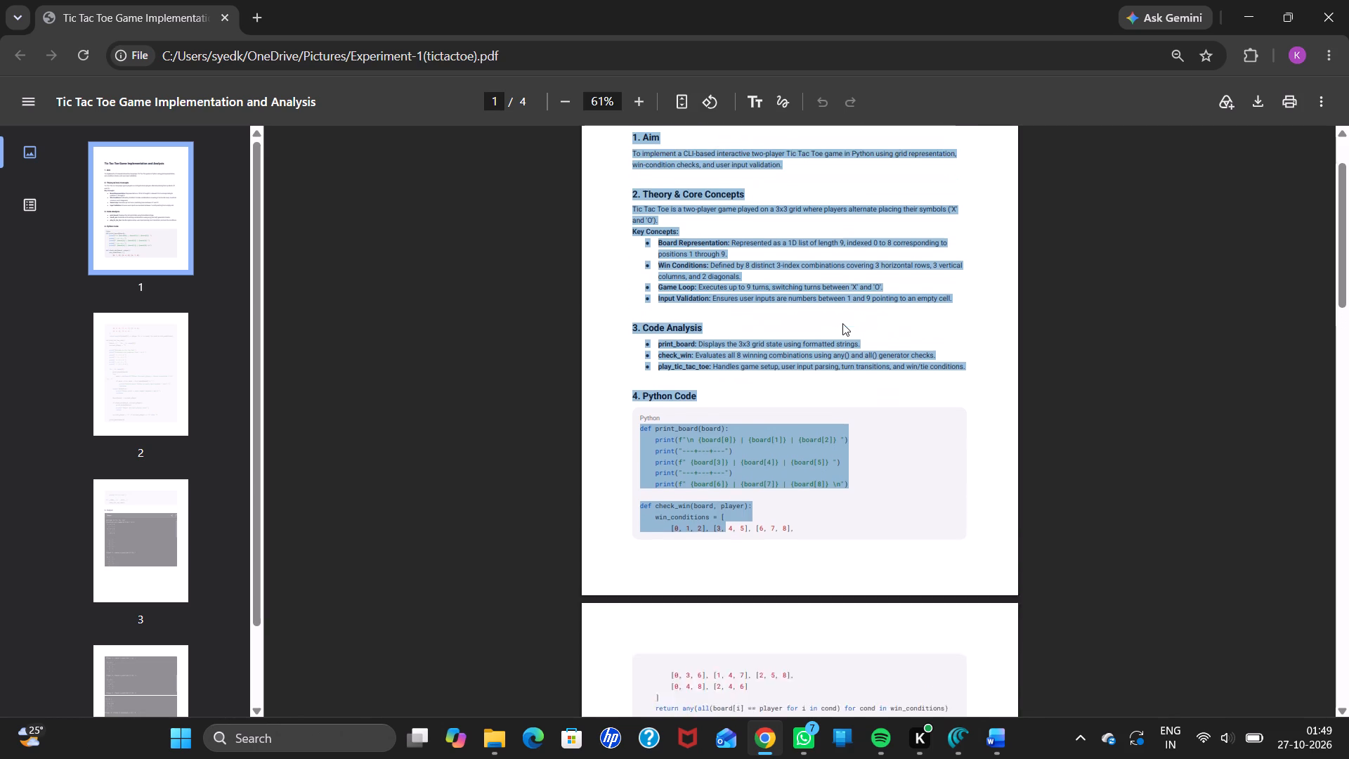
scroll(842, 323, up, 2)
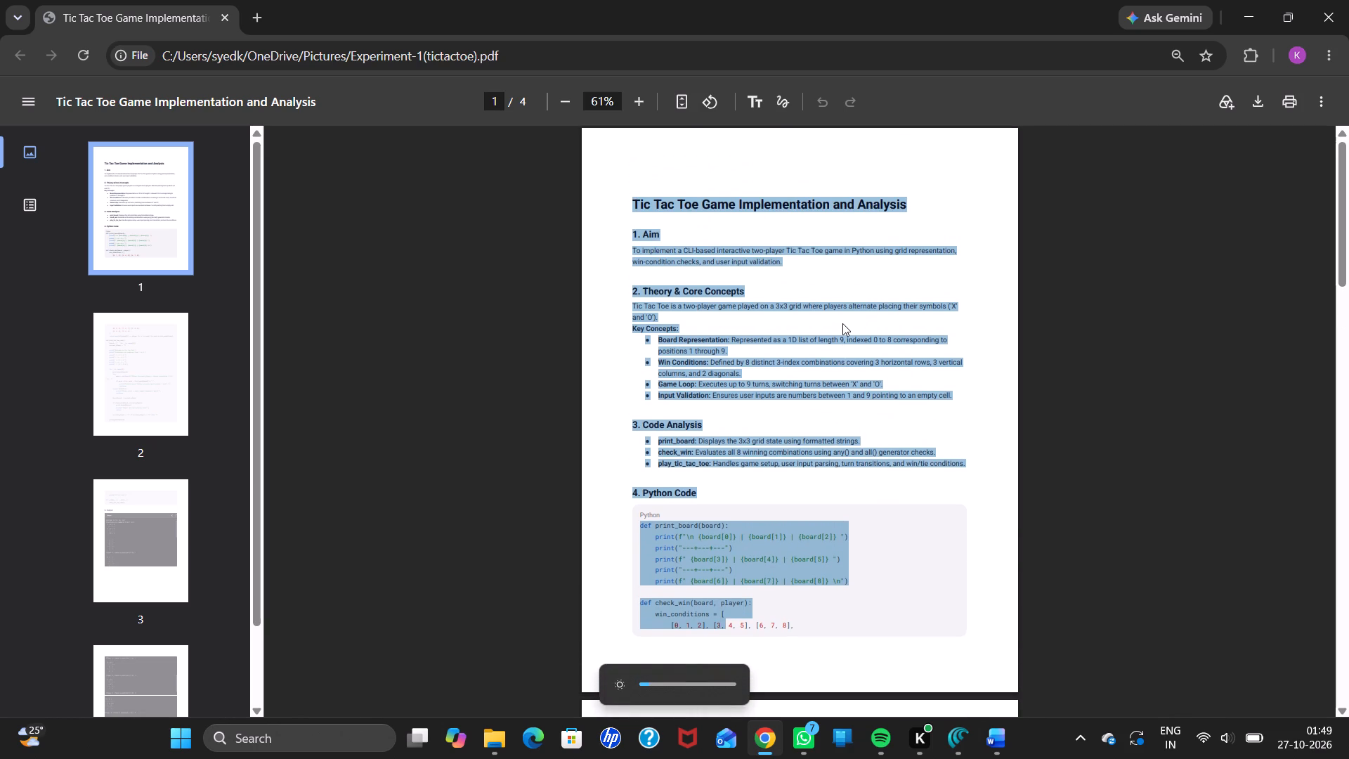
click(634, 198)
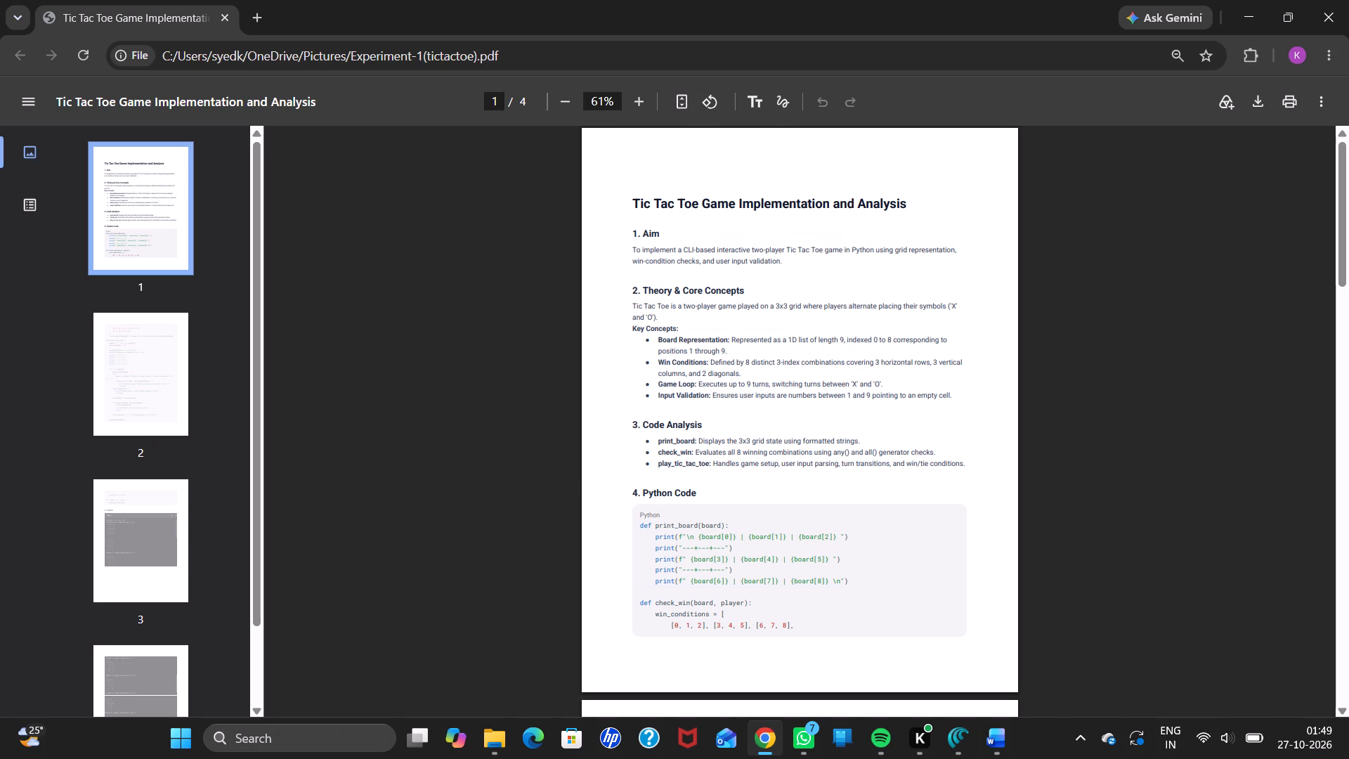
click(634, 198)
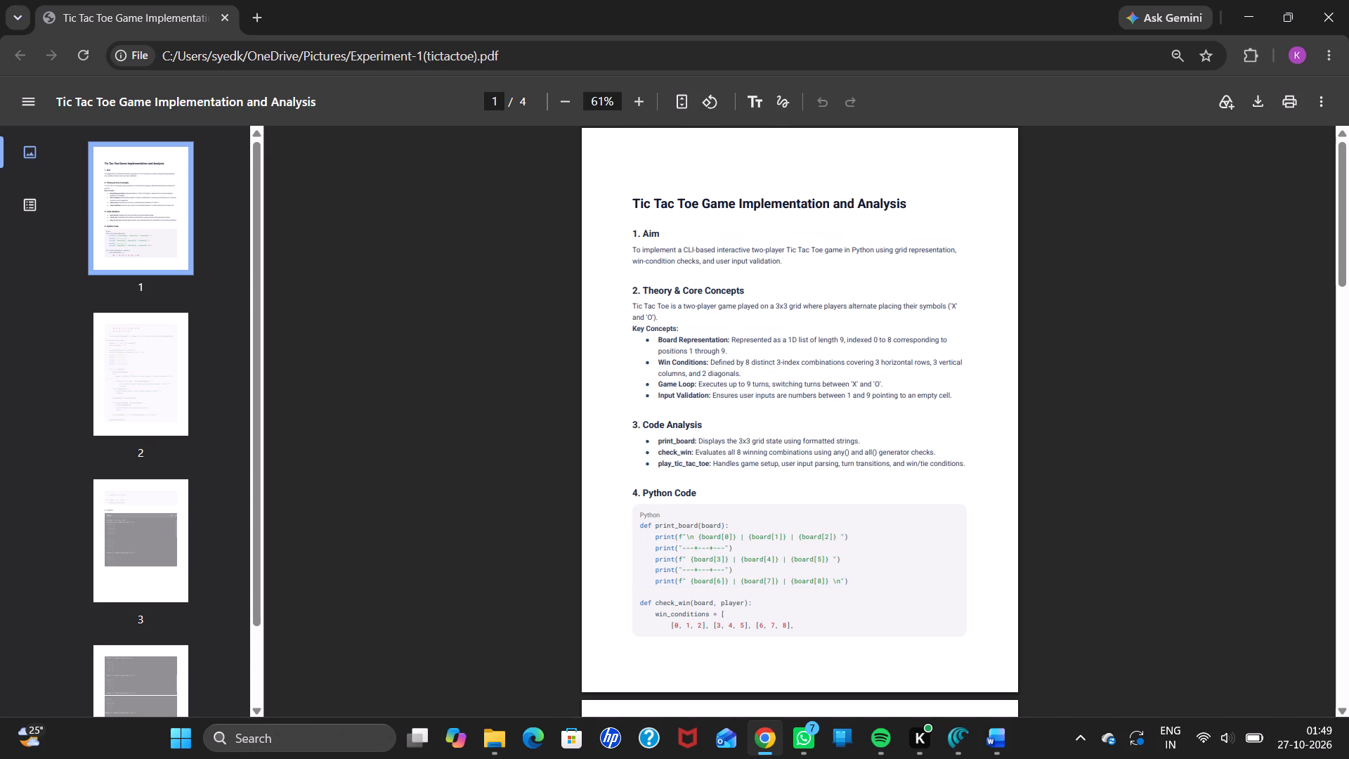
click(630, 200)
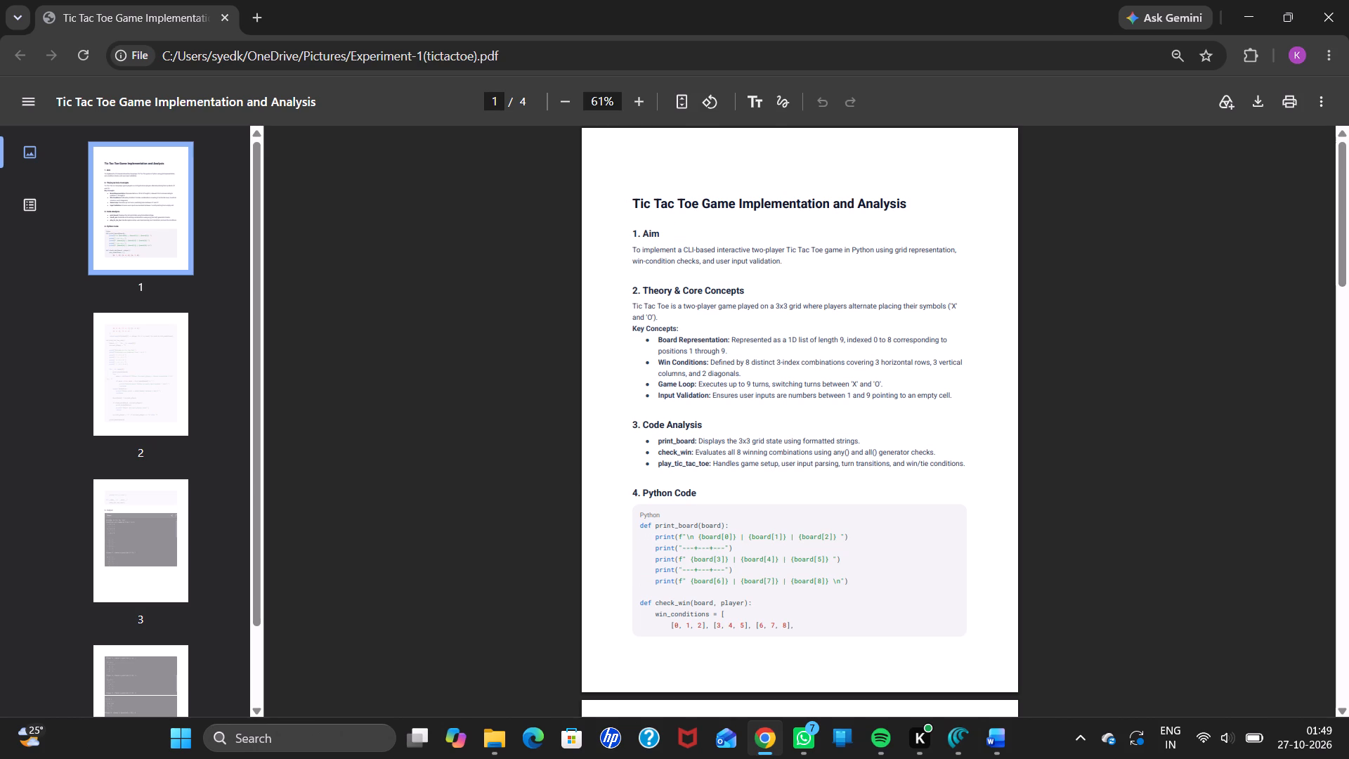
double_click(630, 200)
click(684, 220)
Look through all four pages of the Tic Tac Toe PDF and check the viewer's additional options.
scroll(617, 439, down, 14)
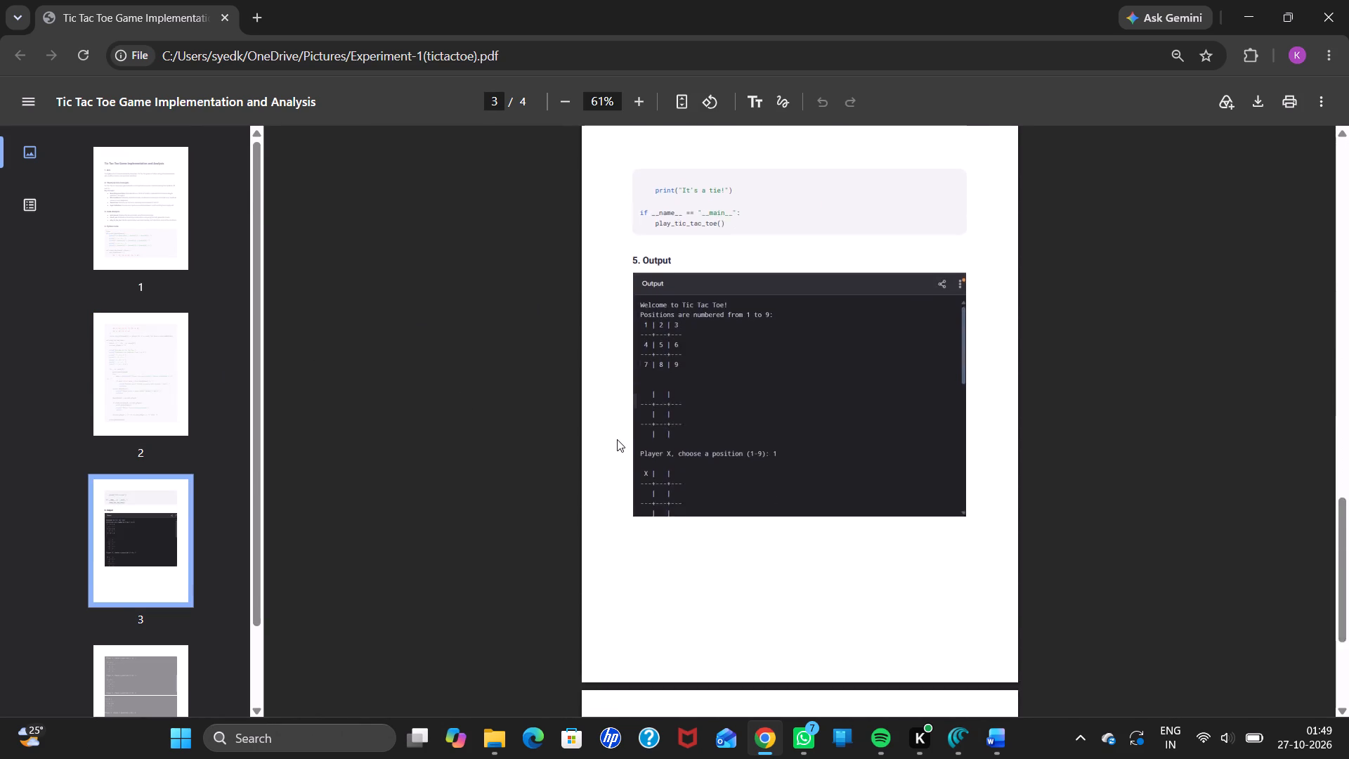
scroll(617, 439, down, 2)
scroll(617, 439, up, 16)
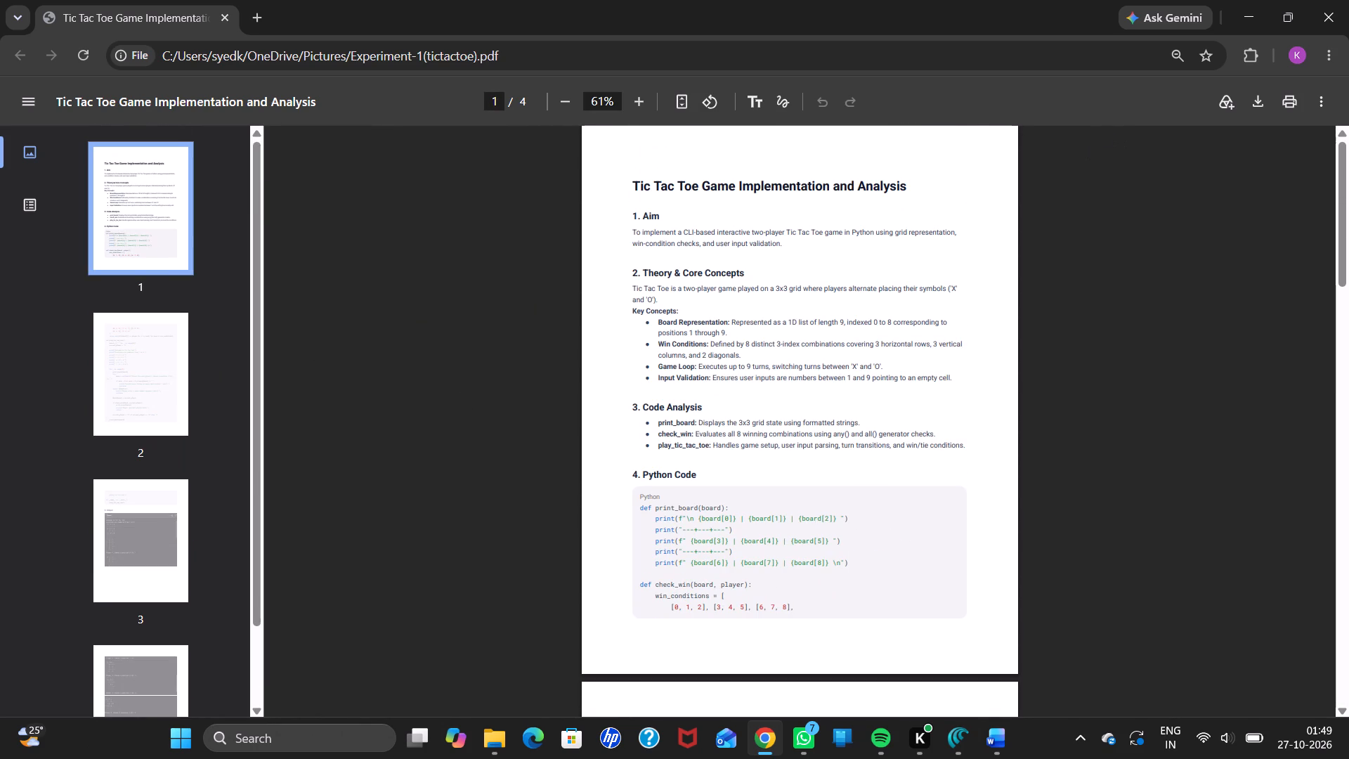
click(1317, 104)
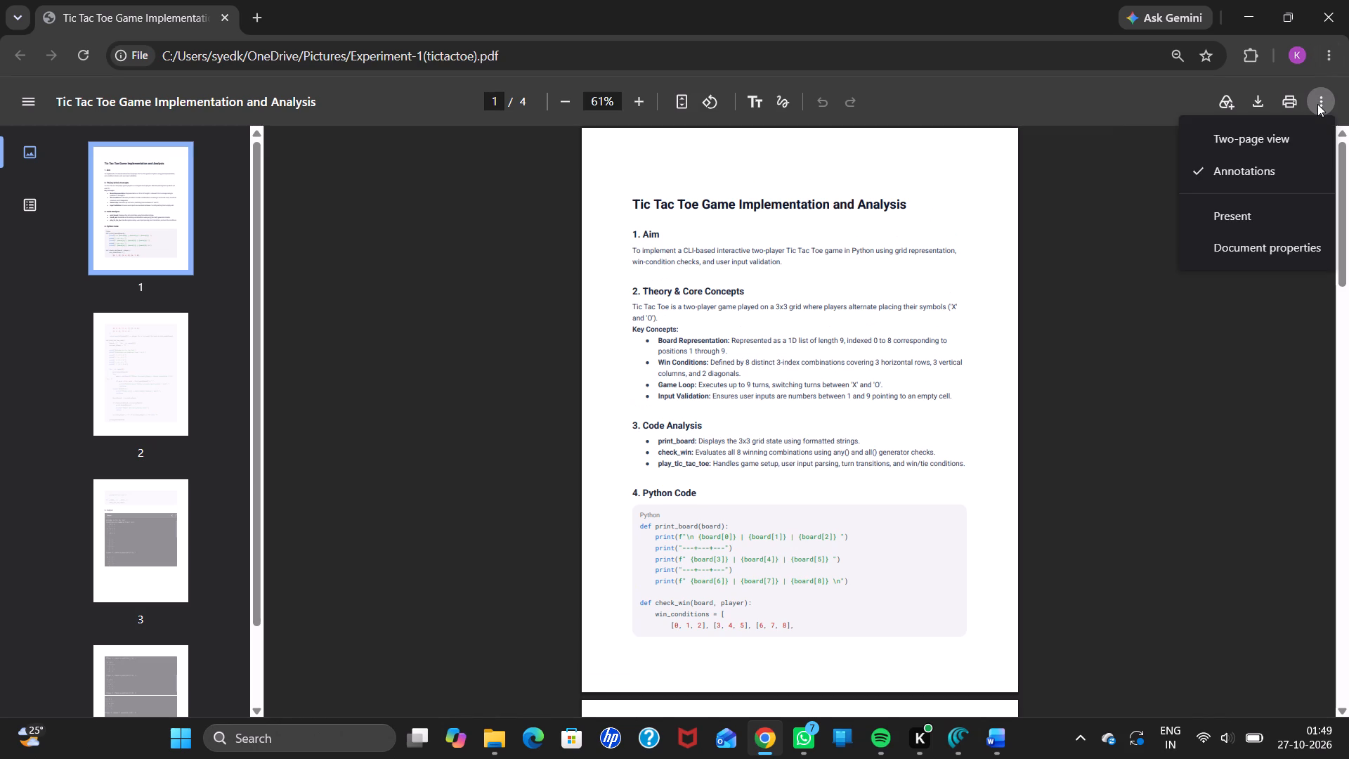
click(1163, 176)
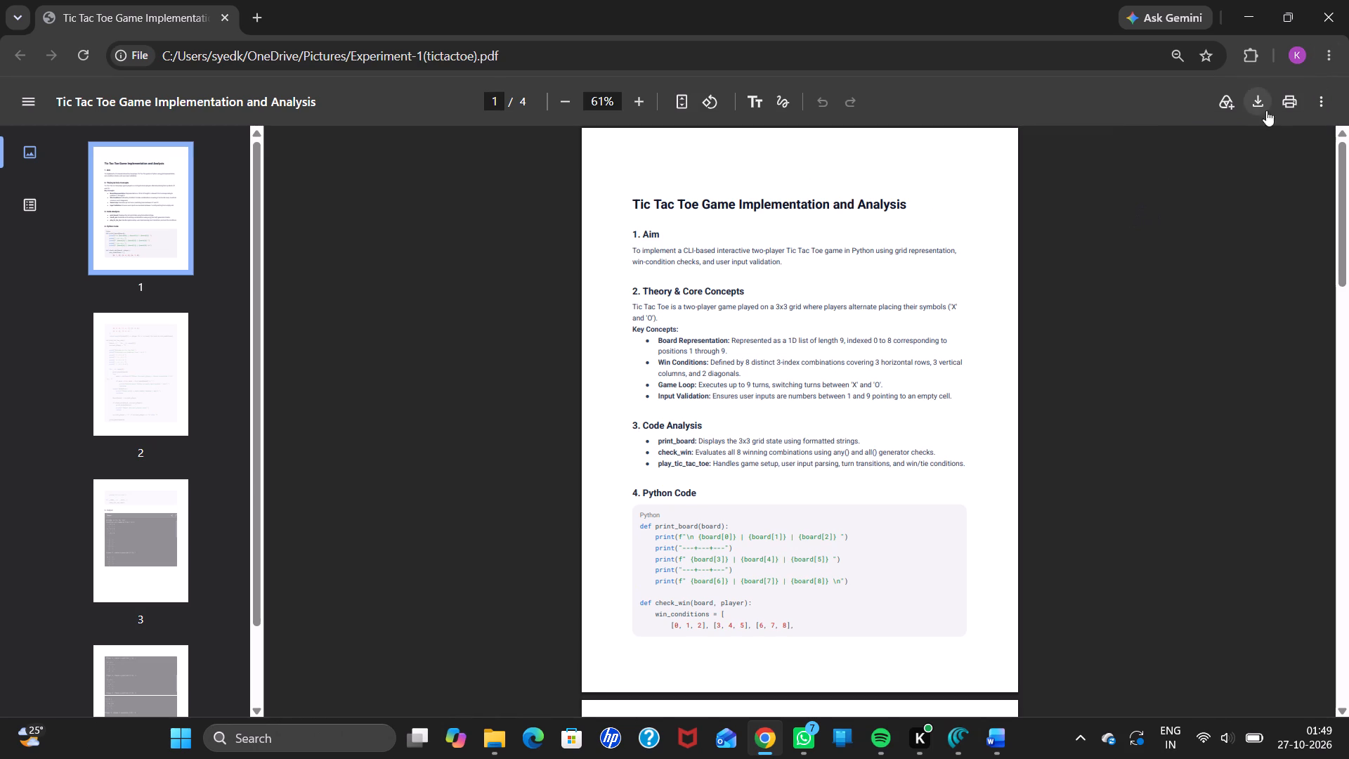
scroll(682, 265, down, 15)
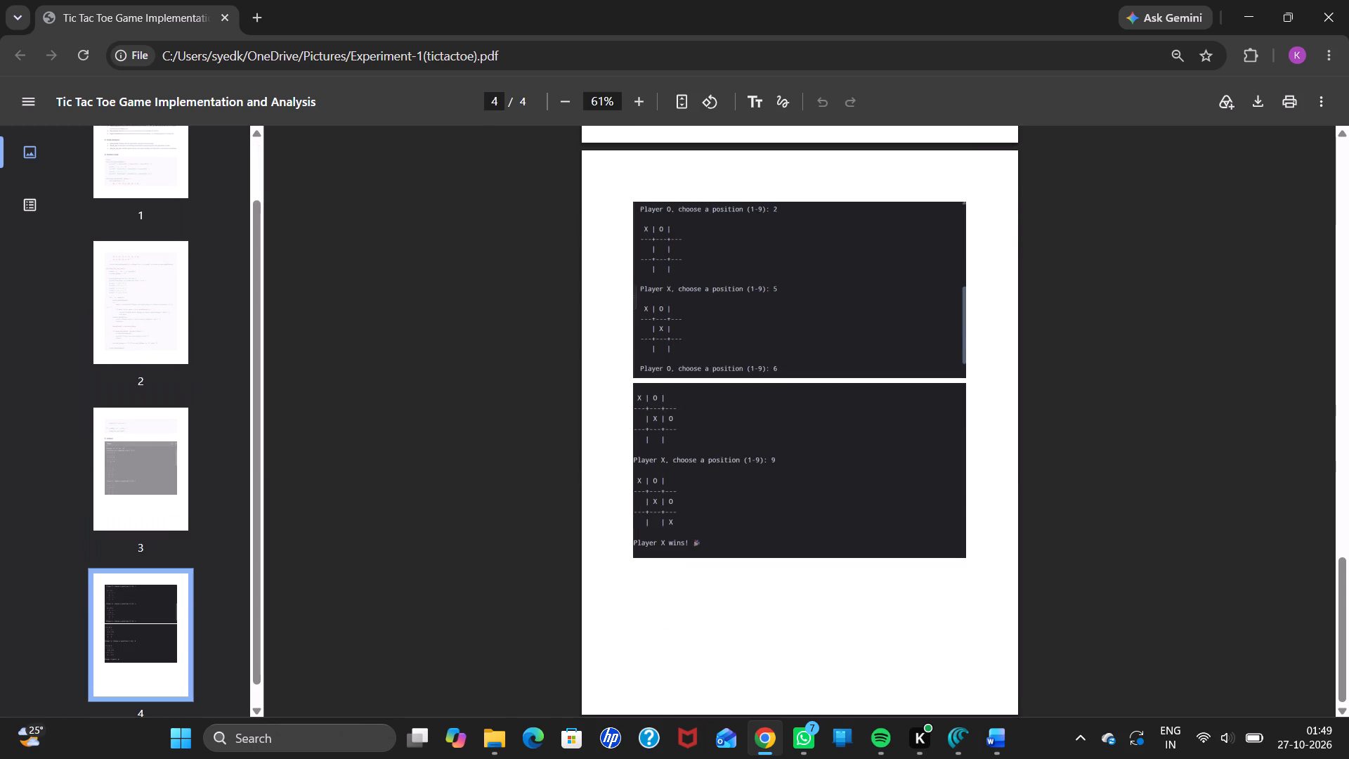
scroll(682, 265, up, 18)
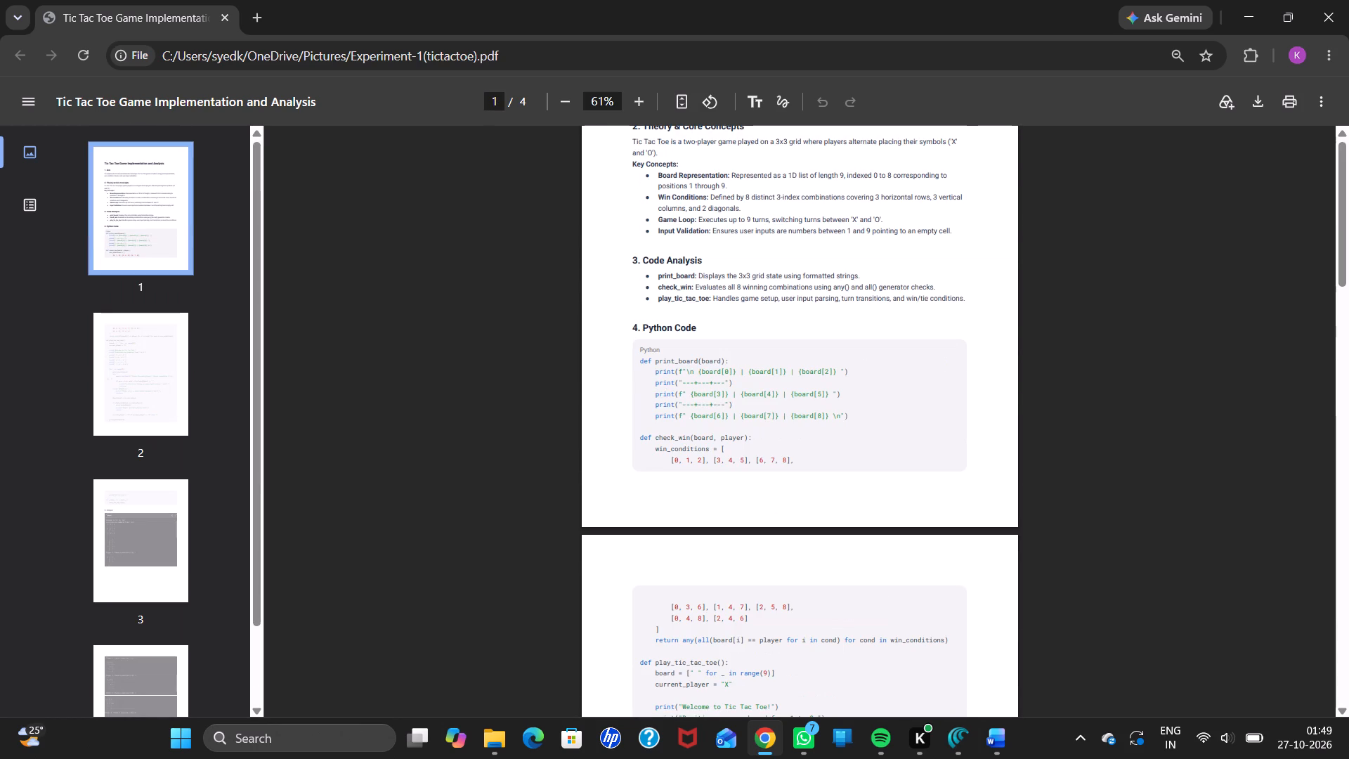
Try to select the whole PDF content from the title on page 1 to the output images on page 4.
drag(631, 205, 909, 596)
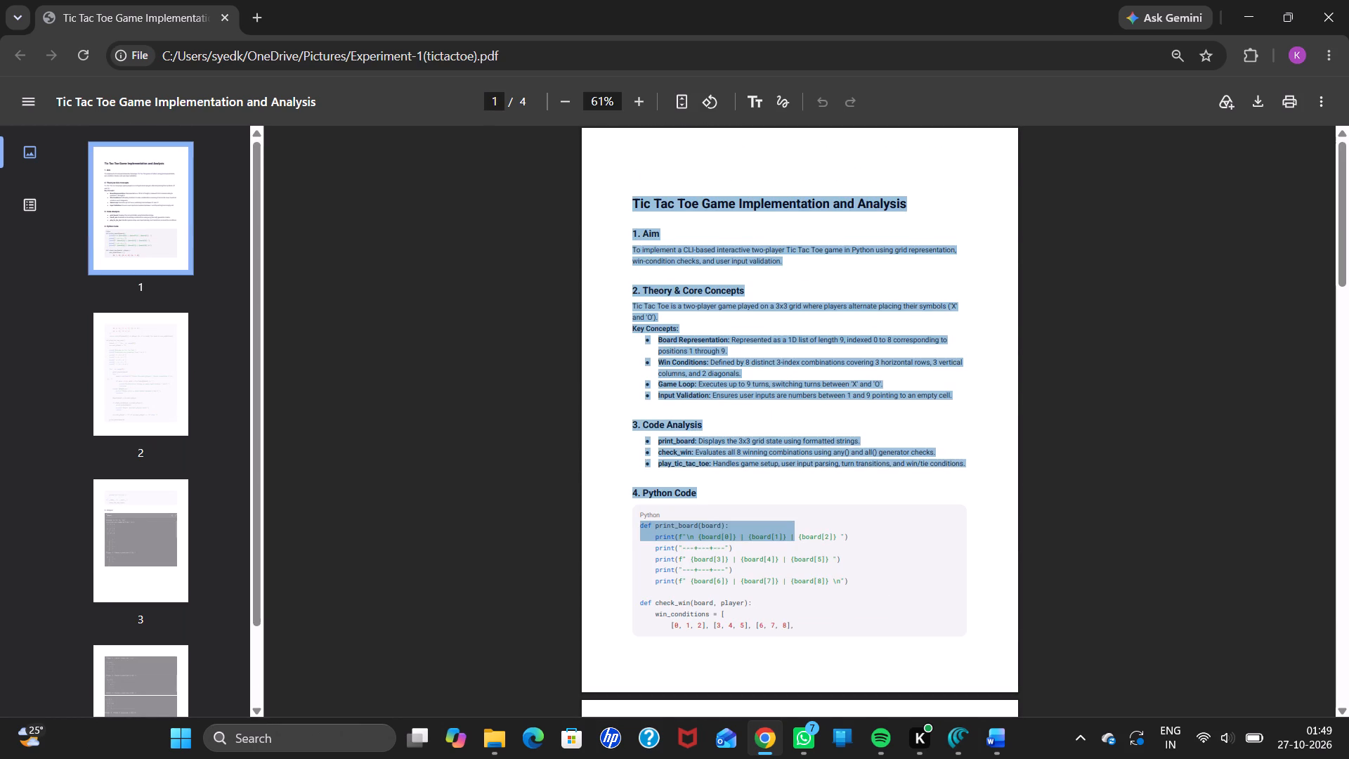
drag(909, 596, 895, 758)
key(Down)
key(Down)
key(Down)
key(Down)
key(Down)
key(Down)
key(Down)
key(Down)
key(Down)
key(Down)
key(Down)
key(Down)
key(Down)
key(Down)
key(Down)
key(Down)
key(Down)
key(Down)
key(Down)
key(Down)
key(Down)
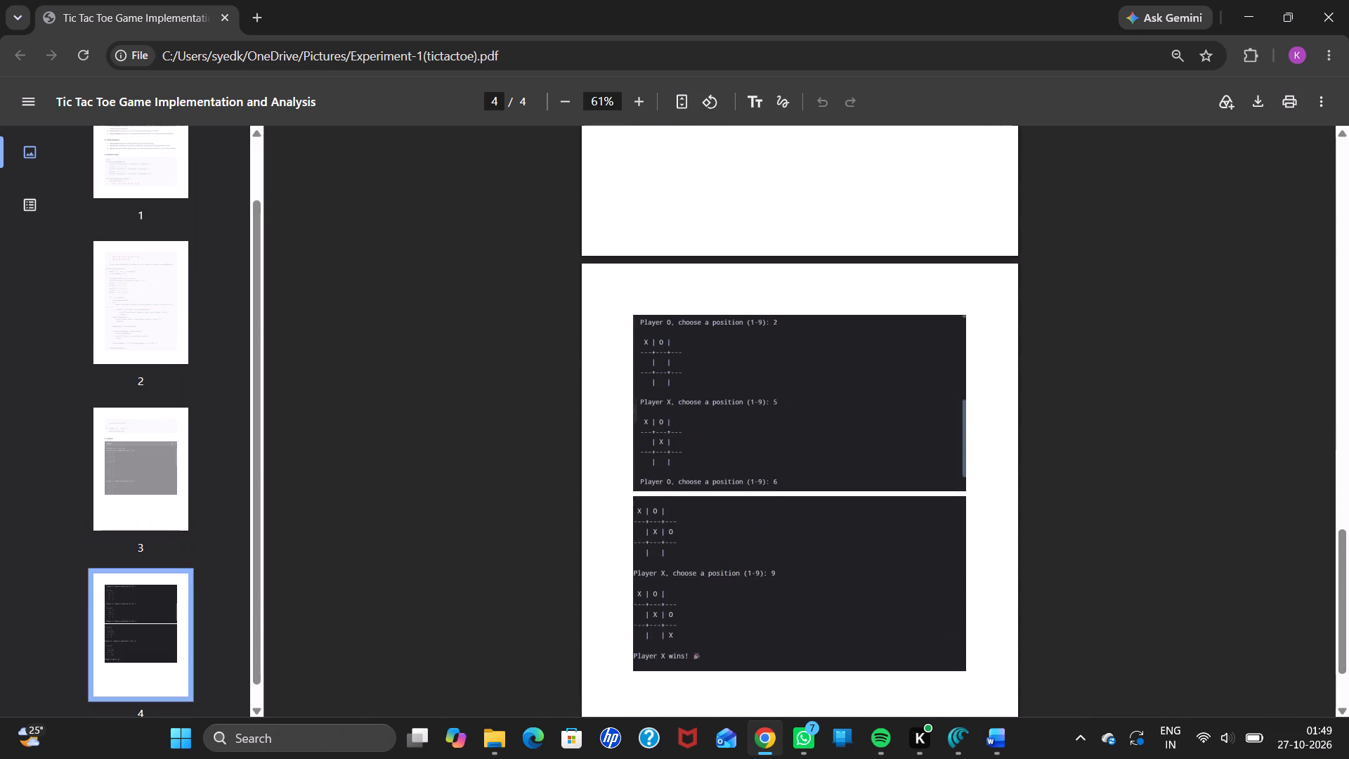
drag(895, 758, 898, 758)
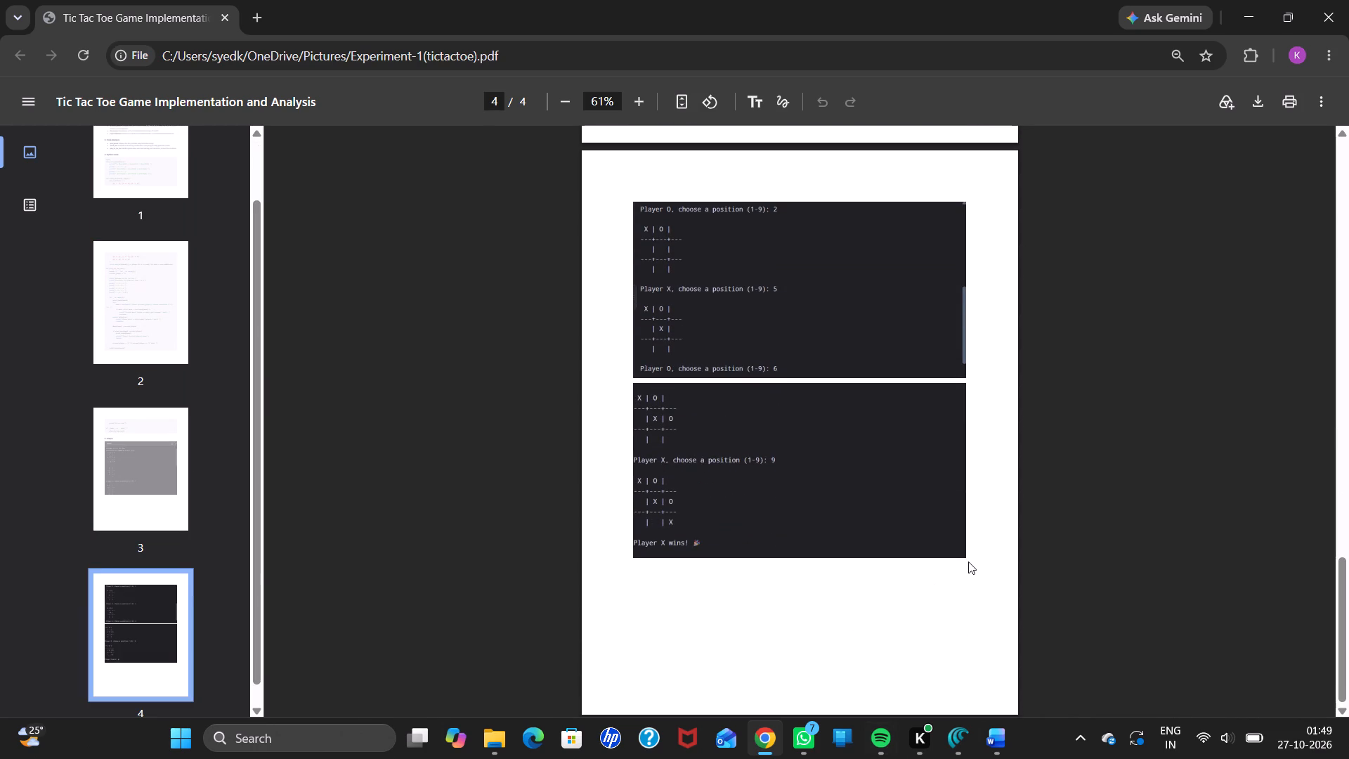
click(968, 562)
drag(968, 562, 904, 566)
Examine the PDF's document outline from the first page, and return to the page thumbnails.
scroll(904, 566, up, 19)
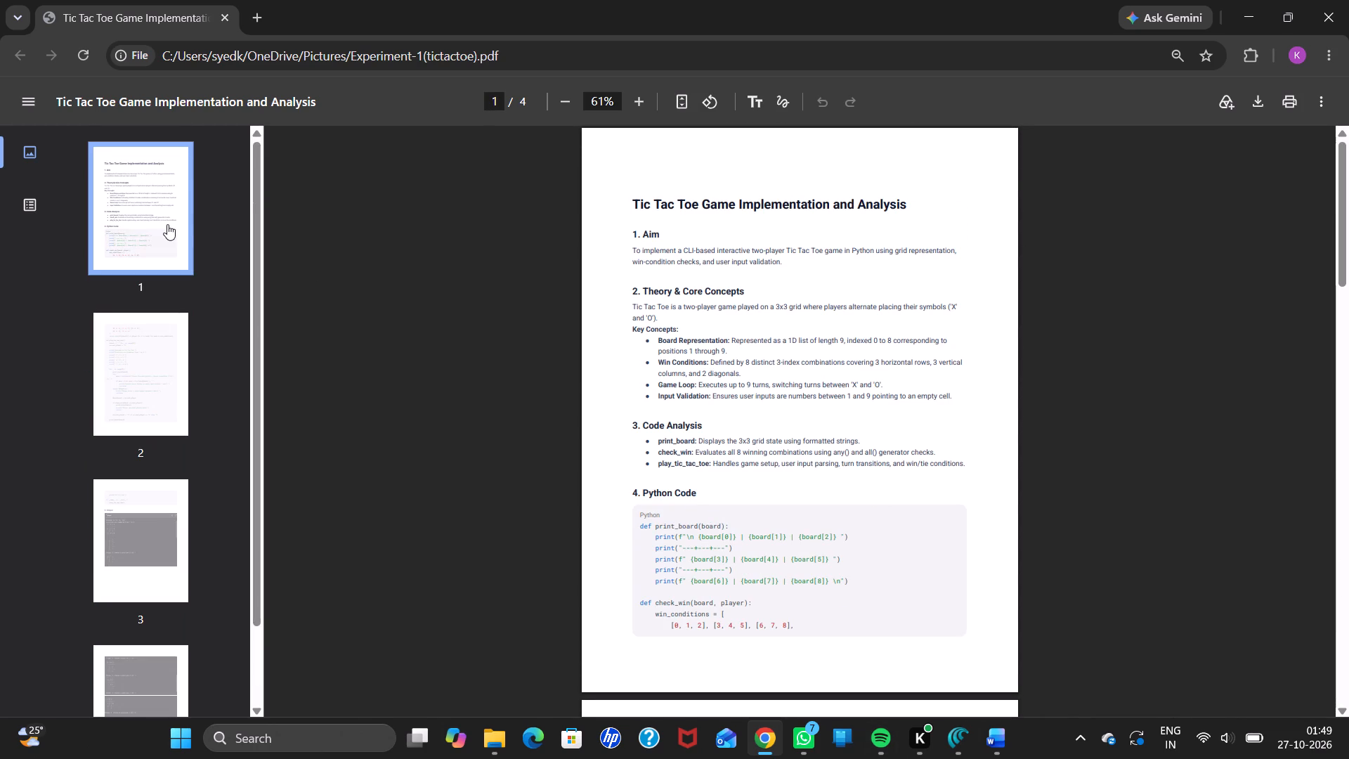
click(26, 195)
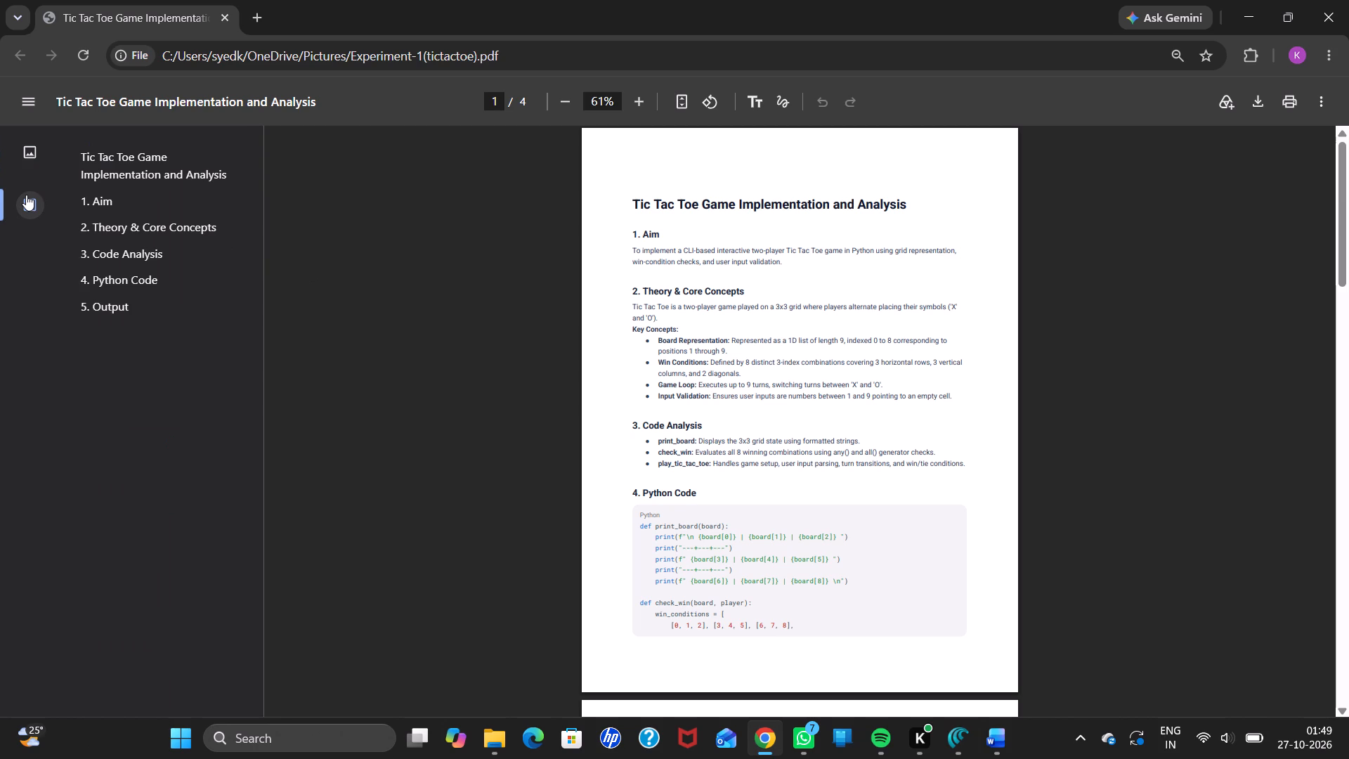
click(18, 162)
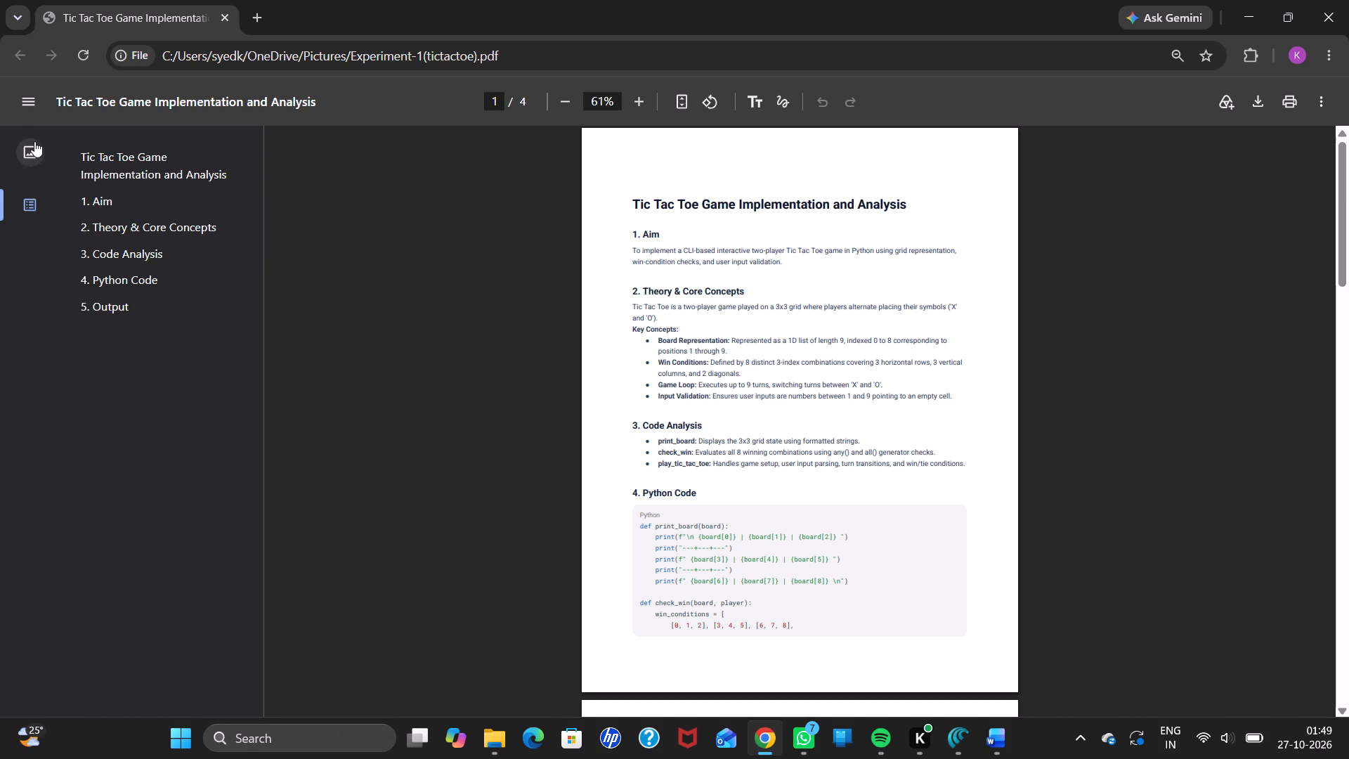
click(32, 155)
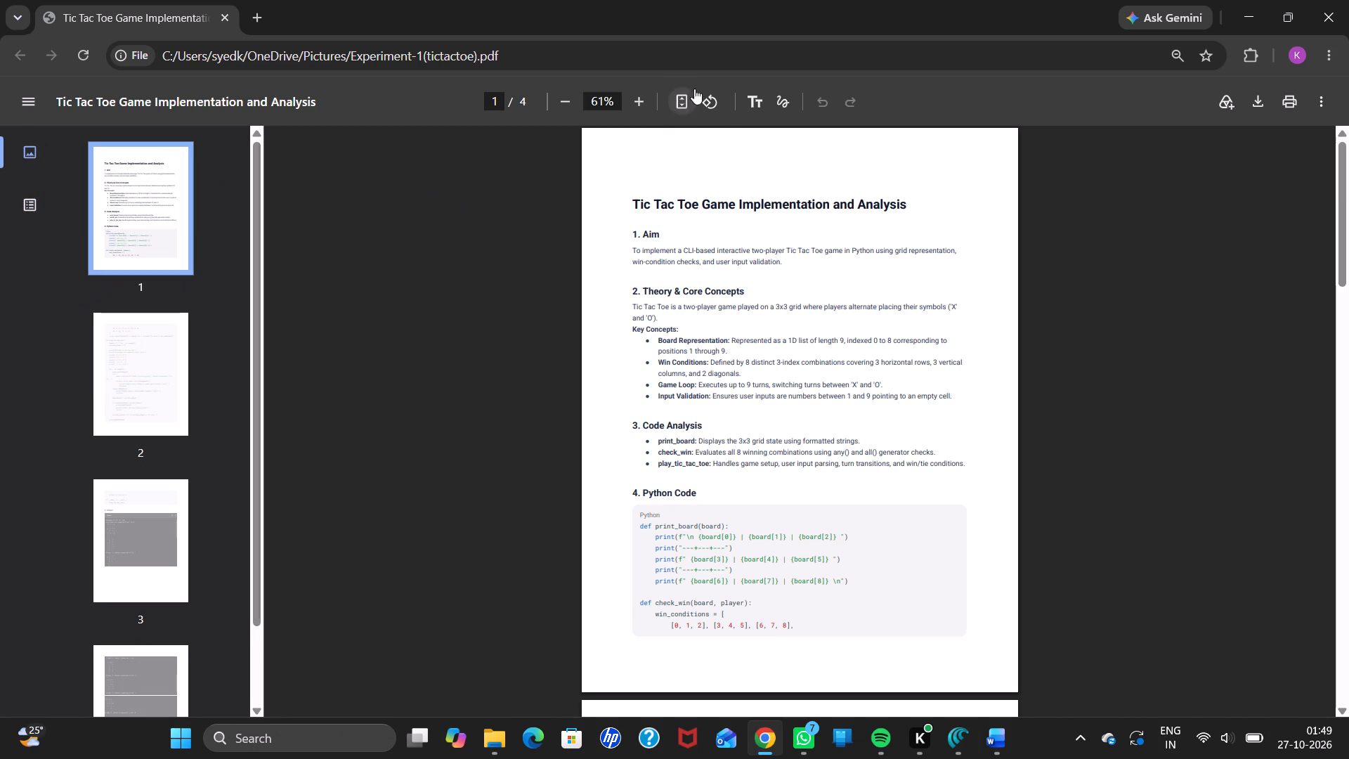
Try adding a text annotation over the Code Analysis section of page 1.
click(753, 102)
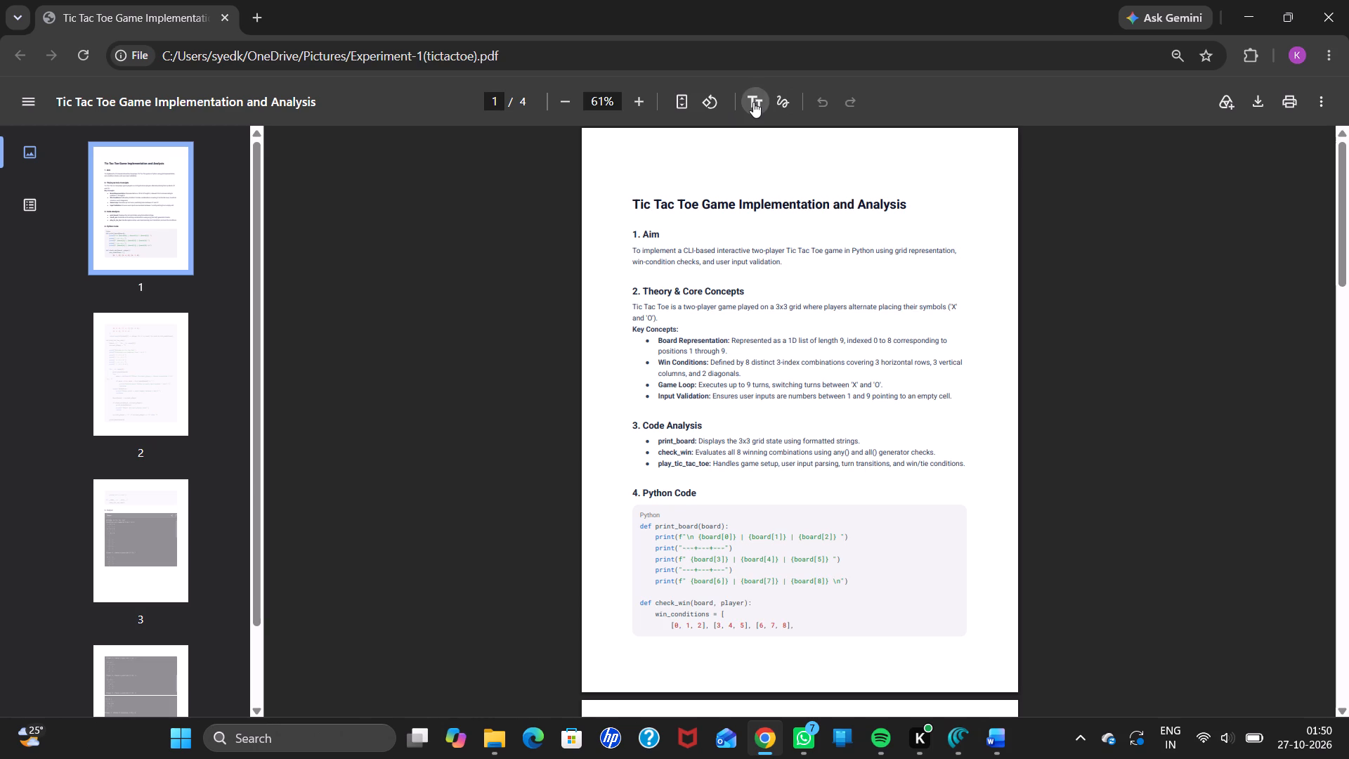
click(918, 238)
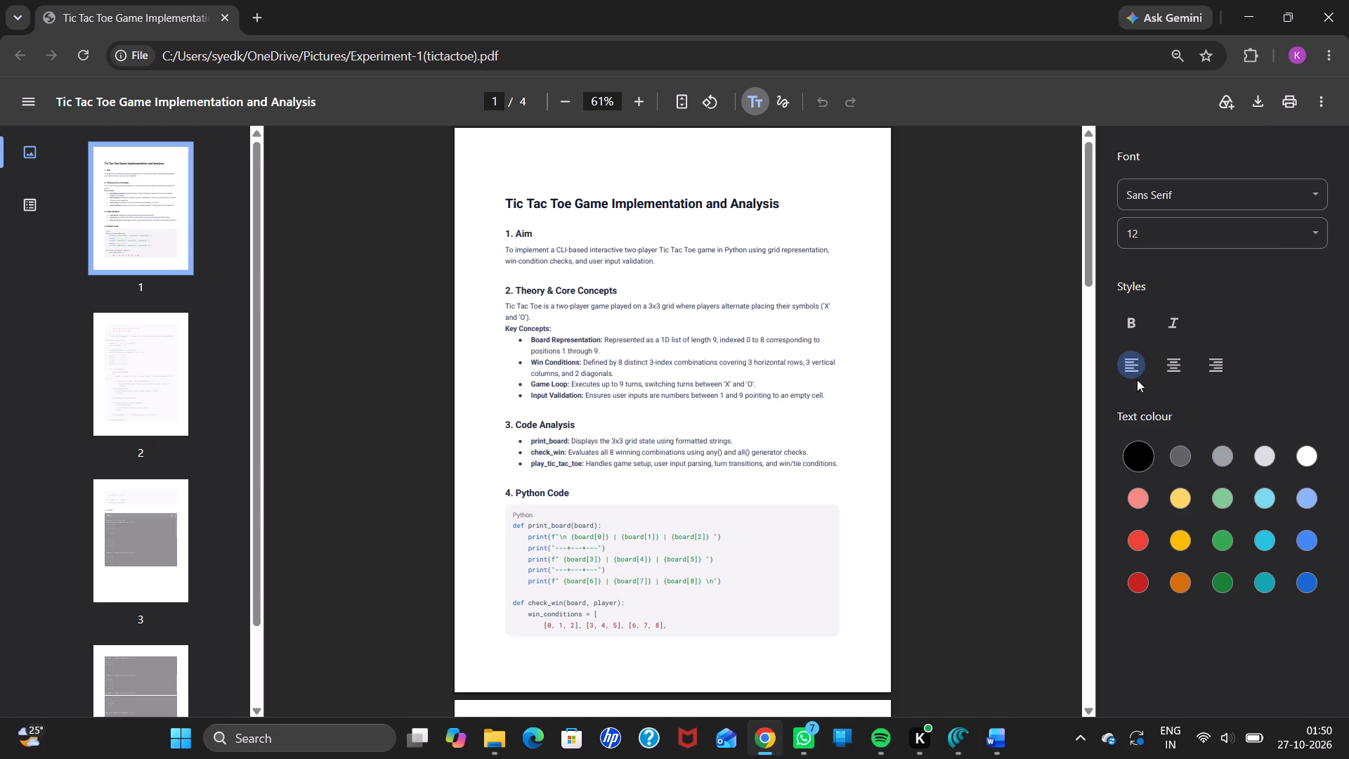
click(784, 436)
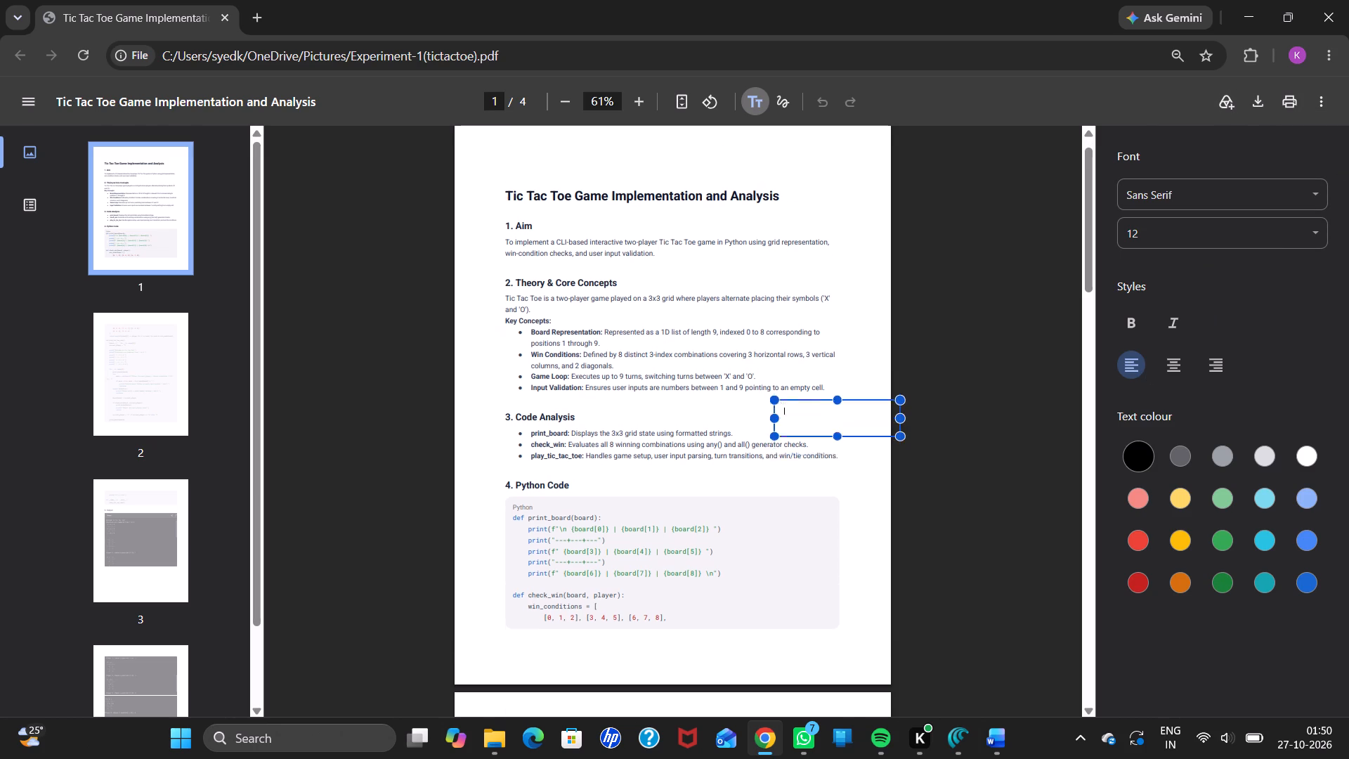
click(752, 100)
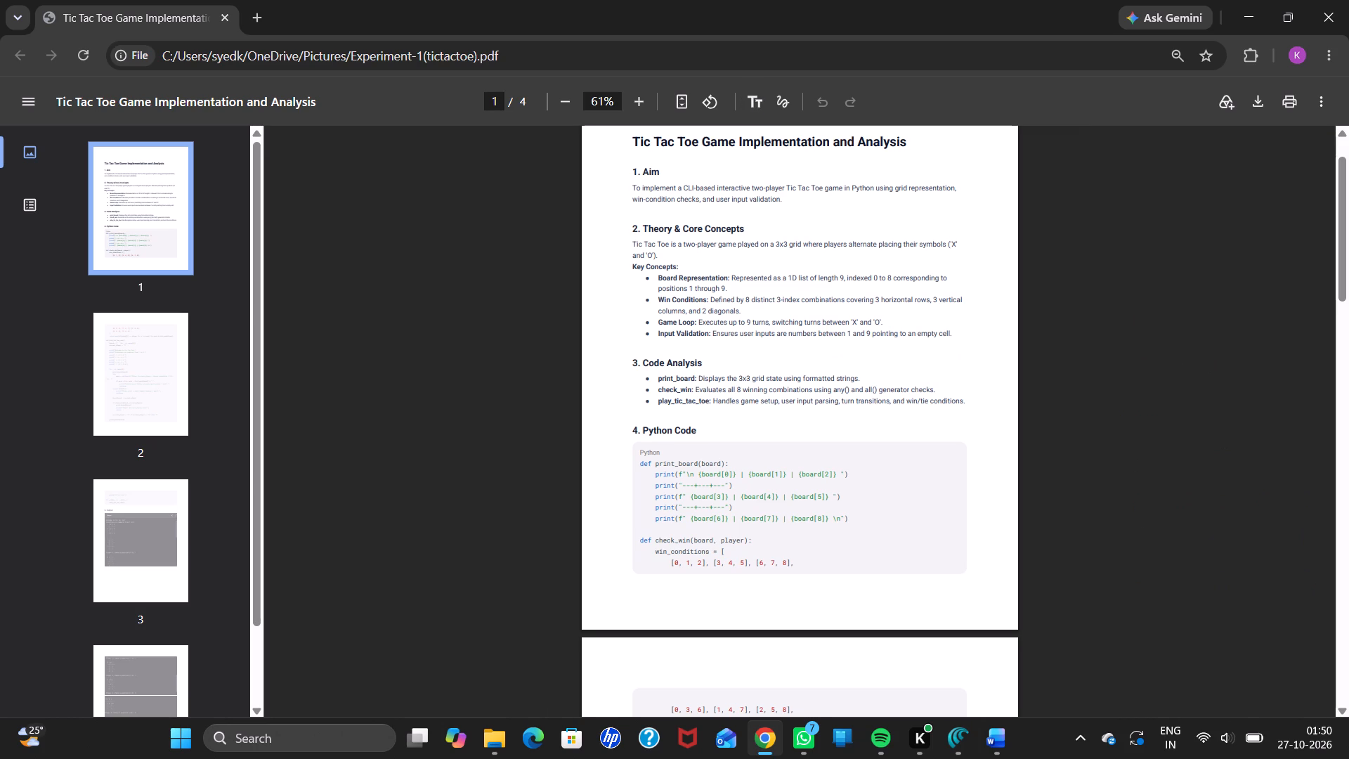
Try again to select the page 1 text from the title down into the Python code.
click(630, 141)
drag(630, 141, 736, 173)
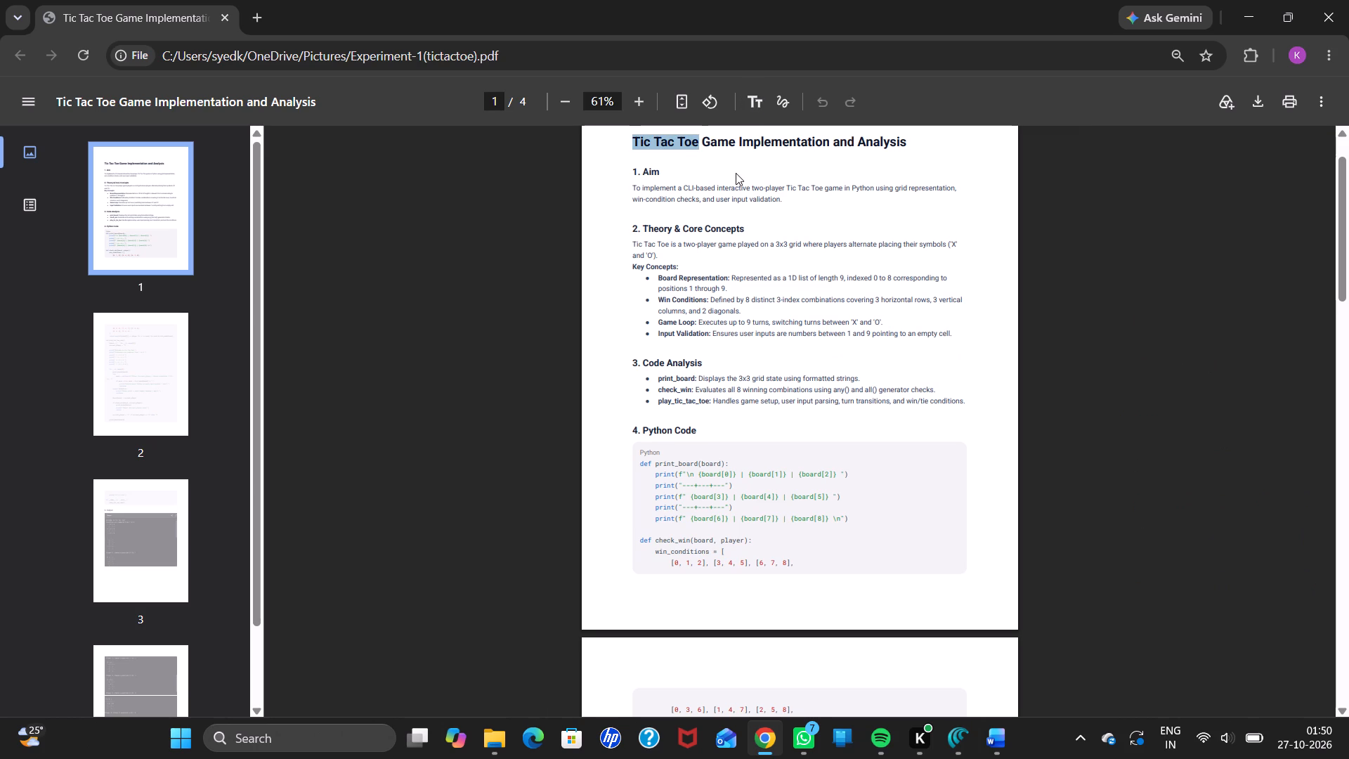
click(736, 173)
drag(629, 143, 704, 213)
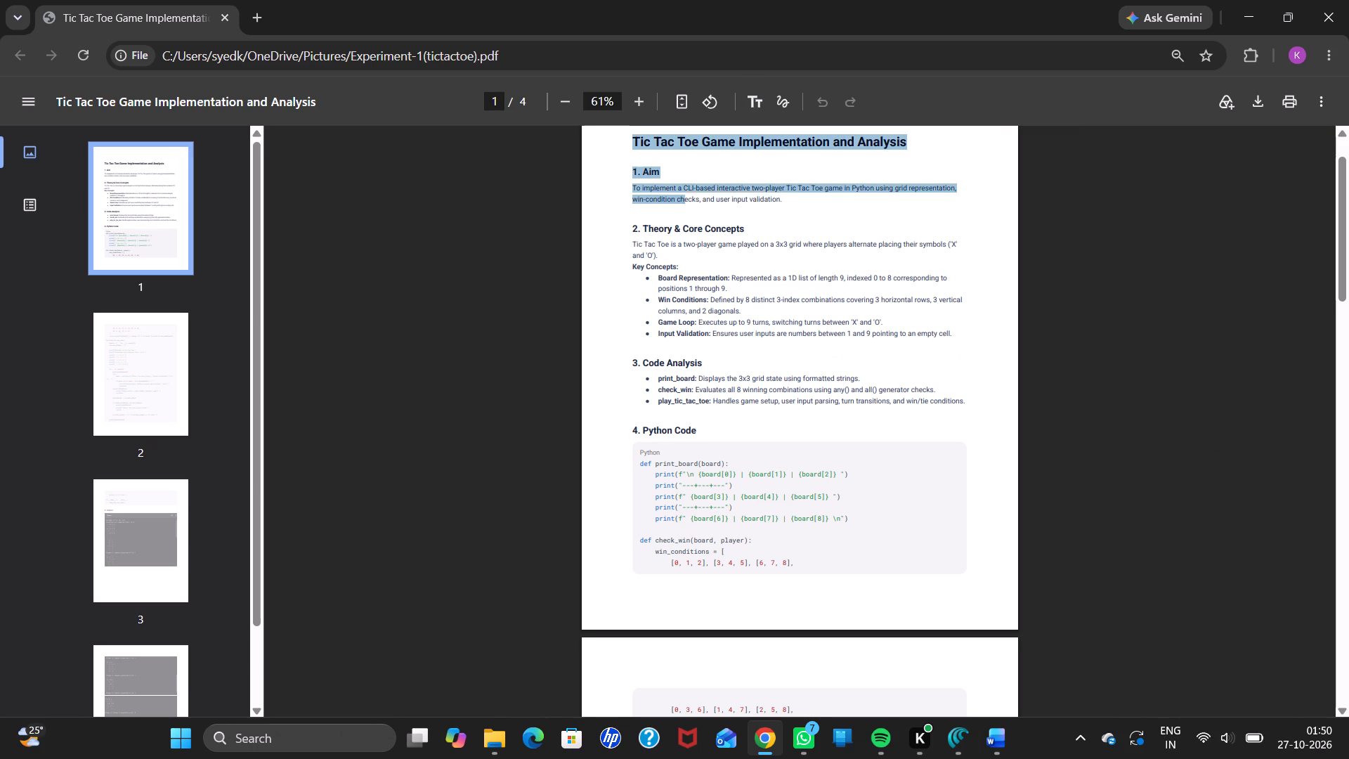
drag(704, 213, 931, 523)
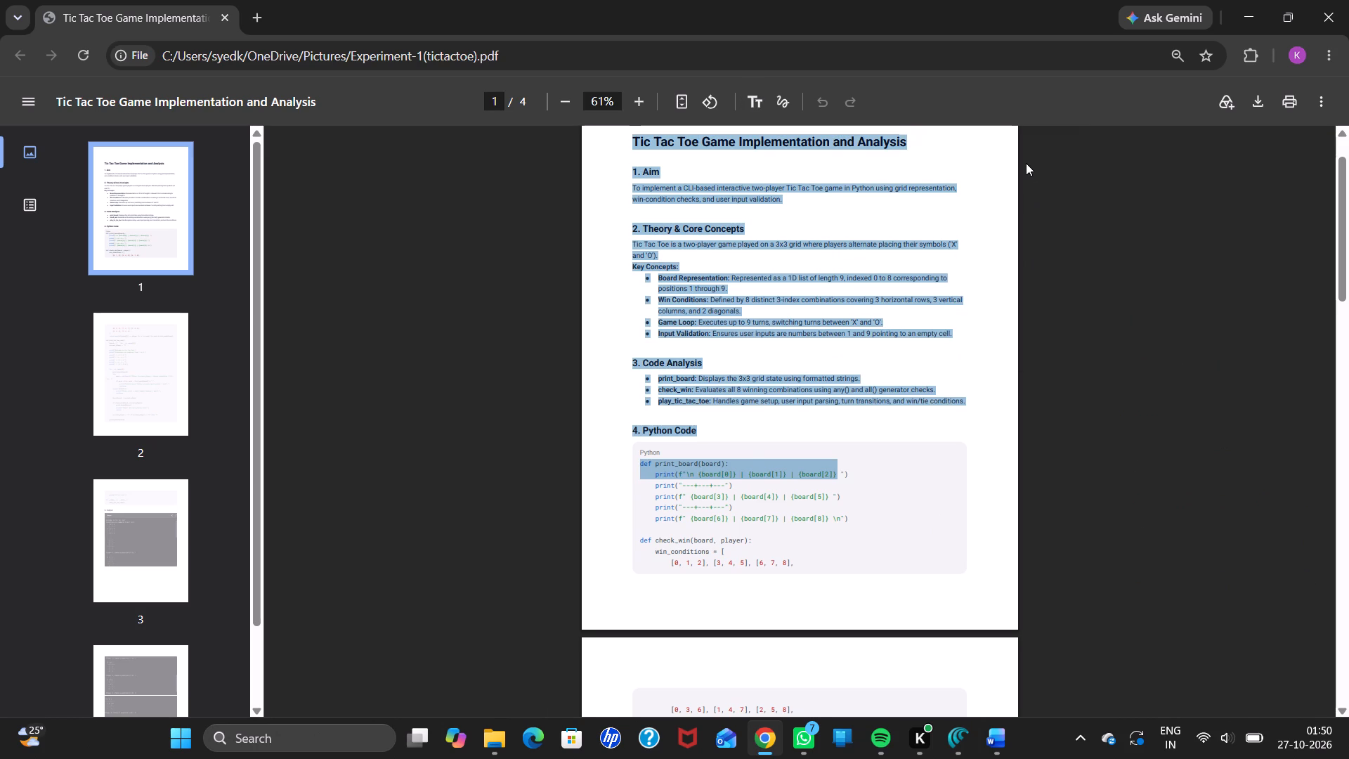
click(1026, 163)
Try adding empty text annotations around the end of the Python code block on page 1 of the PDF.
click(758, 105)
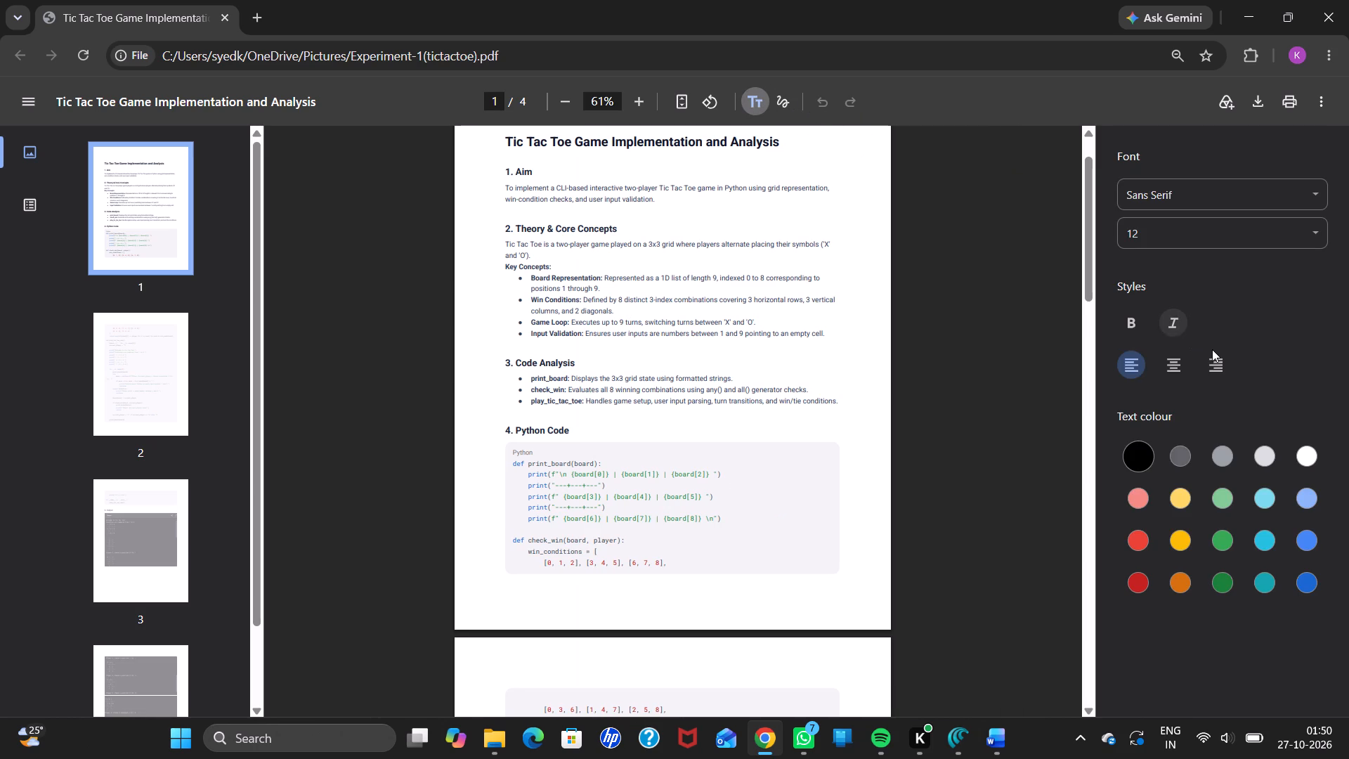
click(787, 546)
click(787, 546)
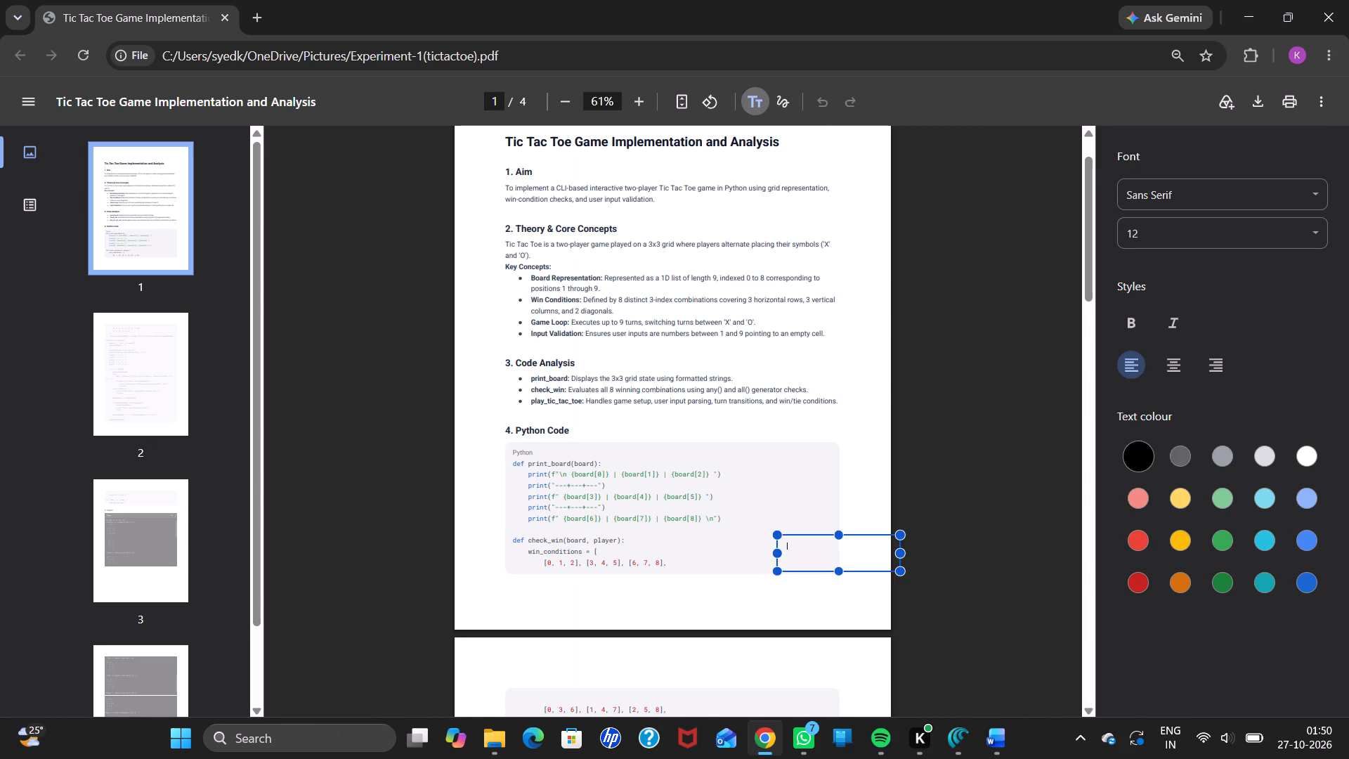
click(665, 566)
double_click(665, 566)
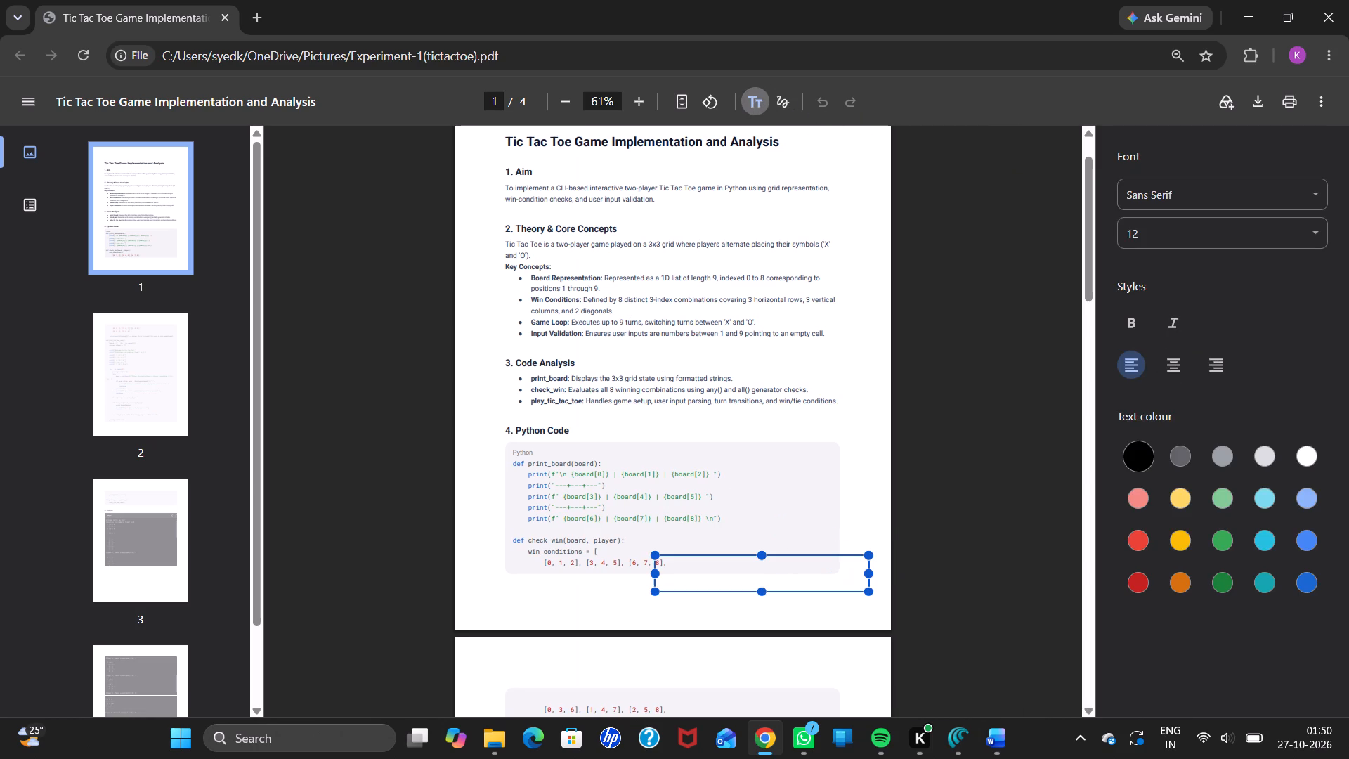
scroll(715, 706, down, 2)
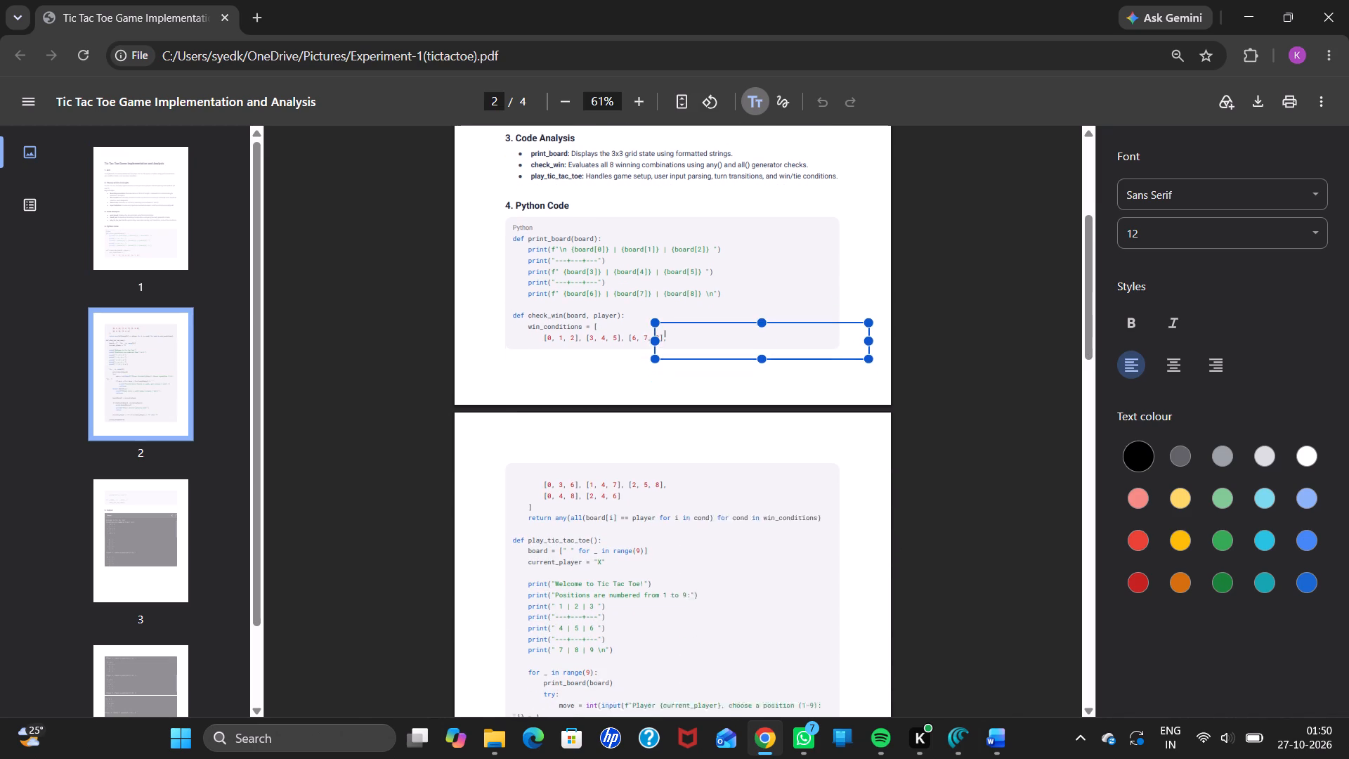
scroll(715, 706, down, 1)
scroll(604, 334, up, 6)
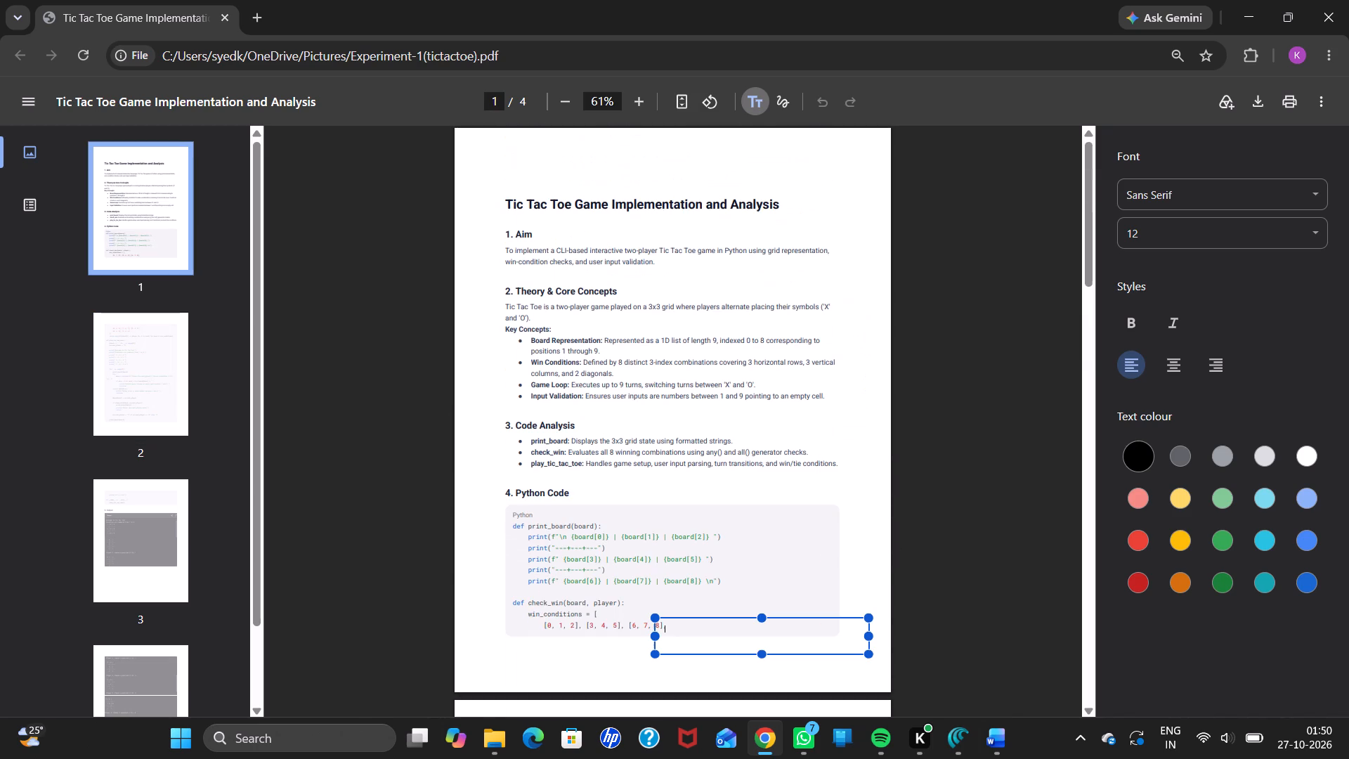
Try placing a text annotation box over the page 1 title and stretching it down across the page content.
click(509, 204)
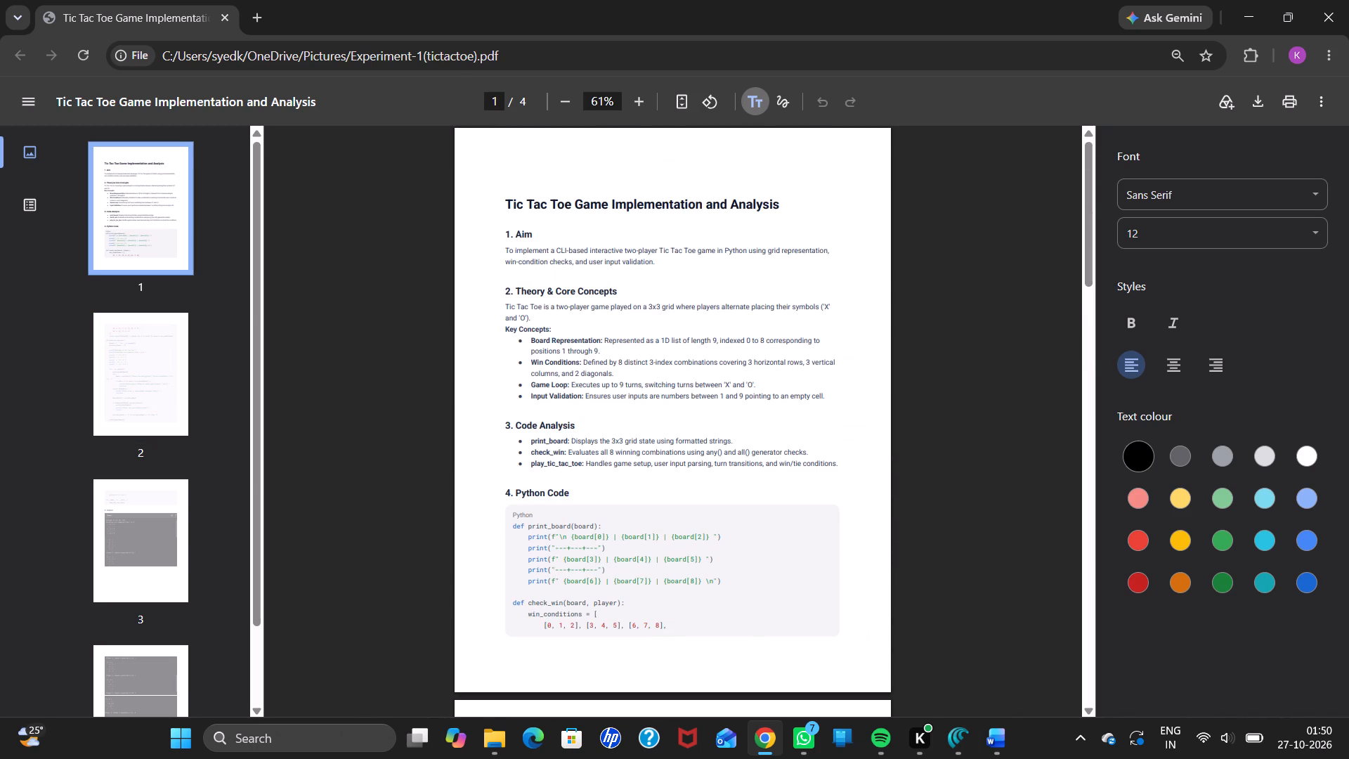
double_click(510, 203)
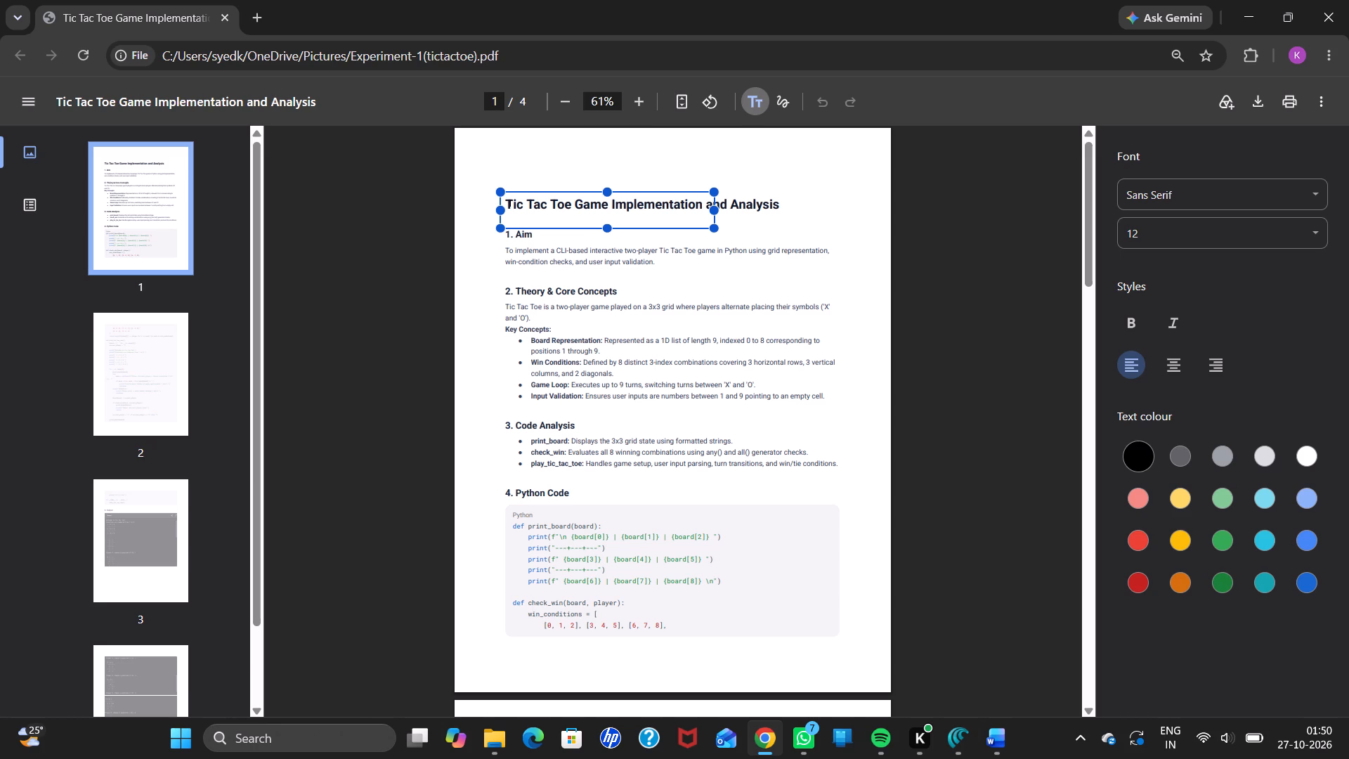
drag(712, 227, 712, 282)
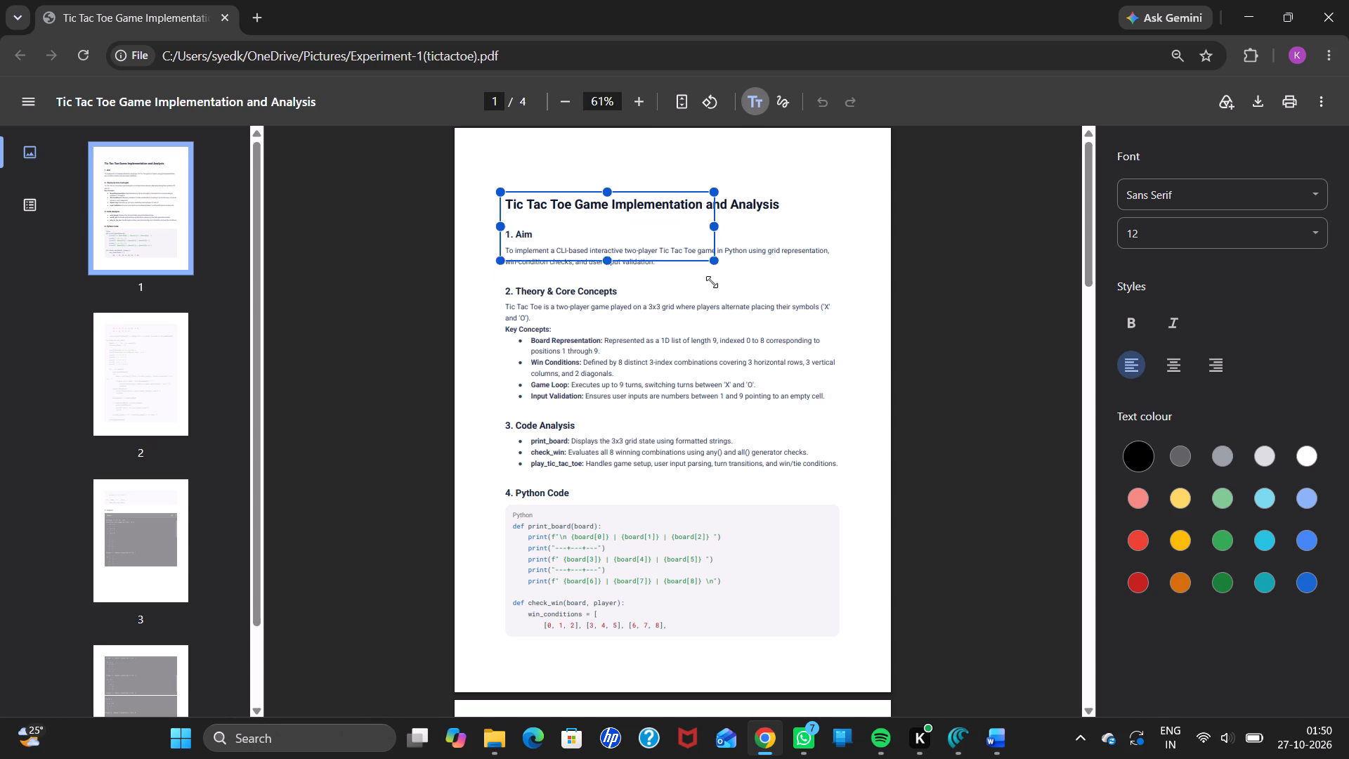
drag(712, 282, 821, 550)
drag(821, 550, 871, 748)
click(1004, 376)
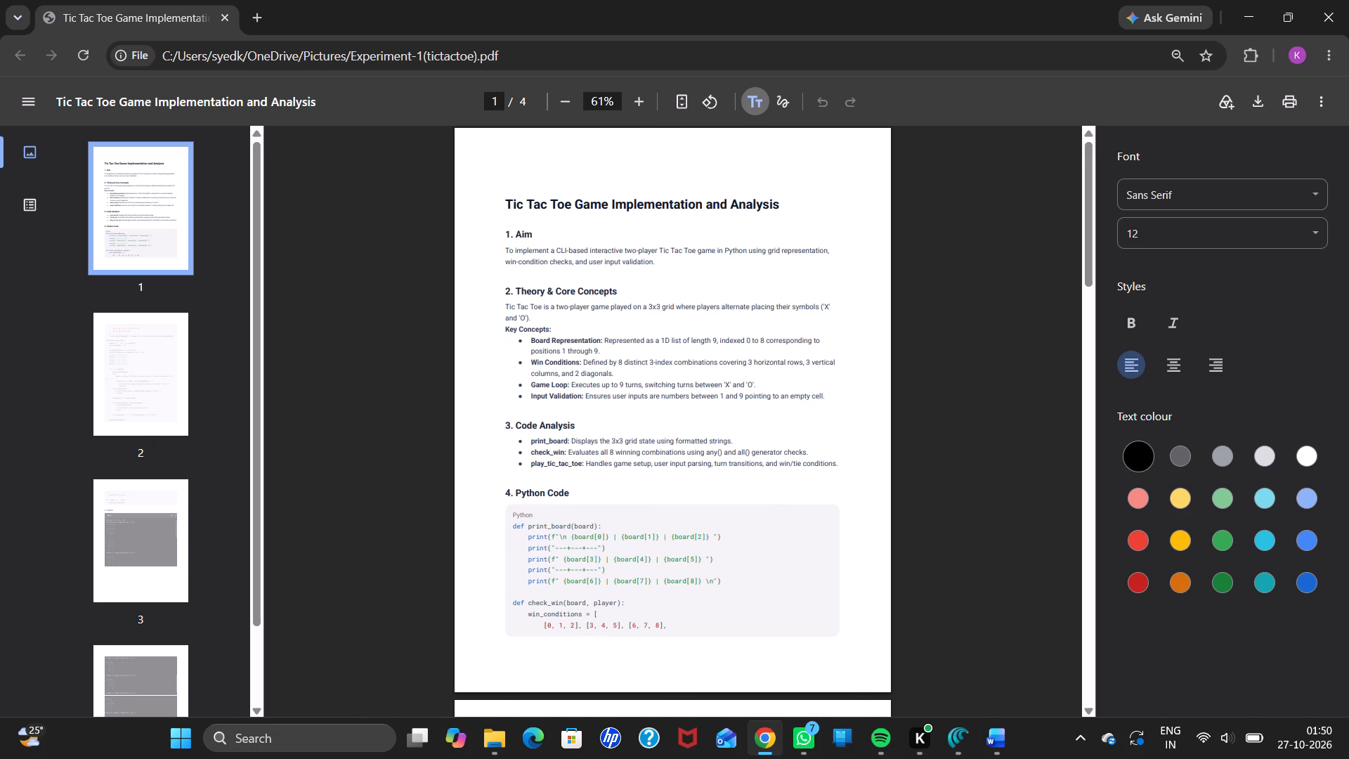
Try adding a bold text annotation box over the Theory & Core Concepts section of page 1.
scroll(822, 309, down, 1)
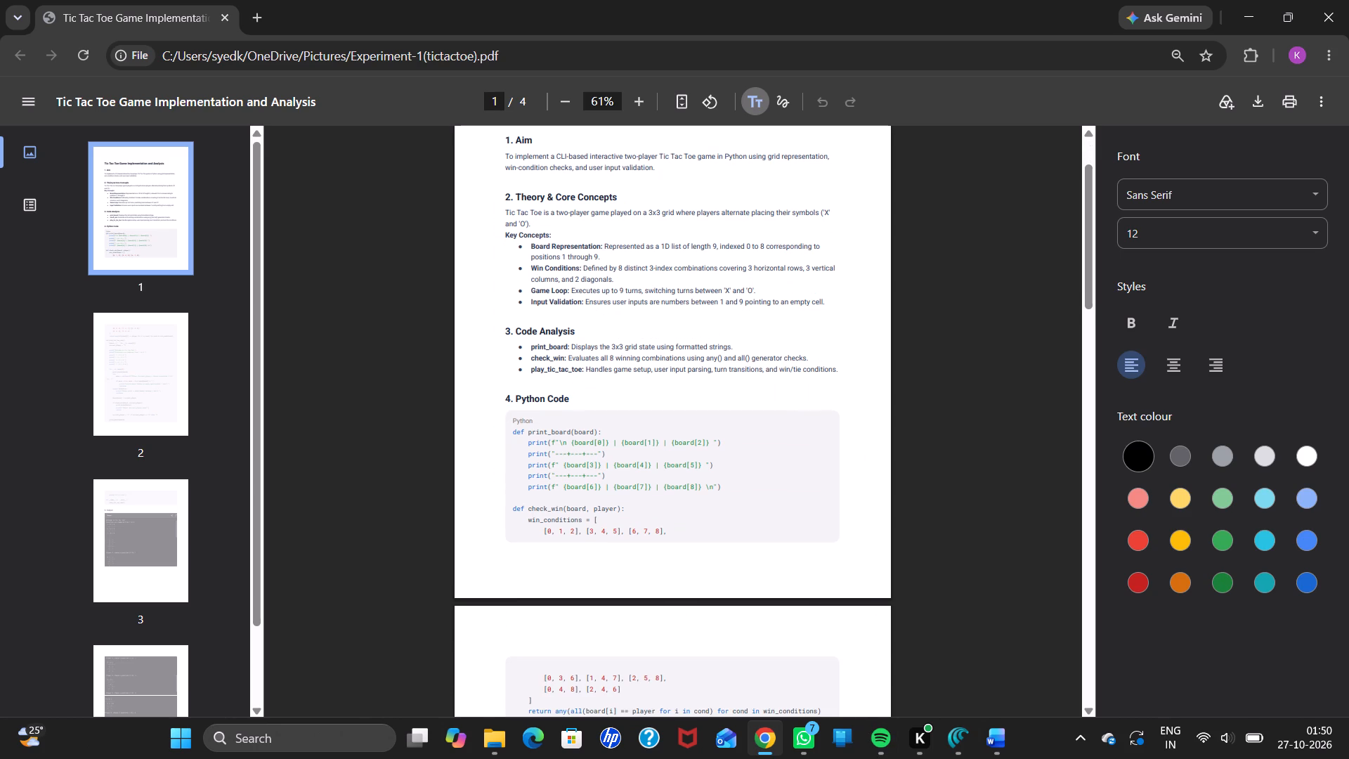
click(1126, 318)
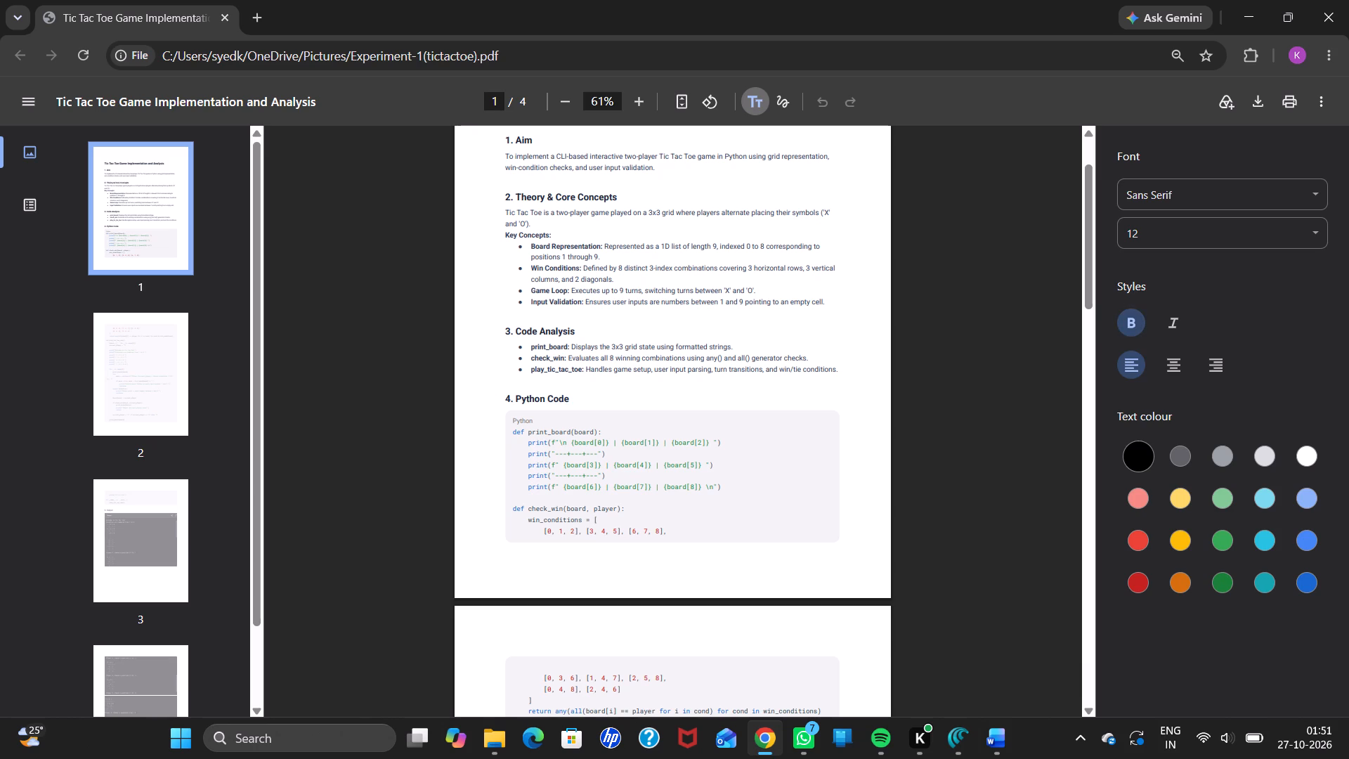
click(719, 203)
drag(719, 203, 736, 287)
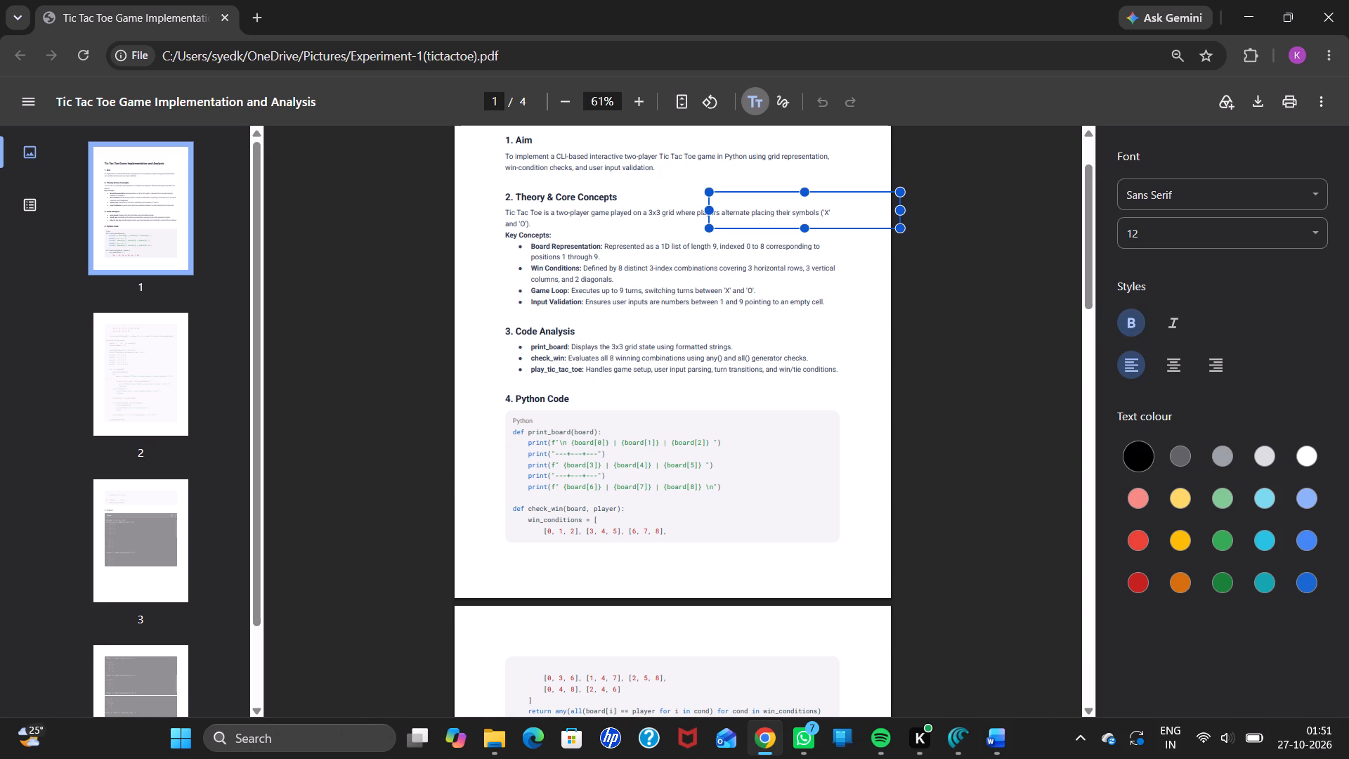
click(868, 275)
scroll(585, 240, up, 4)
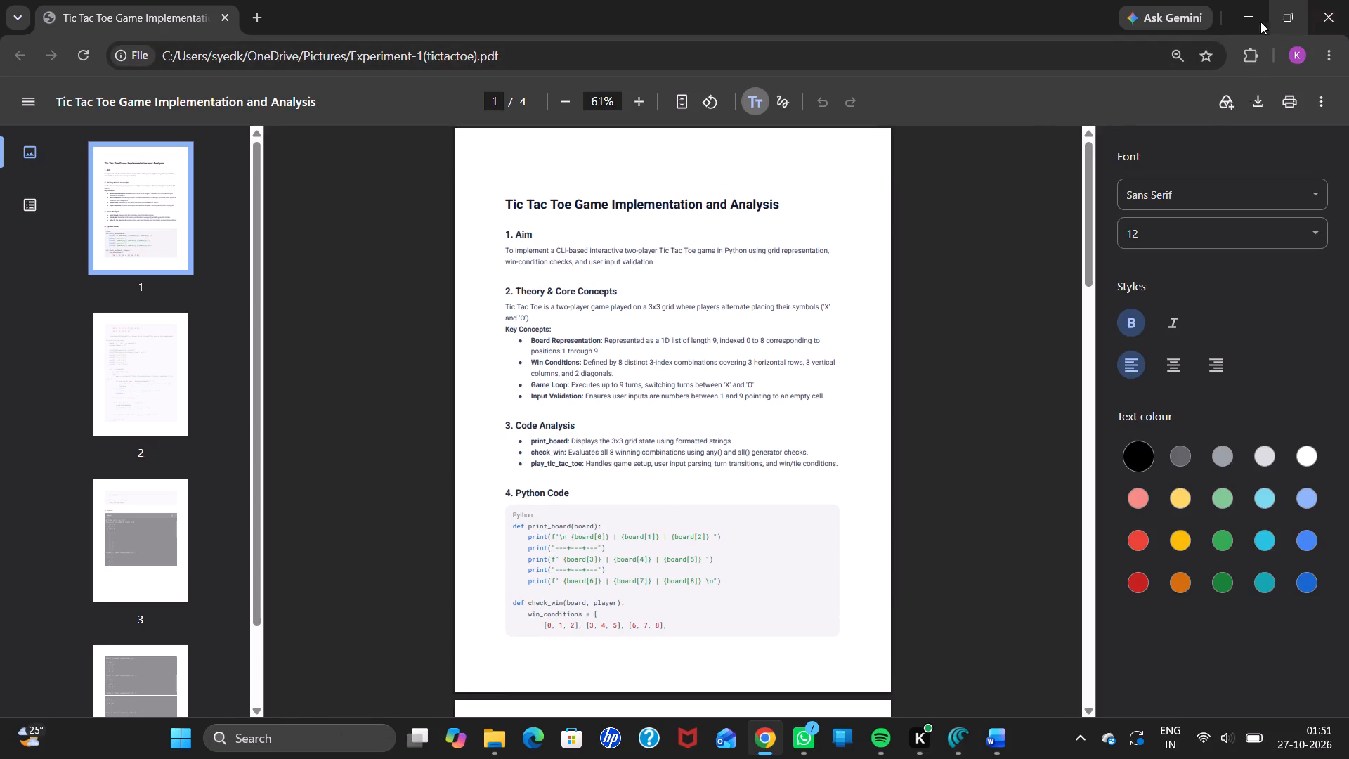
Close the Tic Tac Toe PDF, discarding the annotation changes.
click(1325, 30)
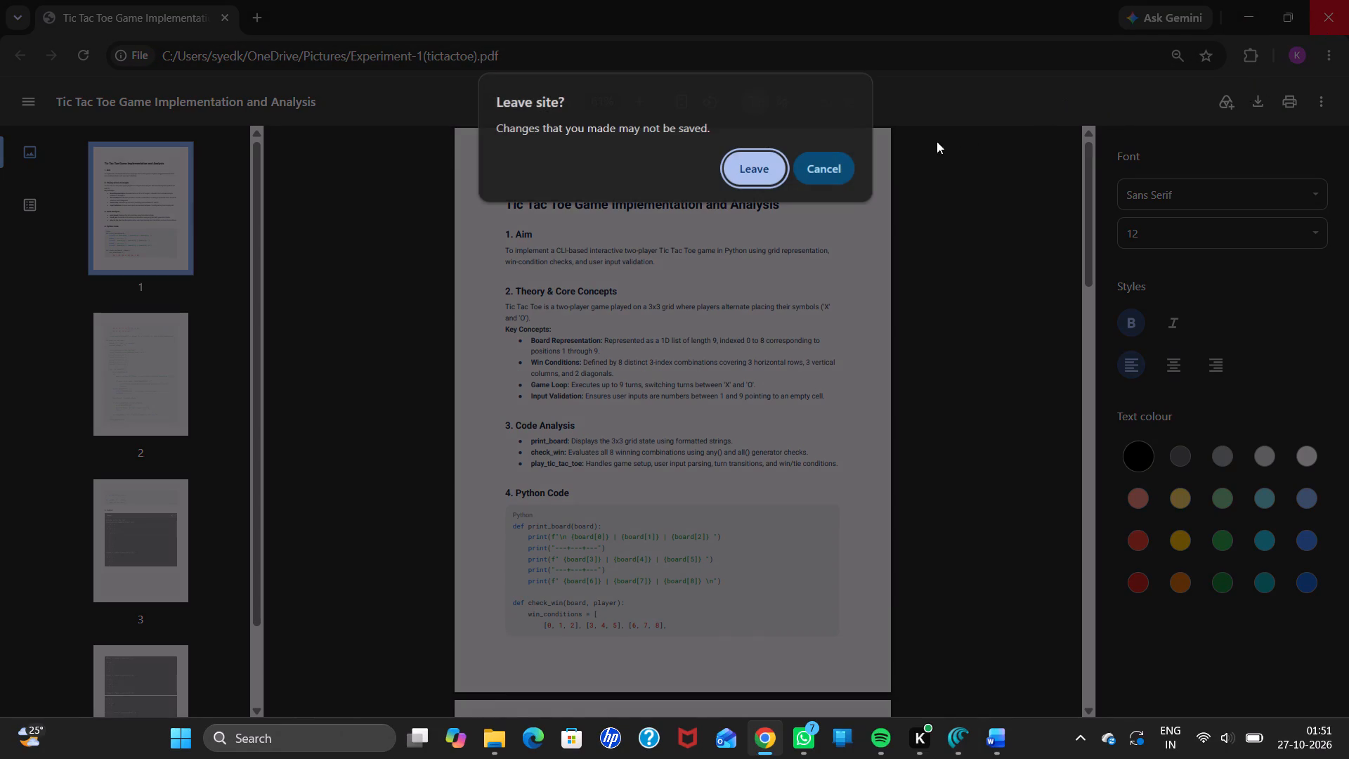
click(736, 175)
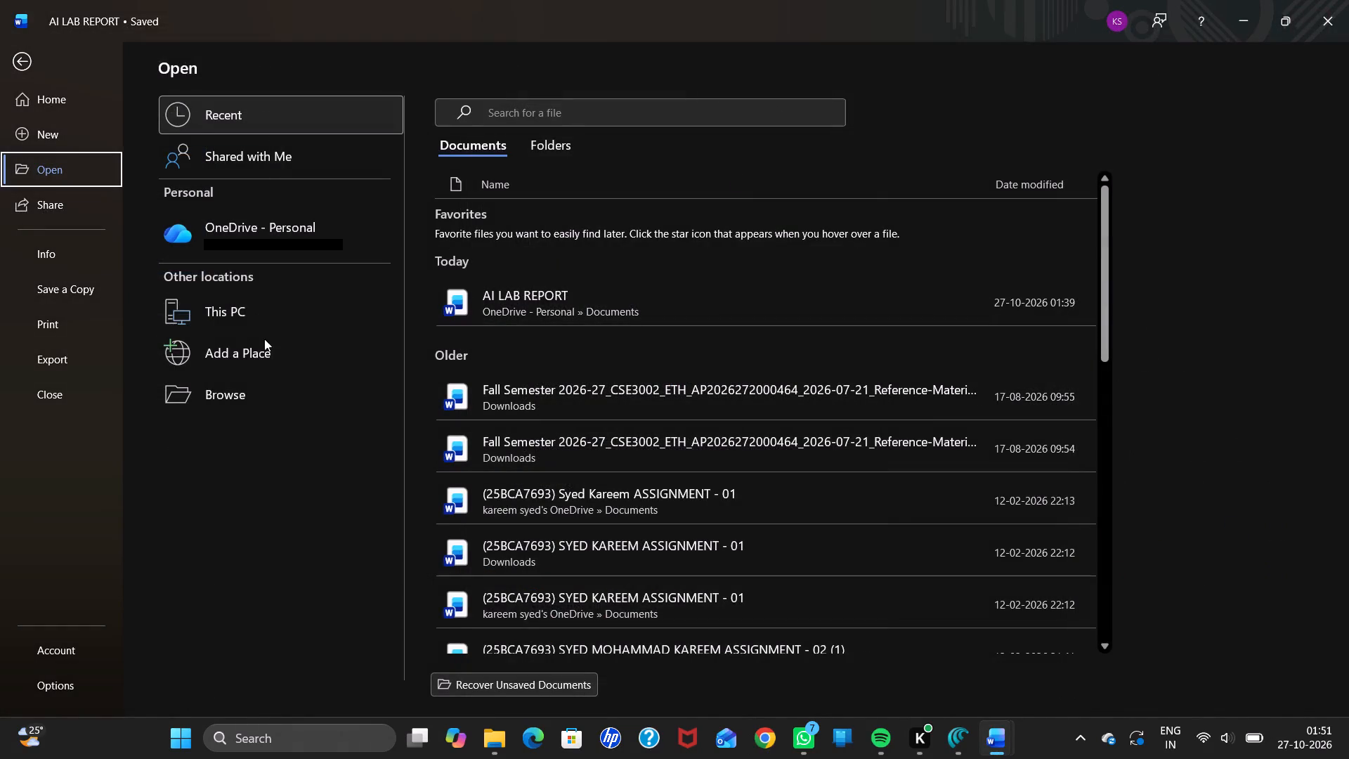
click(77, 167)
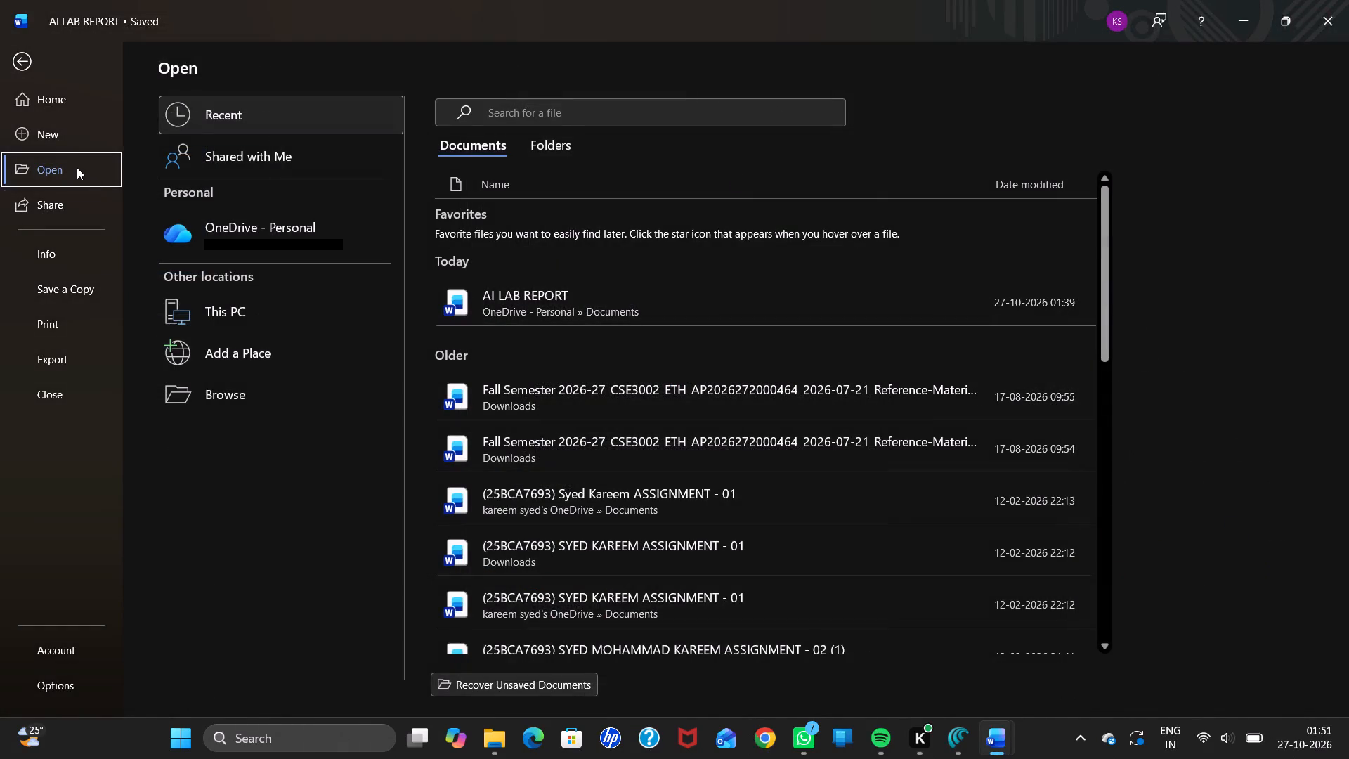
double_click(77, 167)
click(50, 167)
Close the AI LAB REPORT document window.
click(1324, 0)
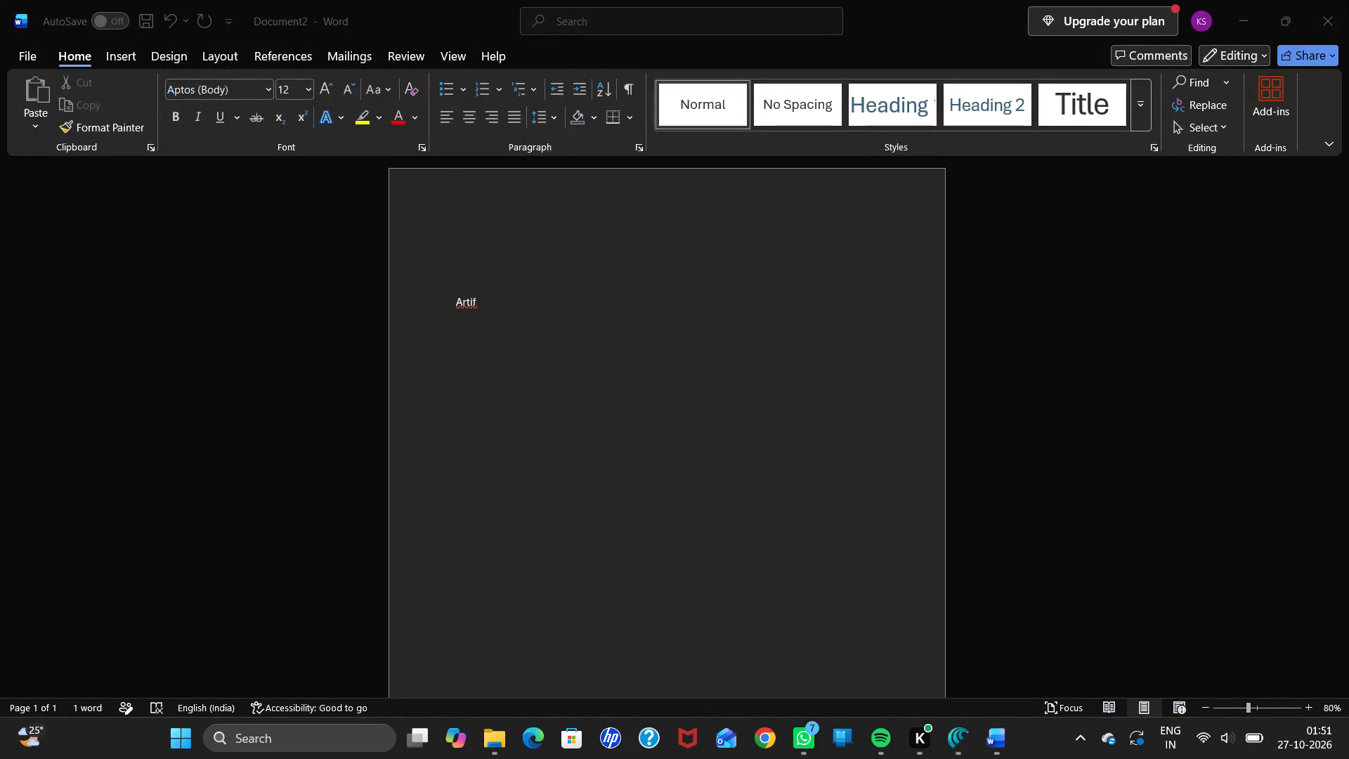
Close the Document2 draft containing only "Artif" without saving it.
ctrl+scroll(968, 290, up, 2)
scroll(968, 290, down, 1)
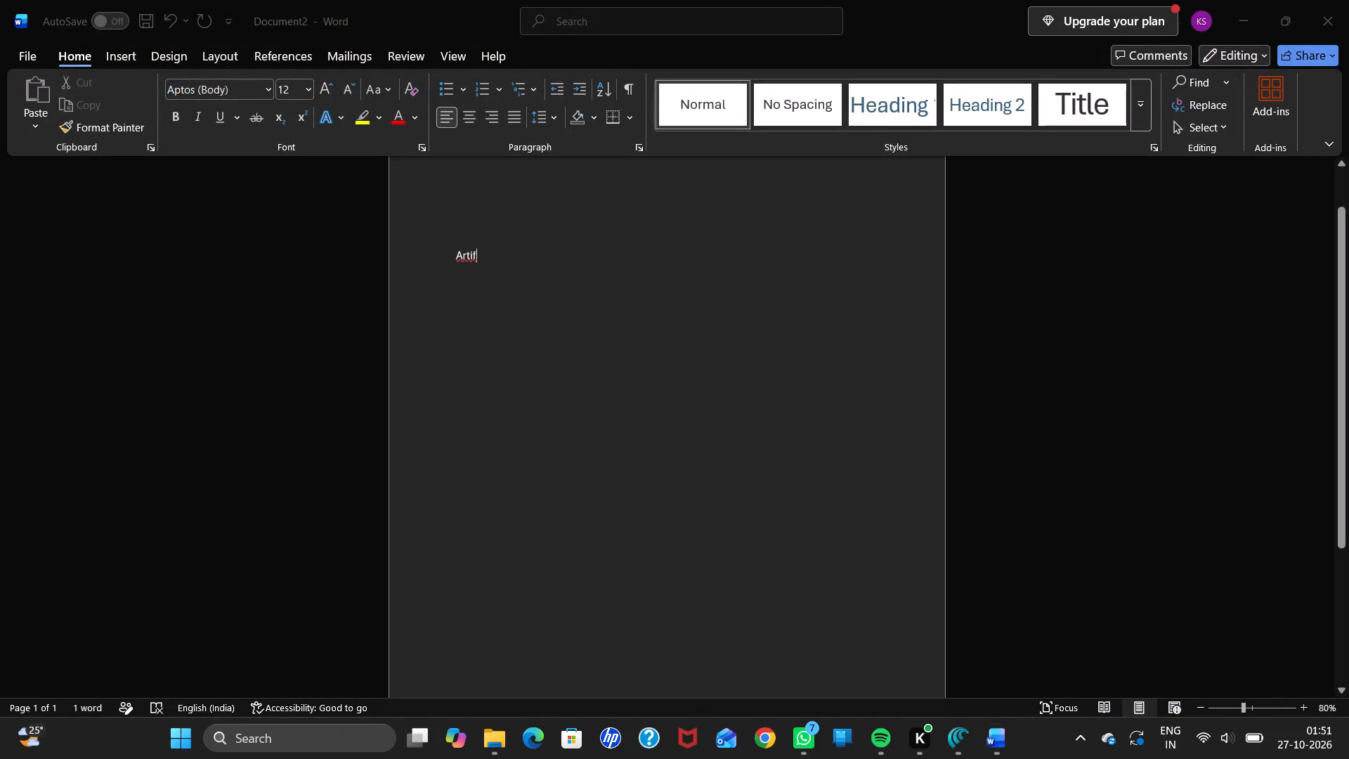
scroll(968, 290, down, 1)
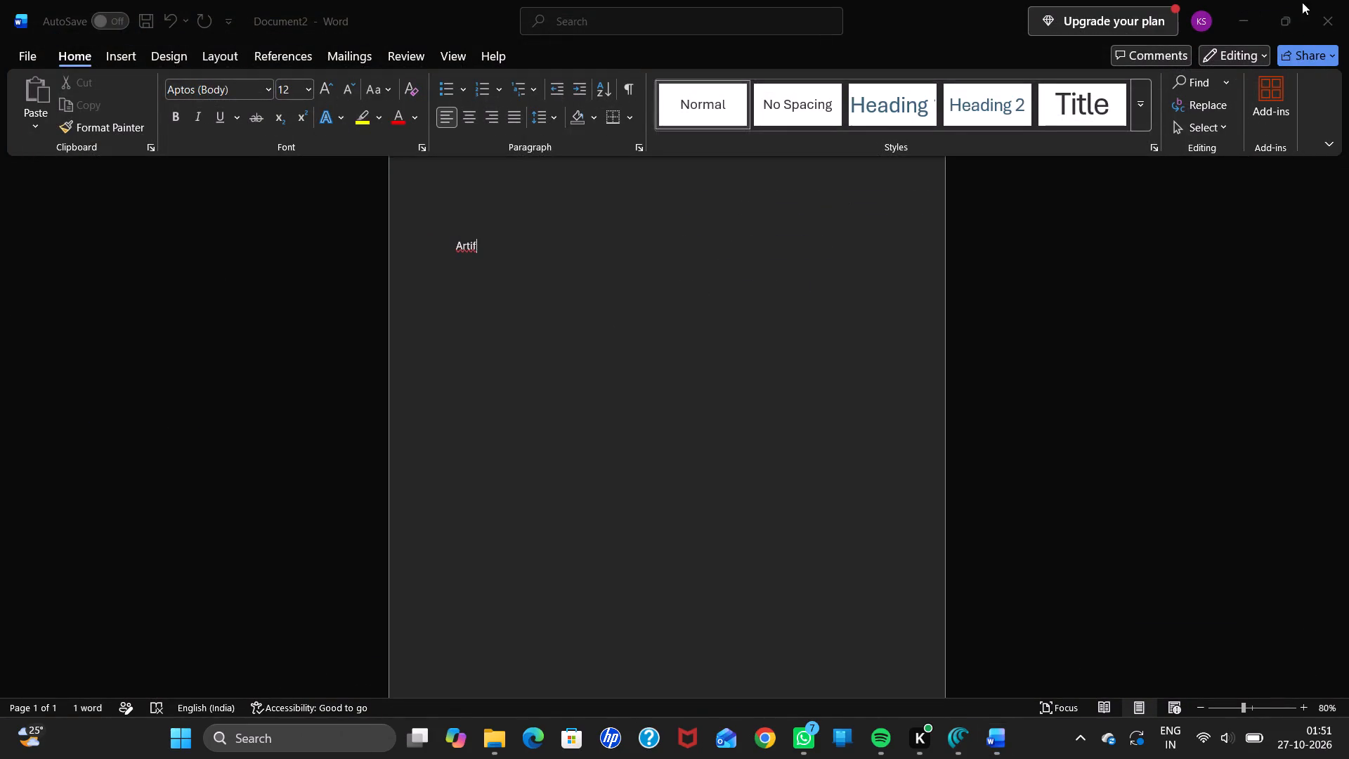
click(1319, 3)
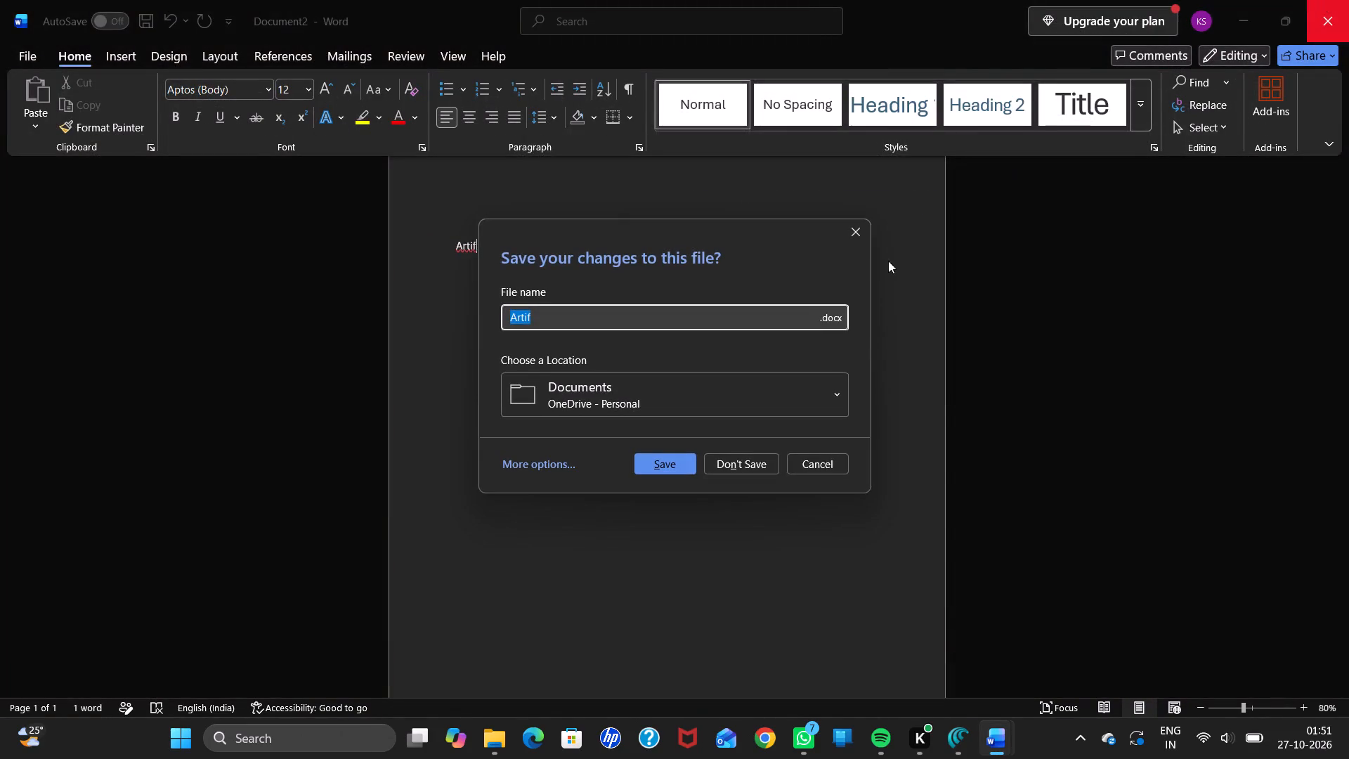
click(740, 460)
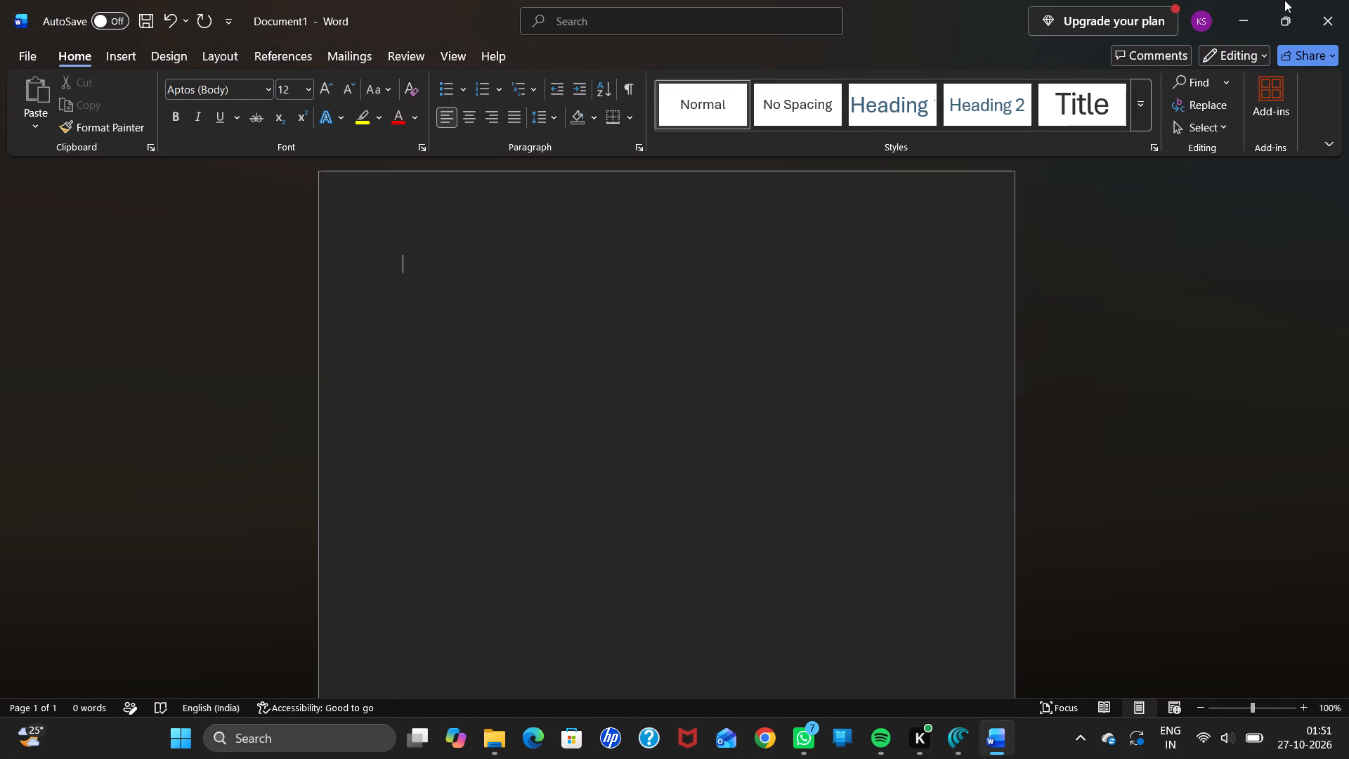
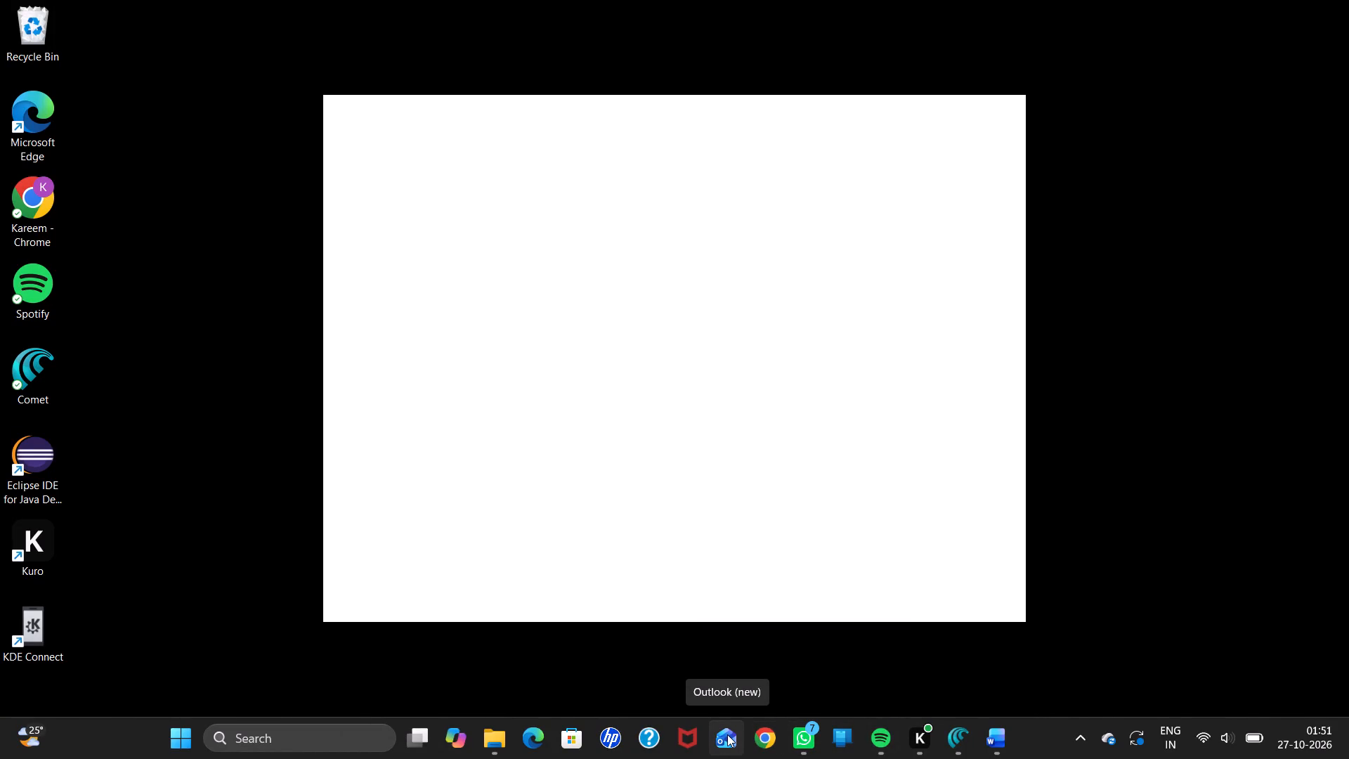
Open the Experiment-1(tictactoe) PDF in Word from the recent files, converting it to an editable document.
click(996, 734)
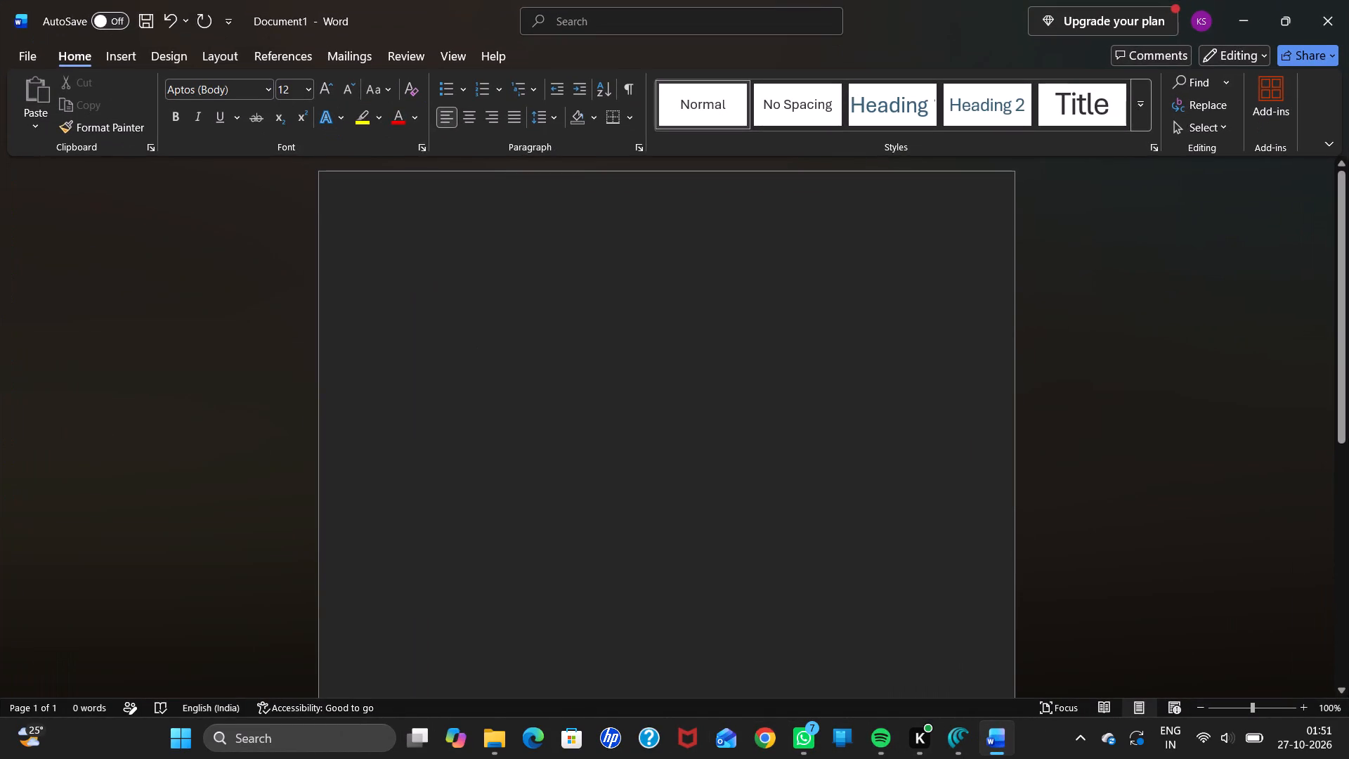
click(25, 49)
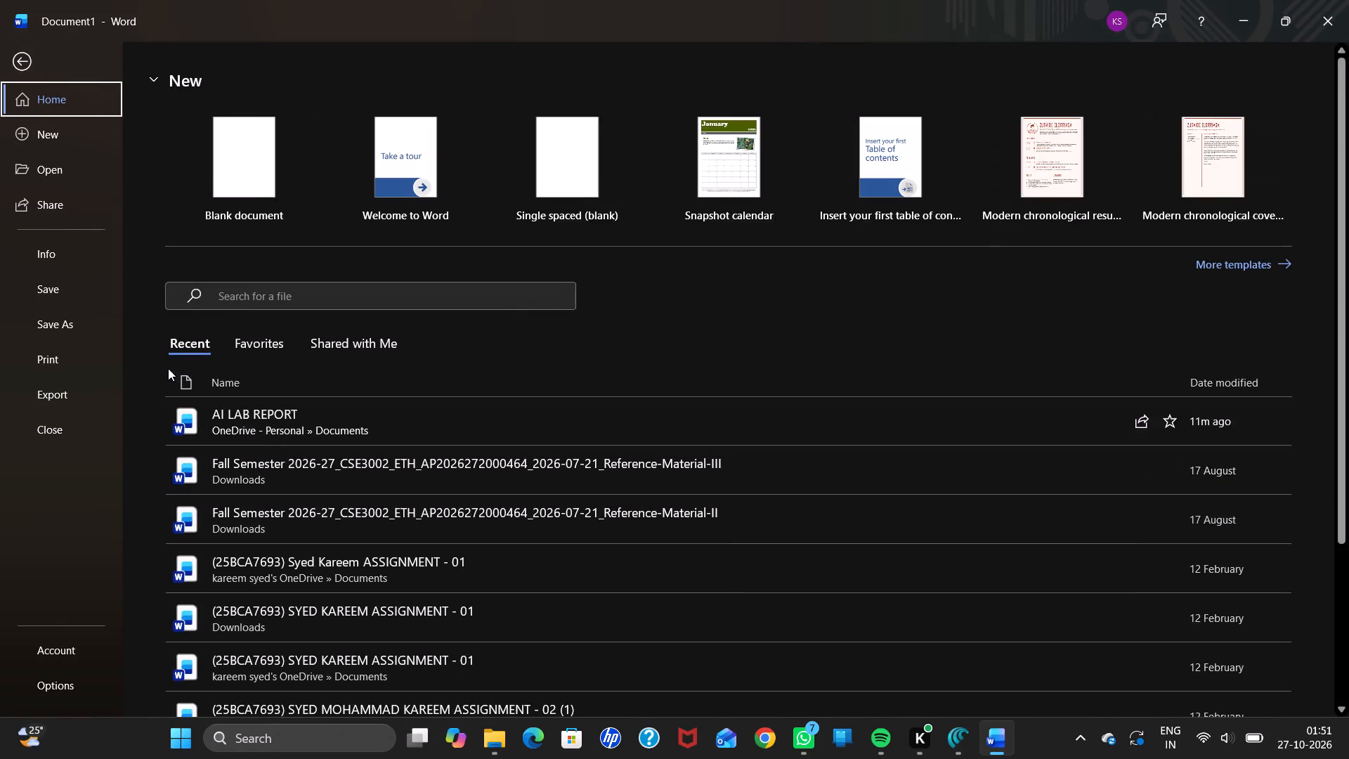
click(65, 166)
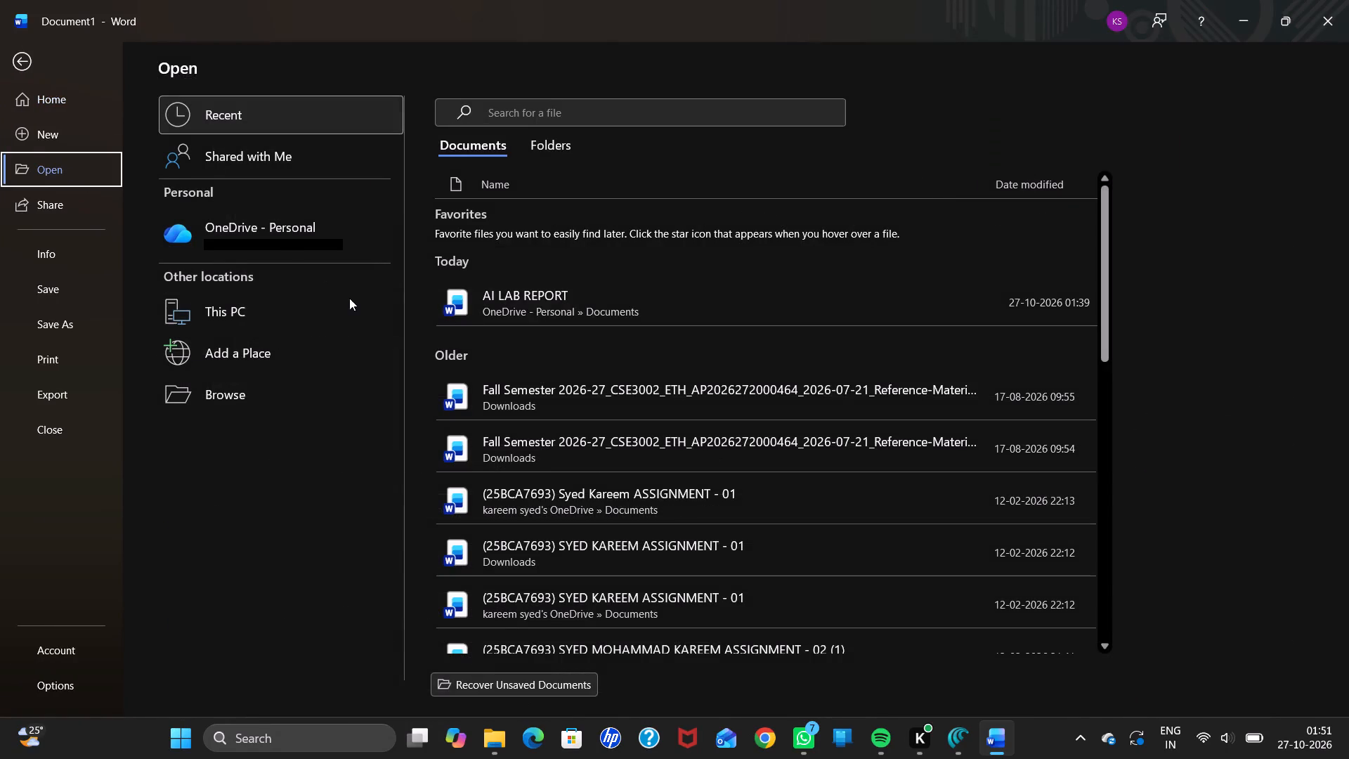
click(337, 323)
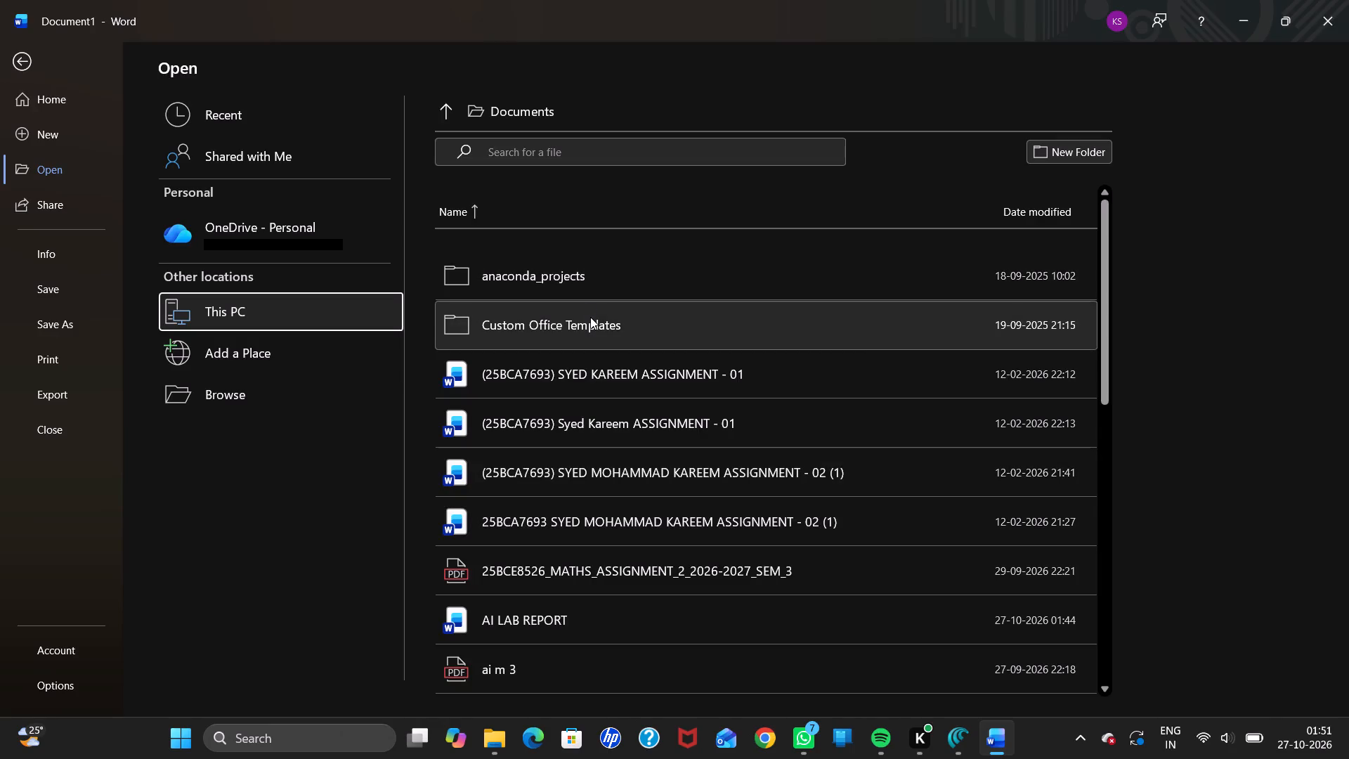
click(262, 395)
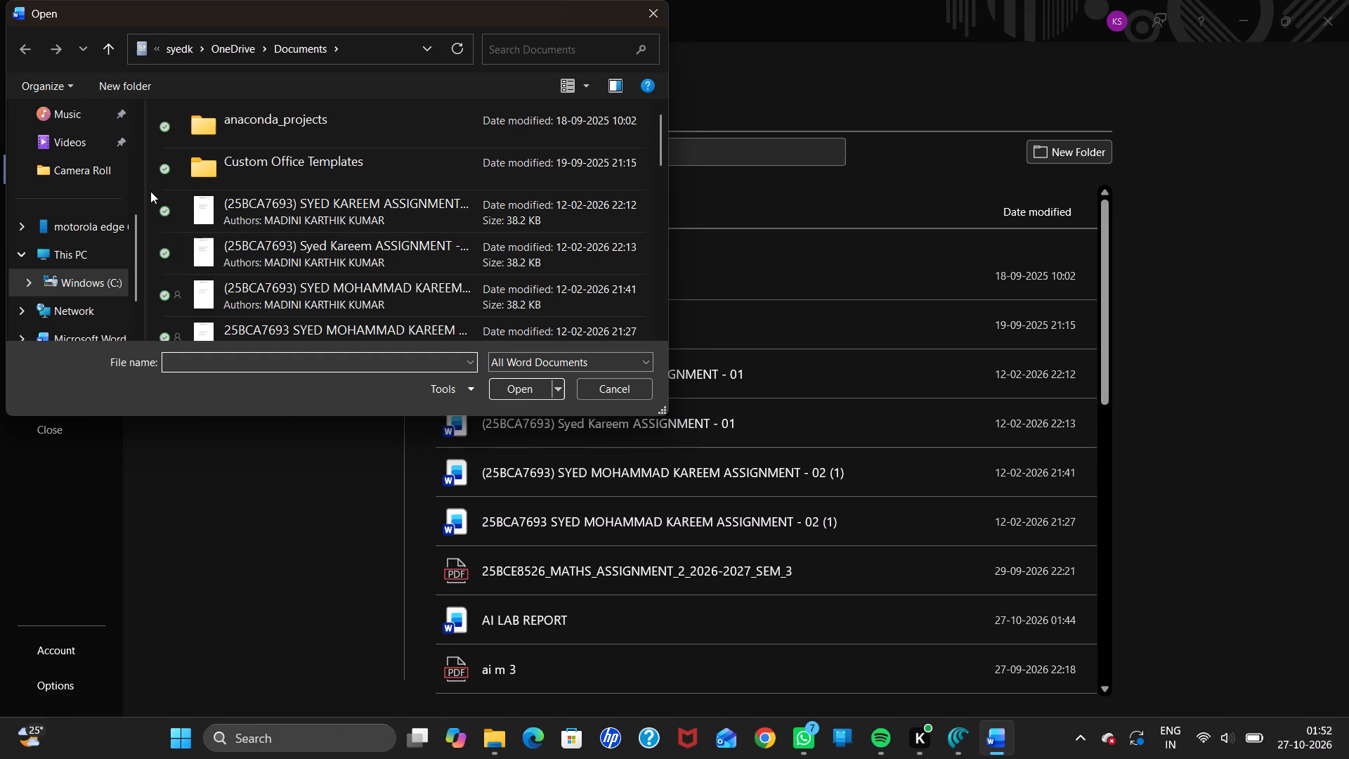
scroll(85, 205, up, 3)
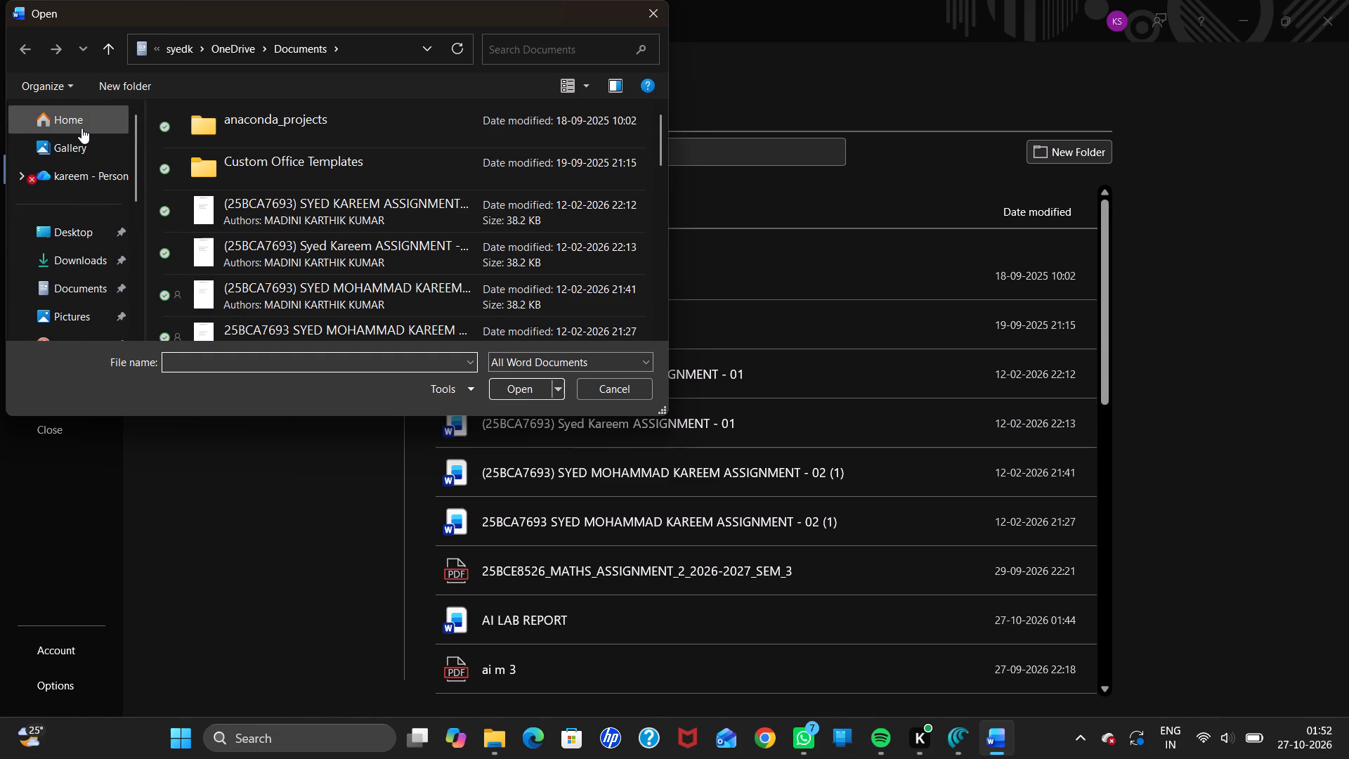
click(82, 128)
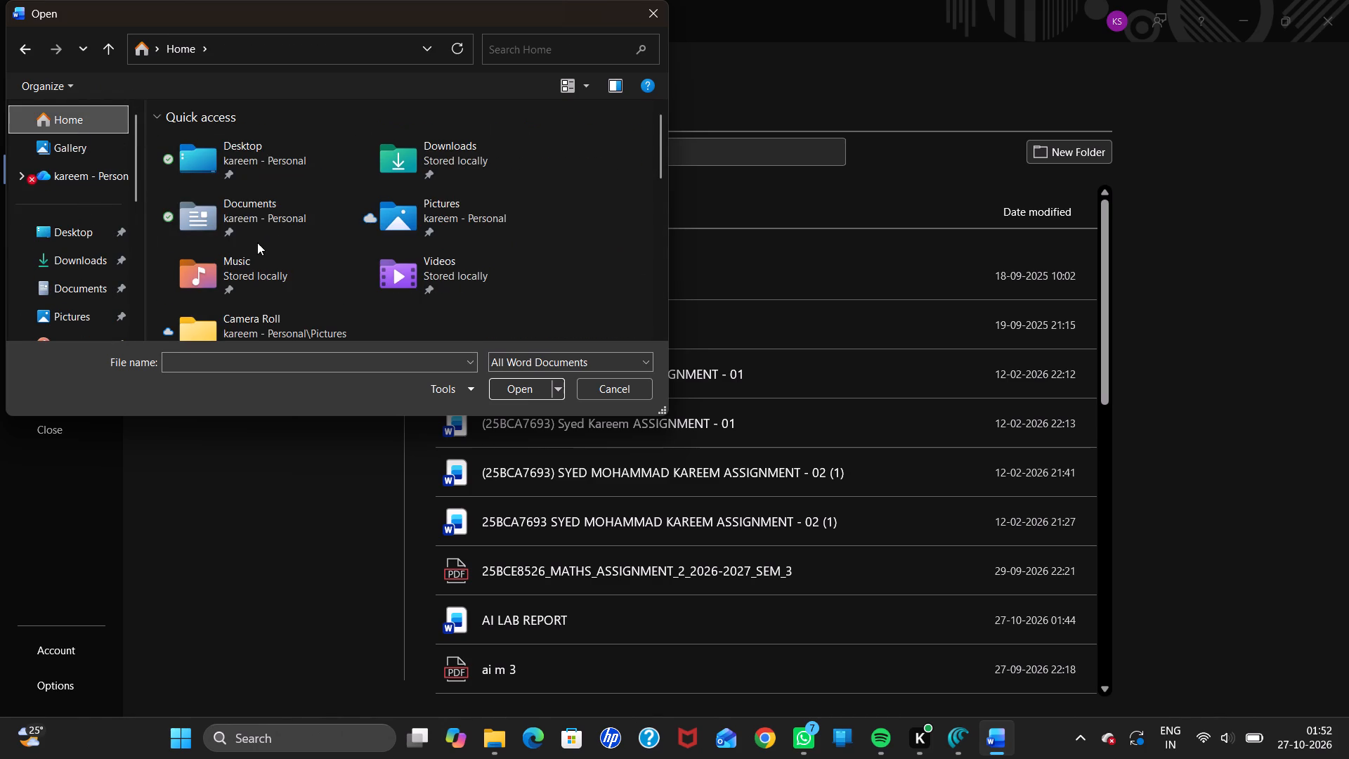
scroll(257, 242, down, 3)
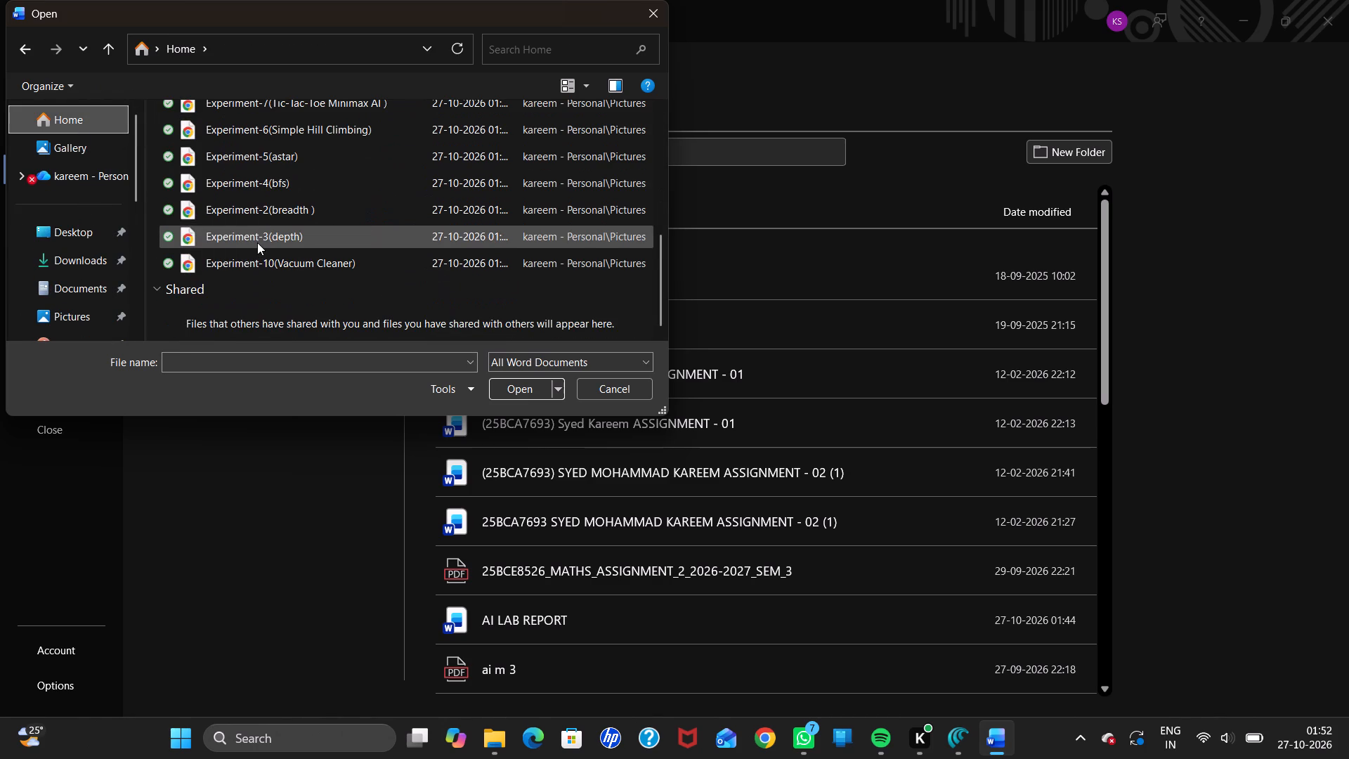
scroll(257, 242, up, 1)
click(285, 188)
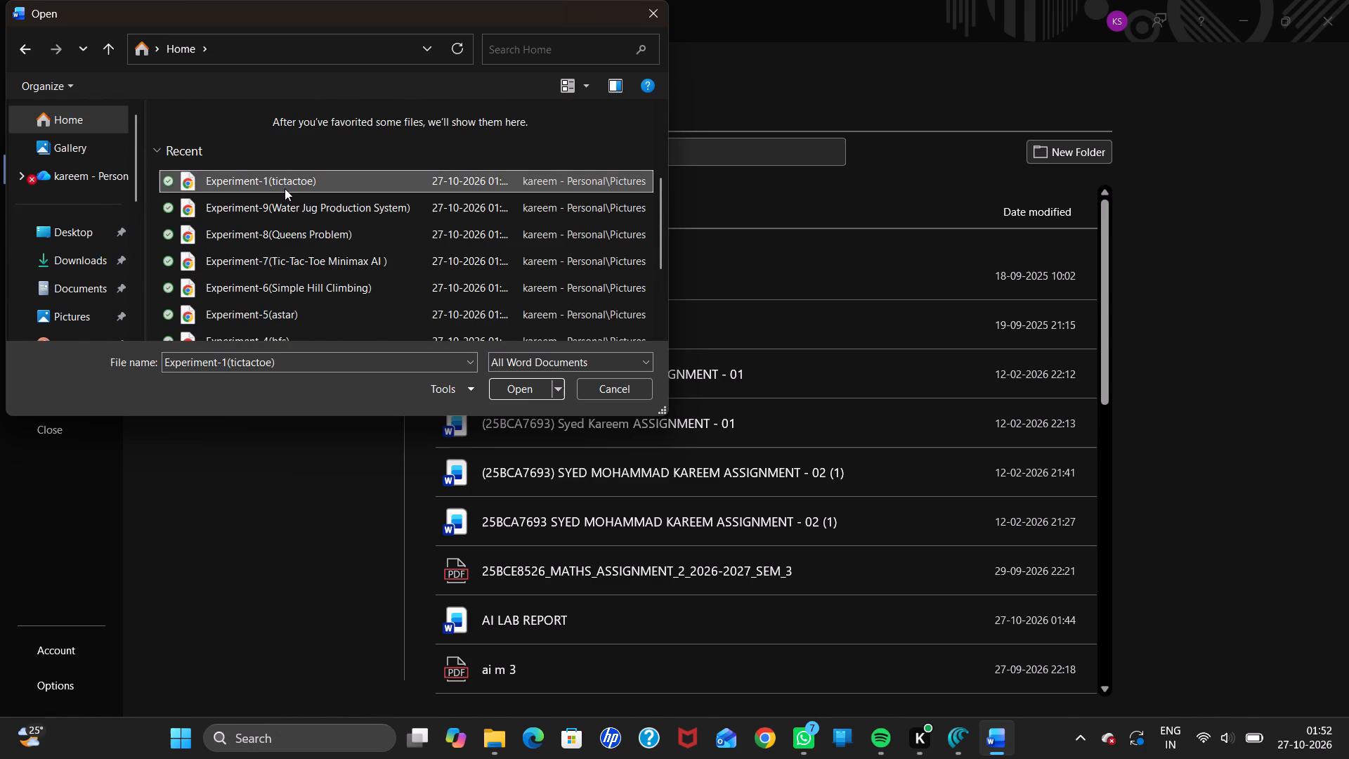
click(523, 394)
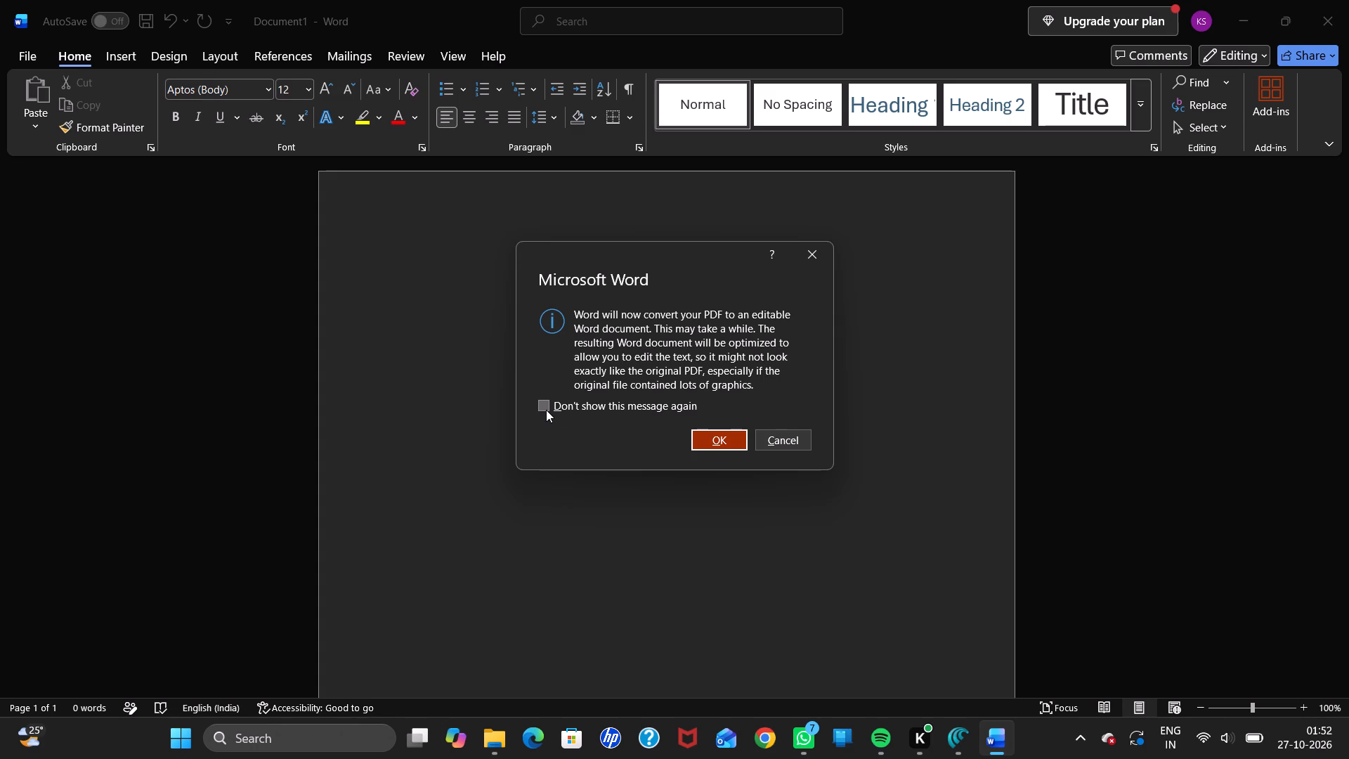
click(541, 405)
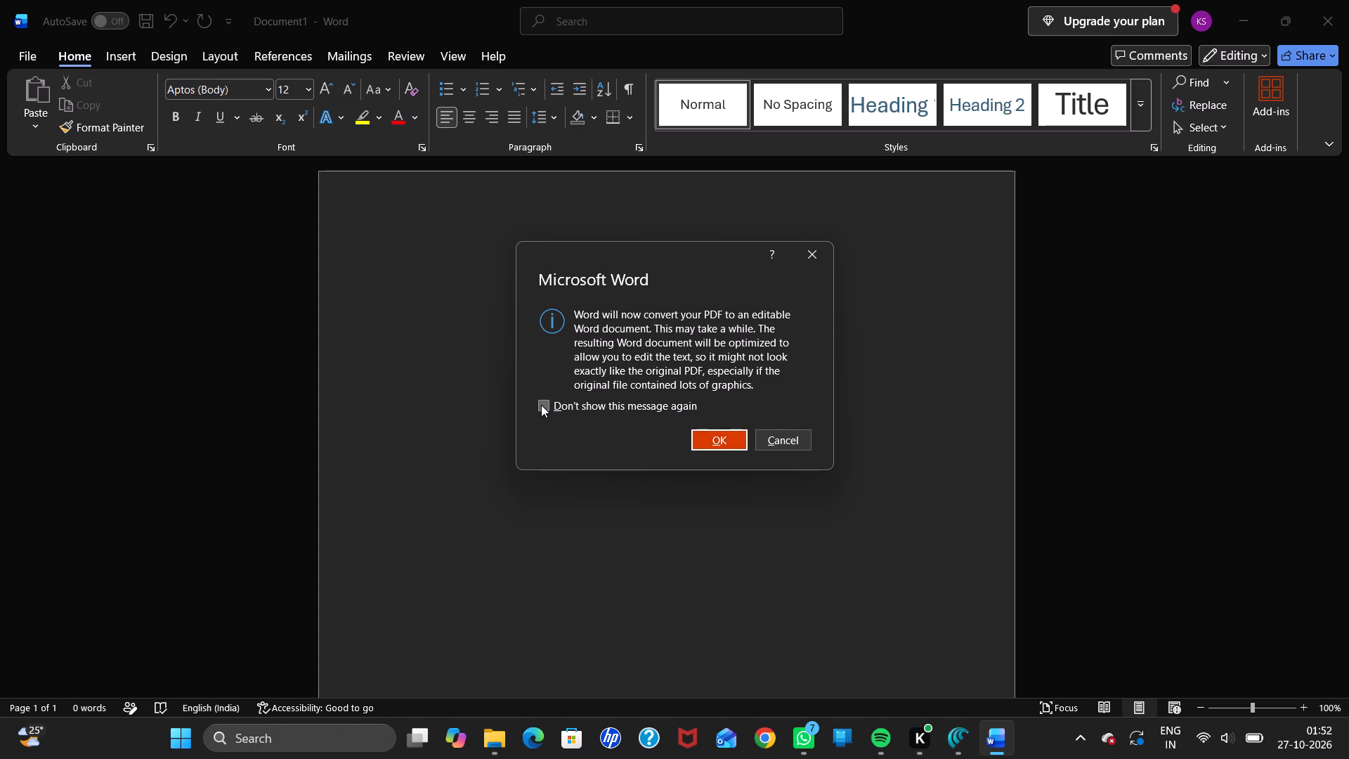
click(710, 440)
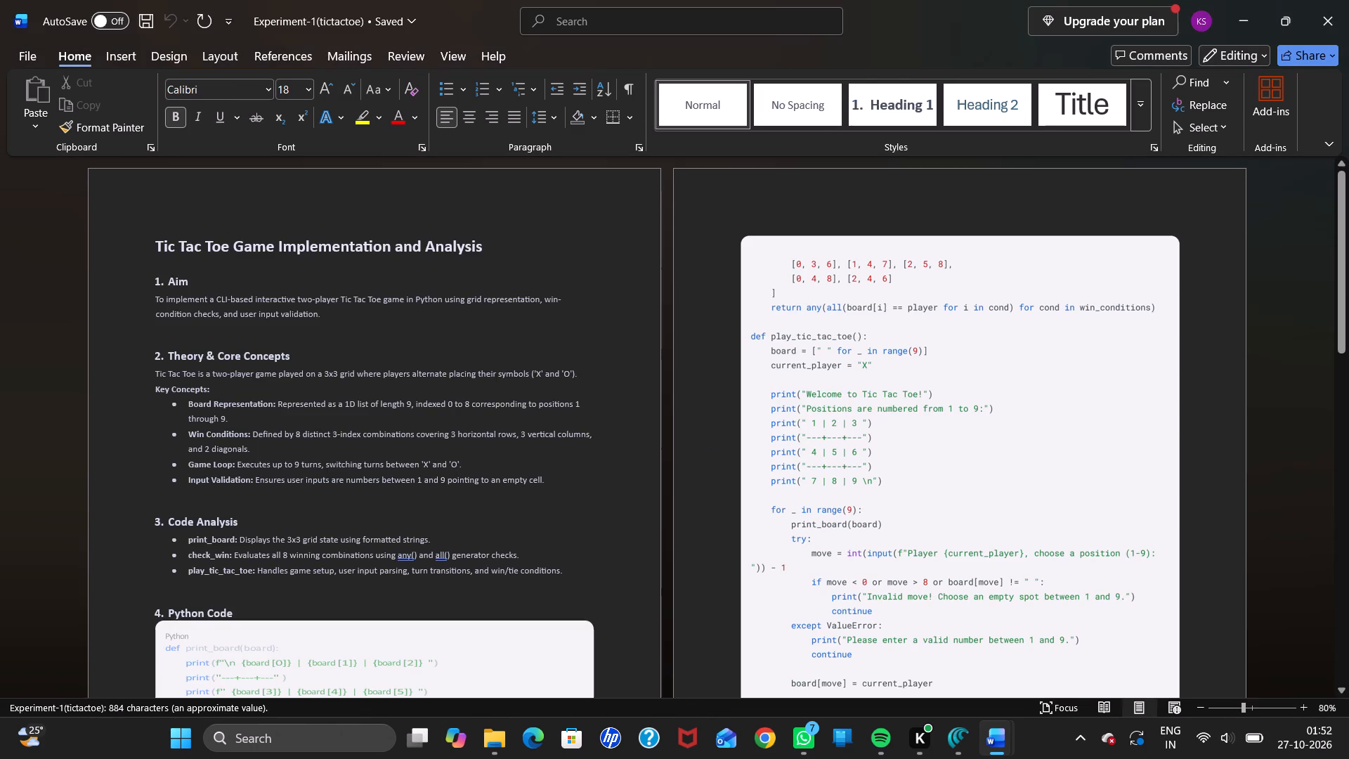
Look through the converted Tic Tac Toe document, from the theory and Python code to the output pages.
scroll(586, 459, down, 1)
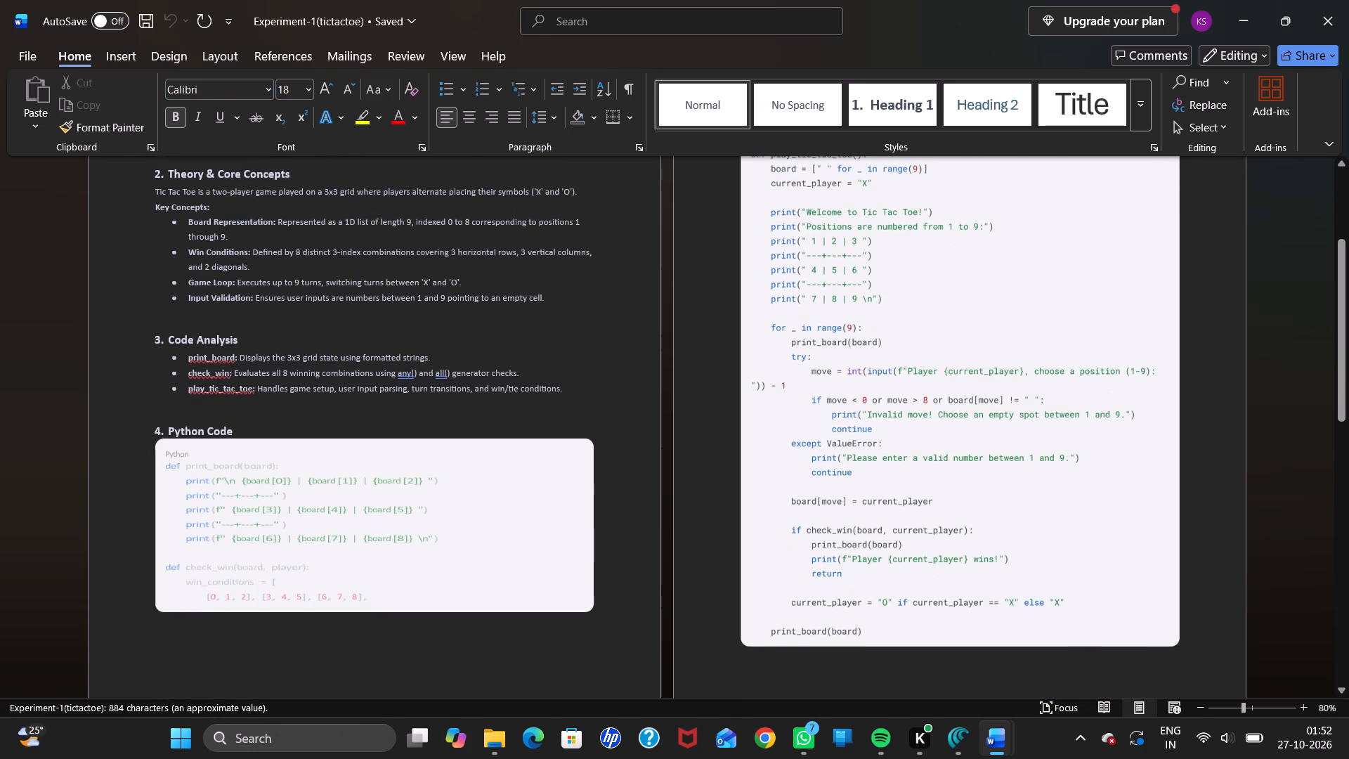
scroll(586, 459, down, 2)
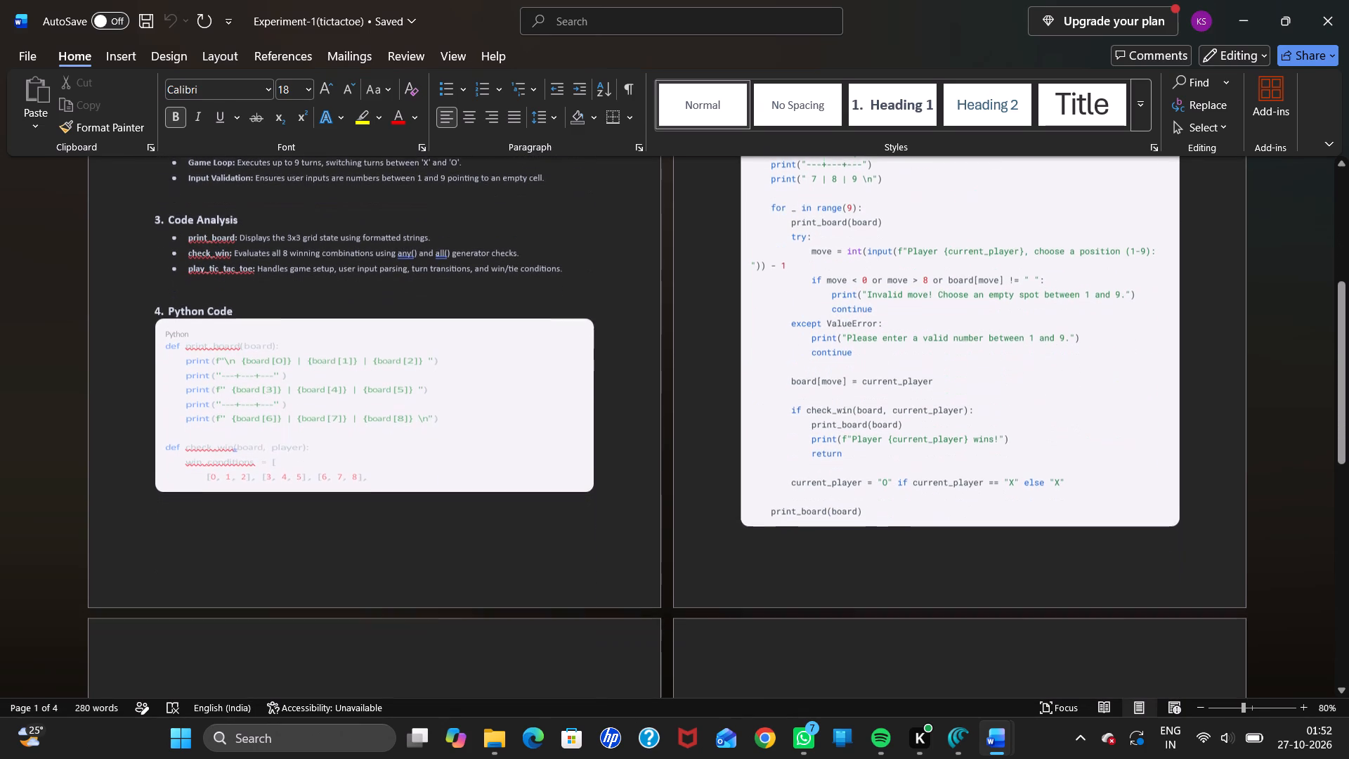
scroll(586, 459, down, 7)
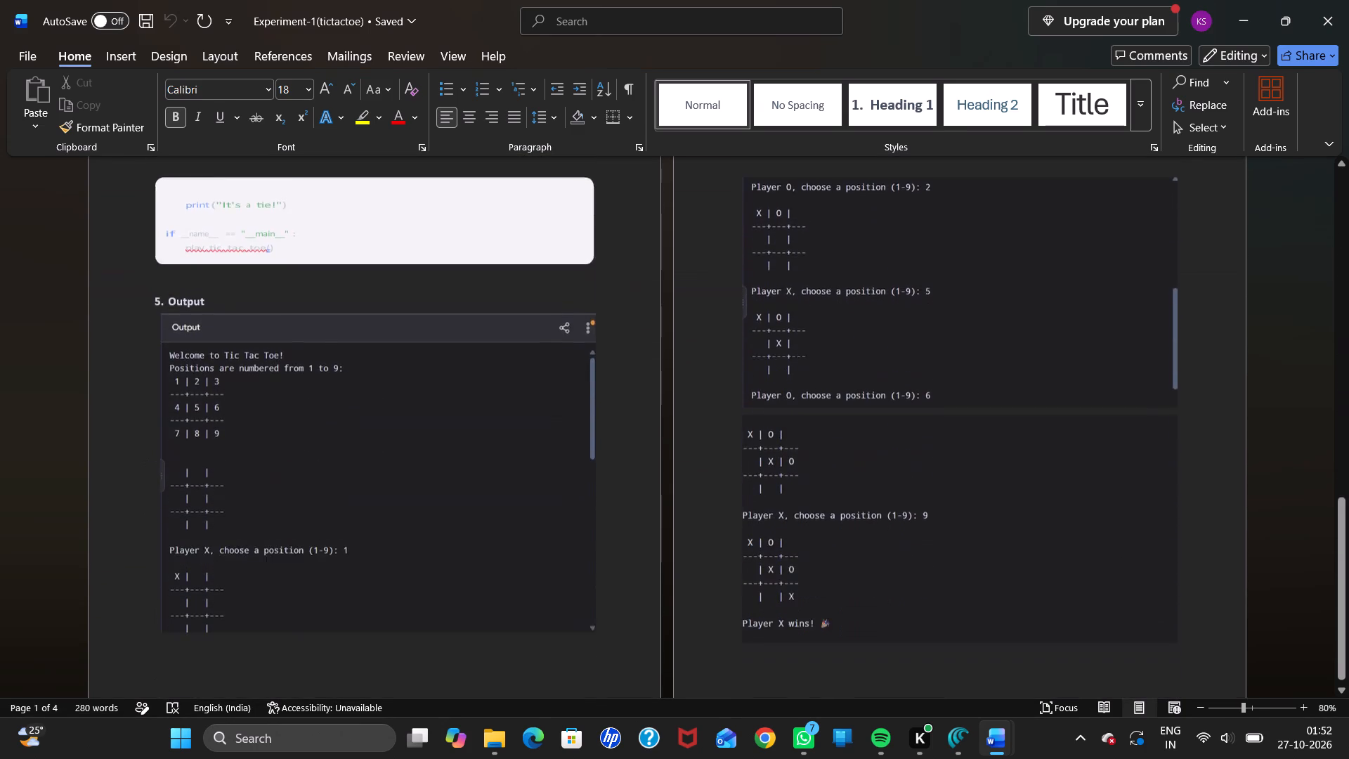
scroll(586, 459, down, 5)
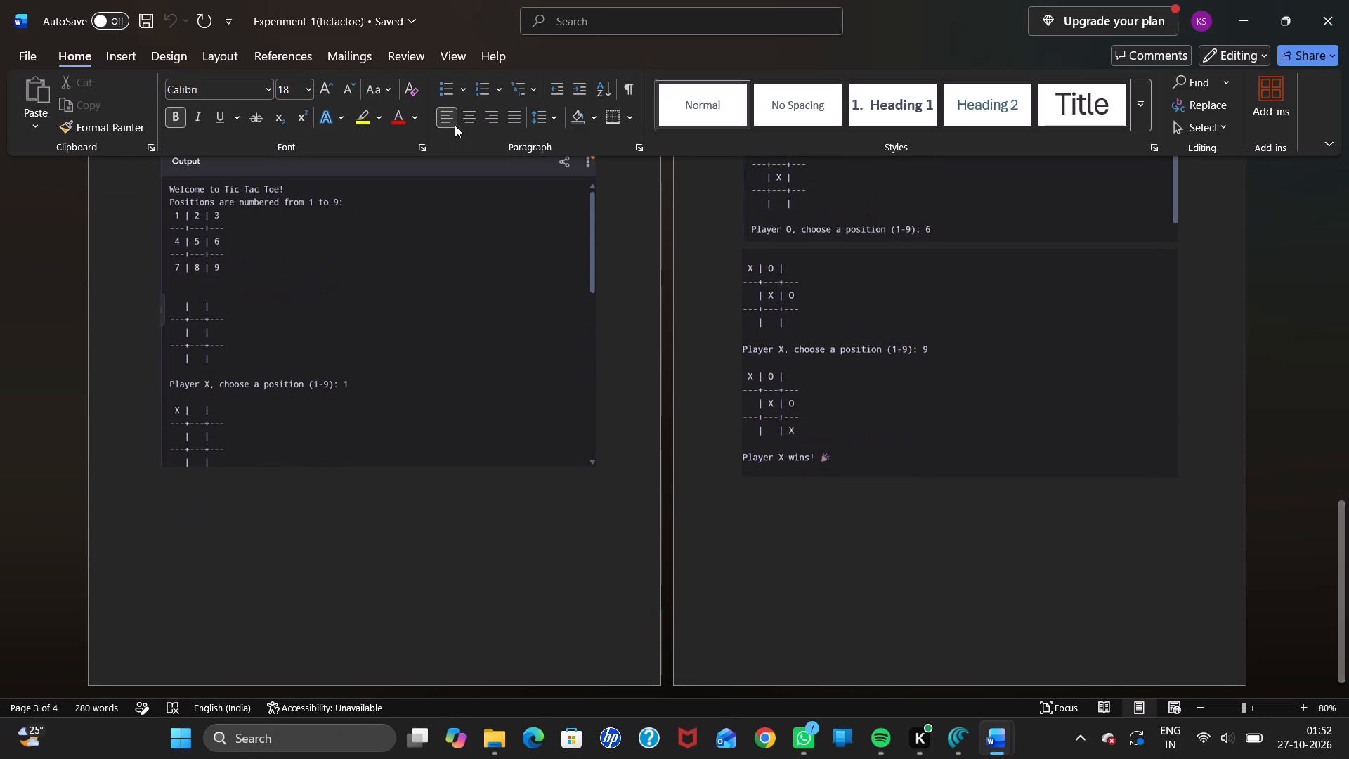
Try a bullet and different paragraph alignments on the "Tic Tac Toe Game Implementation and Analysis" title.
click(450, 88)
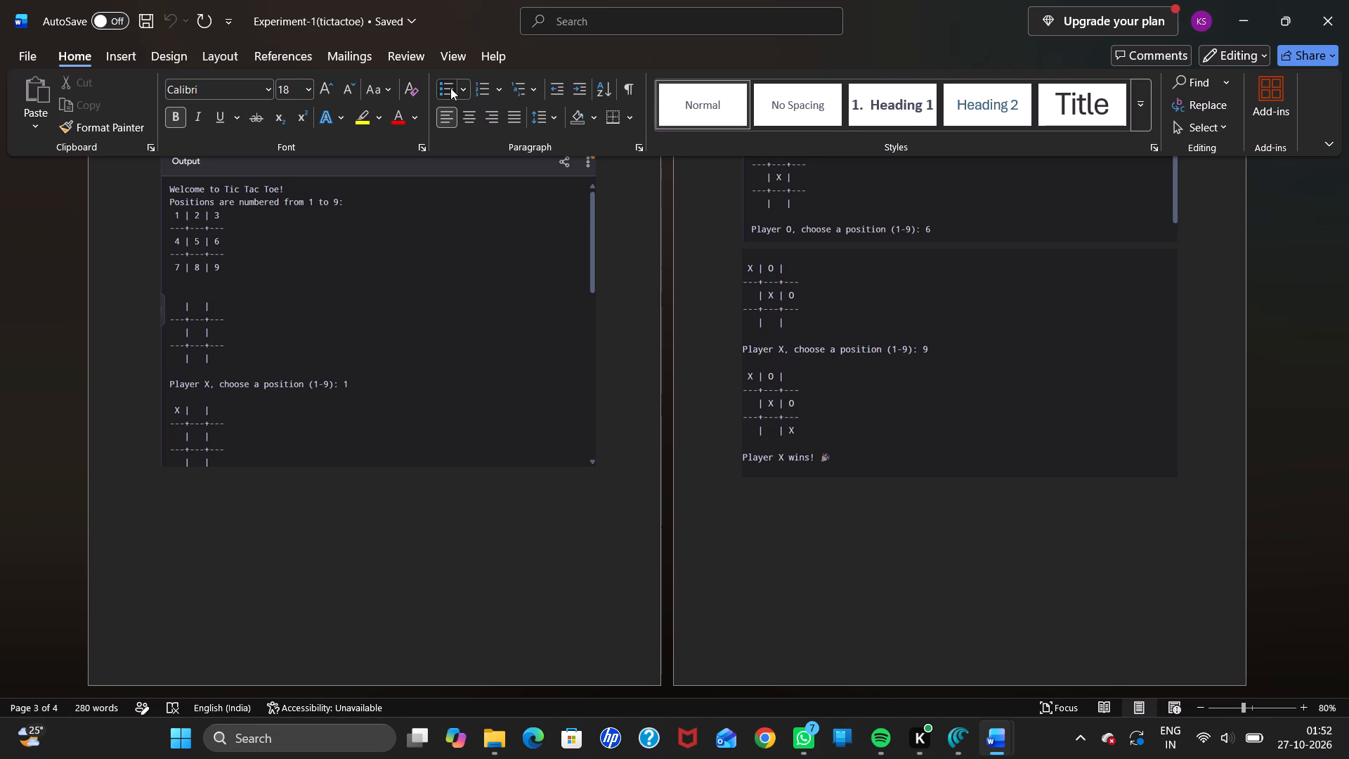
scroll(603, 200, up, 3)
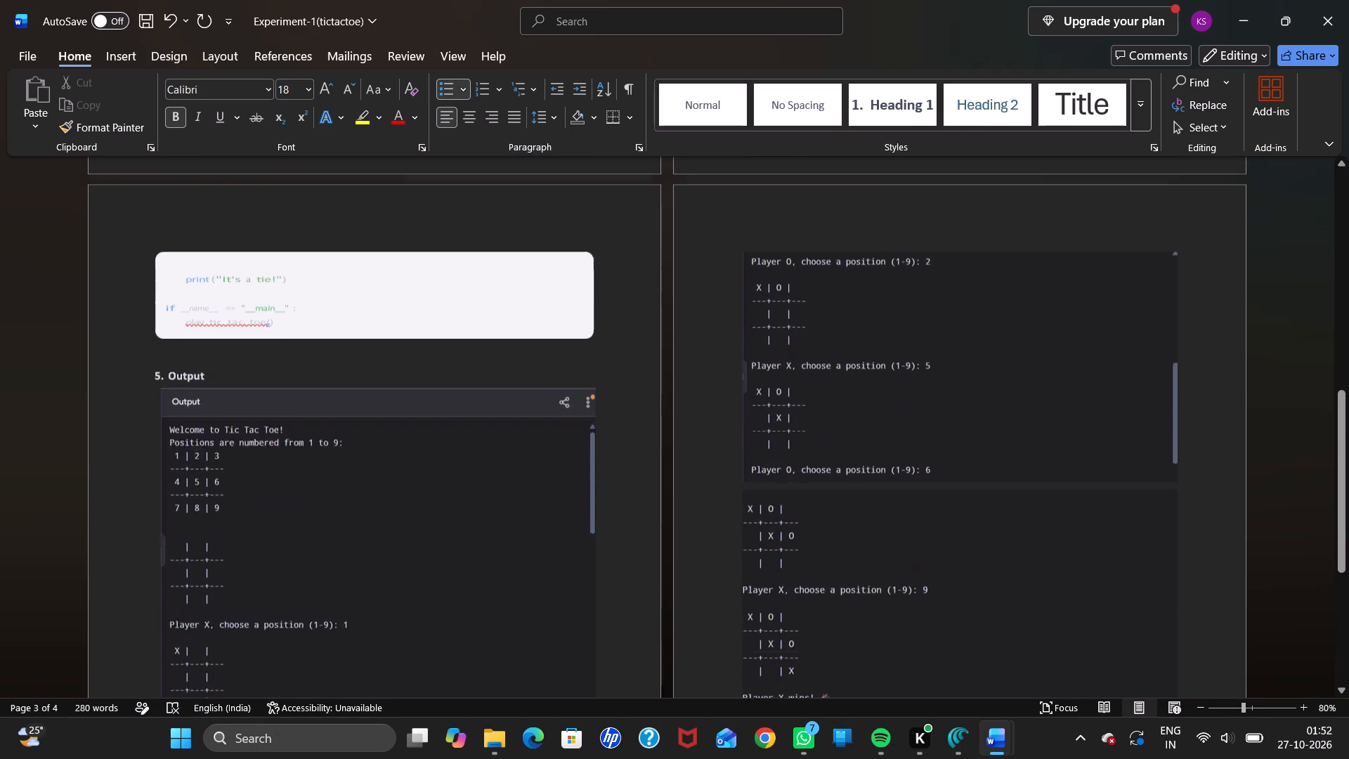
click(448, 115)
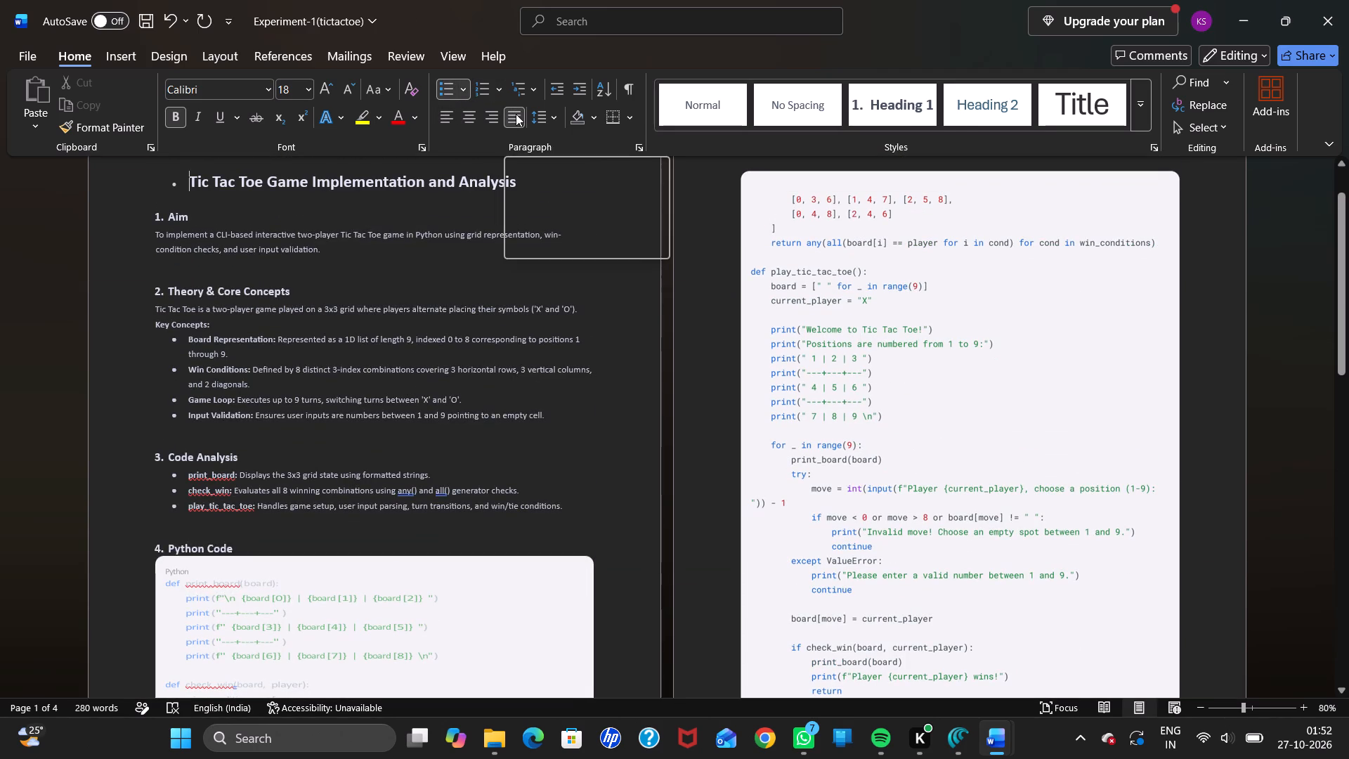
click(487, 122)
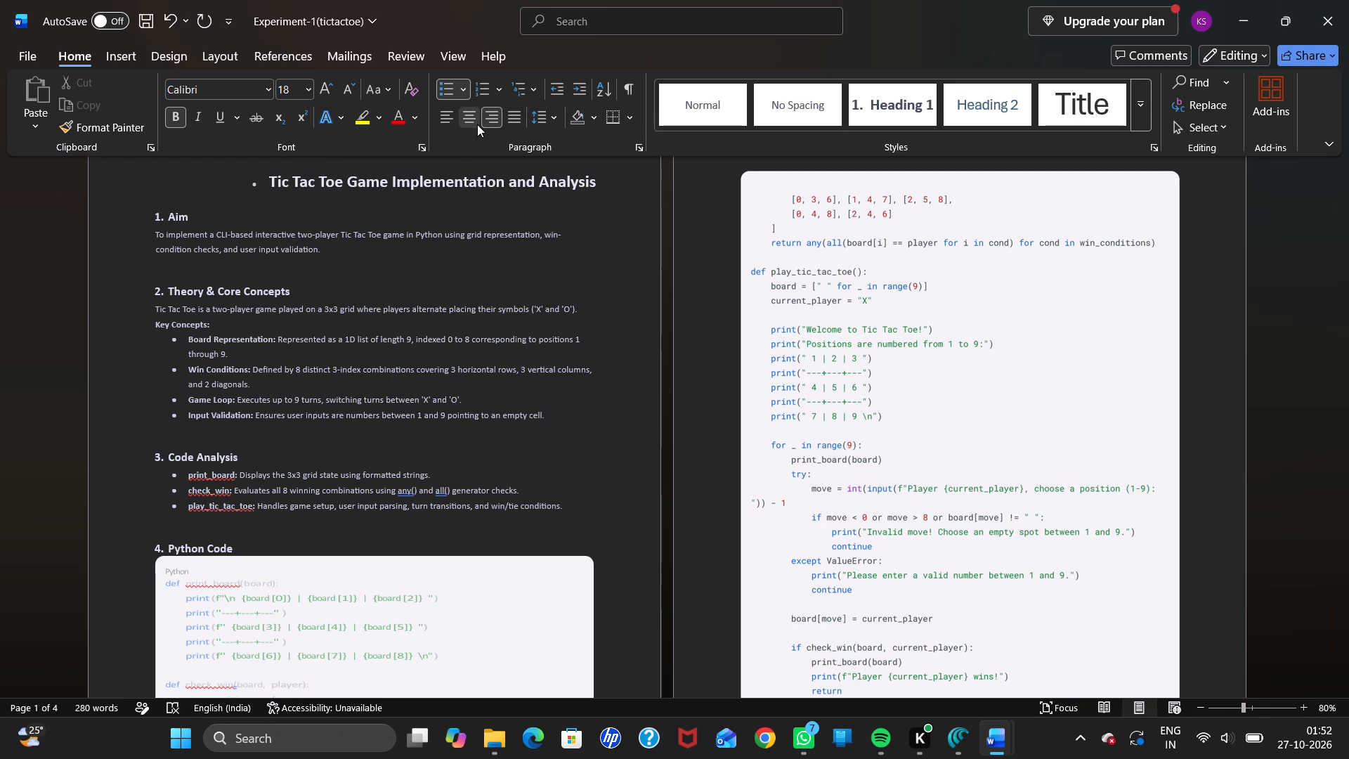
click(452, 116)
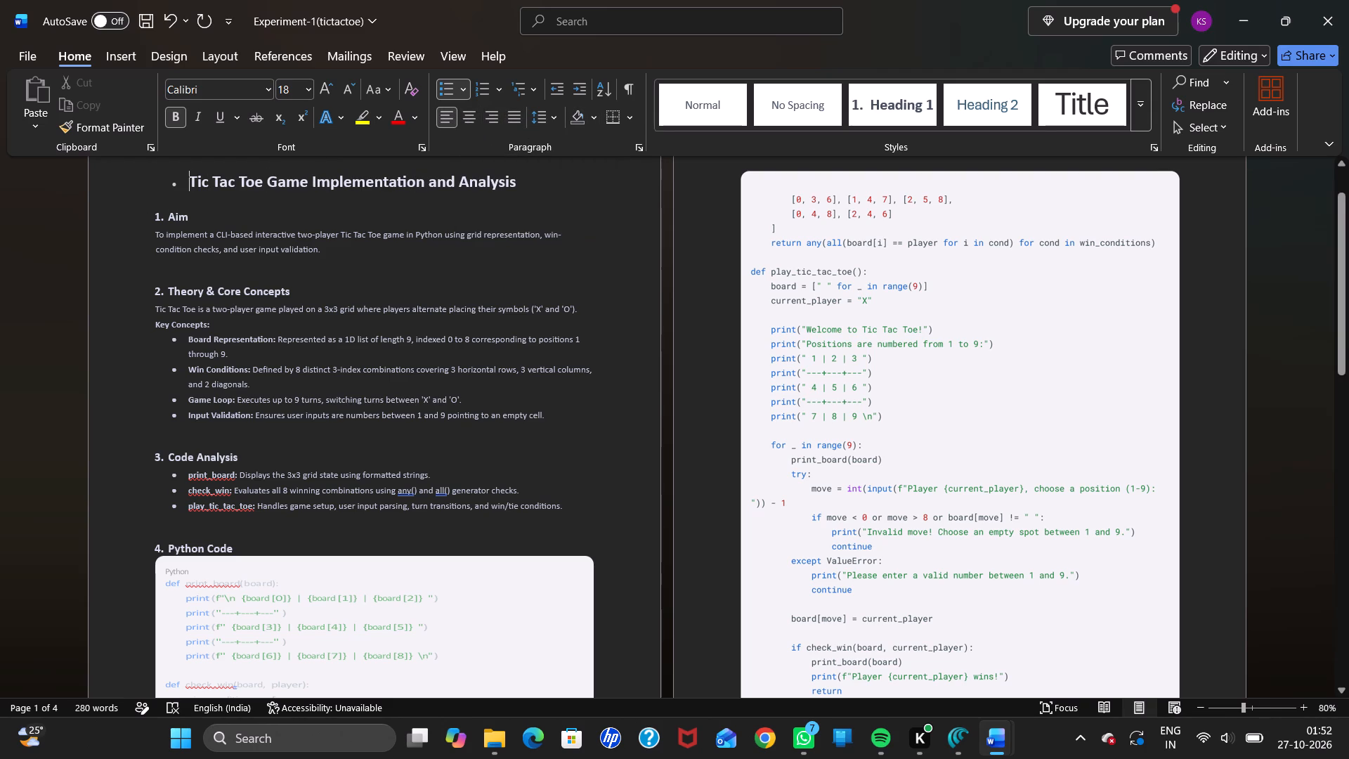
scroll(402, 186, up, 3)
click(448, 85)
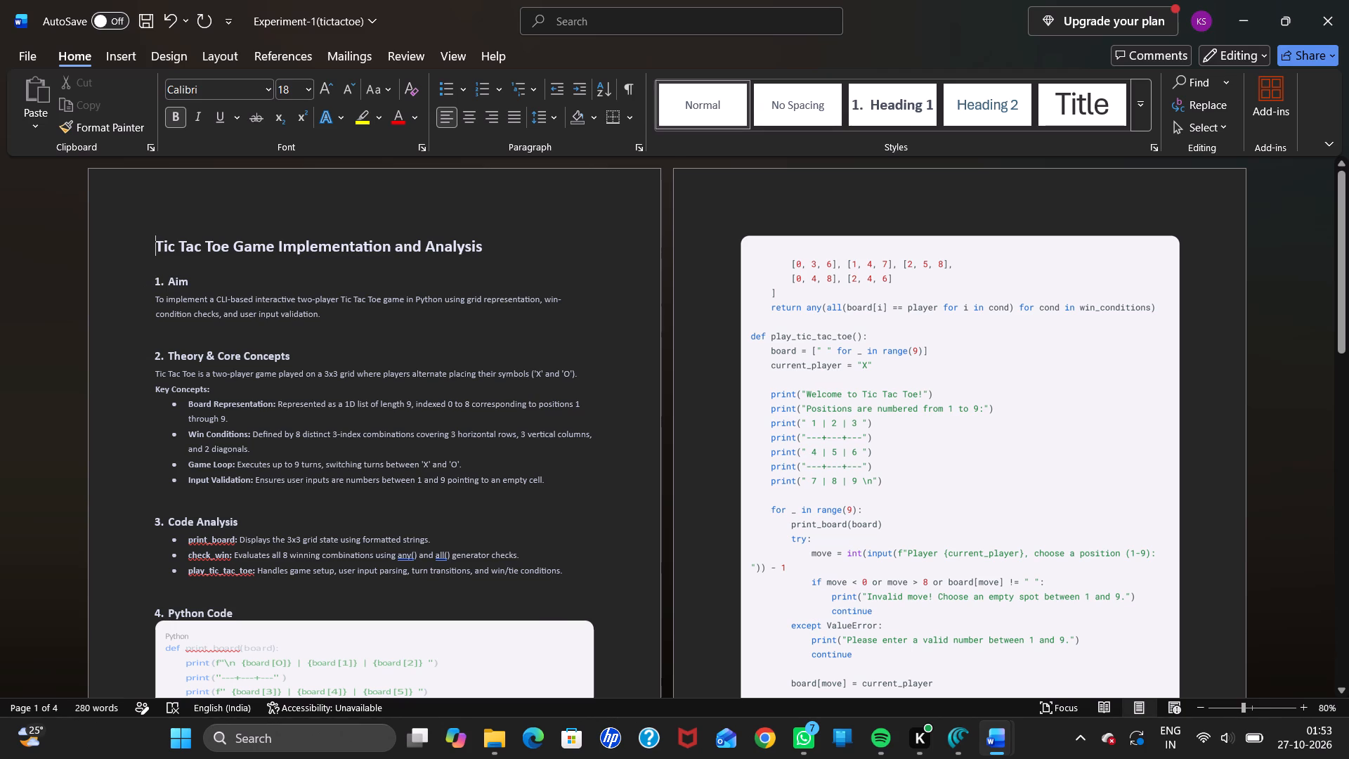
Review the layout of the converted document's four pages, down to the Output section and back to the title.
scroll(614, 413, down, 12)
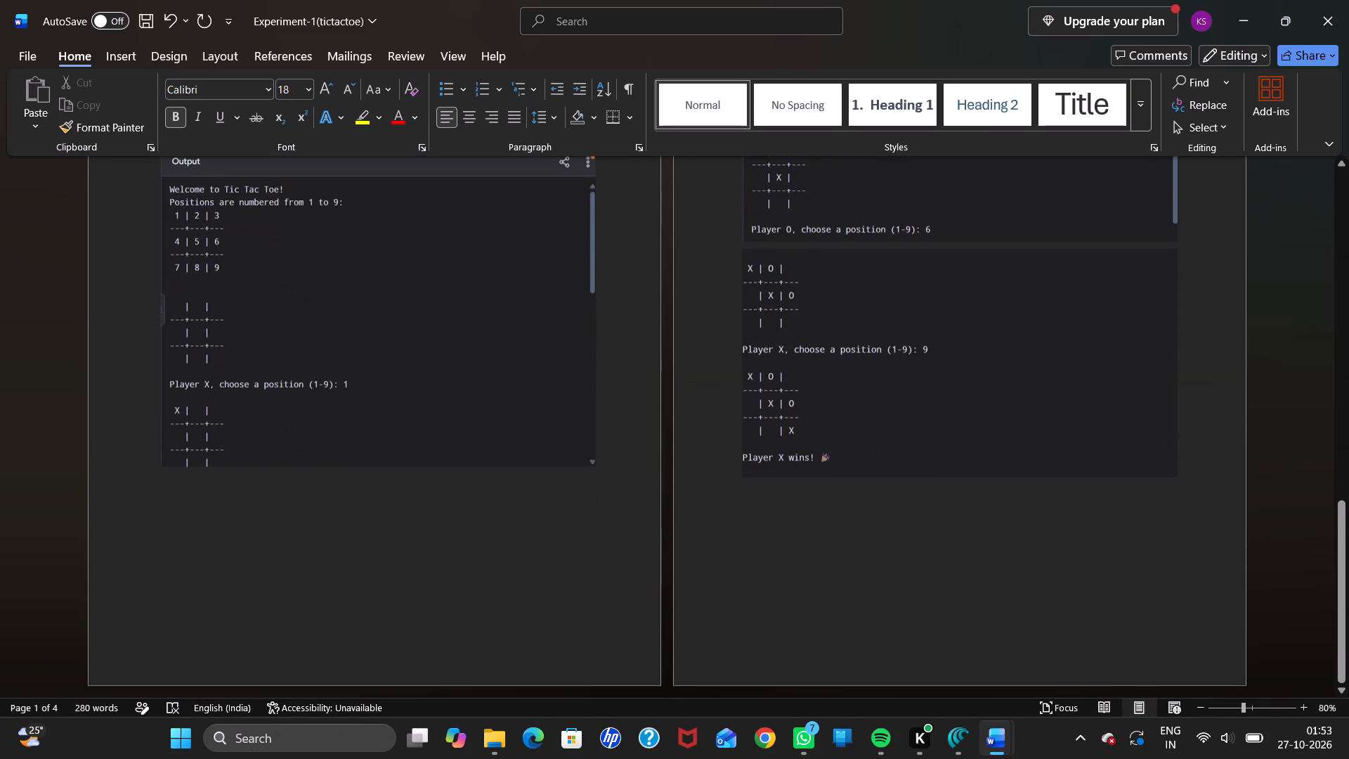
scroll(614, 413, down, 1)
scroll(614, 413, up, 3)
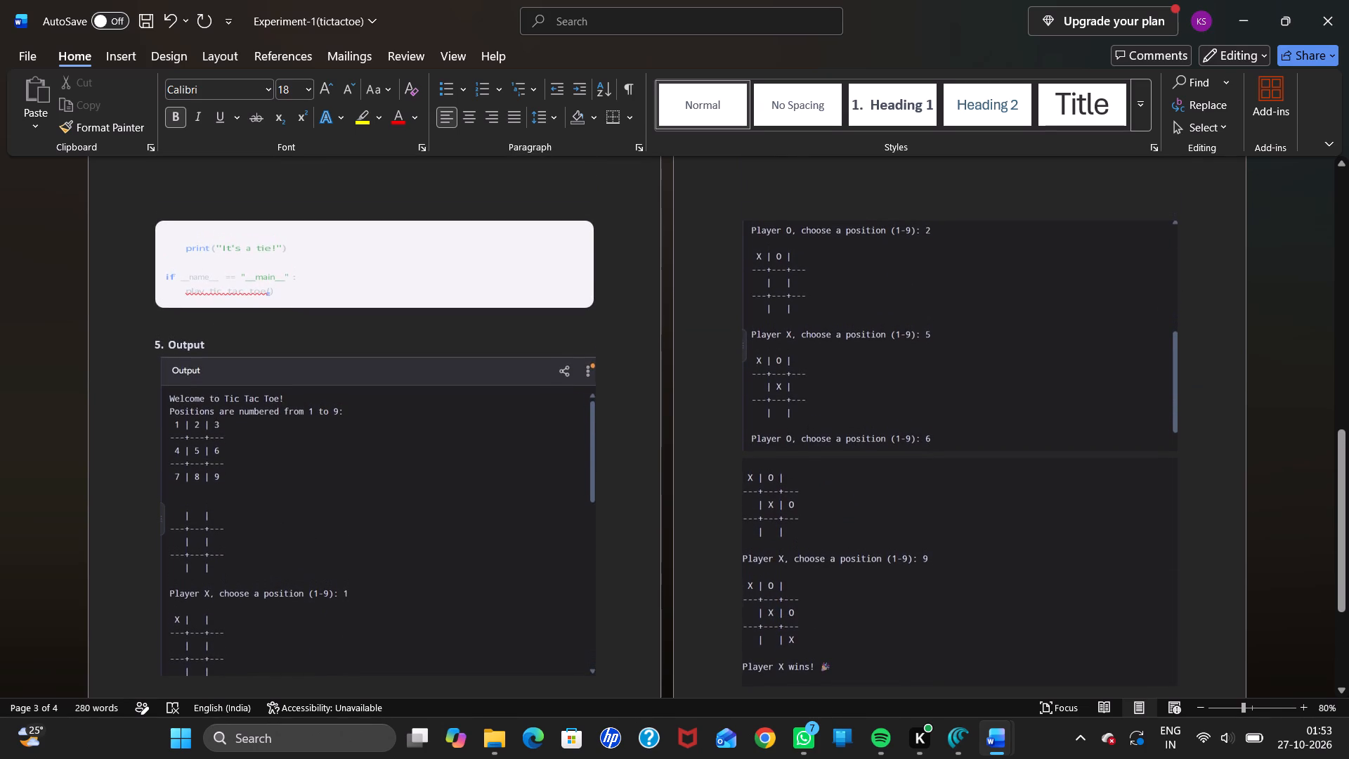
scroll(614, 413, up, 14)
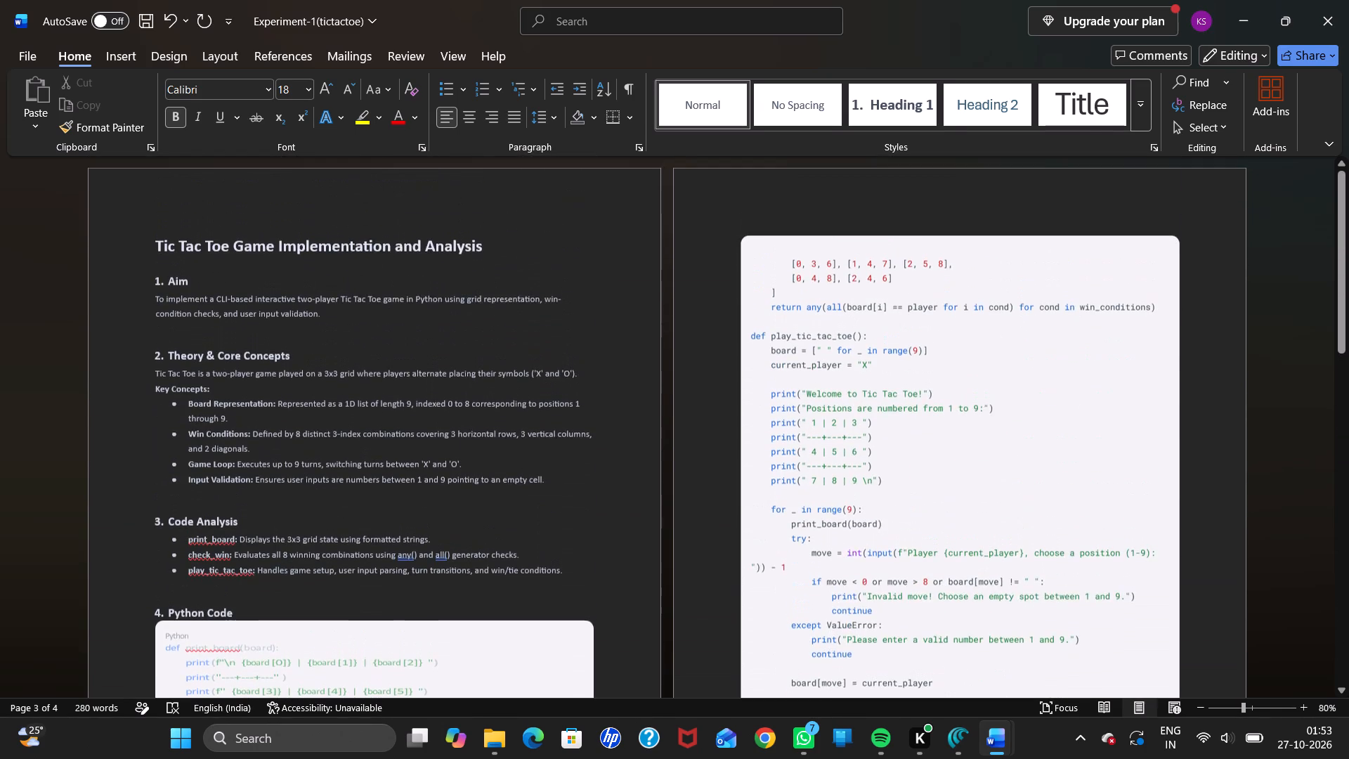
scroll(614, 413, up, 4)
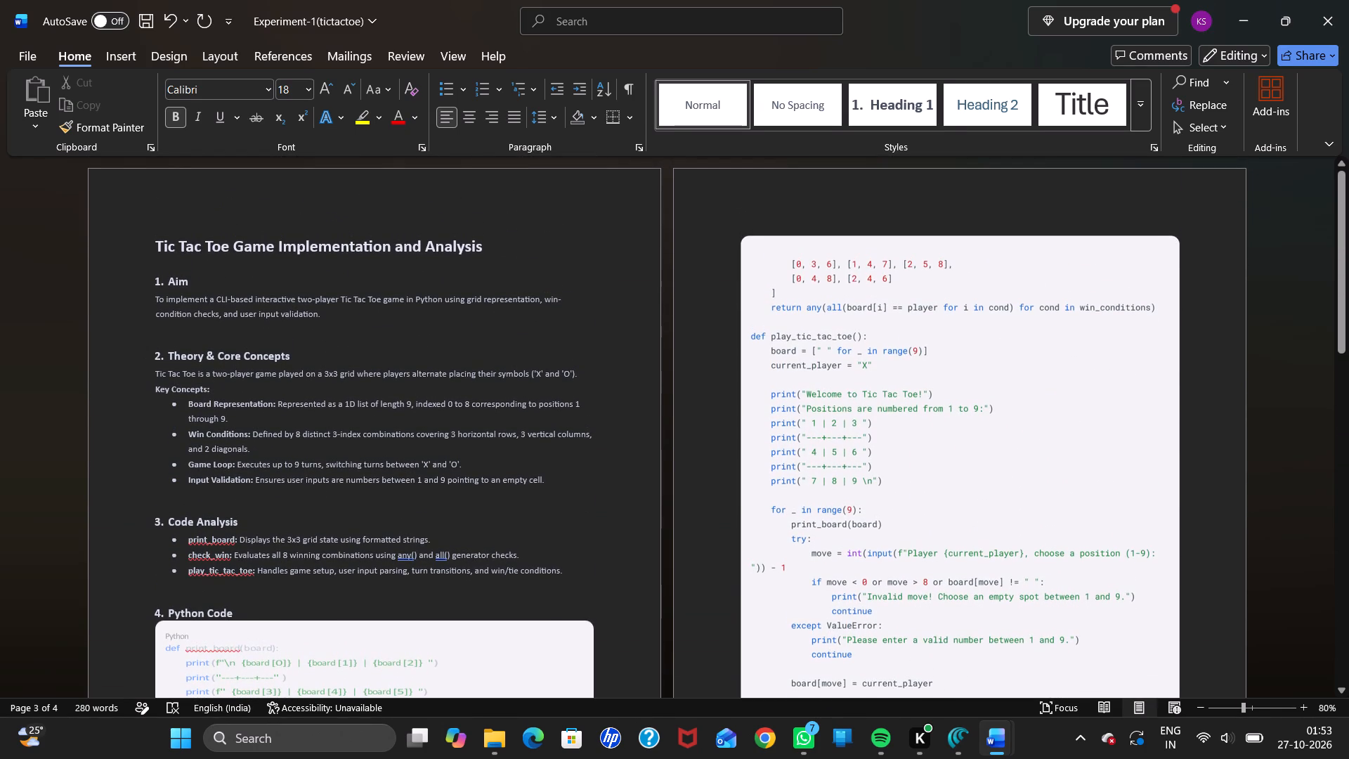
Insert a blank line above the "Tic Tac Toe Game Implementation and Analysis" title and place the cursor in it.
click(225, 204)
click(195, 202)
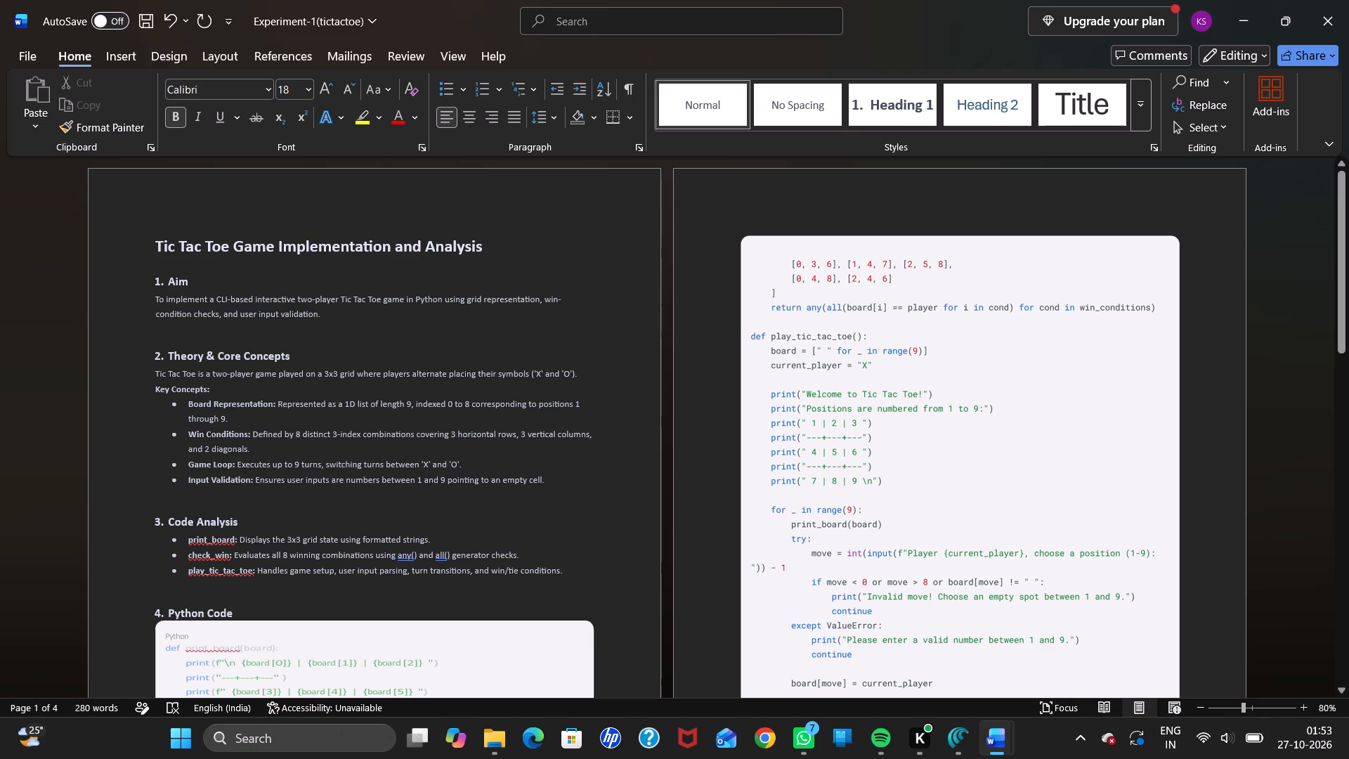
click(154, 247)
scroll(325, 413, down, 1)
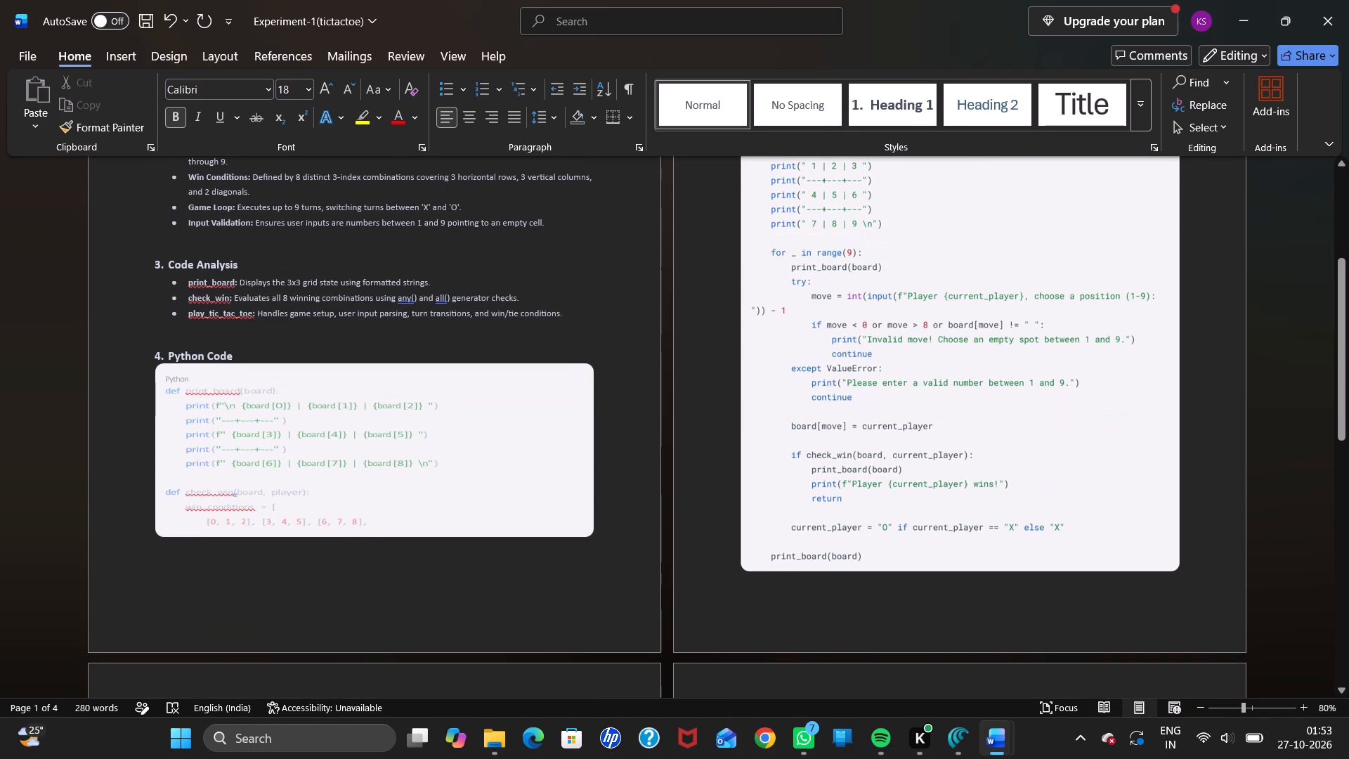
scroll(325, 413, down, 1)
key(Return)
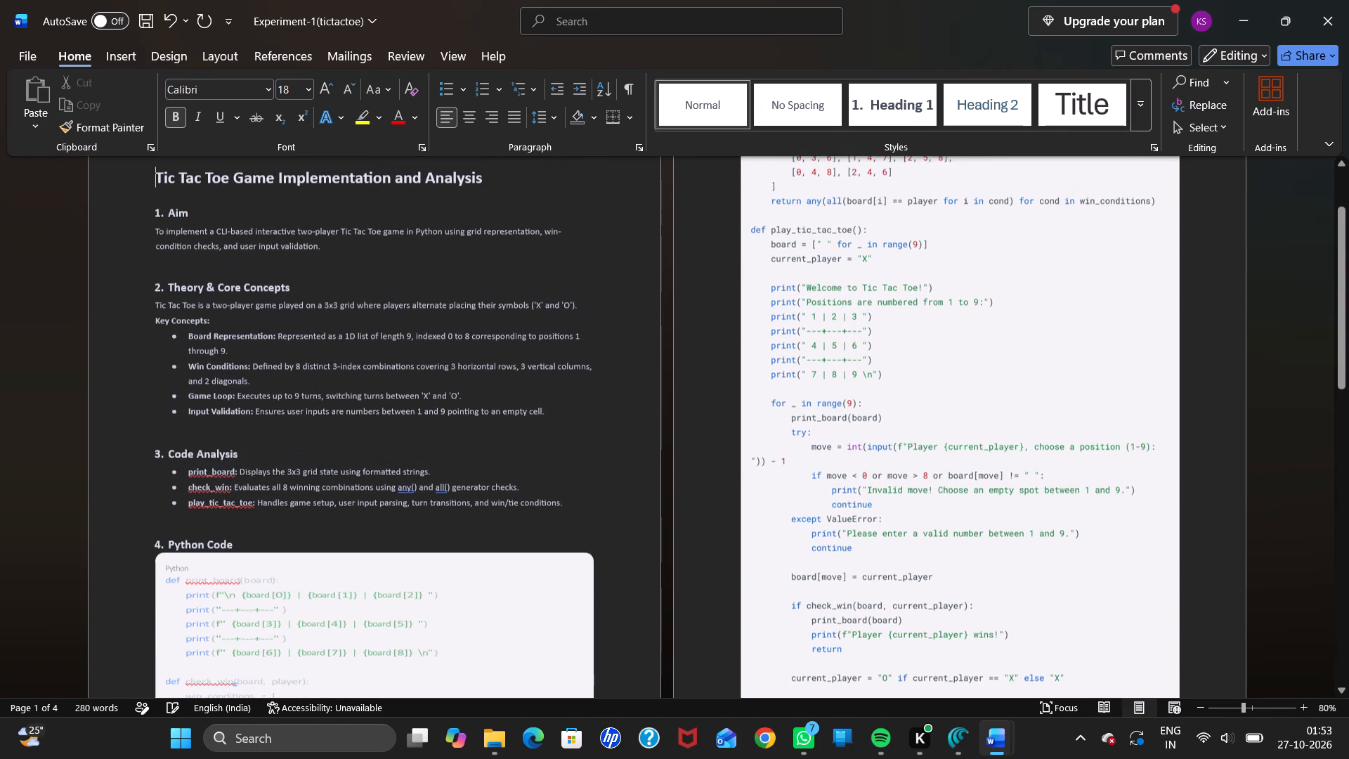
scroll(325, 434, down, 2)
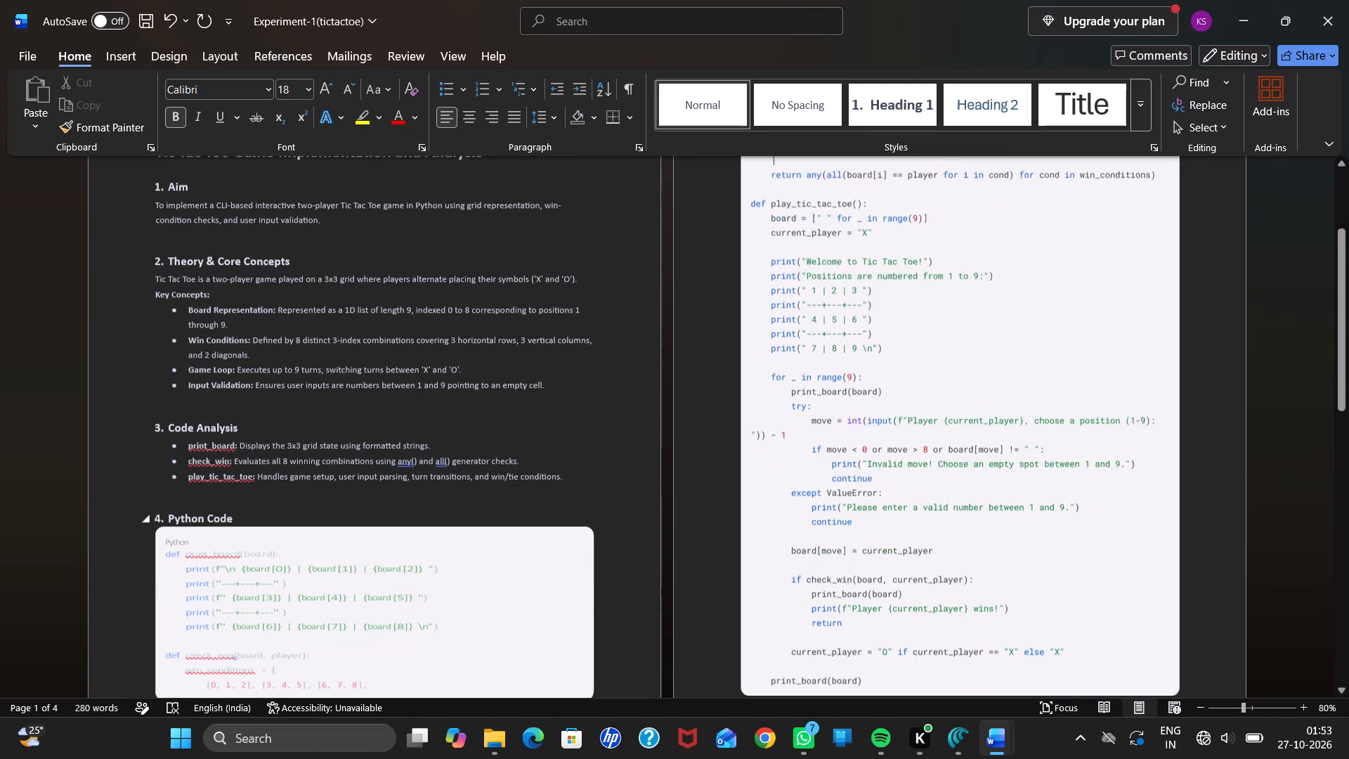
scroll(325, 434, down, 1)
scroll(325, 434, up, 4)
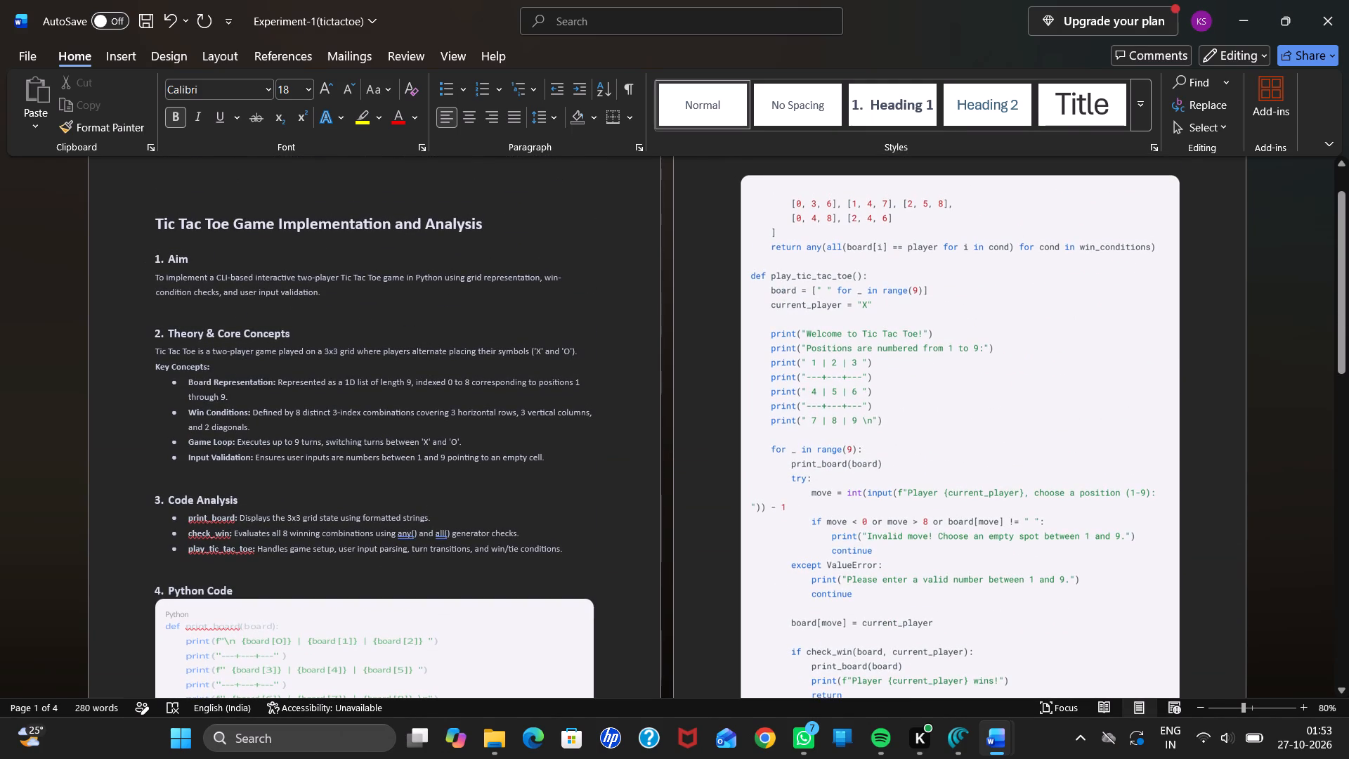
click(166, 184)
scroll(209, 300, up, 1)
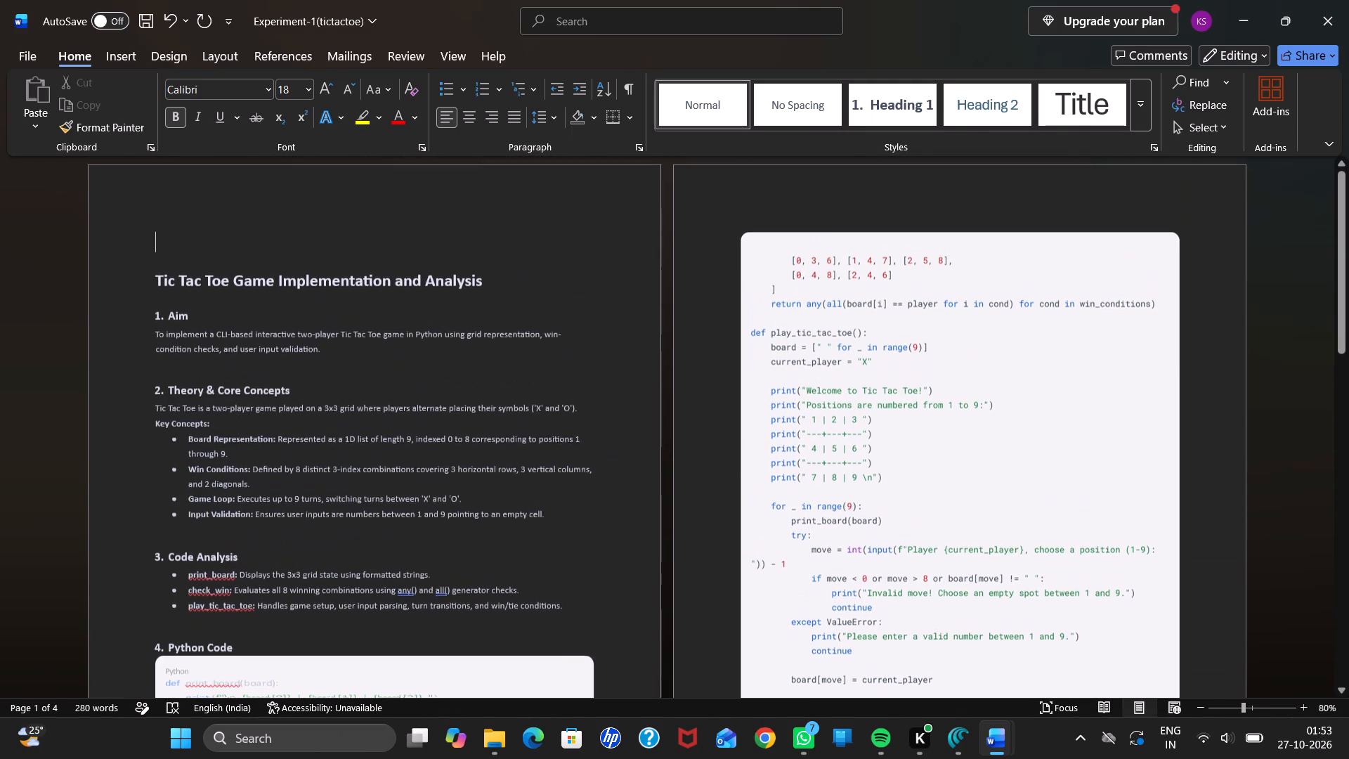
scroll(209, 300, up, 1)
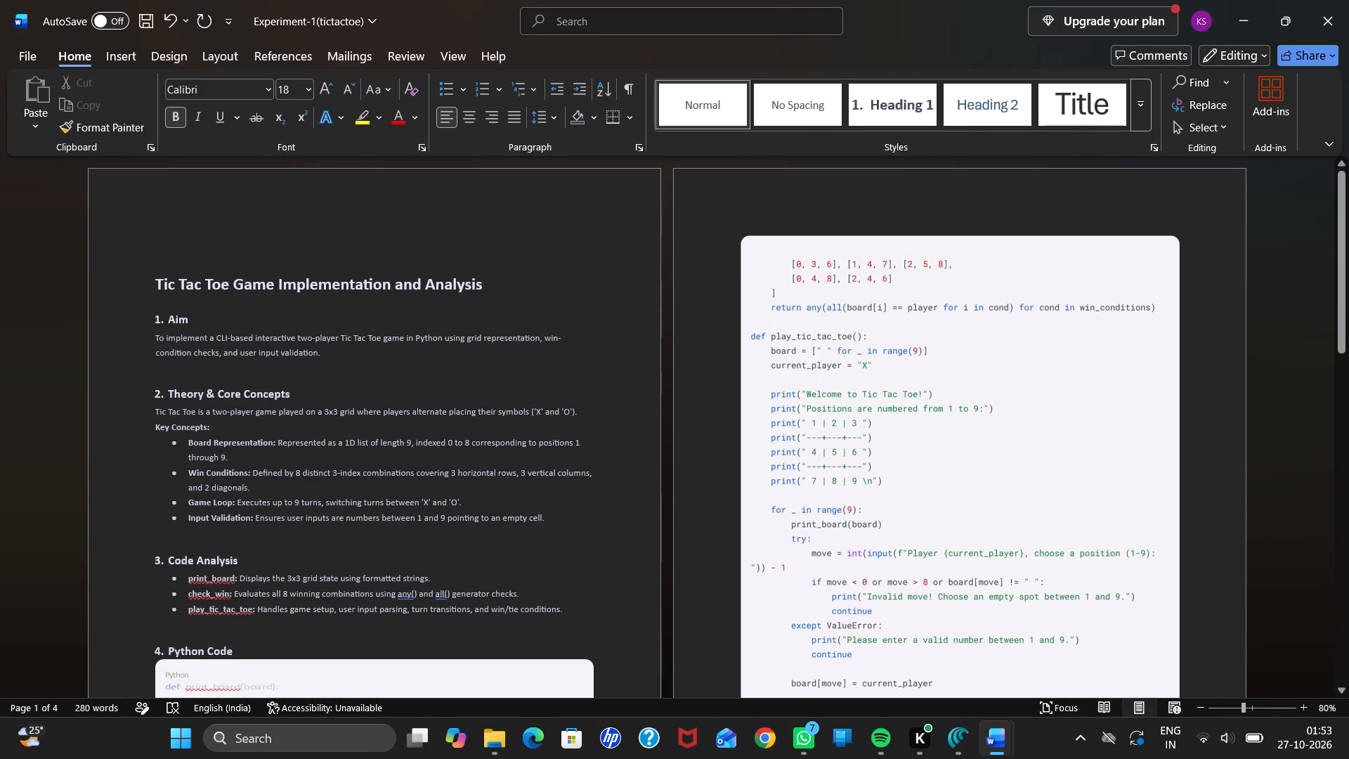
Enter the heading "EXPERIMENT-1:" on the blank line above the Tic Tac Toe title.
text(EXPER)
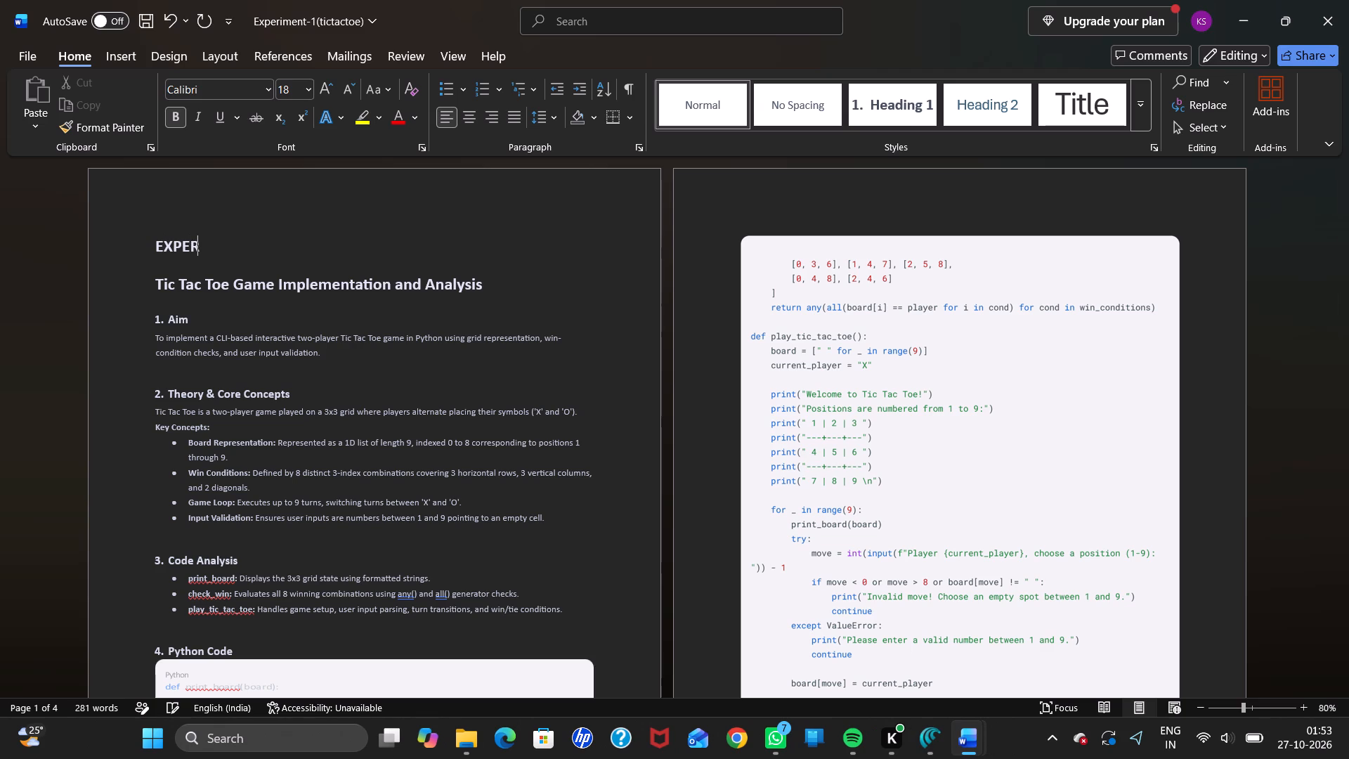
key(i)
key(m)
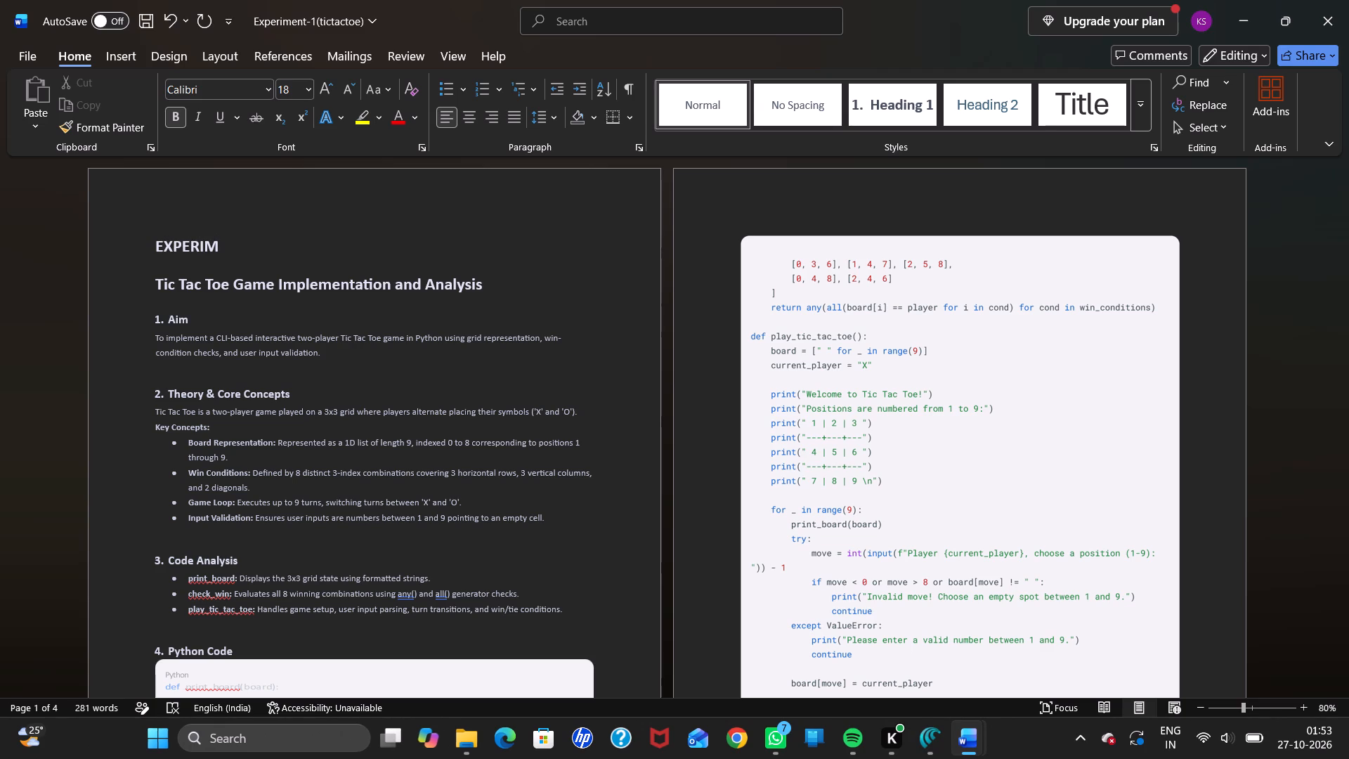
text(EN)
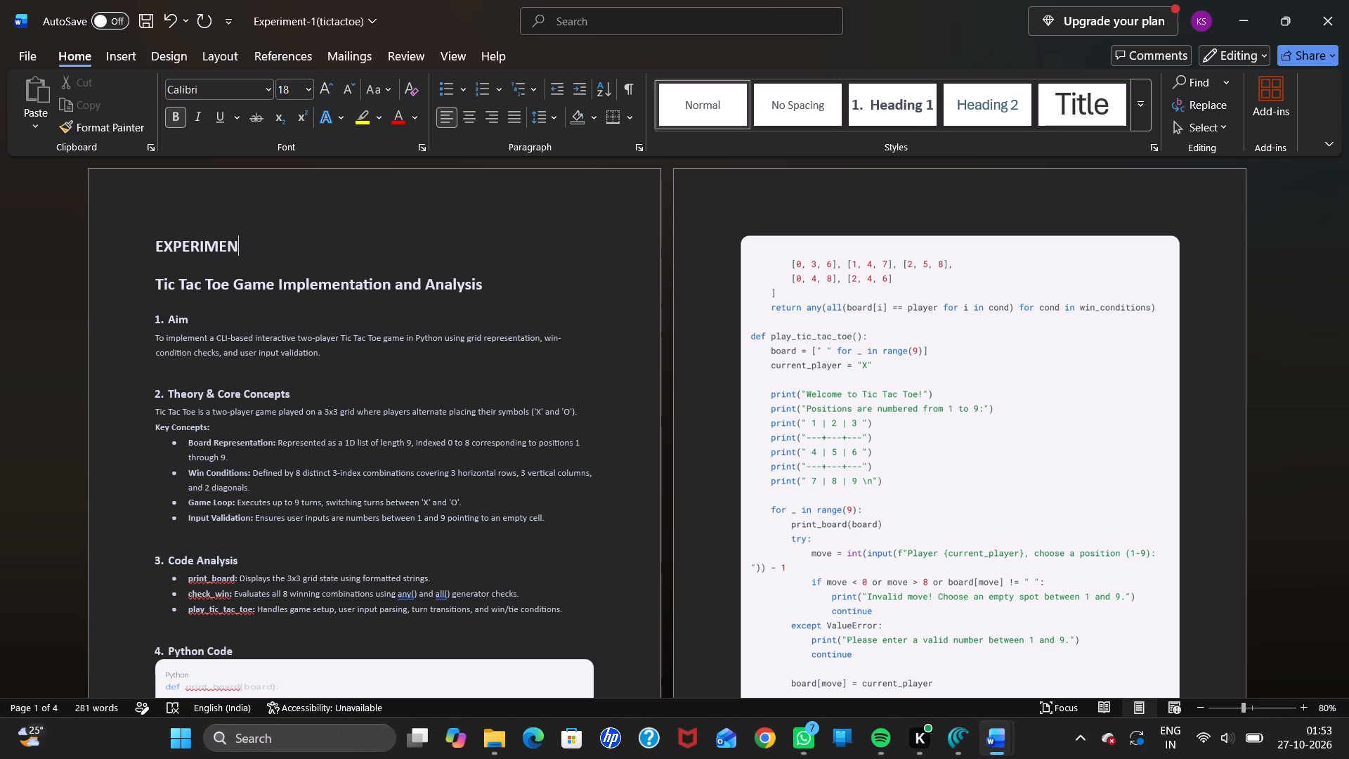
text(-1)
key(shift+colon)
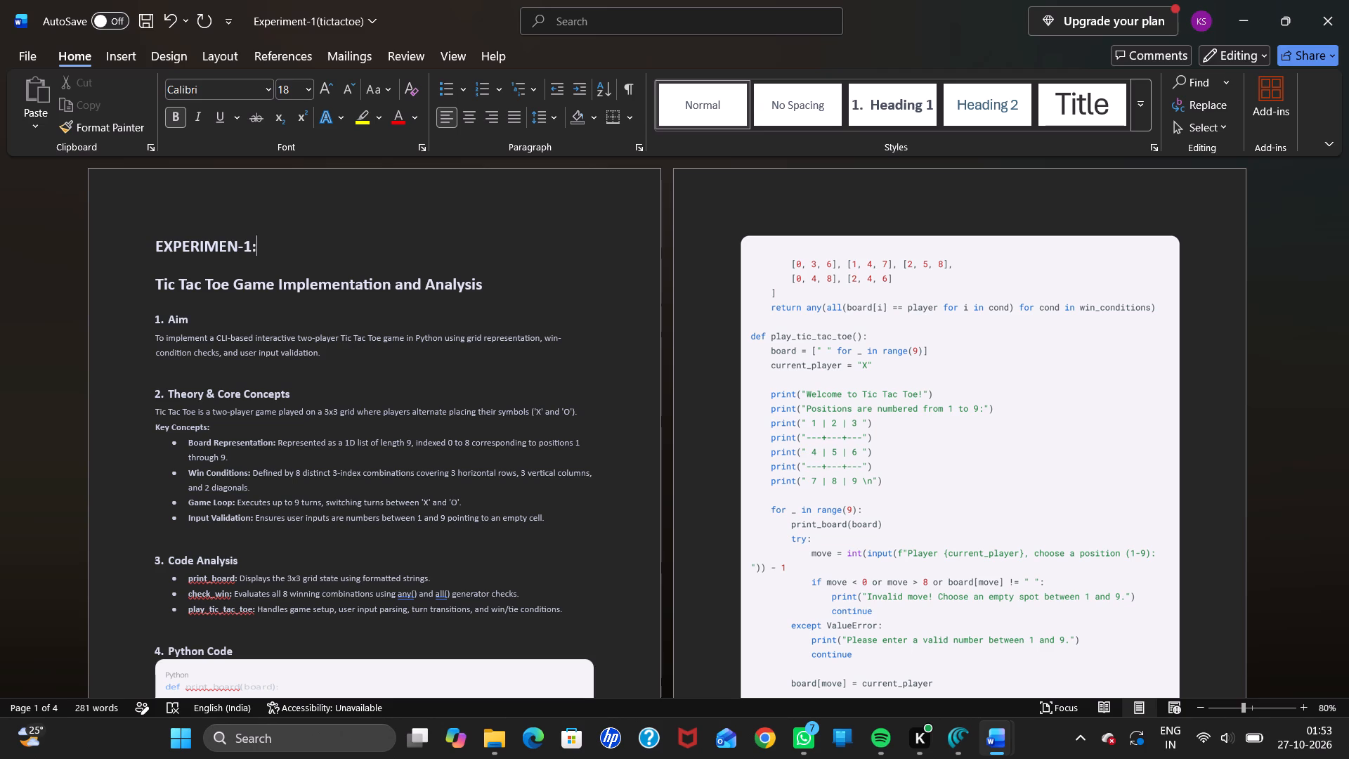
click(237, 252)
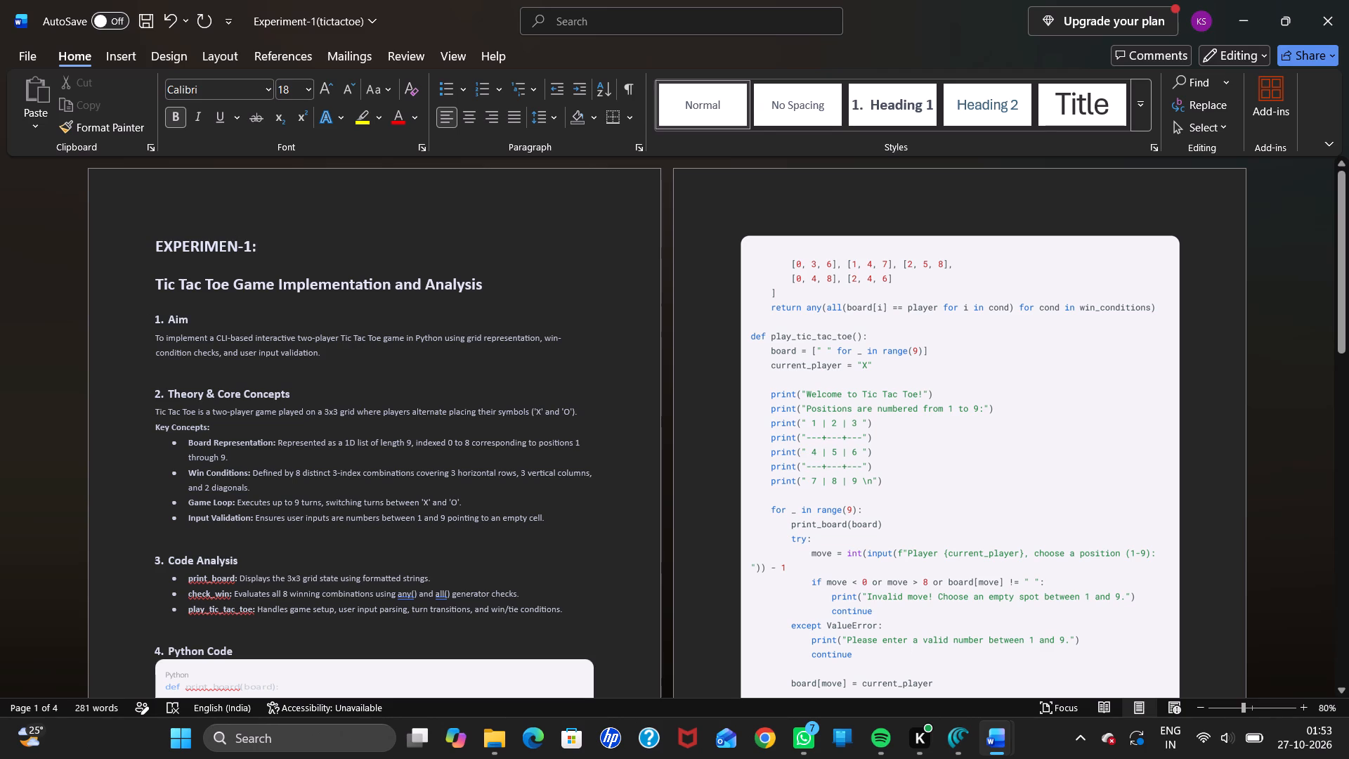
key(t)
Turn on AutoSave for the document by uploading it to the personal OneDrive.
click(114, 19)
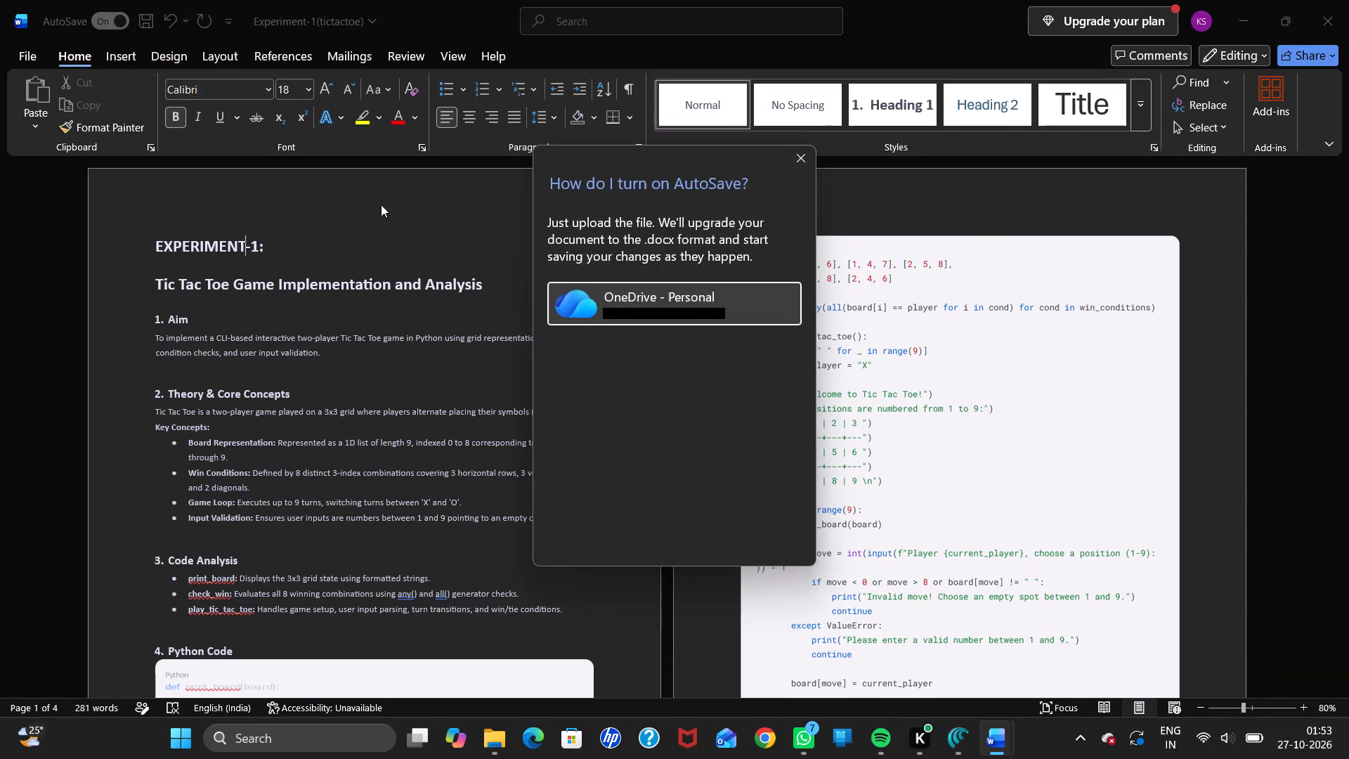
click(707, 318)
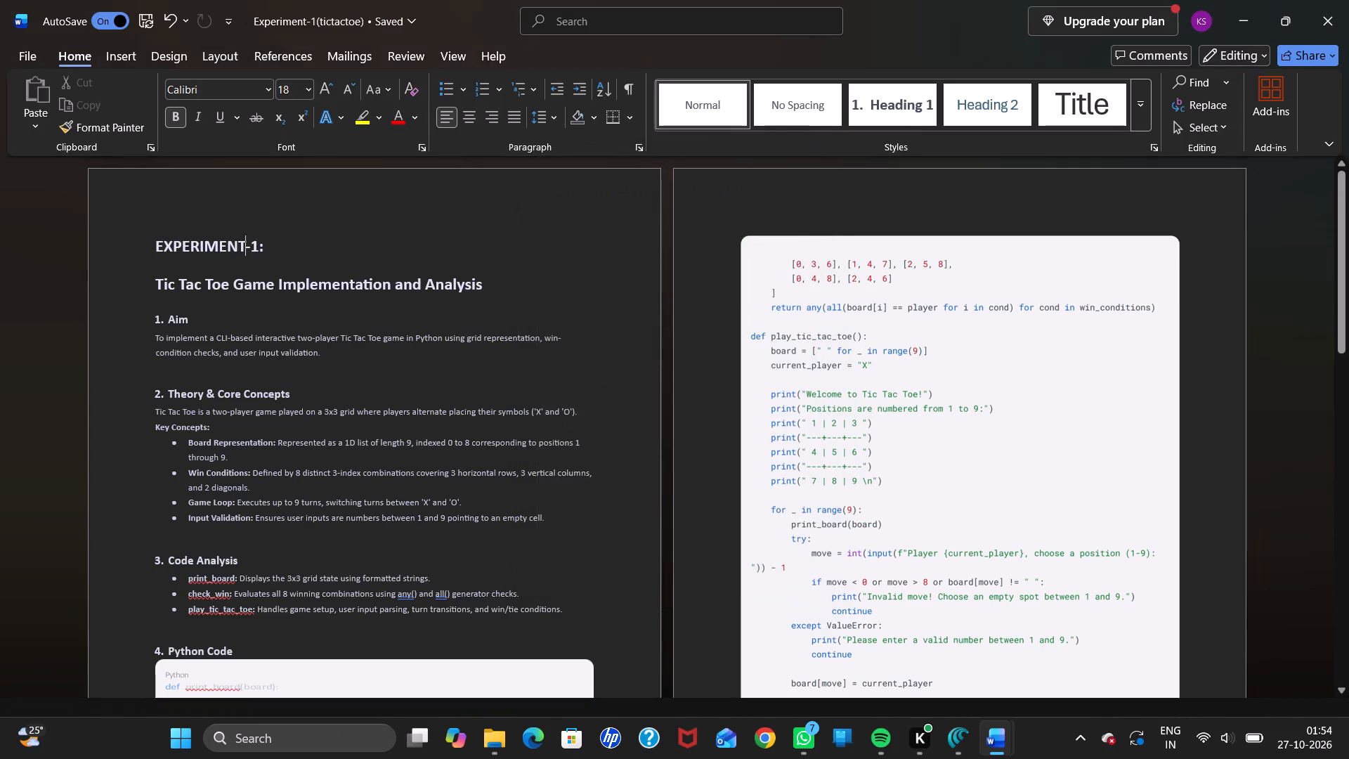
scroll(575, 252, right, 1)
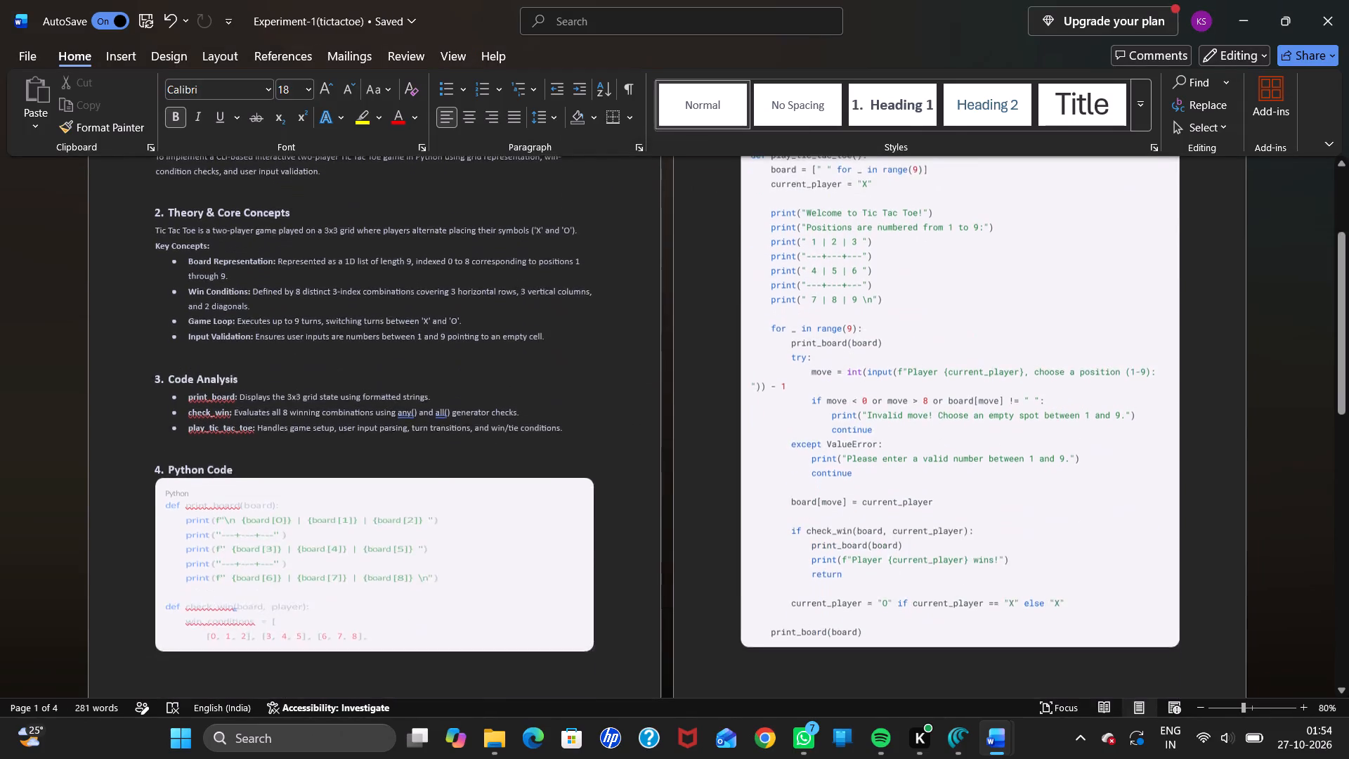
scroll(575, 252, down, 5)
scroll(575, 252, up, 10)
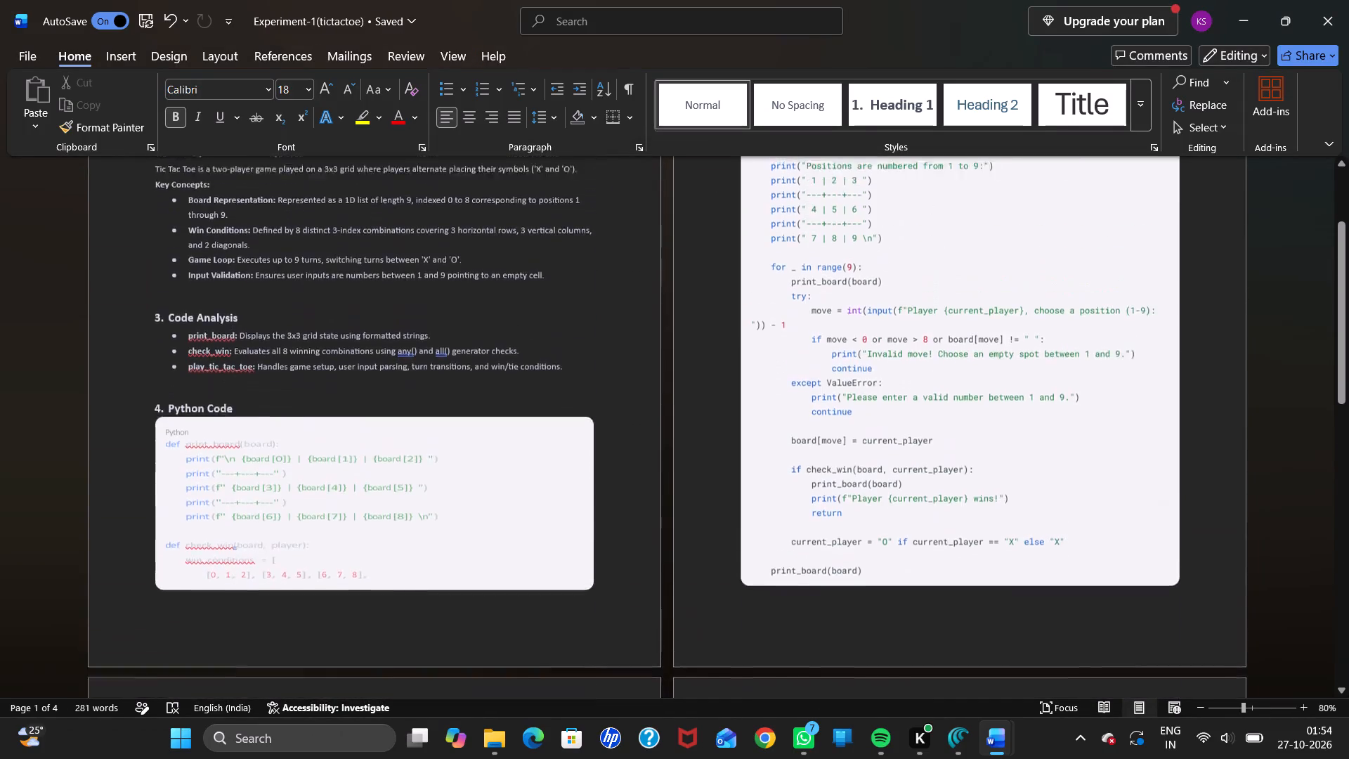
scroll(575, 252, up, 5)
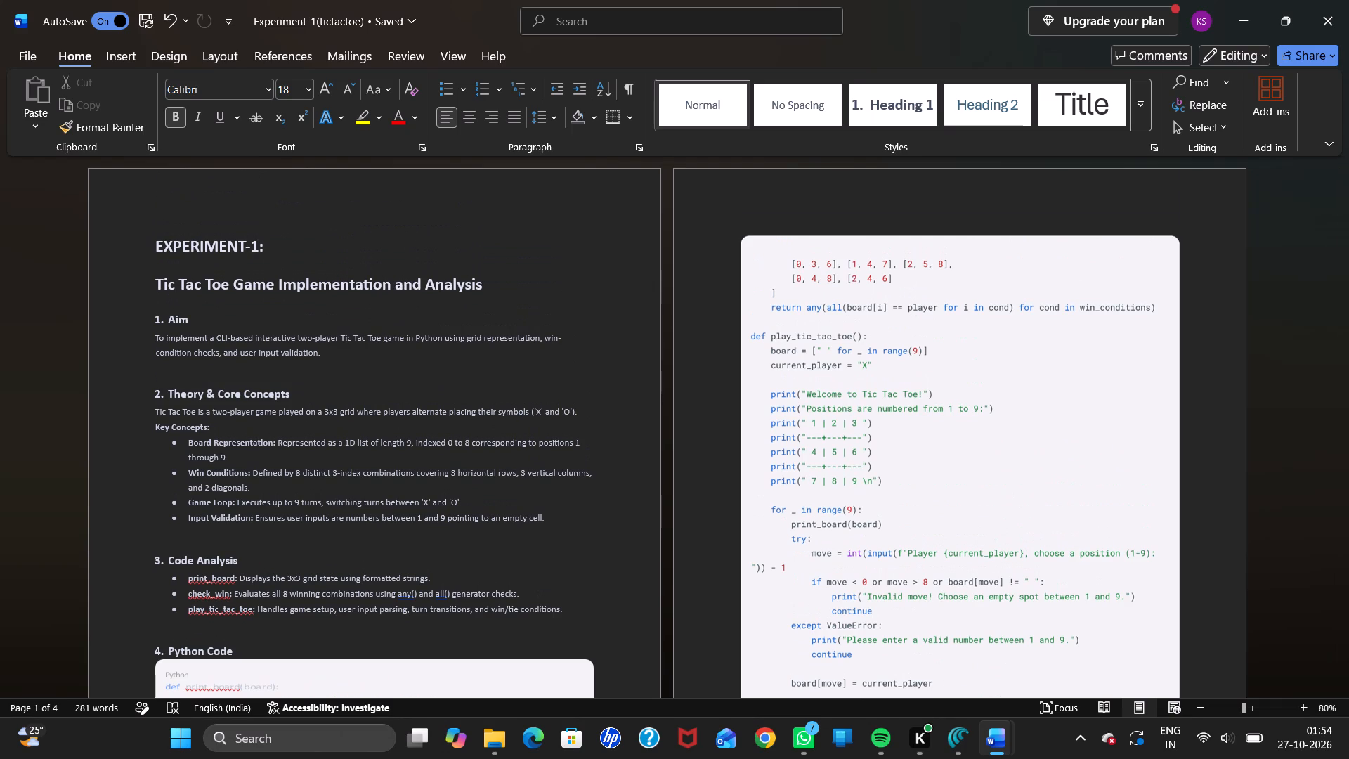
Shorten the title "Tic Tac Toe Game Implementation and Analysis" to "Tic Tac Toe Game".
click(490, 285)
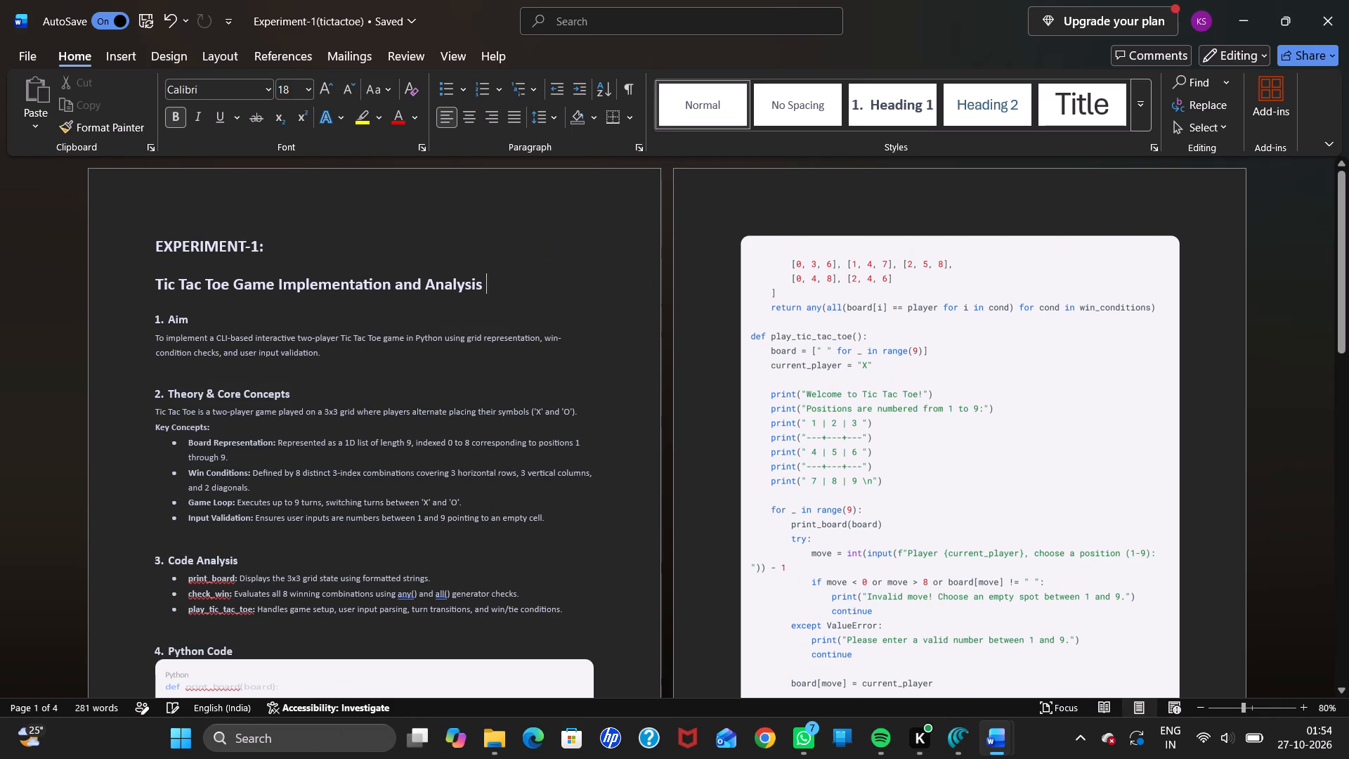
click(478, 286)
key(Right)
key(BackSpace)
key(BackSpace)
key(BackSpace)
key(BackSpace)
key(BackSpace)
key(BackSpace)
key(BackSpace)
key(BackSpace)
key(BackSpace)
key(BackSpace)
key(BackSpace)
key(BackSpace)
key(BackSpace)
key(BackSpace)
key(BackSpace)
key(BackSpace)
key(BackSpace)
key(BackSpace)
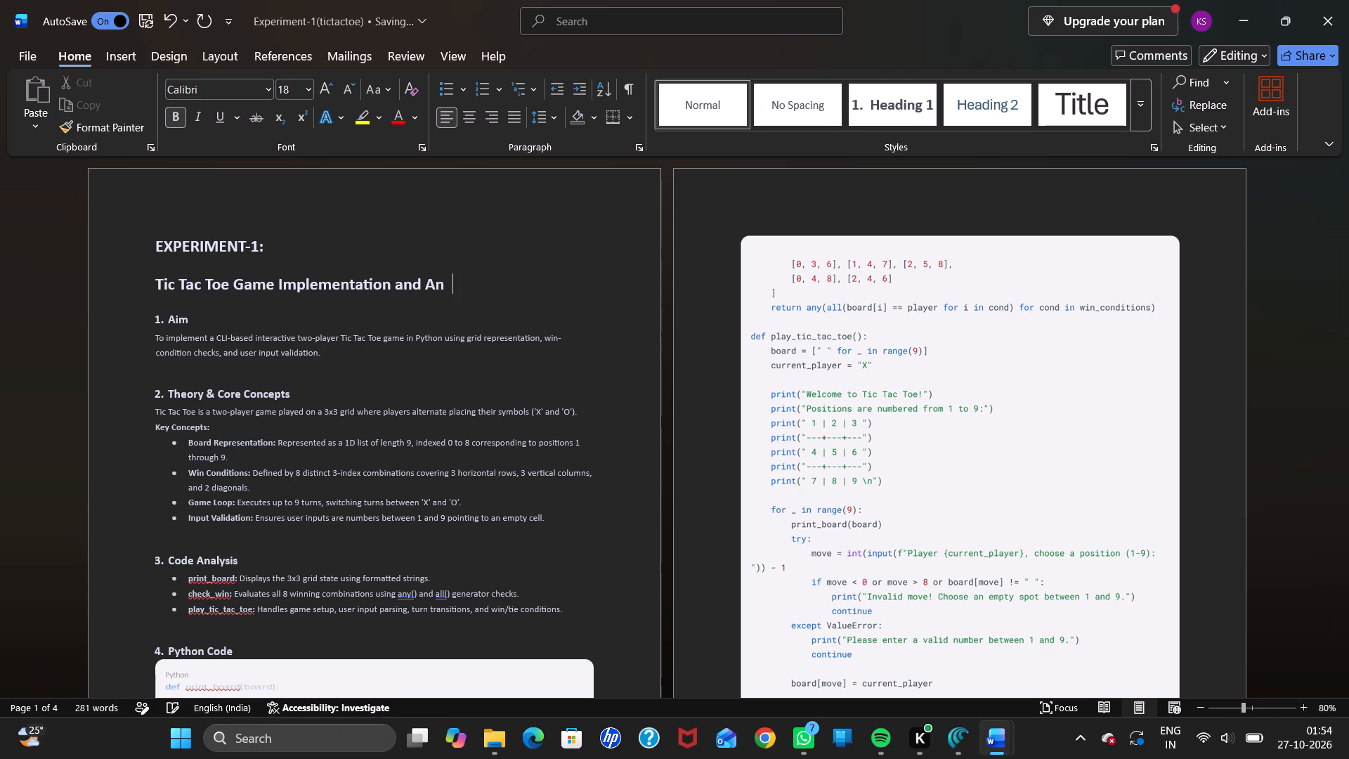
key(BackSpace)
key(BackSpace)
key(BackSpace)
key(BackSpace)
key(BackSpace)
key(BackSpace)
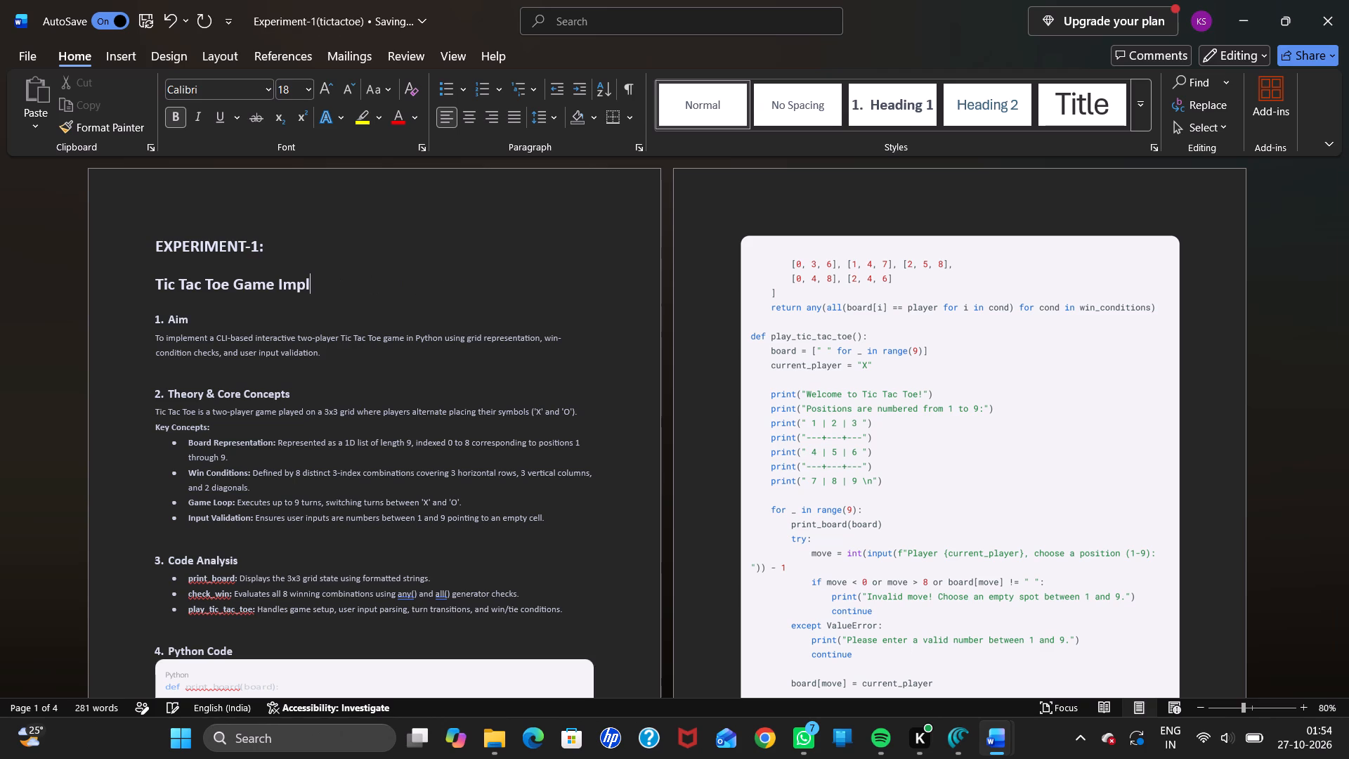
key(BackSpace)
key(BackSpace)
key(BackSpace)
key(BackSpace)
key(BackSpace)
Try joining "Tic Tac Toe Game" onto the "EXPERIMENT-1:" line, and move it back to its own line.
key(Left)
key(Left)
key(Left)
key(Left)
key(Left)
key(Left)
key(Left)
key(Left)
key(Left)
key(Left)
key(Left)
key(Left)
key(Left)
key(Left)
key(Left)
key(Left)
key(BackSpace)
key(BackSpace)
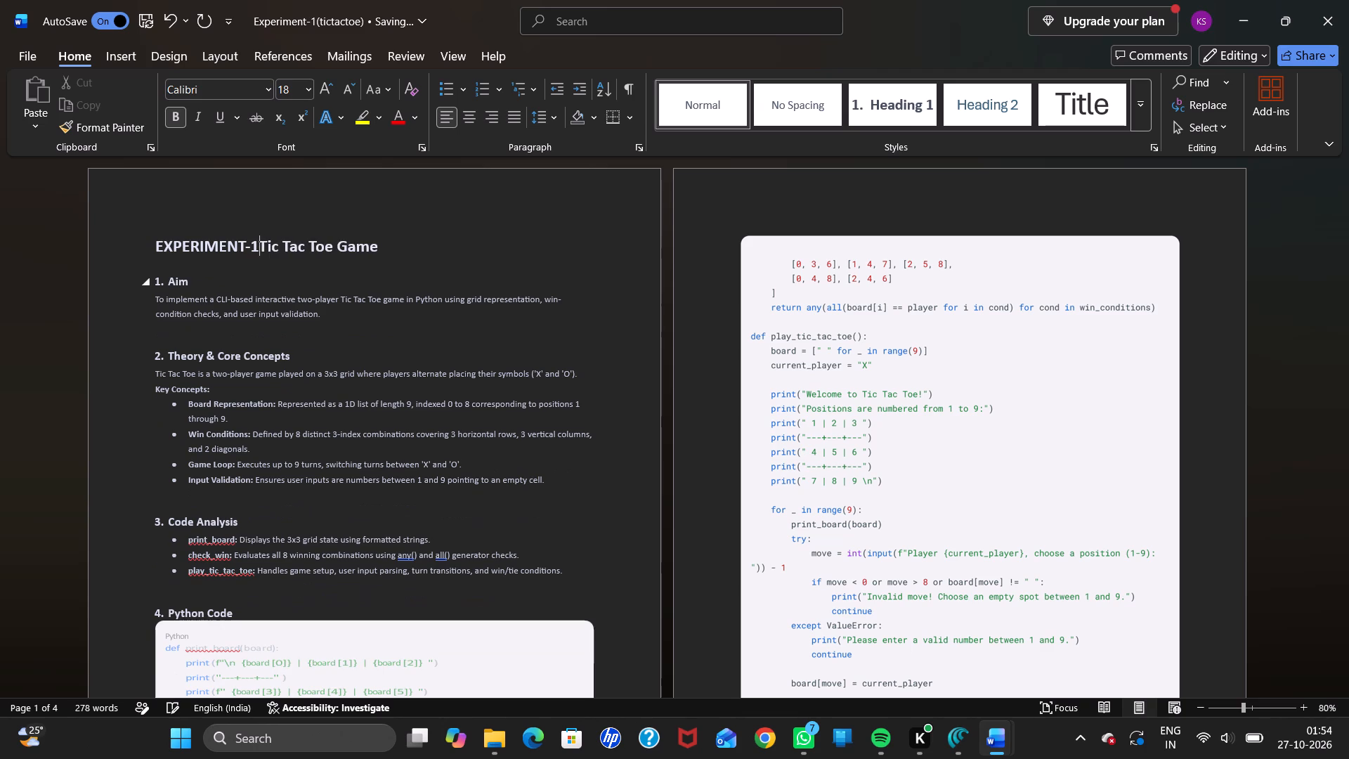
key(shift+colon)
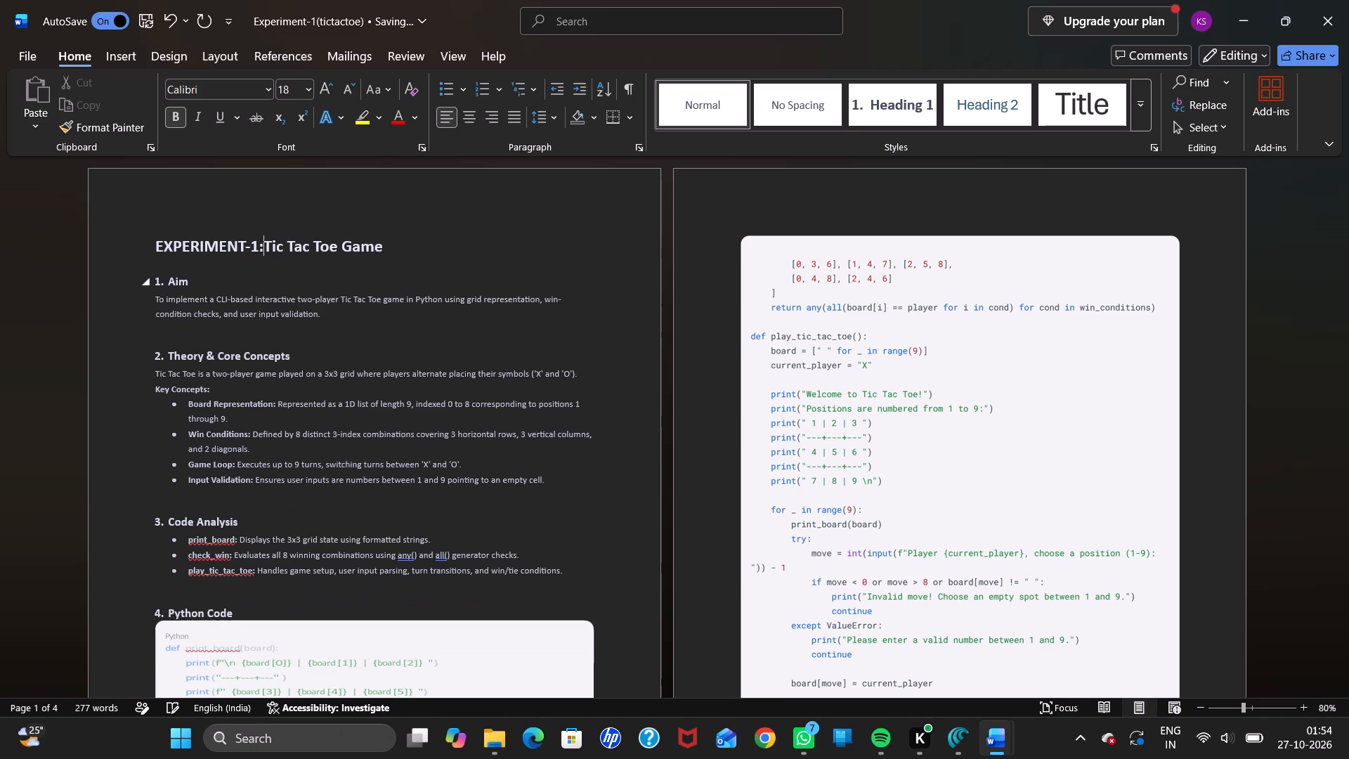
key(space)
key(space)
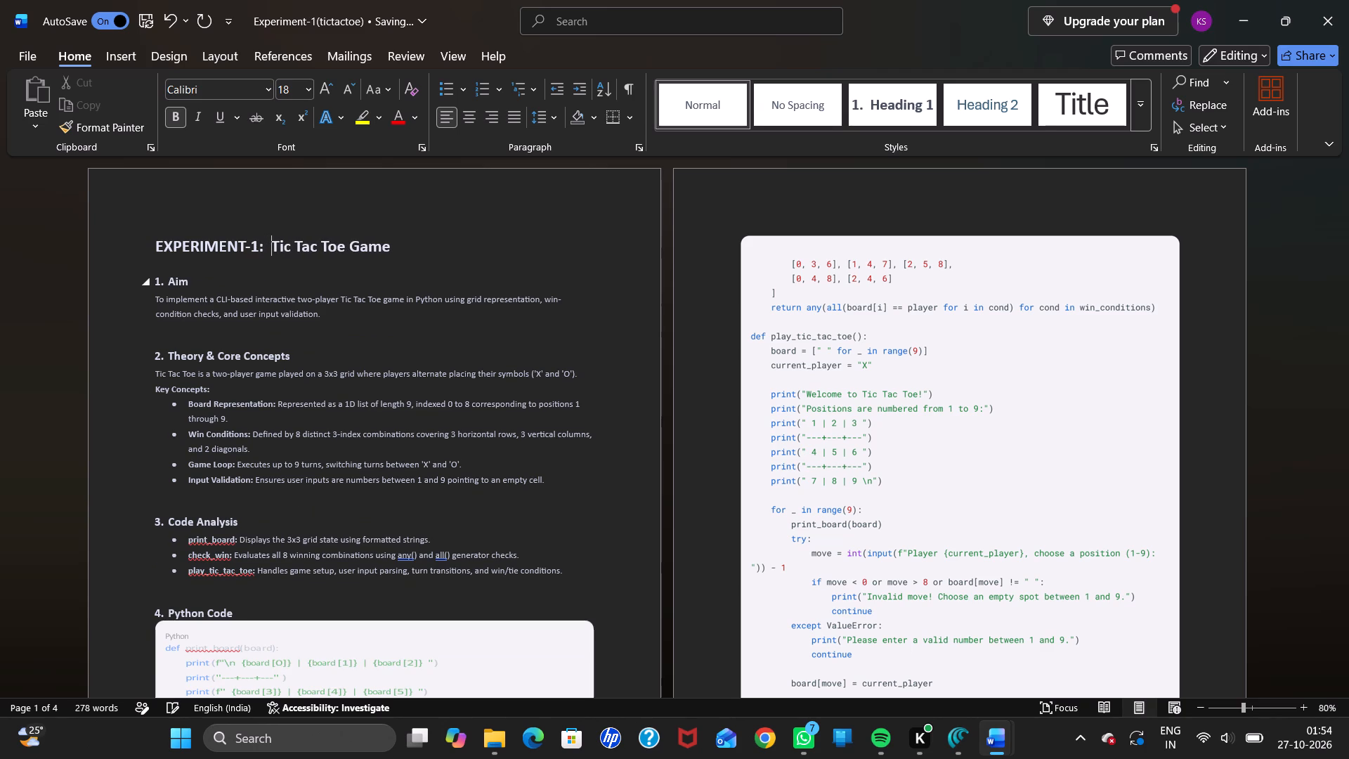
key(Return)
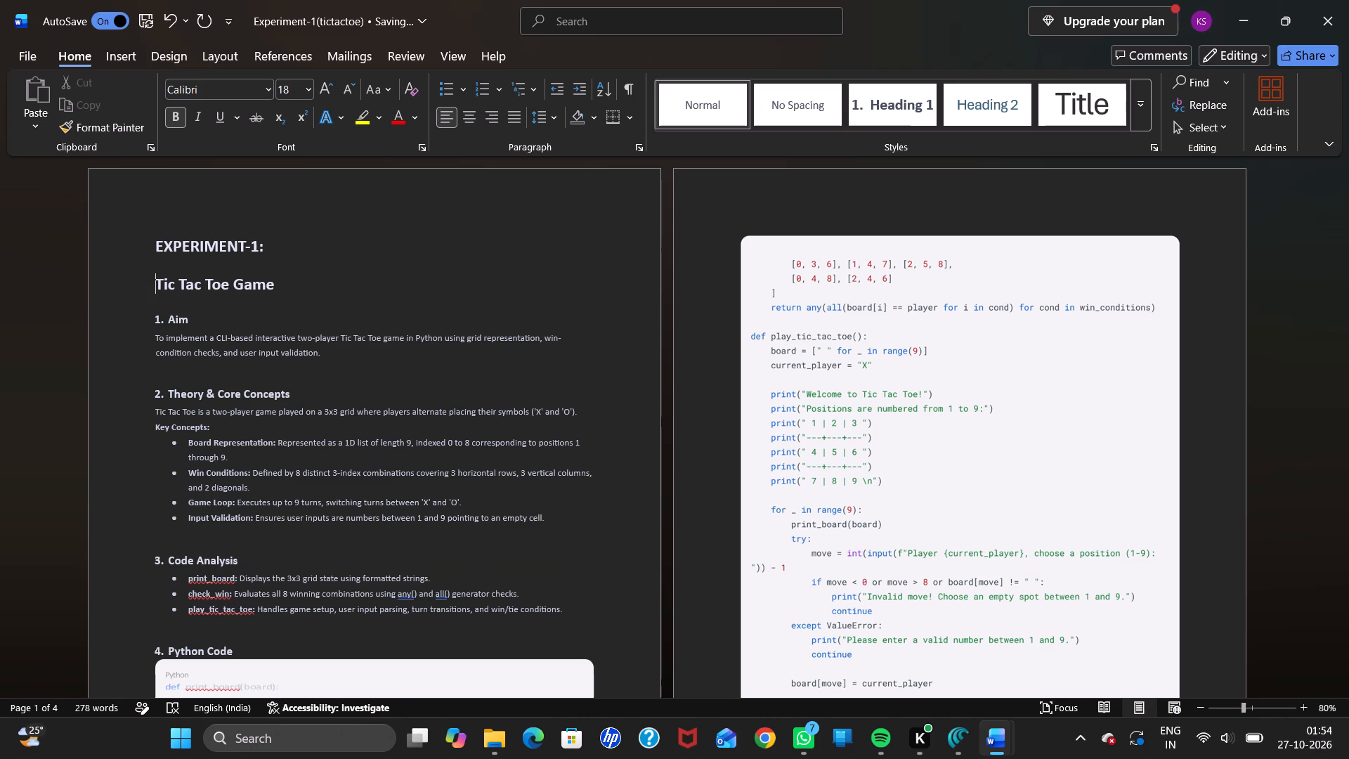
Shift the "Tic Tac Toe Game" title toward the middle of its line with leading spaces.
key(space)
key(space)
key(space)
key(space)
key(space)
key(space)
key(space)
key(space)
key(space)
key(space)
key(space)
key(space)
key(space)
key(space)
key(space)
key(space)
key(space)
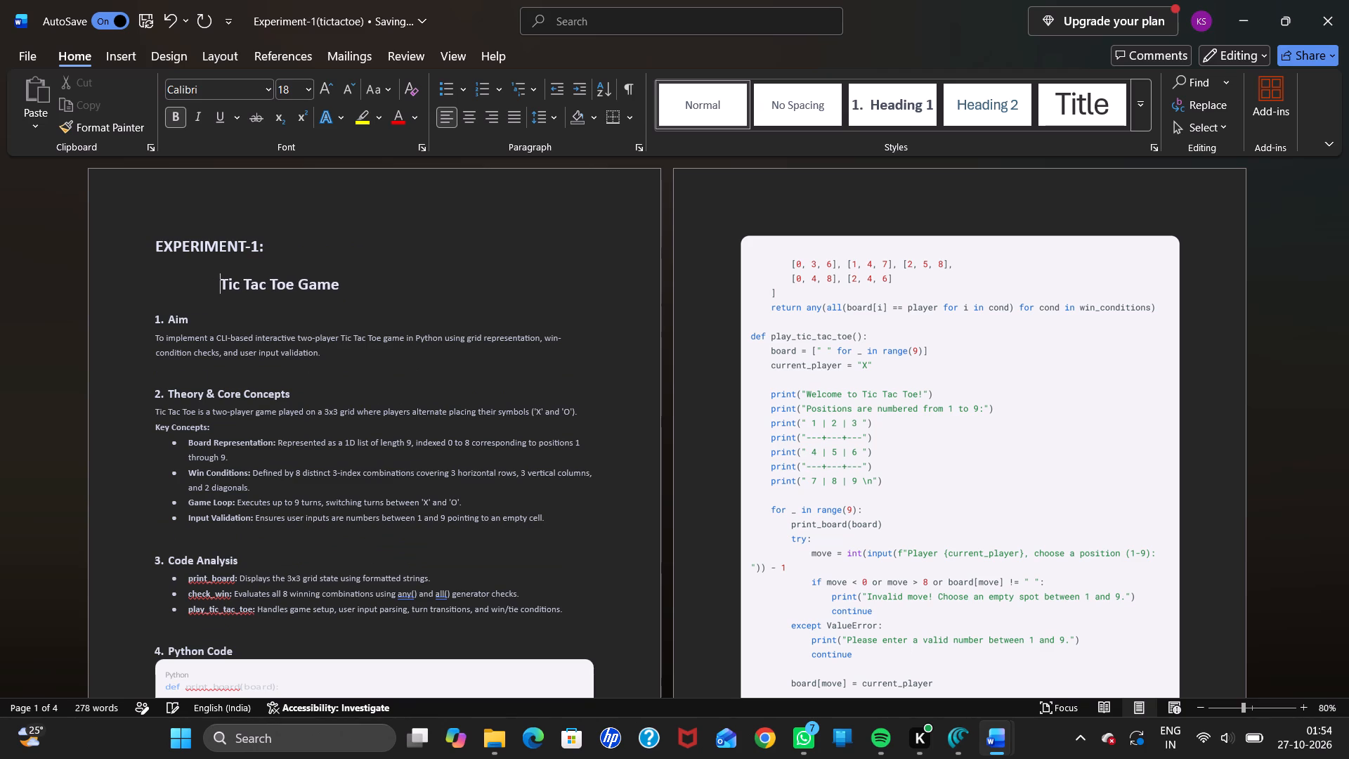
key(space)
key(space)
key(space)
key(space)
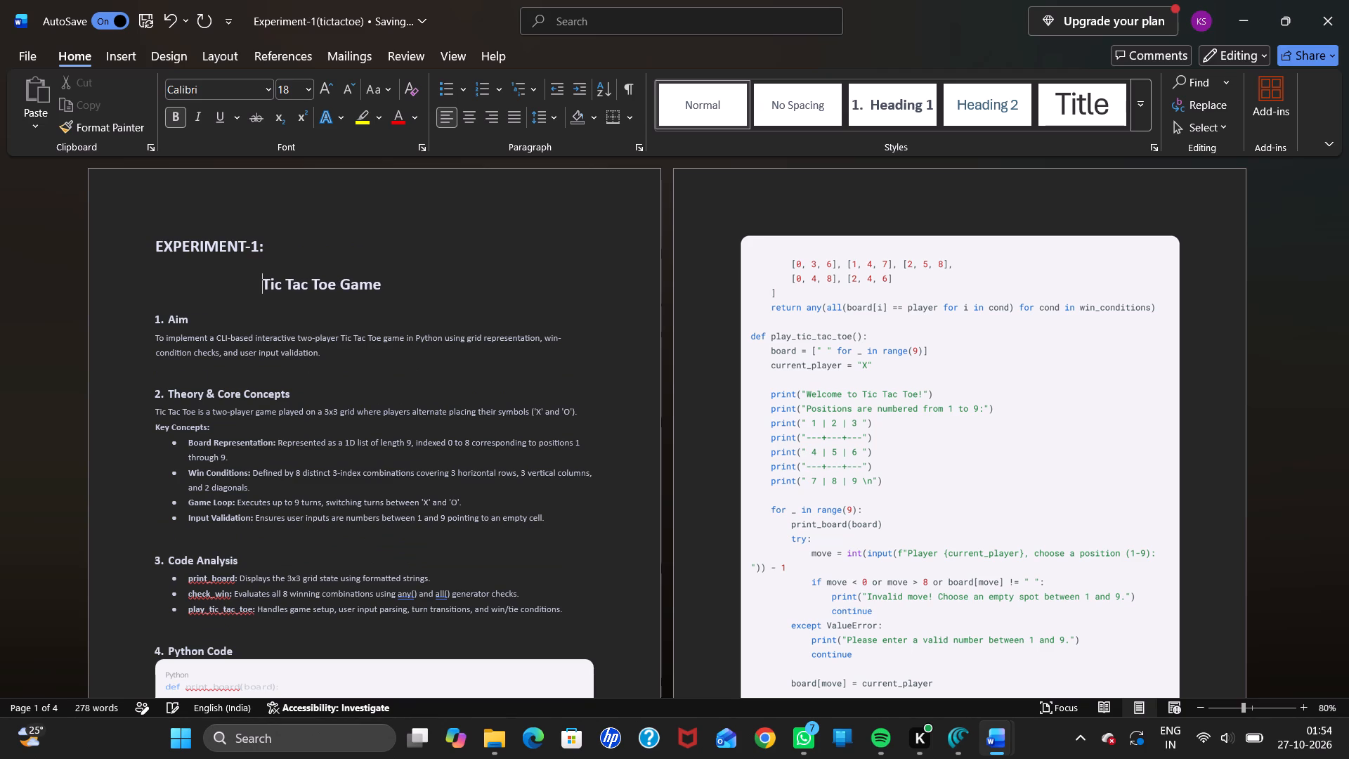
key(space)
Try the Title, Heading 1 and Heading 2 styles on the "Tic Tac Toe Game" line, and settle on Heading 3.
click(1067, 96)
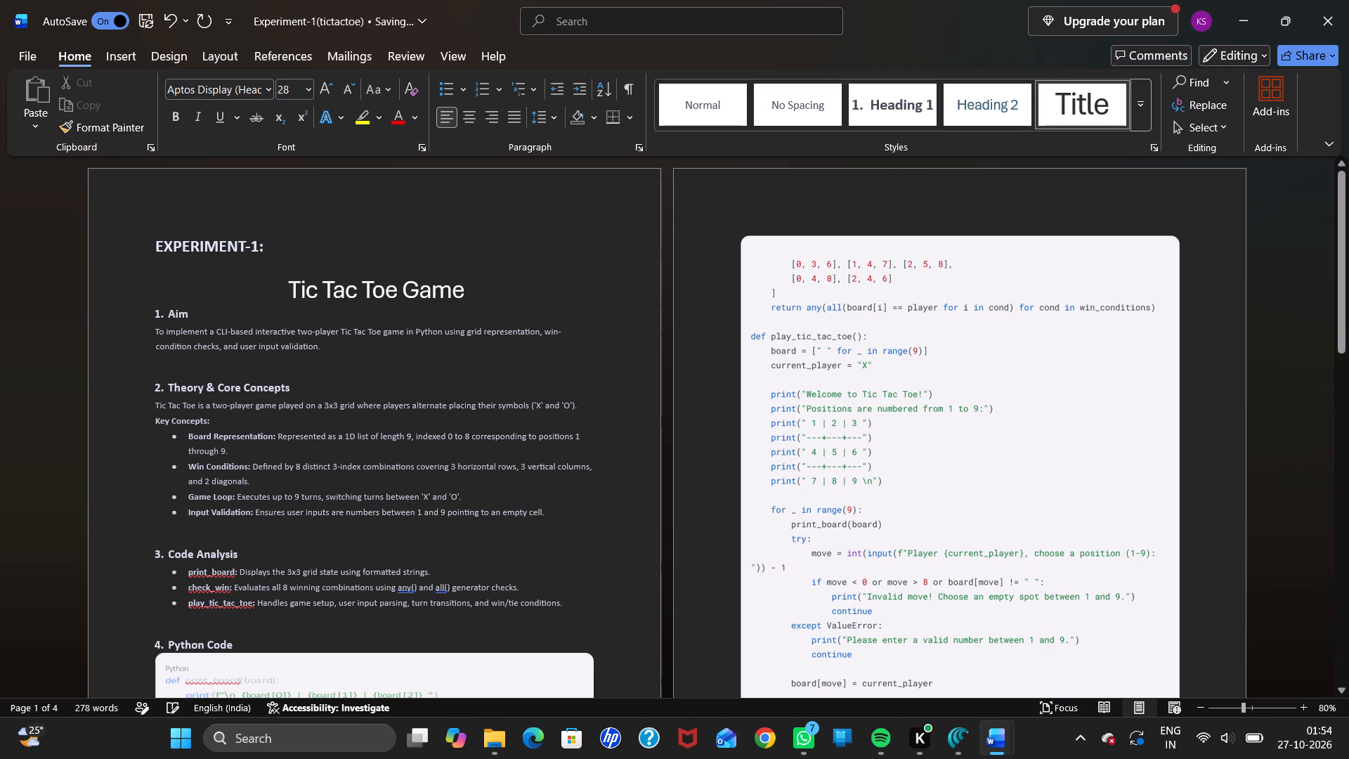
click(896, 102)
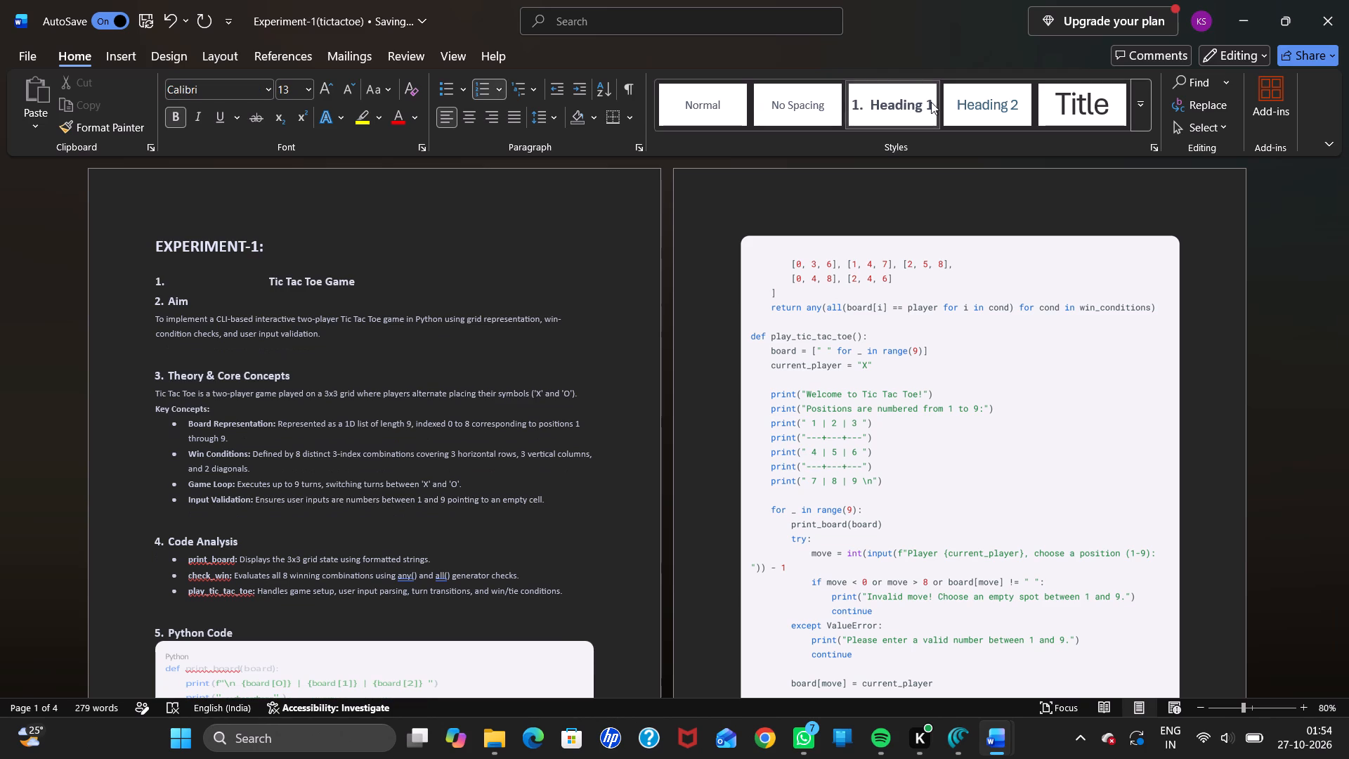
click(905, 100)
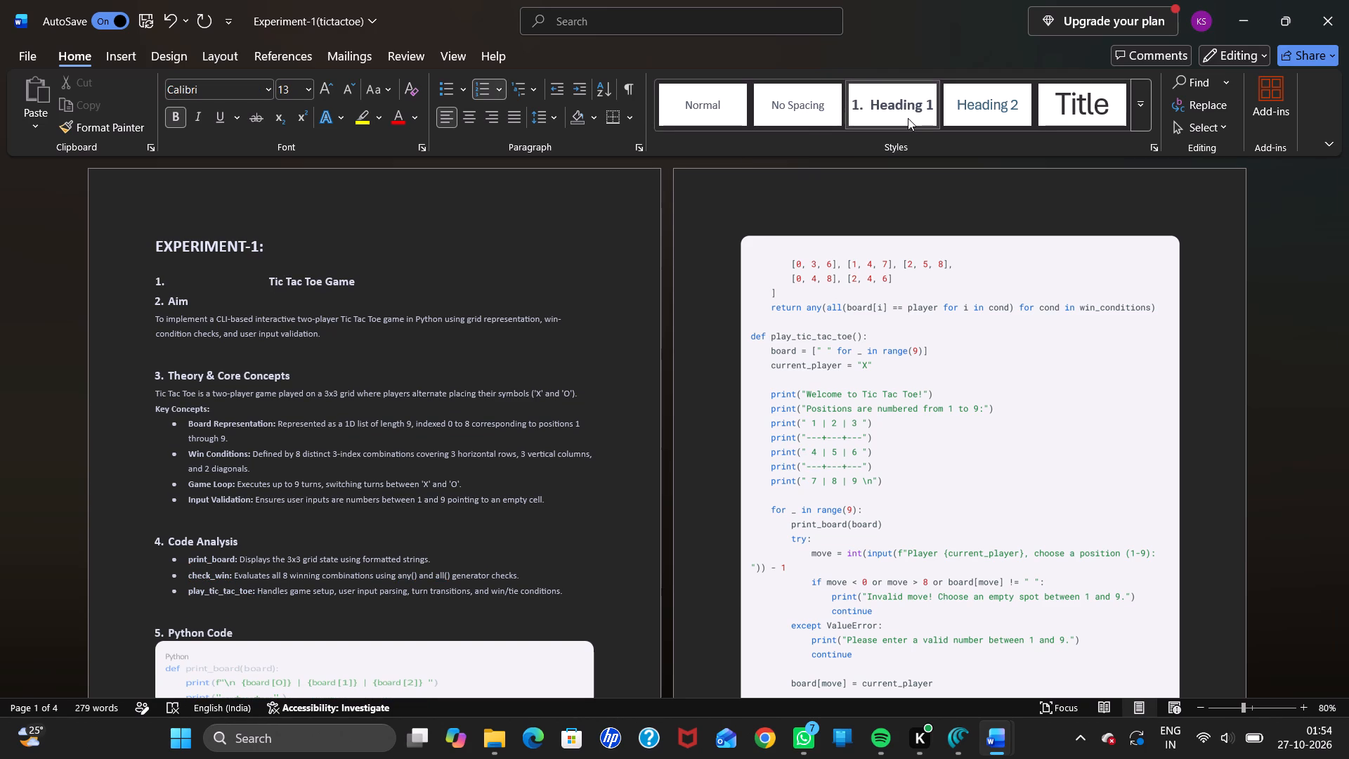
click(996, 119)
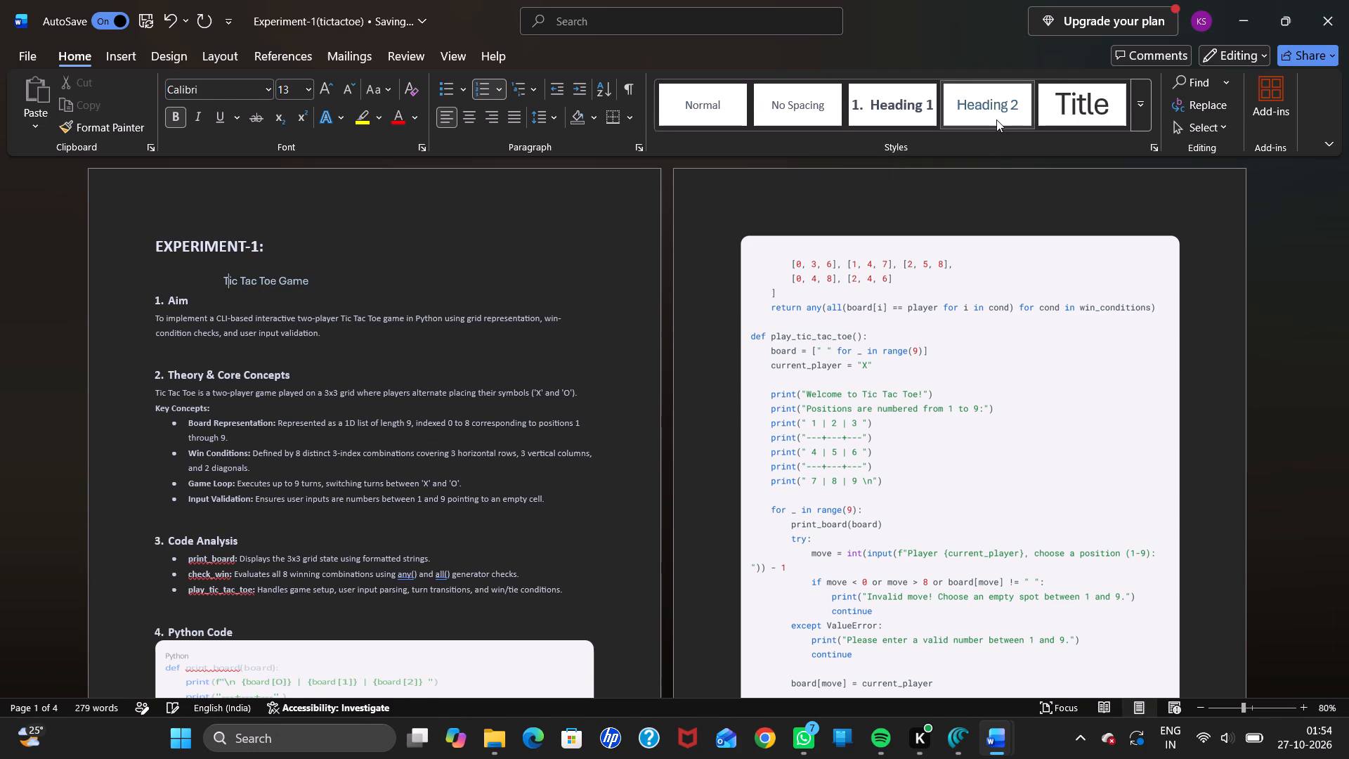
click(906, 110)
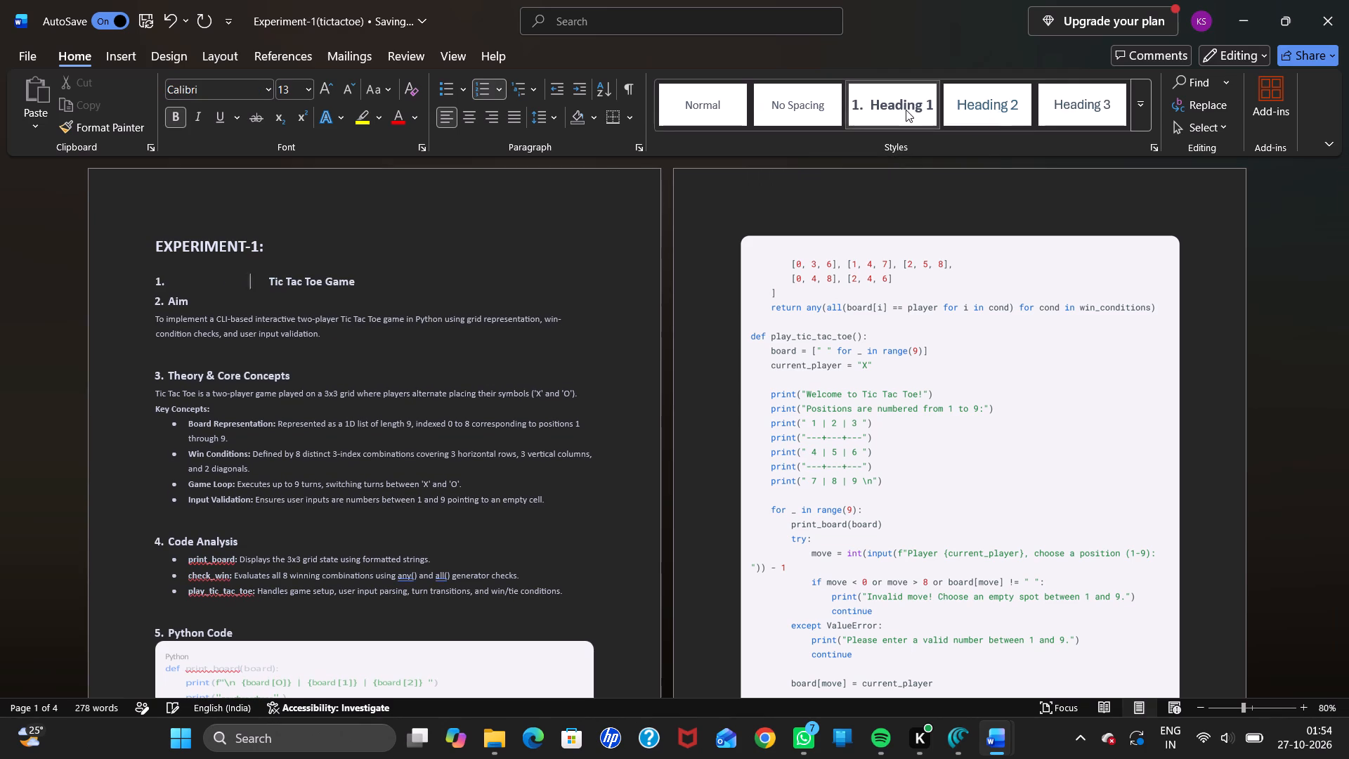
click(1064, 105)
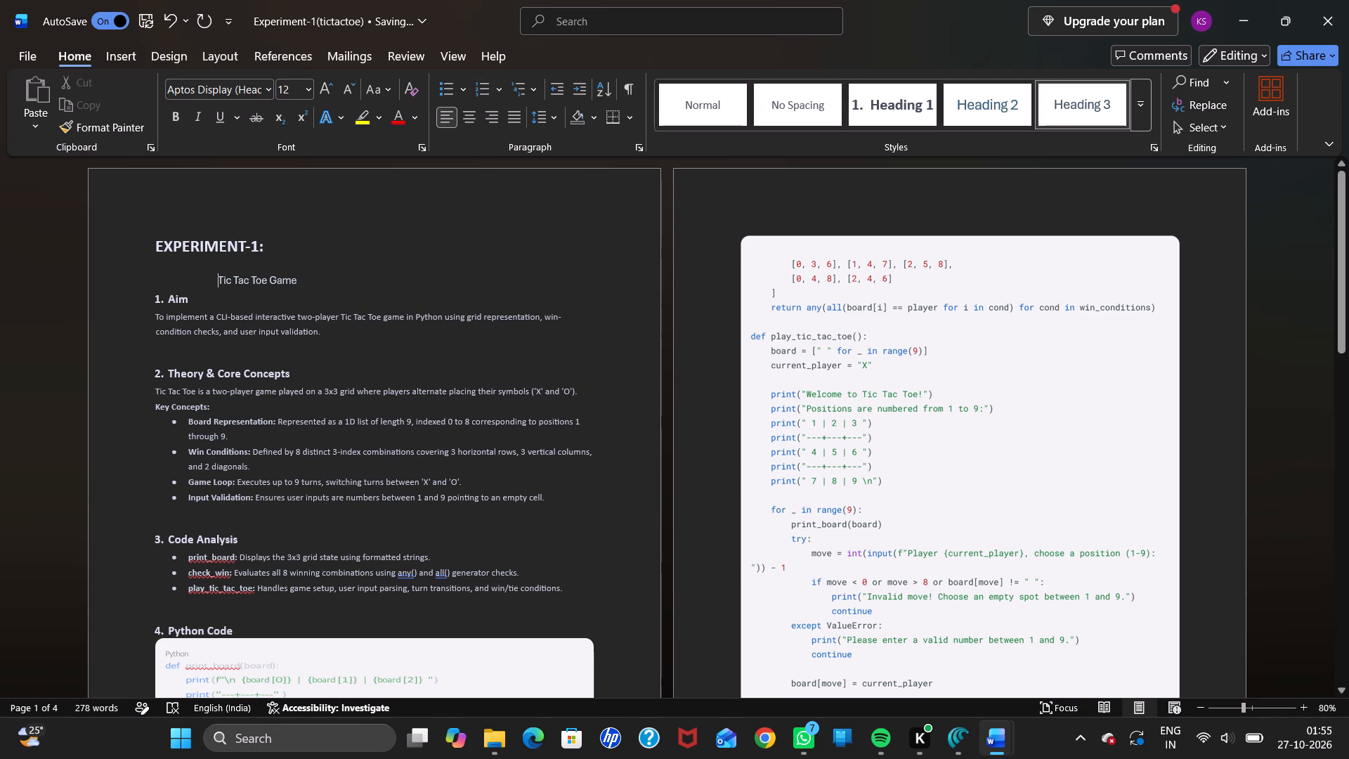
Delete the "Tic Tac Toe Game" line below the "EXPERIMENT-1:" heading, including its leading spaces and the empty line.
click(307, 276)
key(BackSpace)
key(BackSpace)
key(BackSpace)
key(BackSpace)
key(BackSpace)
key(BackSpace)
key(BackSpace)
key(BackSpace)
key(BackSpace)
key(BackSpace)
key(BackSpace)
key(BackSpace)
key(BackSpace)
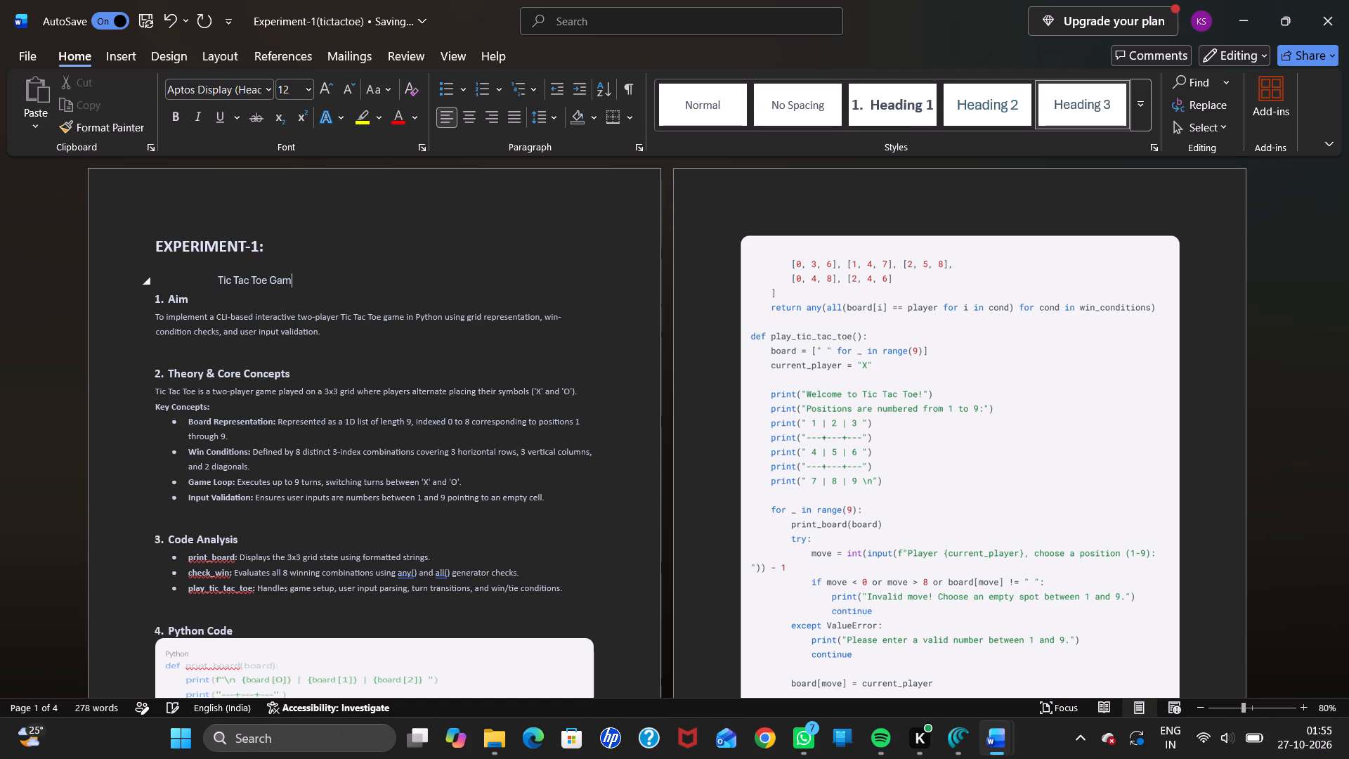
key(BackSpace)
key(BackSpace)
key(BackSpace)
key(BackSpace)
key(BackSpace)
key(BackSpace)
key(BackSpace)
key(BackSpace)
key(BackSpace)
key(BackSpace)
key(BackSpace)
key(BackSpace)
key(BackSpace)
key(BackSpace)
key(BackSpace)
key(BackSpace)
key(BackSpace)
key(BackSpace)
key(BackSpace)
key(BackSpace)
key(BackSpace)
key(BackSpace)
key(BackSpace)
key(BackSpace)
key(BackSpace)
key(BackSpace)
key(BackSpace)
key(BackSpace)
key(BackSpace)
key(BackSpace)
key(BackSpace)
key(BackSpace)
key(BackSpace)
key(BackSpace)
key(BackSpace)
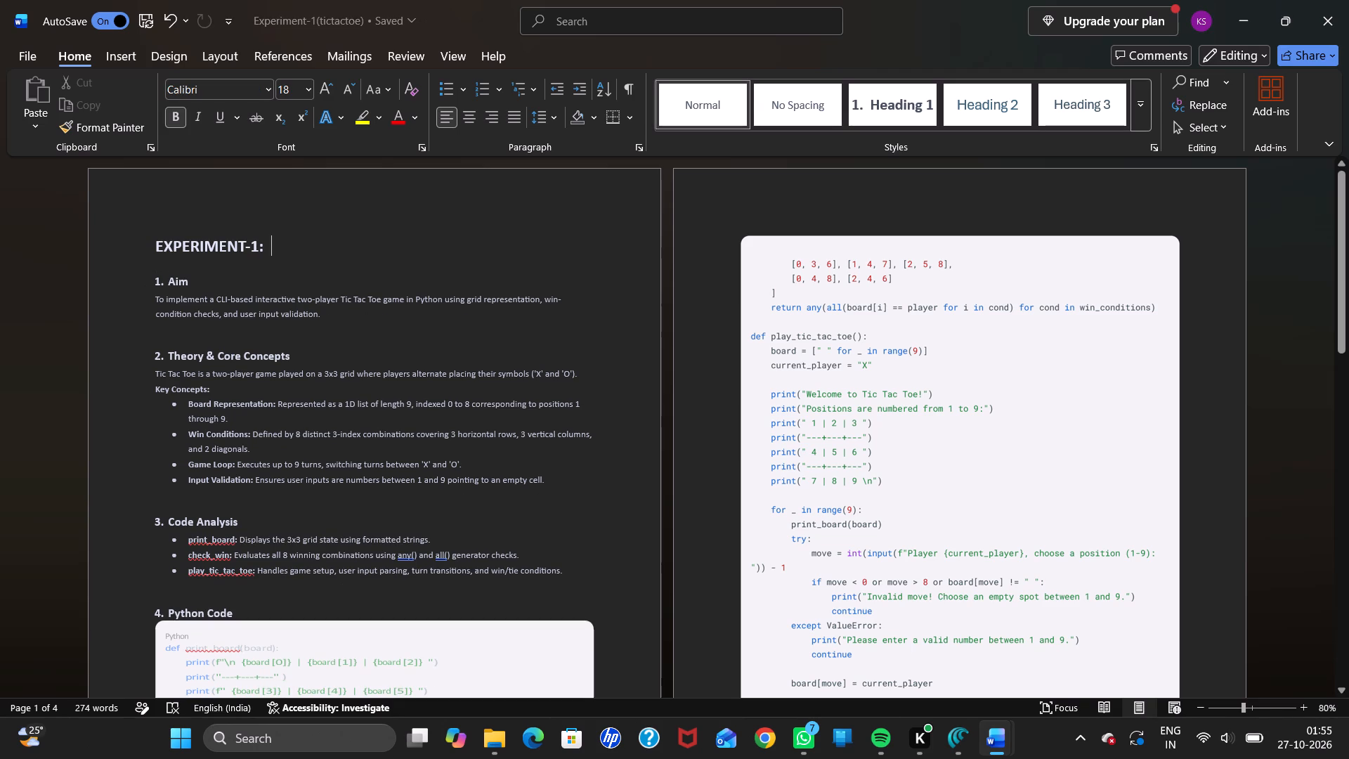
Add "TIC TAC TOE" in capitals after "EXPERIMENT-1:" on the heading line.
click(1130, 103)
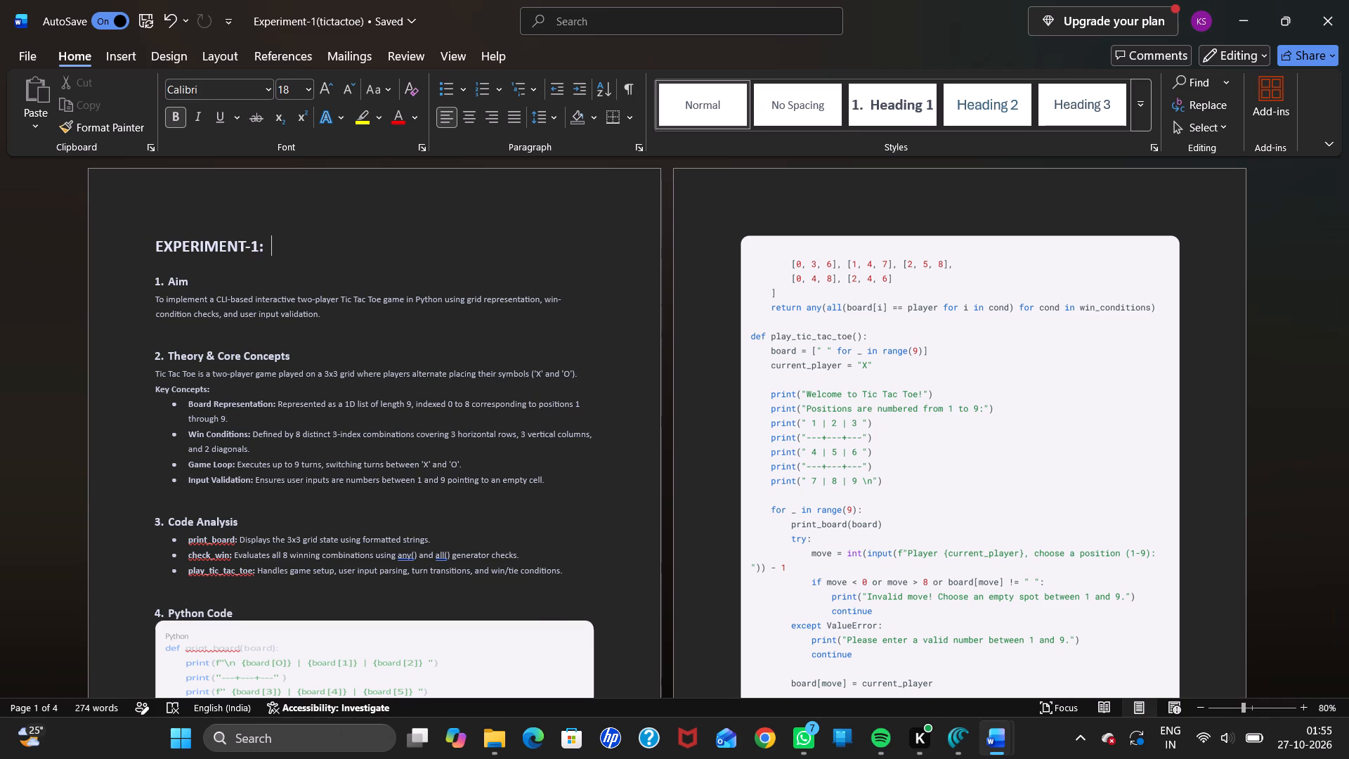
key(shift+t)
key(BackSpace)
text(TI)
key(v)
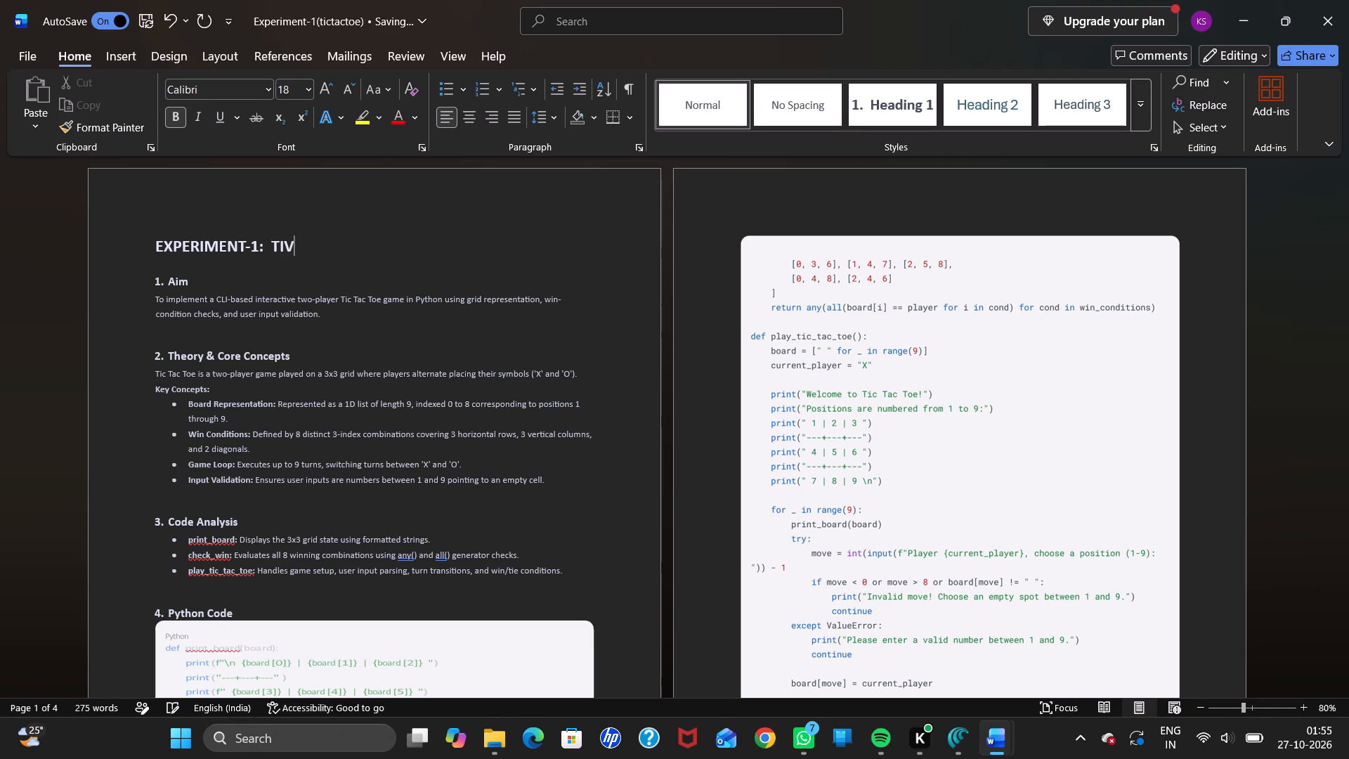
key(BackSpace)
key(c)
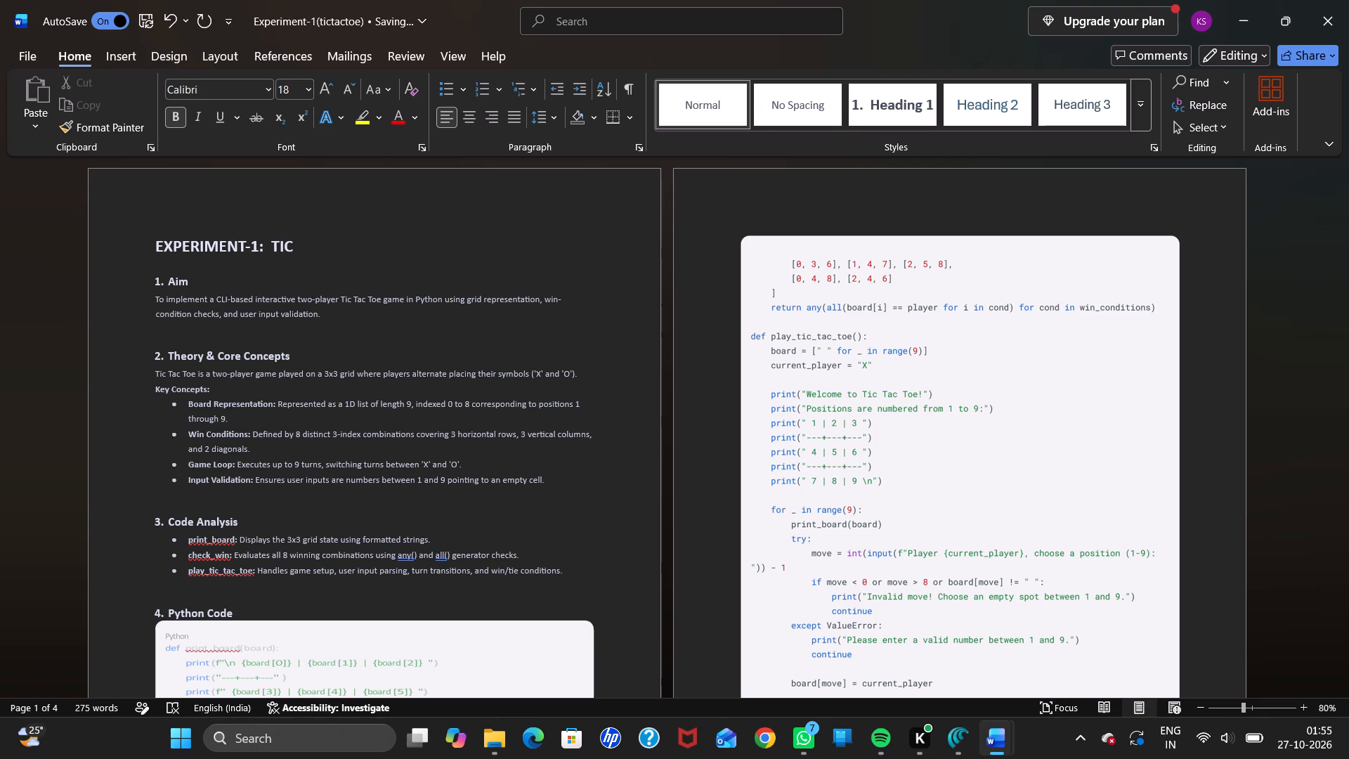
key(space)
text(TAC)
key(space)
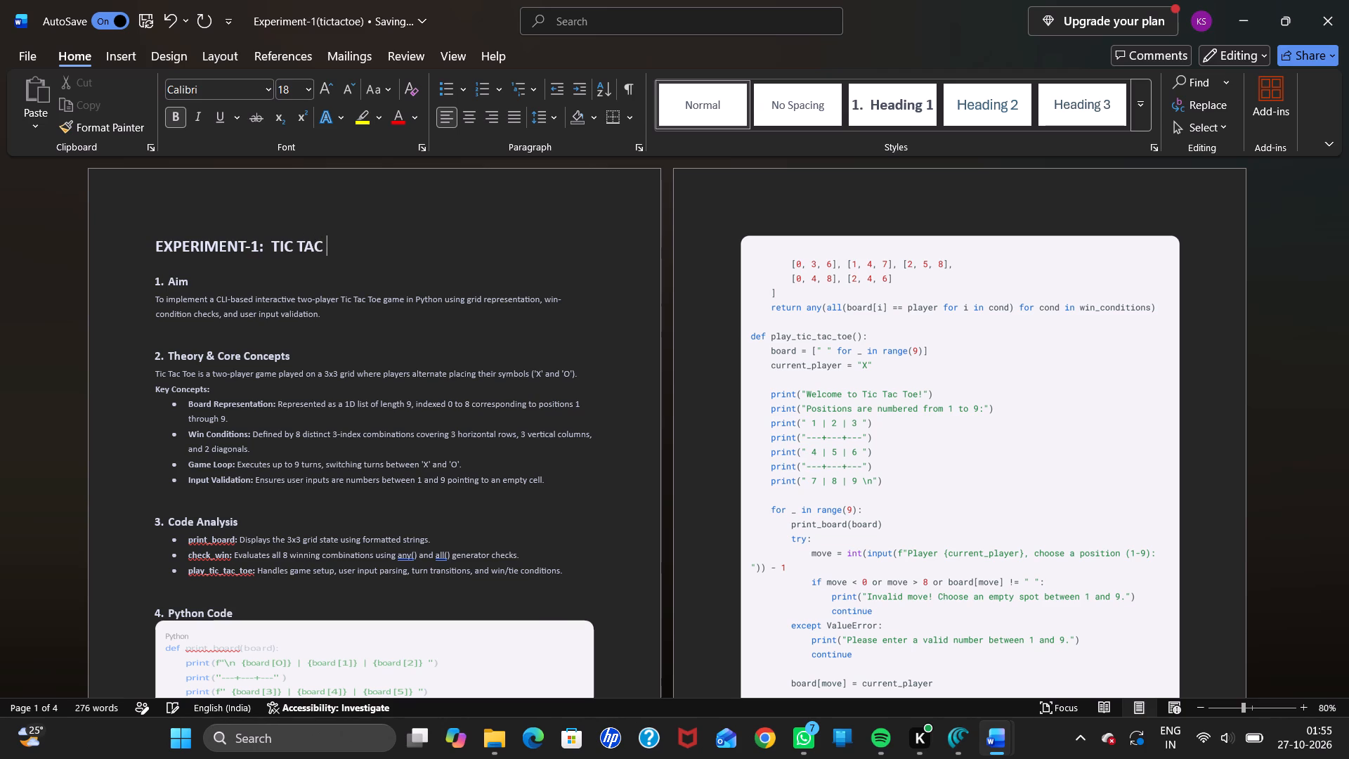
text(TOE)
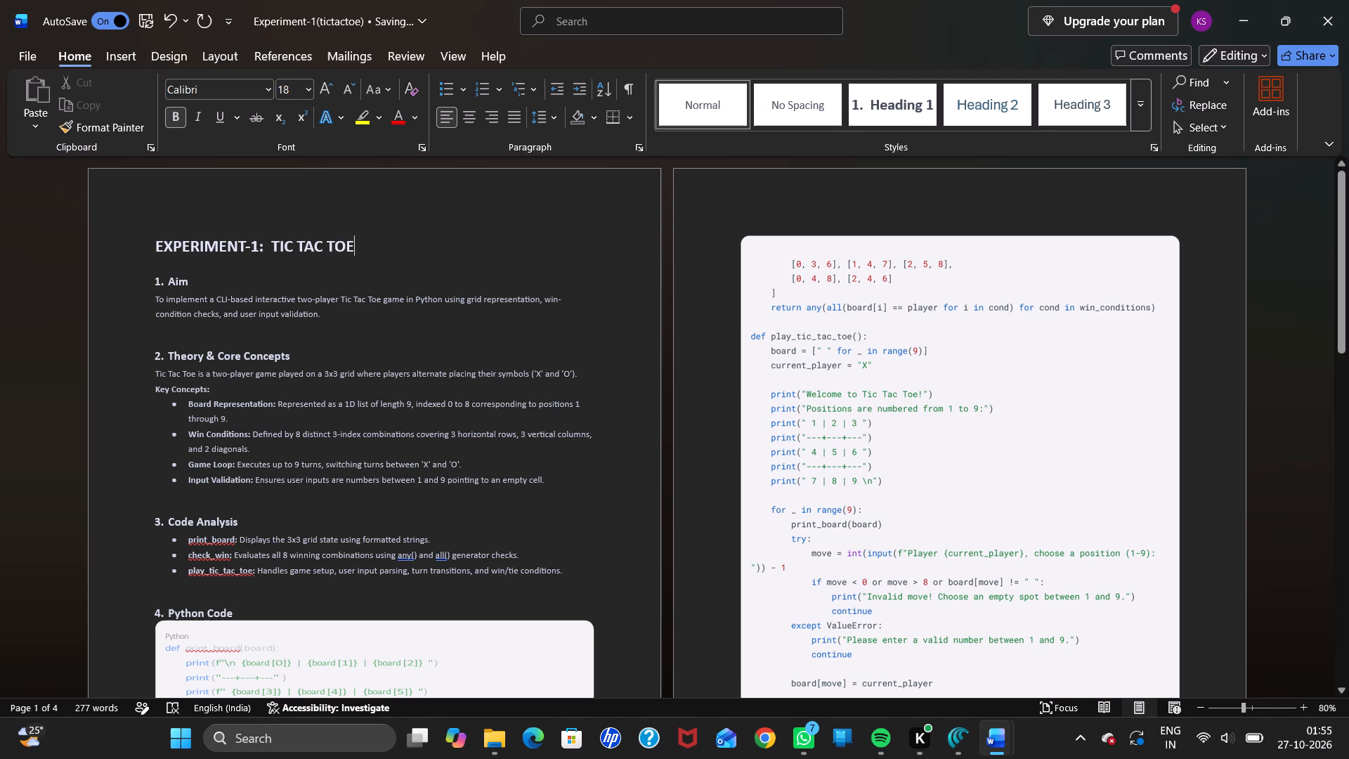
Look through the experiment's pages down to the program output and save the Experiment-1(tictactoe) document.
scroll(566, 417, down, 15)
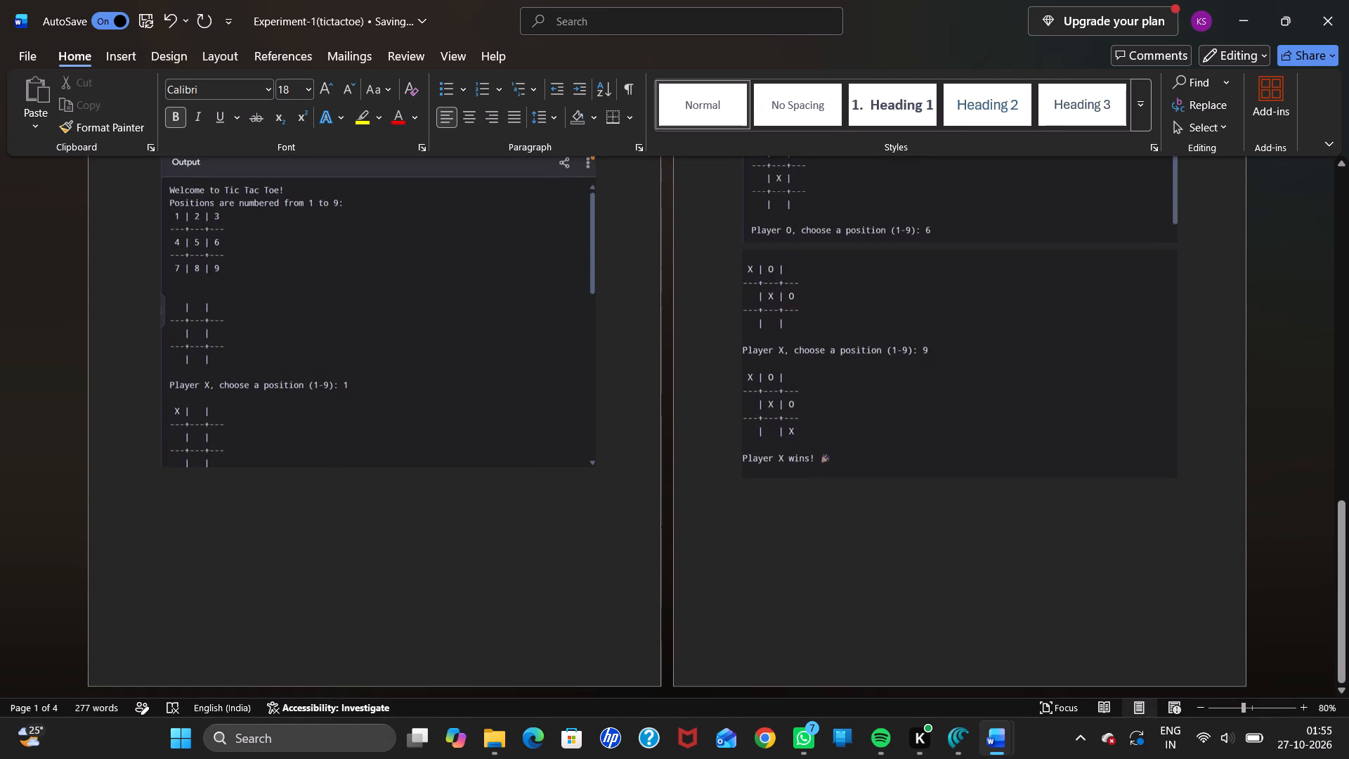
scroll(566, 417, down, 1)
scroll(566, 417, up, 18)
scroll(566, 417, up, 5)
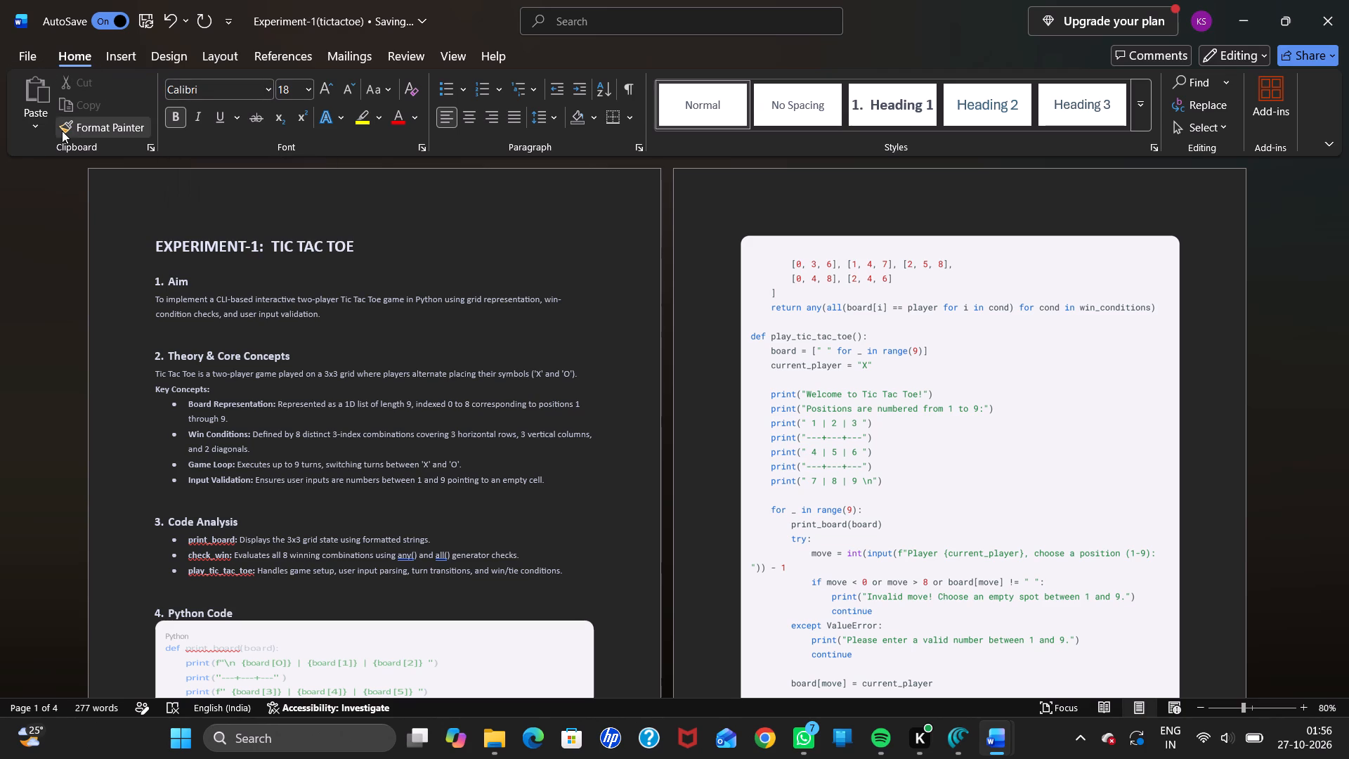
click(125, 54)
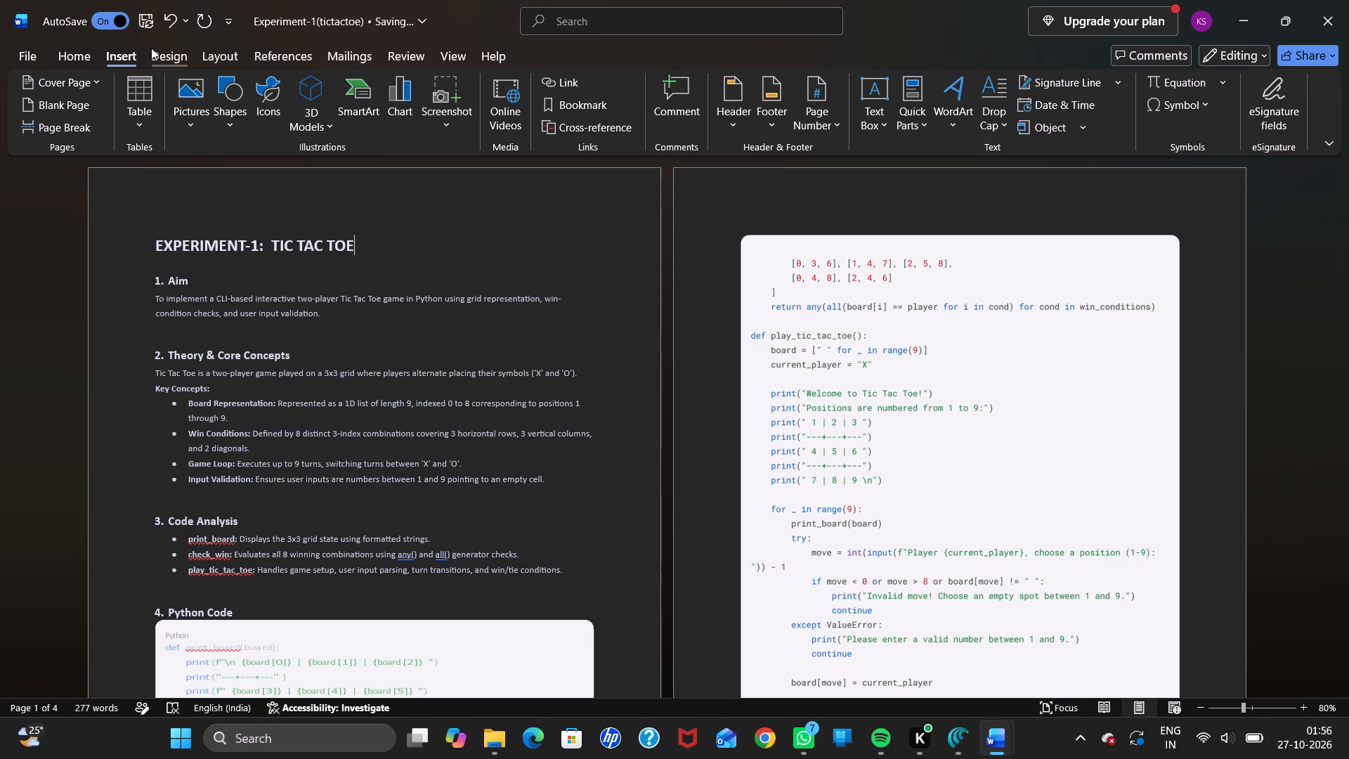
click(143, 22)
Minimize the experiment document and open the recent file AI LAB REPORT from the blank document's window.
click(1251, 15)
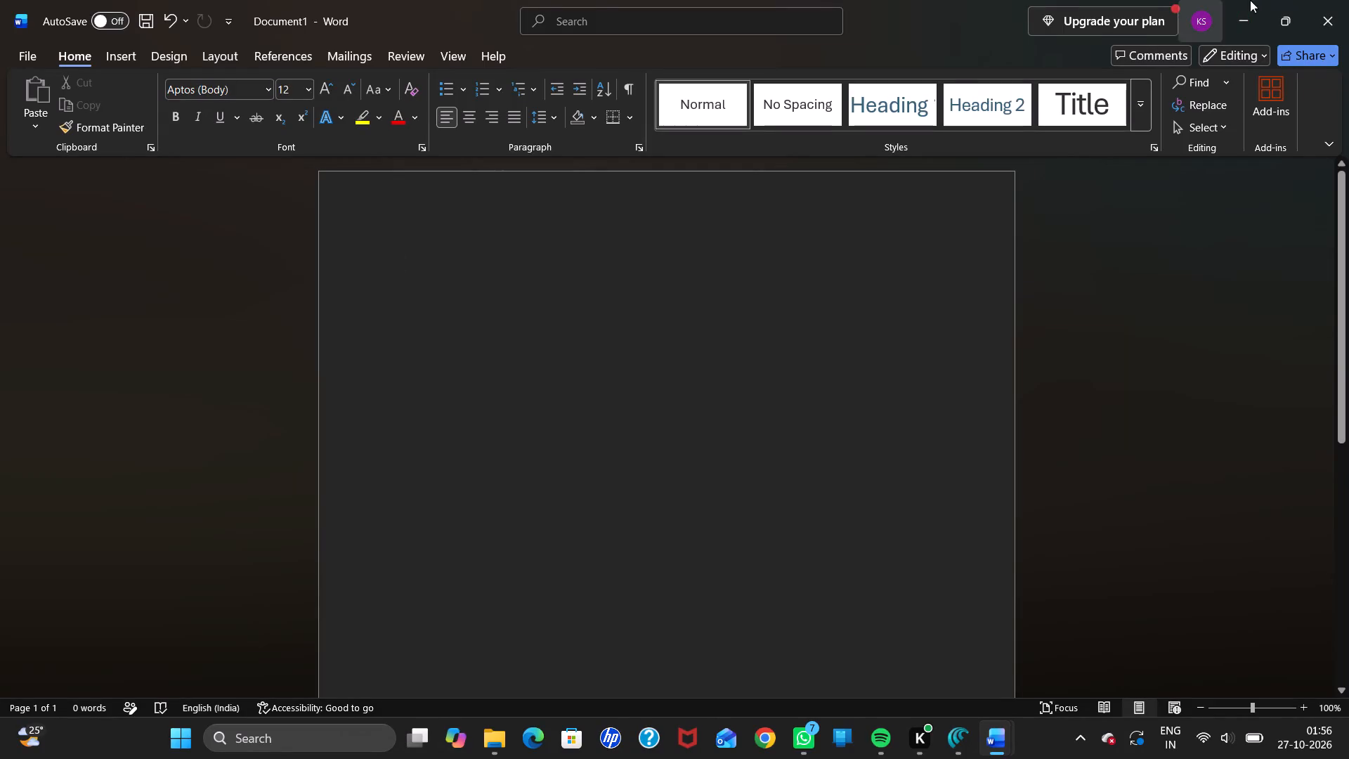
click(32, 60)
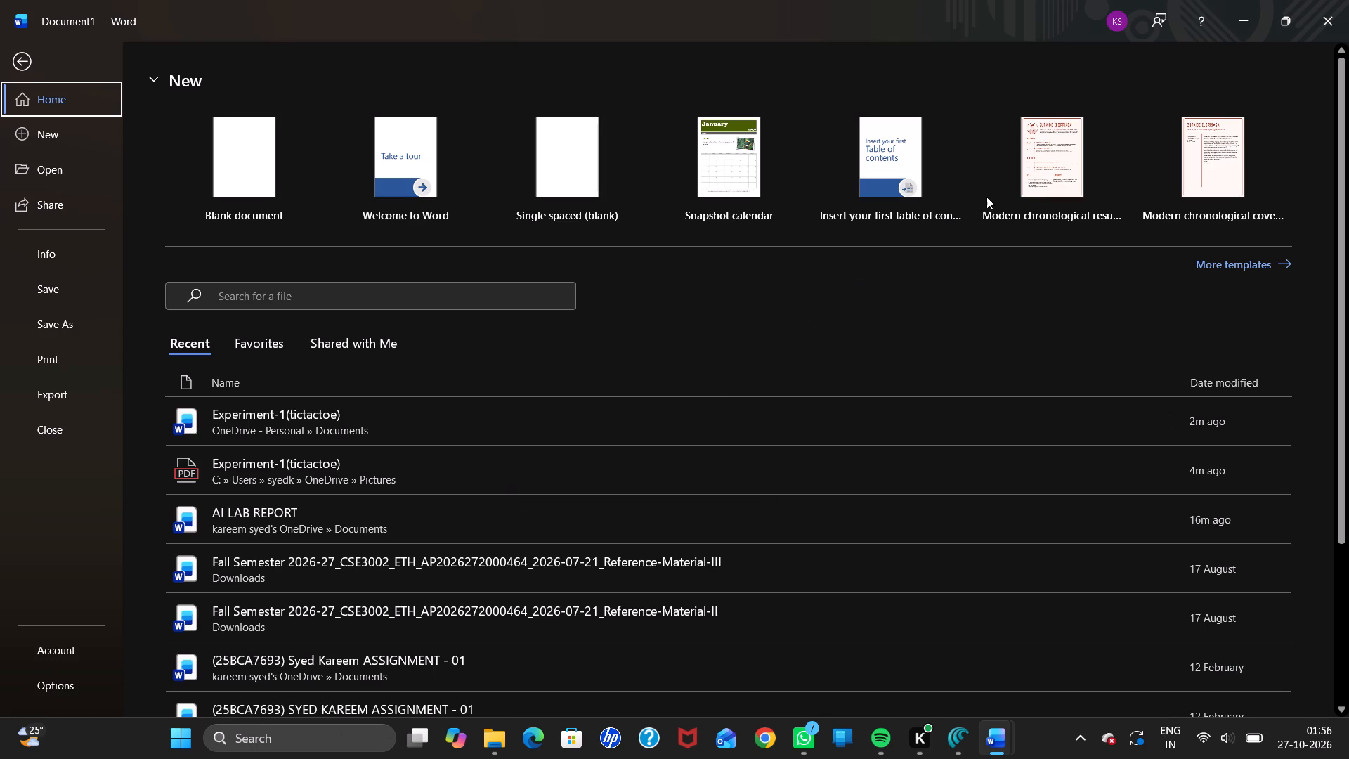
scroll(986, 197, left, 3)
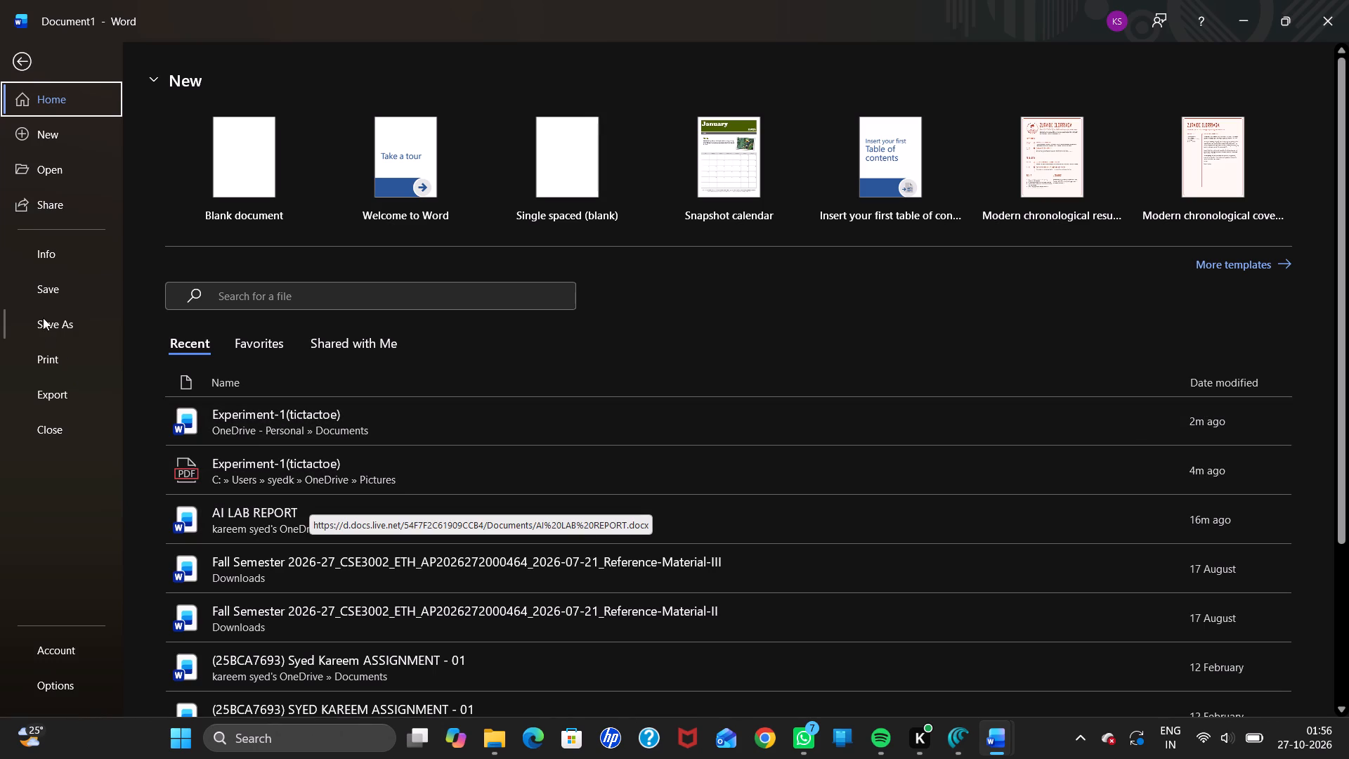
click(53, 363)
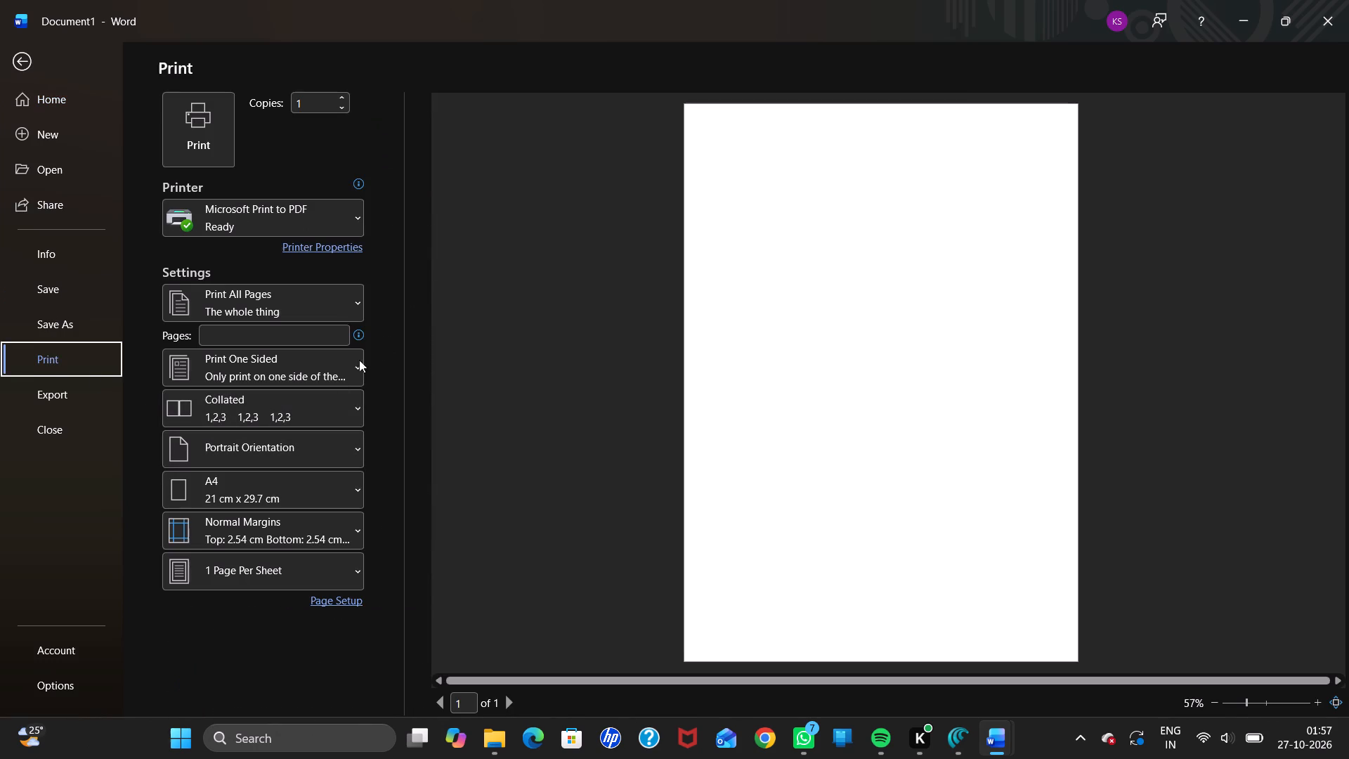
scroll(604, 402, down, 3)
click(63, 323)
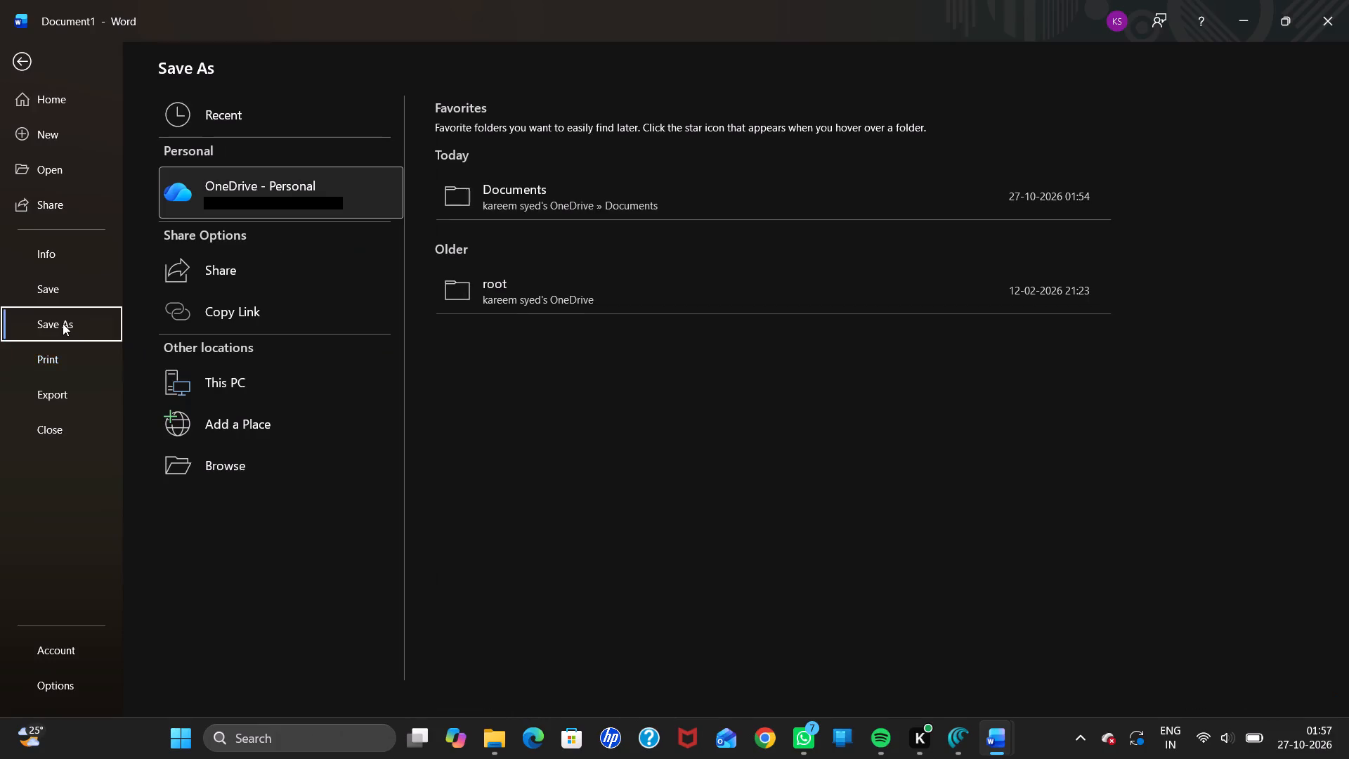
click(53, 96)
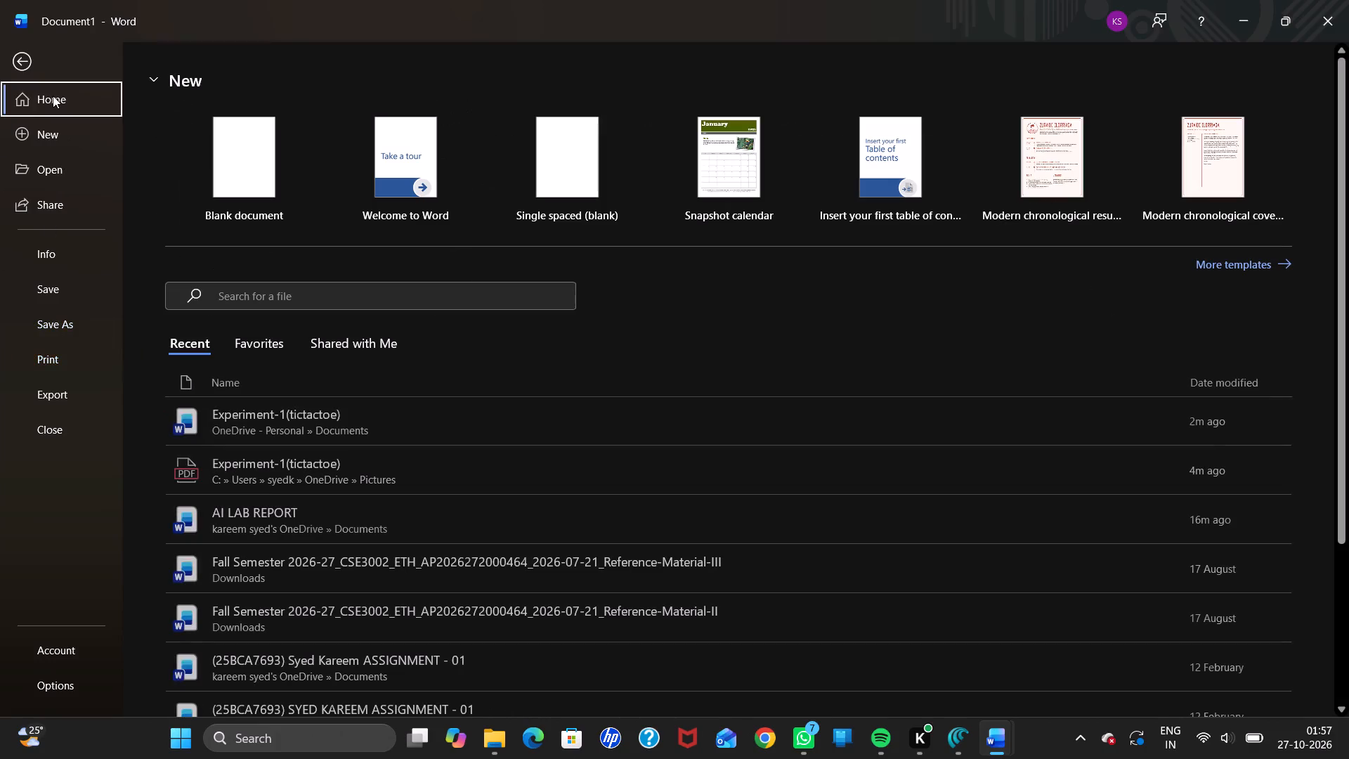
click(535, 541)
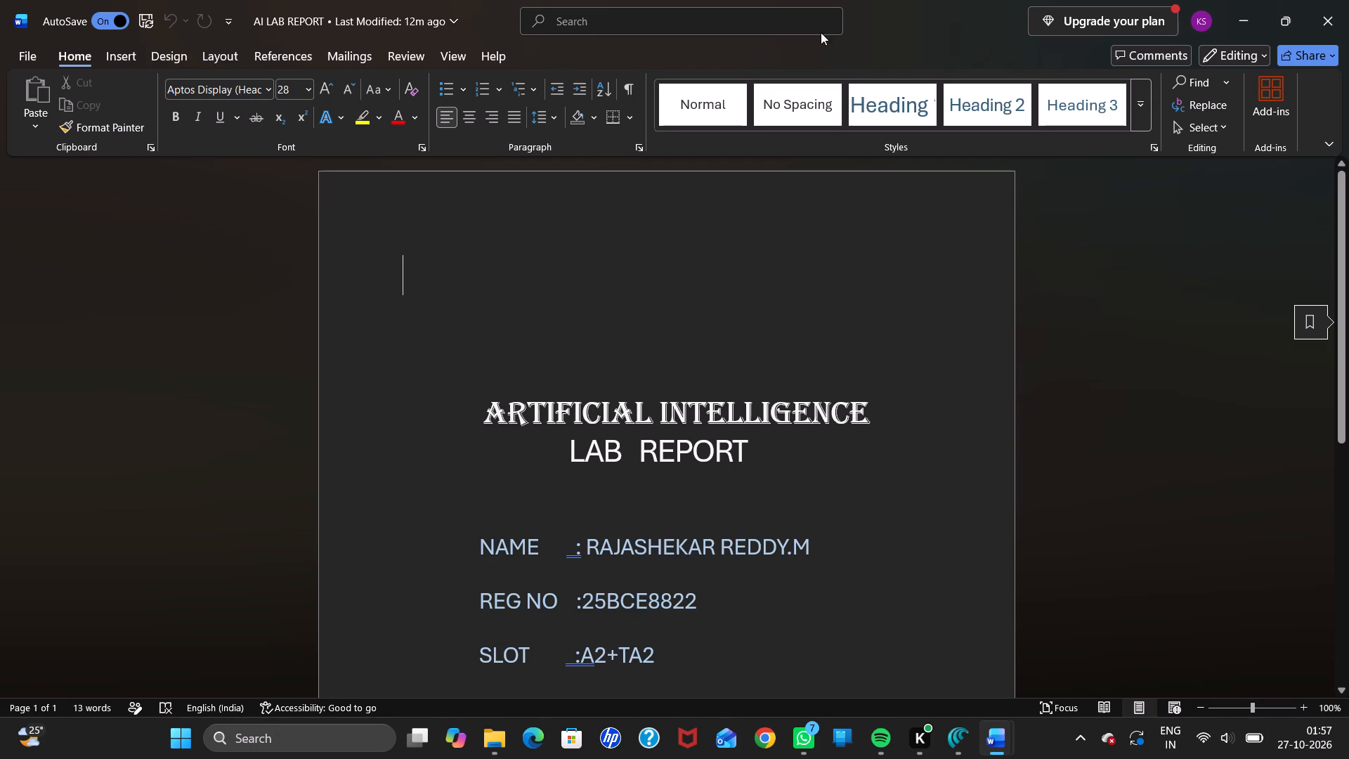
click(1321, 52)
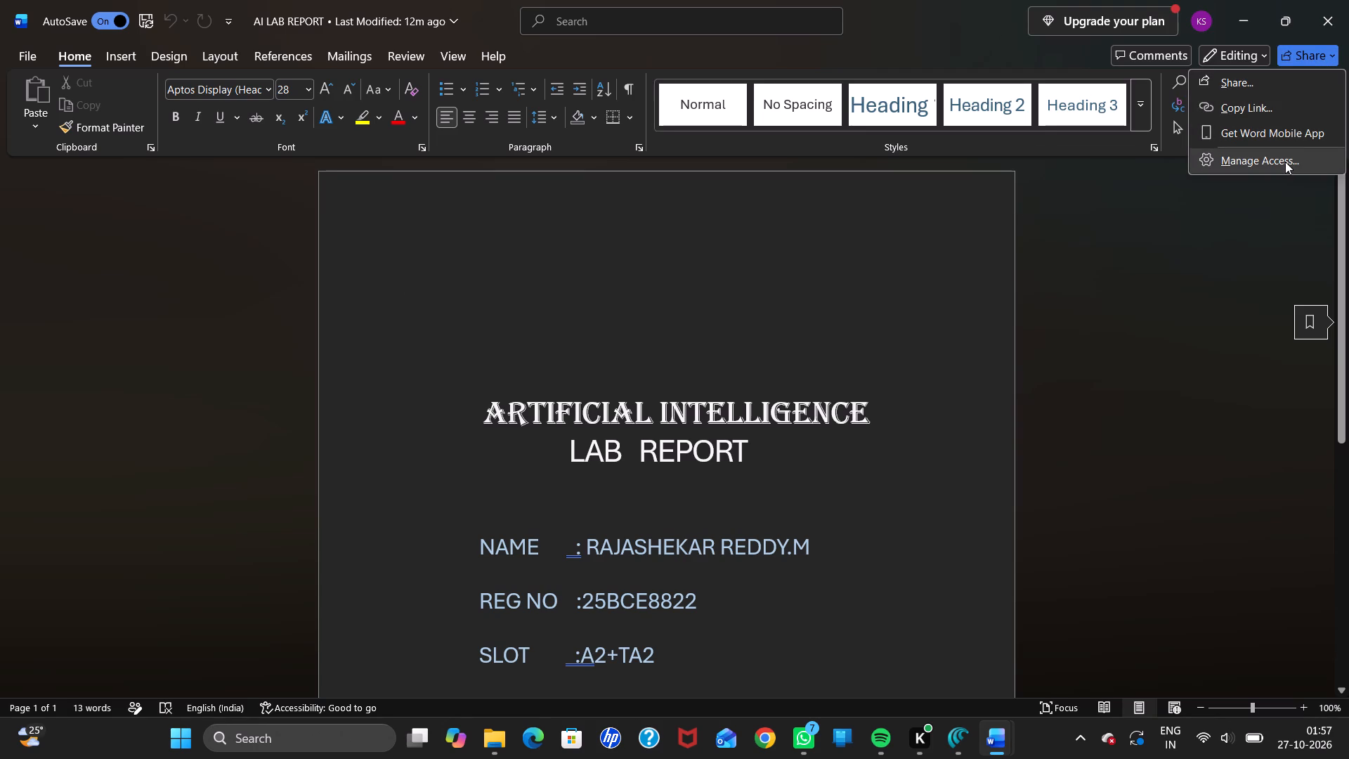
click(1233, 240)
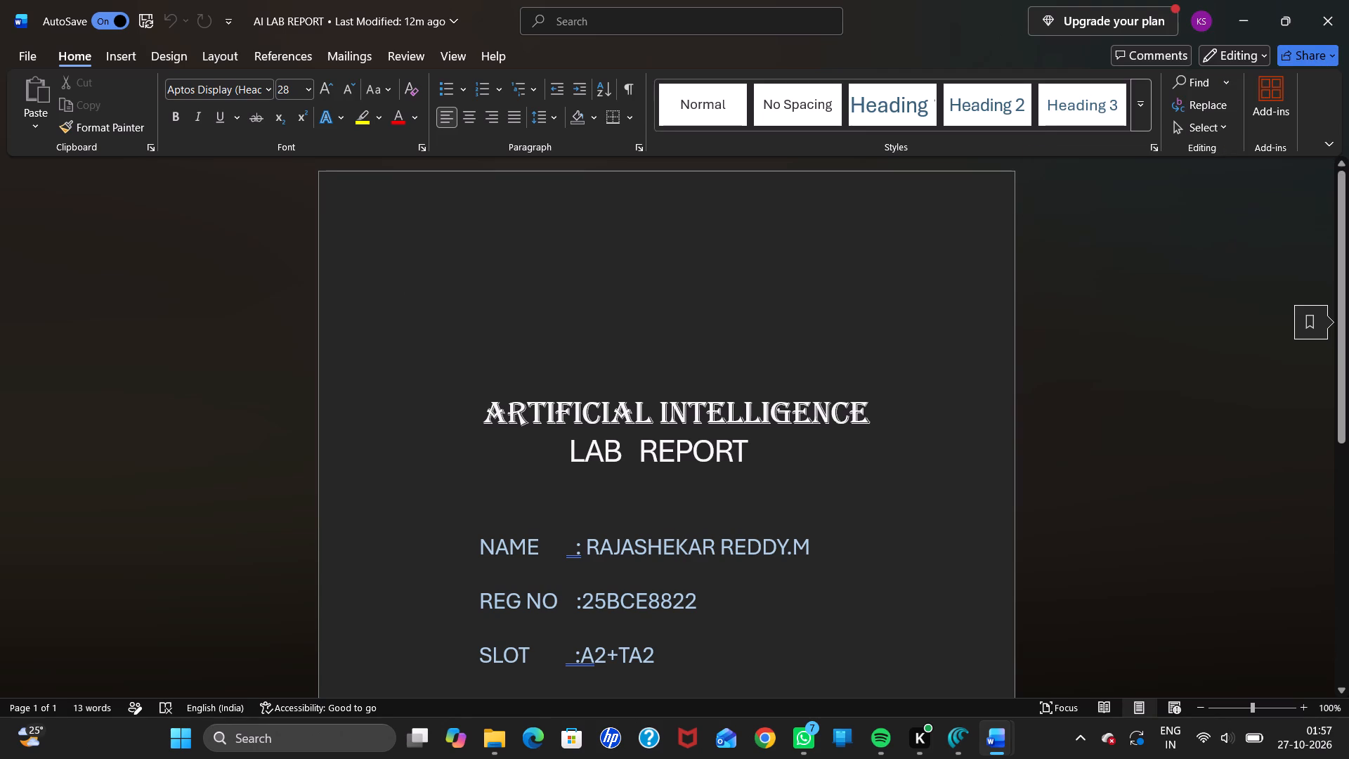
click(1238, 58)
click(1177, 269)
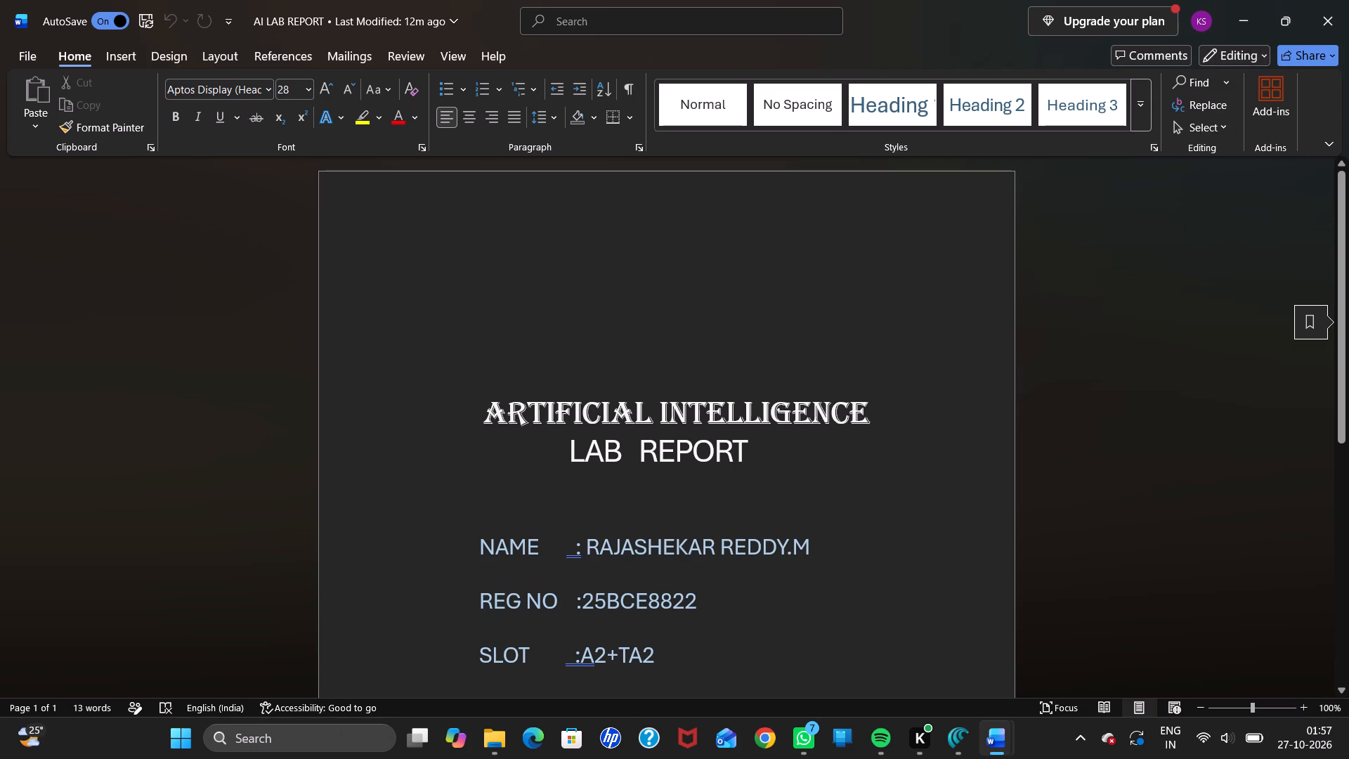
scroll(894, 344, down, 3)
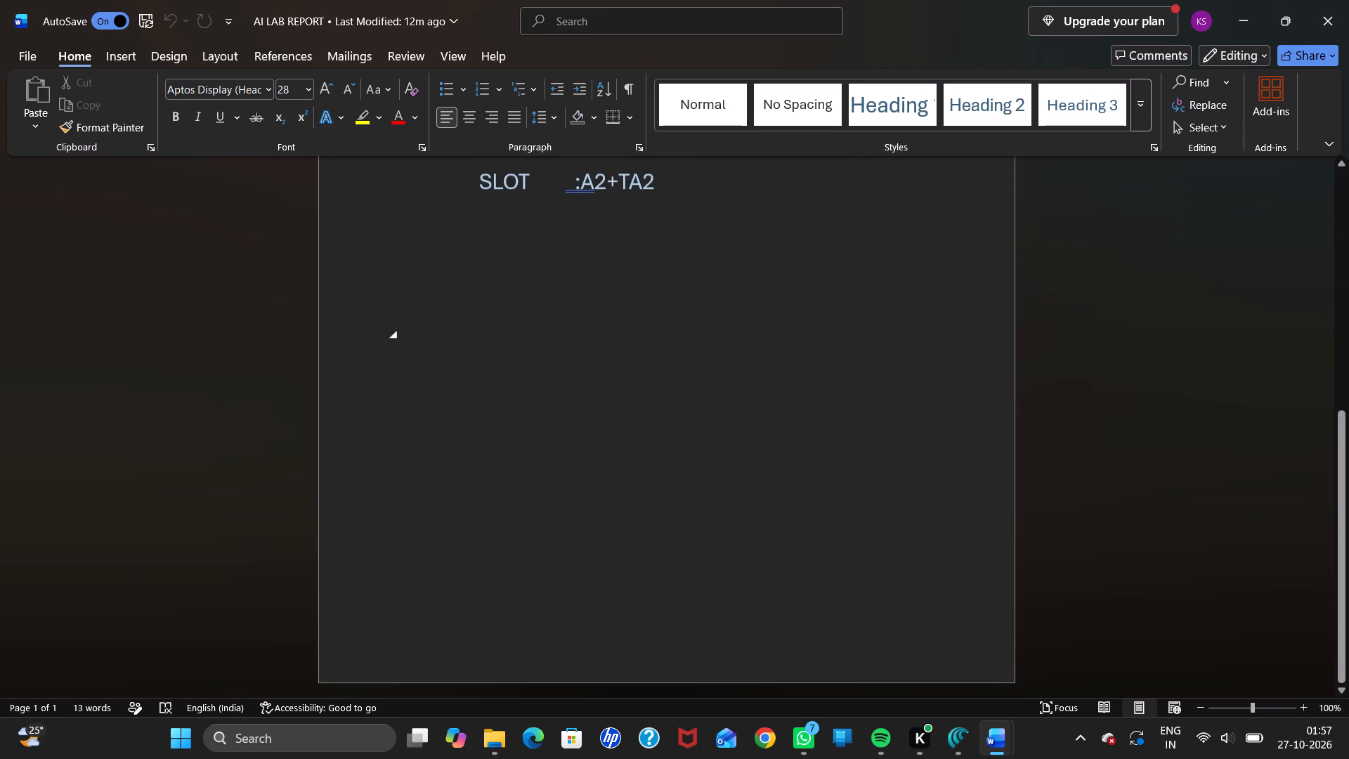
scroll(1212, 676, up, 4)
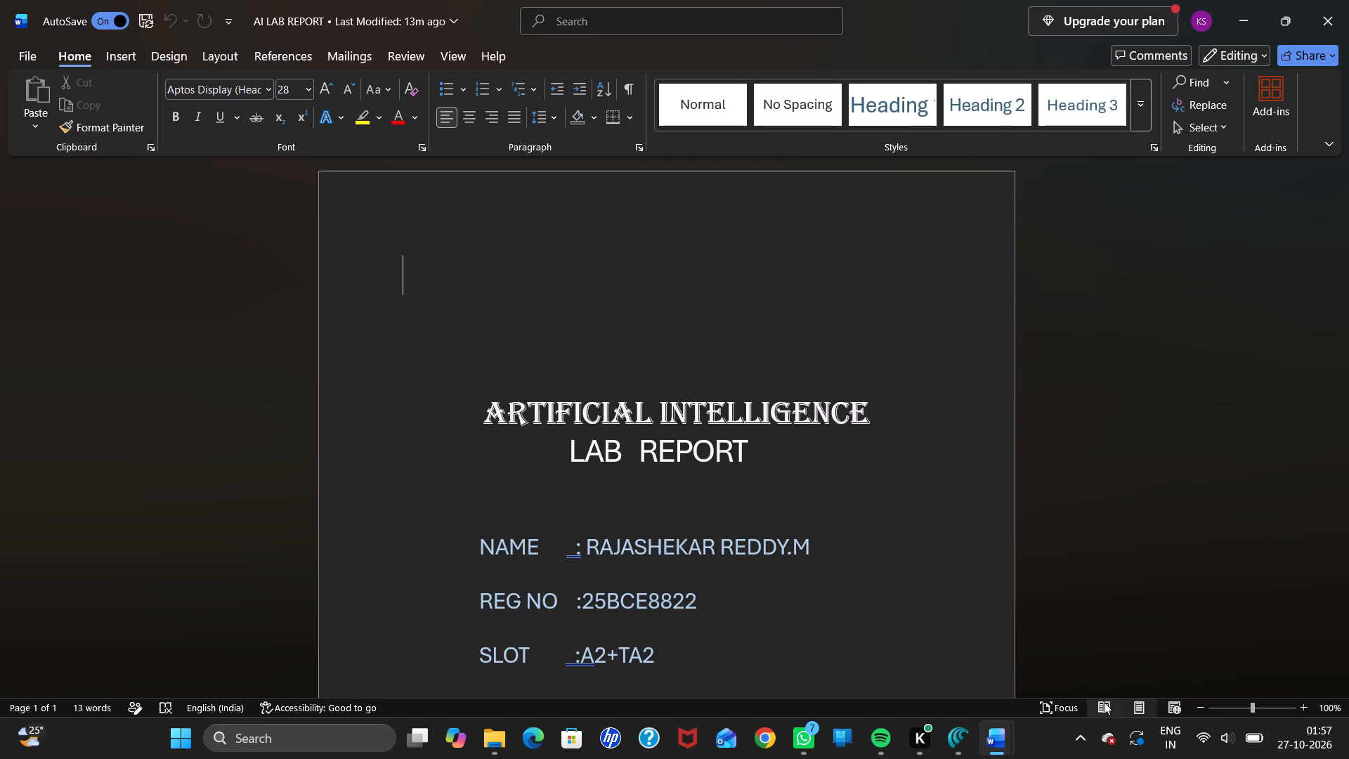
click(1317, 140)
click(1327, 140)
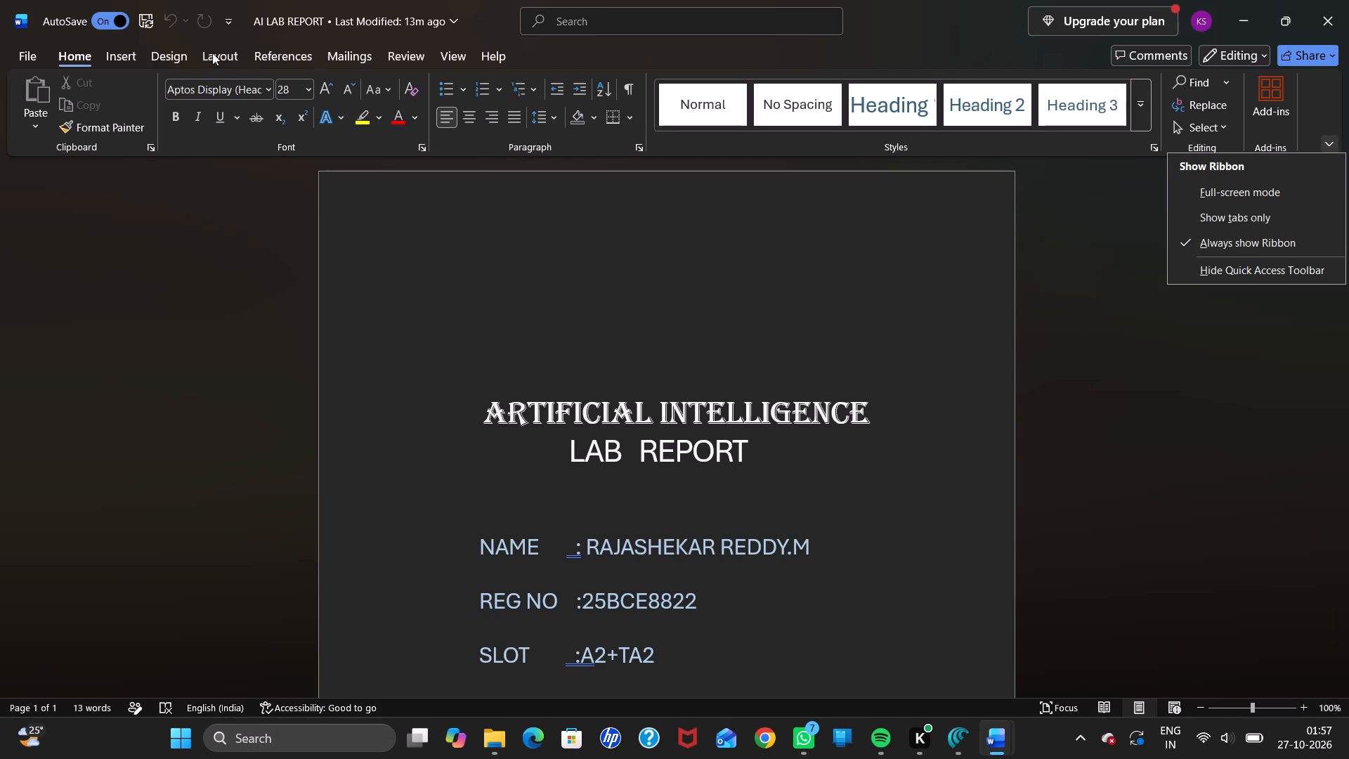
Copy a sharing link for the AI LAB REPORT document from the recent files.
click(23, 56)
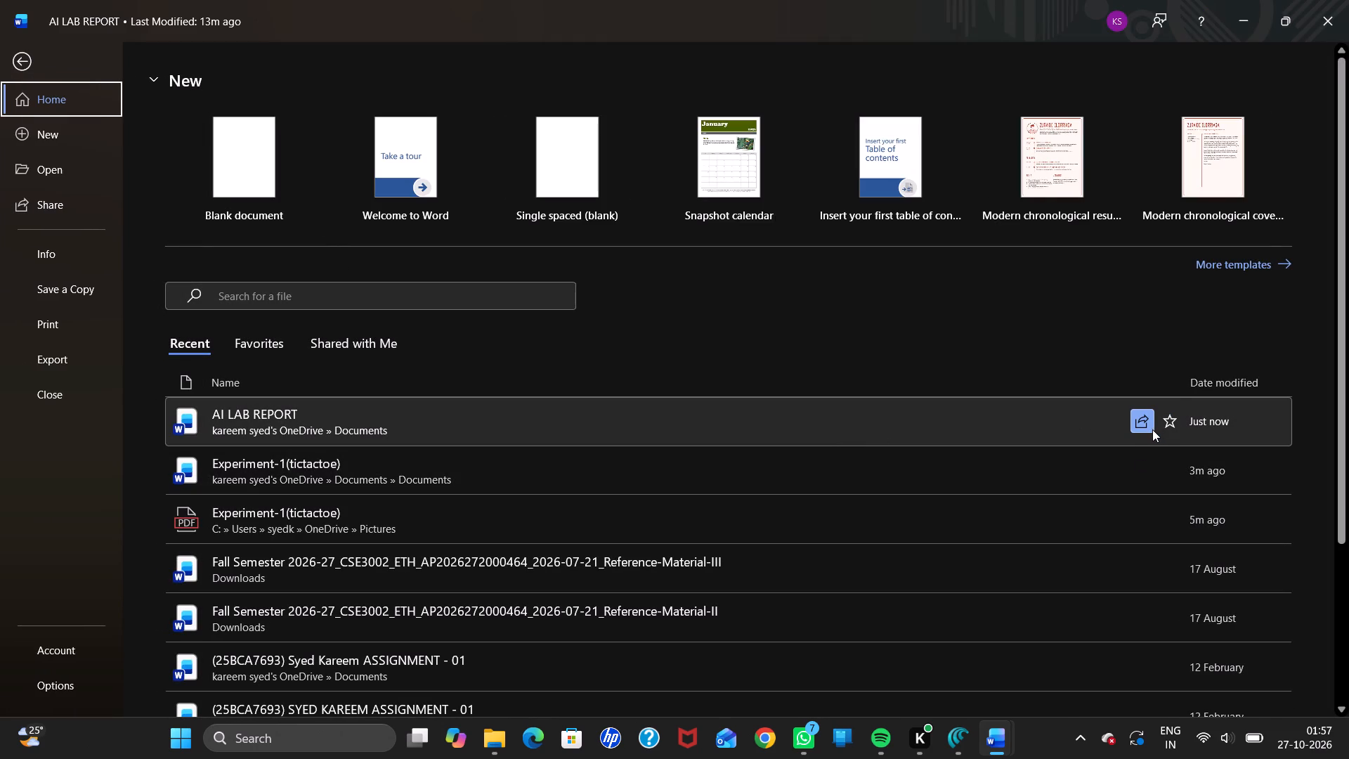
click(1152, 429)
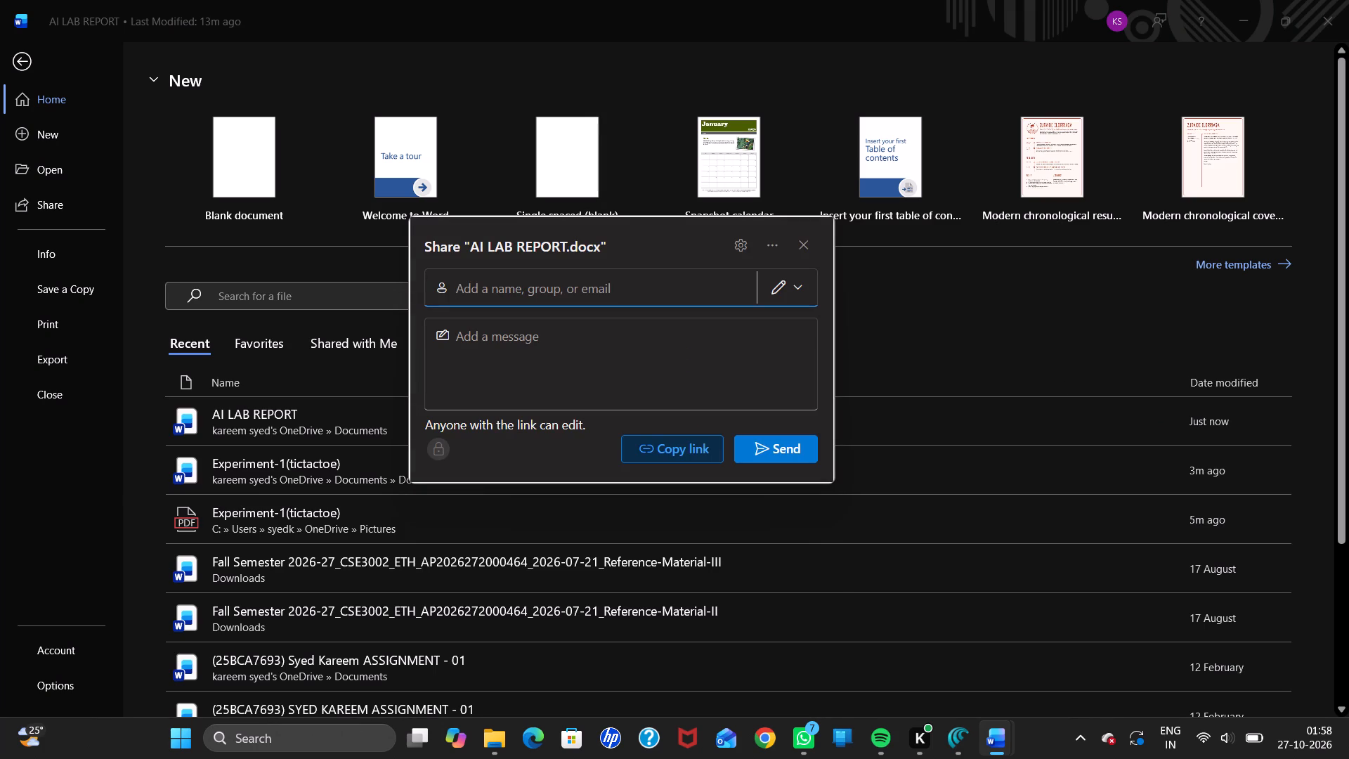
click(667, 439)
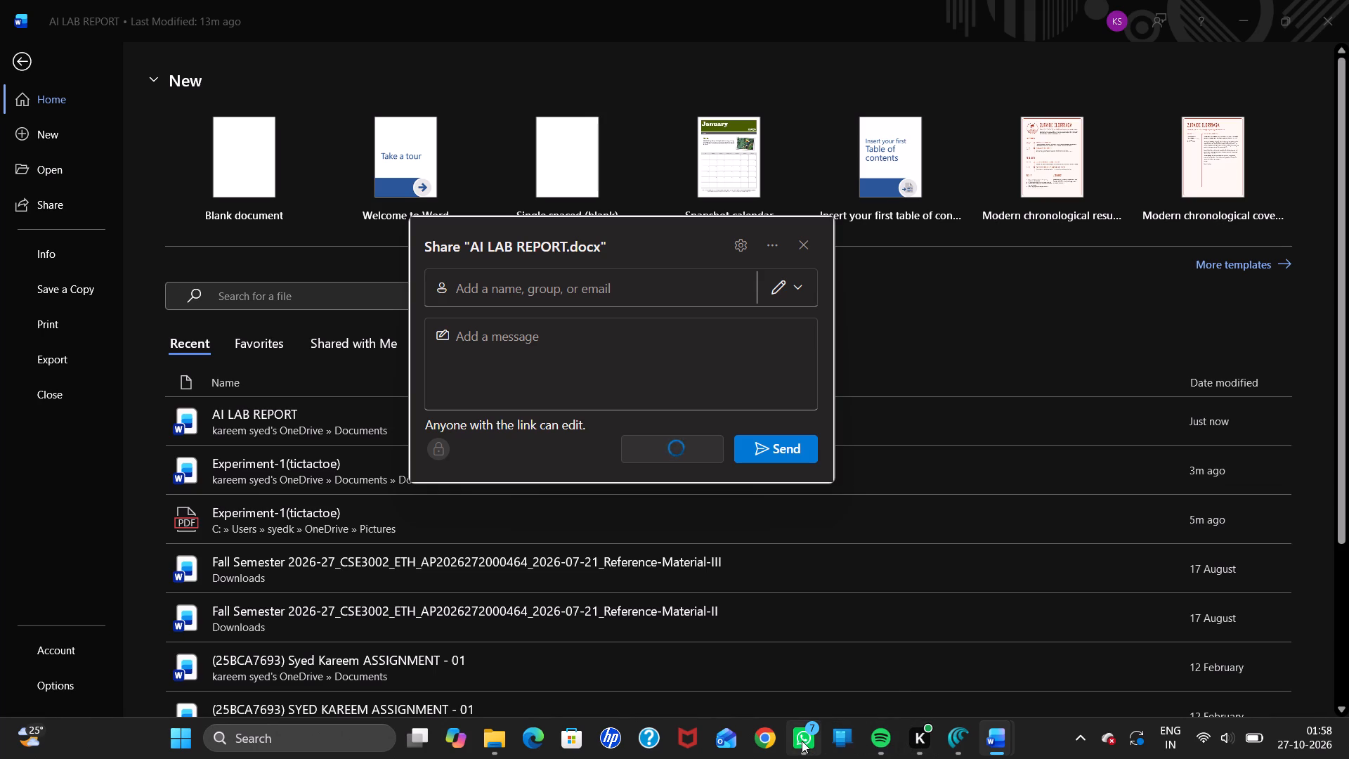
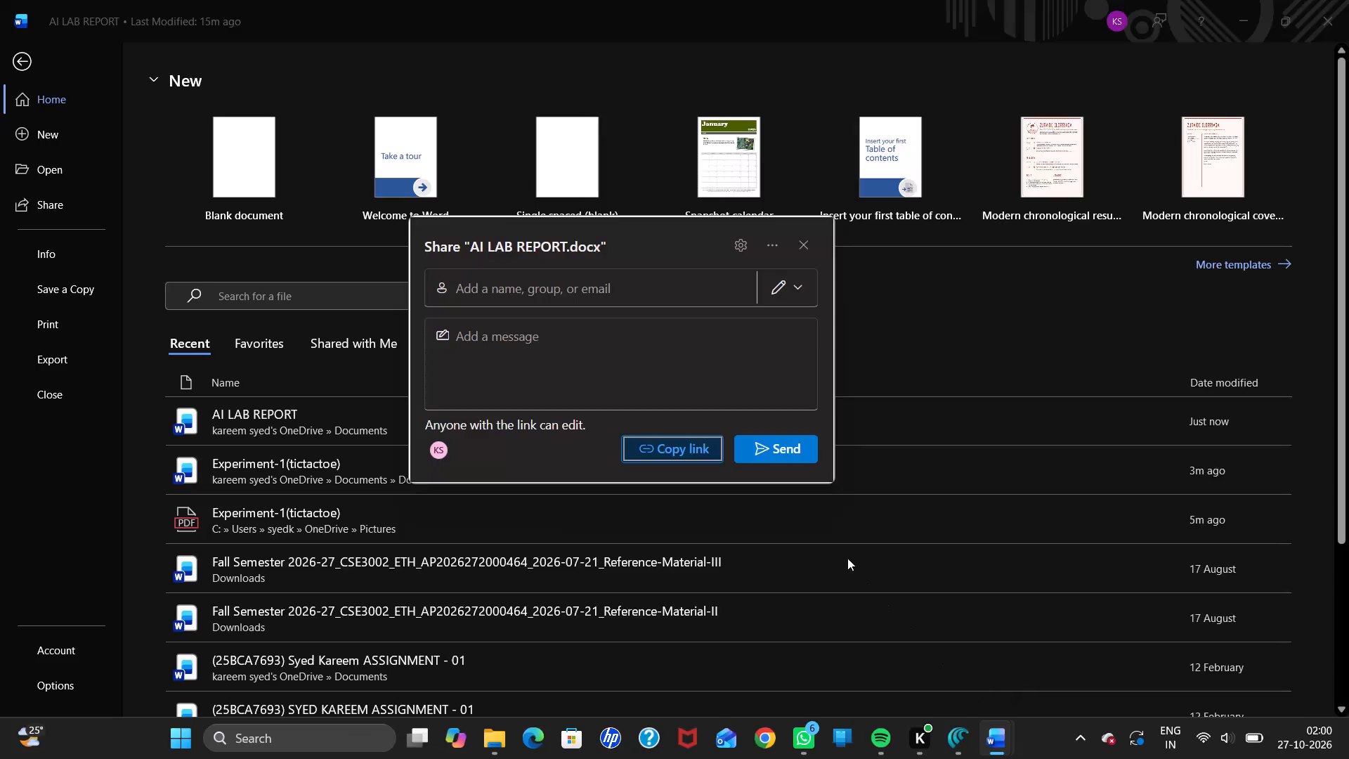
Dismiss the sharing dialog for AI LAB REPORT and open the recent Word file Experiment-1(tictactoe).
click(928, 278)
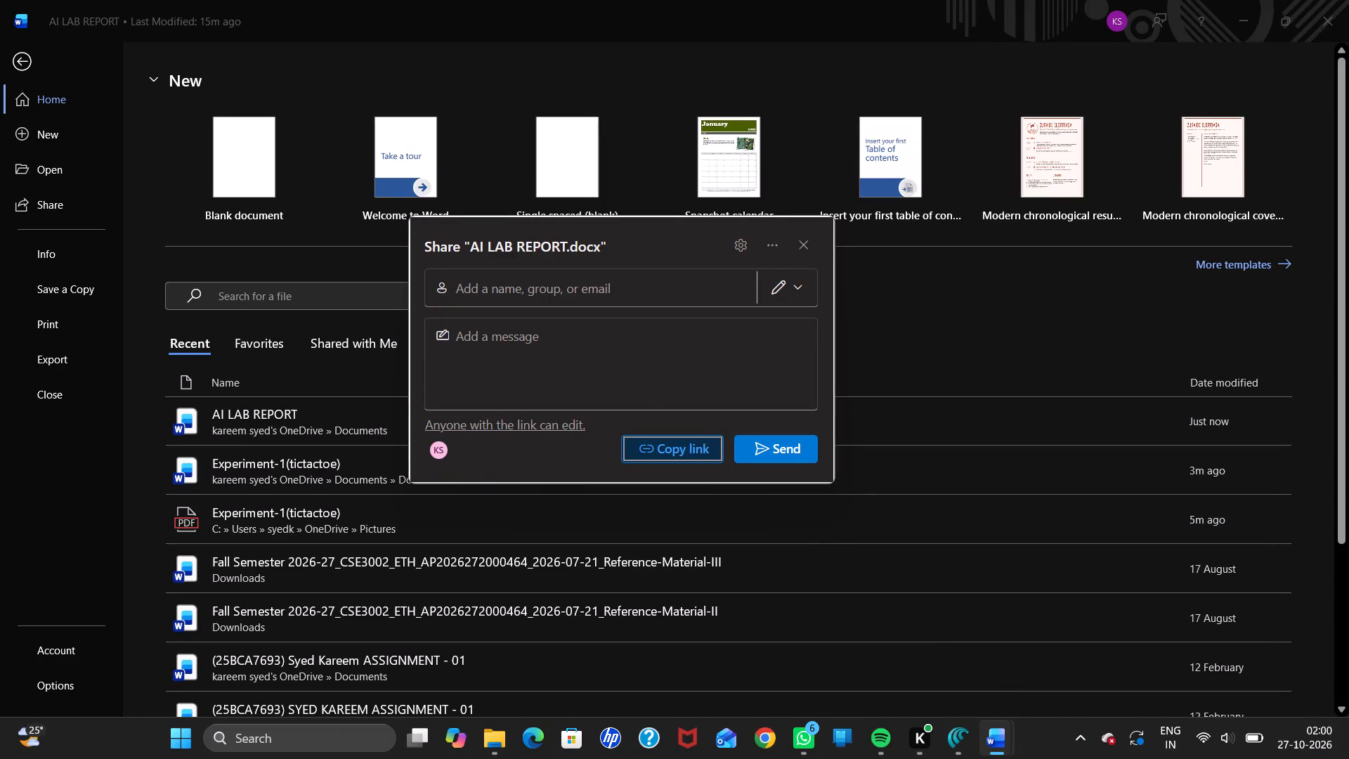
click(810, 239)
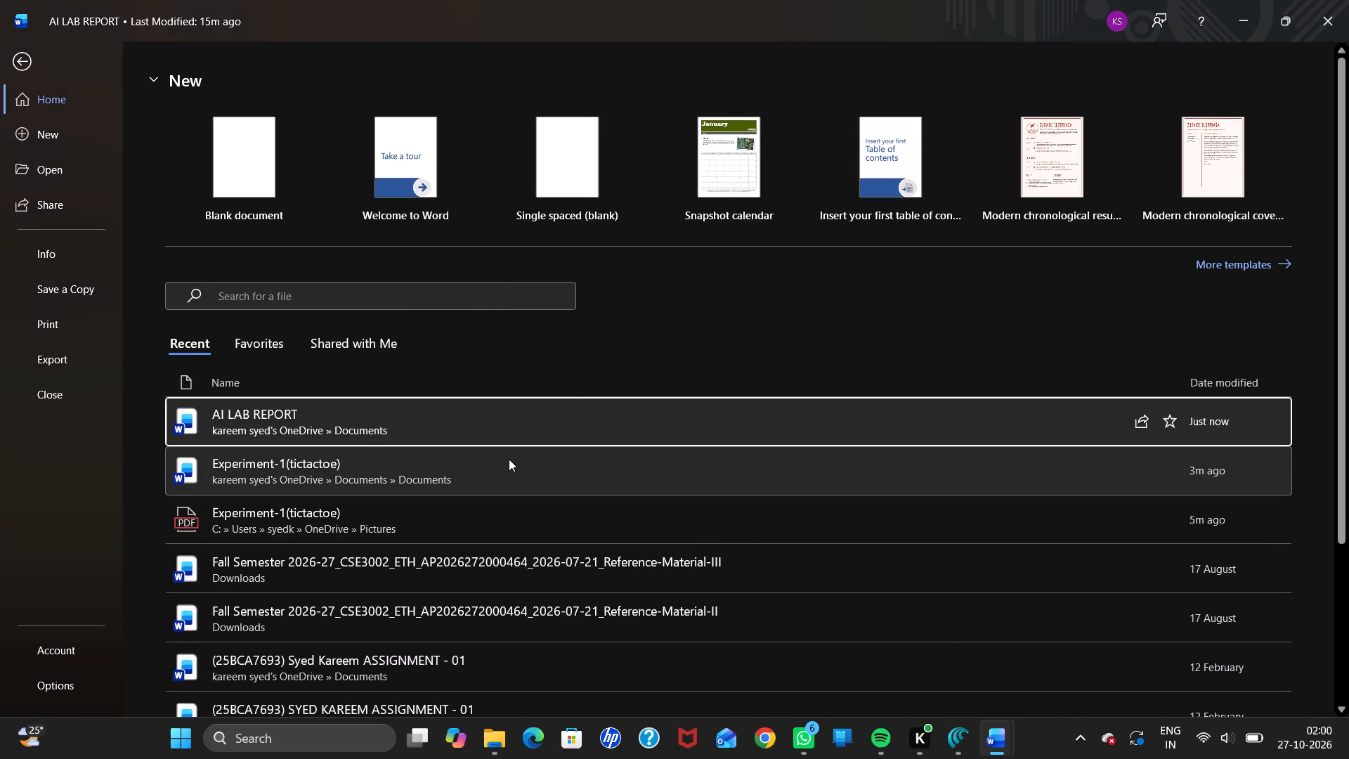
click(509, 459)
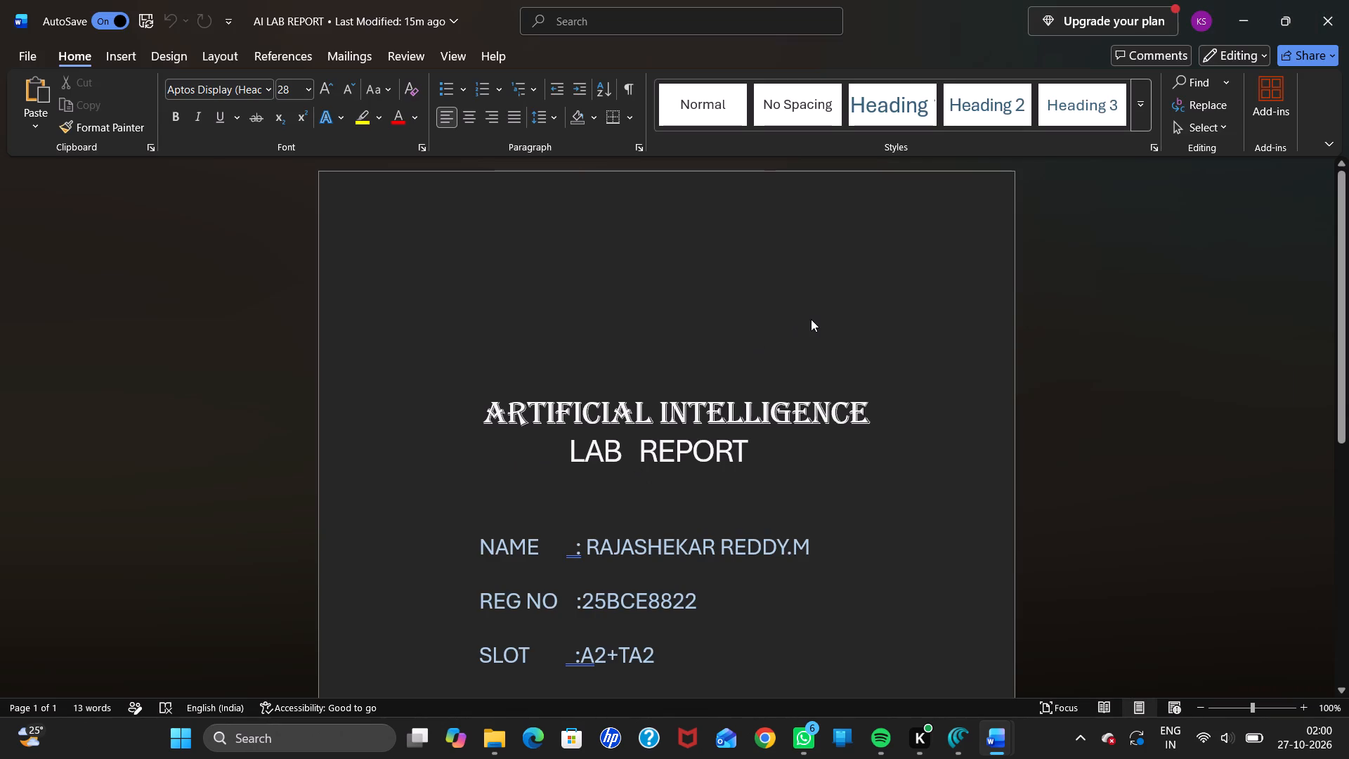
Check the end of the AI LAB REPORT cover page, then minimize that document to get back to Experiment-1(tictactoe).
scroll(811, 319, down, 7)
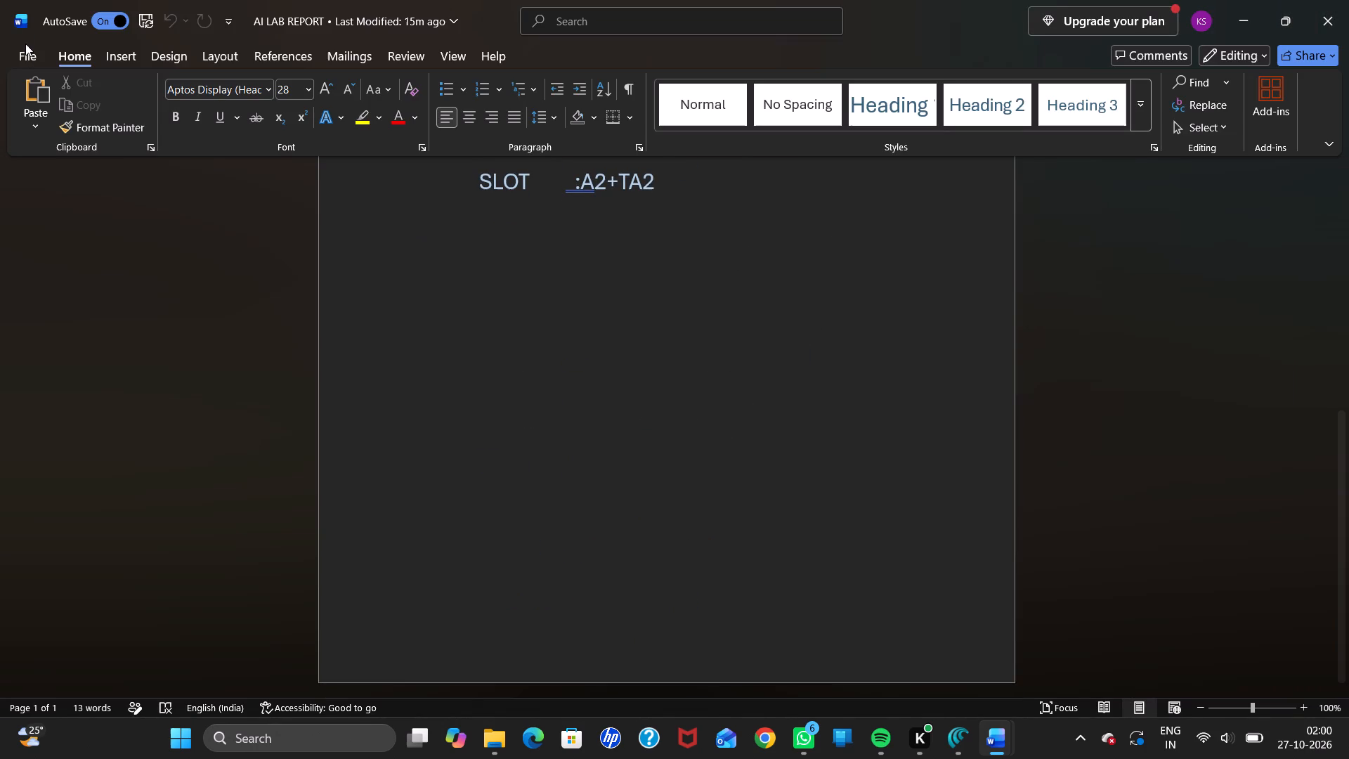
click(25, 44)
click(30, 51)
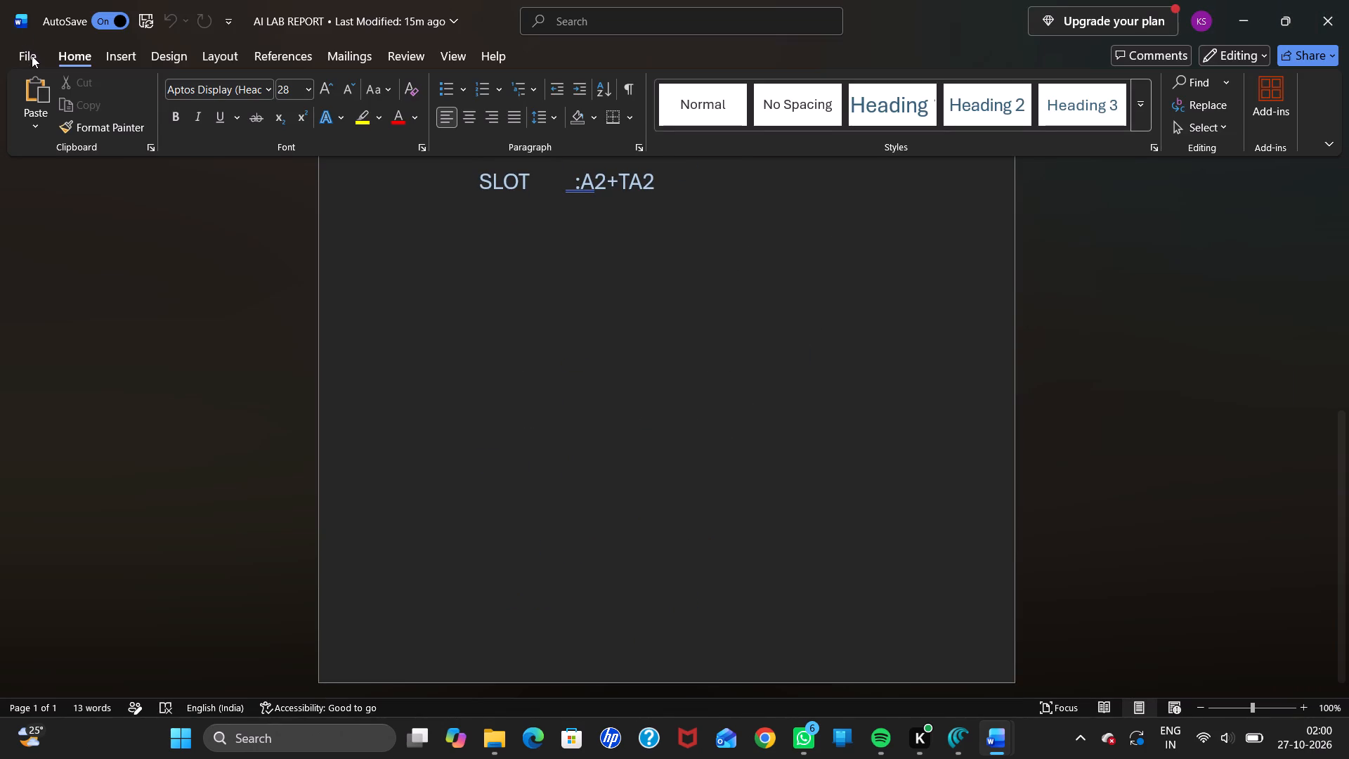
click(32, 56)
click(32, 56)
click(32, 56)
click(1256, 18)
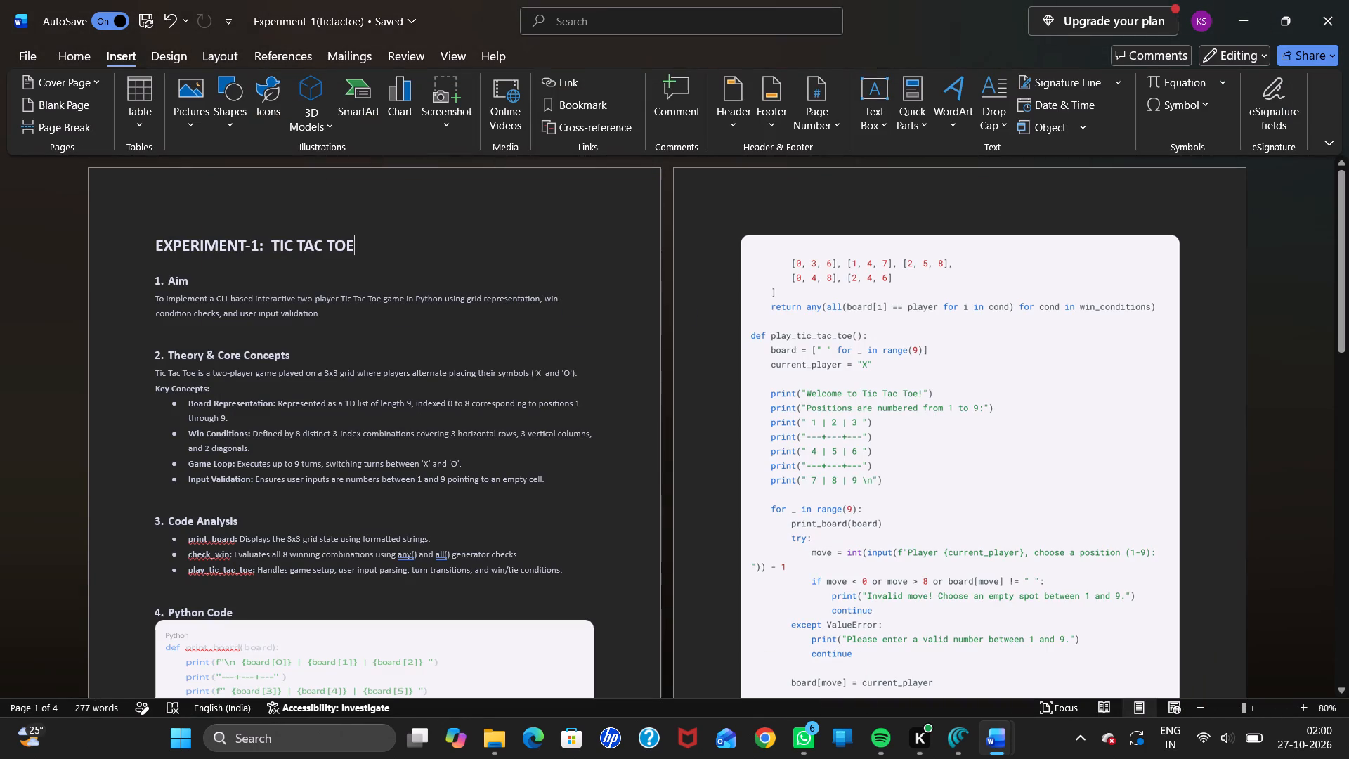
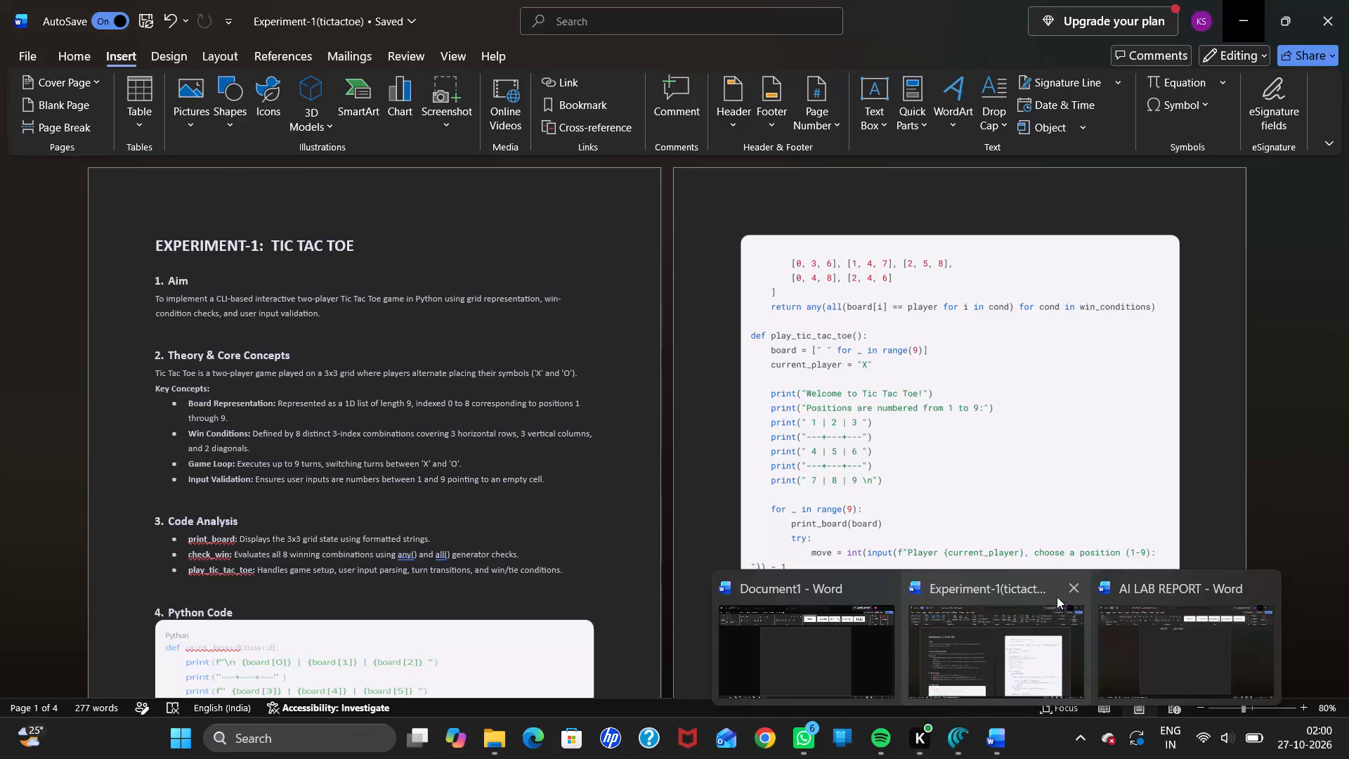
Close the Experiment-1(tictactoe) and AI LAB REPORT document windows and try to close the blank Document1.
click(1071, 590)
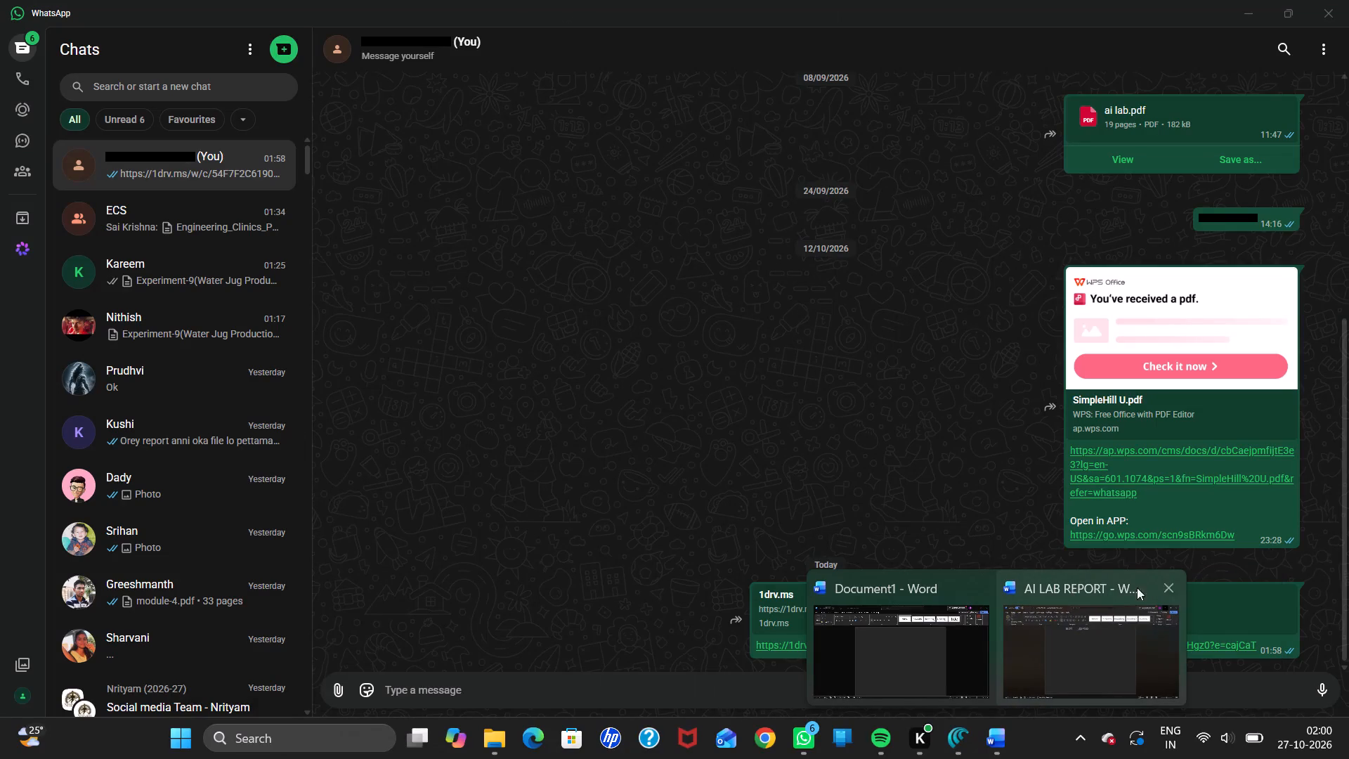
click(1164, 584)
click(1072, 579)
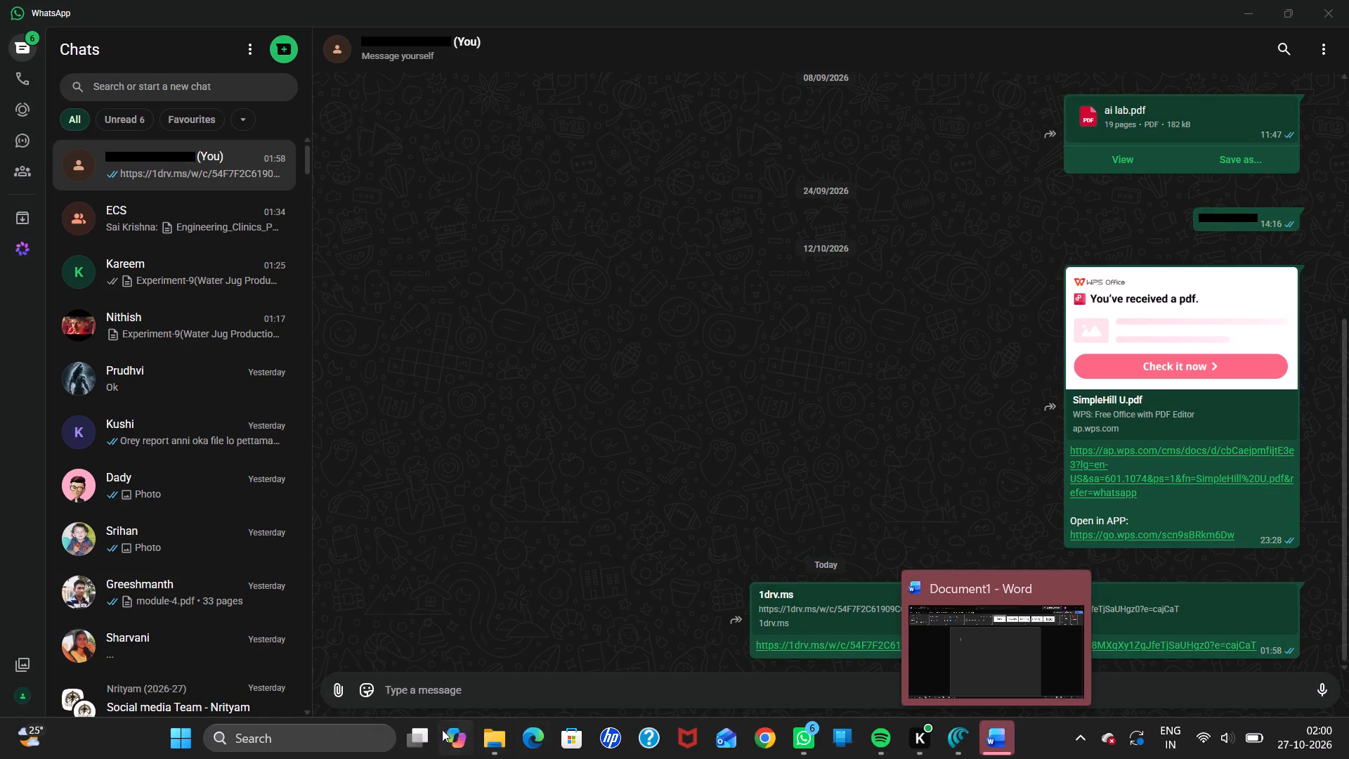
Relaunch Word from the recent system searches to reach its start page, dismissing the save dialog for the blank document.
click(334, 732)
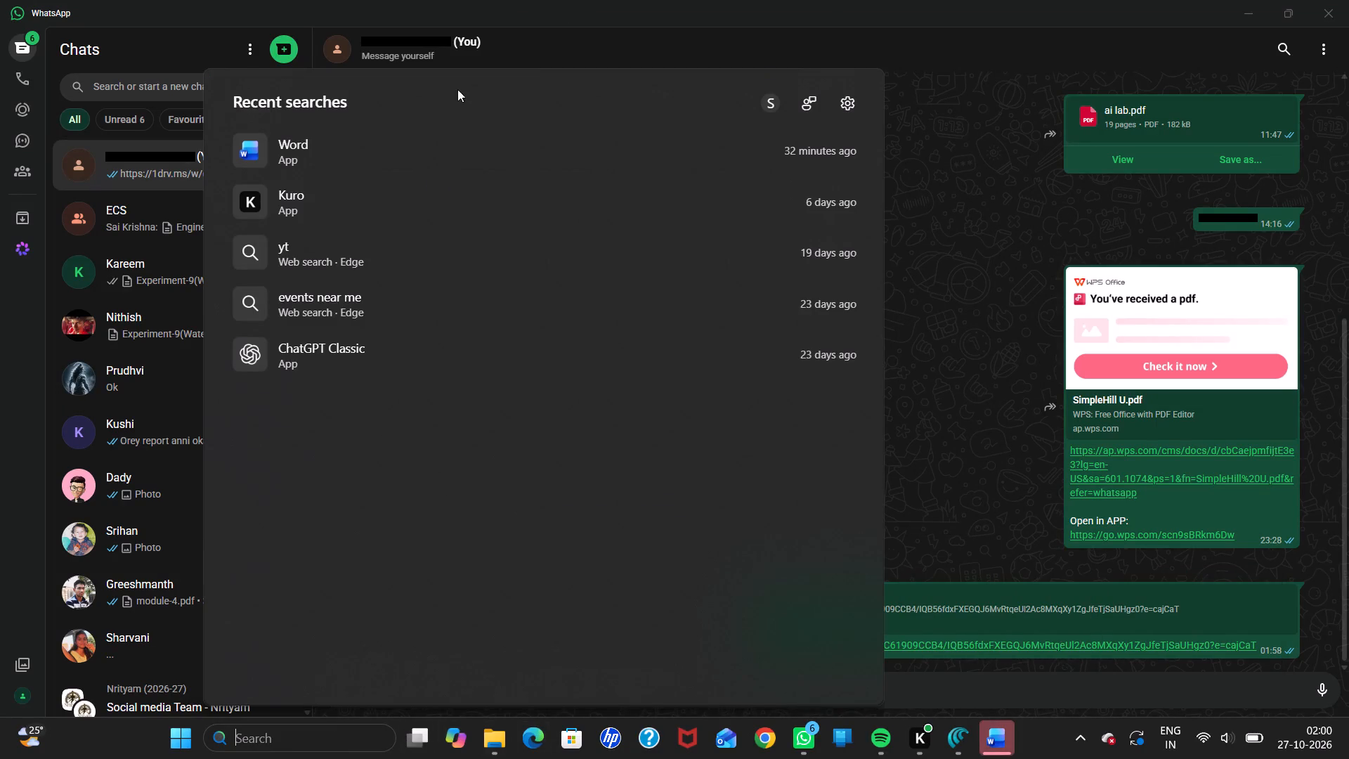
click(421, 127)
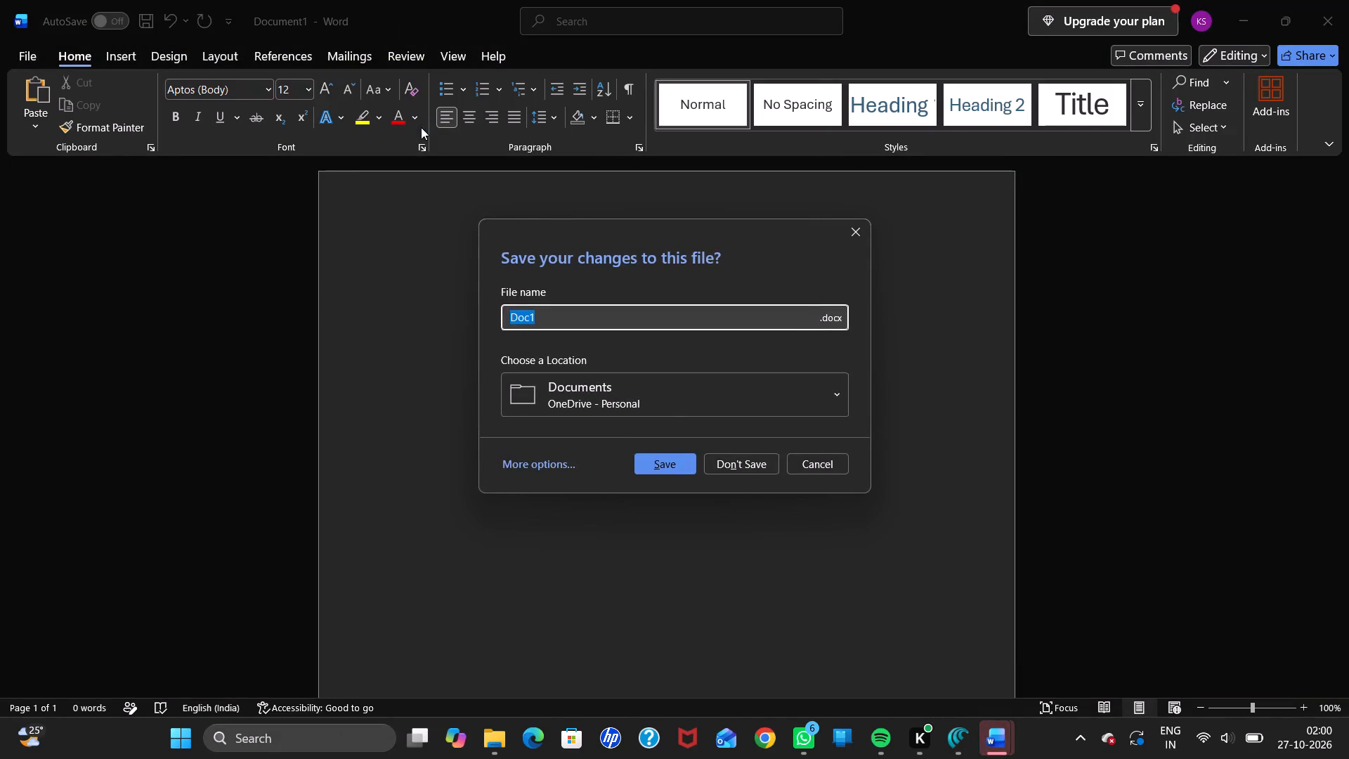
click(862, 219)
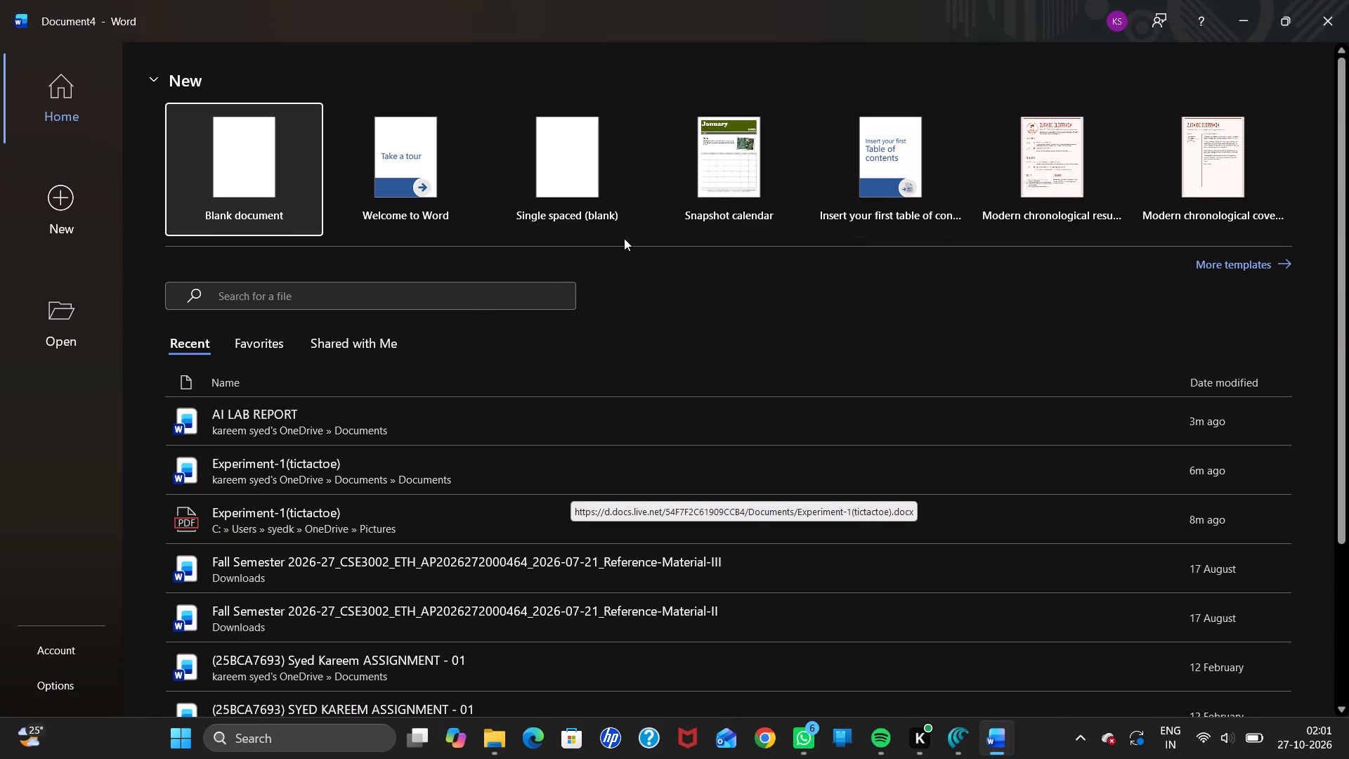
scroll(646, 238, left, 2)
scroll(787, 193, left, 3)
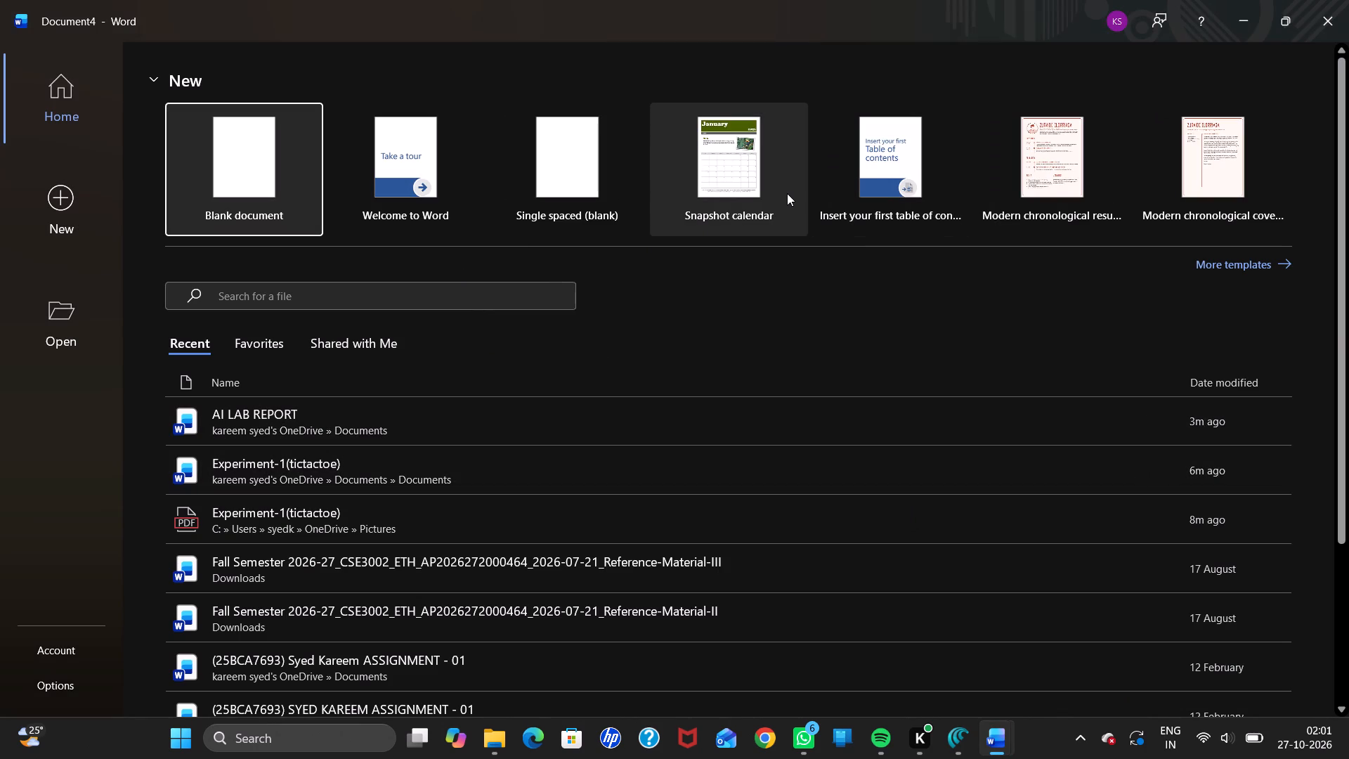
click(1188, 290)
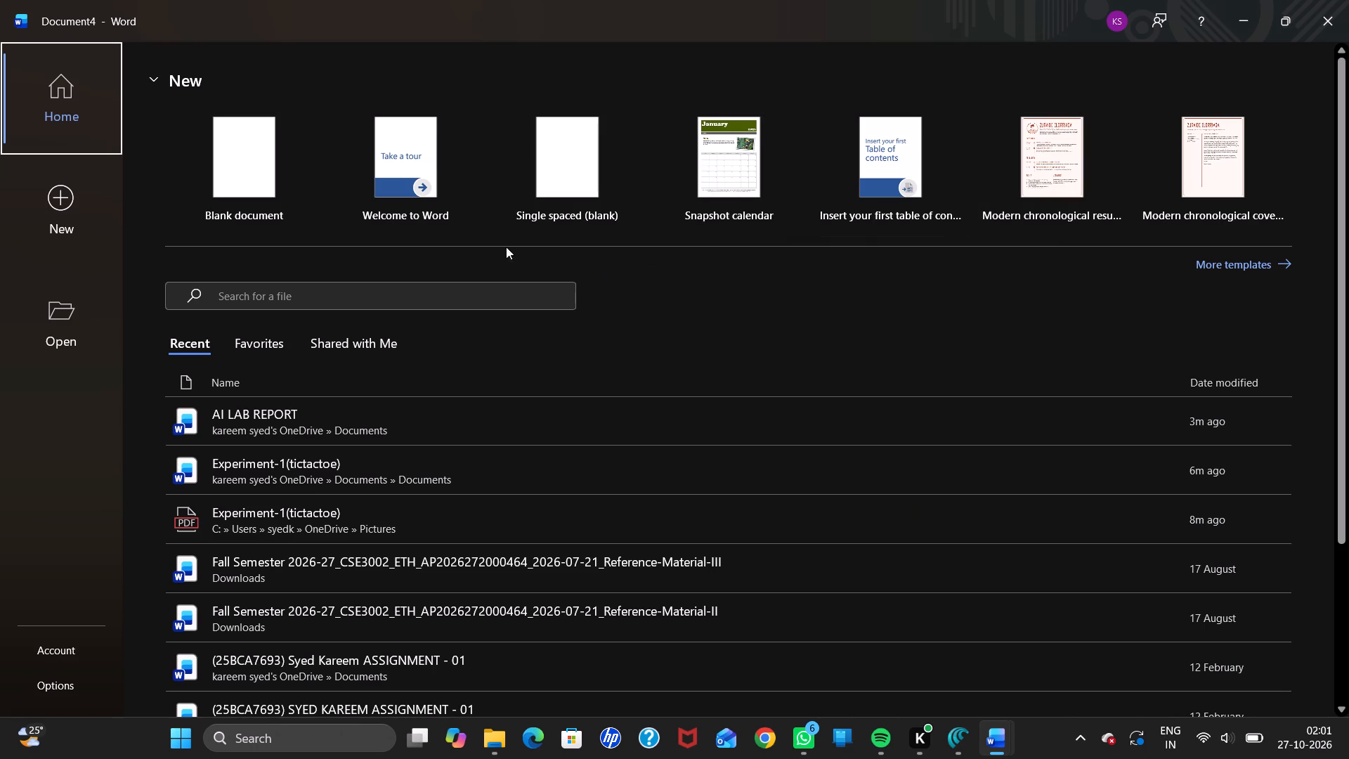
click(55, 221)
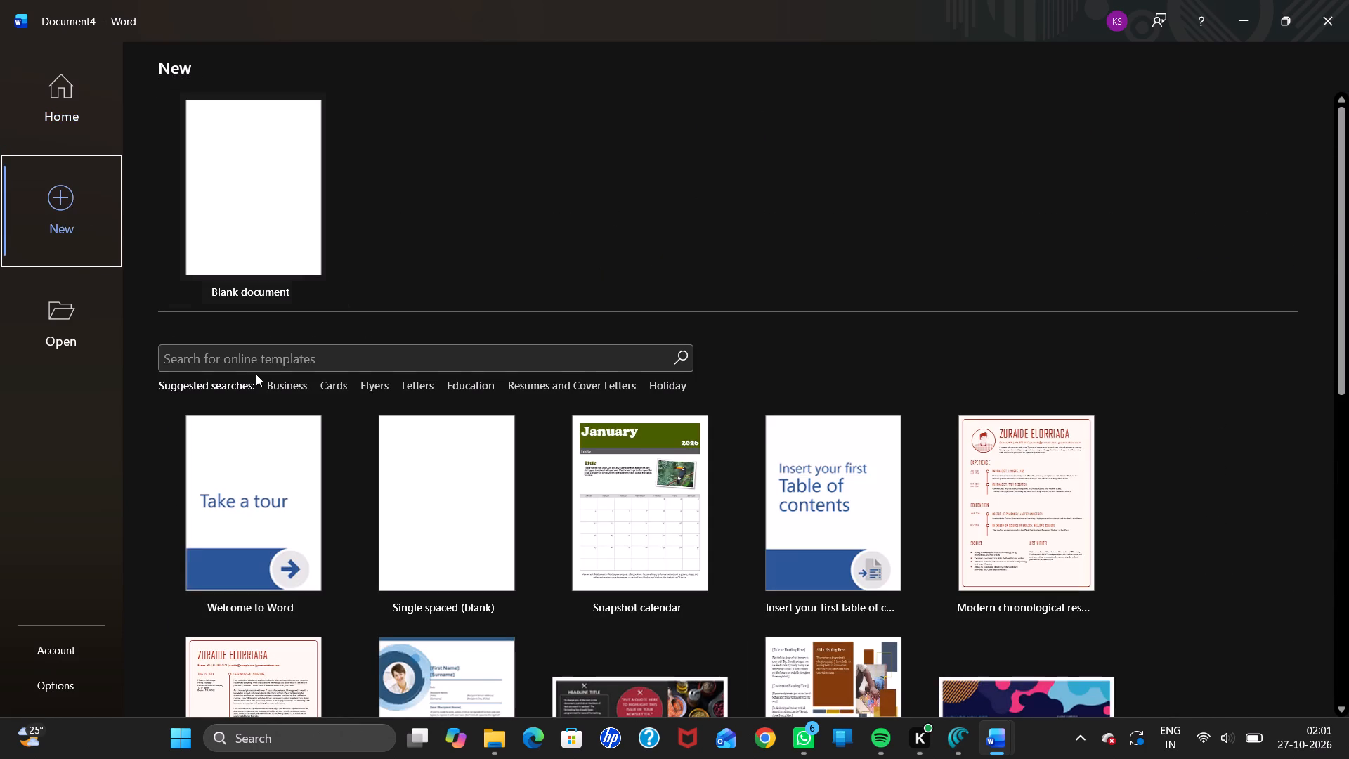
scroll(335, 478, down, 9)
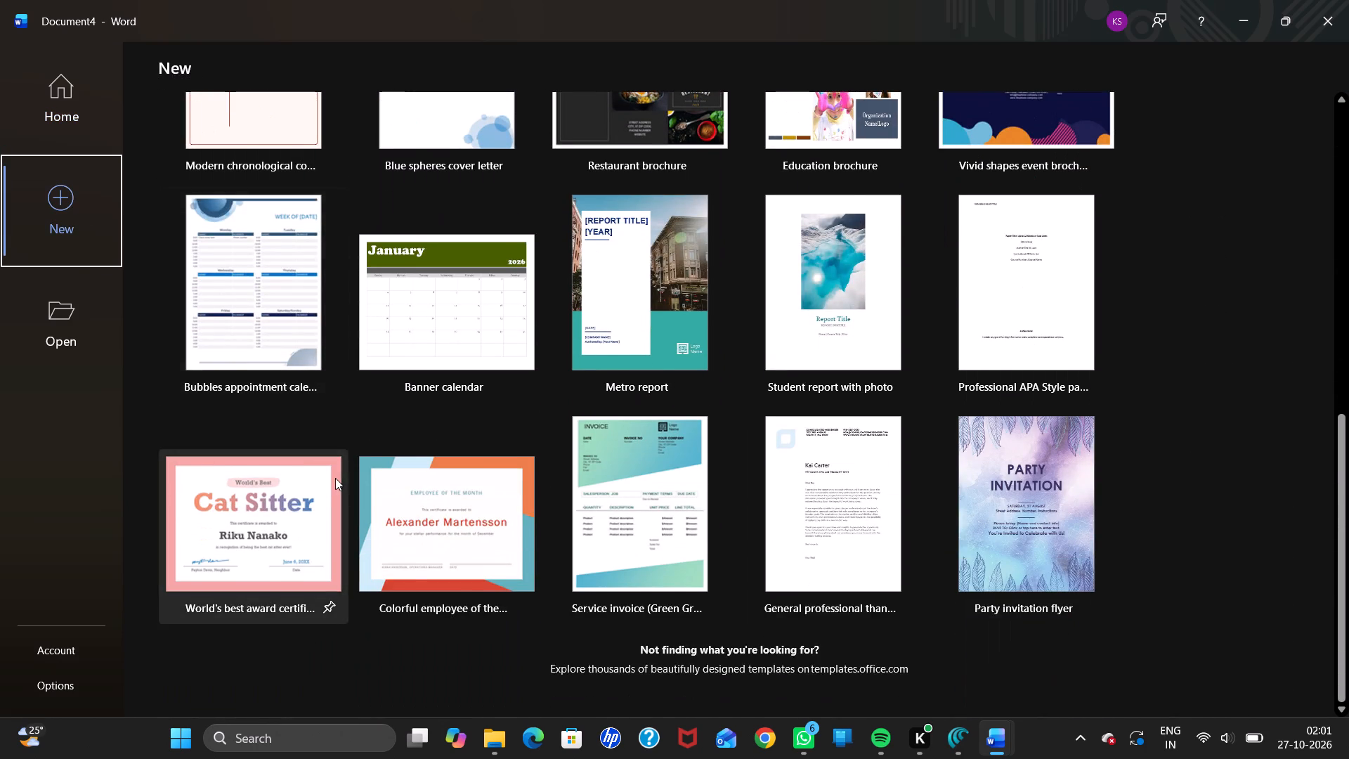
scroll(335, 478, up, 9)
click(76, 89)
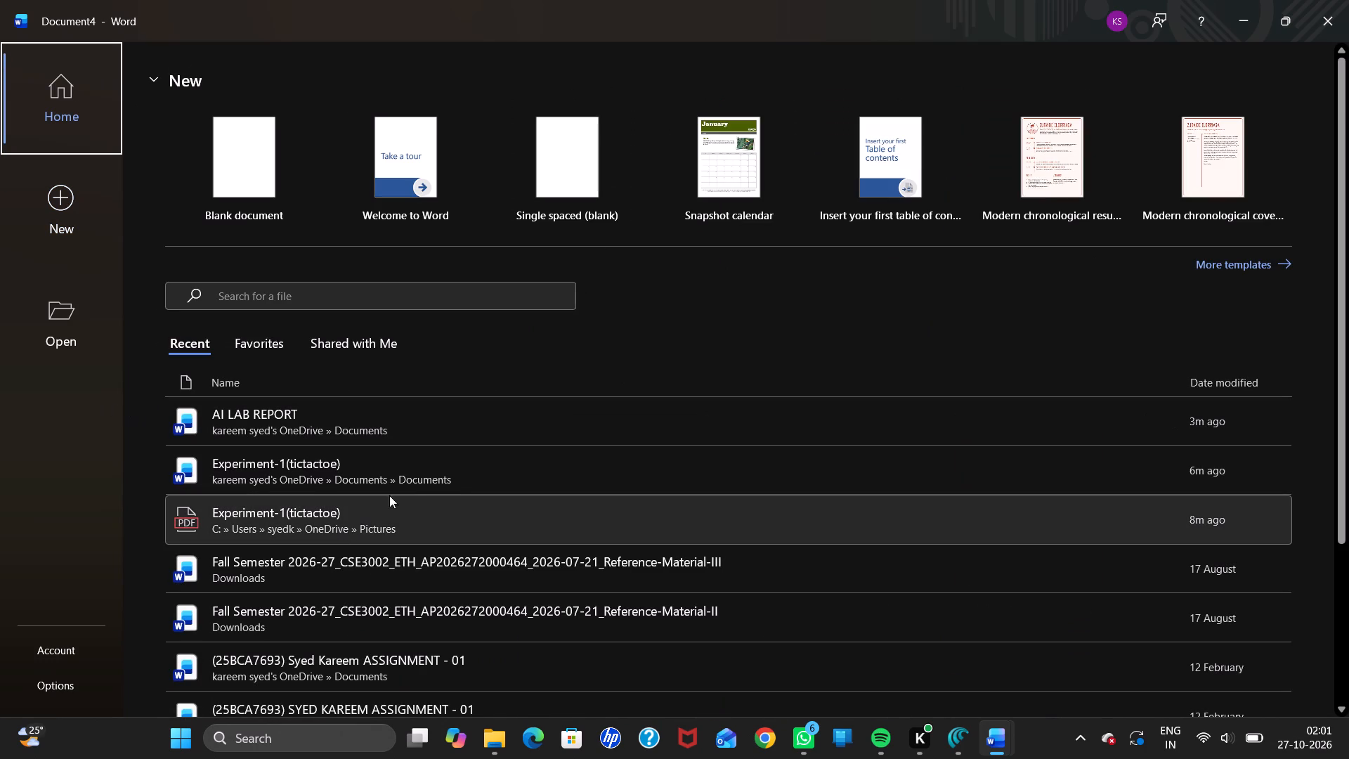
Open the recent Word document Experiment-1(tictactoe) and look through its pages down to the program output and back to the heading.
click(433, 462)
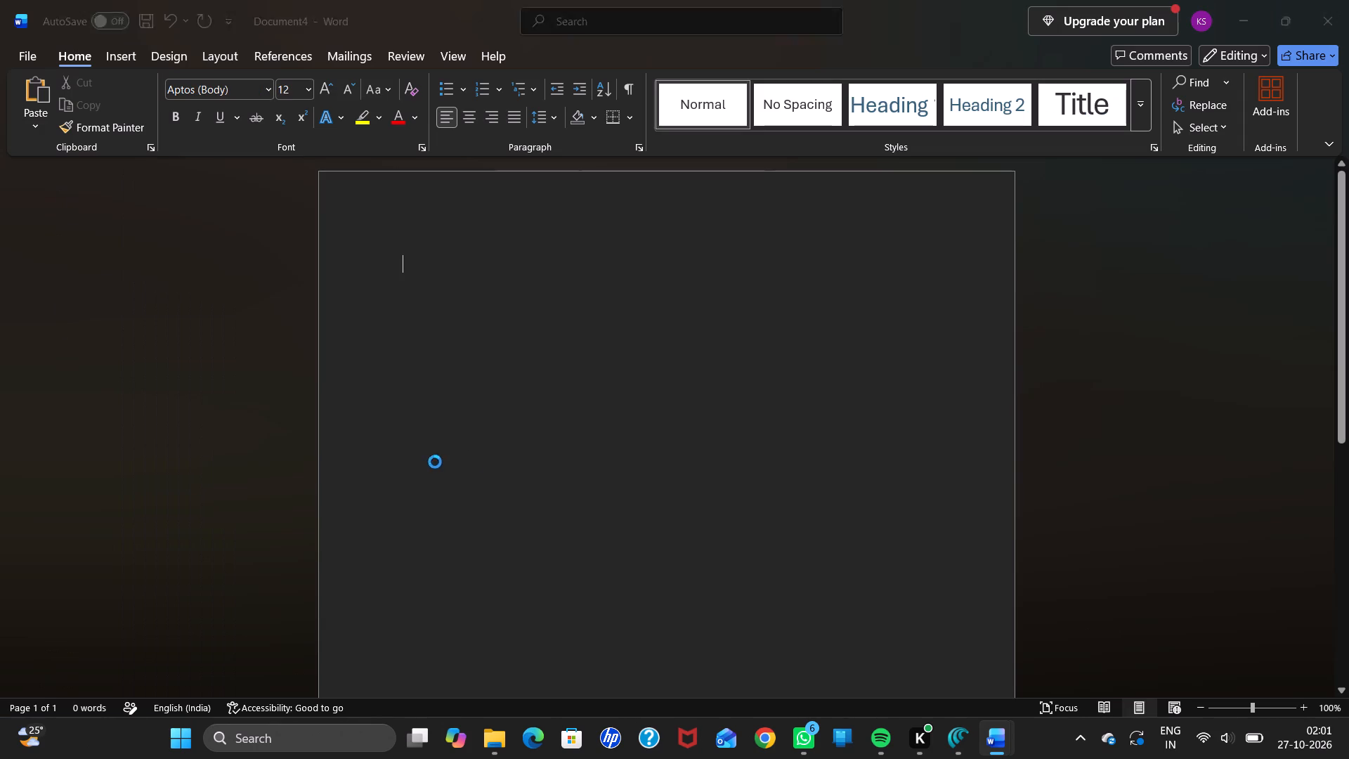
scroll(667, 550, down, 4)
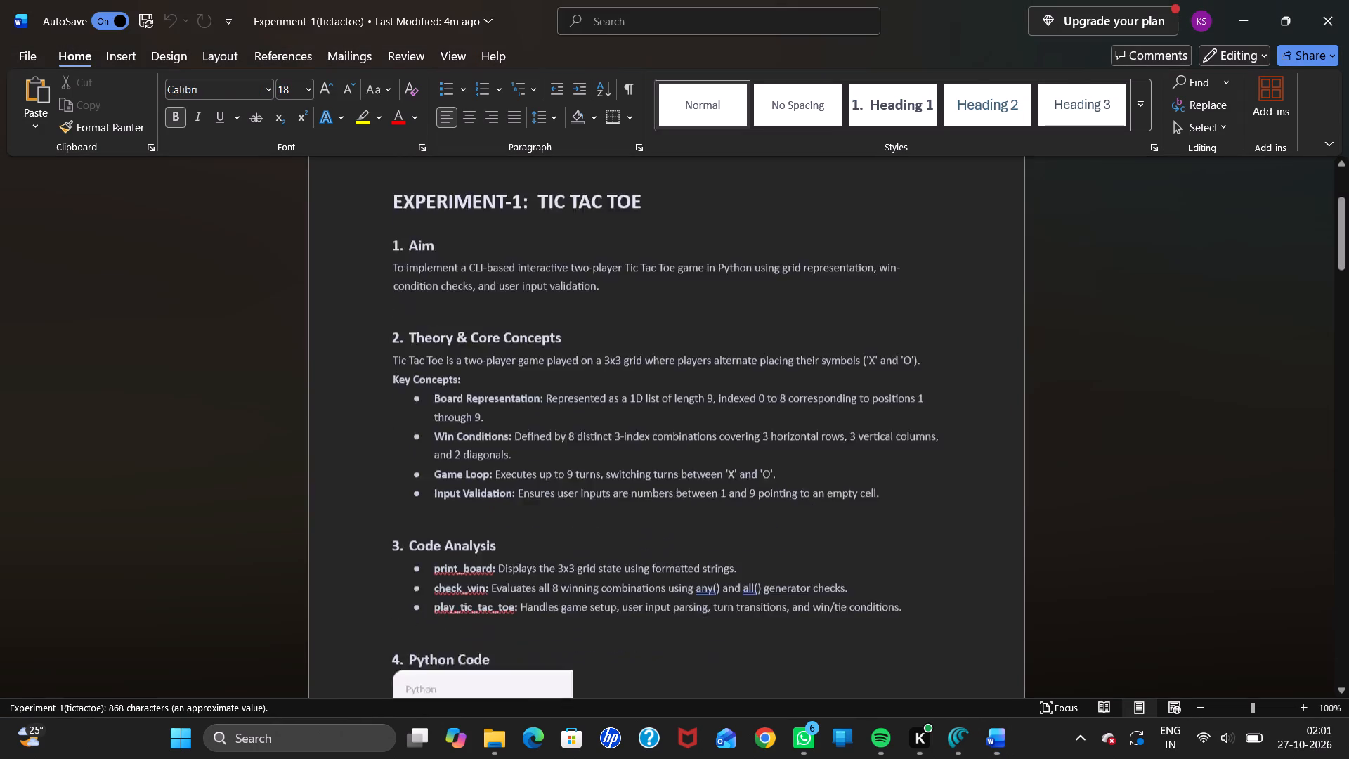
scroll(667, 550, down, 14)
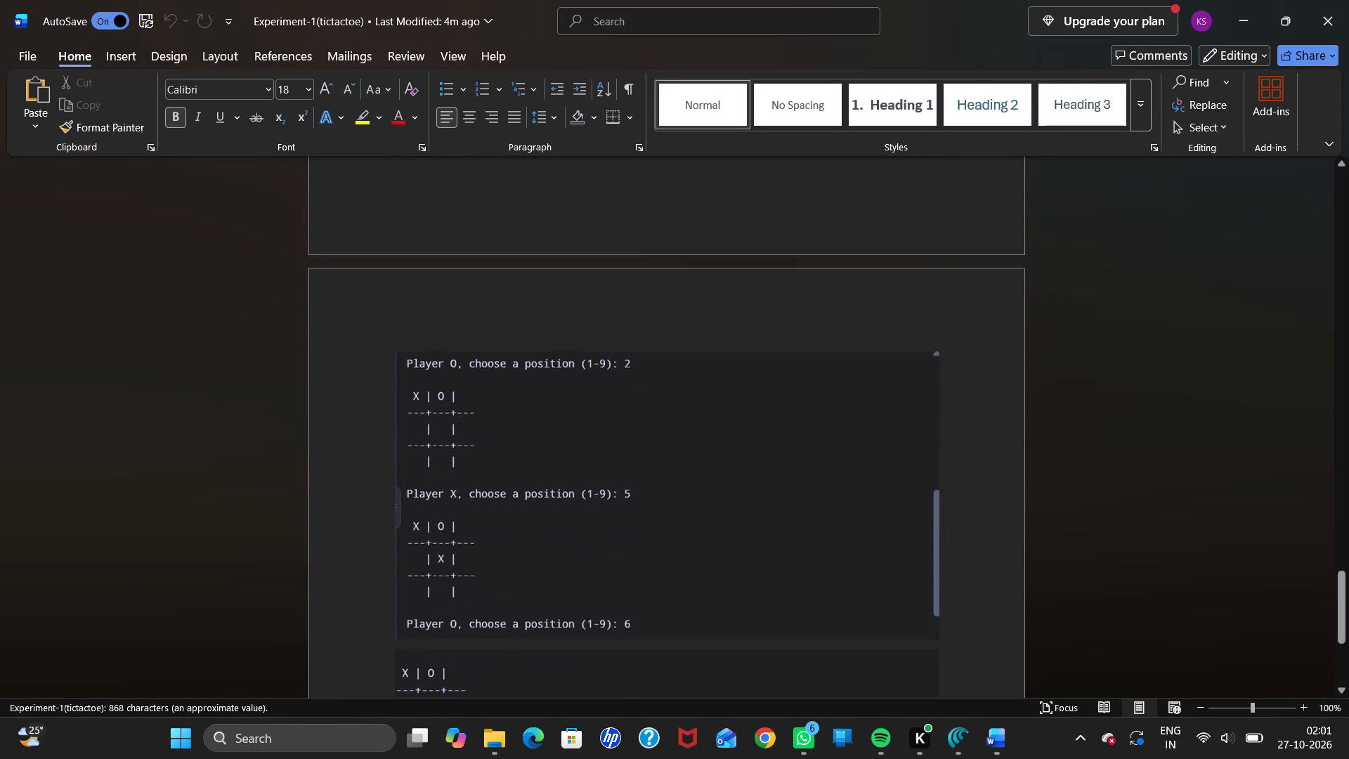
scroll(667, 550, down, 1)
scroll(667, 550, up, 18)
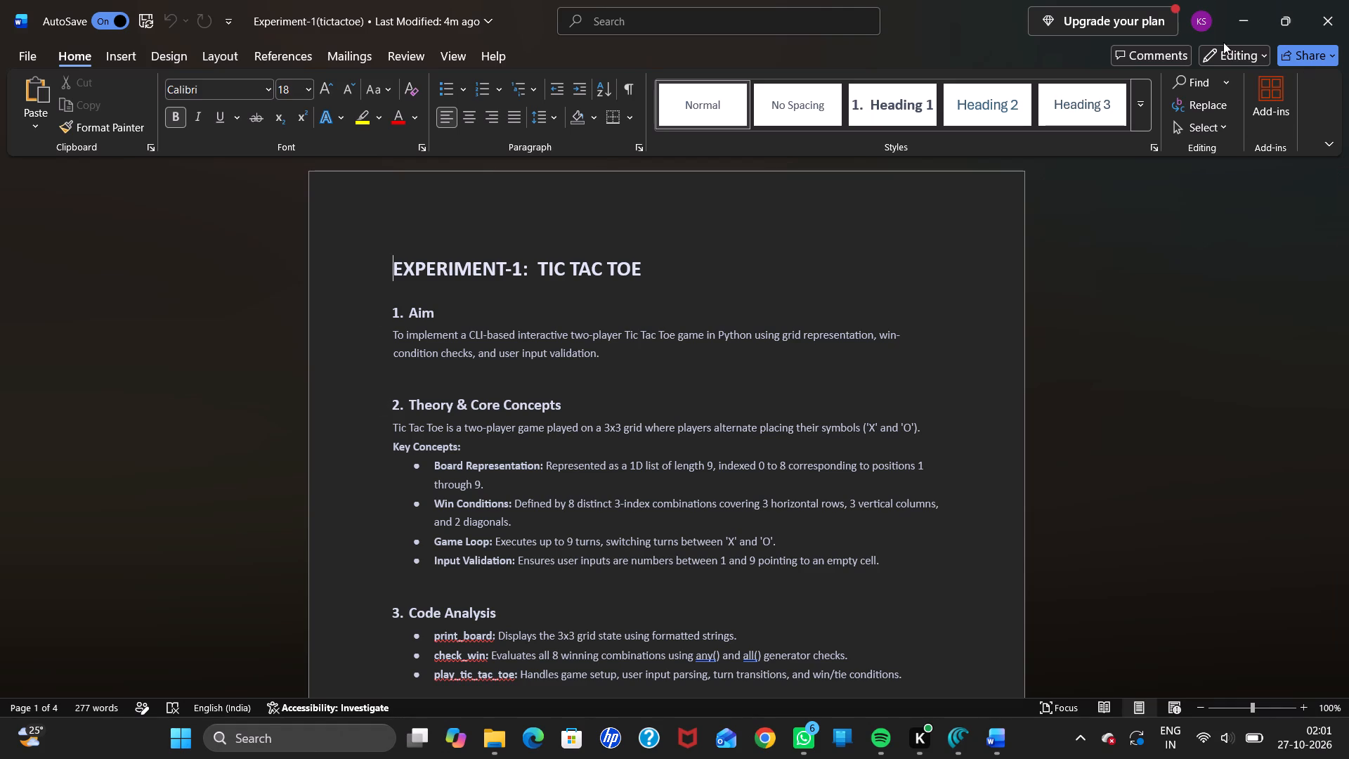
Copy a sharing link for the Experiment-1(tictactoe) document.
click(1305, 49)
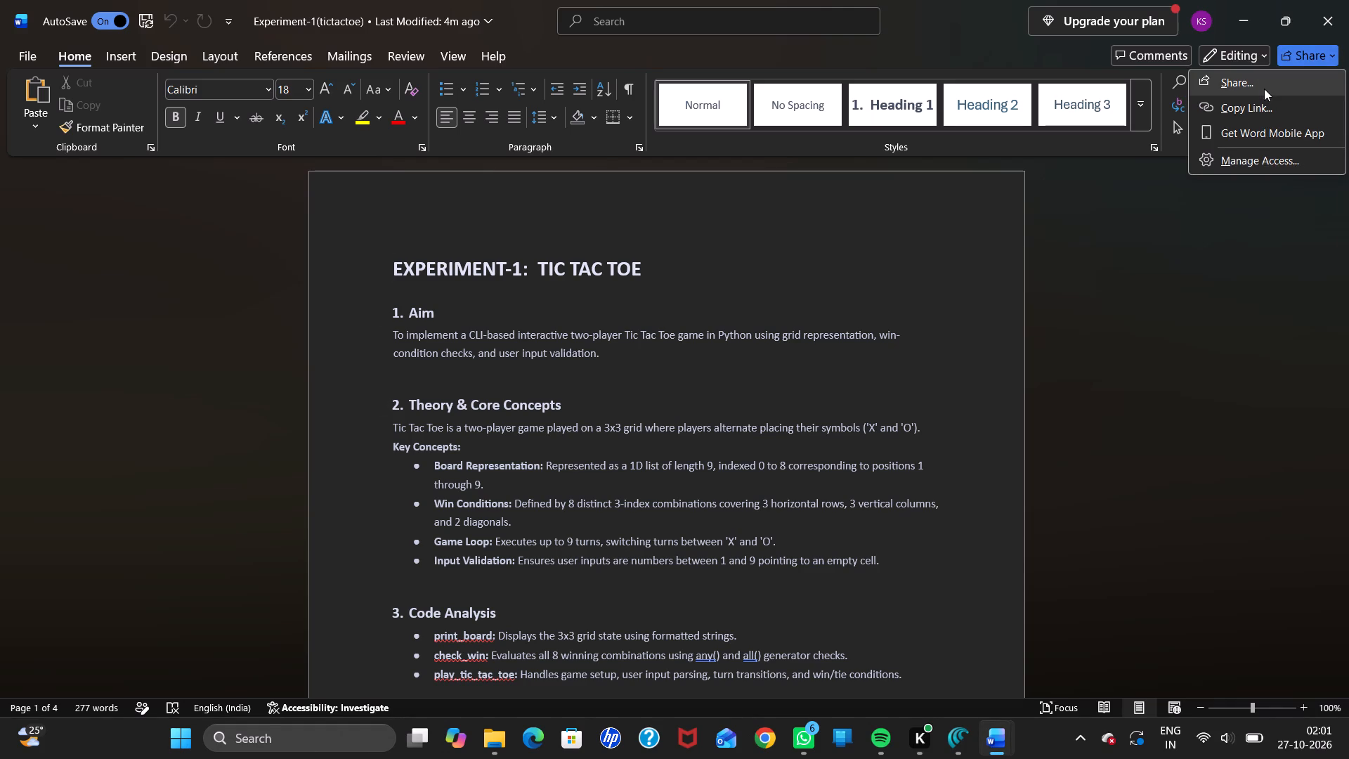
click(1259, 104)
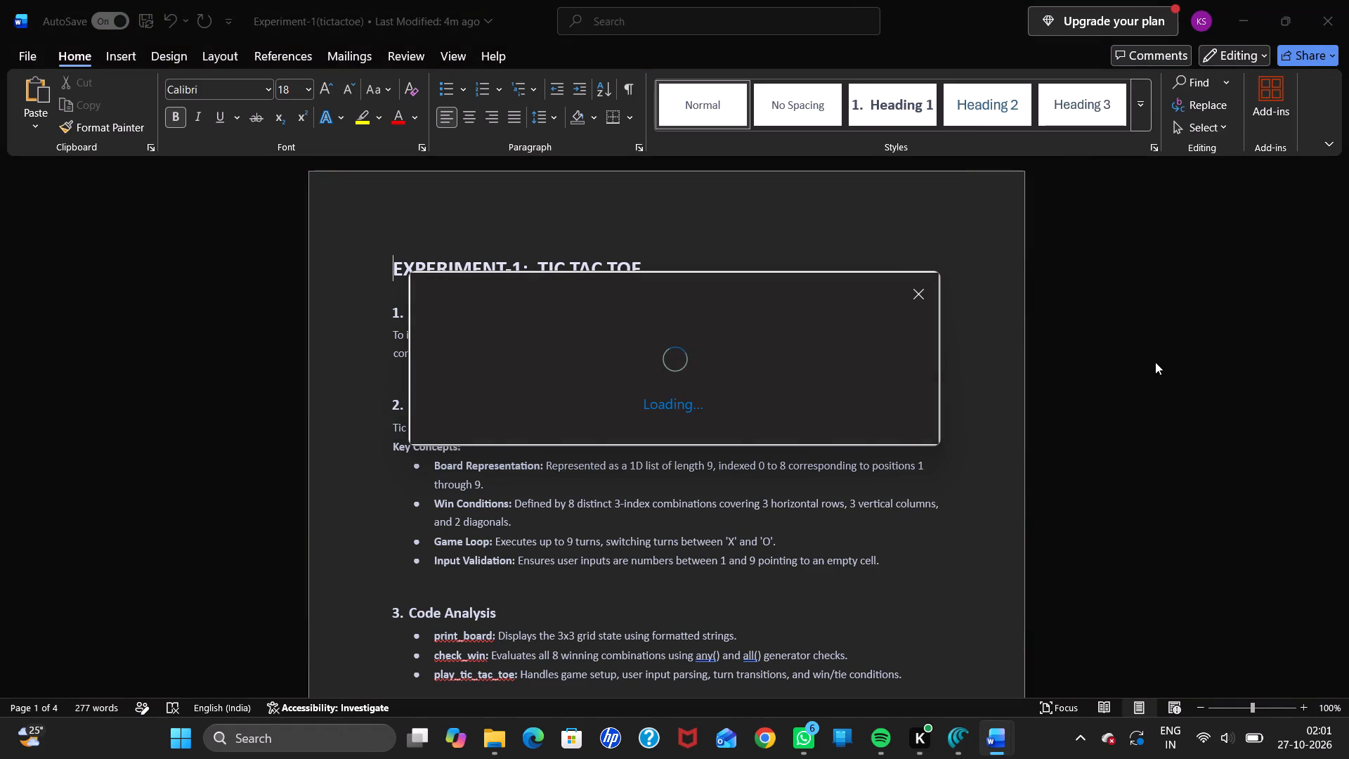
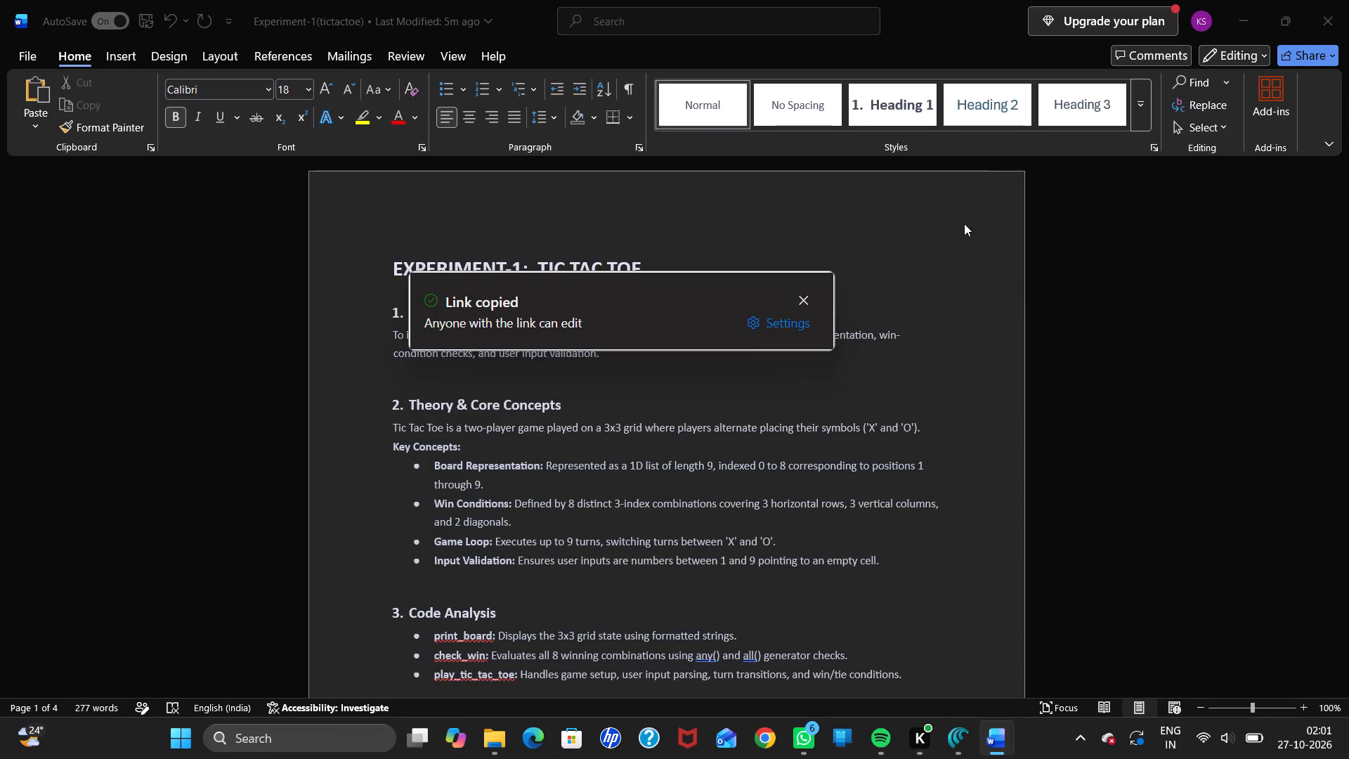
Dismiss the link-copied notification over the Experiment-1(tictactoe) document.
click(1123, 319)
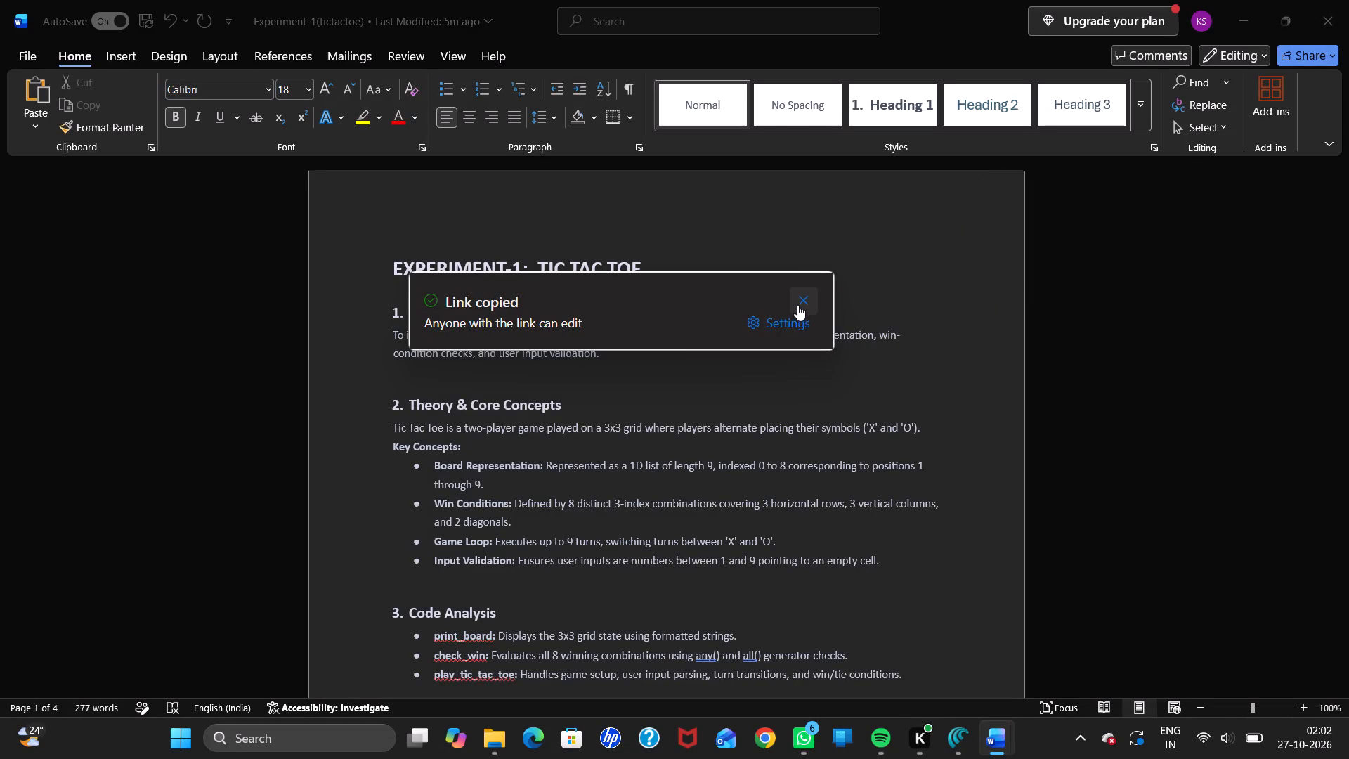
click(806, 294)
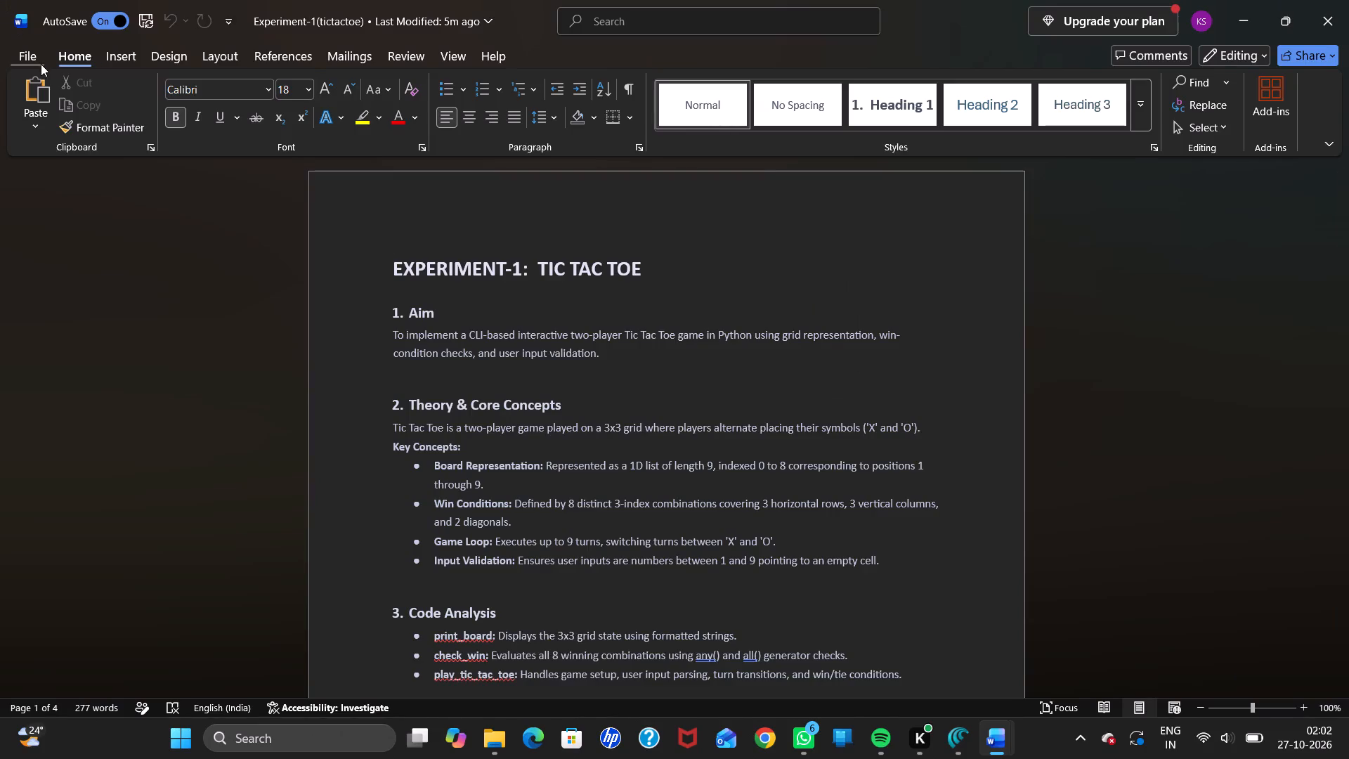
Browse for the Experiment-2(breadth ) file among the recent files in the Home location and open it in Word.
click(41, 64)
click(55, 167)
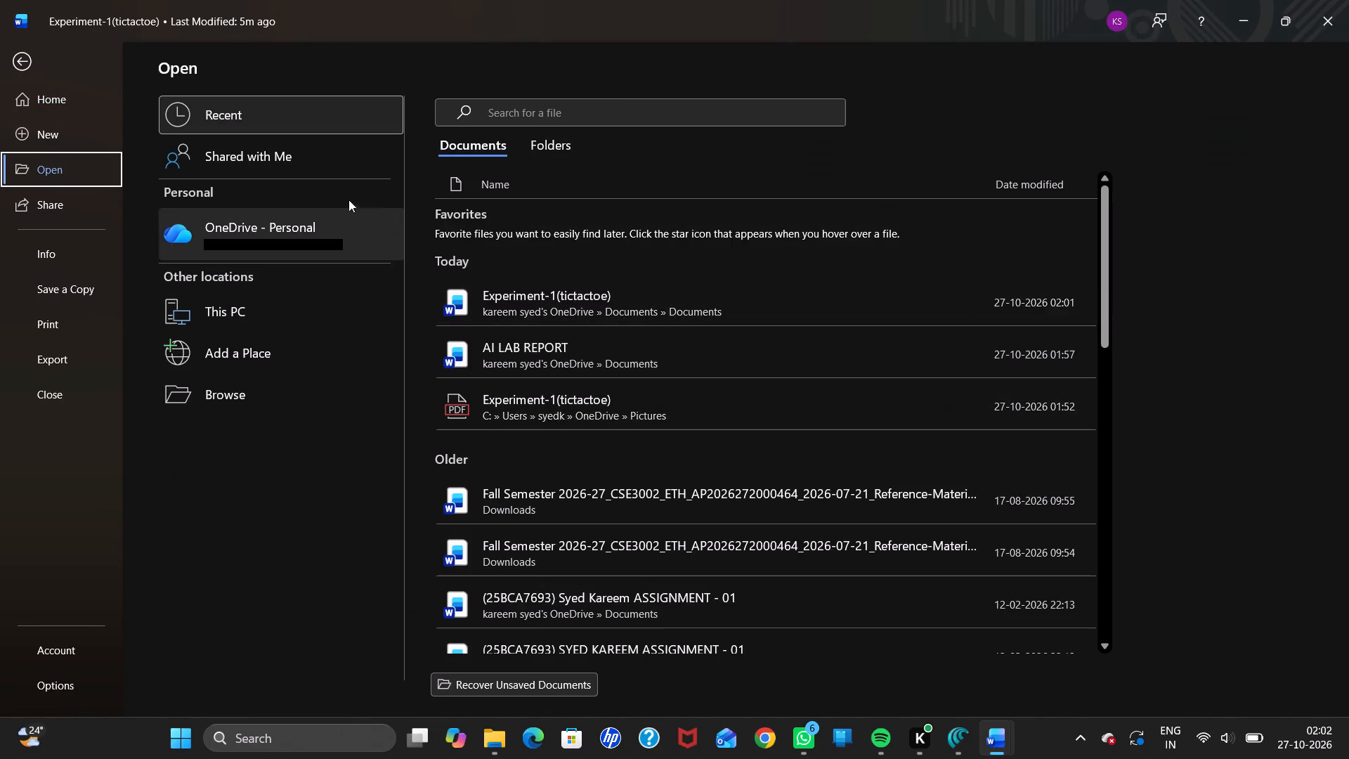
click(223, 408)
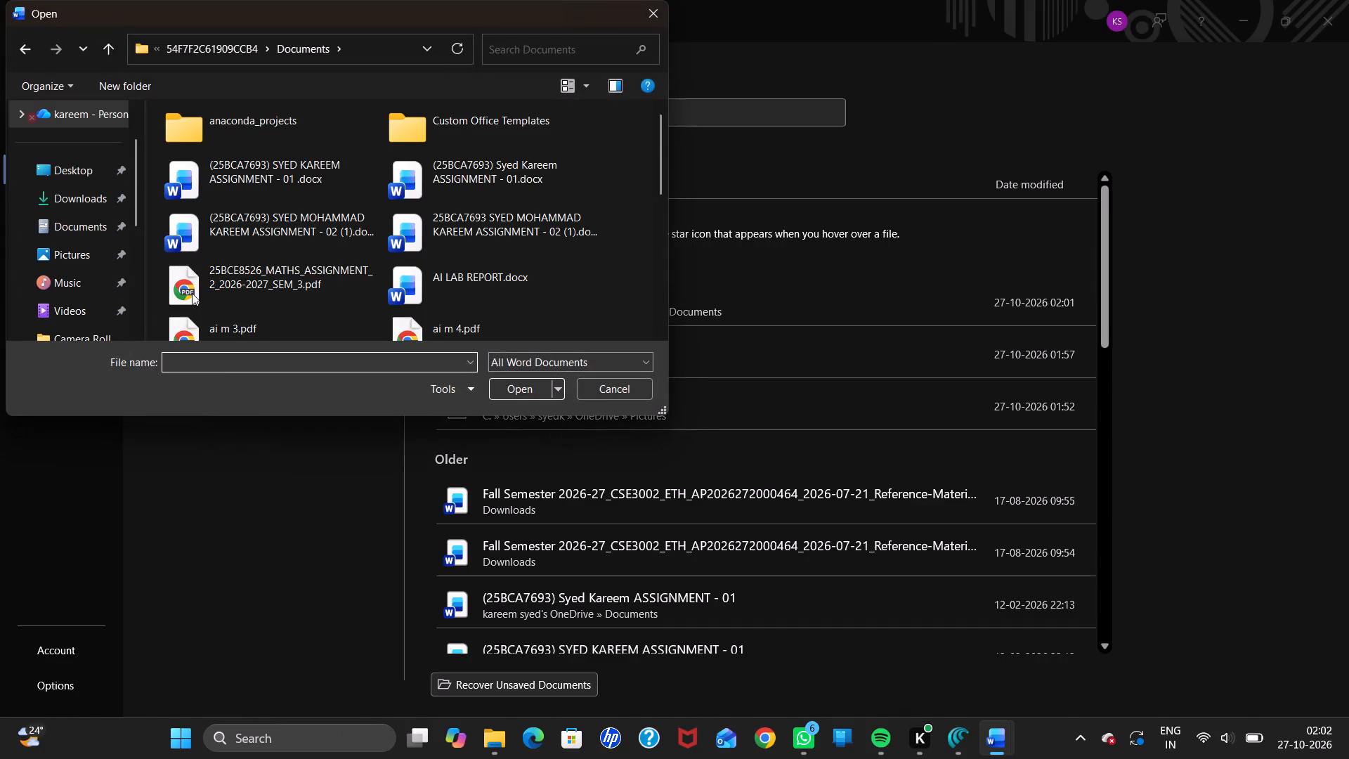
scroll(100, 112, up, 7)
click(100, 112)
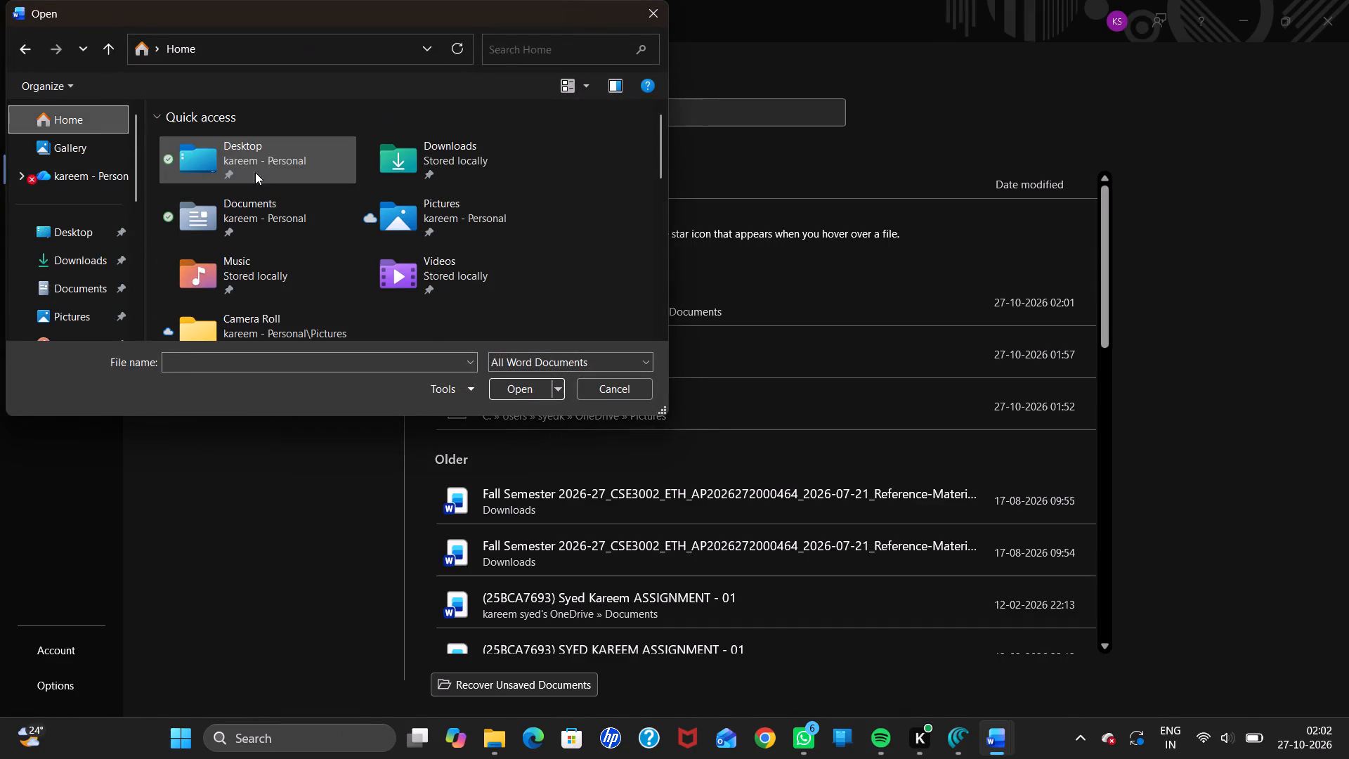
scroll(306, 240, down, 2)
scroll(306, 240, up, 1)
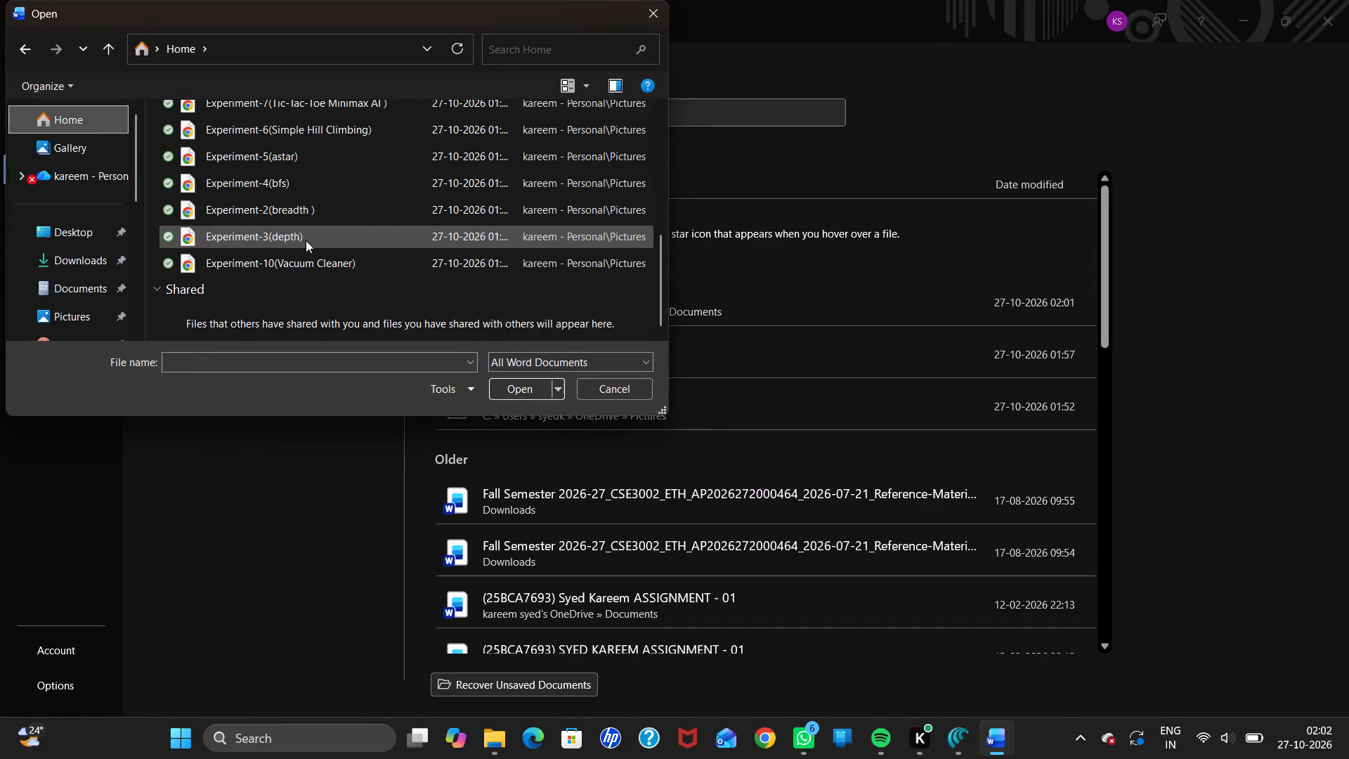
scroll(306, 240, up, 1)
click(320, 217)
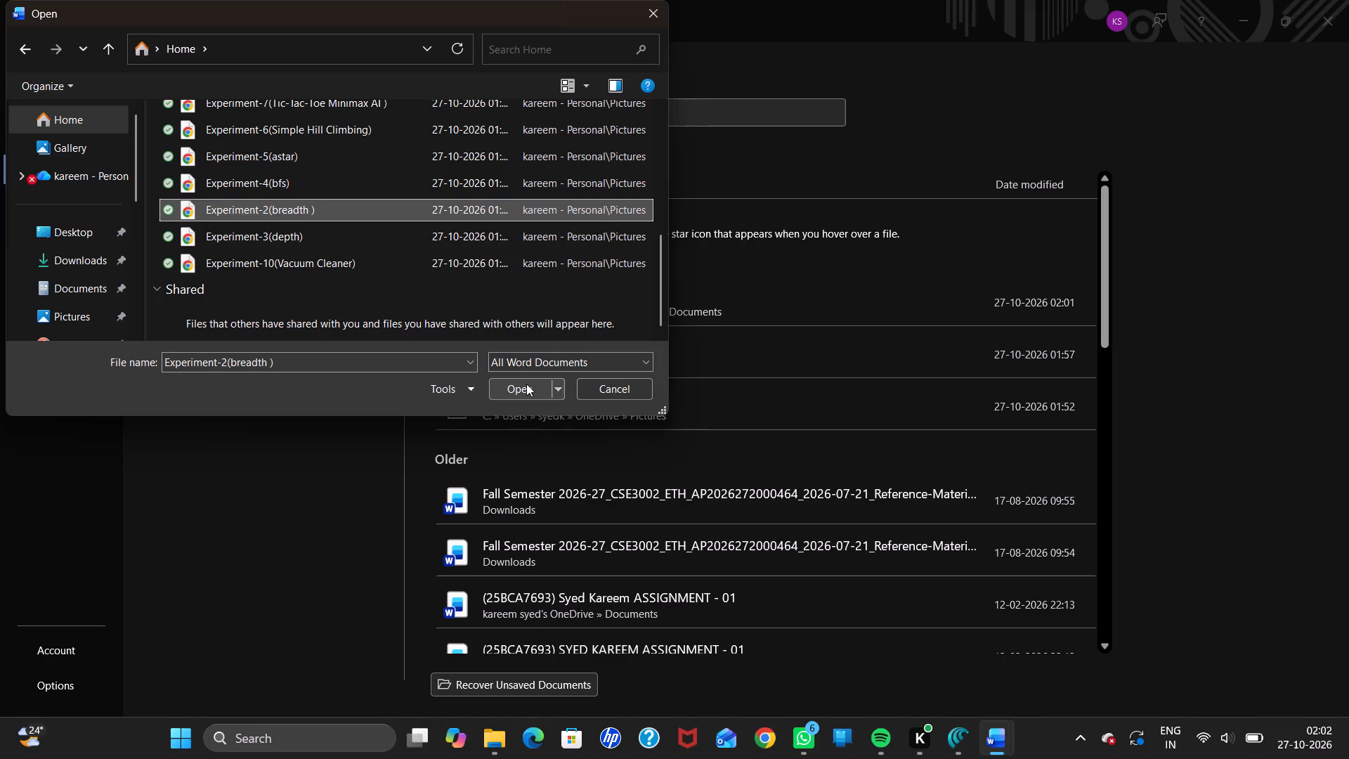
click(526, 384)
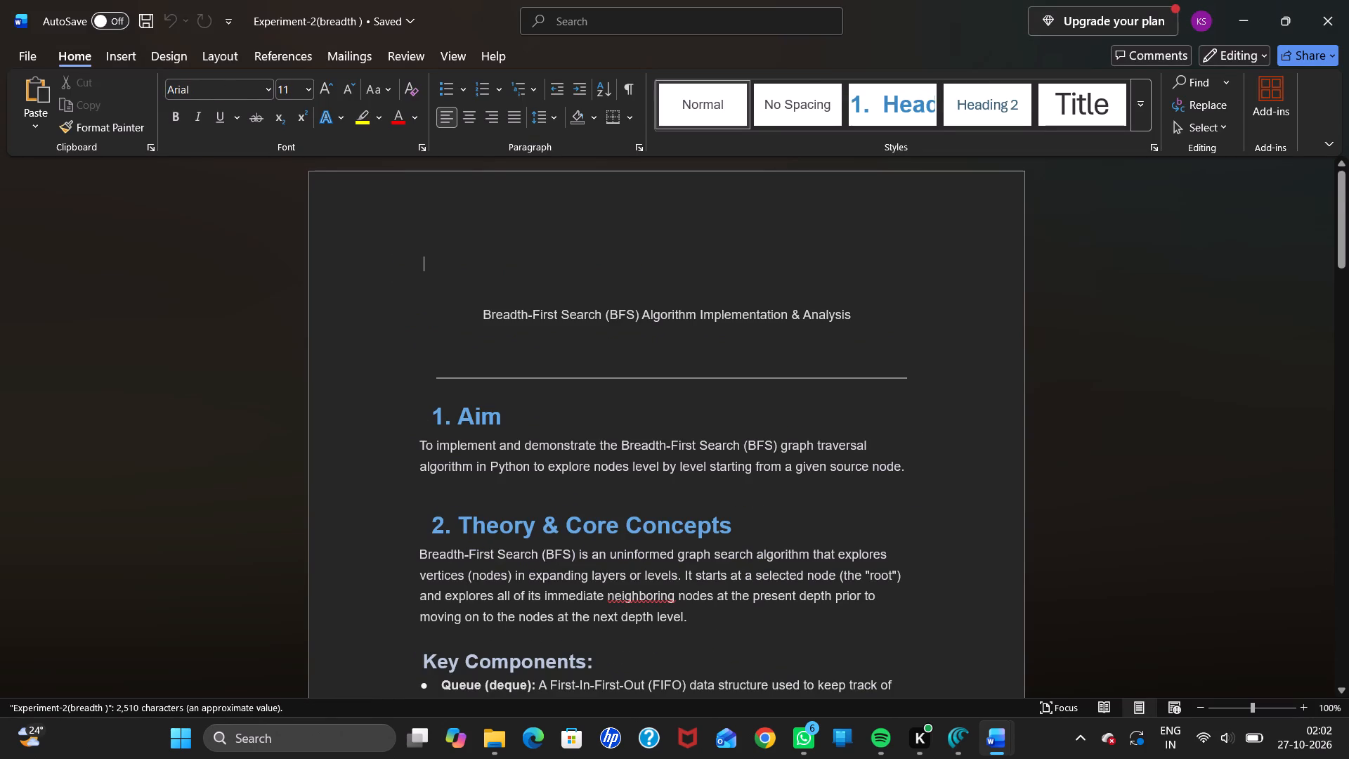
Look through the Experiment-2(breadth ) document down to its Complete Python Code section and back to the first page.
scroll(575, 391, right, 1)
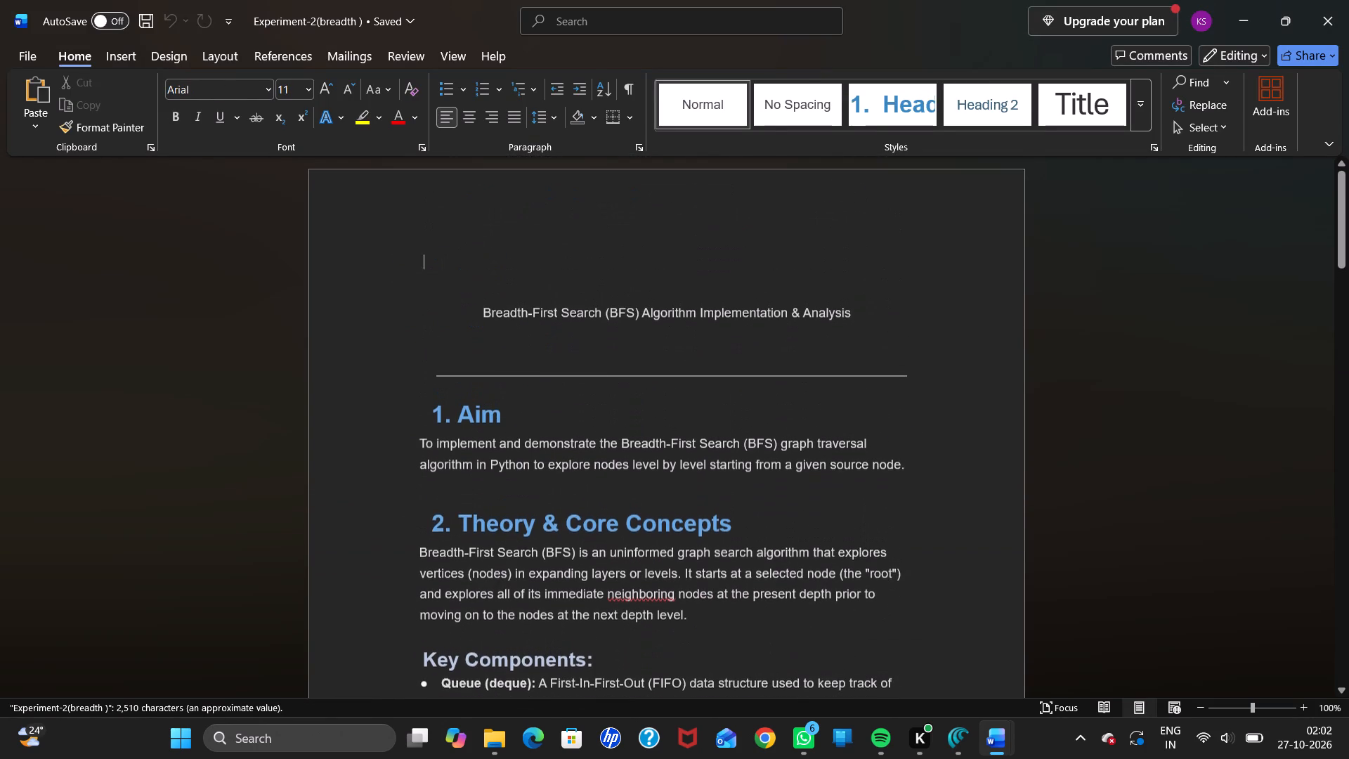
scroll(573, 410, down, 19)
scroll(573, 410, up, 6)
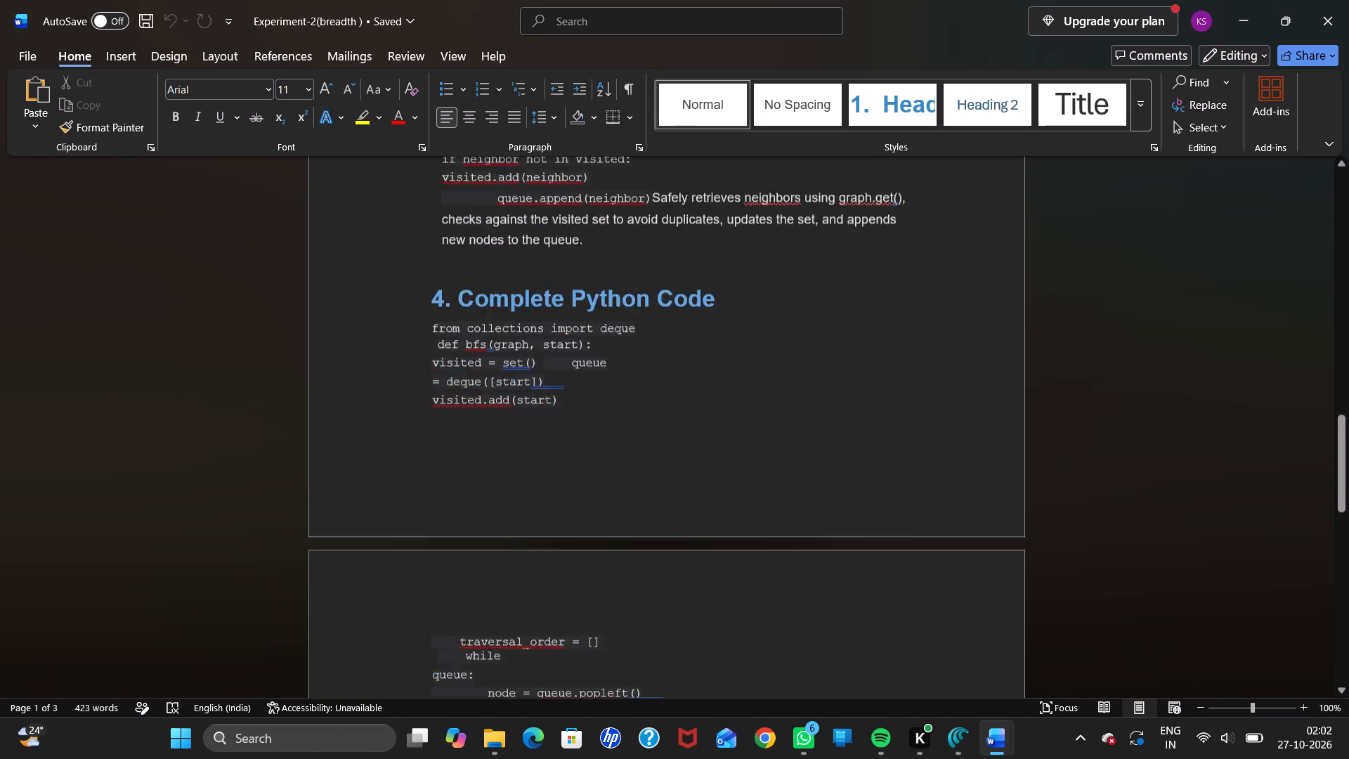
scroll(573, 410, up, 5)
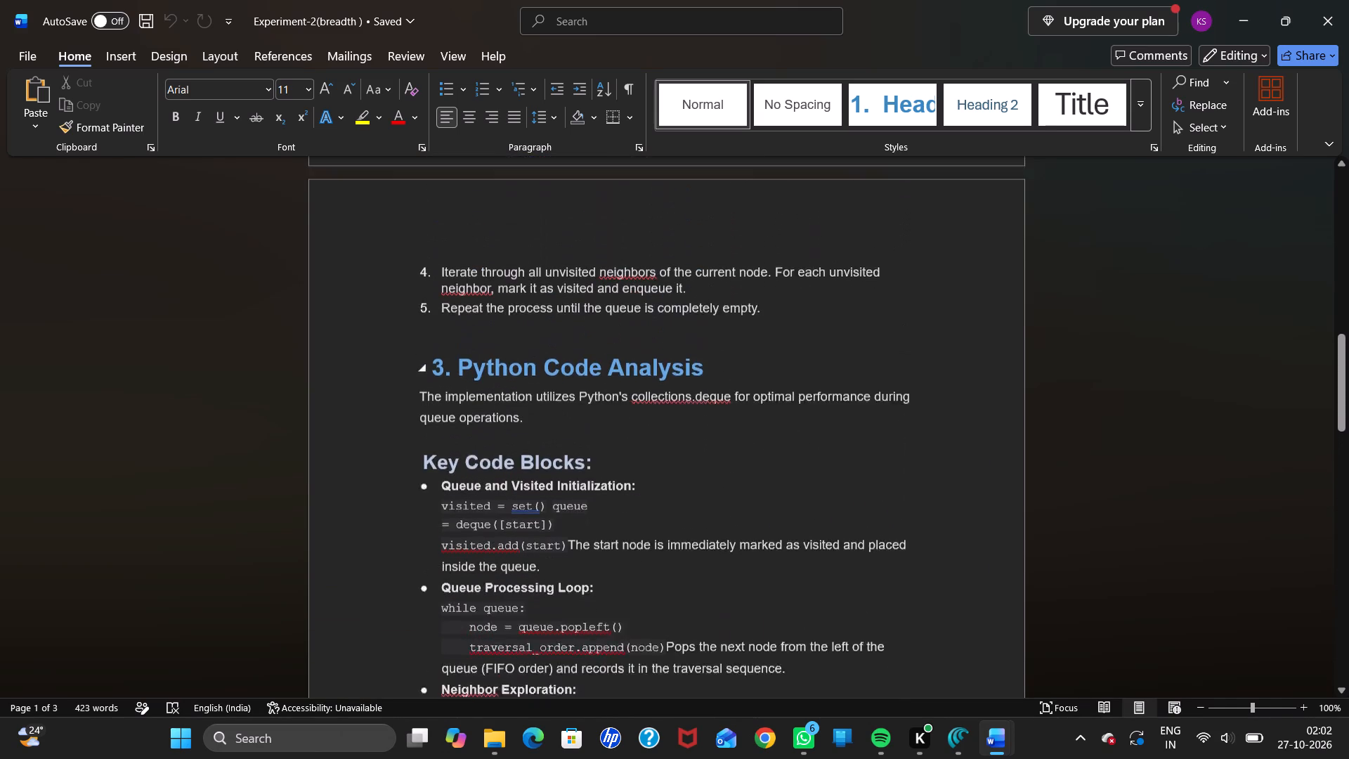
scroll(573, 410, up, 16)
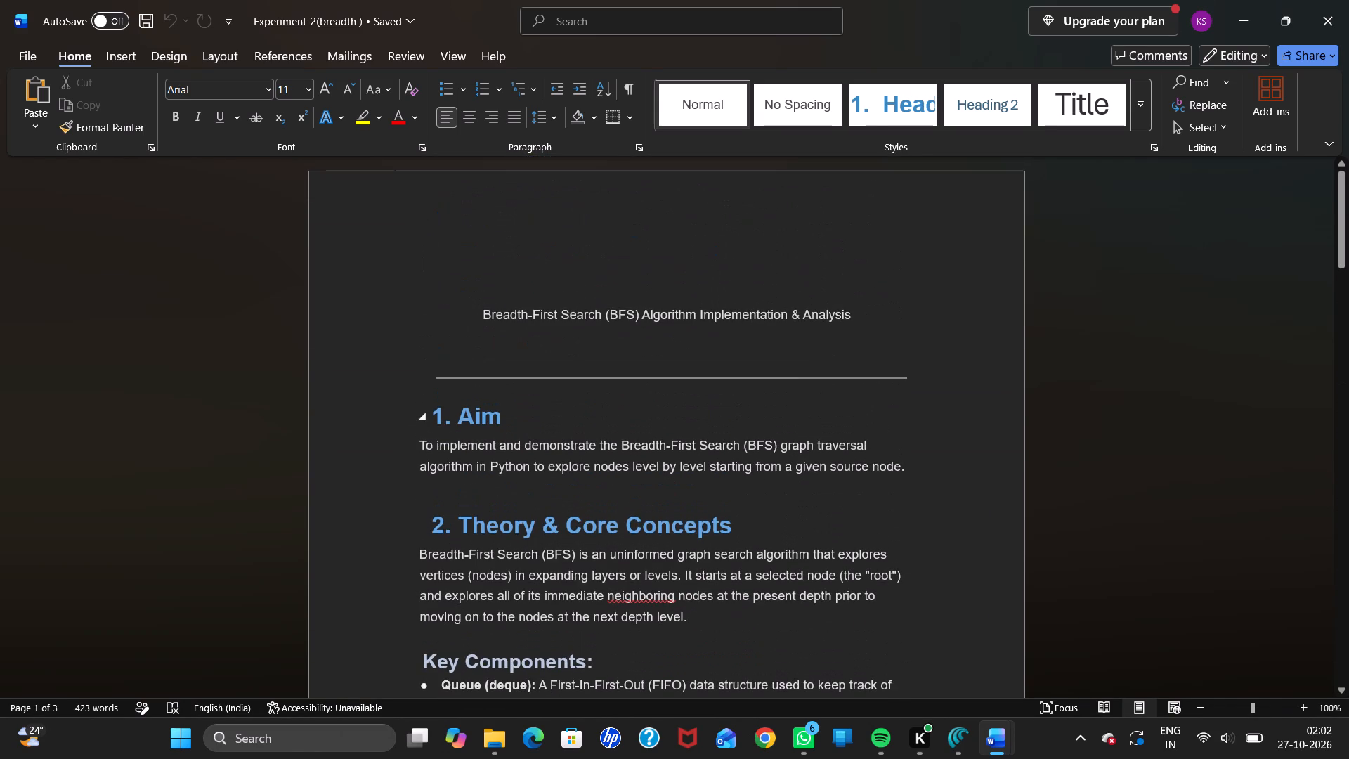
Apply the Title style to the line "Breadth-First Search (BFS) Algorithm Implementation & Analysis" on the first page.
click(478, 316)
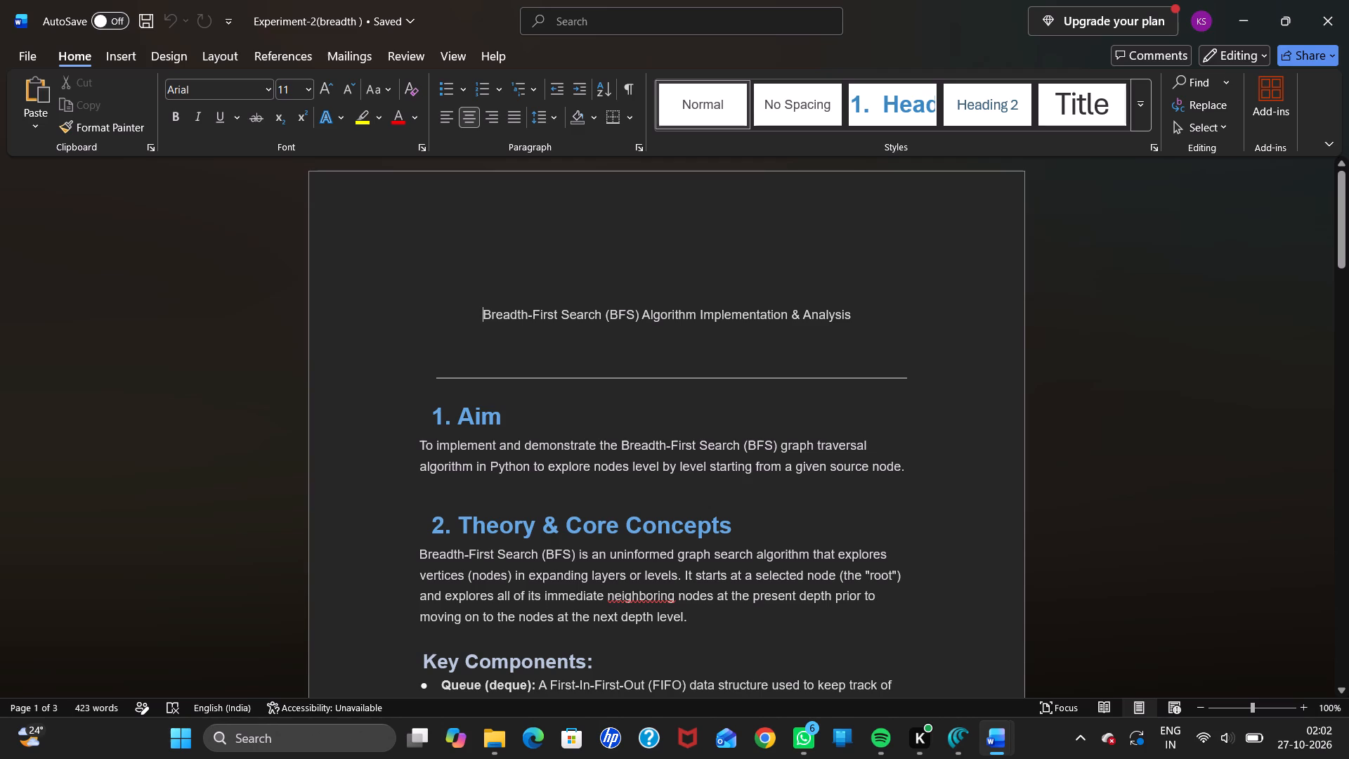
click(906, 117)
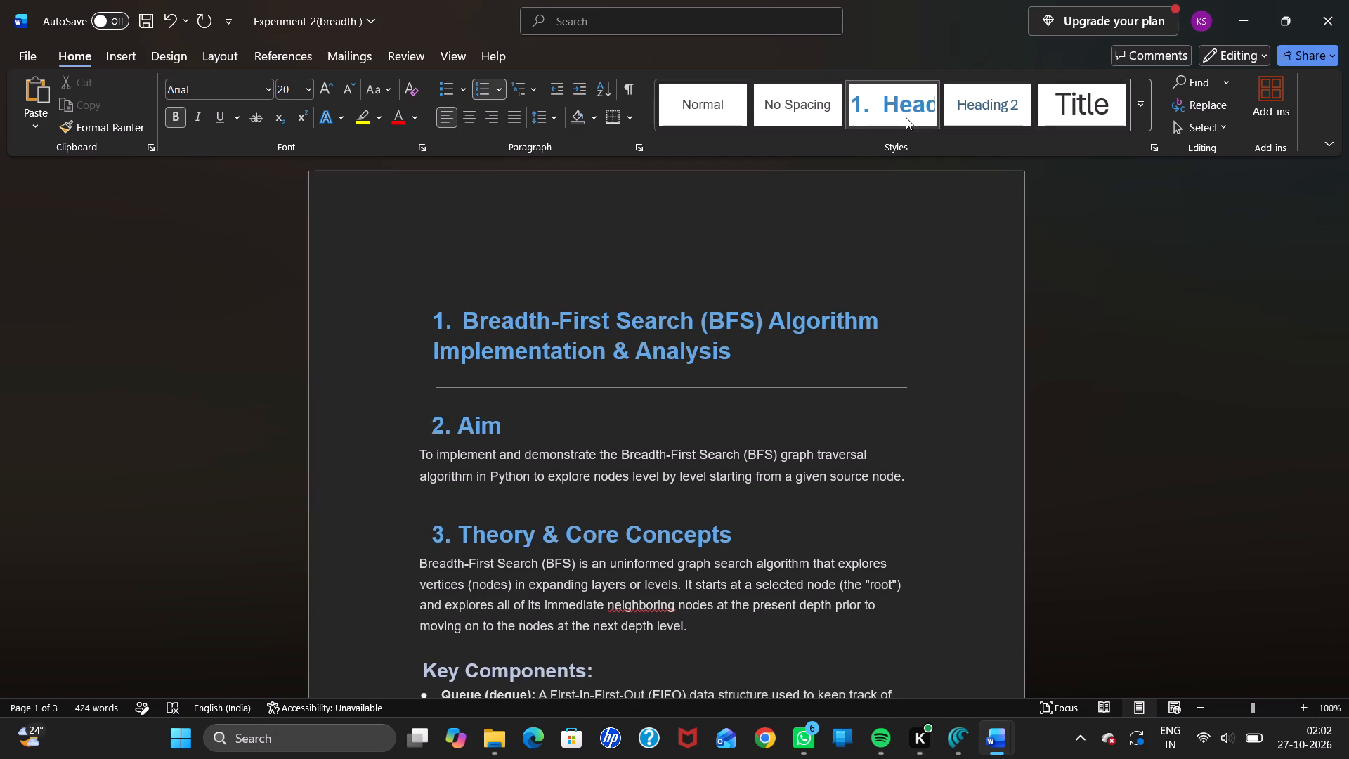
click(1080, 102)
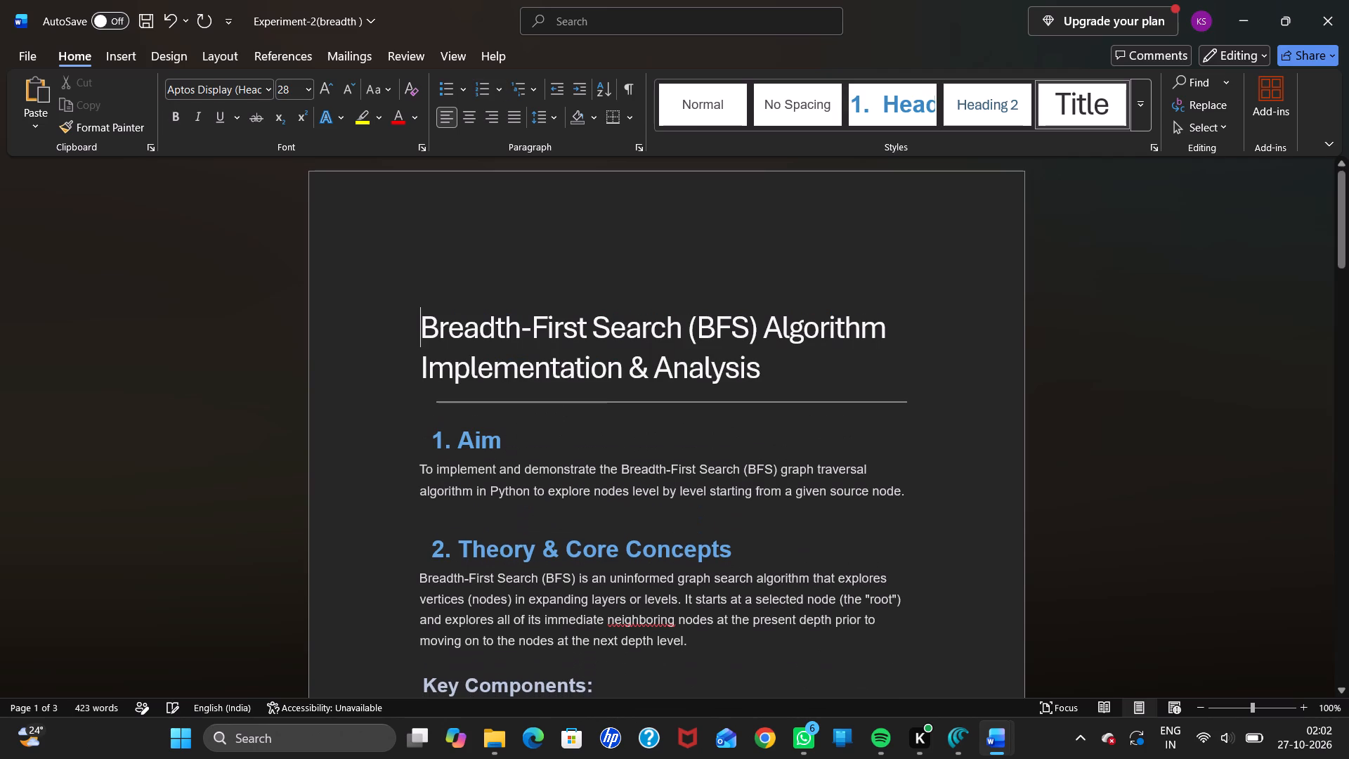
Review the Experiment-2 document from the title down through the Complete Python Code section.
scroll(722, 483, up, 1)
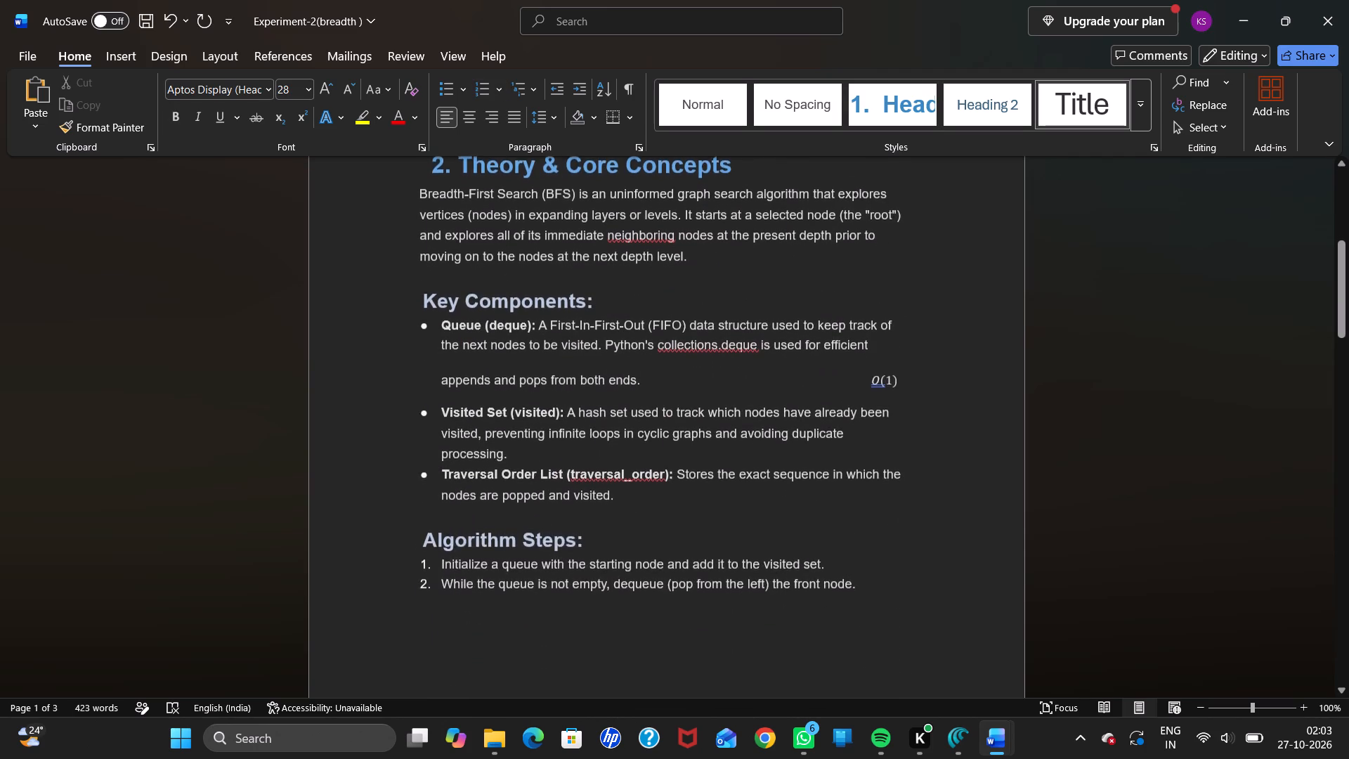
scroll(722, 483, up, 1)
scroll(722, 483, down, 6)
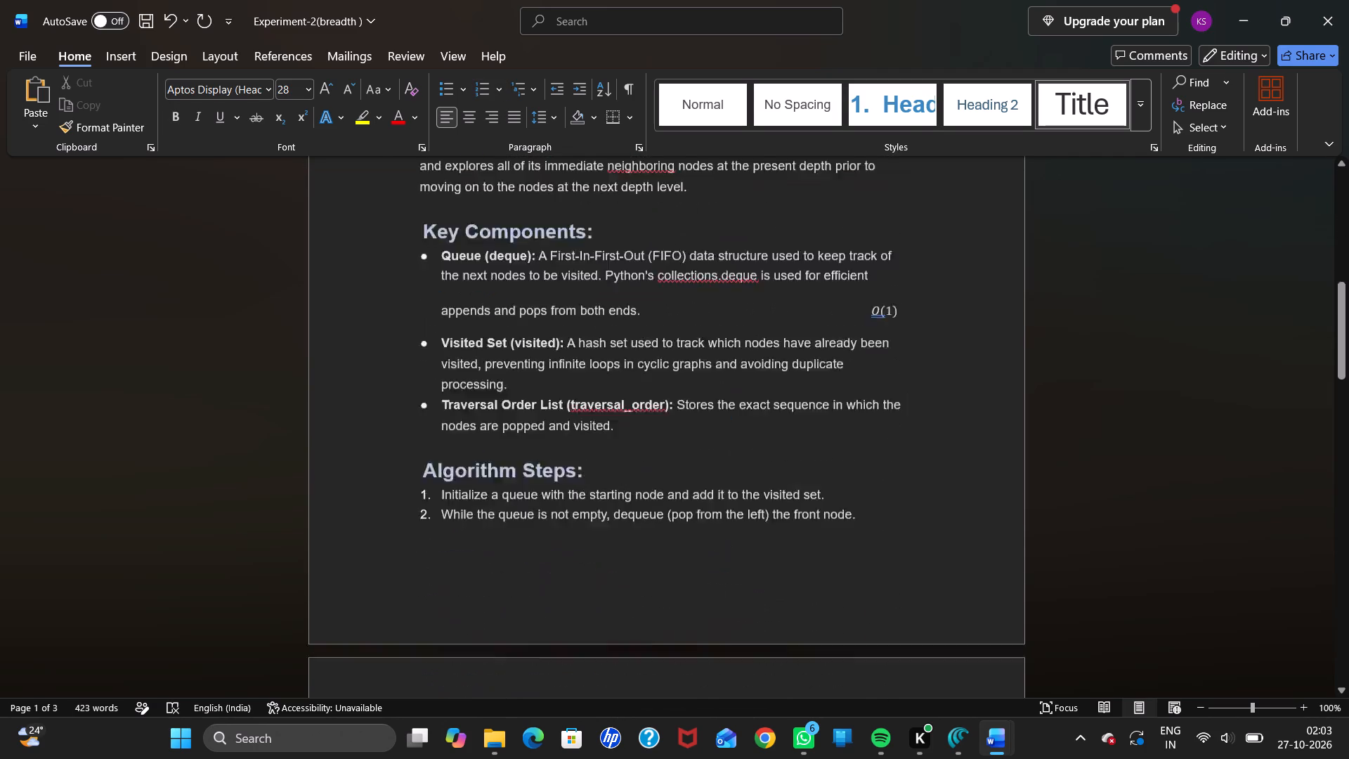
scroll(722, 483, down, 3)
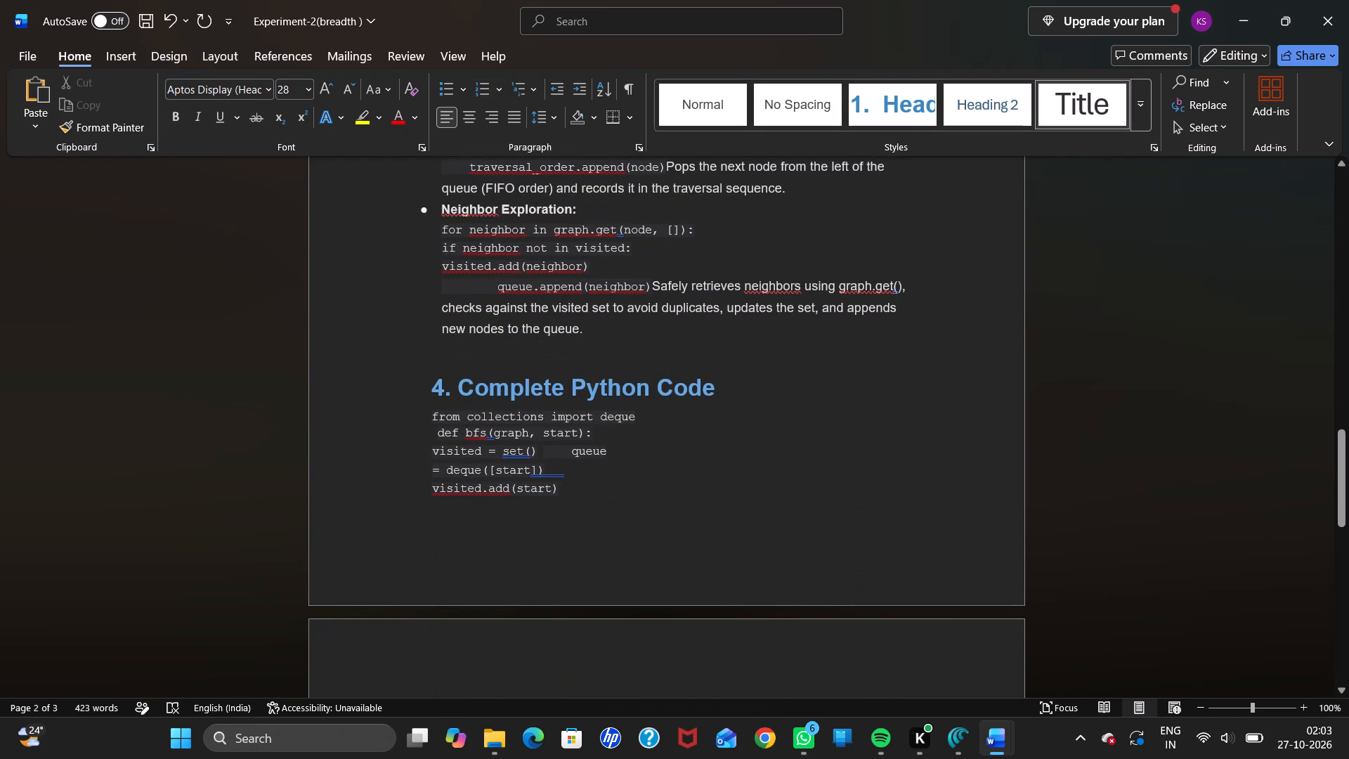
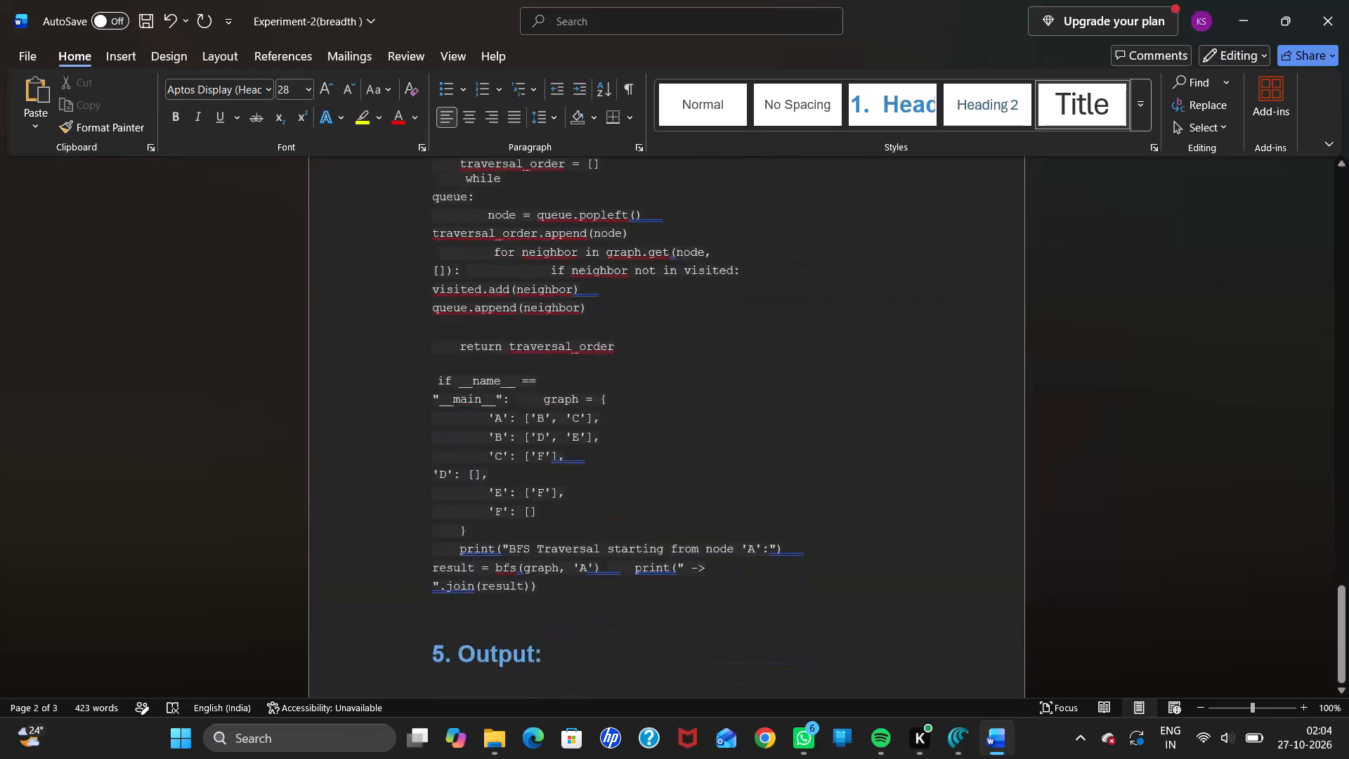
Look through the rest of the code and the Output section of the Experiment-2 document, returning to the first page.
scroll(773, 510, down, 2)
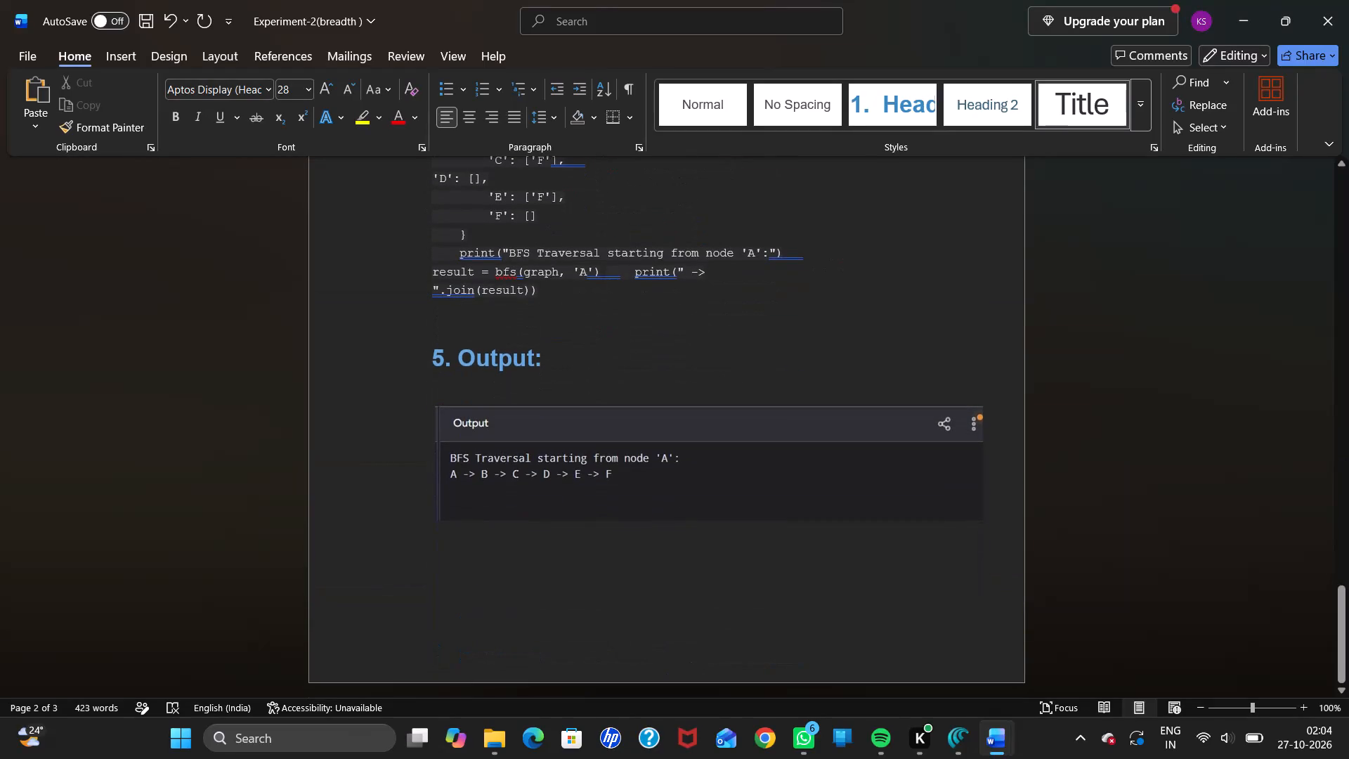
scroll(773, 510, down, 1)
scroll(773, 510, right, 1)
scroll(773, 510, down, 5)
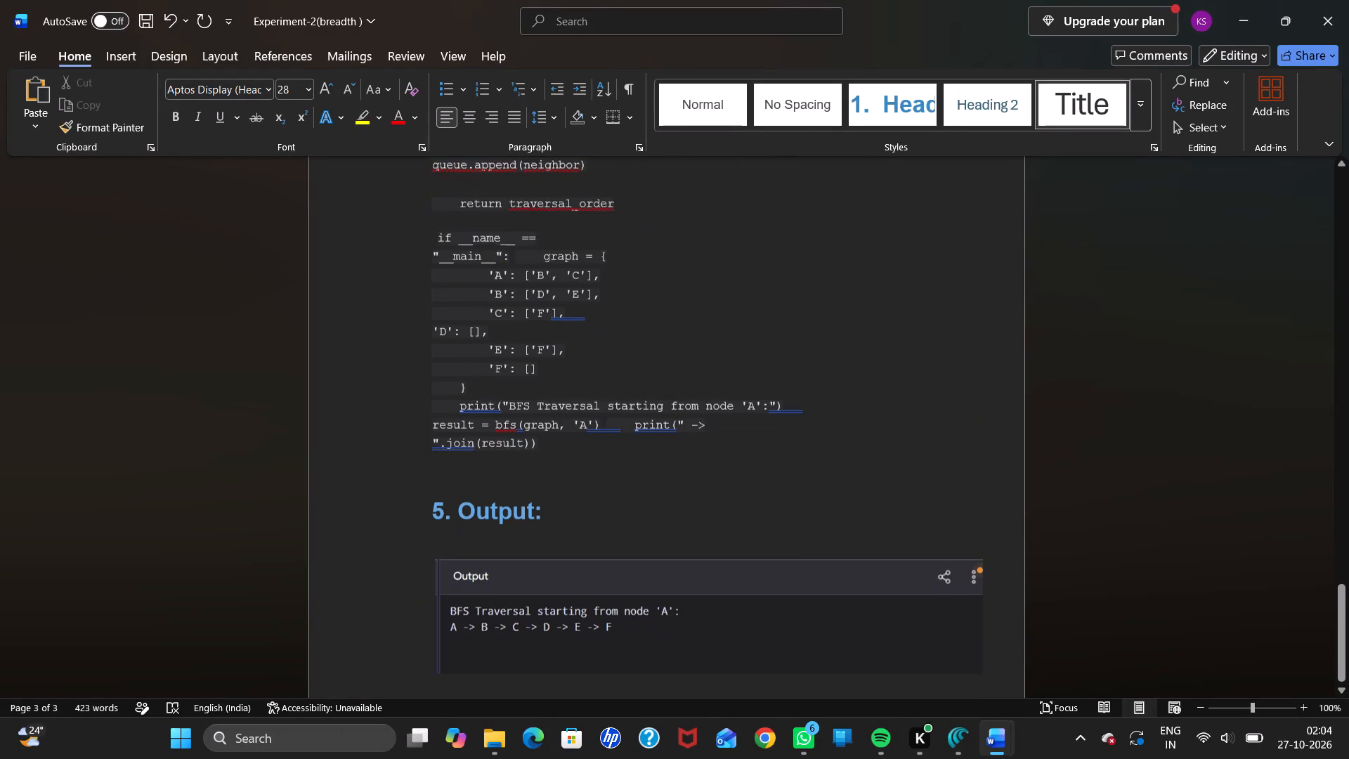
scroll(773, 510, down, 10)
scroll(773, 510, up, 6)
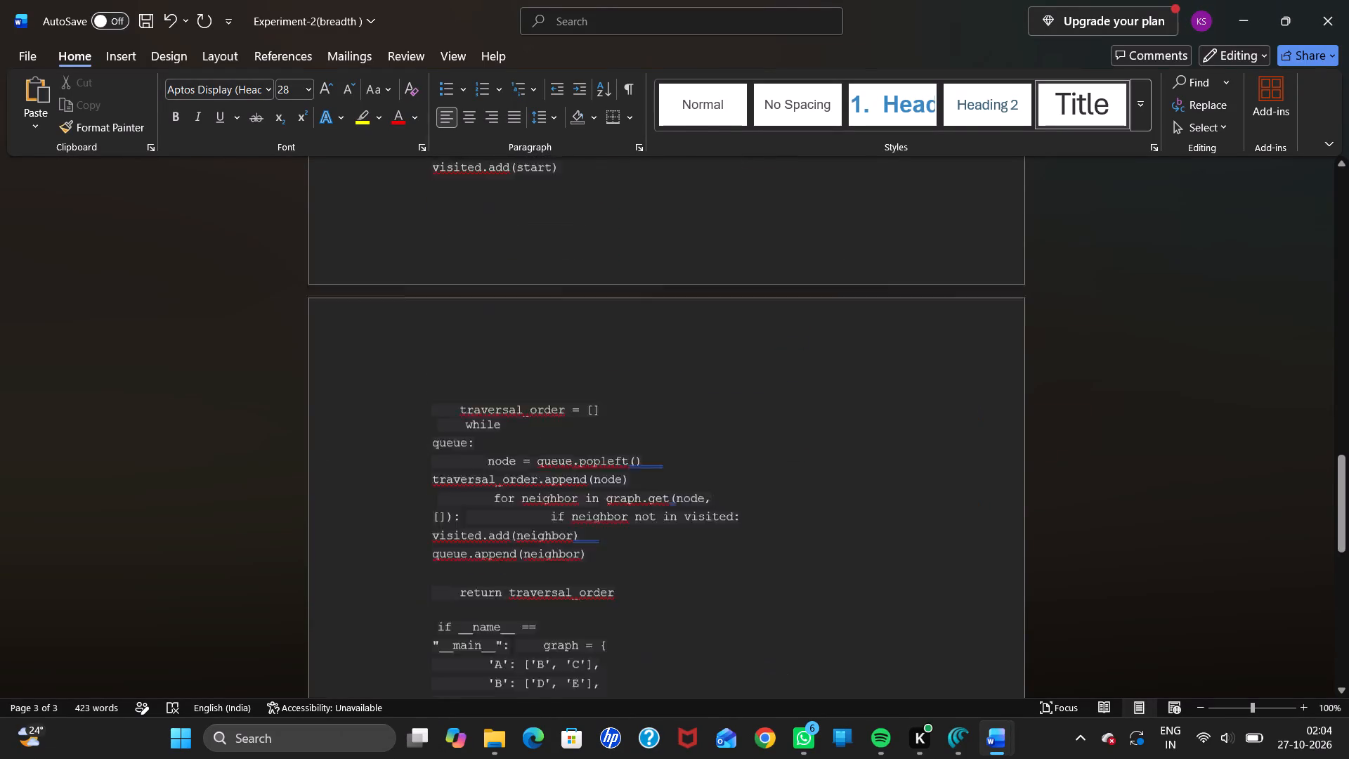
scroll(773, 510, up, 9)
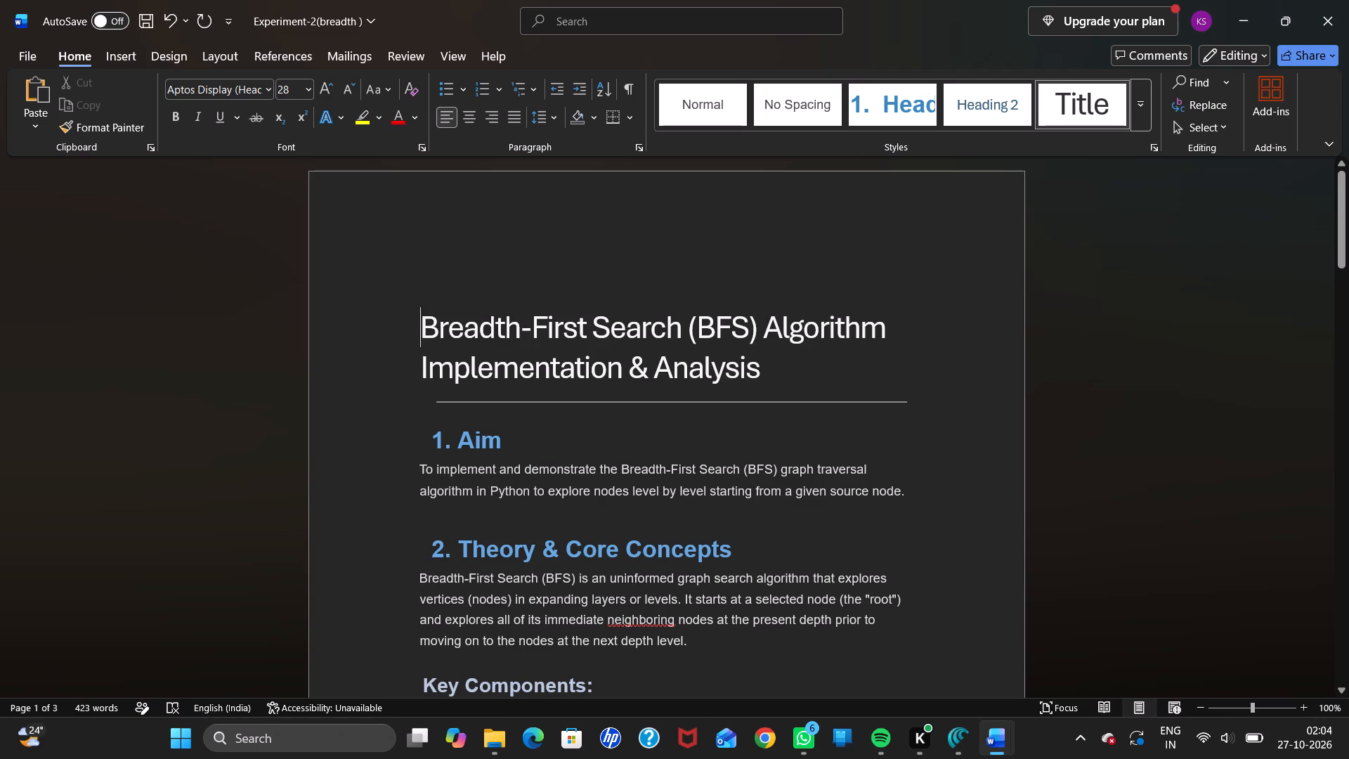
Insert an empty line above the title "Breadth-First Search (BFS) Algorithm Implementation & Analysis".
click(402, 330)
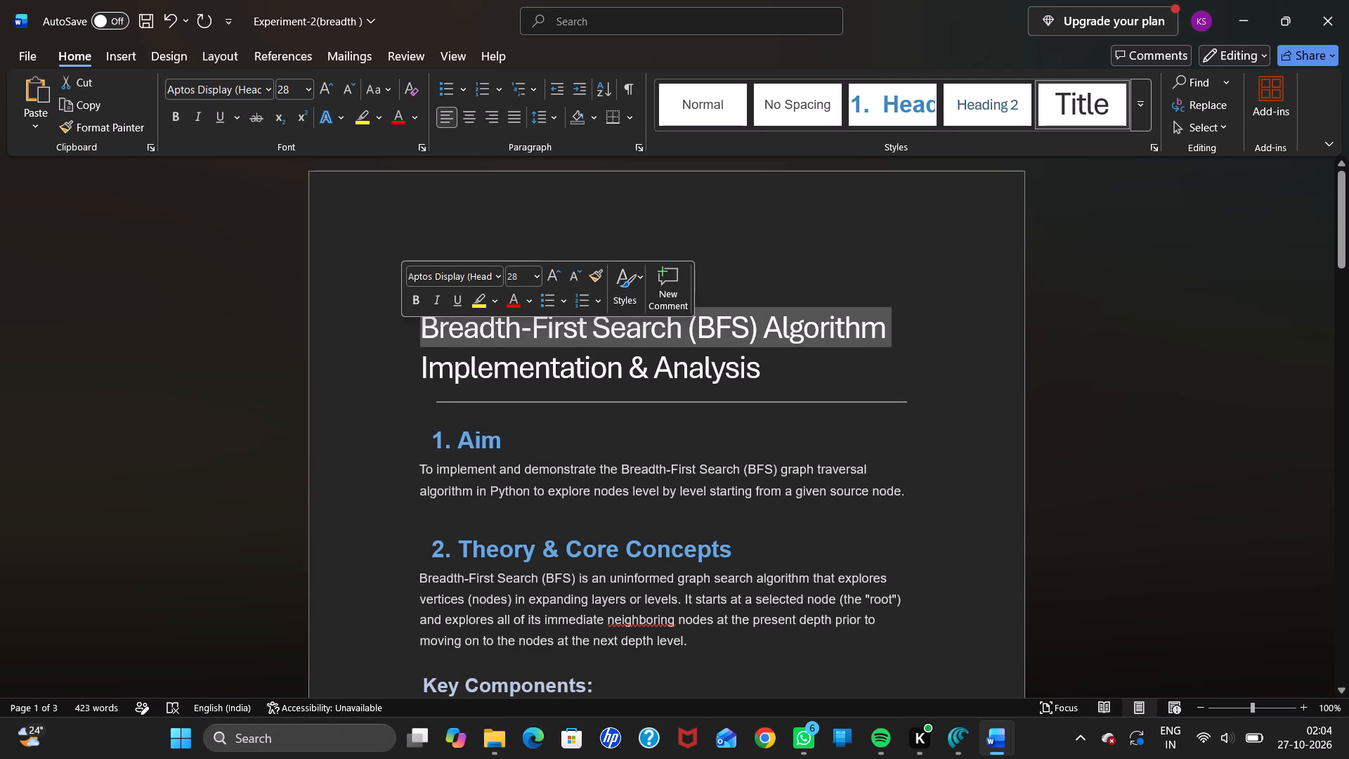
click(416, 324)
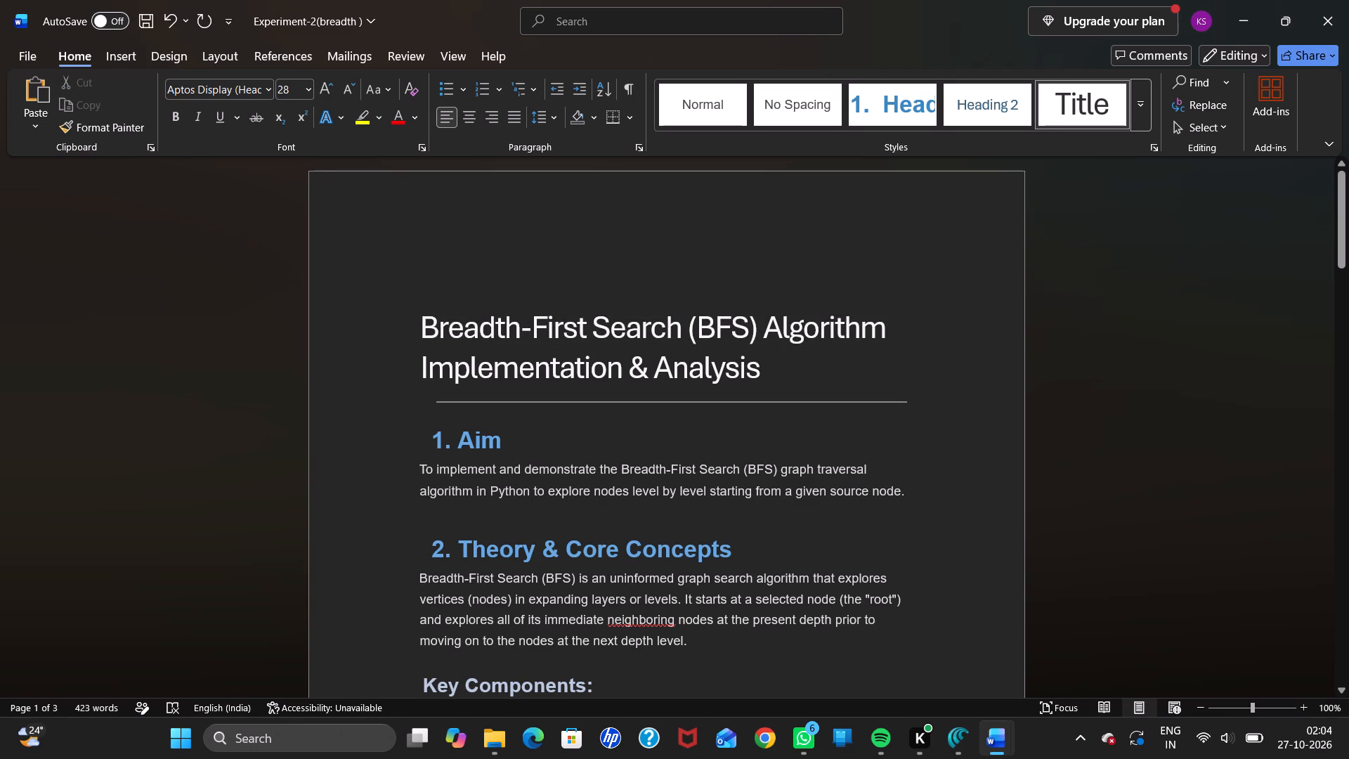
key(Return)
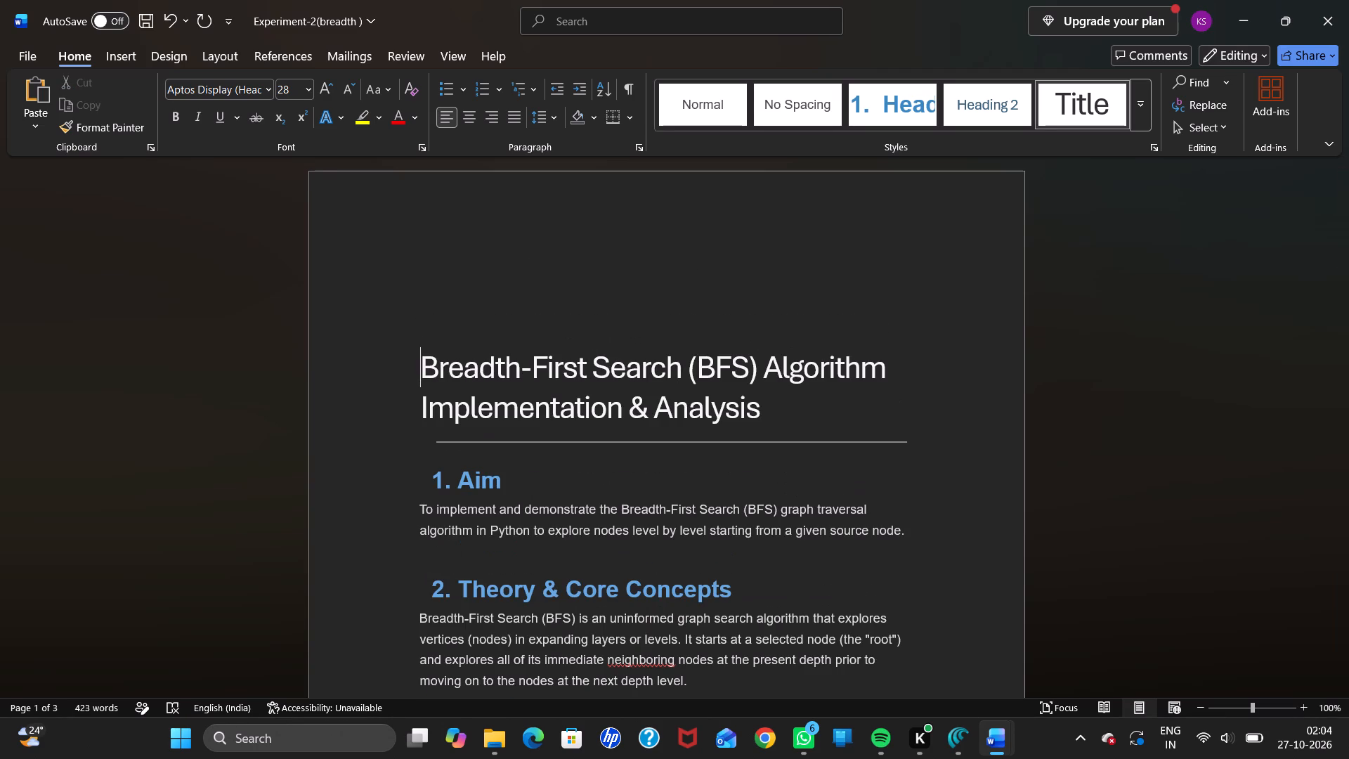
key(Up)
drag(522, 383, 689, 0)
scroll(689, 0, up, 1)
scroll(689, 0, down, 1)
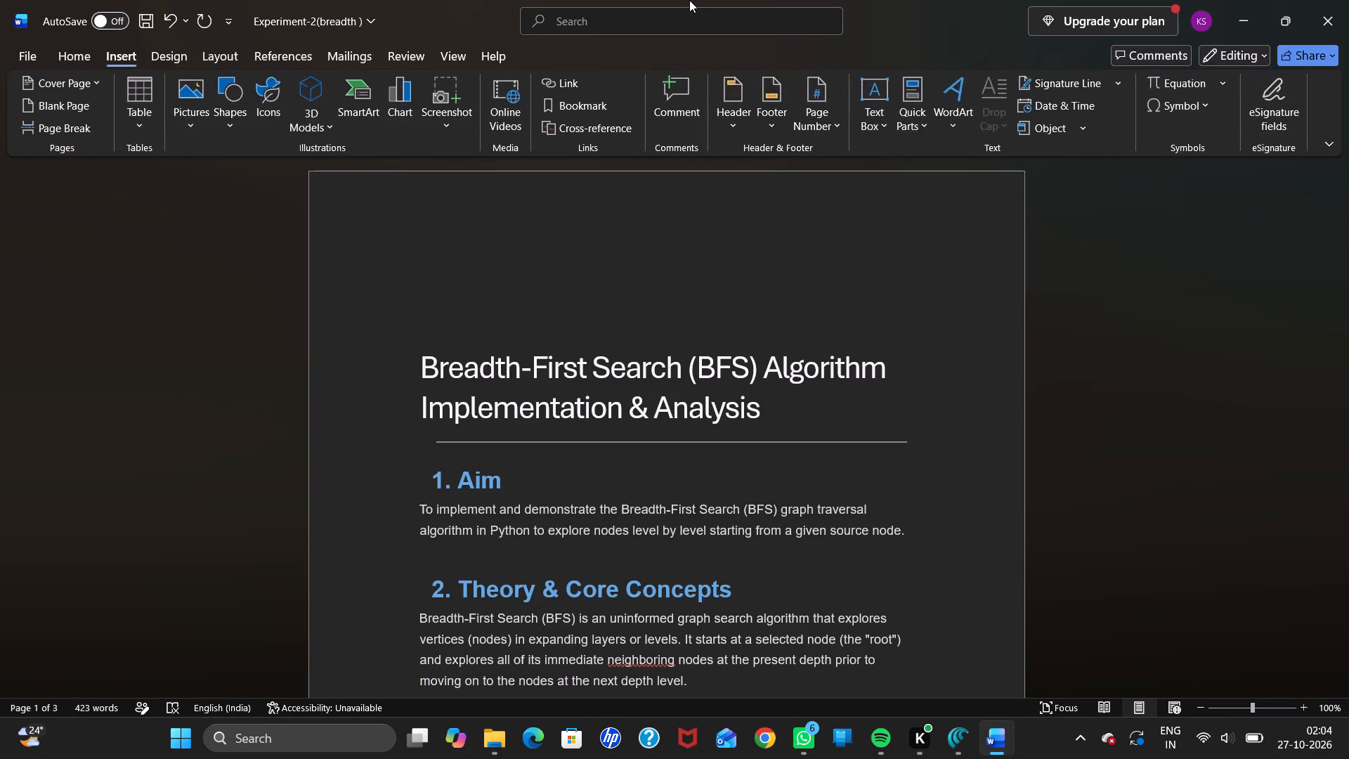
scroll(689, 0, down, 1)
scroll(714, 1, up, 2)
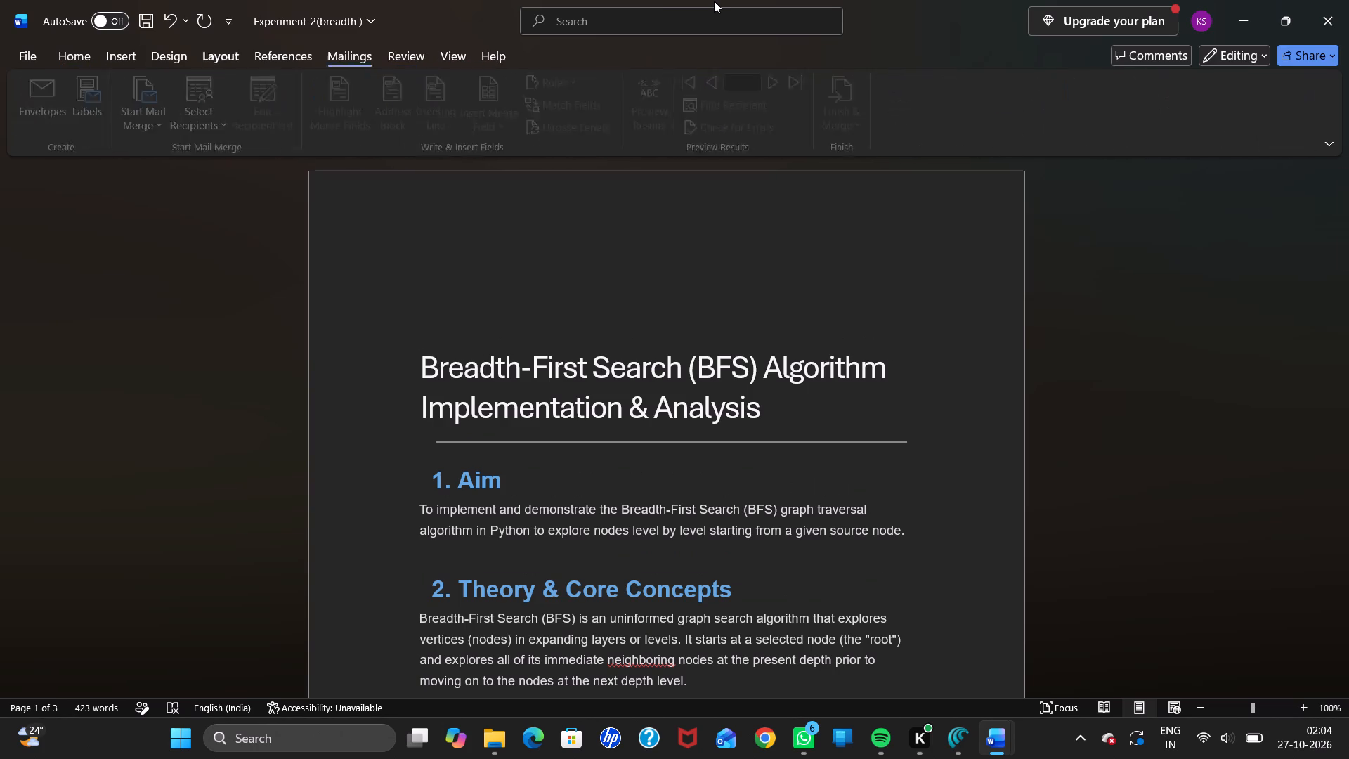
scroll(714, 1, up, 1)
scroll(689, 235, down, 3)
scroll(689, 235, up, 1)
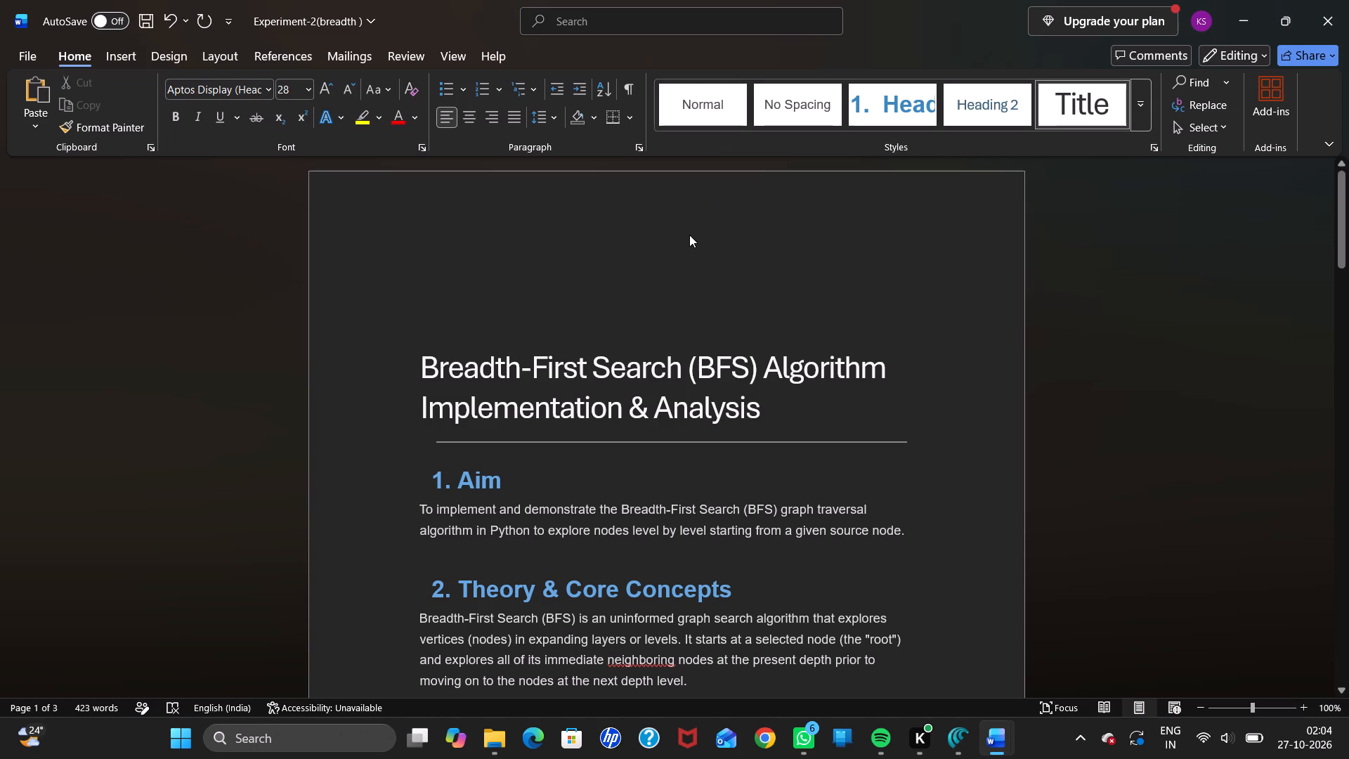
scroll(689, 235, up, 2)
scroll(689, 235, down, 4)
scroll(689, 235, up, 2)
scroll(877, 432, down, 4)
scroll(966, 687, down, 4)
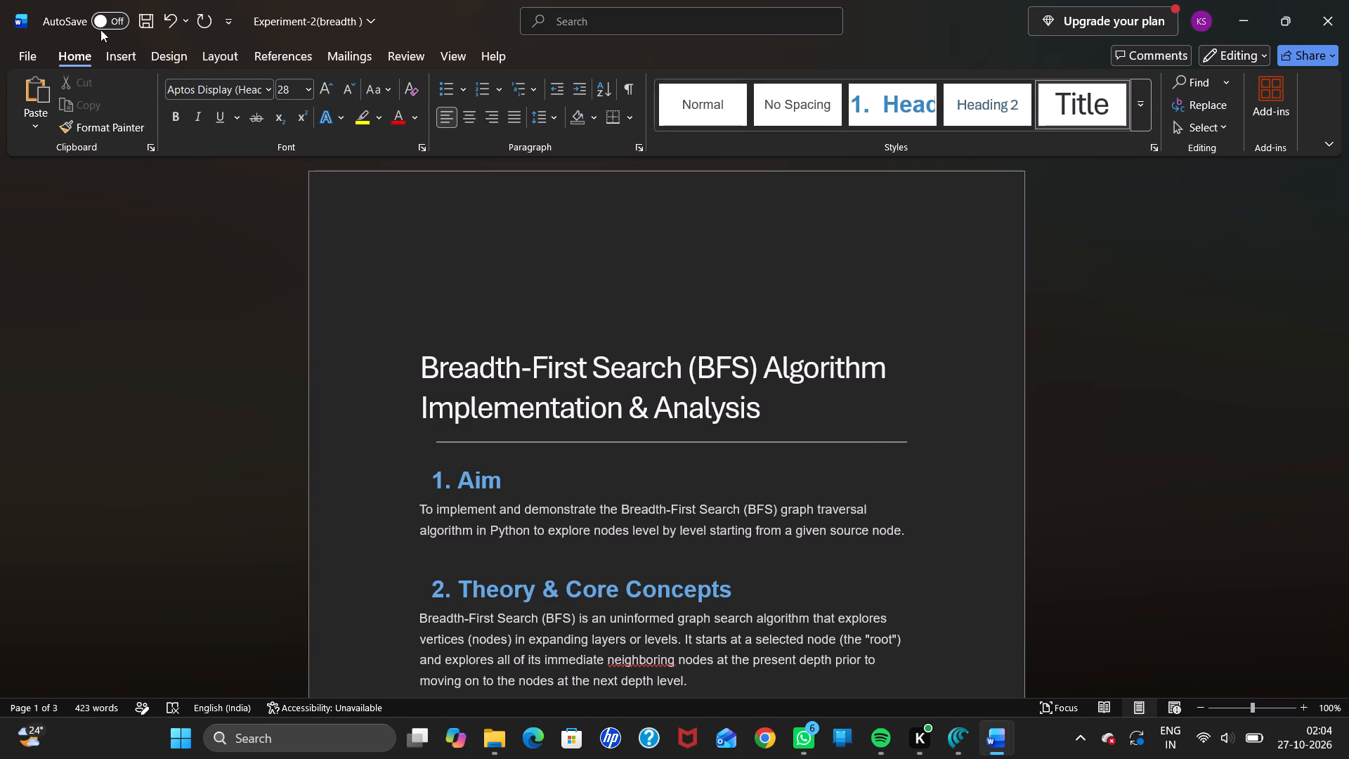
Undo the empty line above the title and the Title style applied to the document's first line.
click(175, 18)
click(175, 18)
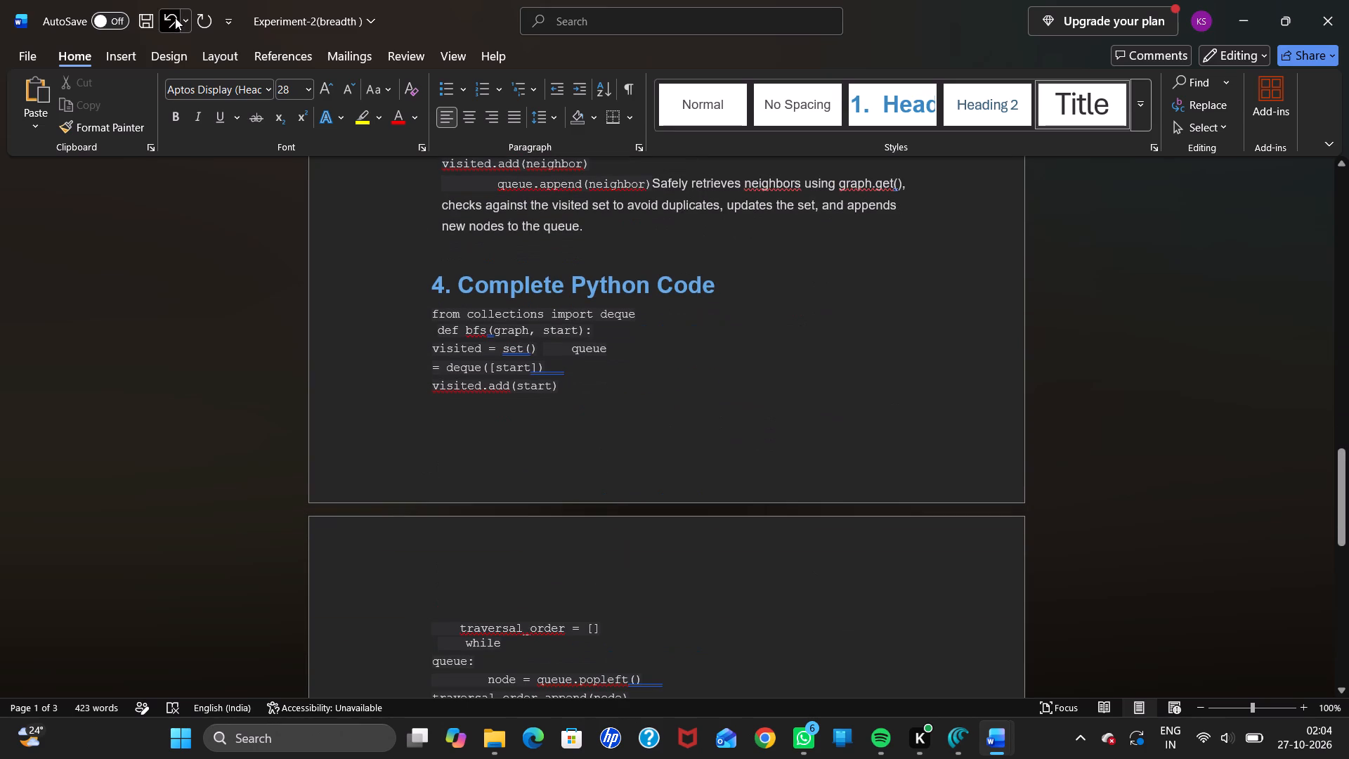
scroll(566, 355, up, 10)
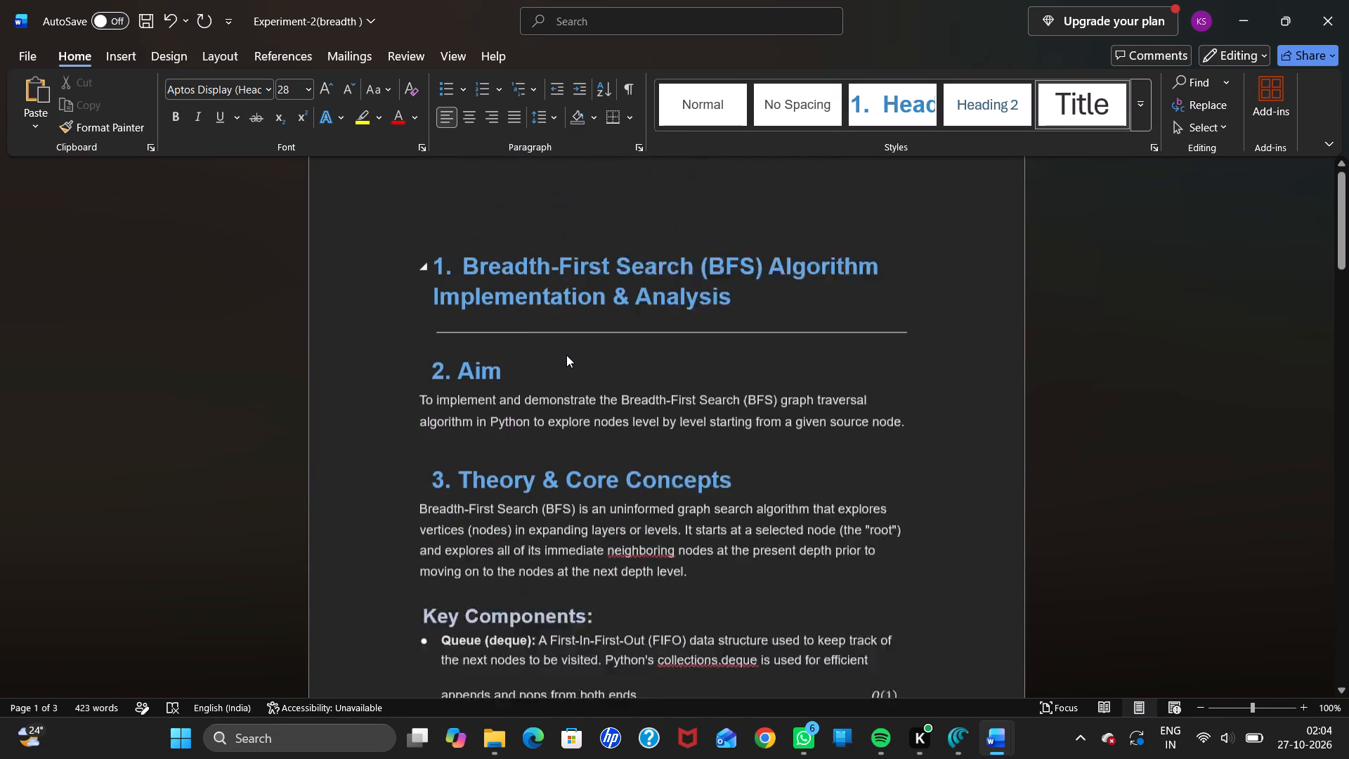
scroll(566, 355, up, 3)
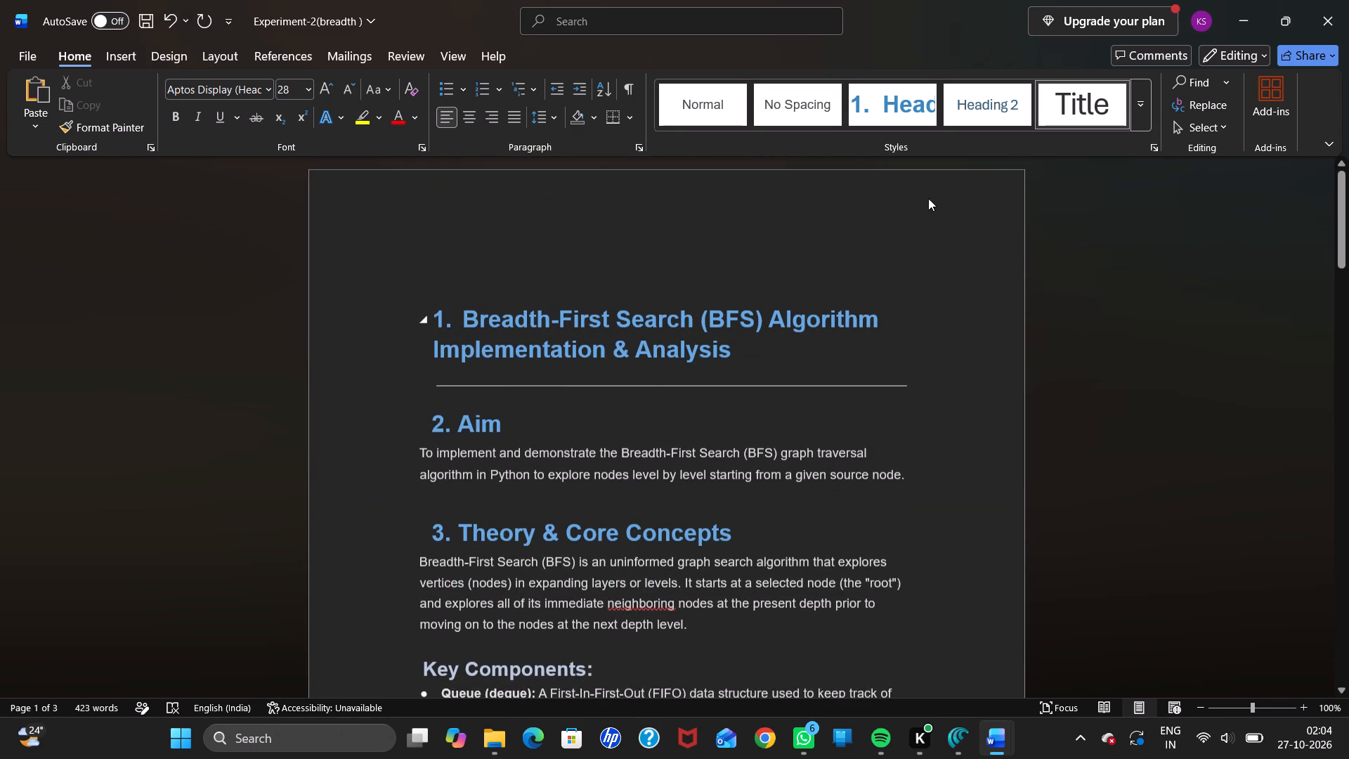
Apply the Title style to the numbered heading "Breadth-First Search (BFS) Algorithm Implementation & Analysis".
click(423, 332)
click(429, 325)
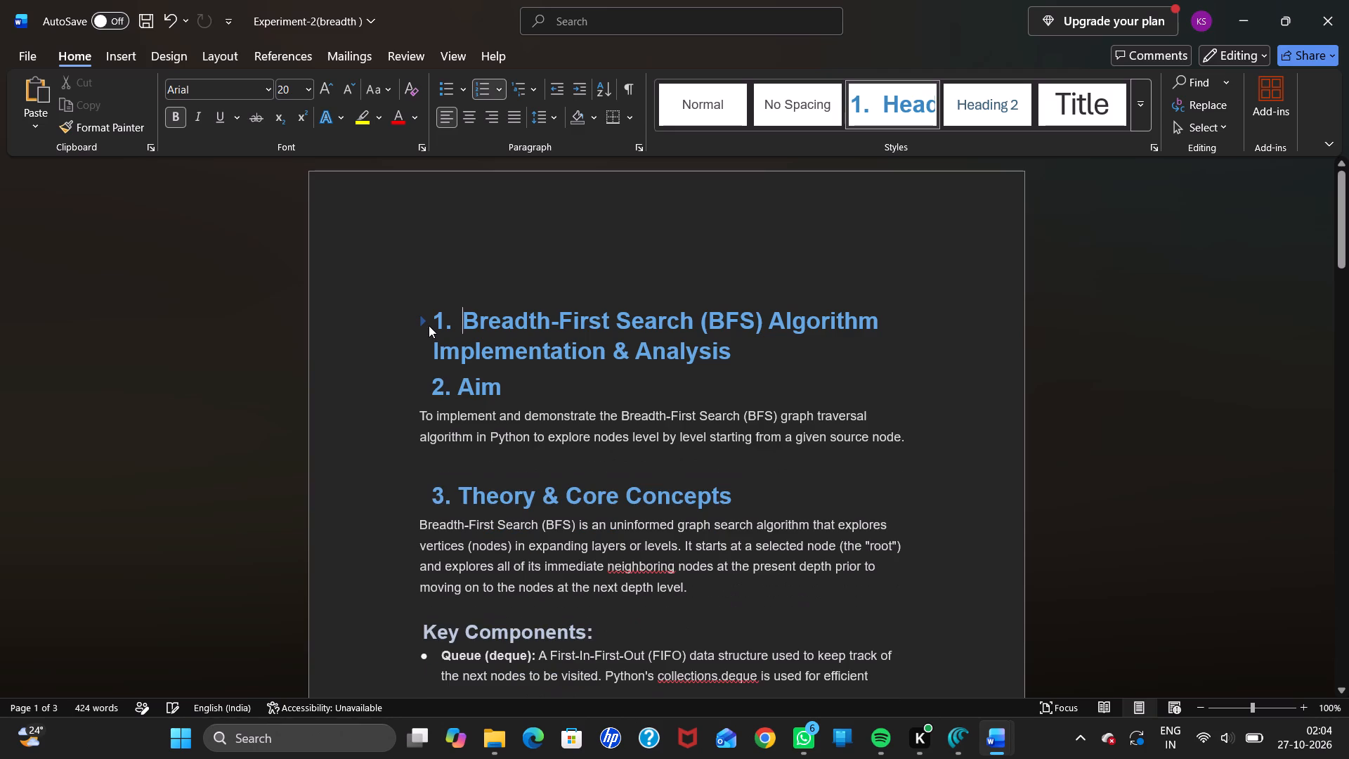
click(426, 320)
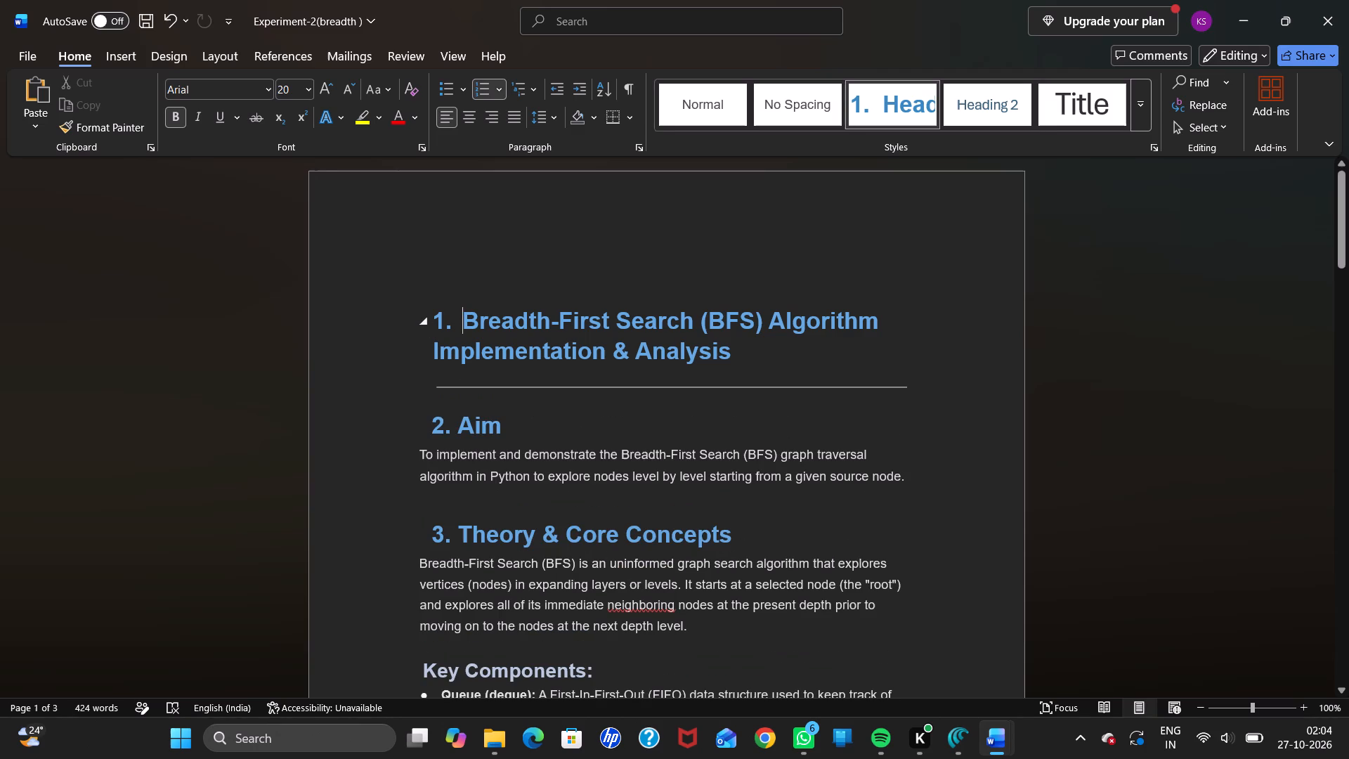
click(445, 320)
click(439, 291)
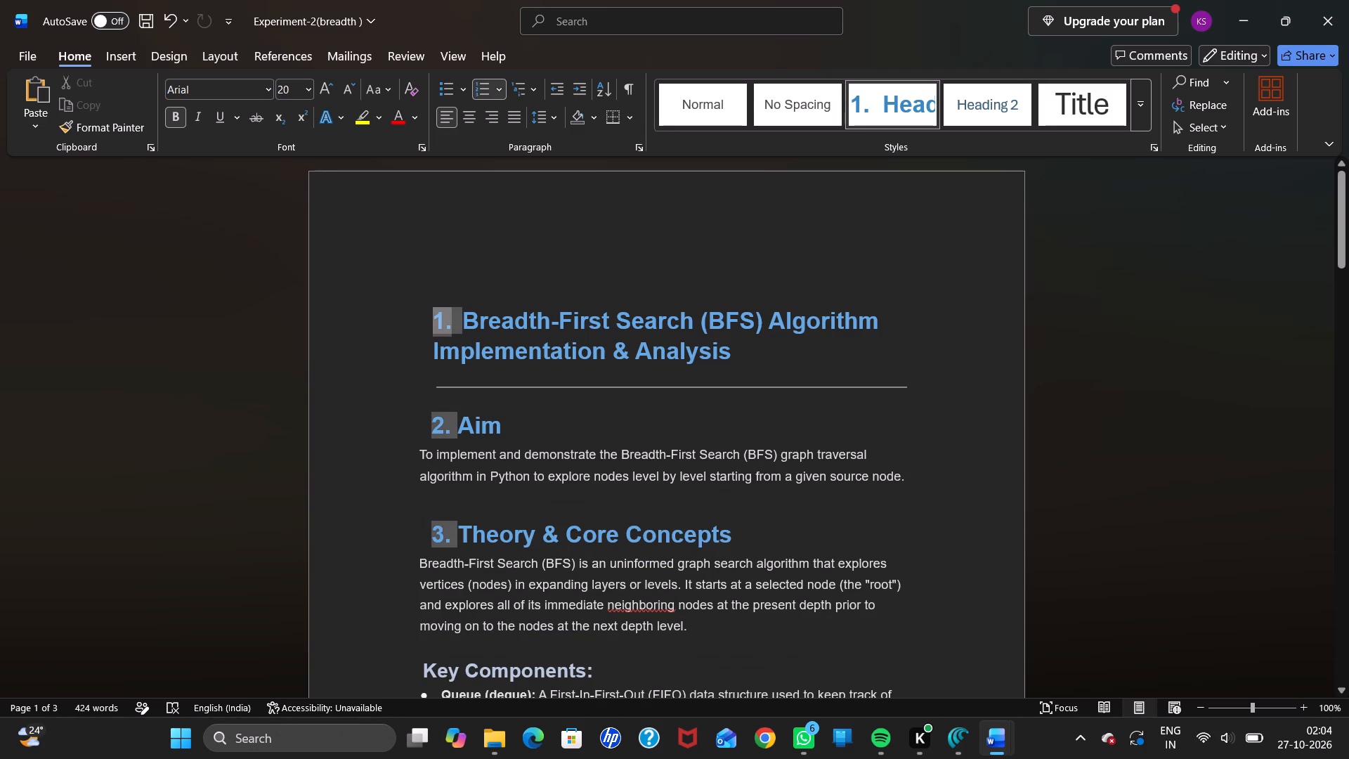
click(450, 324)
click(495, 324)
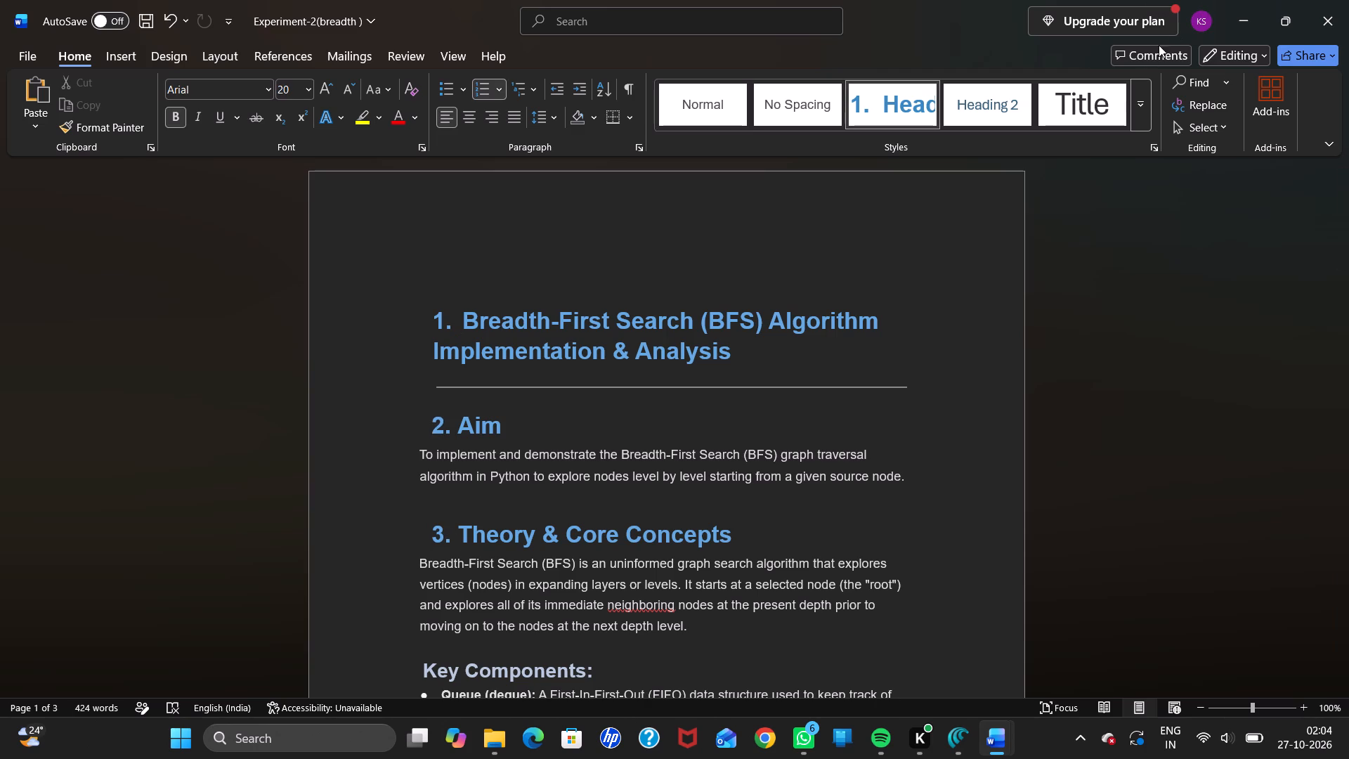
click(1087, 96)
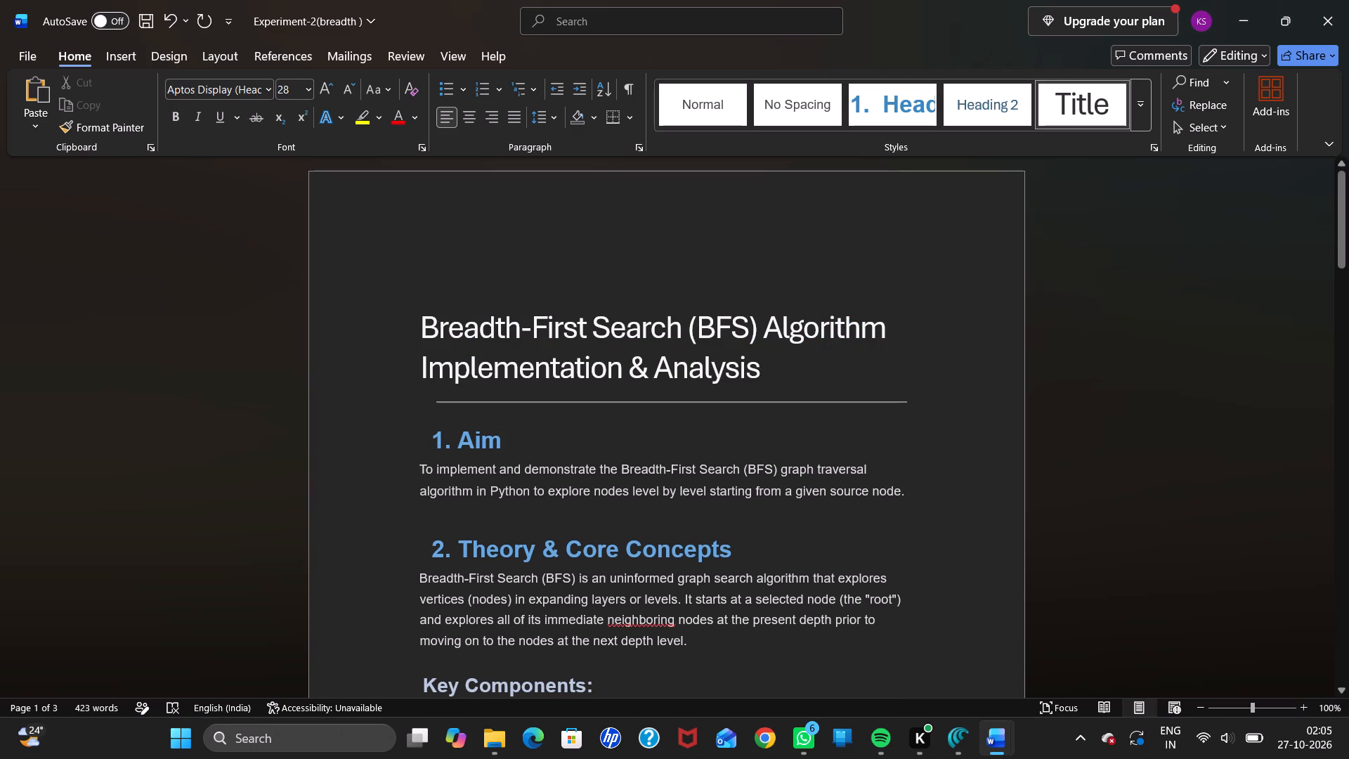
Add a new line reading "EXPERIMENT-2:" above the Breadth-First Search title, in the same Title style.
click(424, 301)
click(424, 301)
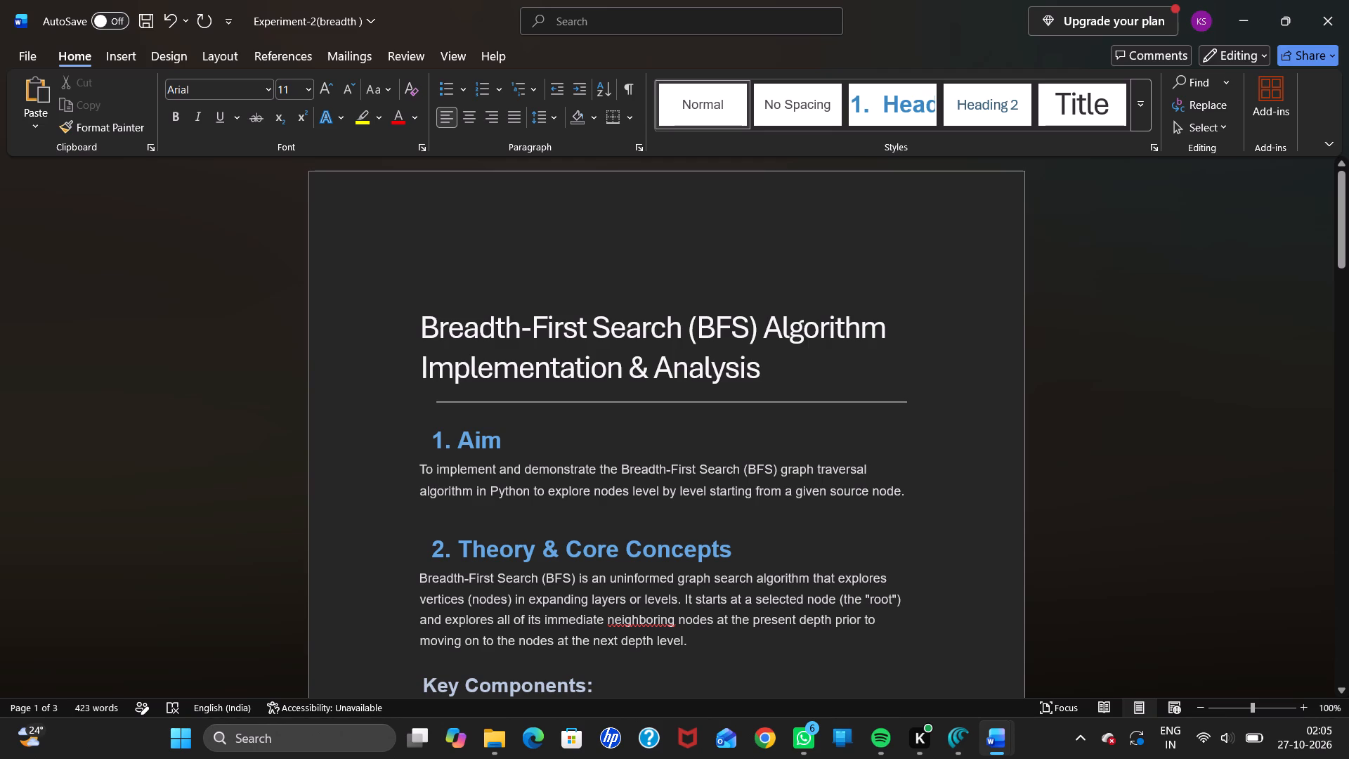
click(418, 321)
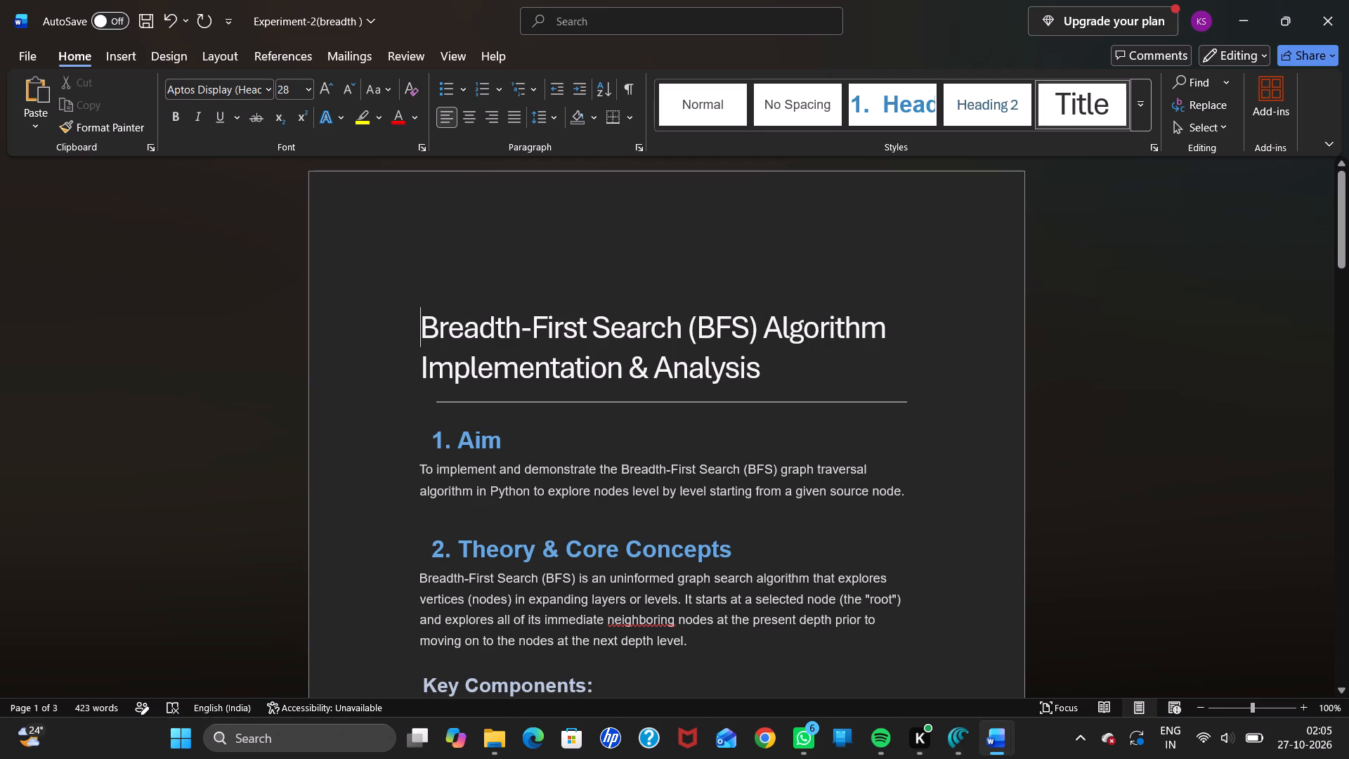
key(Return)
key(Up)
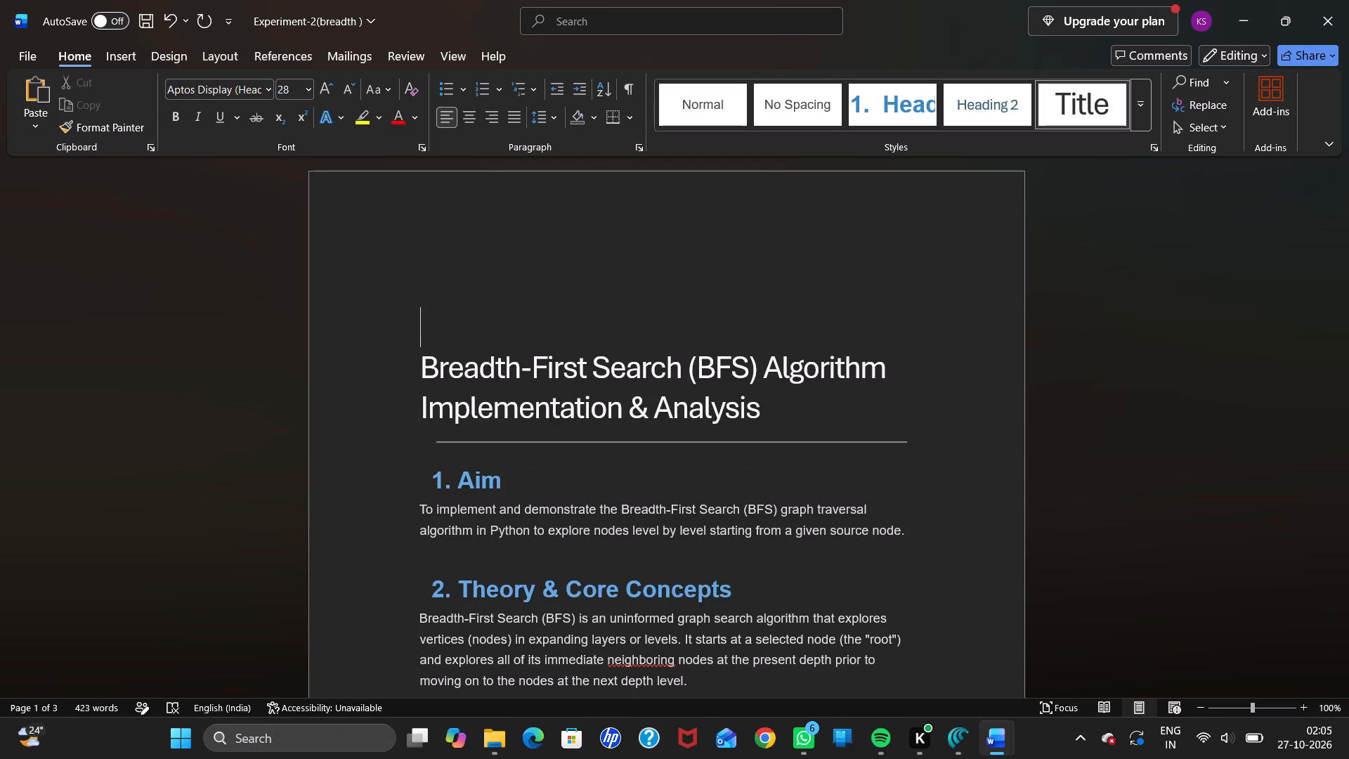
text(EXPERIMENT)
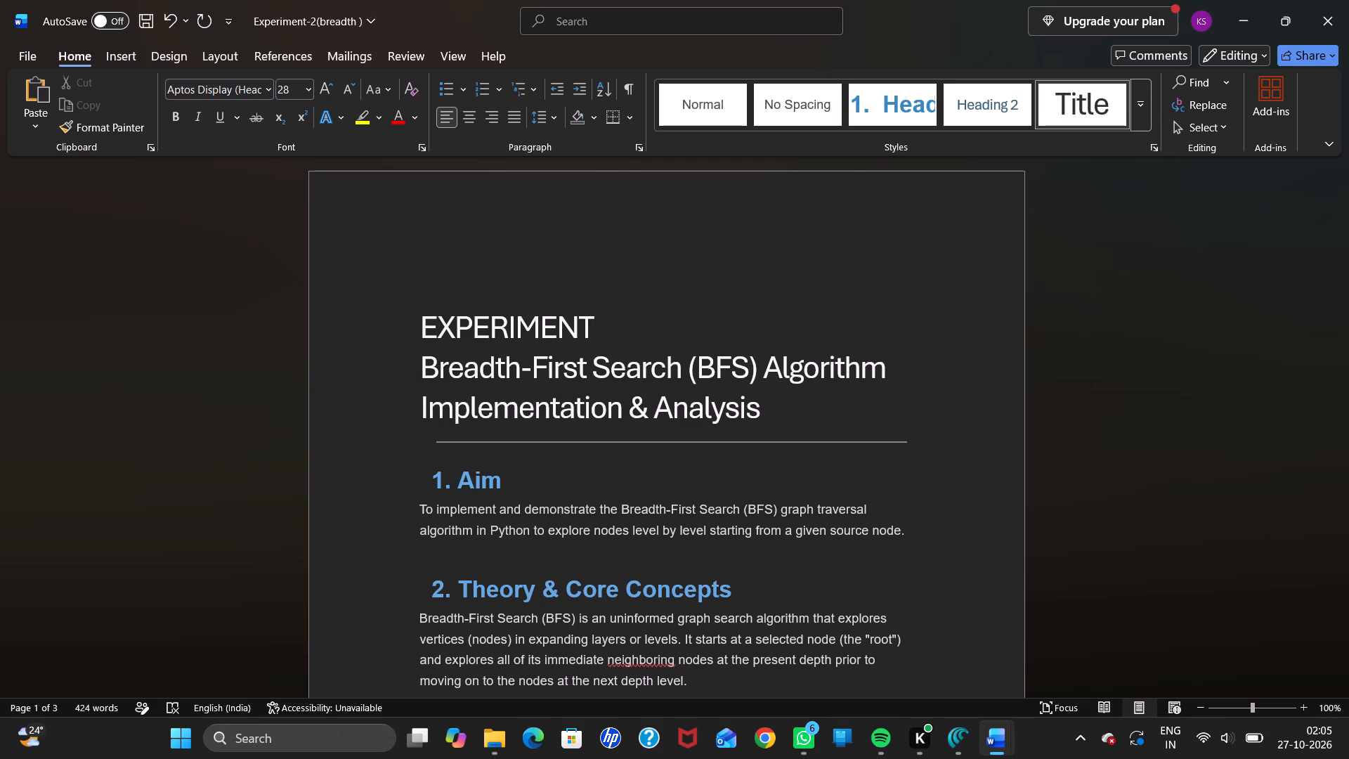
key(shift+colon)
key(BackSpace)
text(-2)
key(shift+colon)
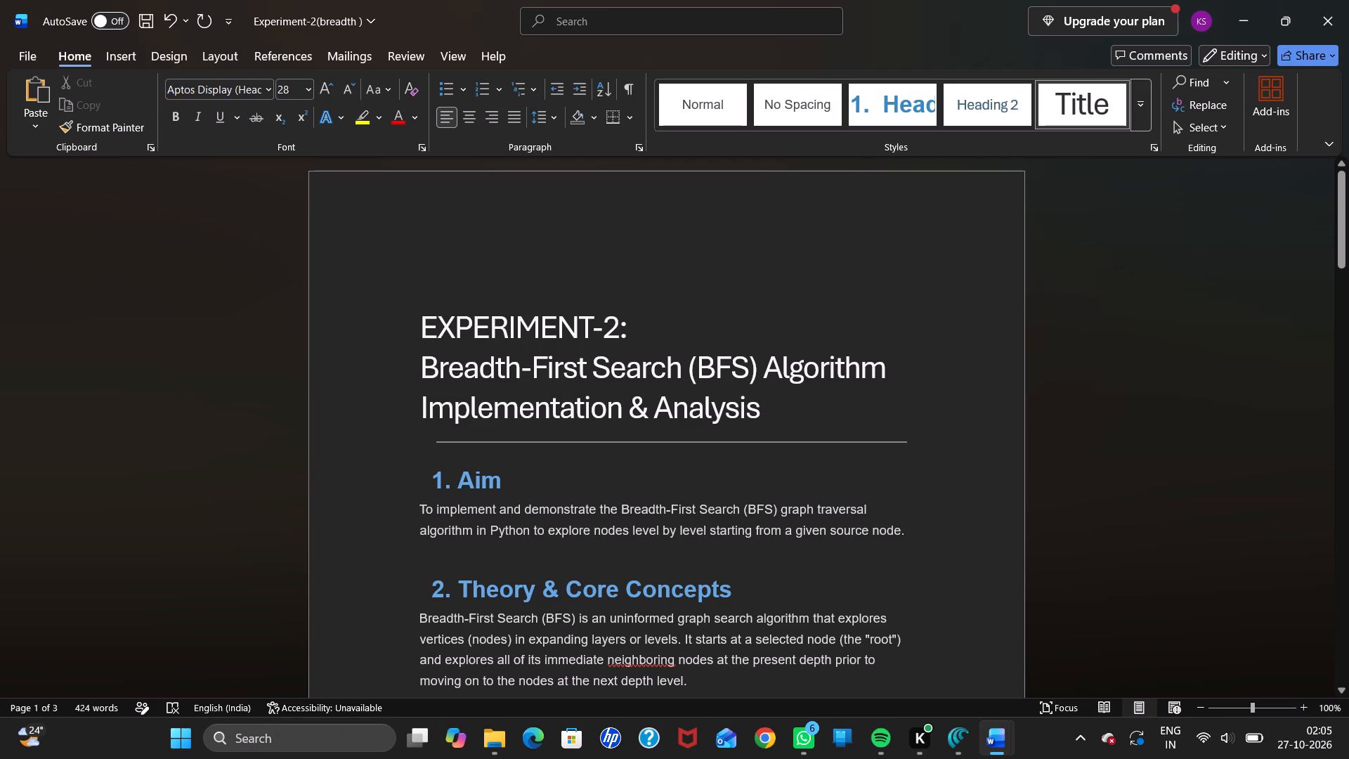
Shorten the title by deleting "Algorithm Implementation & Analysis", leaving "Breadth-First Search (BFS)".
scroll(725, 538, right, 1)
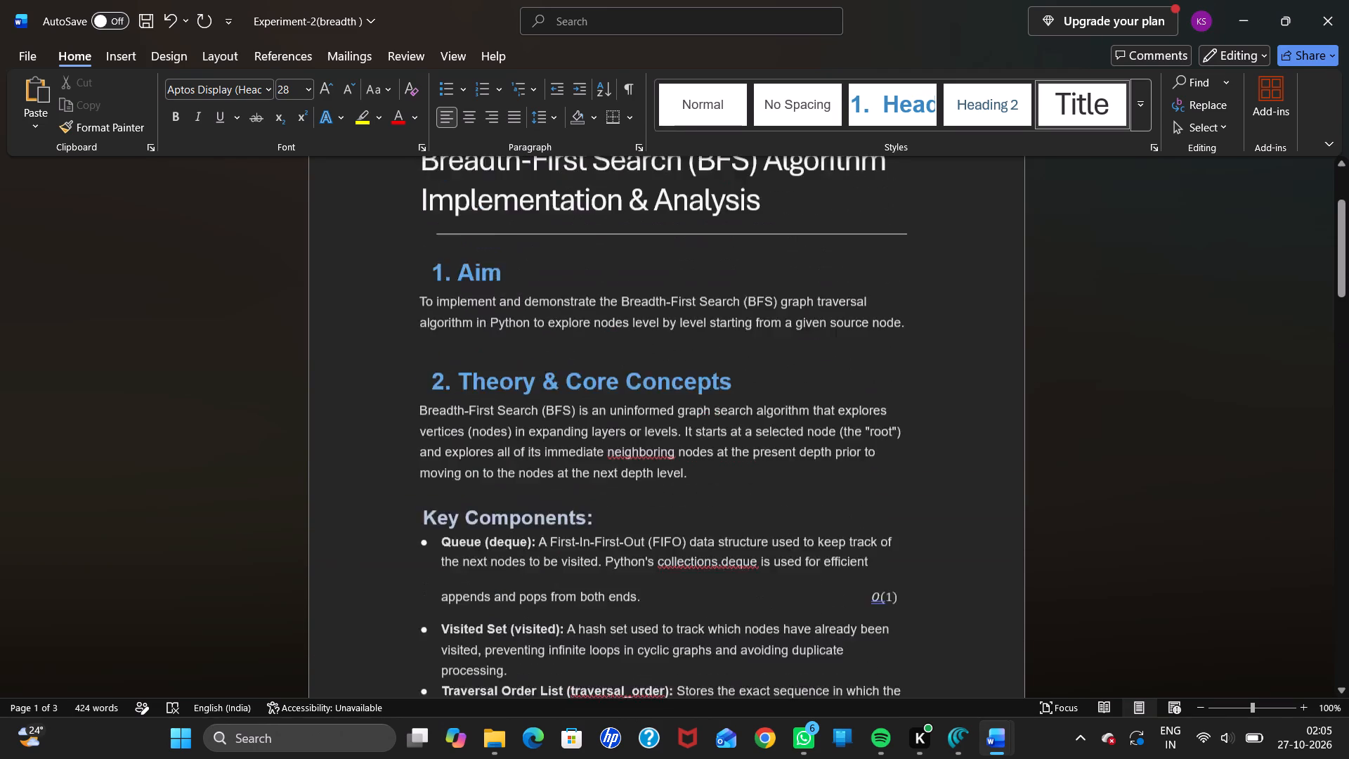
click(793, 263)
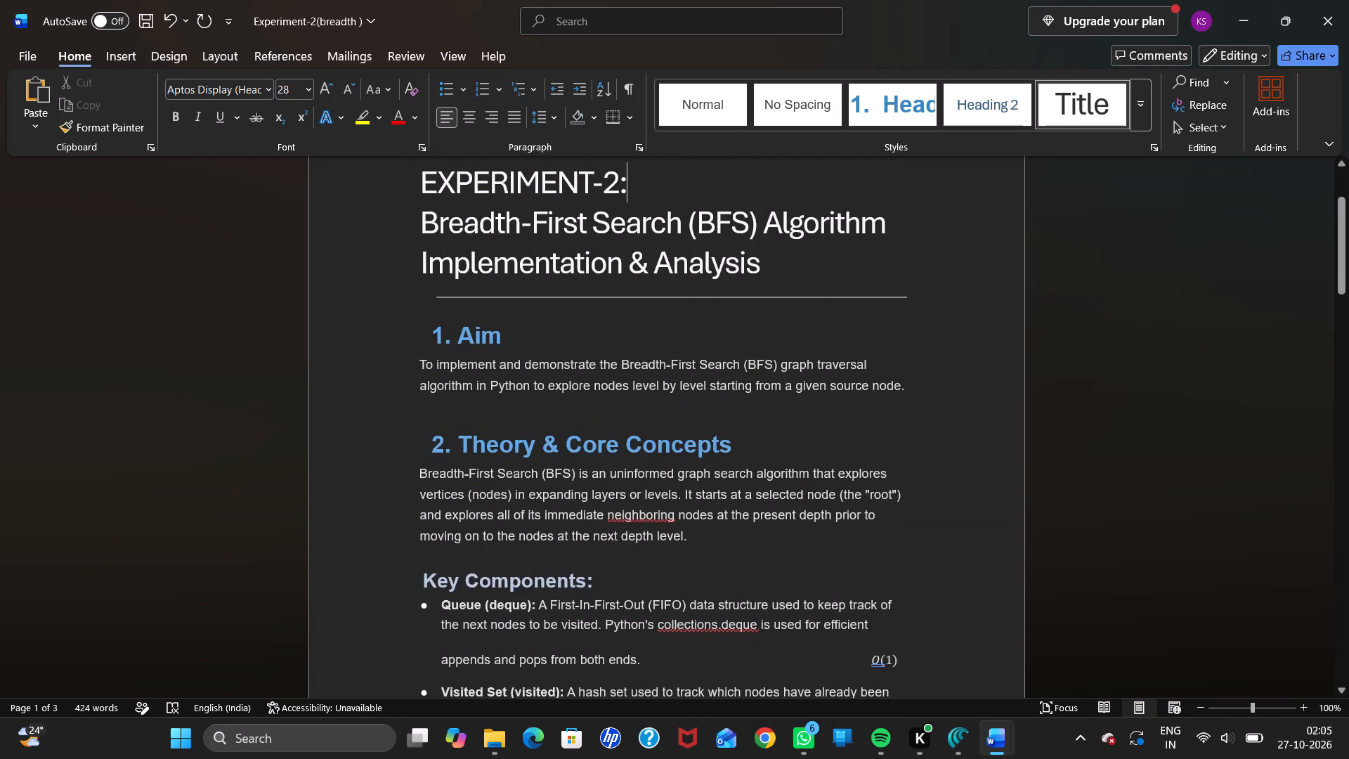
key(BackSpace)
key(BackSpace)
key(BackSpace)
key(BackSpace)
key(BackSpace)
key(BackSpace)
key(BackSpace)
key(BackSpace)
key(BackSpace)
key(BackSpace)
key(BackSpace)
key(BackSpace)
key(BackSpace)
key(BackSpace)
key(BackSpace)
key(BackSpace)
key(BackSpace)
key(BackSpace)
key(BackSpace)
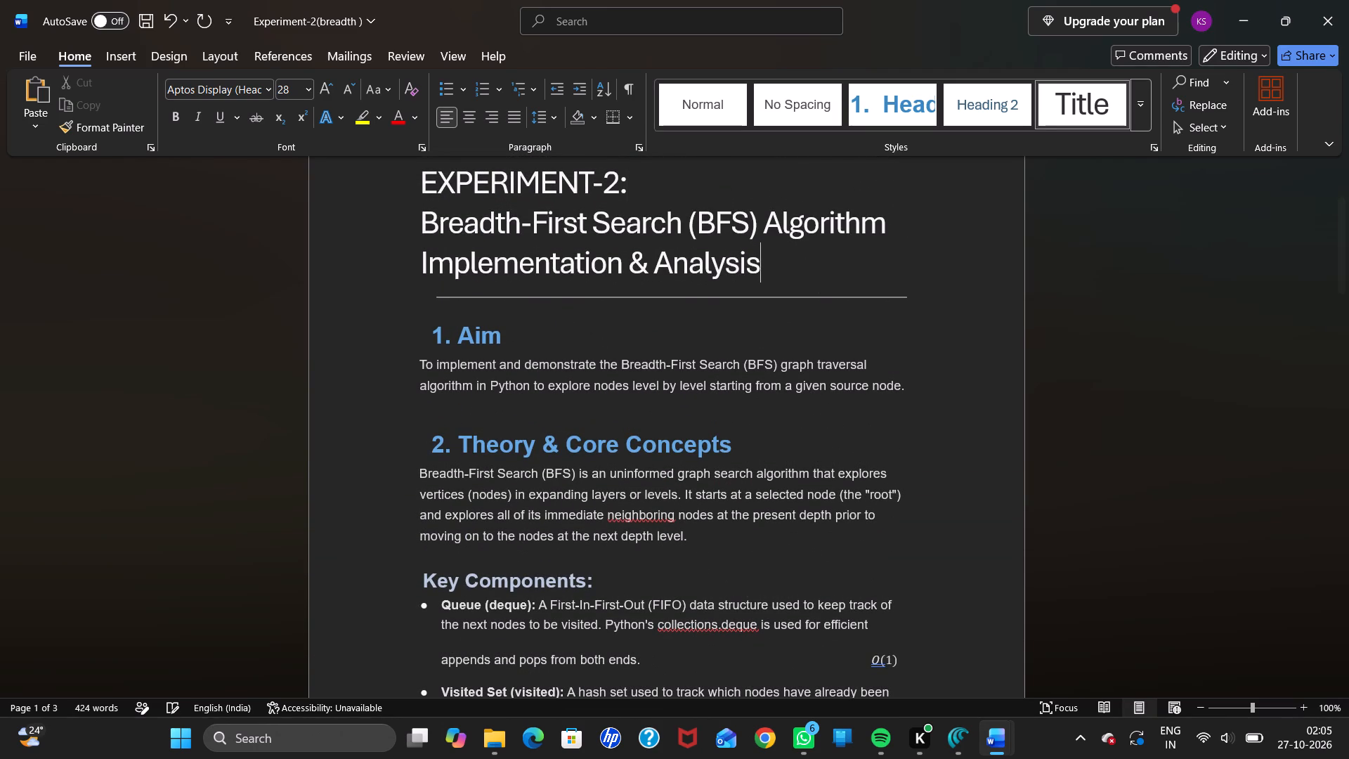
key(BackSpace)
key(BackSpace)
key(BackSpace)
key(BackSpace)
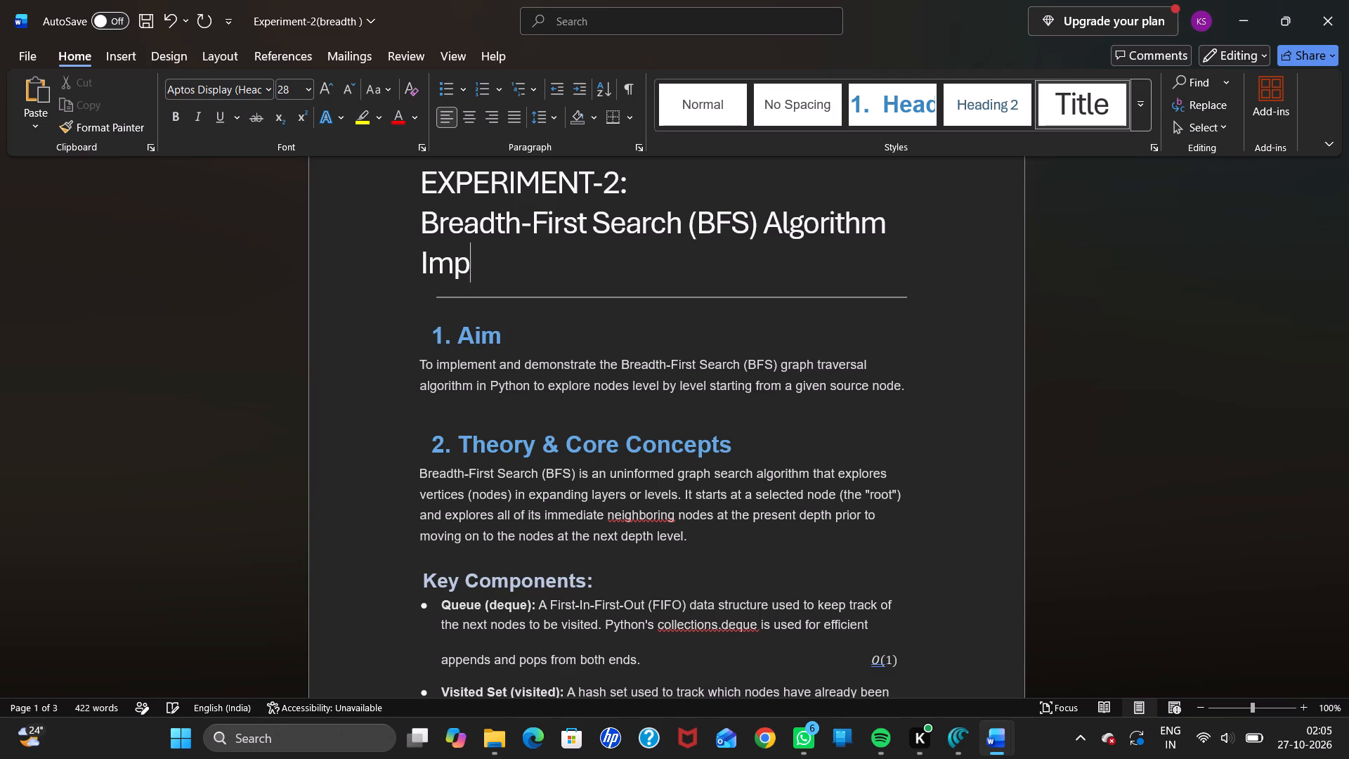
key(BackSpace)
key(BackSpace)
key(BackSpace)
key(BackSpace)
key(BackSpace)
key(BackSpace)
key(BackSpace)
key(BackSpace)
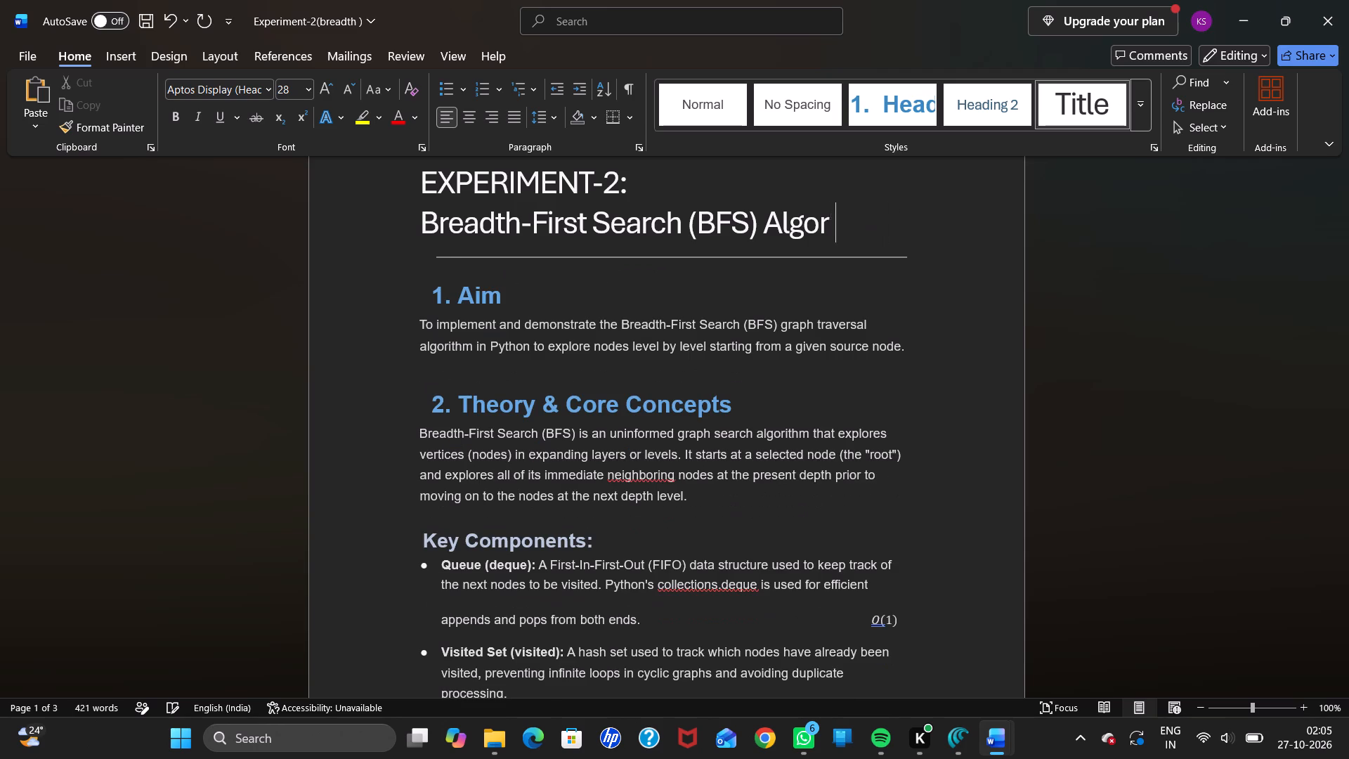
key(BackSpace)
key(BackSpace)
key(BackSpace)
key(BackSpace)
key(BackSpace)
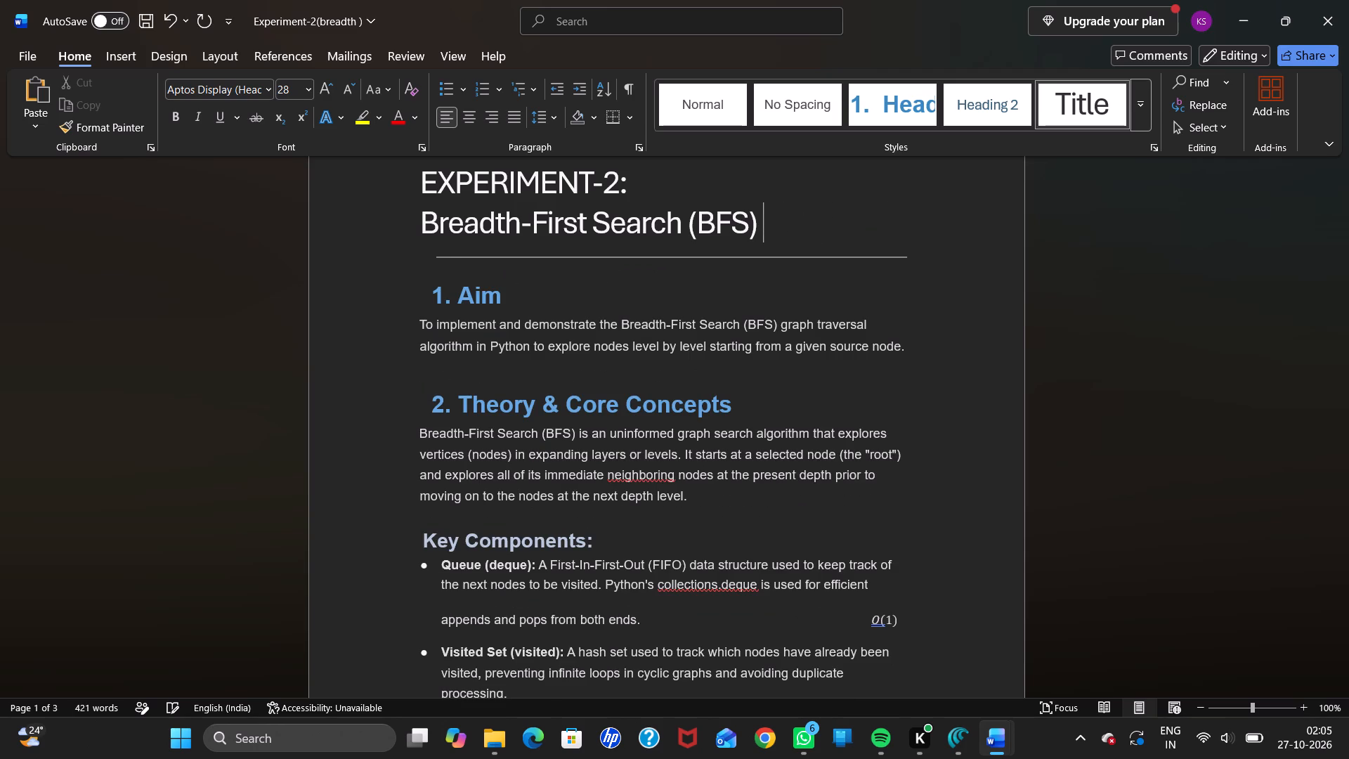
Look through the whole Experiment-2 document to check its section headings, code and output from start to end.
scroll(868, 503, down, 9)
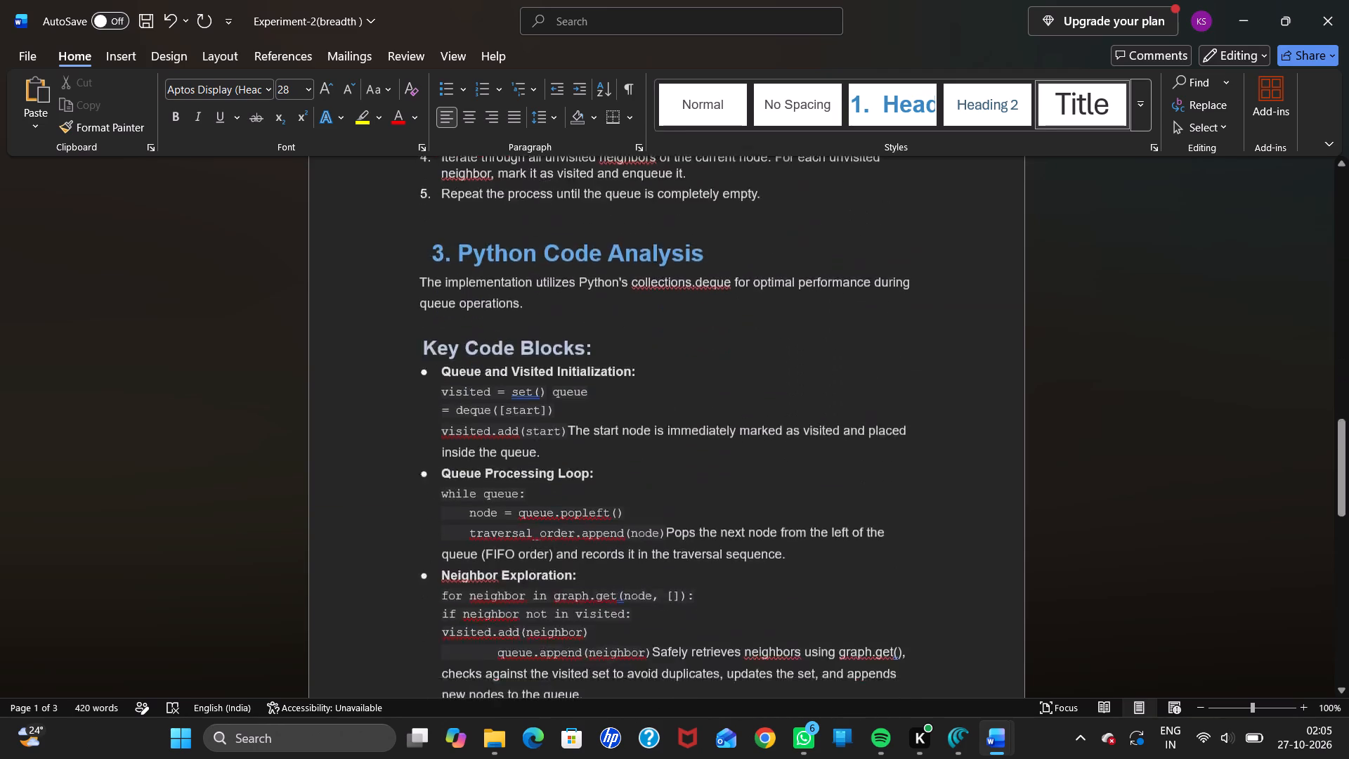
scroll(868, 503, down, 2)
scroll(868, 503, up, 15)
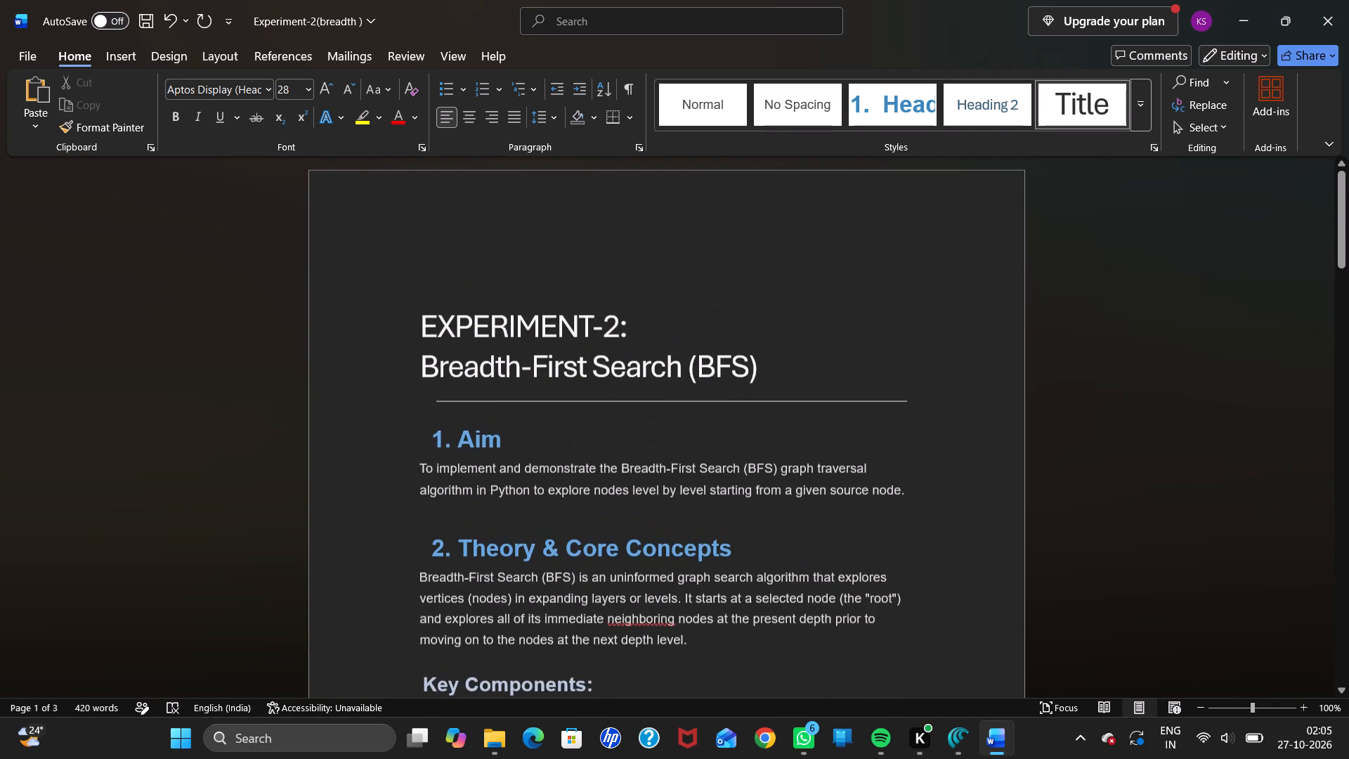
scroll(868, 503, up, 4)
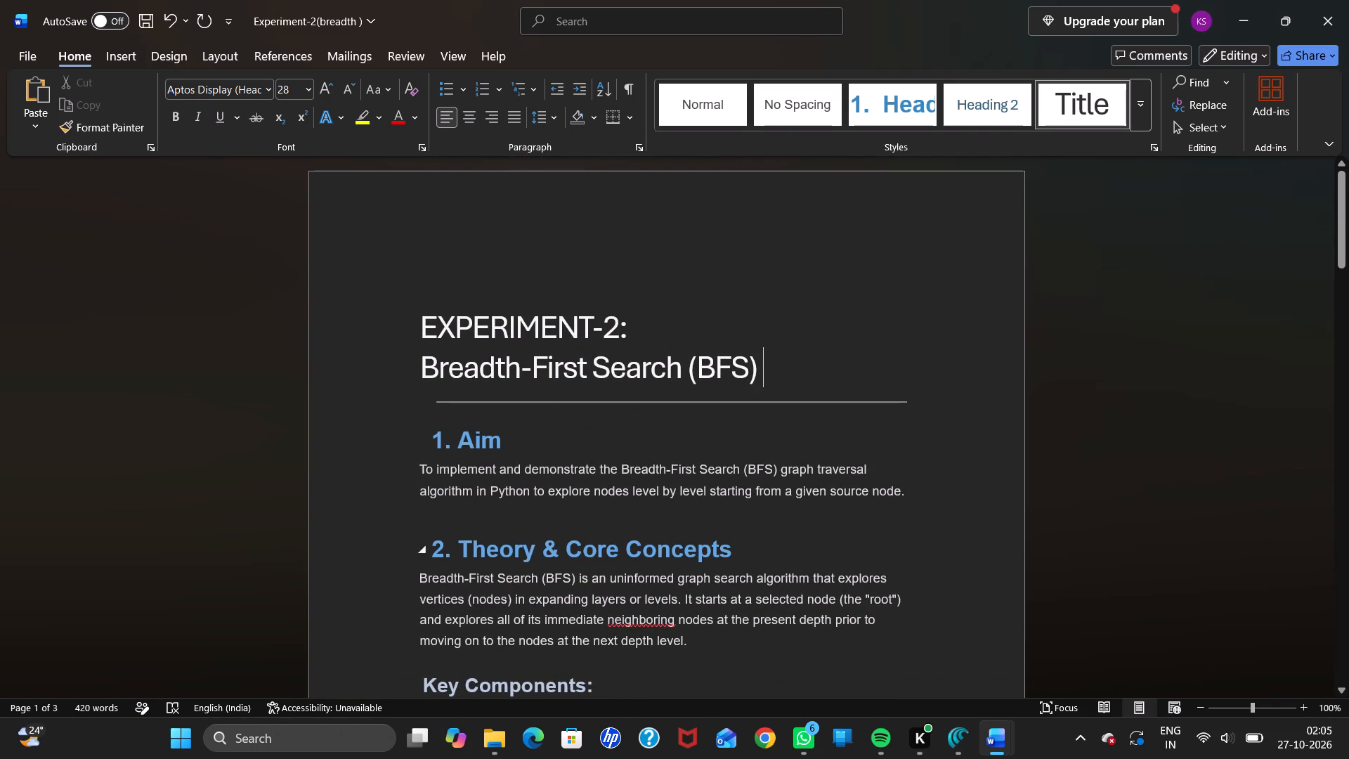
scroll(939, 549, down, 8)
scroll(939, 549, down, 20)
scroll(939, 549, down, 6)
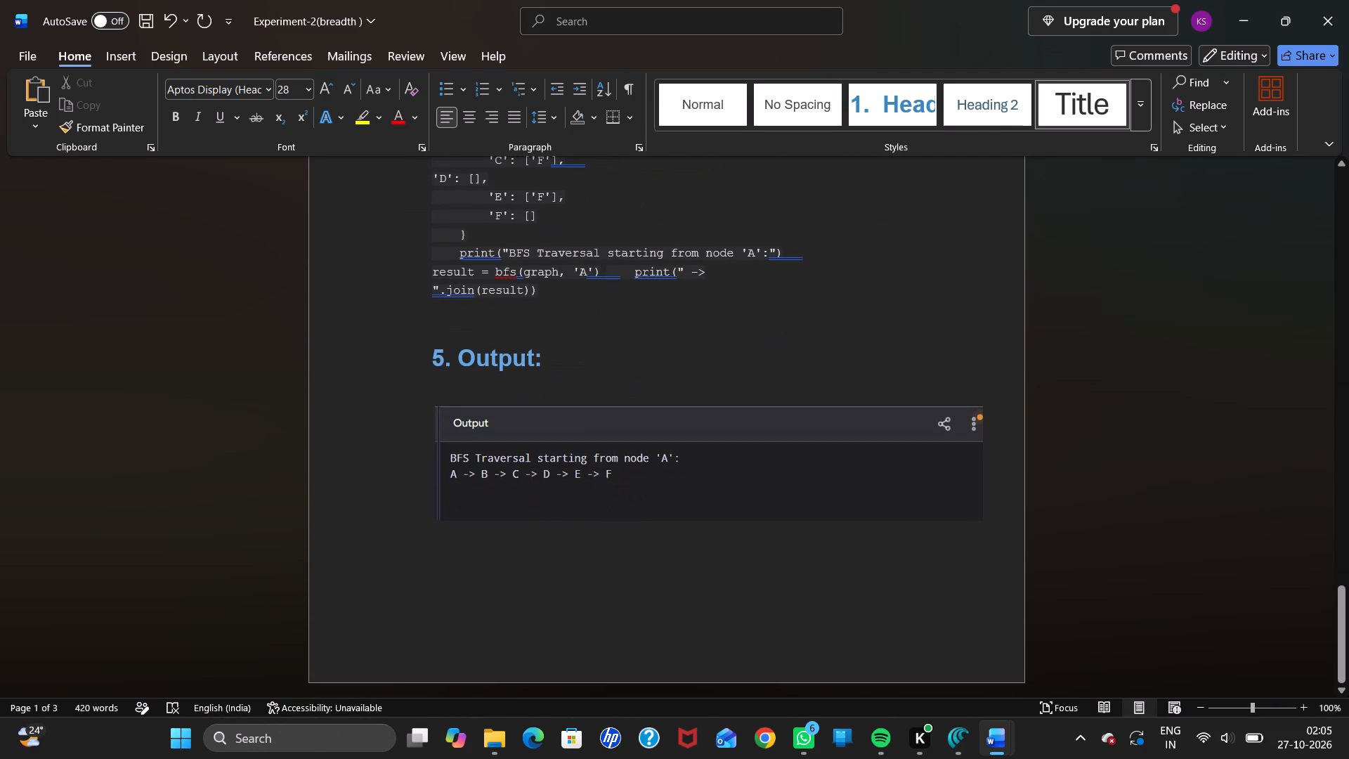
scroll(929, 398, up, 13)
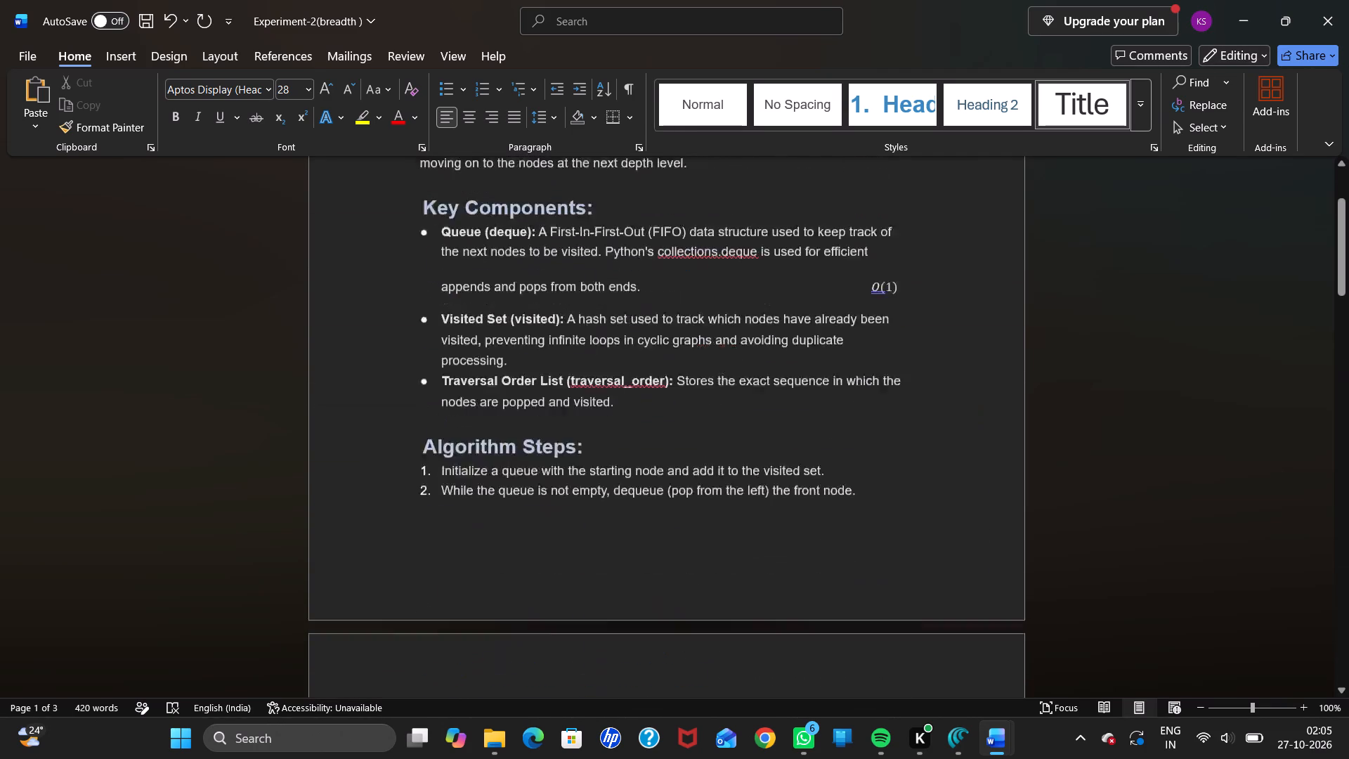
scroll(929, 398, up, 12)
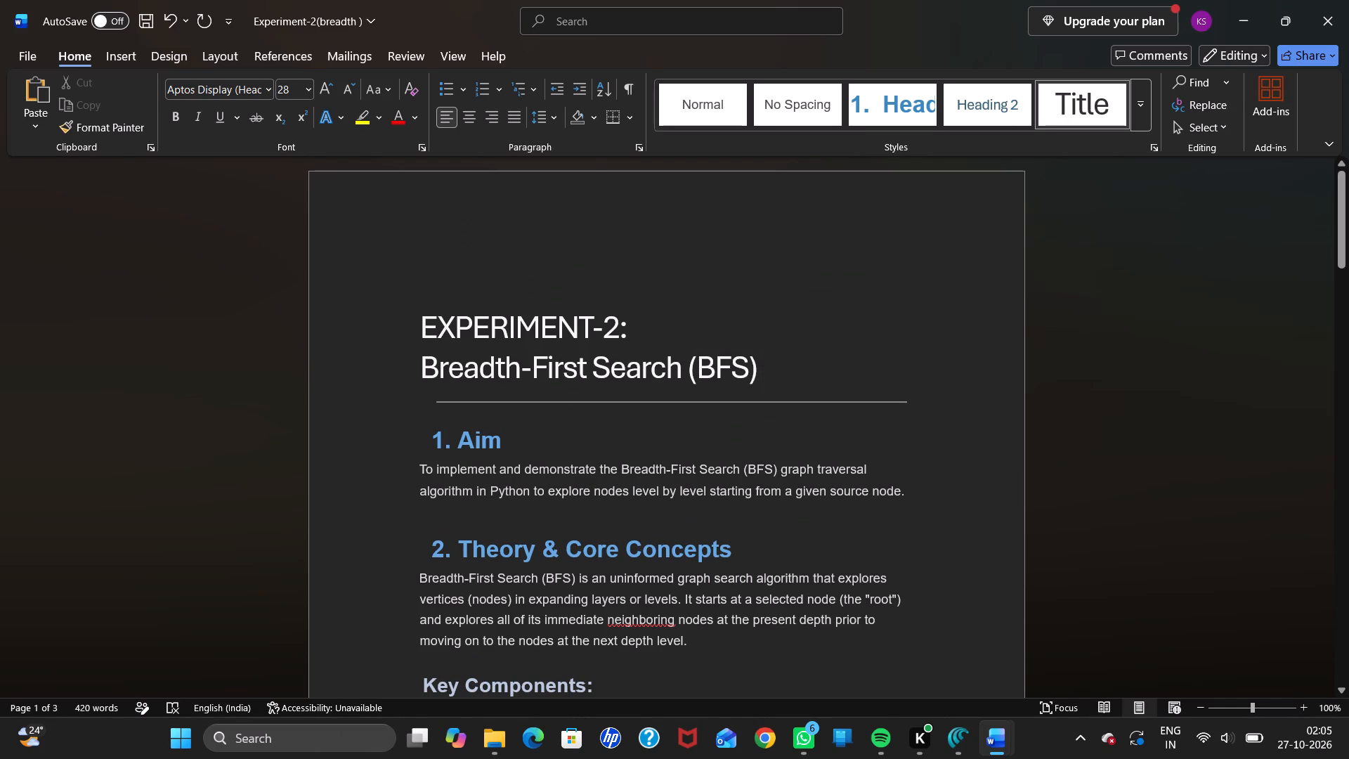
Remove the numbers from the Aim and Theory & Core Concepts headings, and clear the indent of Theory & Core Concepts.
click(453, 444)
key(BackSpace)
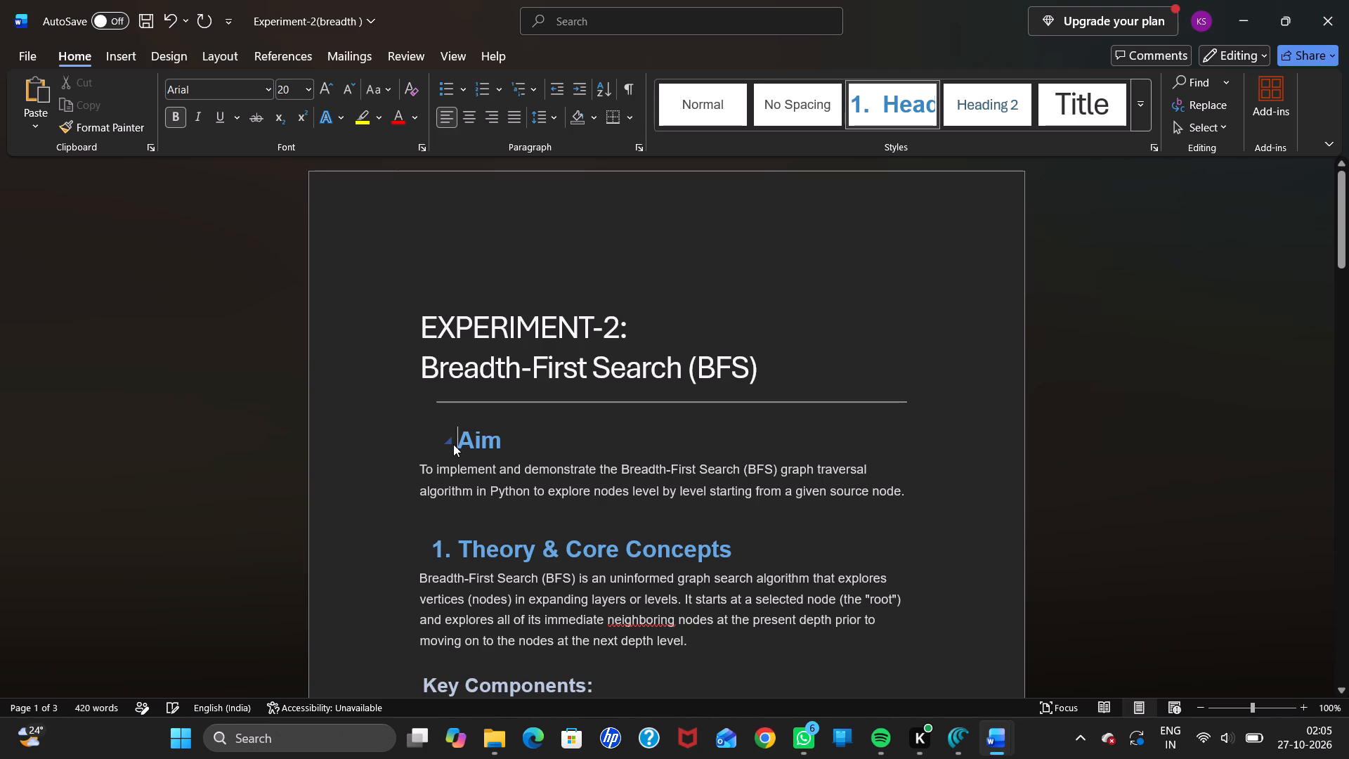
key(BackSpace)
key(Down)
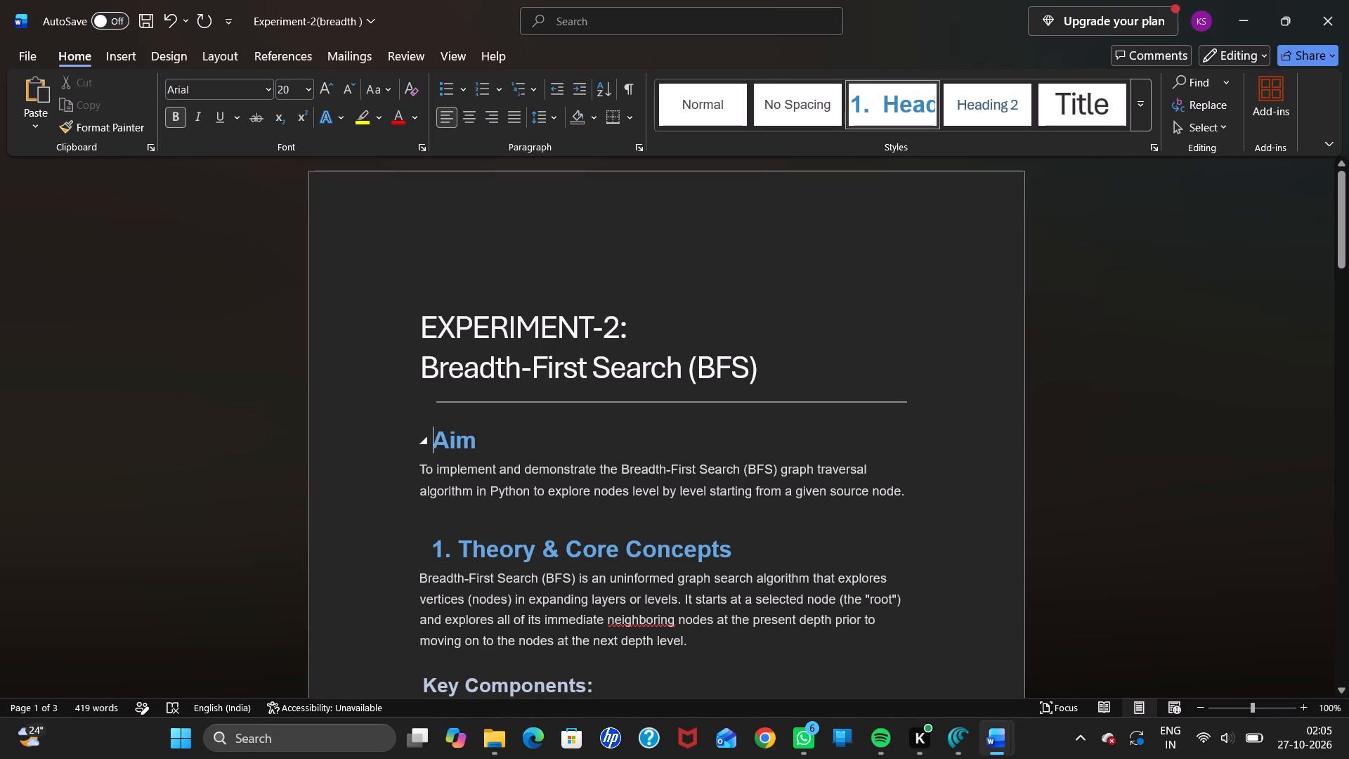
key(Down)
key(Down)
key(BackSpace)
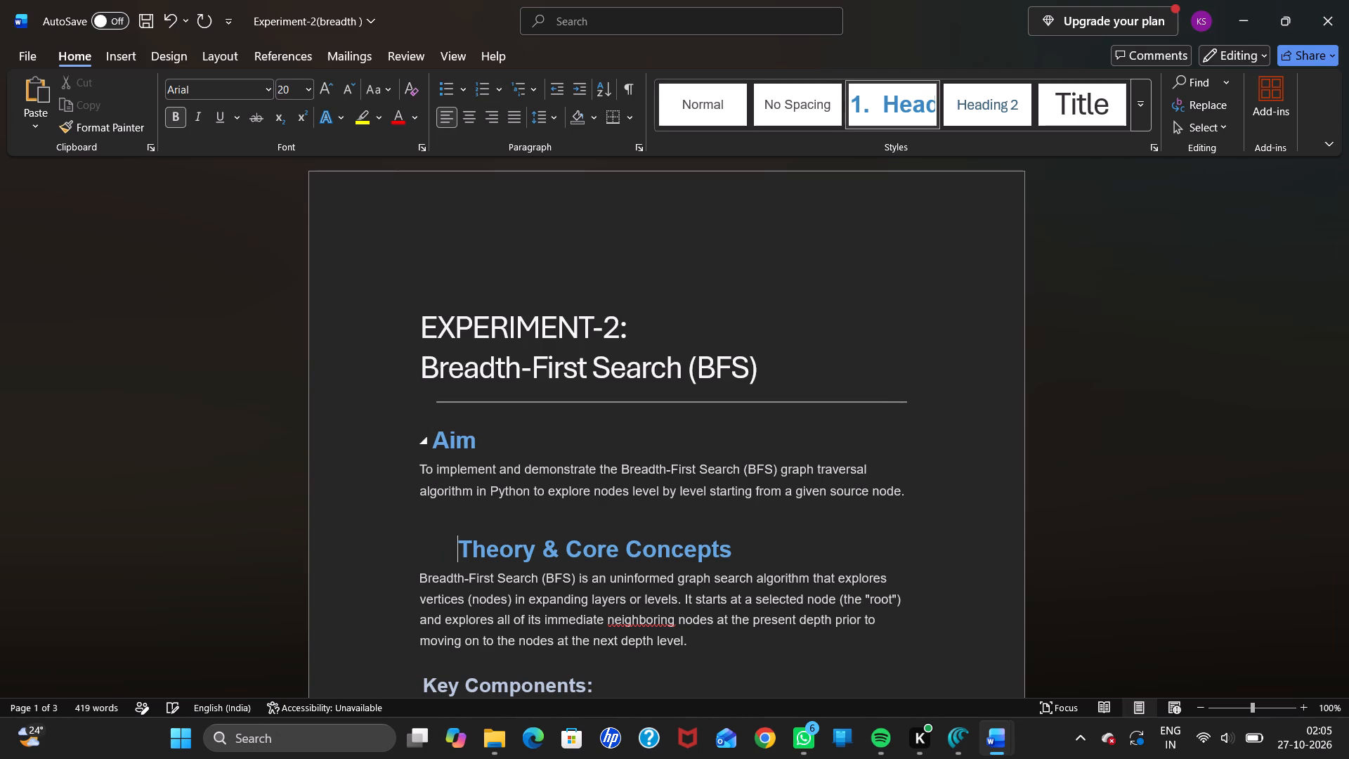
key(BackSpace)
key(BackSpace)
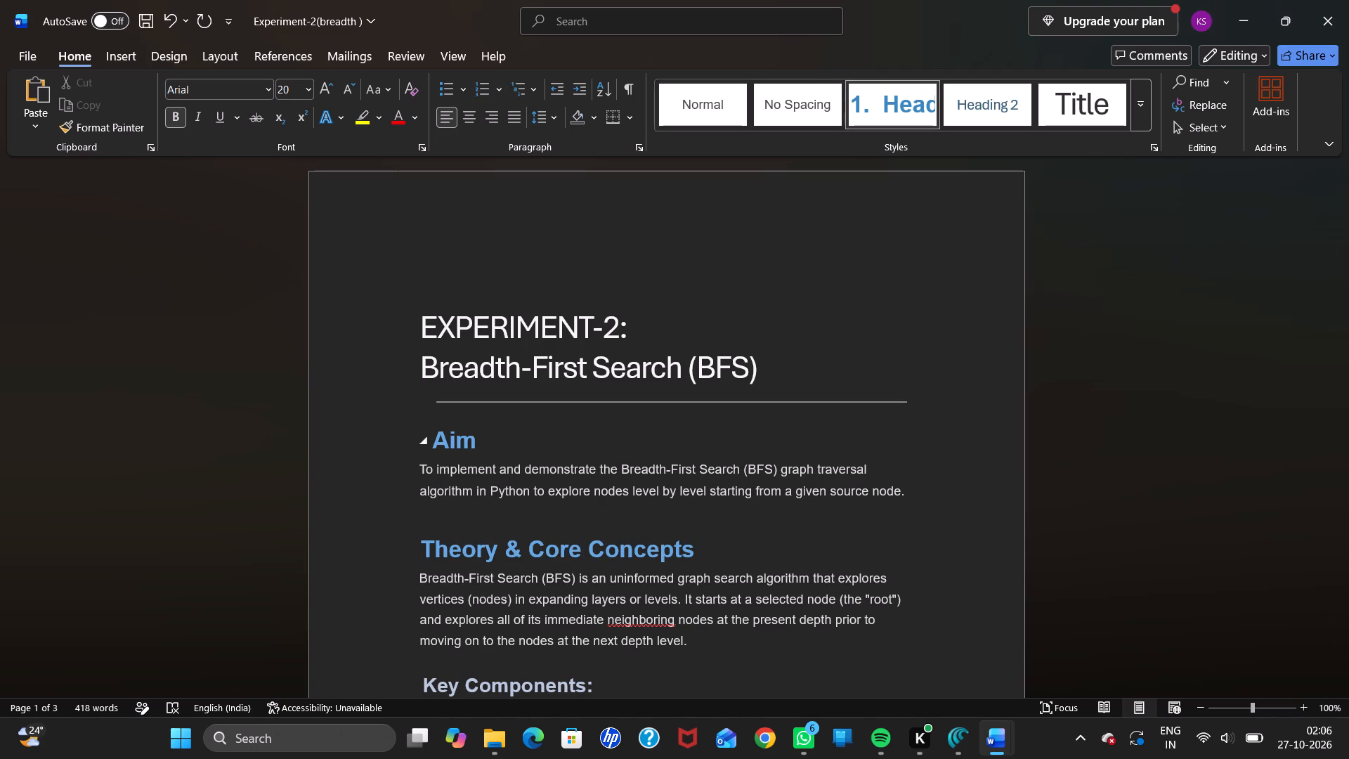
Remove the remaining indent before the Aim heading so it aligns with the text margin.
key(Up)
key(Up)
key(Up)
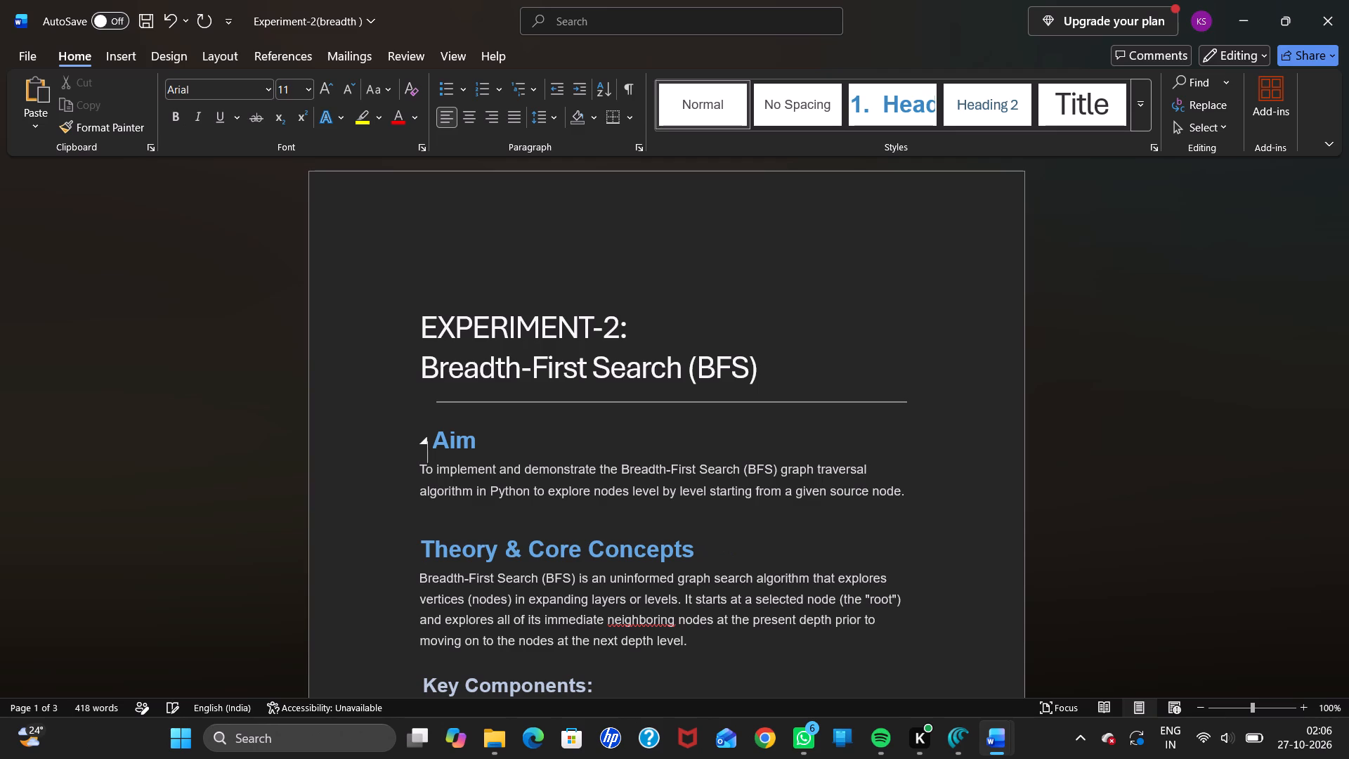
key(Down)
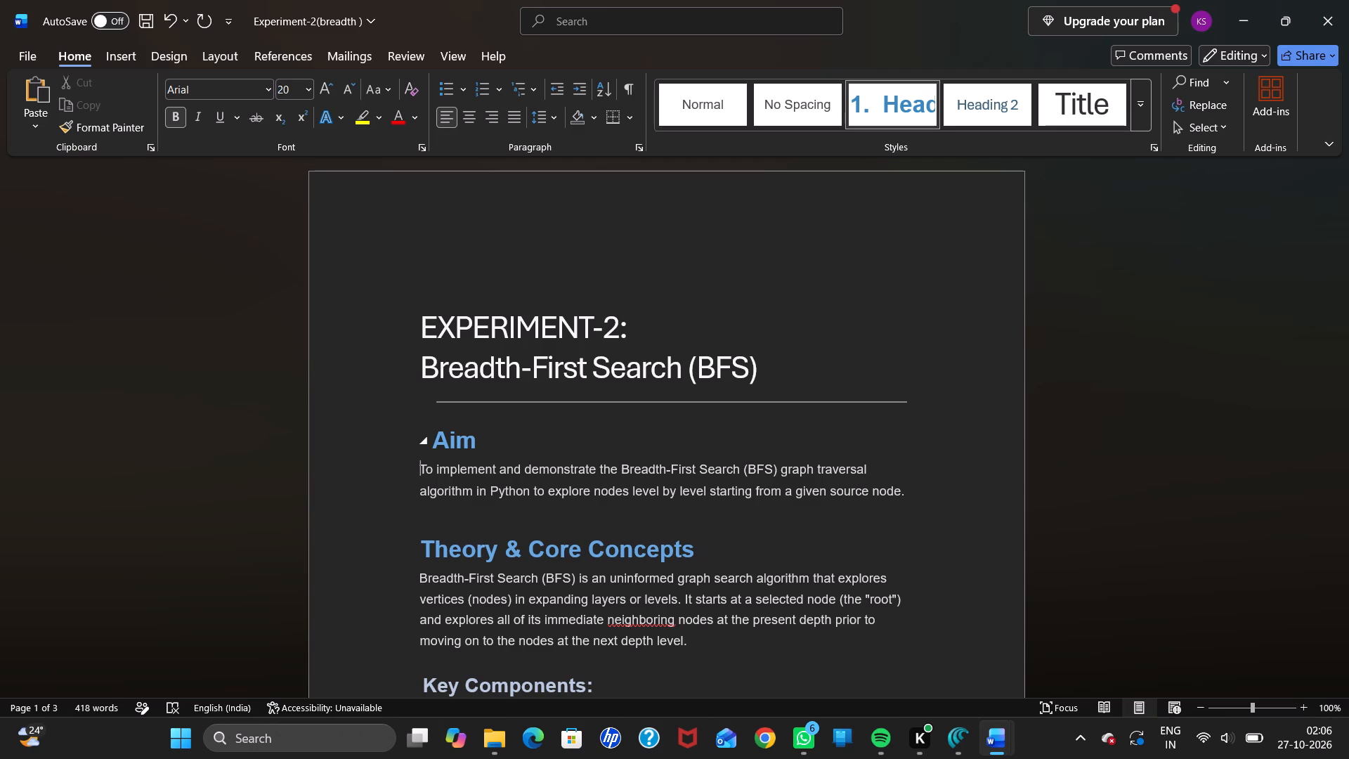
key(Up)
key(BackSpace)
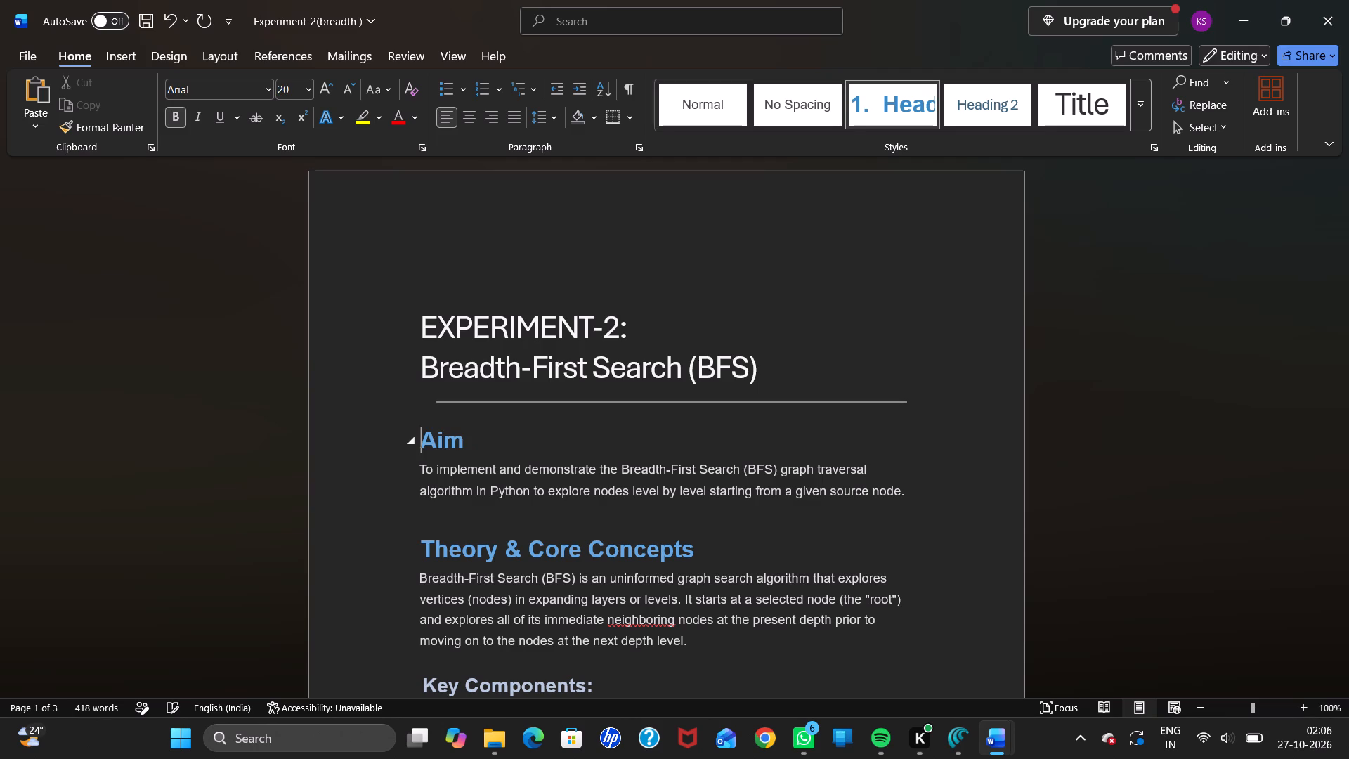
Remove the number and the indent from the Python Code Analysis heading on page 2.
key(Down)
key(Down)
key(Down)
key(Down)
key(Down)
key(Down)
key(Down)
key(Down)
key(Down)
key(Down)
key(Down)
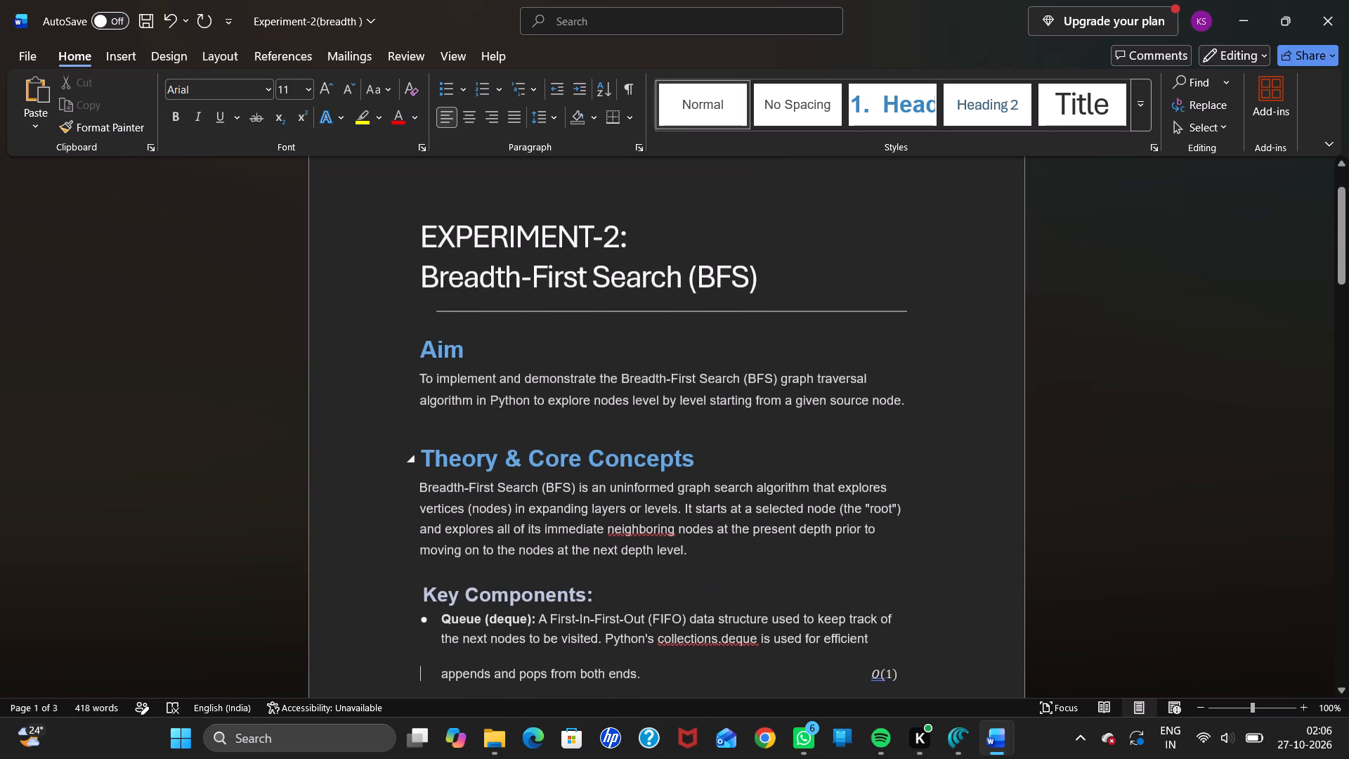
key(Down)
key(Down)
key(Down)
key(Down)
key(Down)
key(Down)
key(Down)
key(Down)
key(Down)
key(Down)
key(Down)
key(Down)
key(Down)
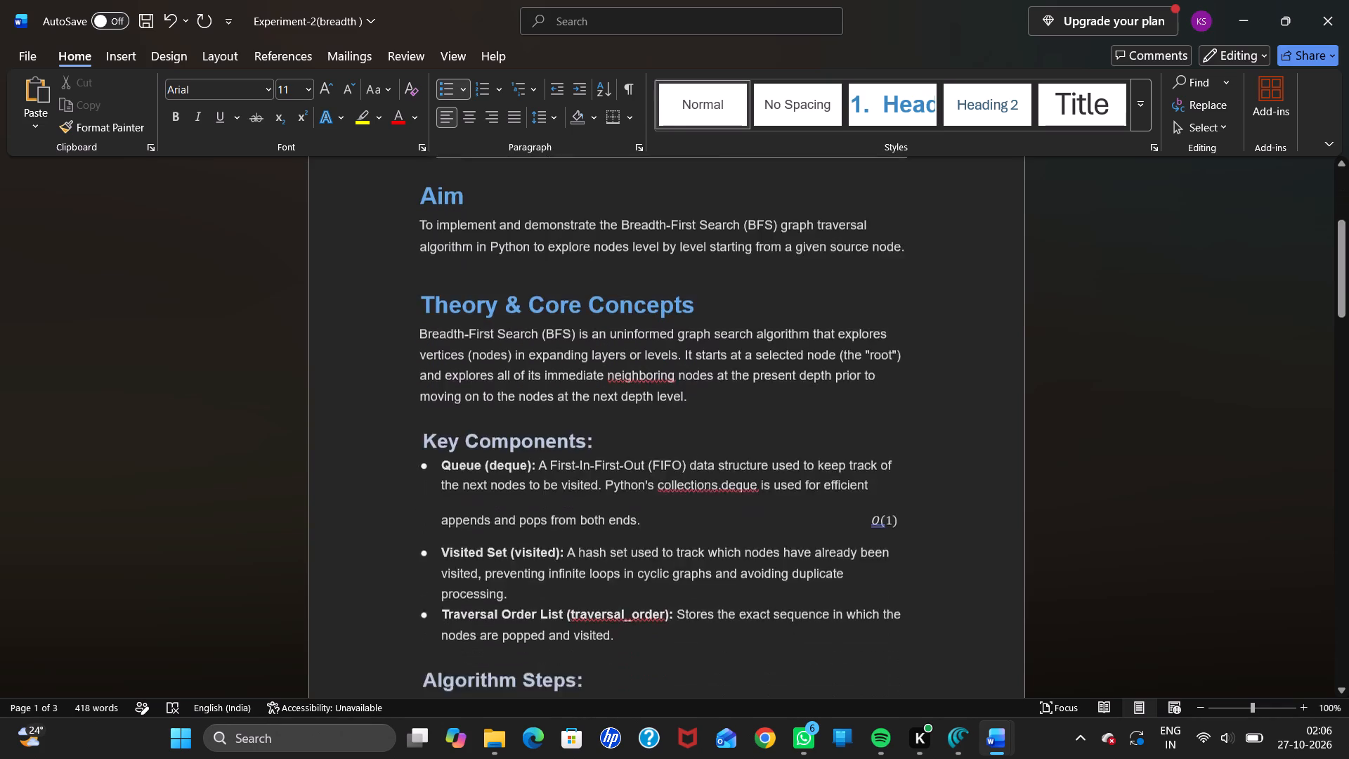
key(Up)
key(Up)
key(Up)
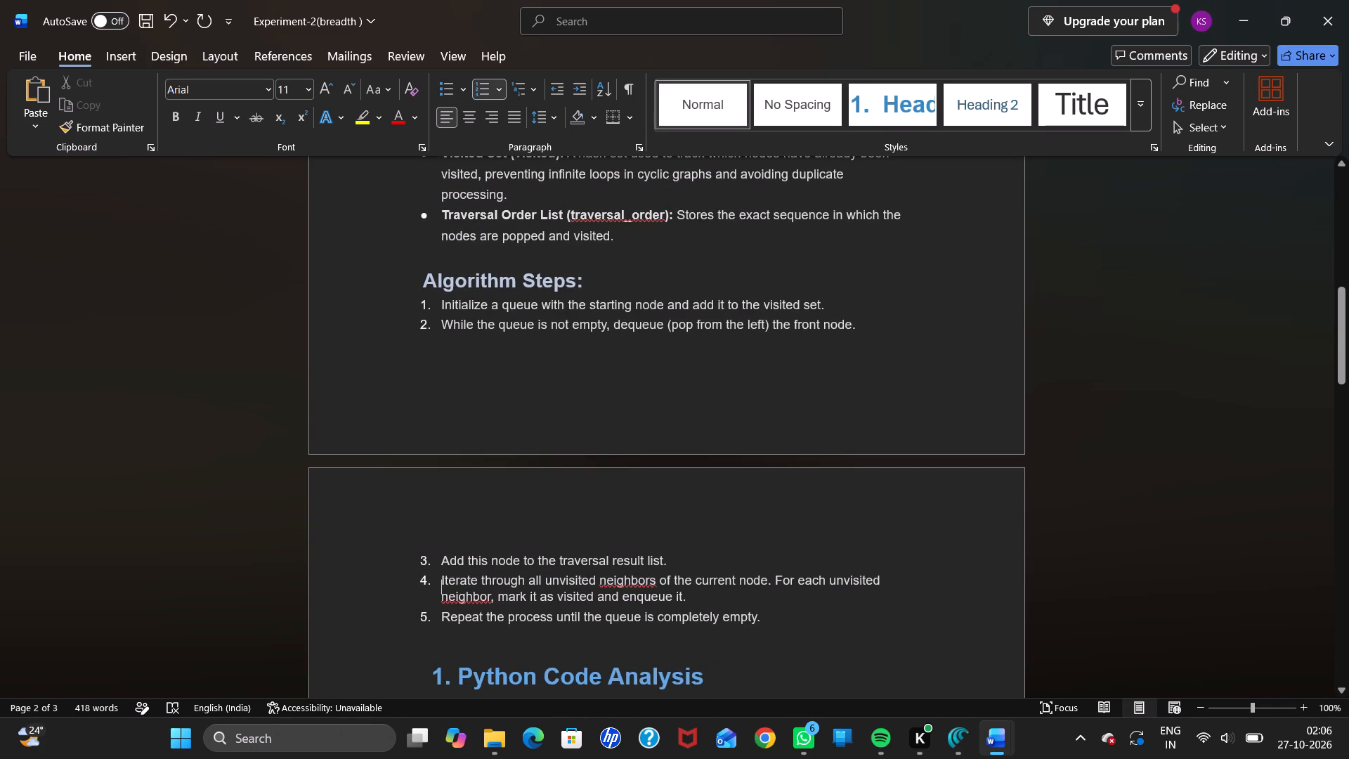
key(Down)
key(Down)
key(Down)
key(Down)
key(Down)
key(Down)
key(Down)
key(Down)
key(Down)
key(Down)
key(Down)
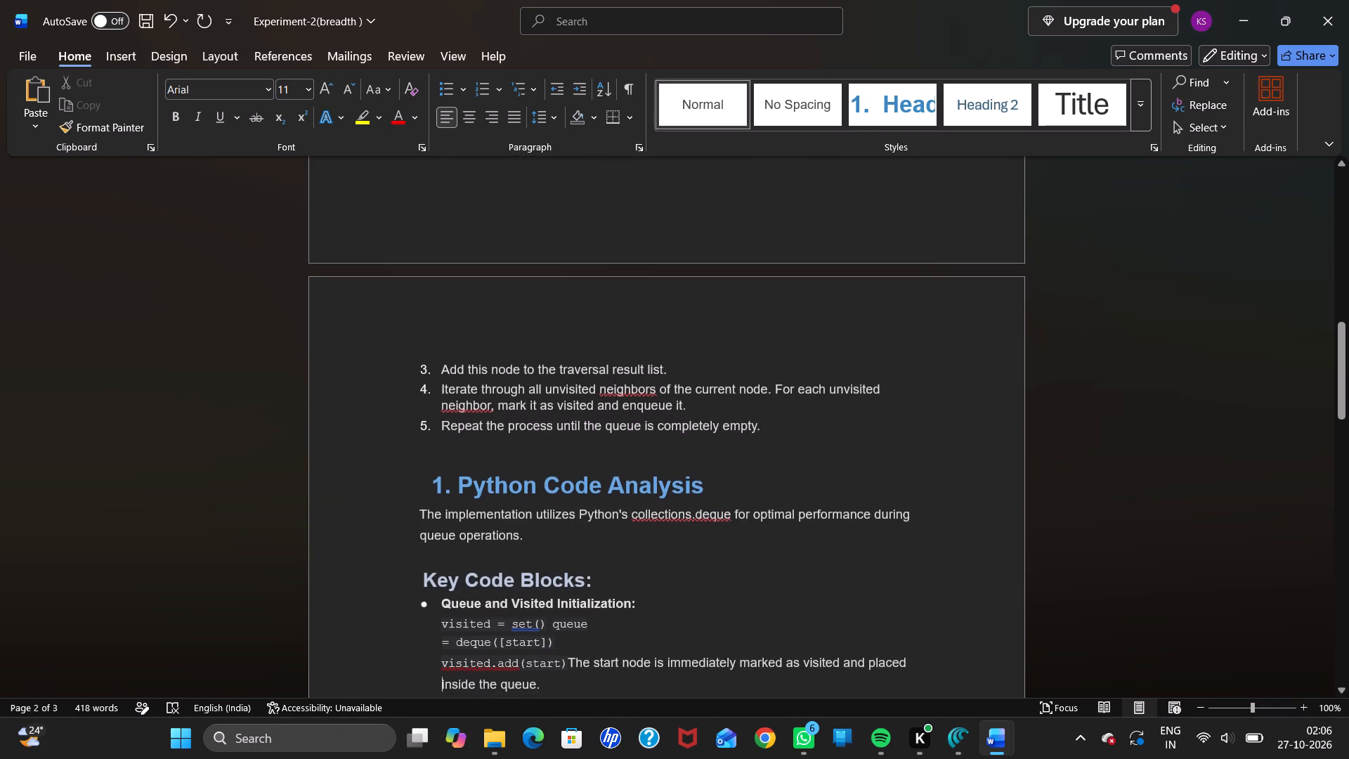
key(Down)
key(Down)
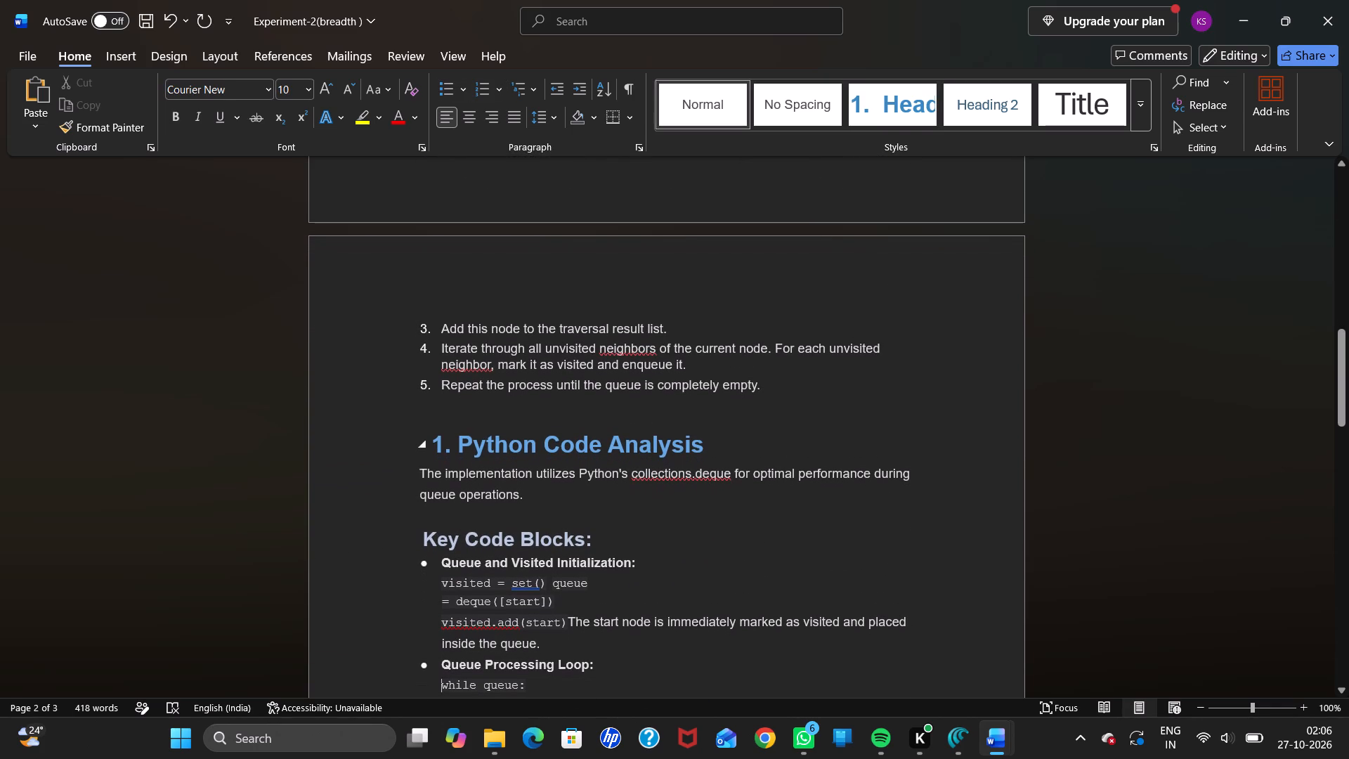
key(Down)
key(Up)
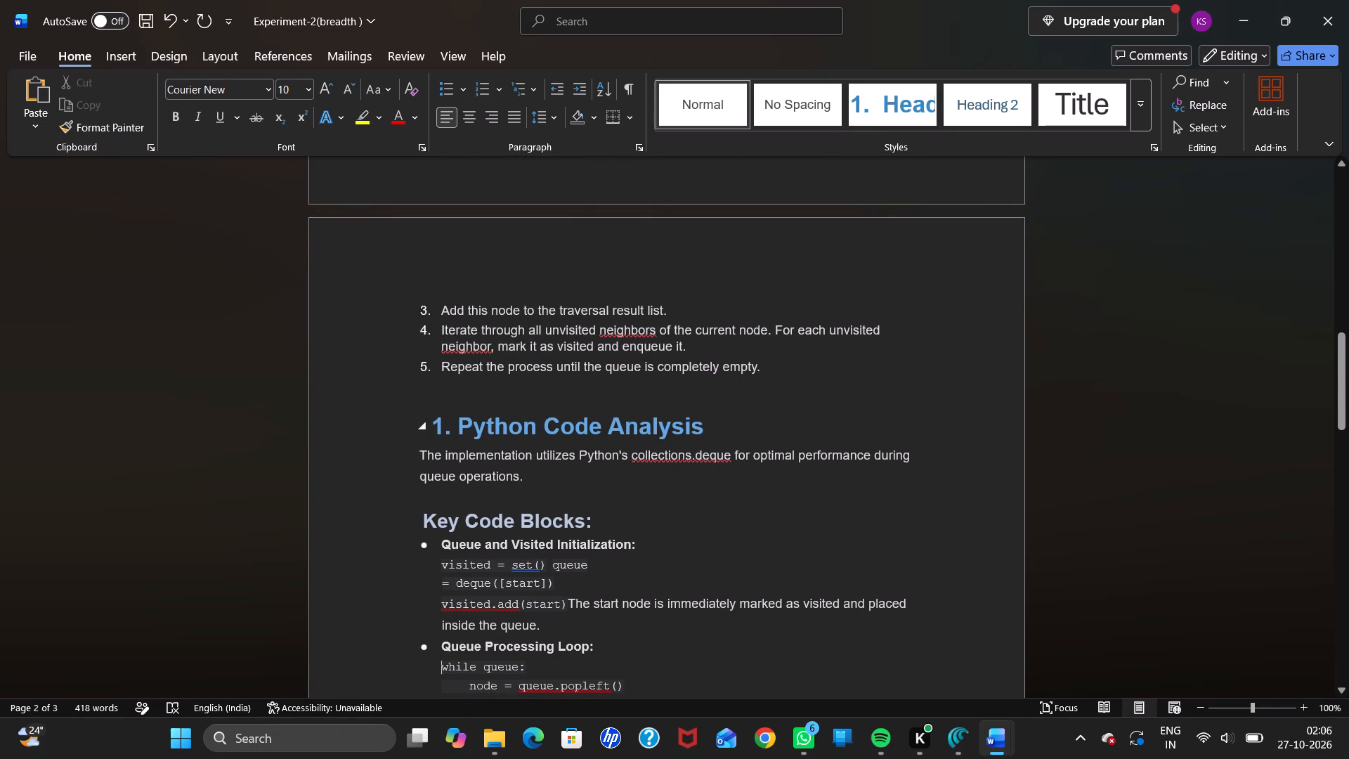
key(Up)
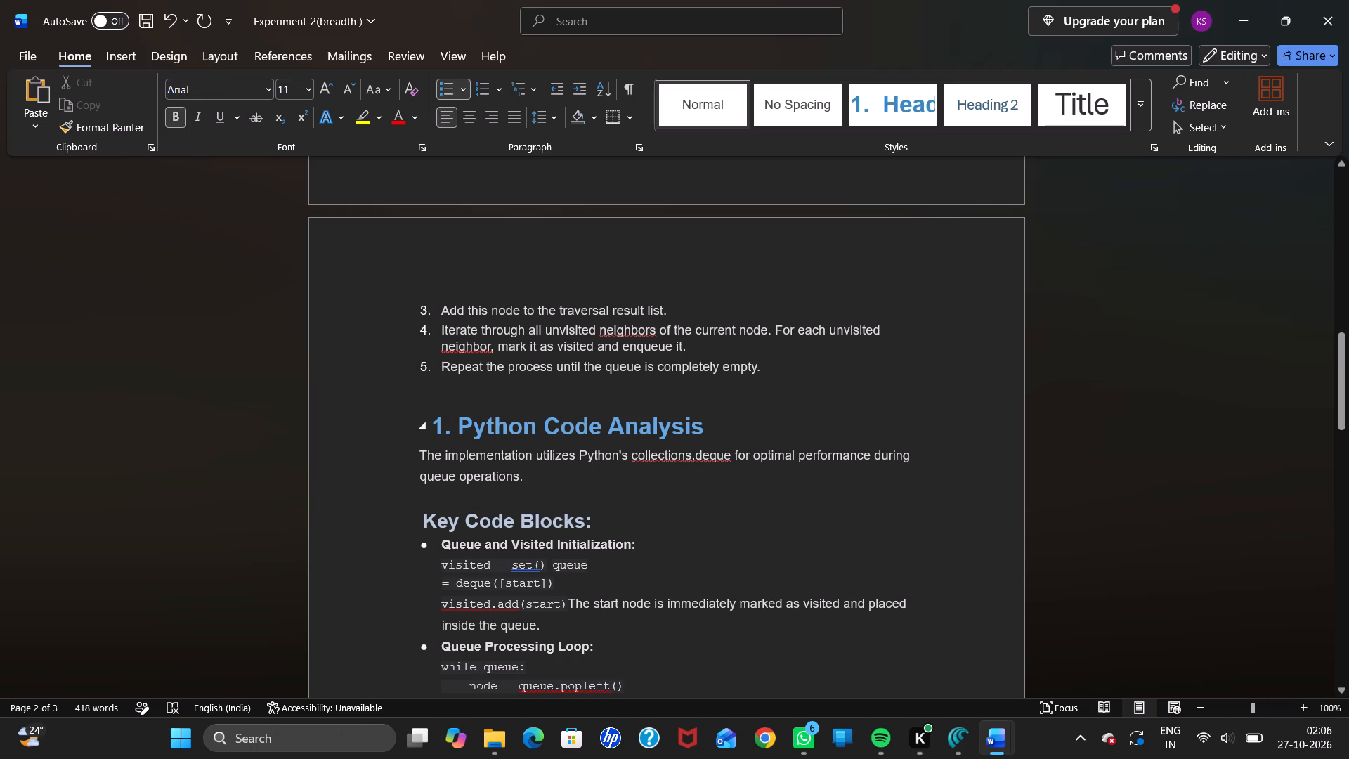
click(458, 431)
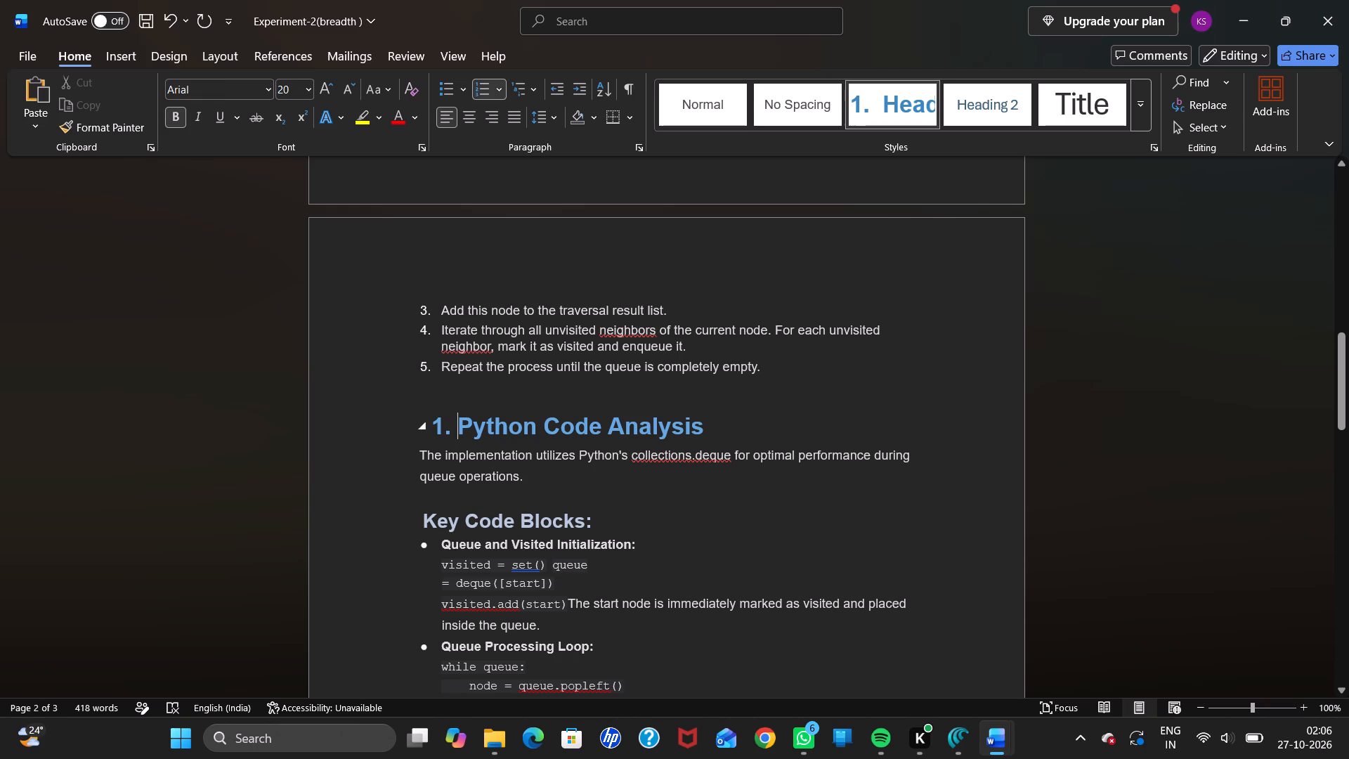
key(BackSpace)
key(BackSpace)
key(BackSpace)
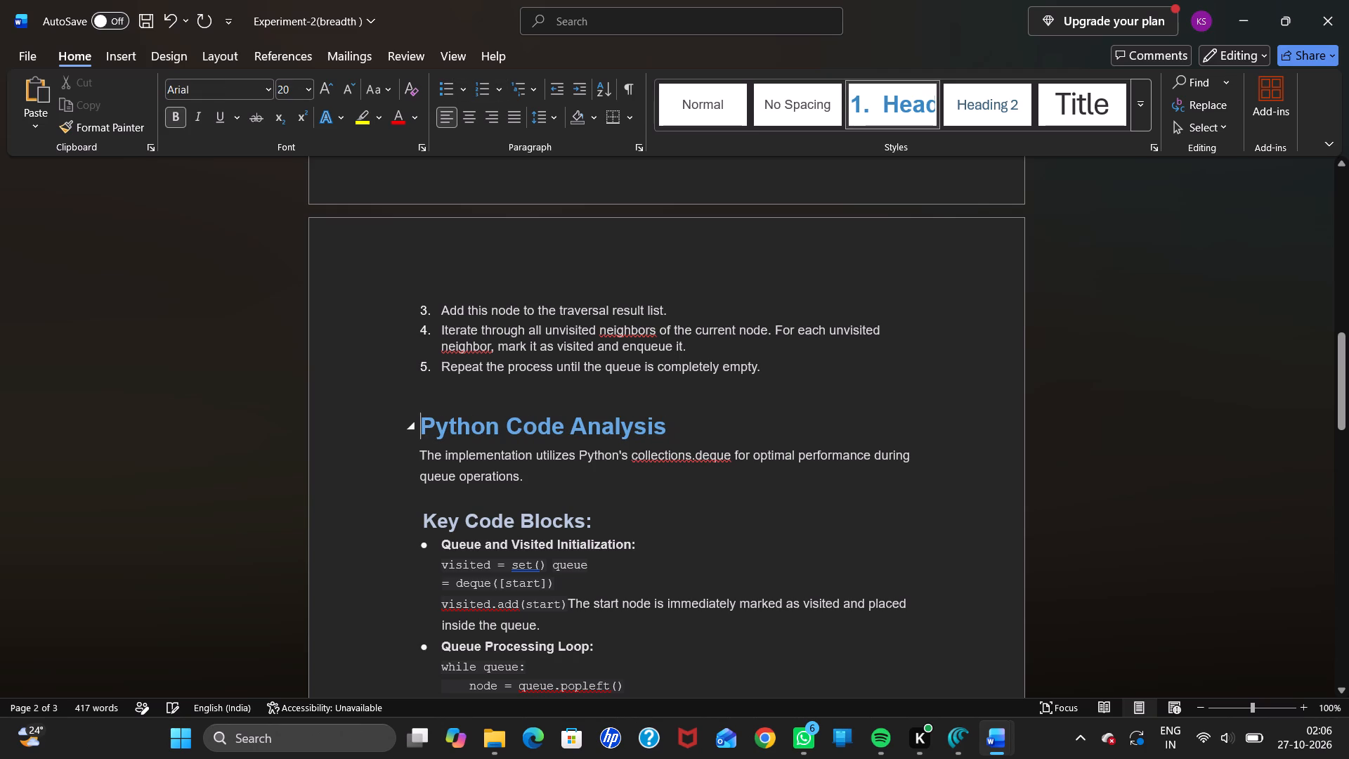
Remove the number from the Complete Python Code heading.
key(Down)
key(Down)
key(Down)
key(Down)
key(Down)
key(Down)
key(Down)
key(Down)
key(Down)
key(Down)
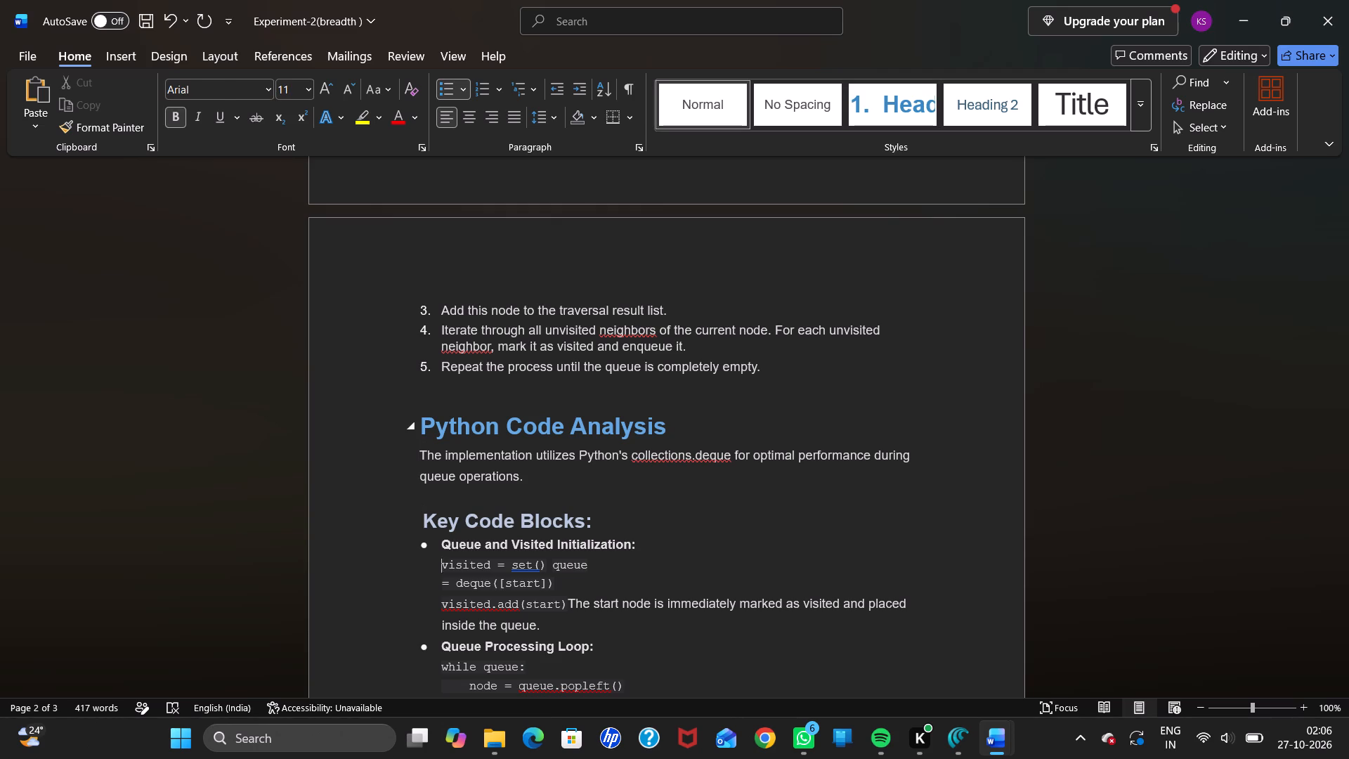
scroll(599, 427, down, 2)
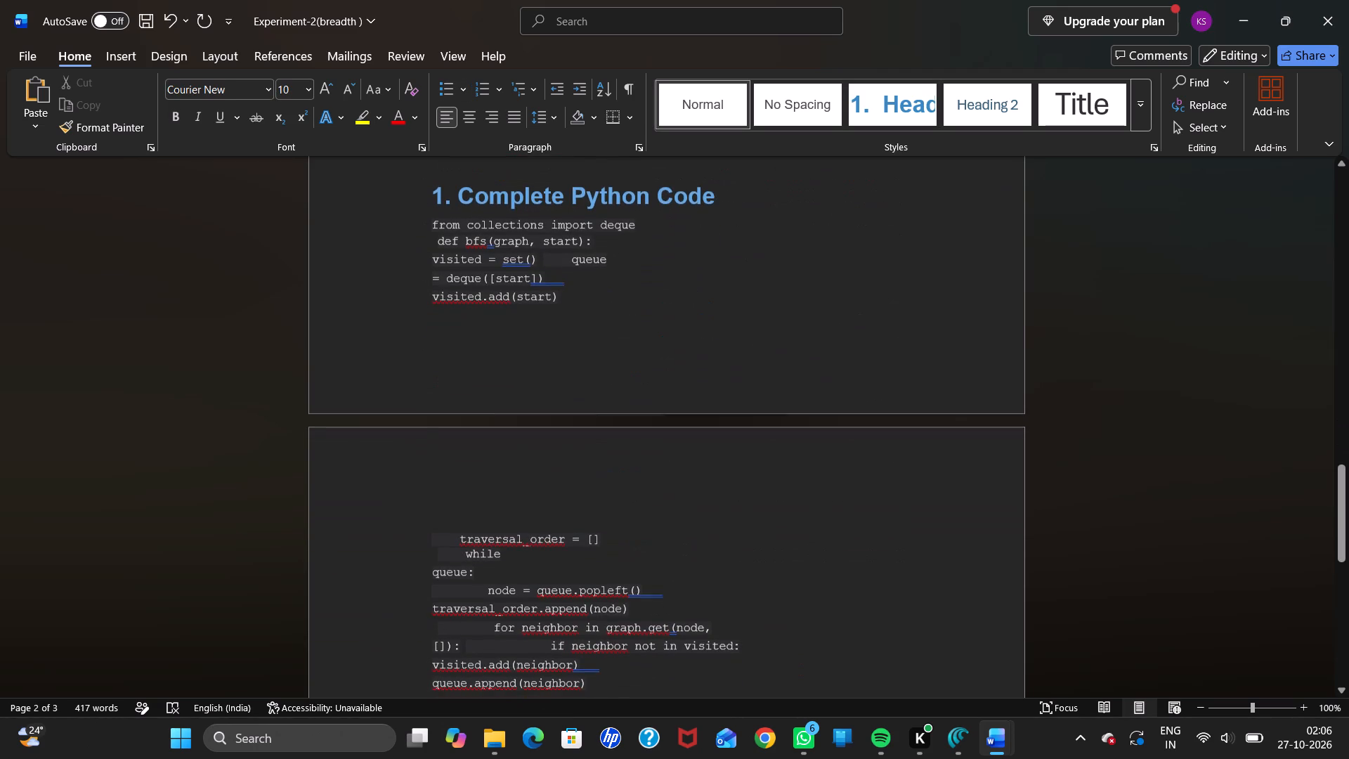
scroll(599, 427, down, 2)
scroll(481, 238, up, 2)
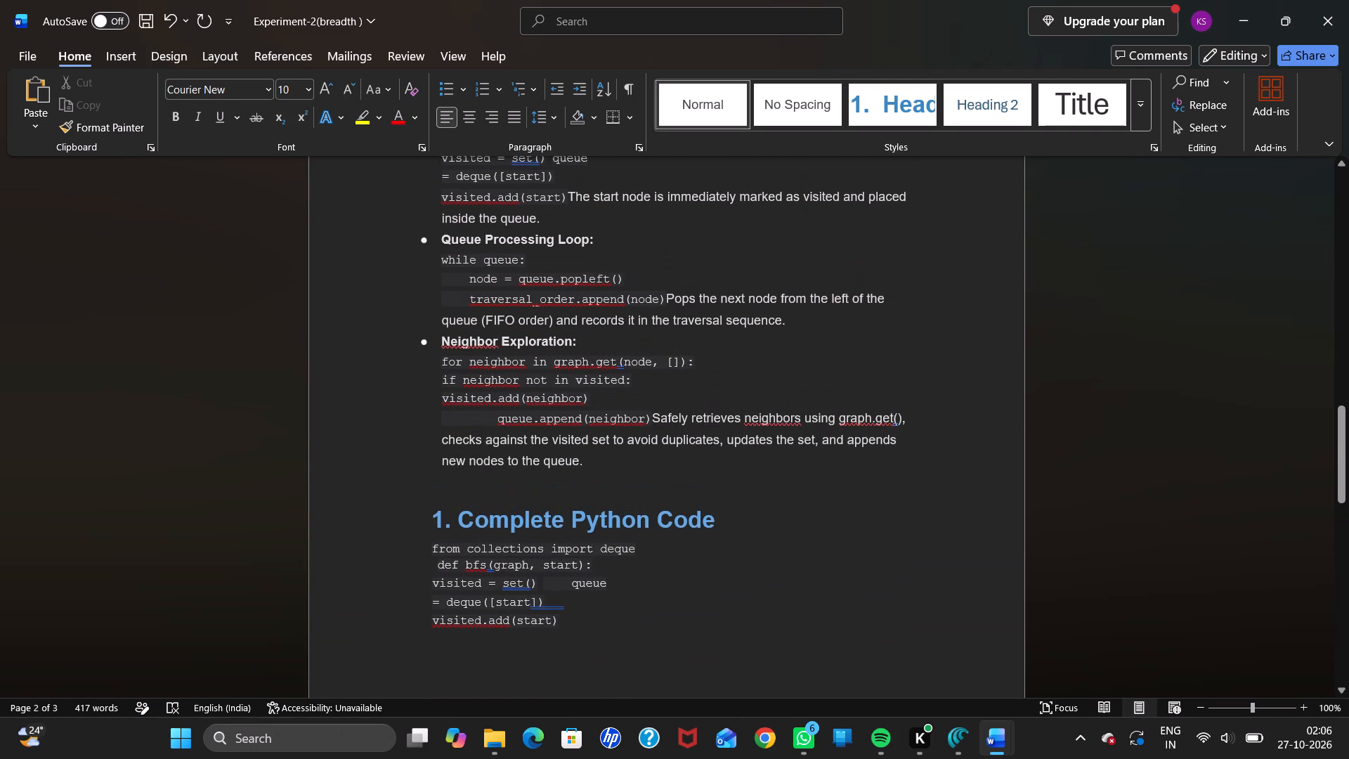
click(455, 517)
key(BackSpace)
key(BackSpace)
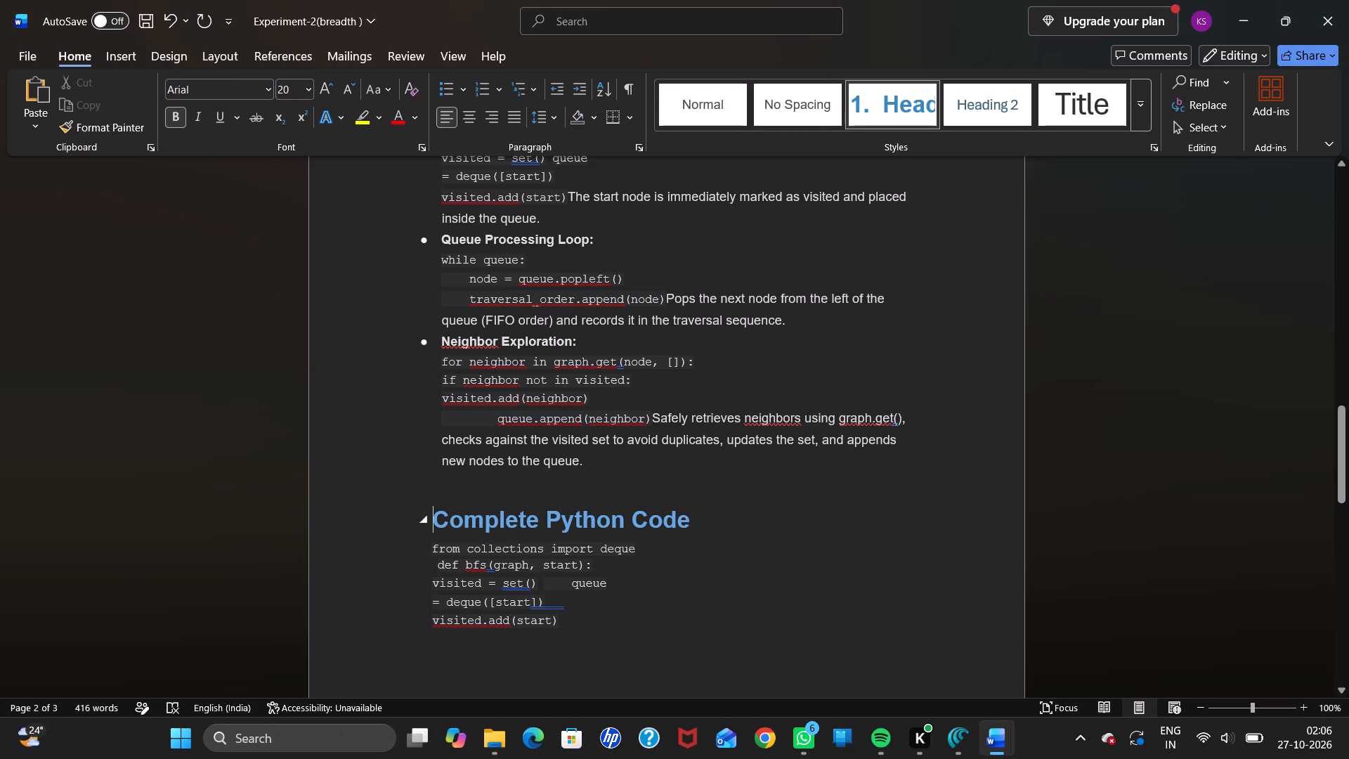
Delete the "5." prefix from the Output heading on the last page.
scroll(504, 636, down, 4)
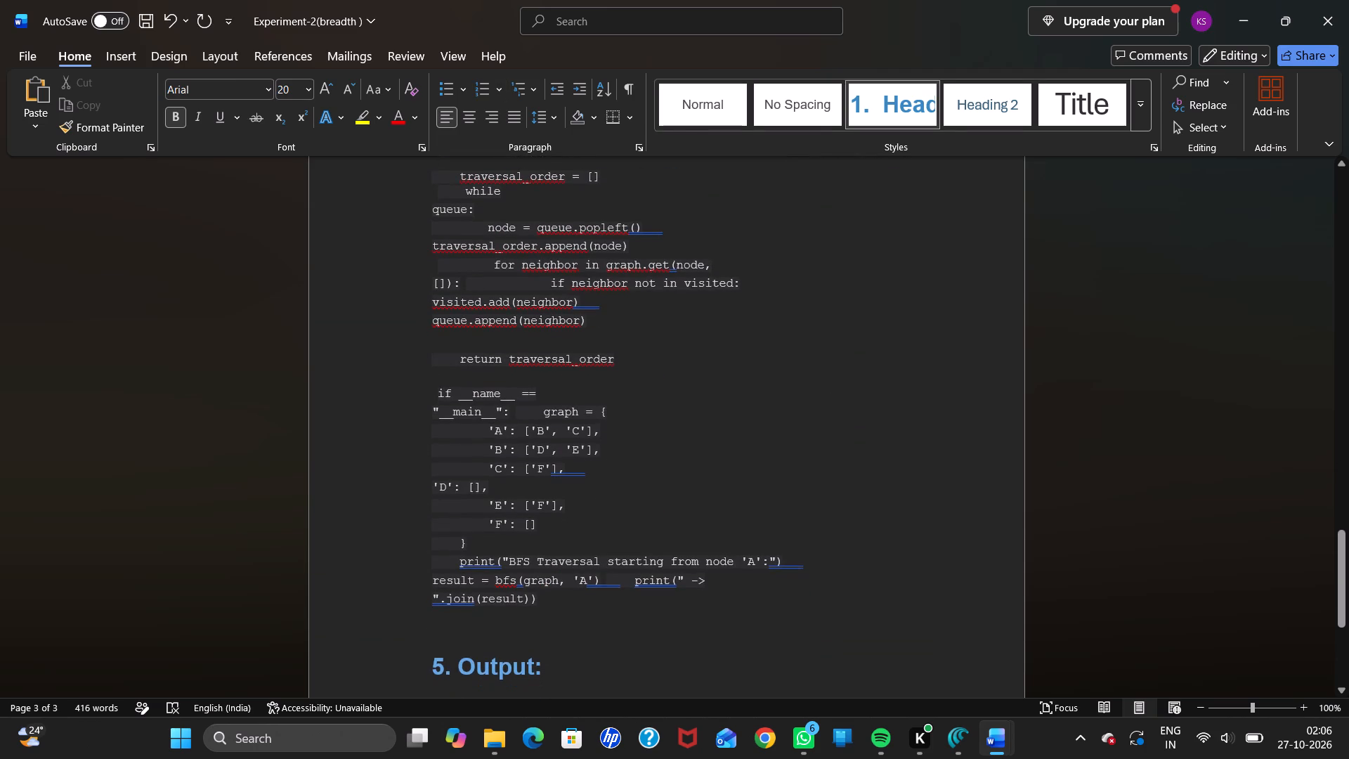
scroll(540, 550, down, 2)
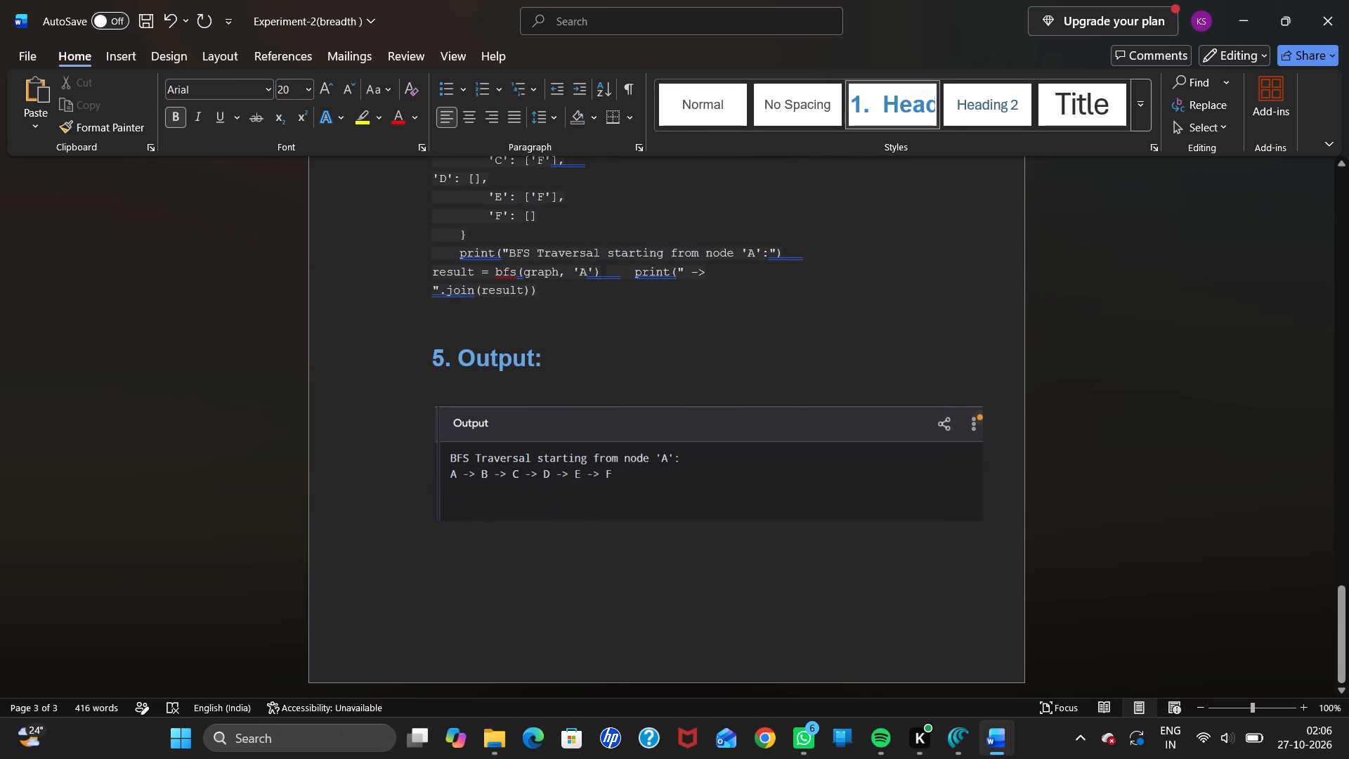
click(457, 358)
key(BackSpace)
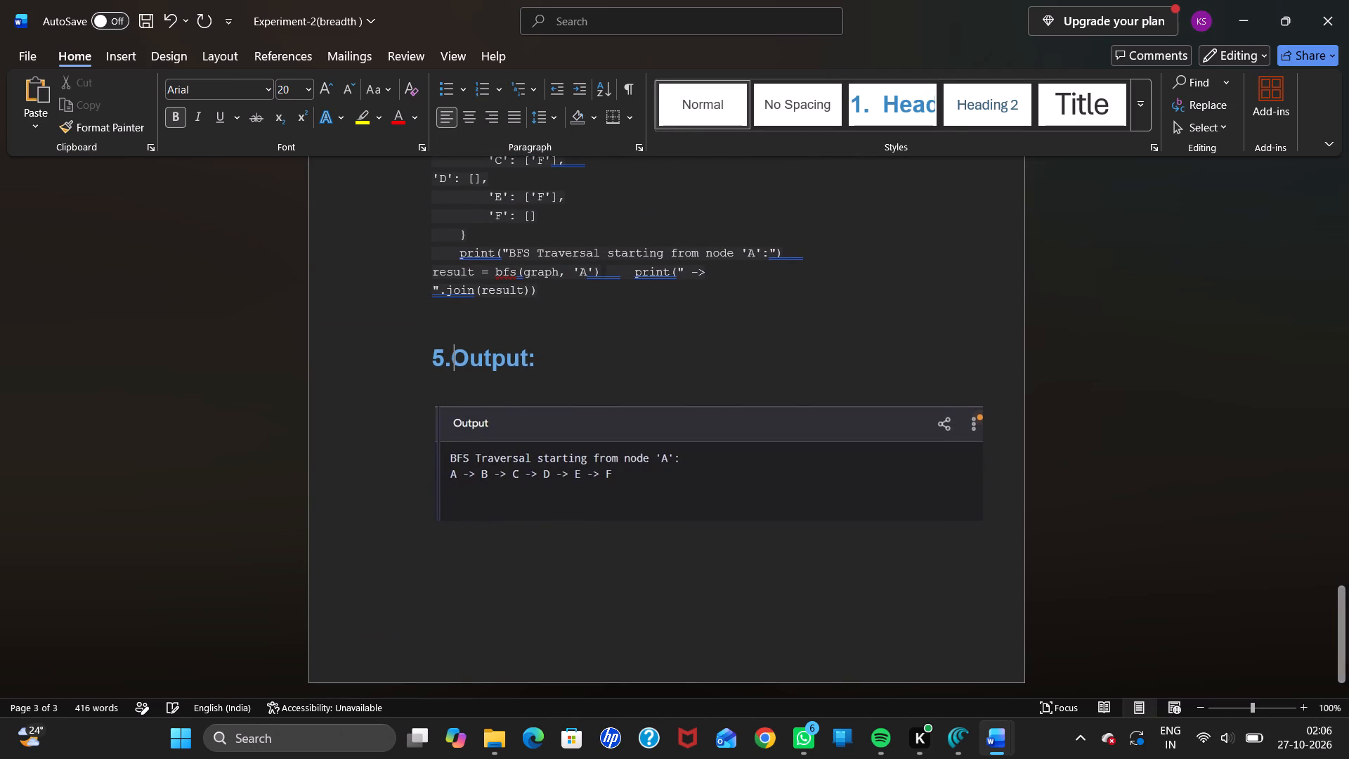
key(BackSpace)
key(BackSpace)
Start turning on AutoSave for the Experiment-2 document.
scroll(518, 499, down, 3)
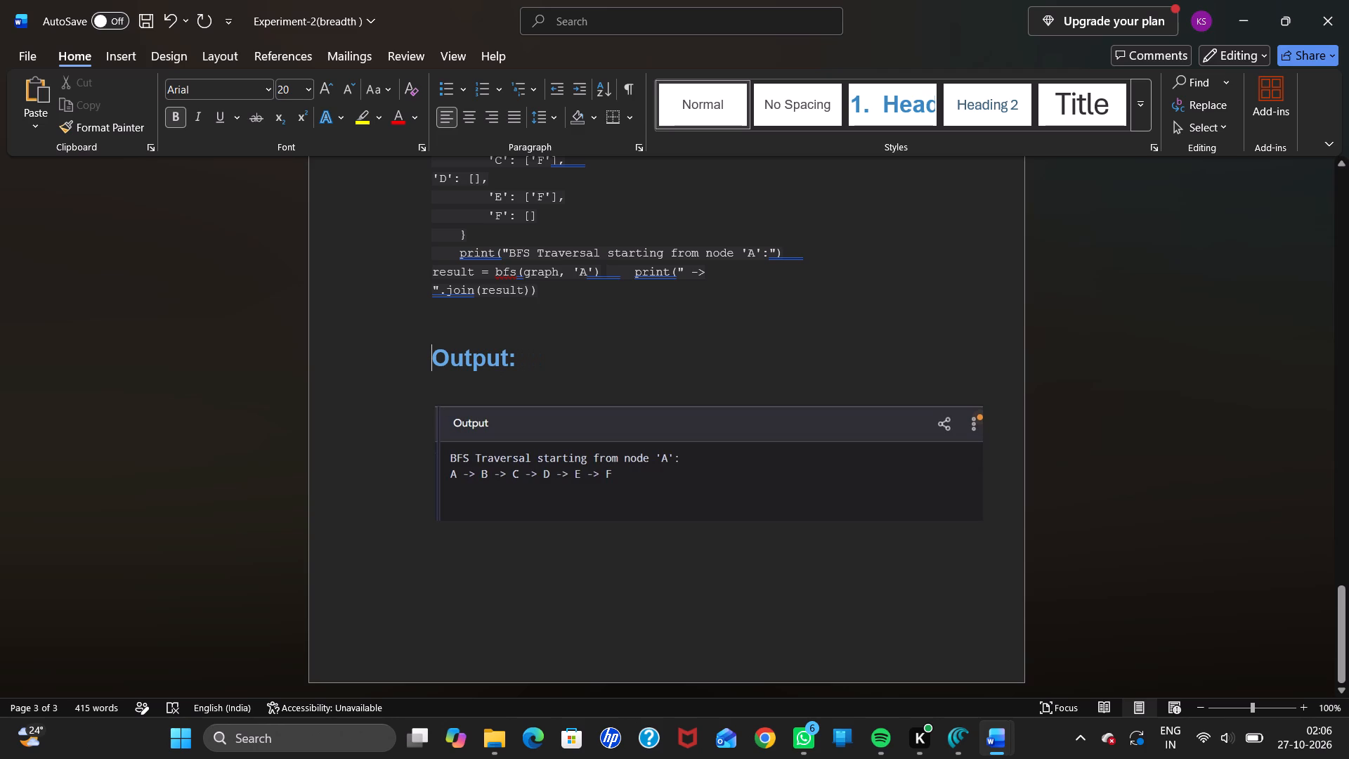
scroll(518, 499, down, 4)
scroll(518, 499, up, 11)
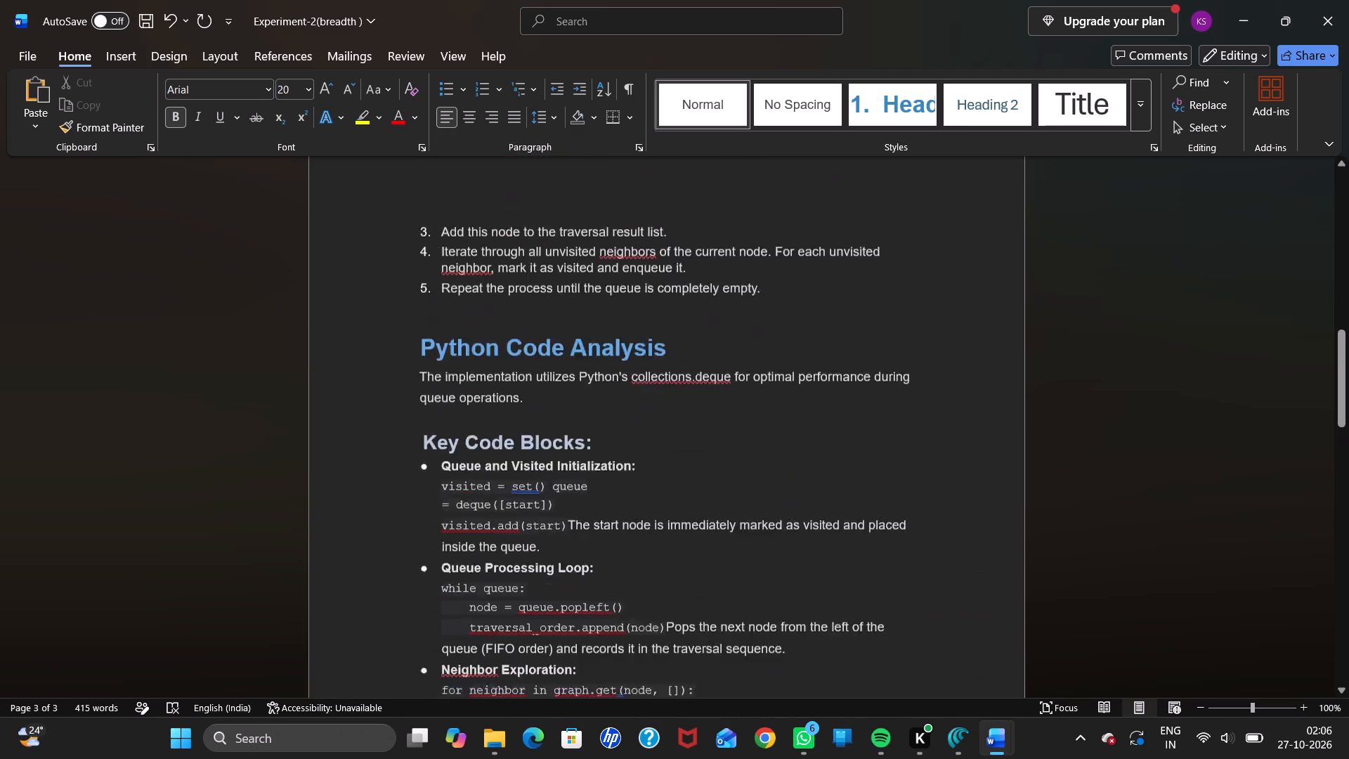
scroll(518, 499, up, 10)
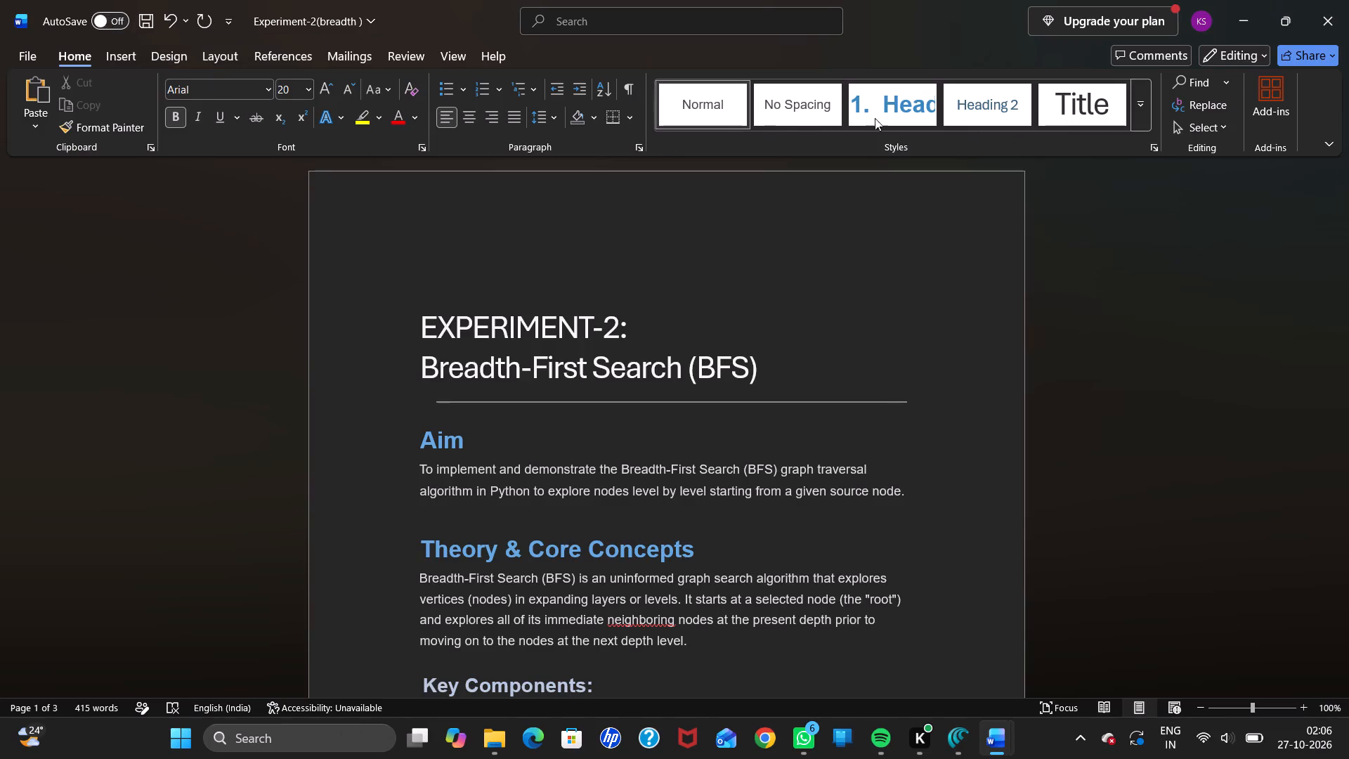
click(113, 22)
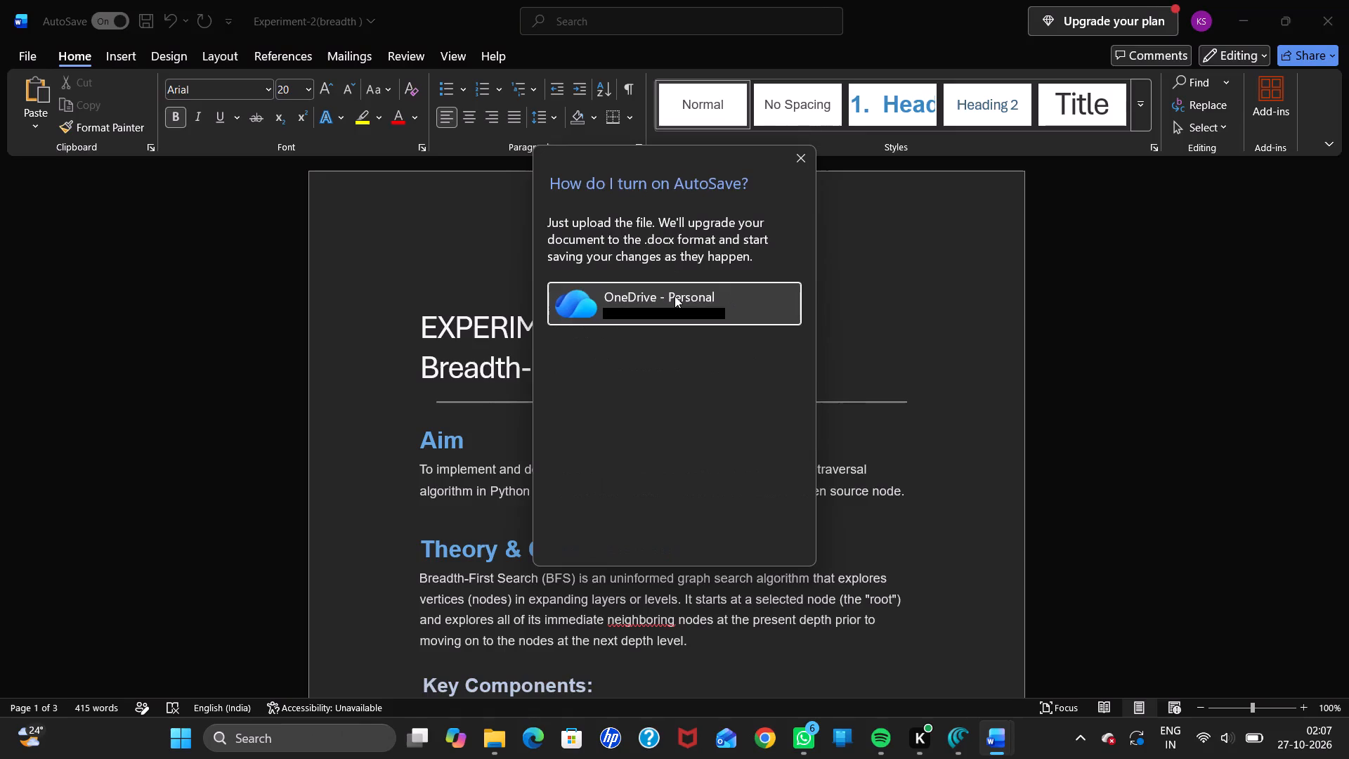
Upload the Experiment-2 document to the personal OneDrive so that AutoSave is turned on.
click(674, 297)
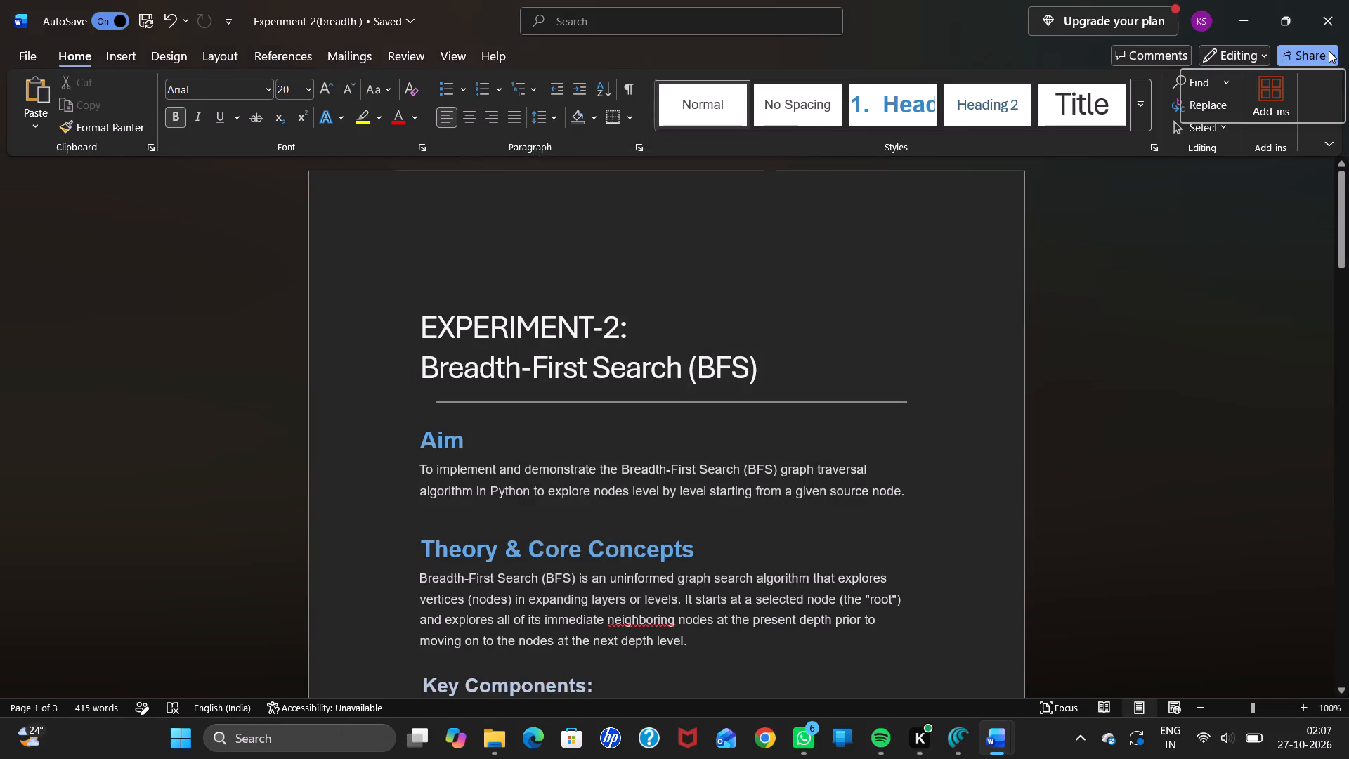
Create a copyable sharing link for the Experiment-2 (breadth) document.
click(1329, 51)
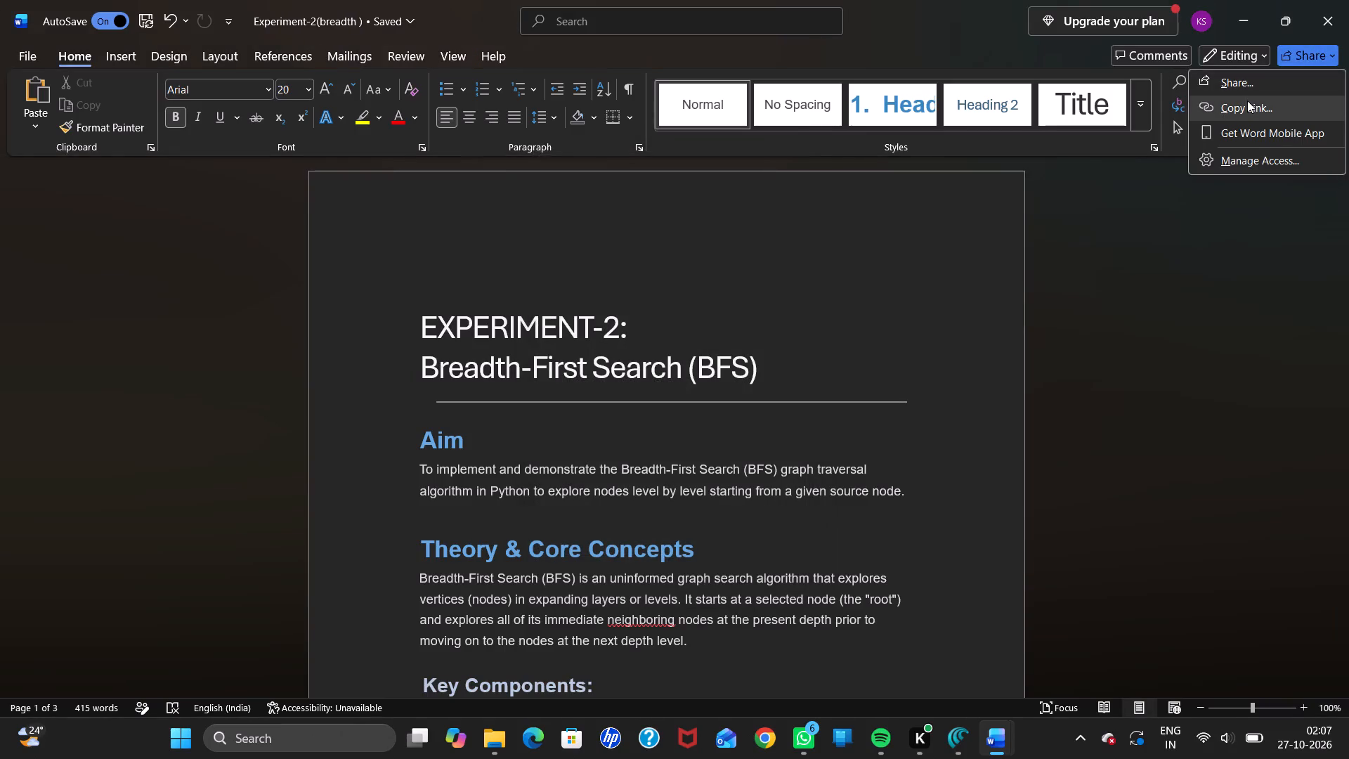
click(1247, 100)
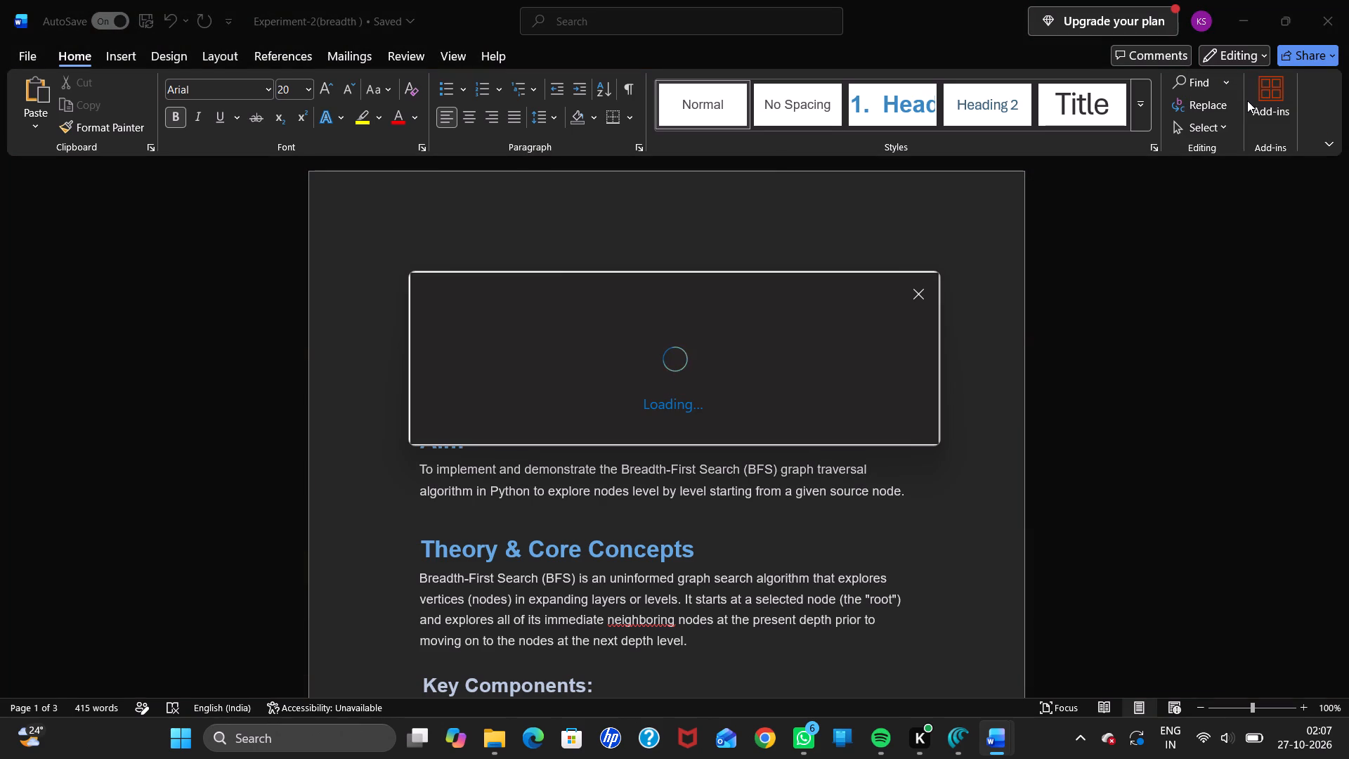
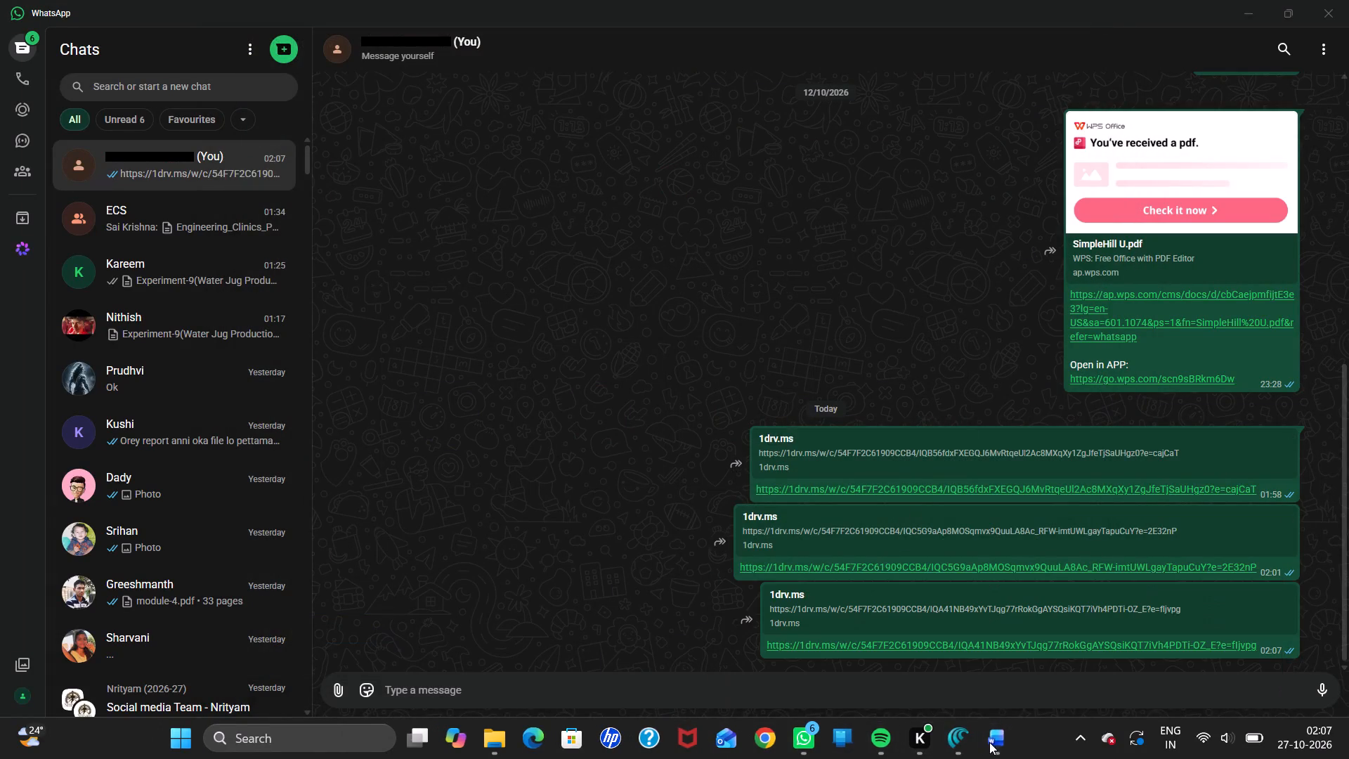
click(989, 742)
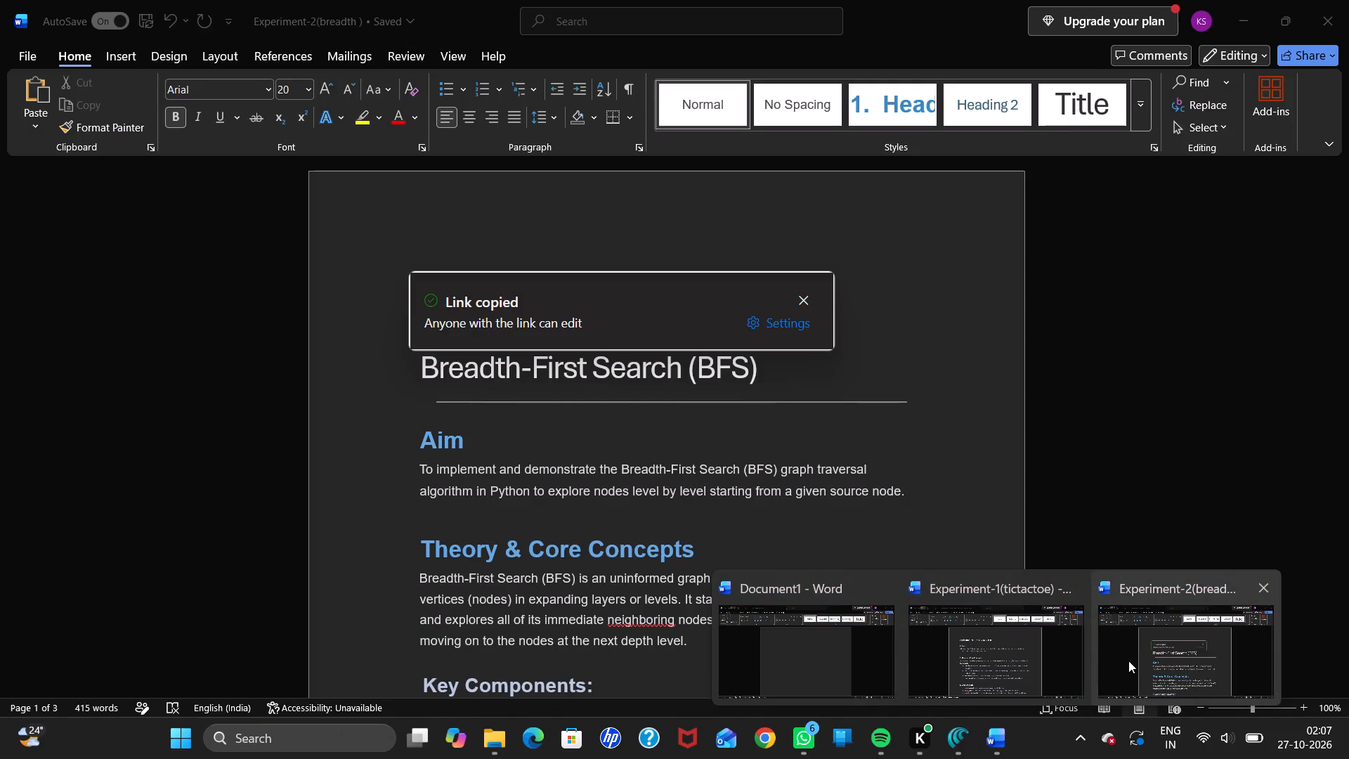
click(1128, 661)
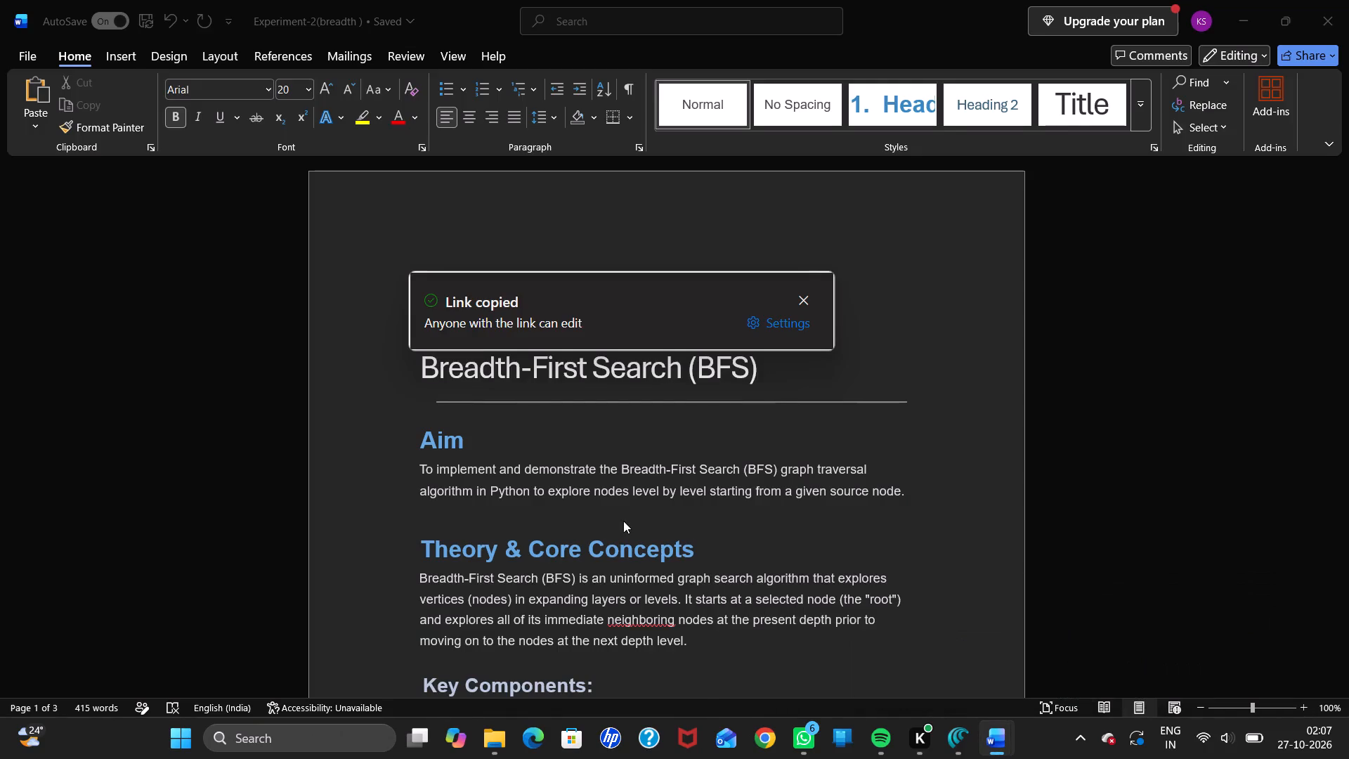
Dismiss the link-copied notice over the Experiment-2 document.
click(805, 294)
Browse for the Experiment-3(depth) file among the recent files in Home and open it in Word.
click(32, 52)
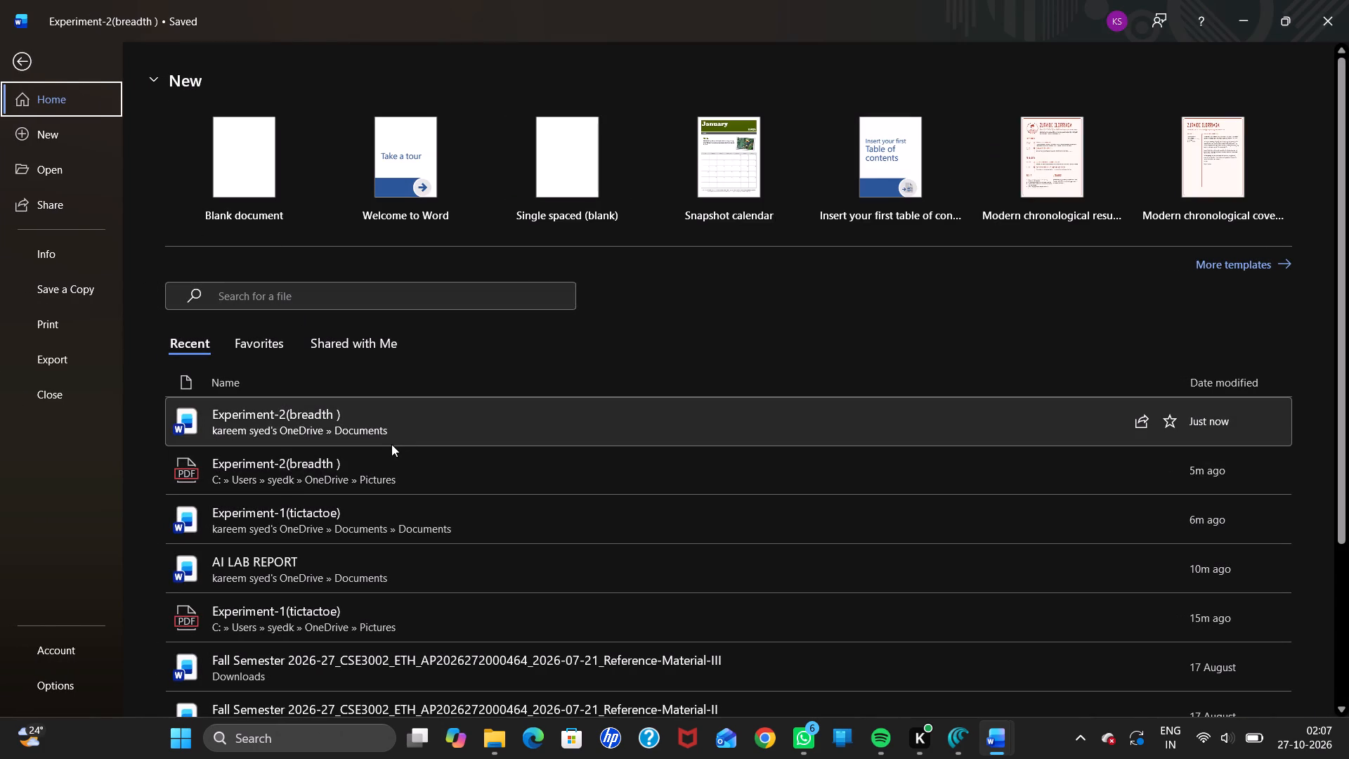
scroll(391, 444, up, 1)
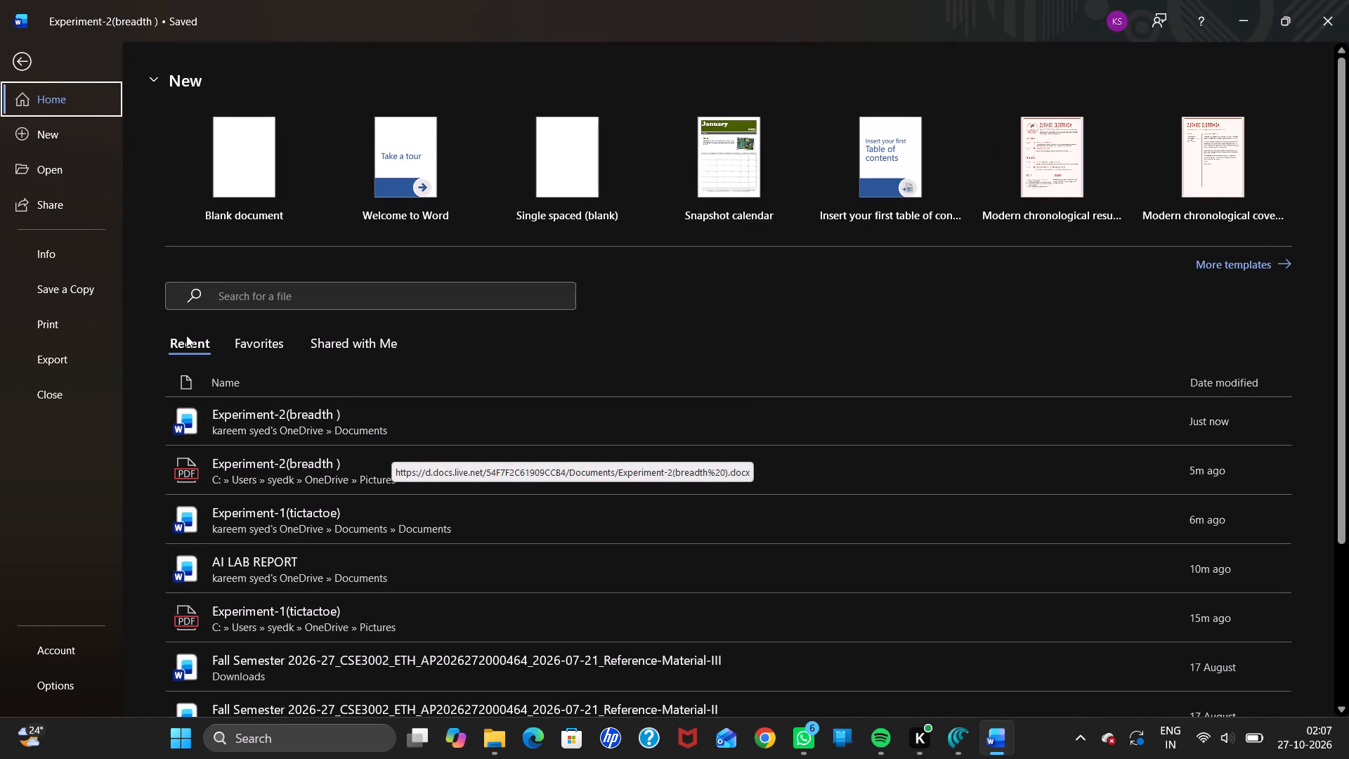
click(53, 176)
click(219, 382)
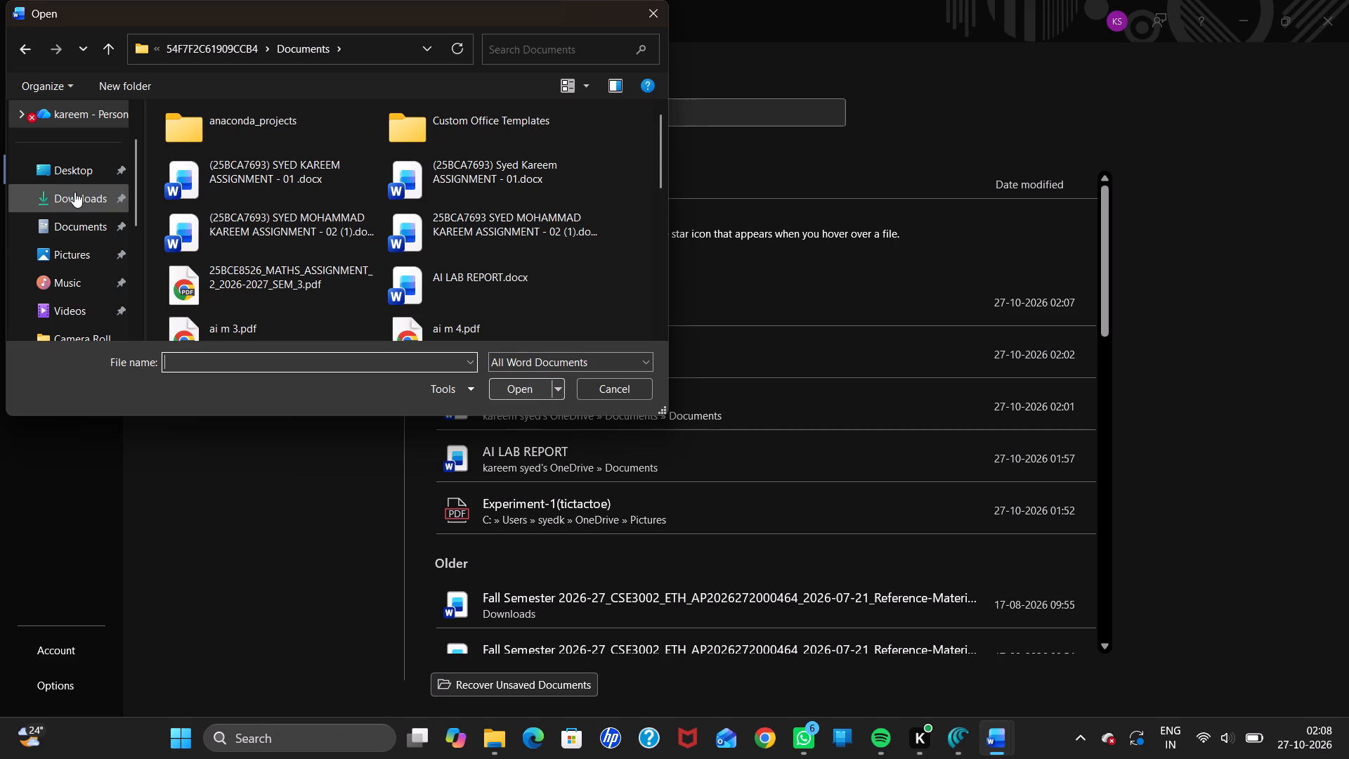
click(92, 103)
scroll(92, 103, up, 3)
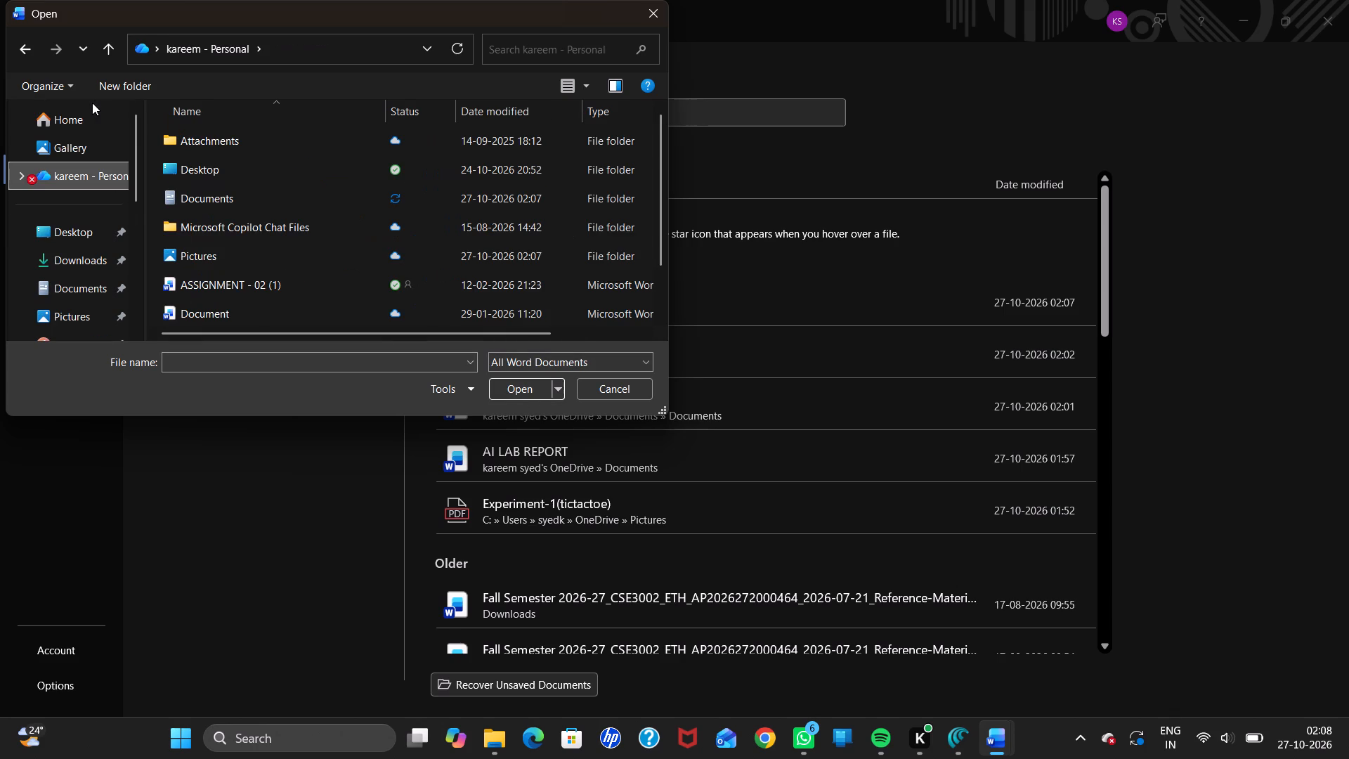
click(82, 126)
scroll(283, 216, down, 1)
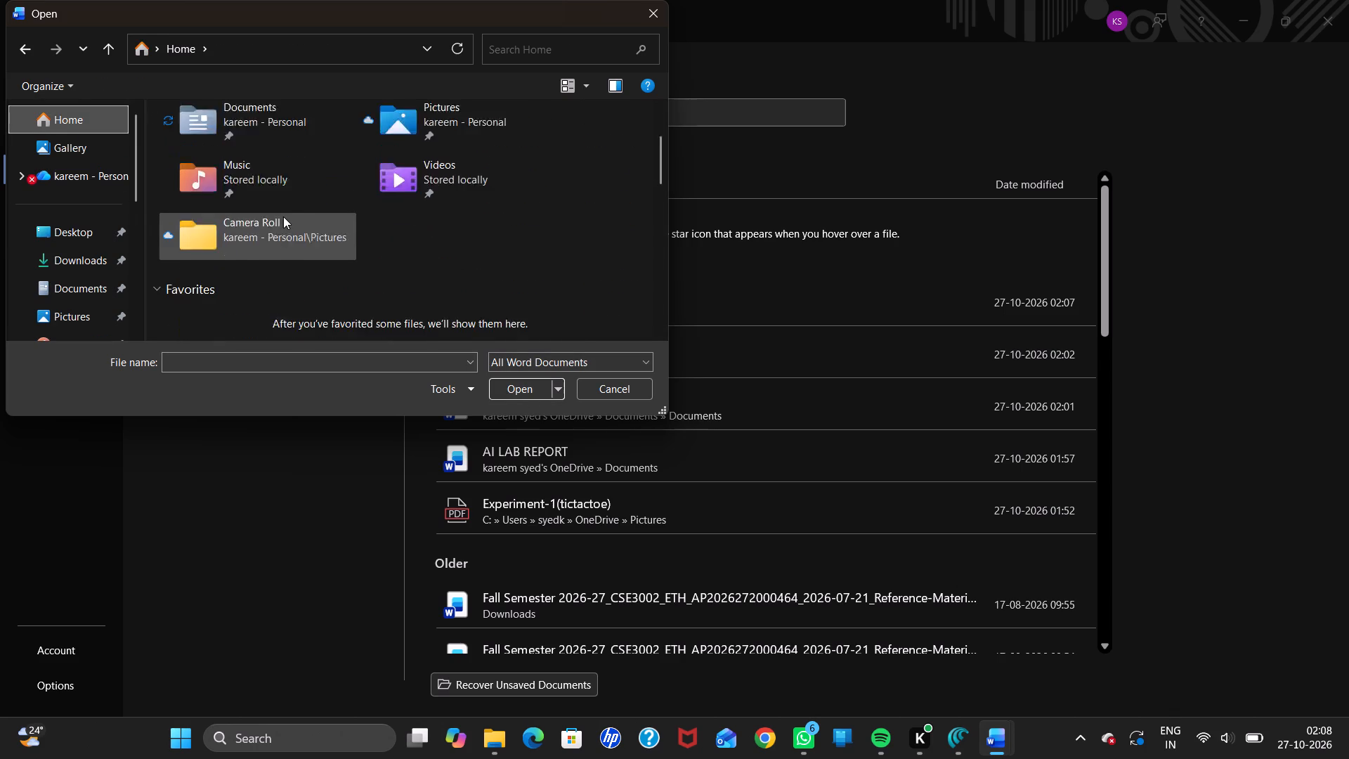
scroll(283, 216, down, 2)
click(285, 240)
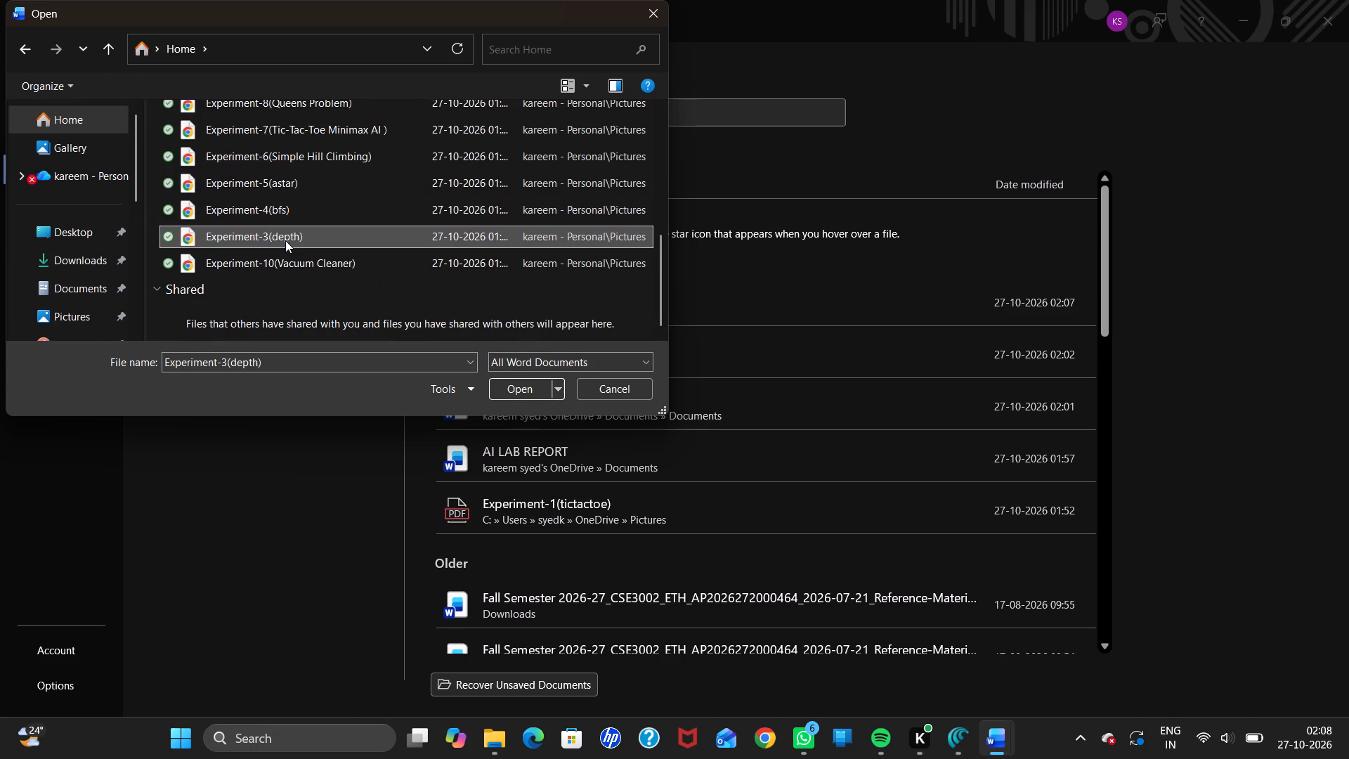
click(516, 388)
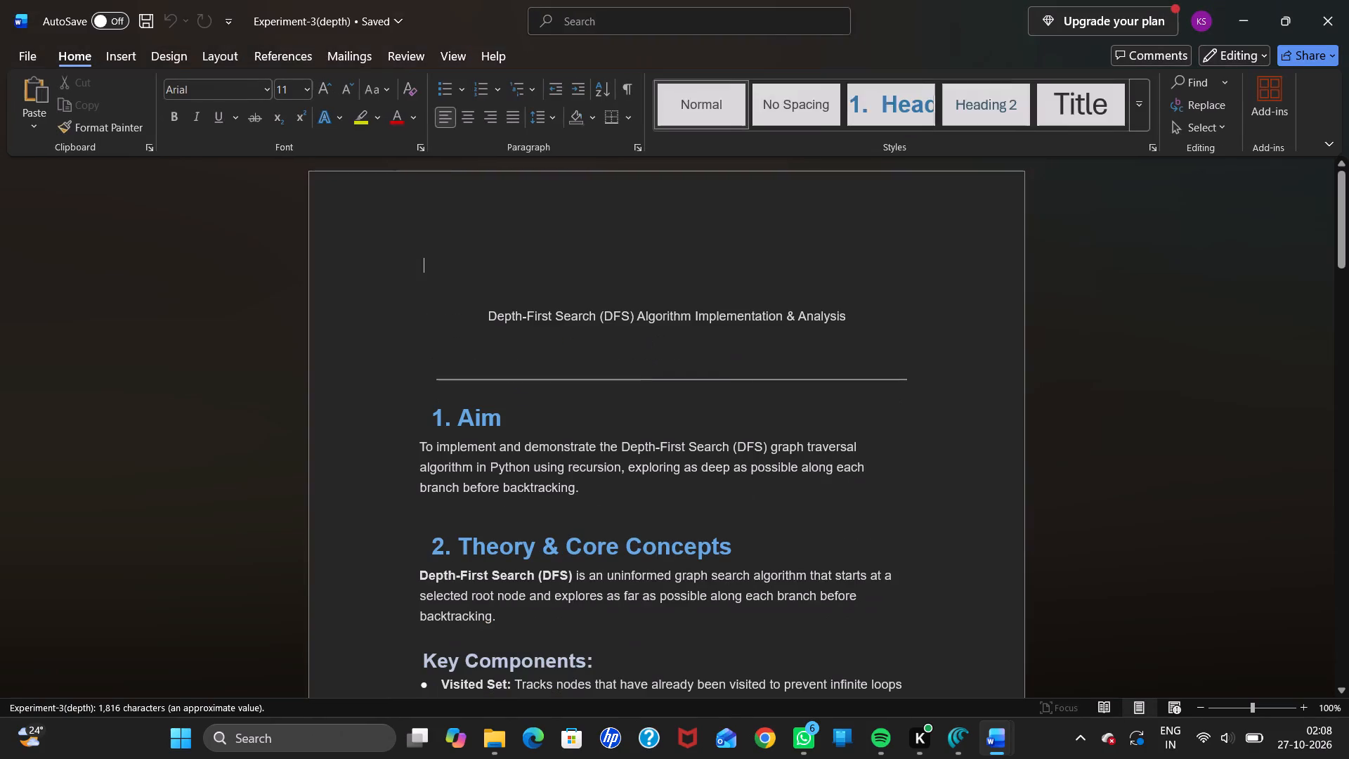
Apply the Title style to the "Depth-First Search (DFS) Algorithm Implementation & Analysis" line.
click(637, 337)
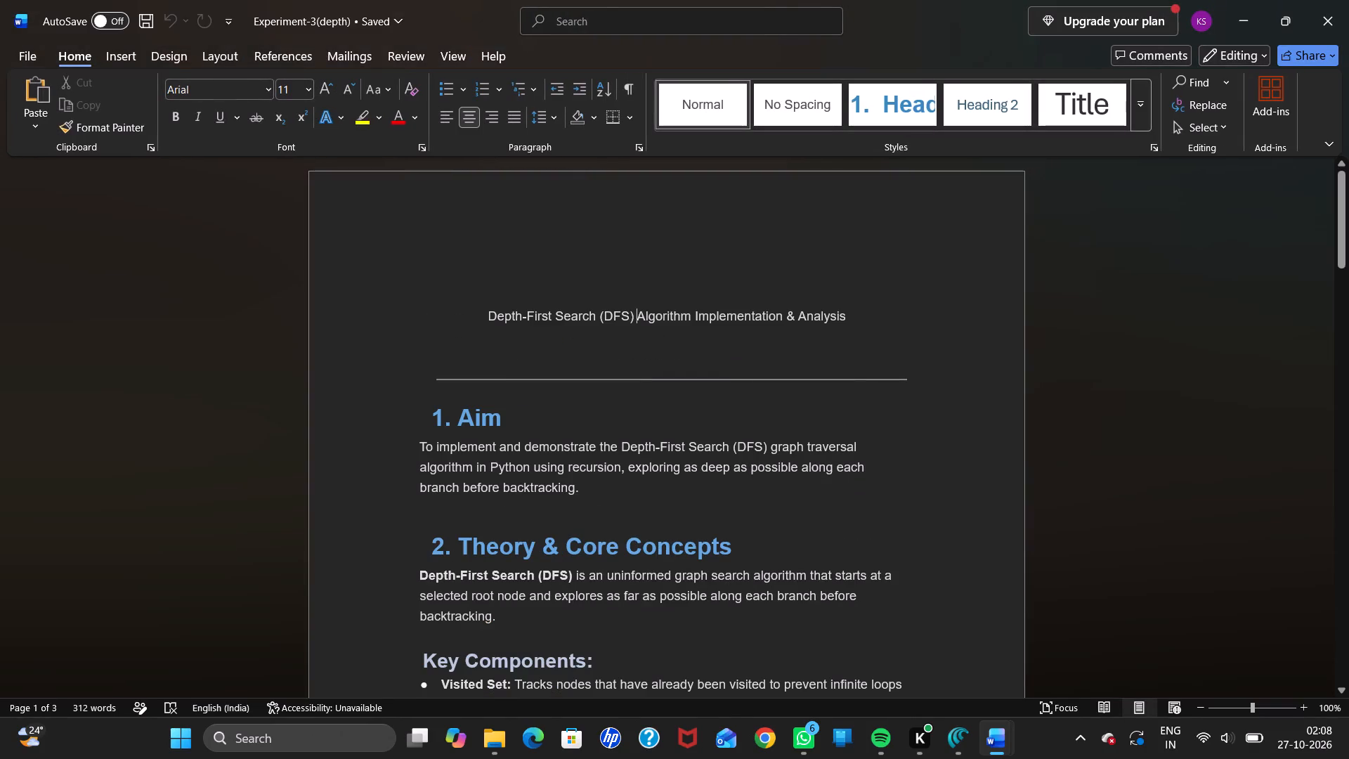
click(488, 317)
click(1067, 131)
click(1078, 115)
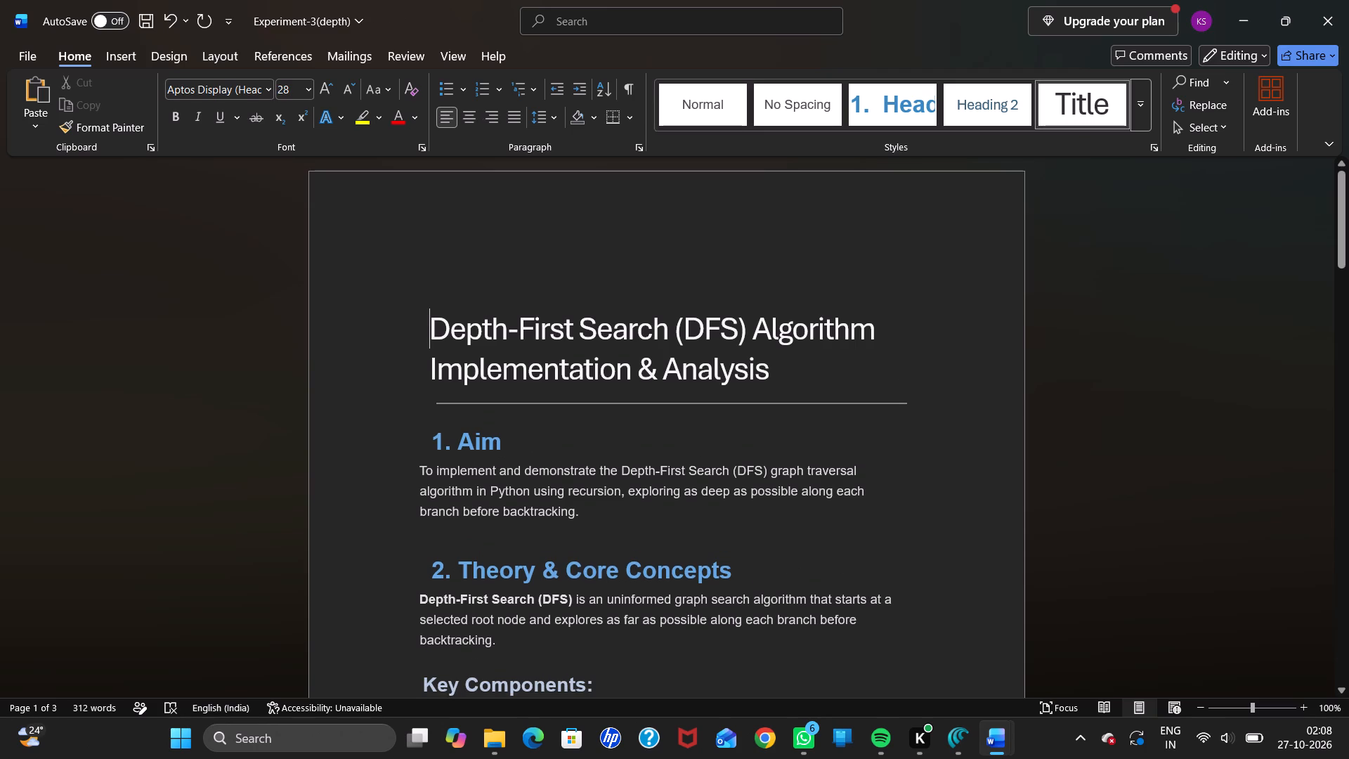
Add a line reading "EXPERIMENT-3:" above the Depth-First Search title.
key(e)
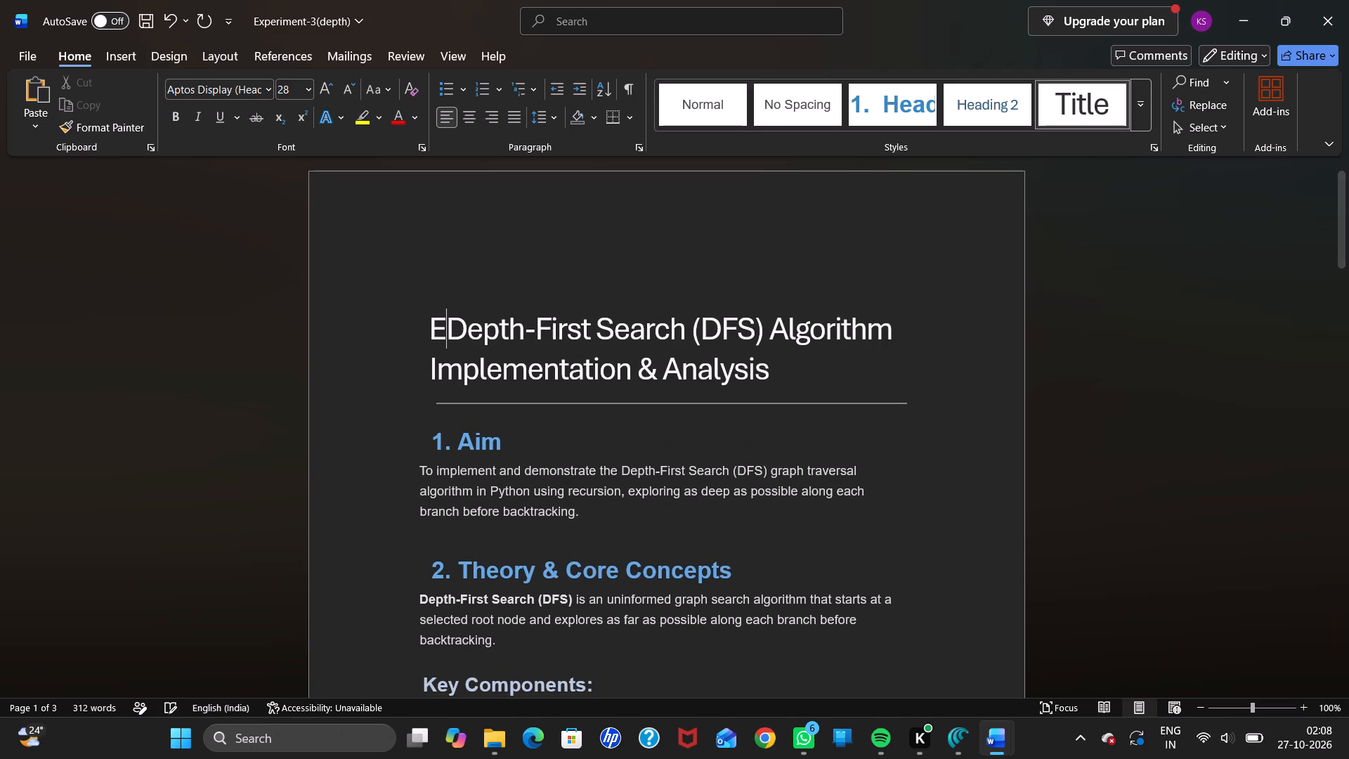
key(BackSpace)
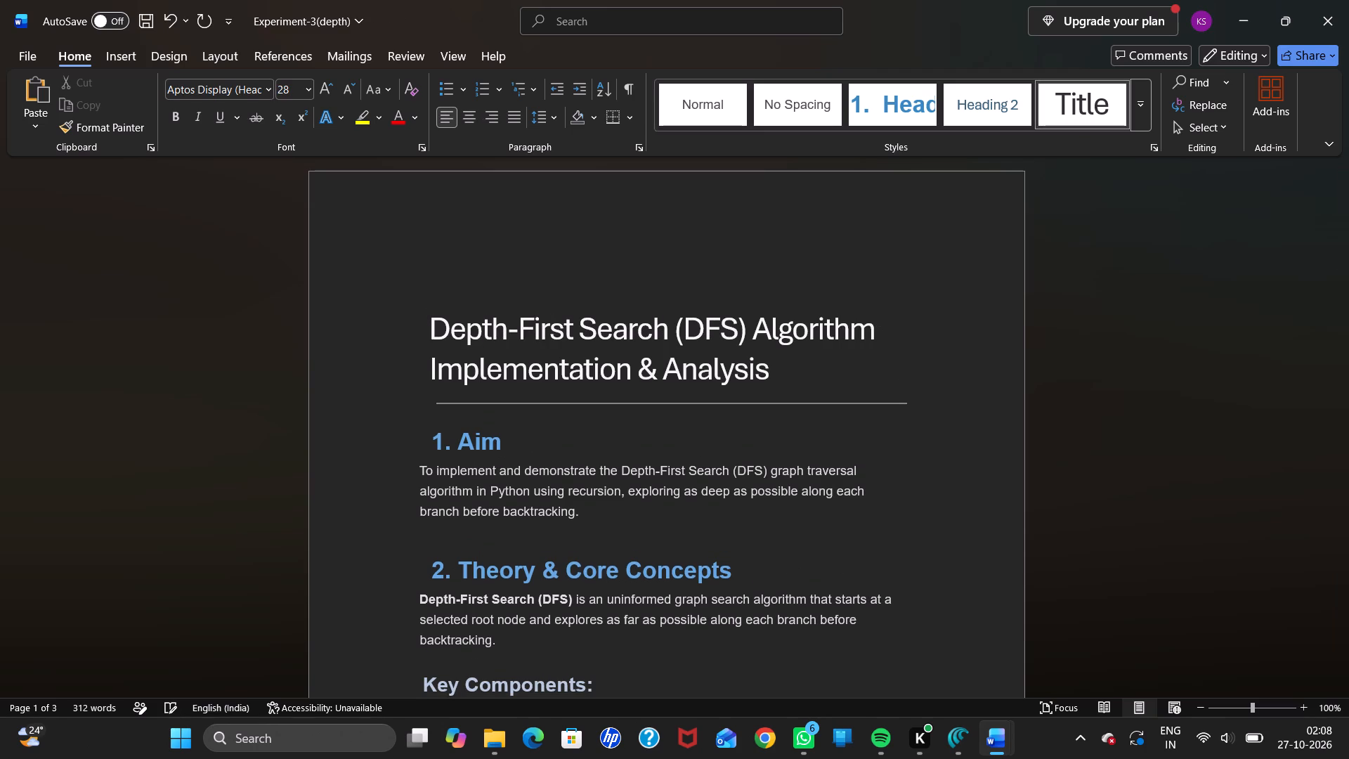
key(Up)
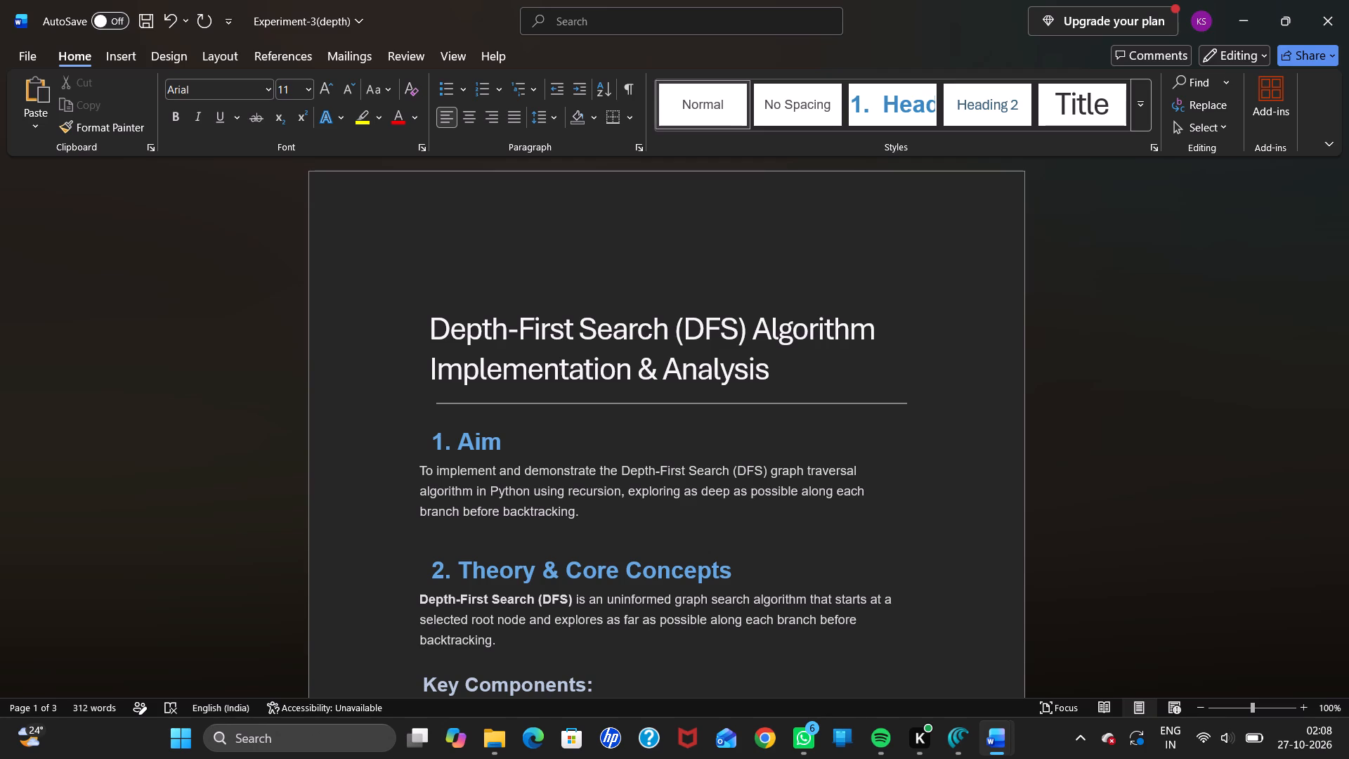
key(Down)
key(Return)
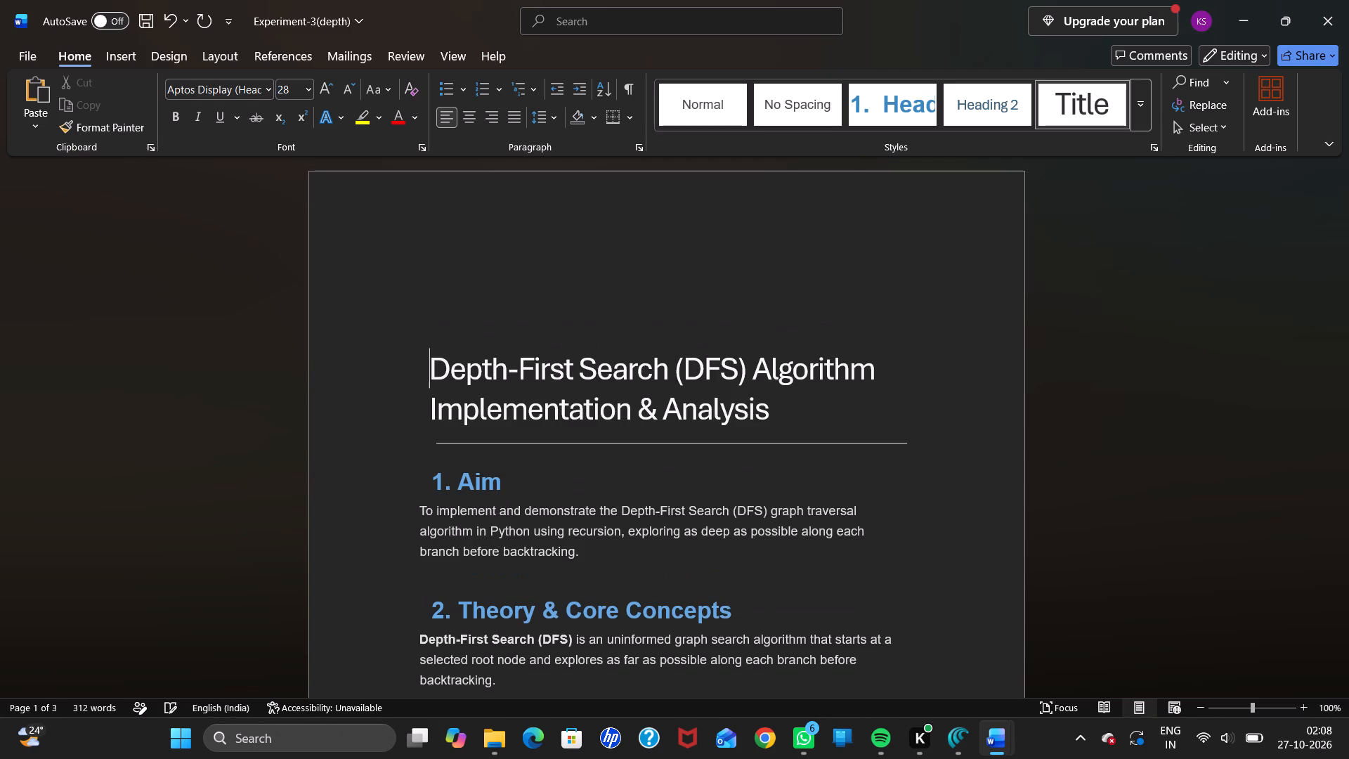
key(Up)
text(EXPER)
text(IMENT)
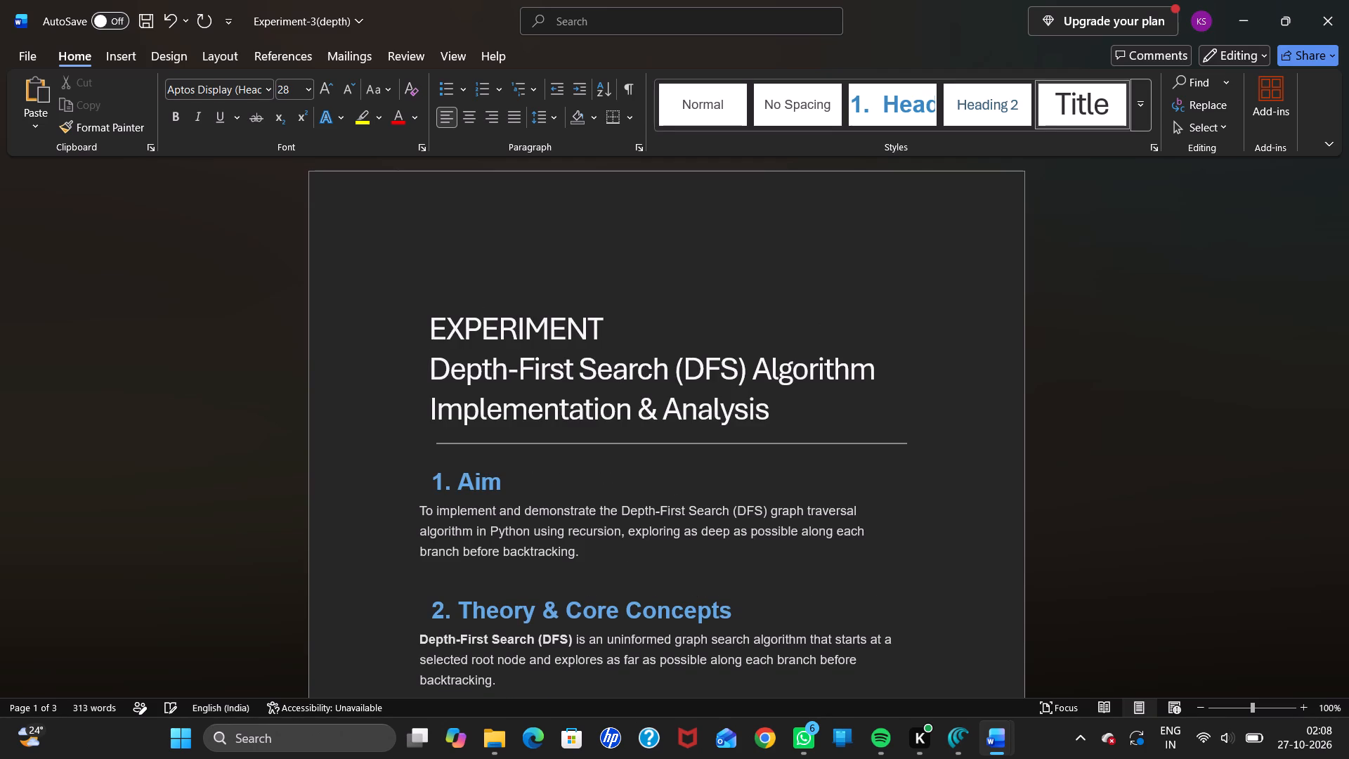
text(-3)
key(shift+colon)
key(Down)
Delete "Algorithm Implementation & Analysis" from the title, keeping "Depth-First Search (DFS)".
key(Right)
key(Right)
key(Right)
key(Right)
key(Right)
key(Right)
key(Right)
key(Right)
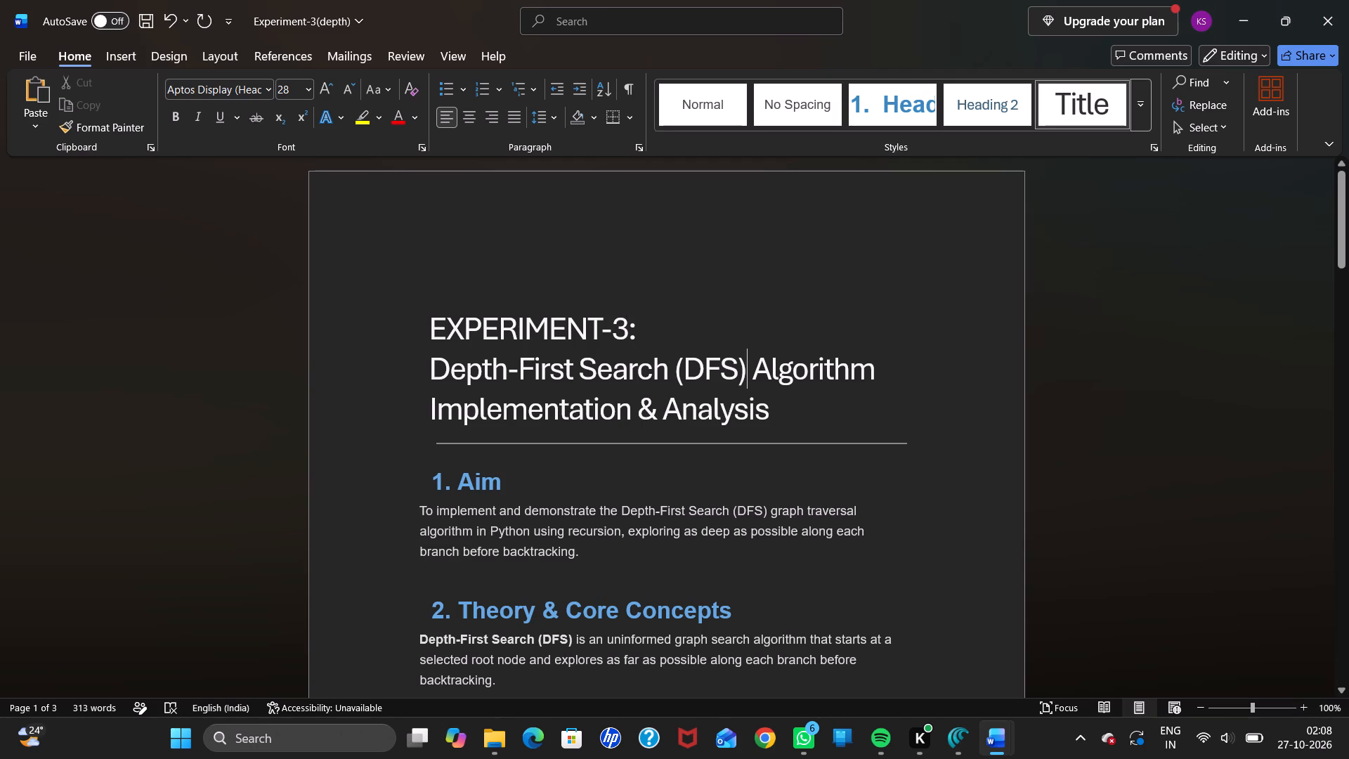
drag(757, 365, 770, 424)
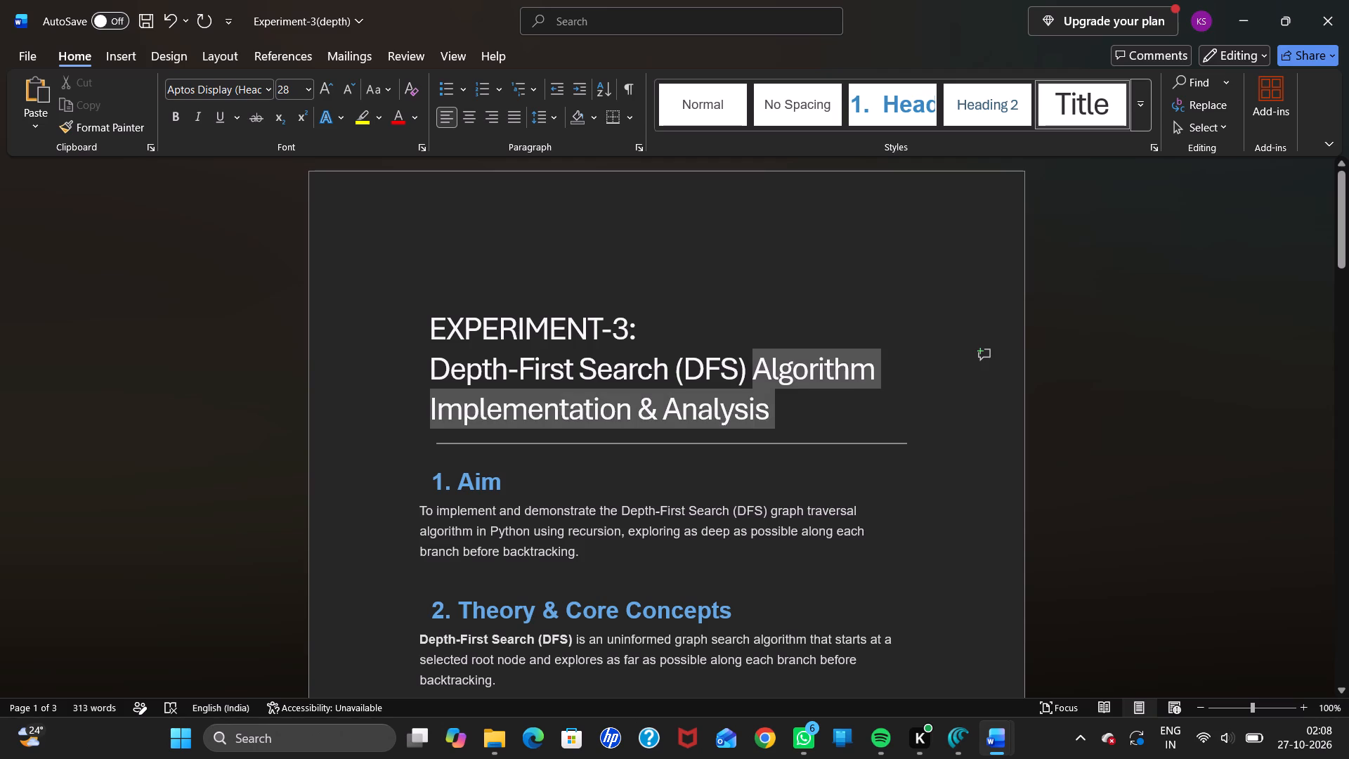
drag(770, 424, 775, 427)
key(BackSpace)
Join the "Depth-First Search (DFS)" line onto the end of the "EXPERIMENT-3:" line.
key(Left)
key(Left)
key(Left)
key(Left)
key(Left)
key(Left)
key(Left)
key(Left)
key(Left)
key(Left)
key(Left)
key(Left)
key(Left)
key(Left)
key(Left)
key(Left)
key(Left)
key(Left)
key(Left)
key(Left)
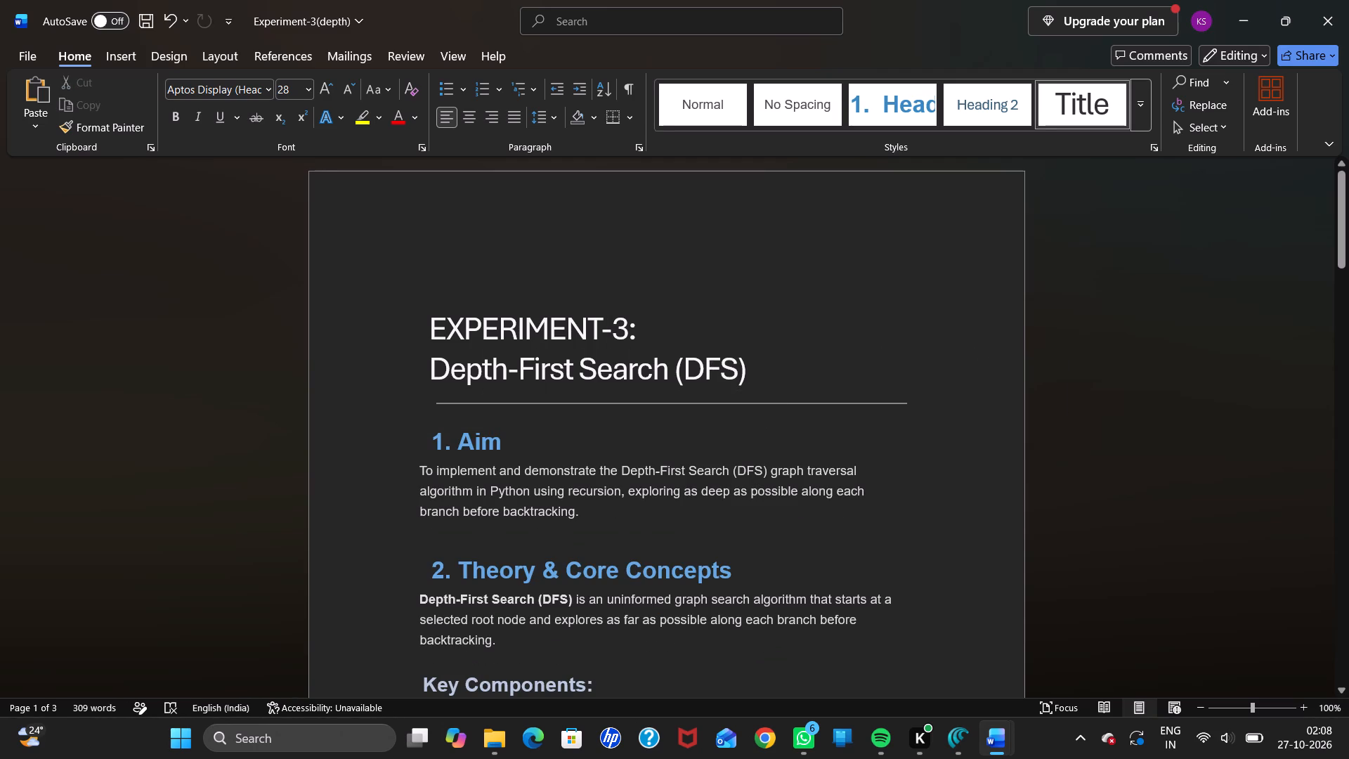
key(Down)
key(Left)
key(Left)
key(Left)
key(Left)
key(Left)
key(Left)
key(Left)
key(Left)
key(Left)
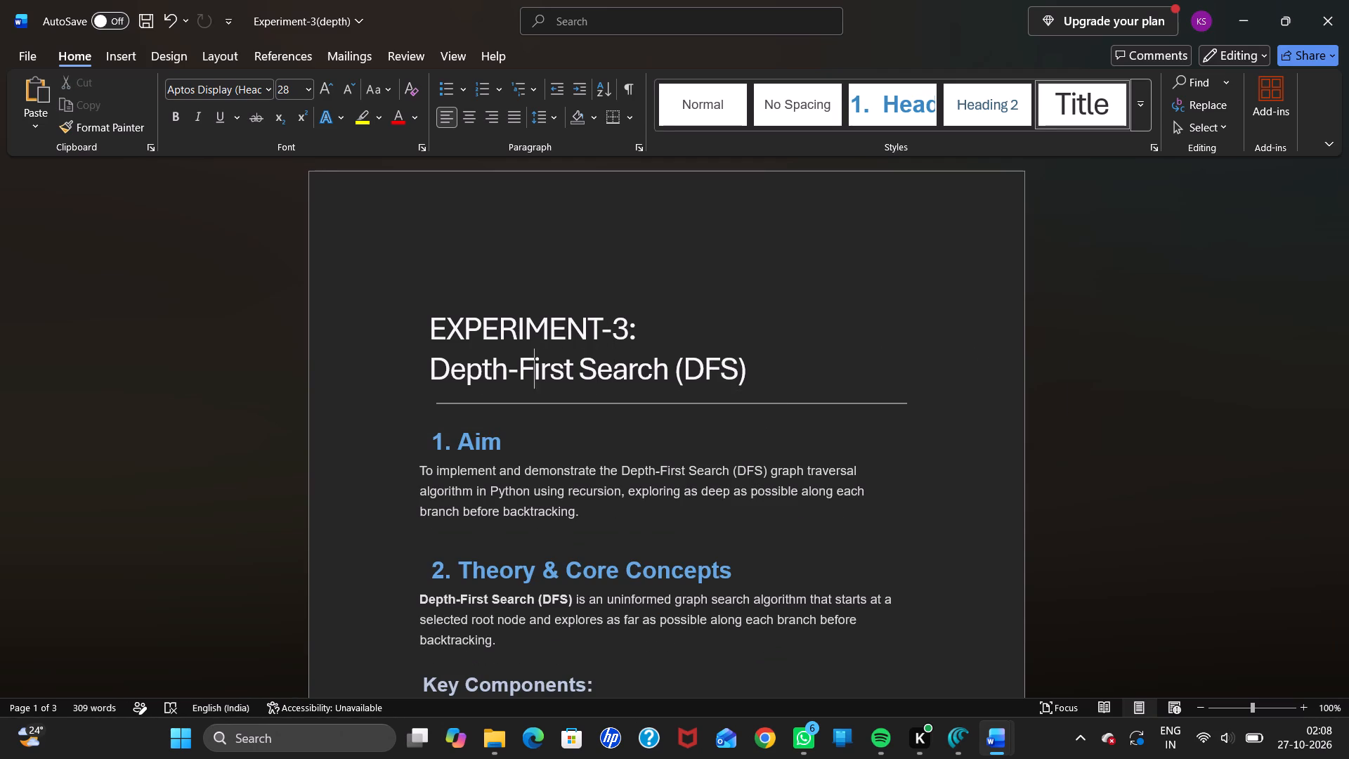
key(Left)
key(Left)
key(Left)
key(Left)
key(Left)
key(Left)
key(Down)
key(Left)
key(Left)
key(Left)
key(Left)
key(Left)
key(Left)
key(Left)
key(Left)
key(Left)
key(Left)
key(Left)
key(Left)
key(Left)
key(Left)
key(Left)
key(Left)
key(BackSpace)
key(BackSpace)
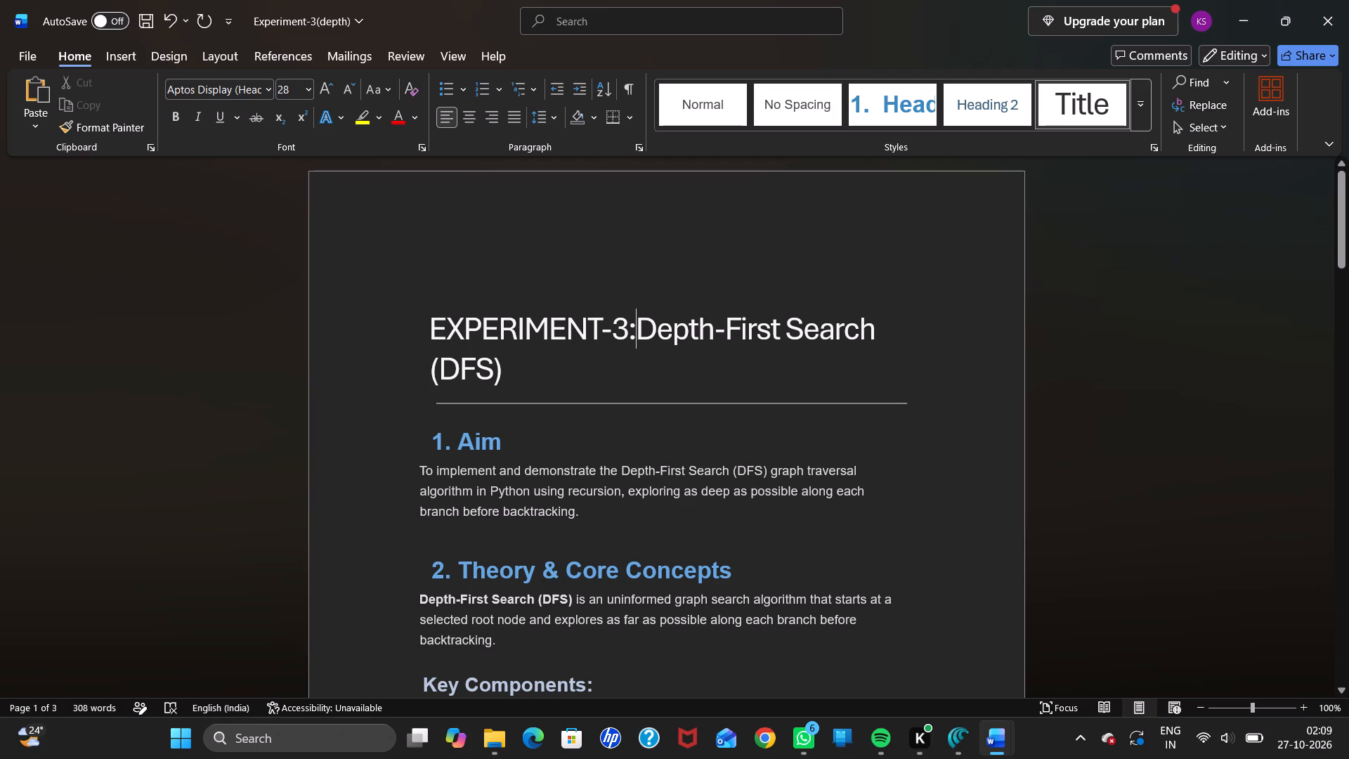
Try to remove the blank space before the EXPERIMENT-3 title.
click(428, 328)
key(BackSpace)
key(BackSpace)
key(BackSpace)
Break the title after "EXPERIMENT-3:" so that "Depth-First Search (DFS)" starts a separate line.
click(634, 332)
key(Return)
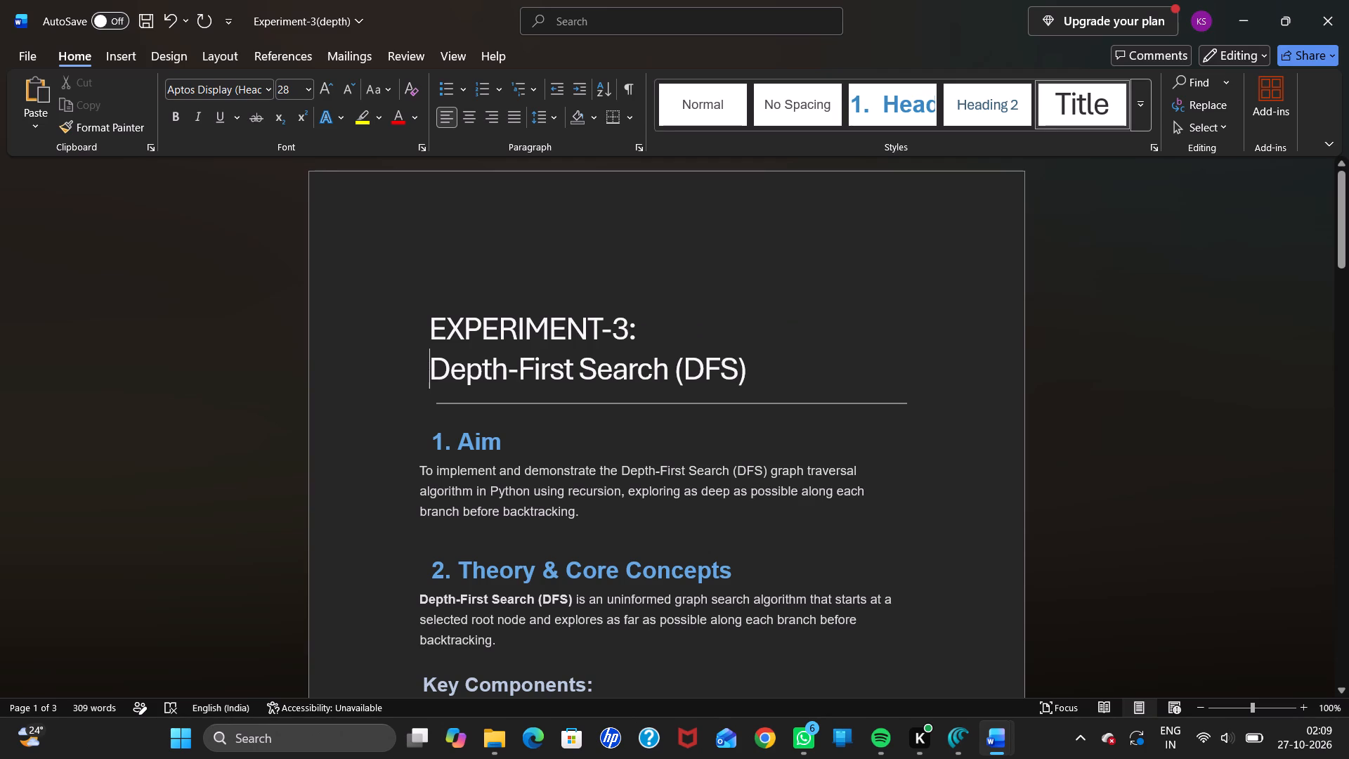
Shift "Depth-First Search (DFS)" toward the middle of its line with 19 leading spaces.
key(space)
key(space)
key(space)
key(space)
key(space)
key(space)
key(space)
key(space)
key(space)
key(space)
key(space)
key(space)
key(space)
key(space)
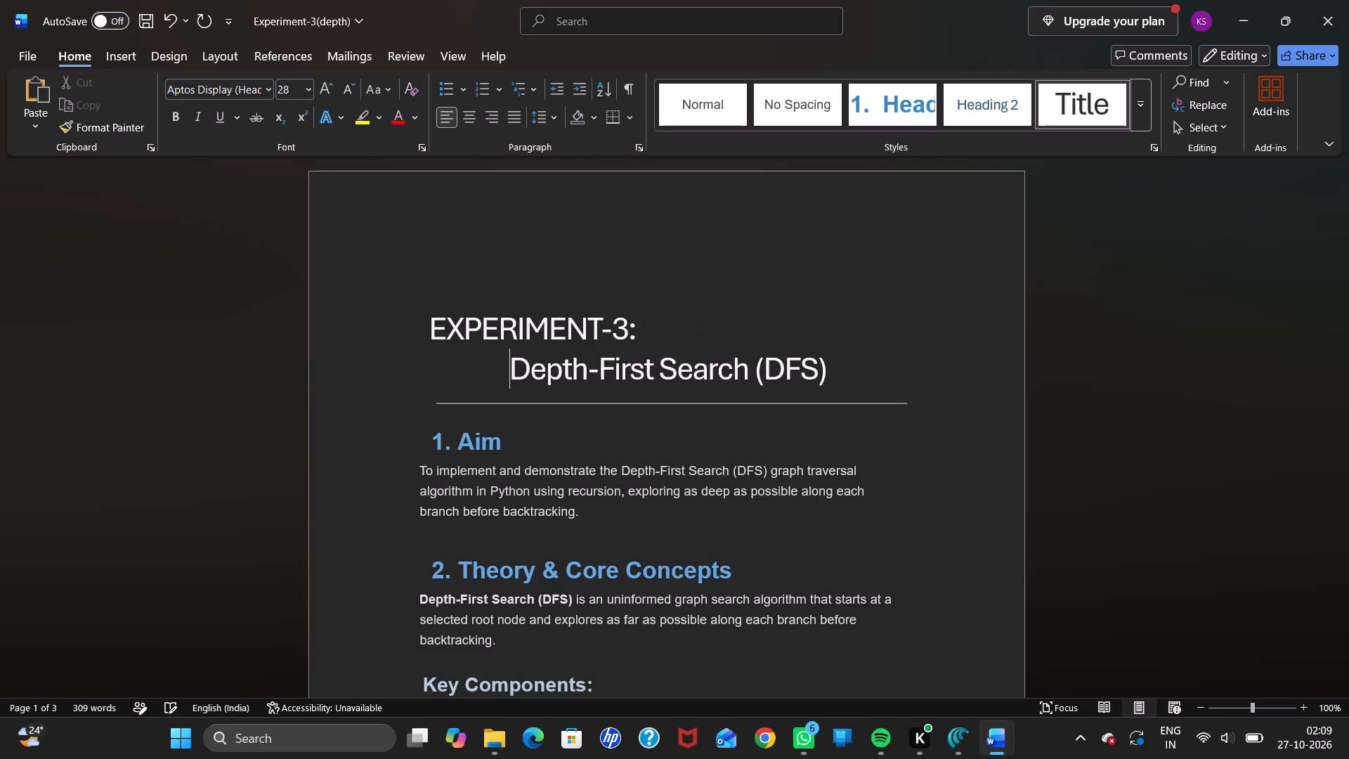
key(space)
key(space)
key(space)
key(space)
key(space)
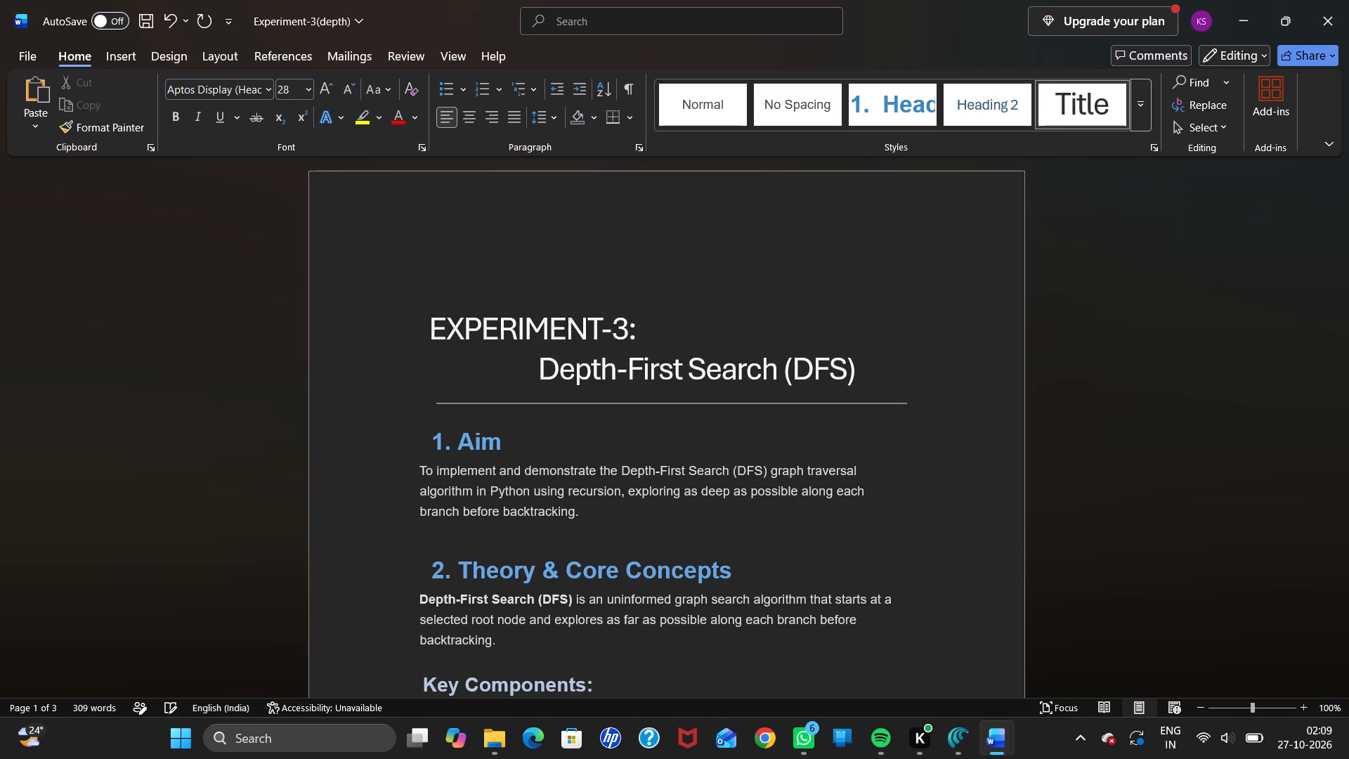
Look through all pages of the Experiment-3 document to check its layout and section headings.
scroll(568, 508, up, 1)
scroll(568, 508, down, 1)
scroll(568, 508, up, 1)
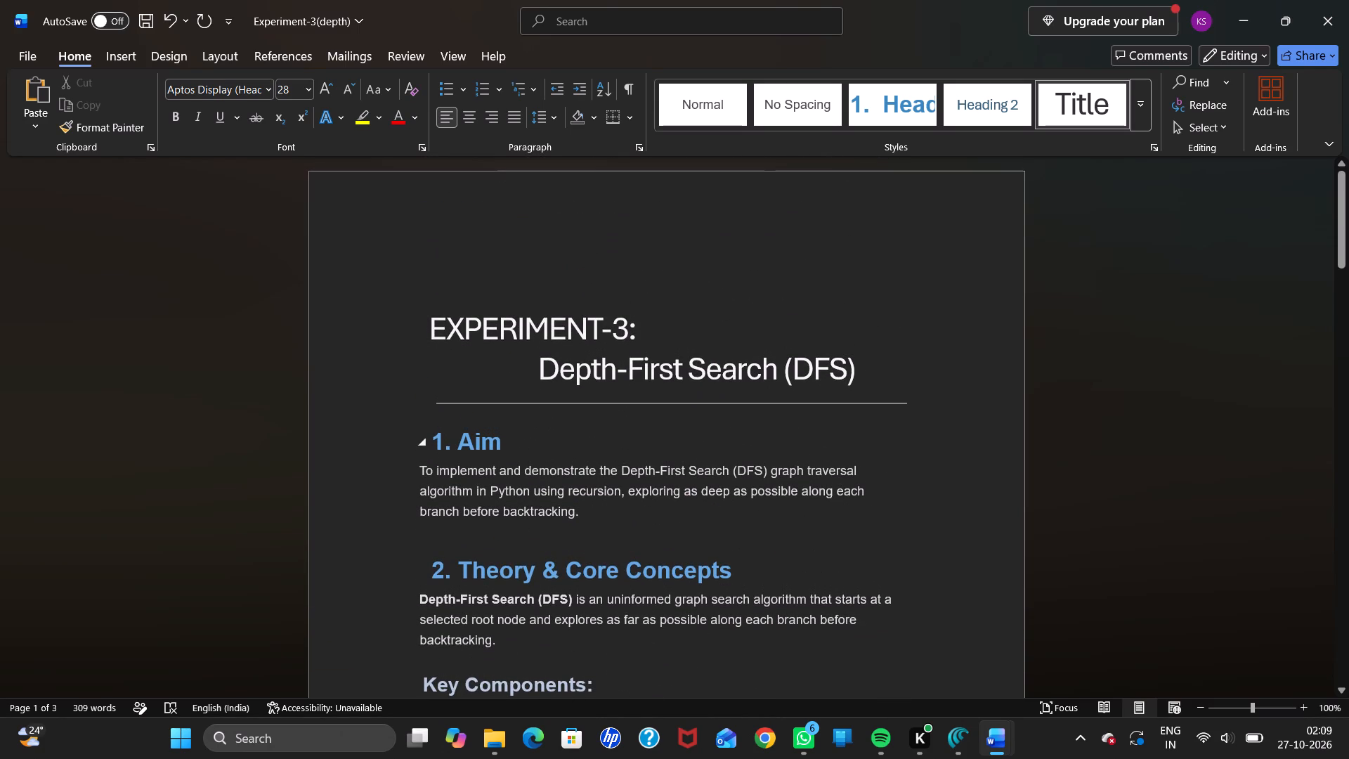
scroll(566, 554, down, 13)
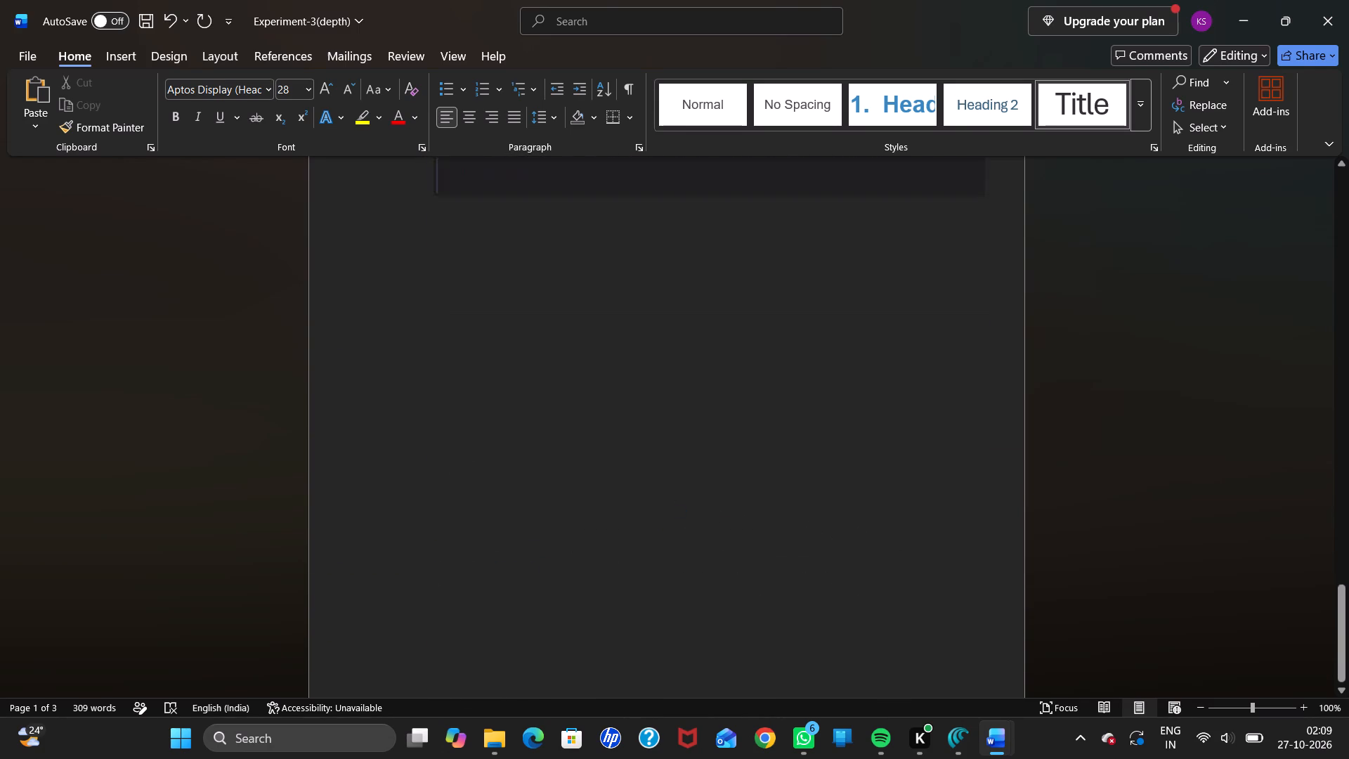
scroll(566, 554, down, 8)
scroll(566, 554, up, 2)
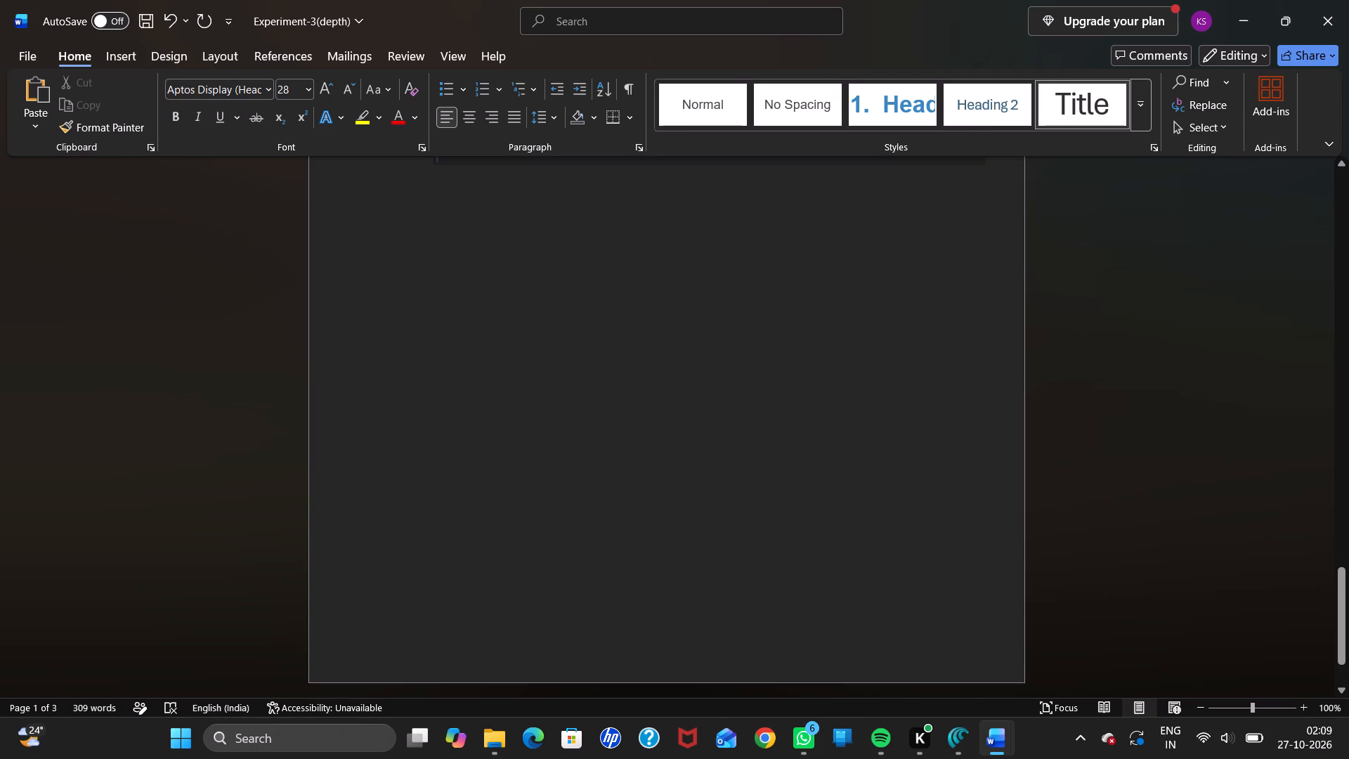
scroll(566, 554, up, 11)
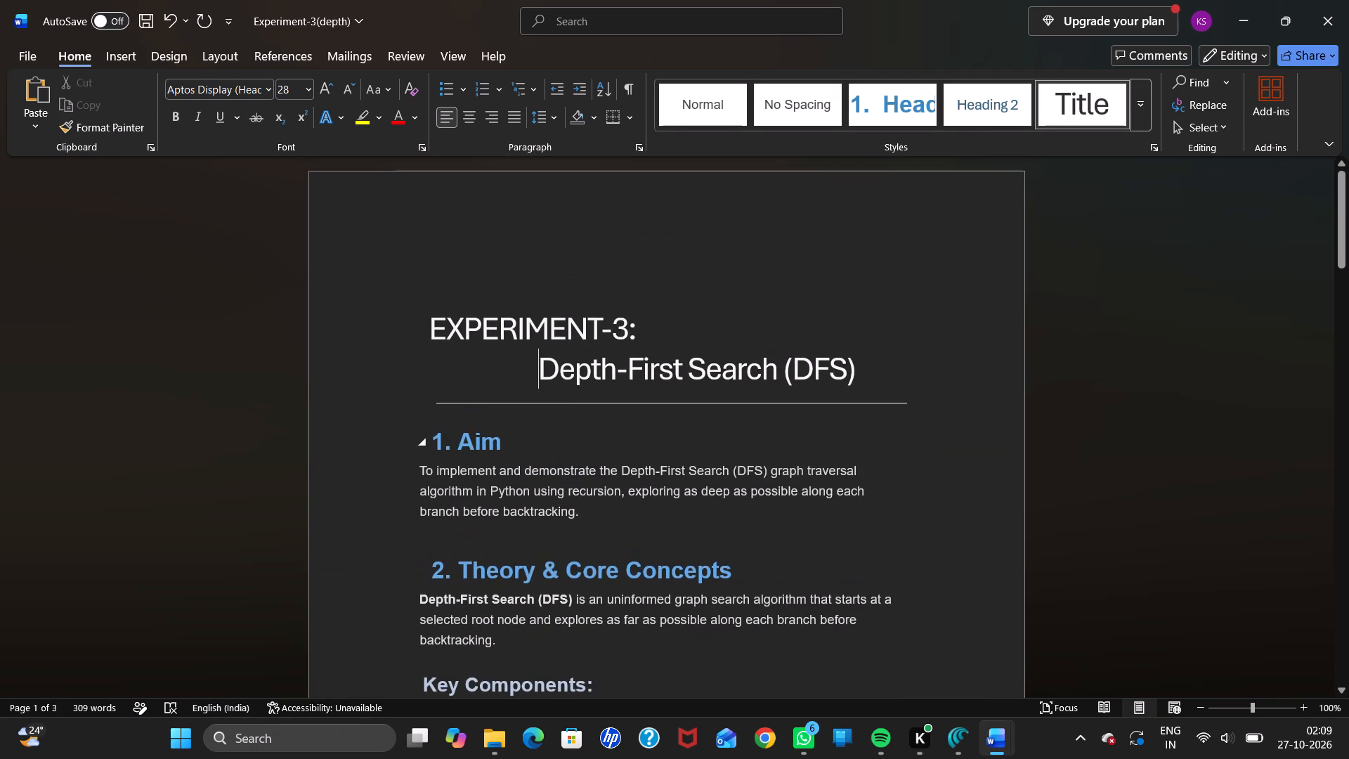
Remove the automatic numbers and the leftover number gap from the Aim and Theory & Core Concepts headings.
click(448, 441)
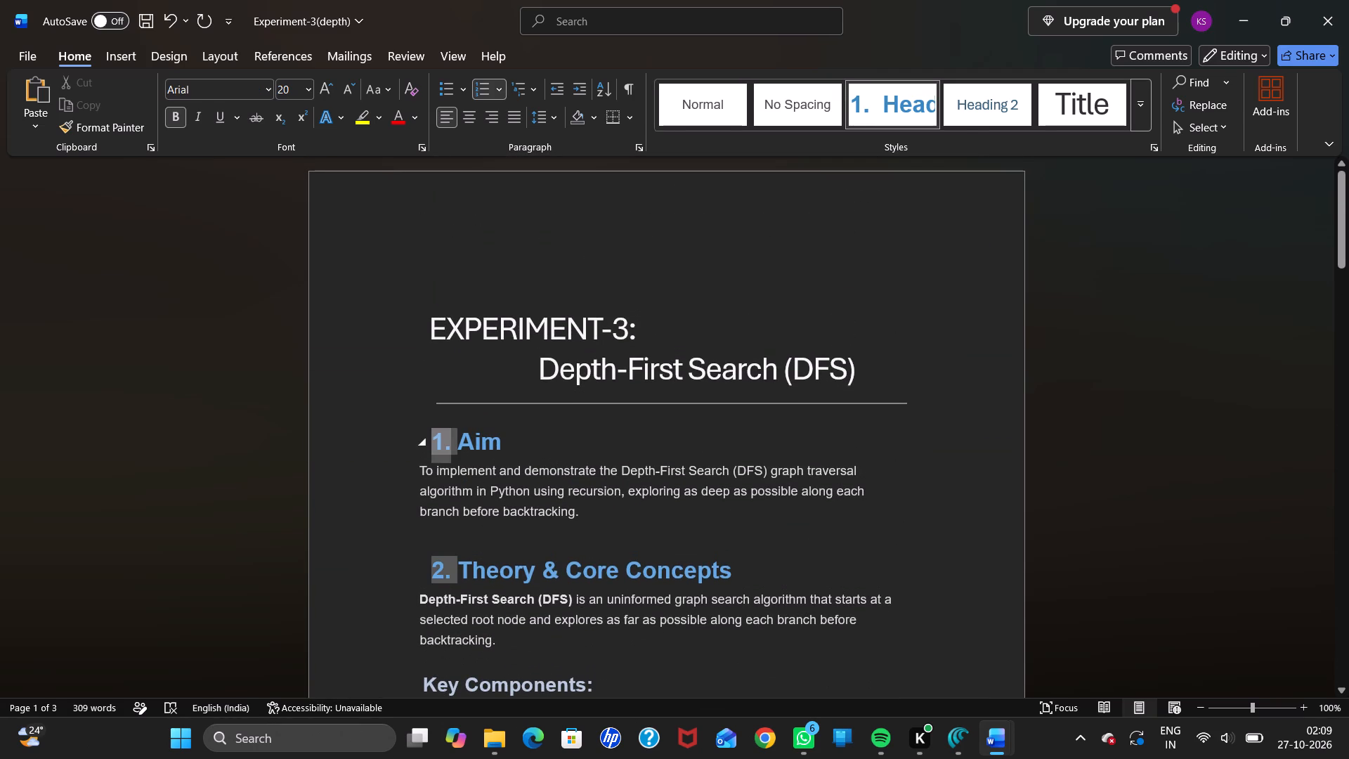
key(Right)
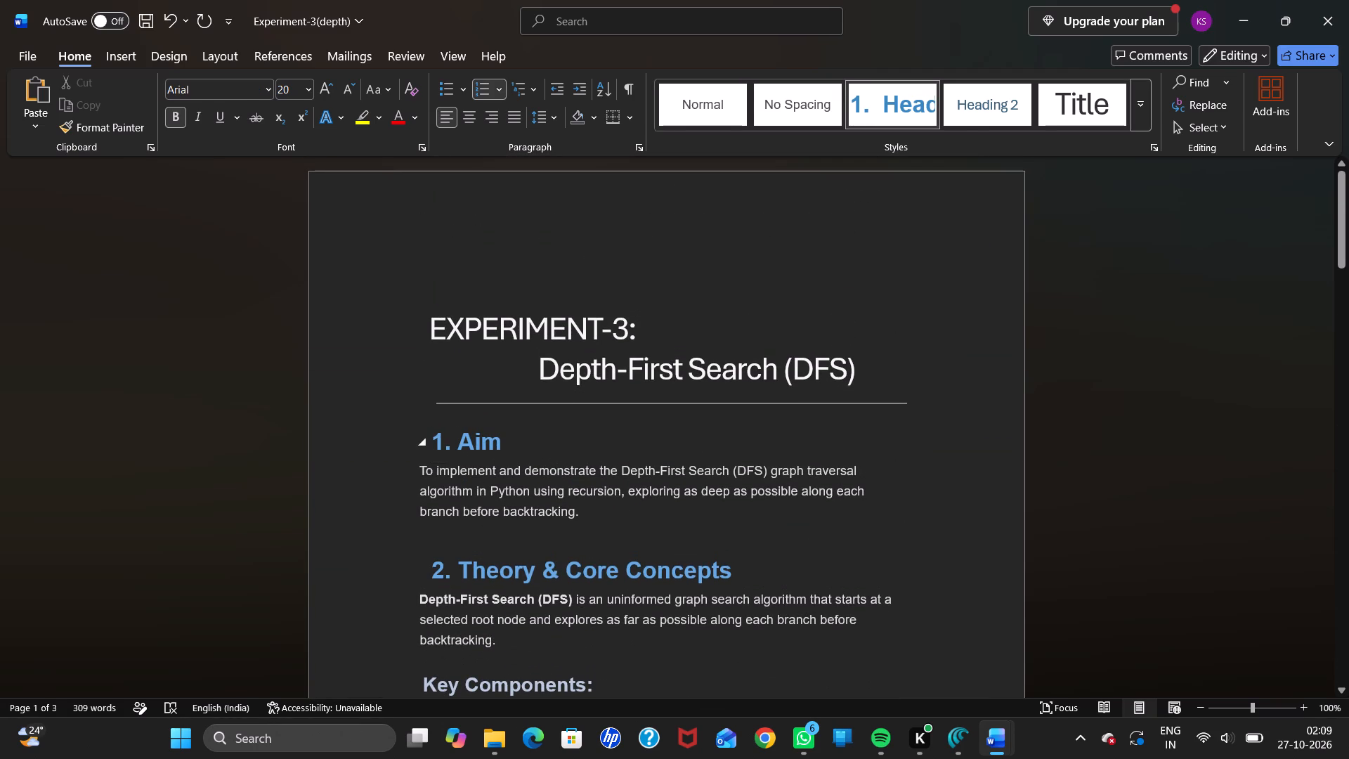
key(BackSpace)
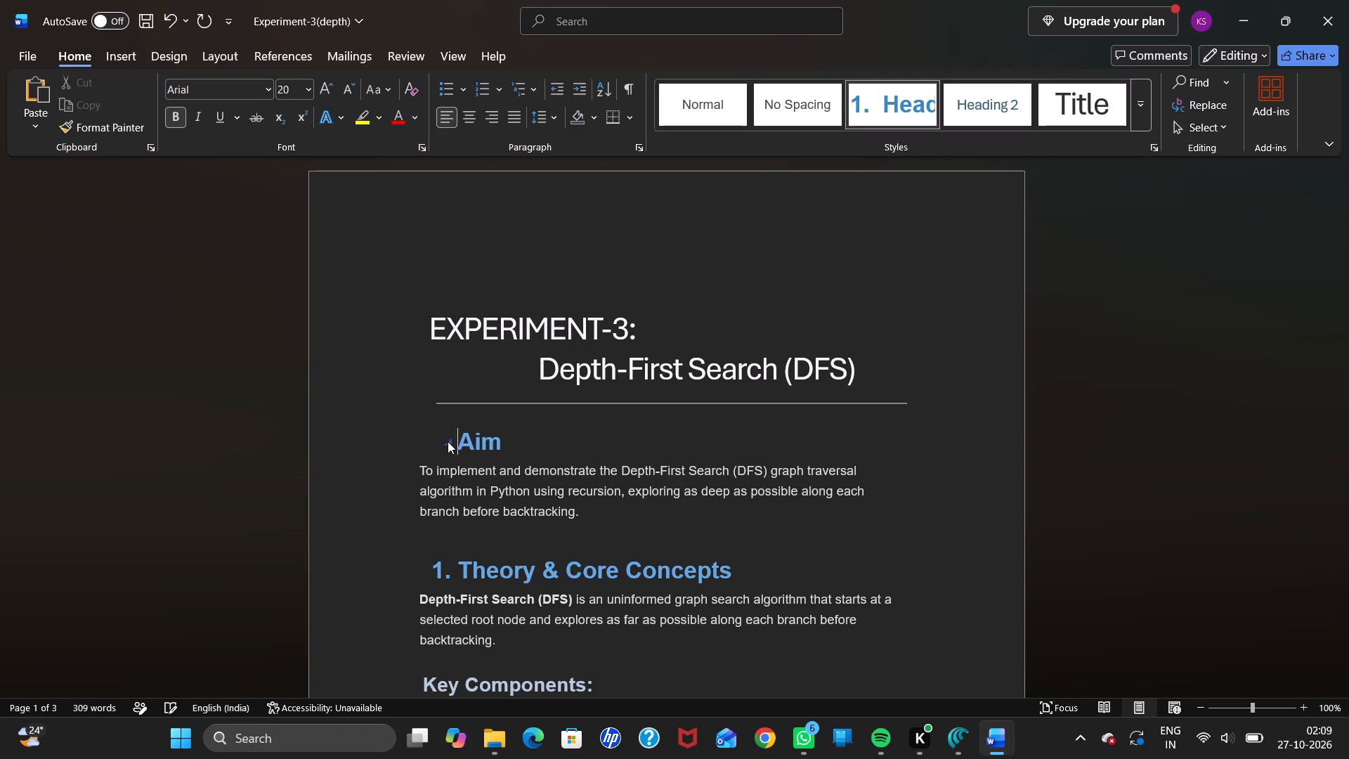
key(BackSpace)
key(Down)
key(Down)
key(Down)
key(Down)
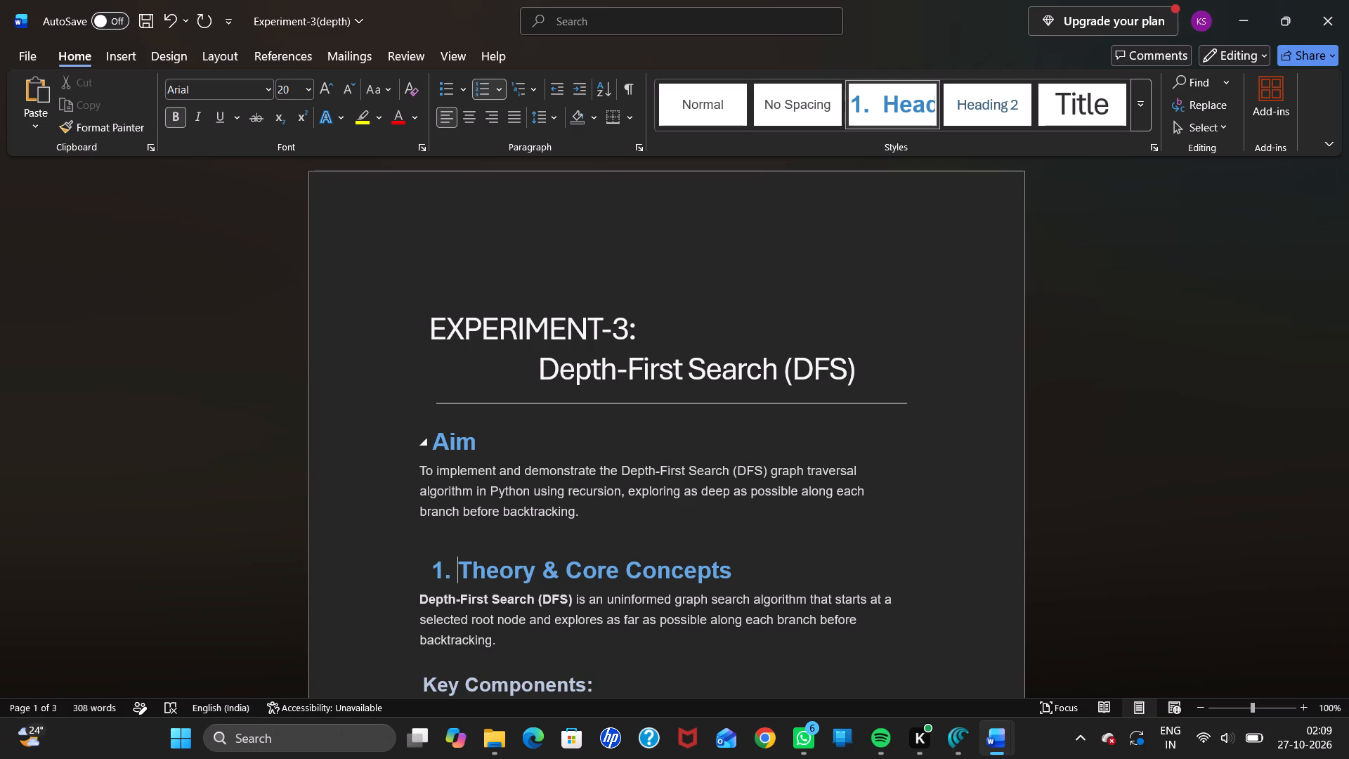
key(BackSpace)
key(BackSpace)
Remove the automatic numbers and their gap from the Python Code Analysis and Complete Python Code headings.
key(Down)
key(Down)
key(Down)
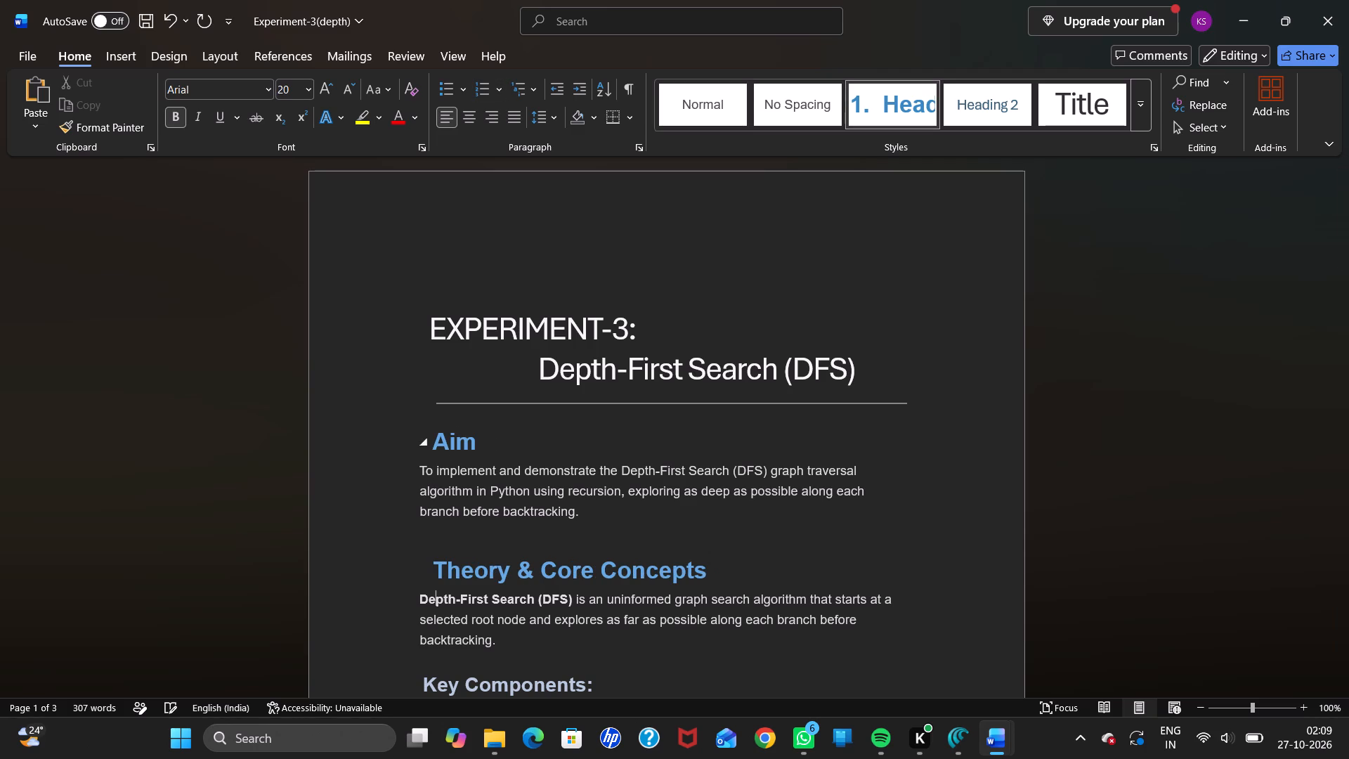
key(Down)
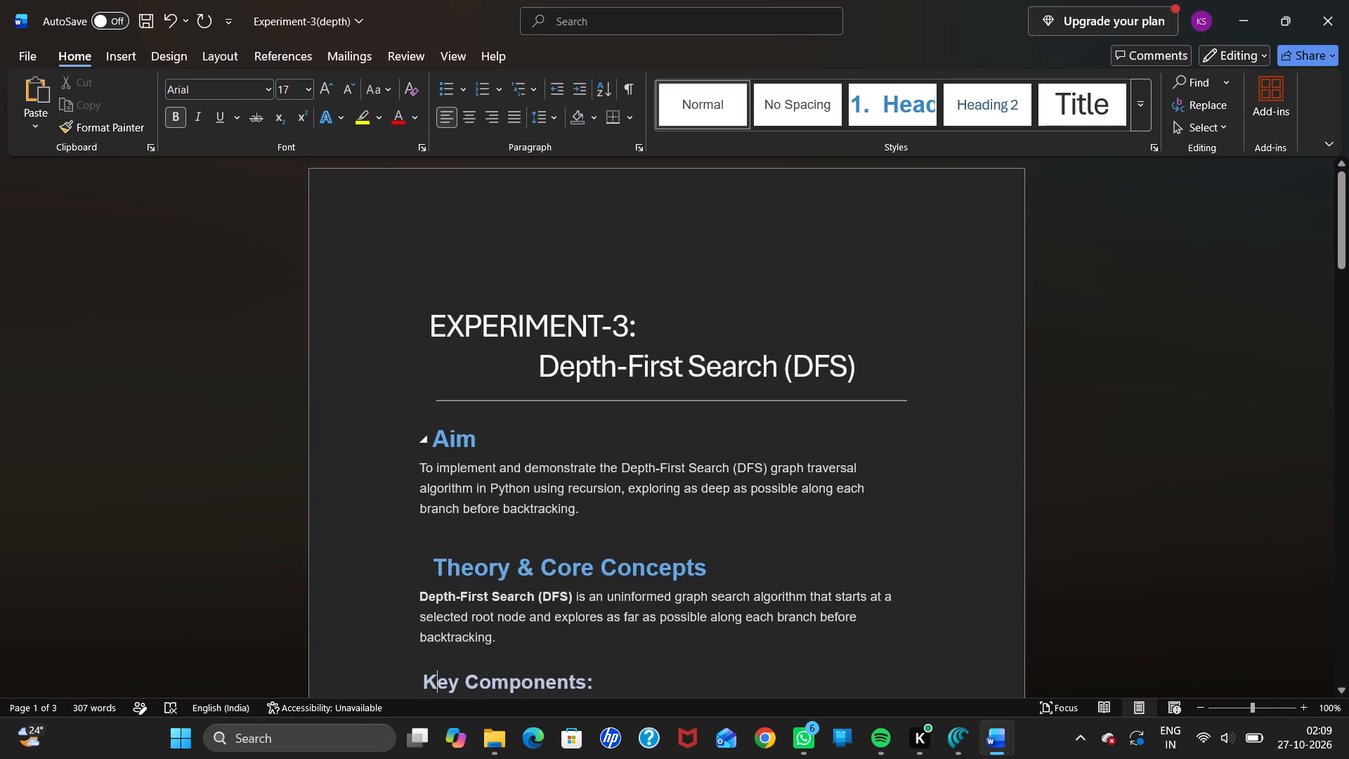
scroll(602, 446, down, 3)
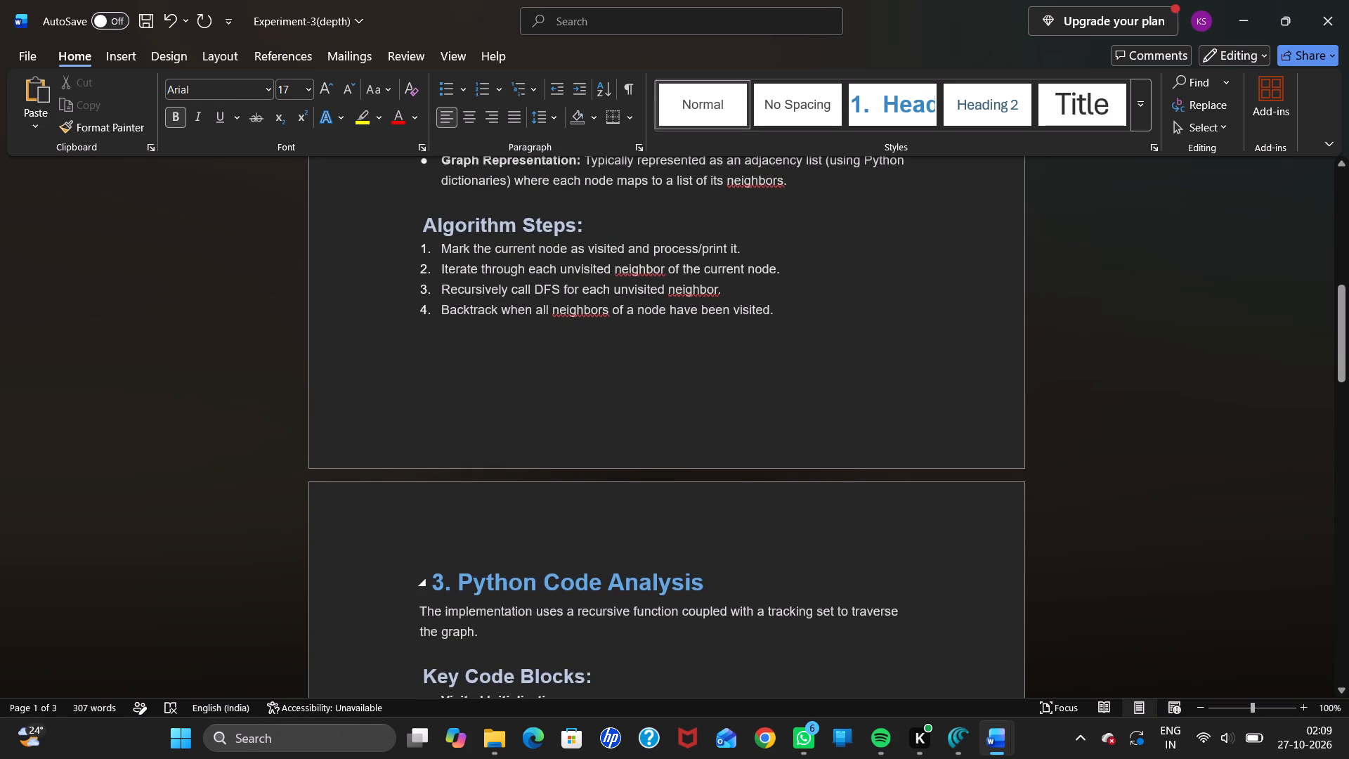
click(454, 573)
key(BackSpace)
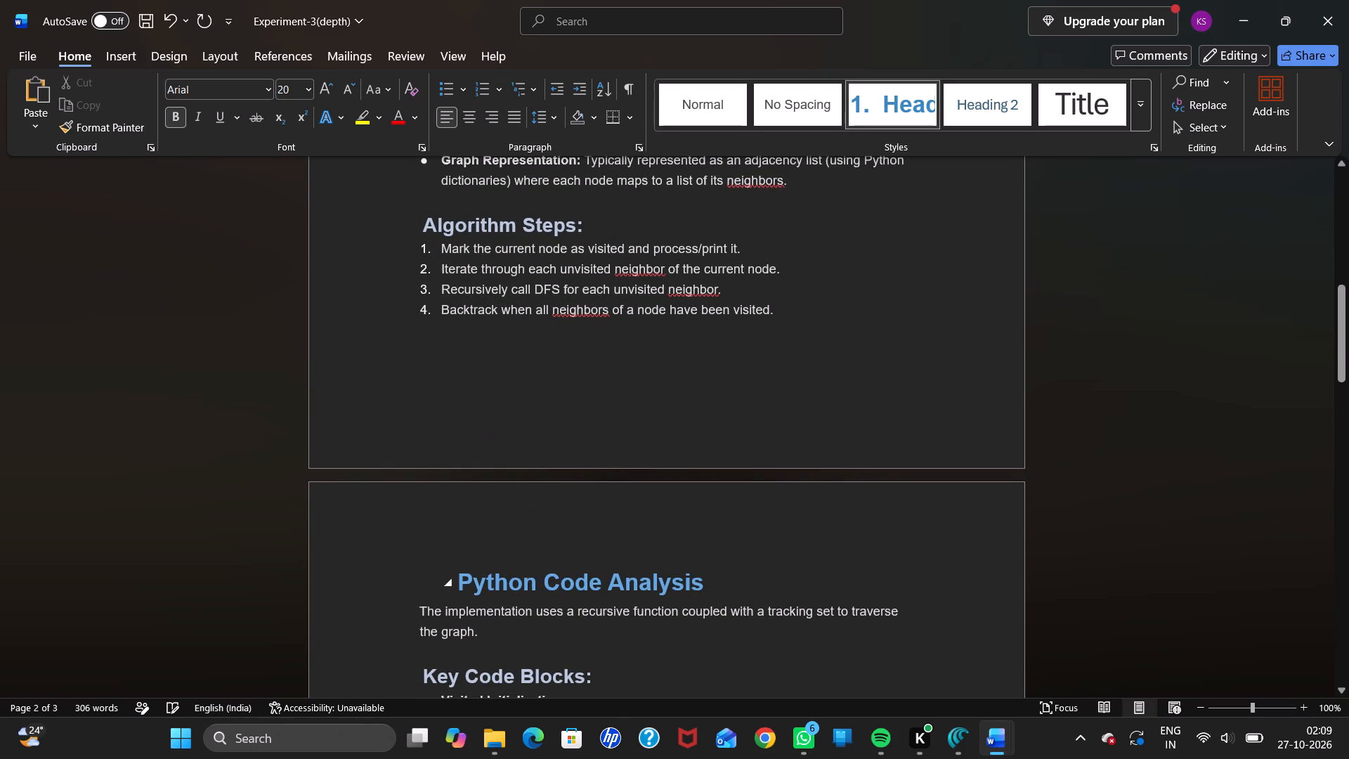
key(BackSpace)
scroll(504, 695, down, 1)
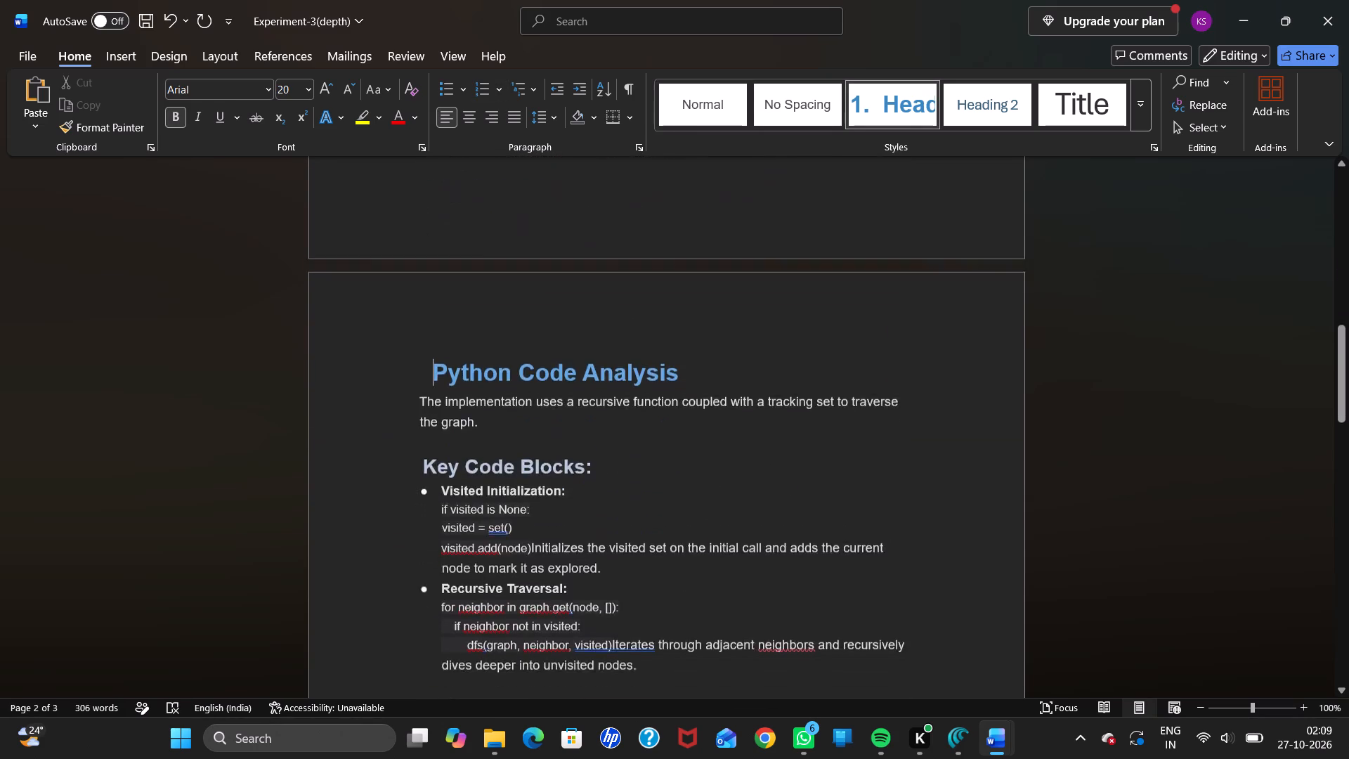
scroll(504, 695, down, 2)
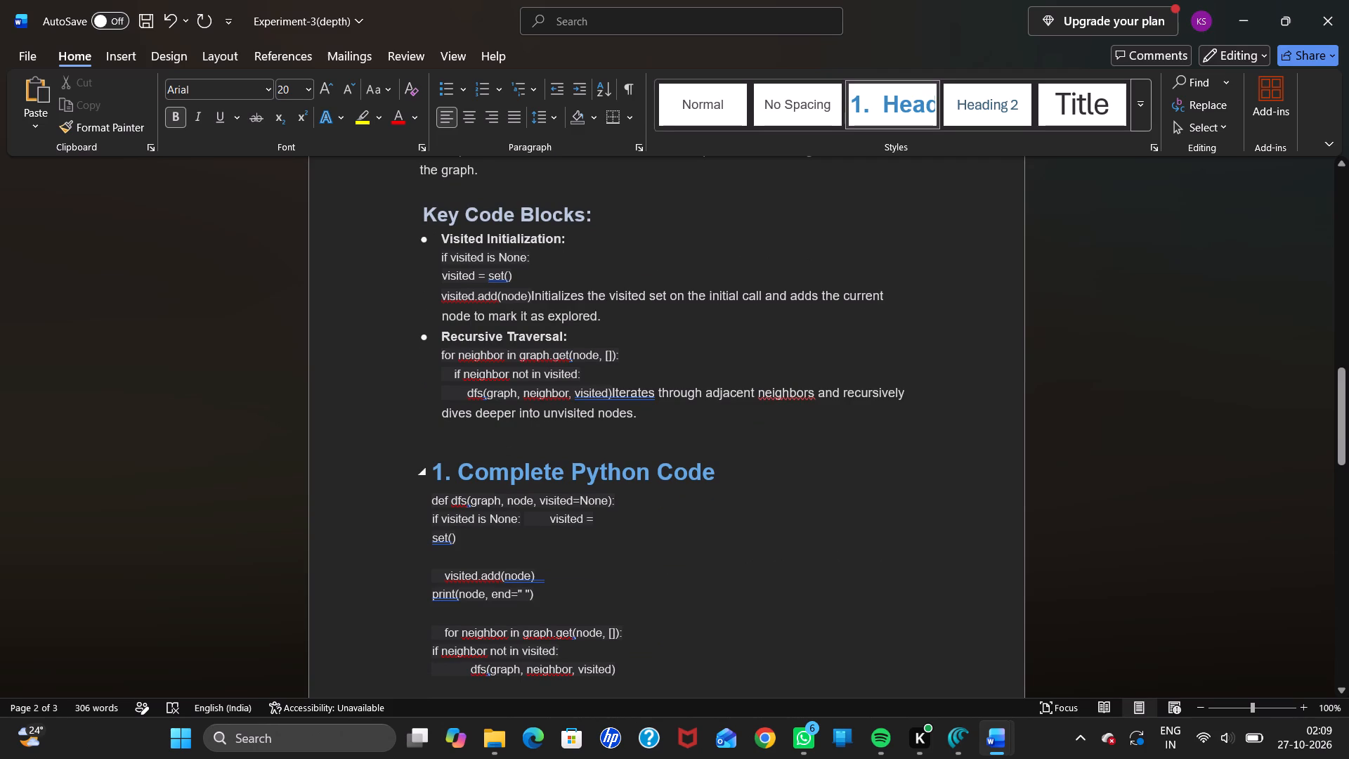
click(458, 468)
key(BackSpace)
key(BackSpace)
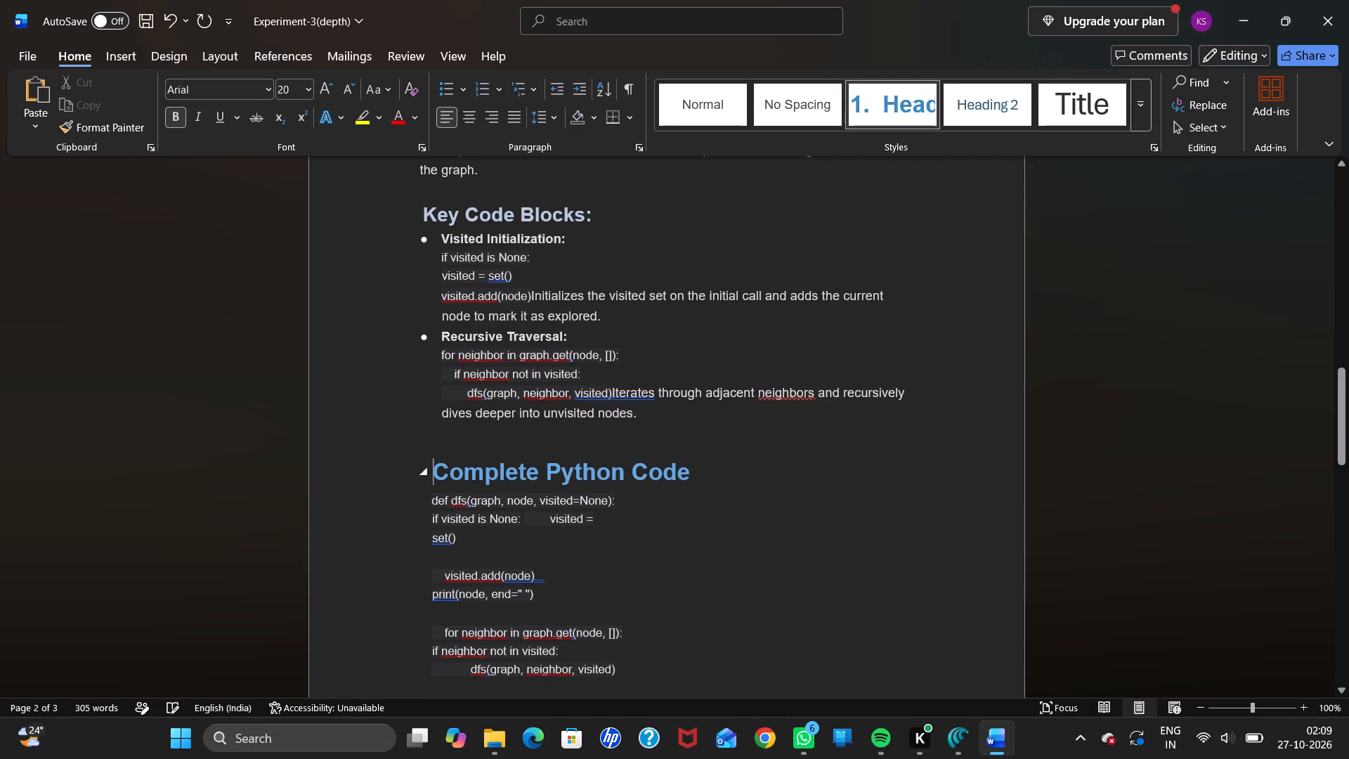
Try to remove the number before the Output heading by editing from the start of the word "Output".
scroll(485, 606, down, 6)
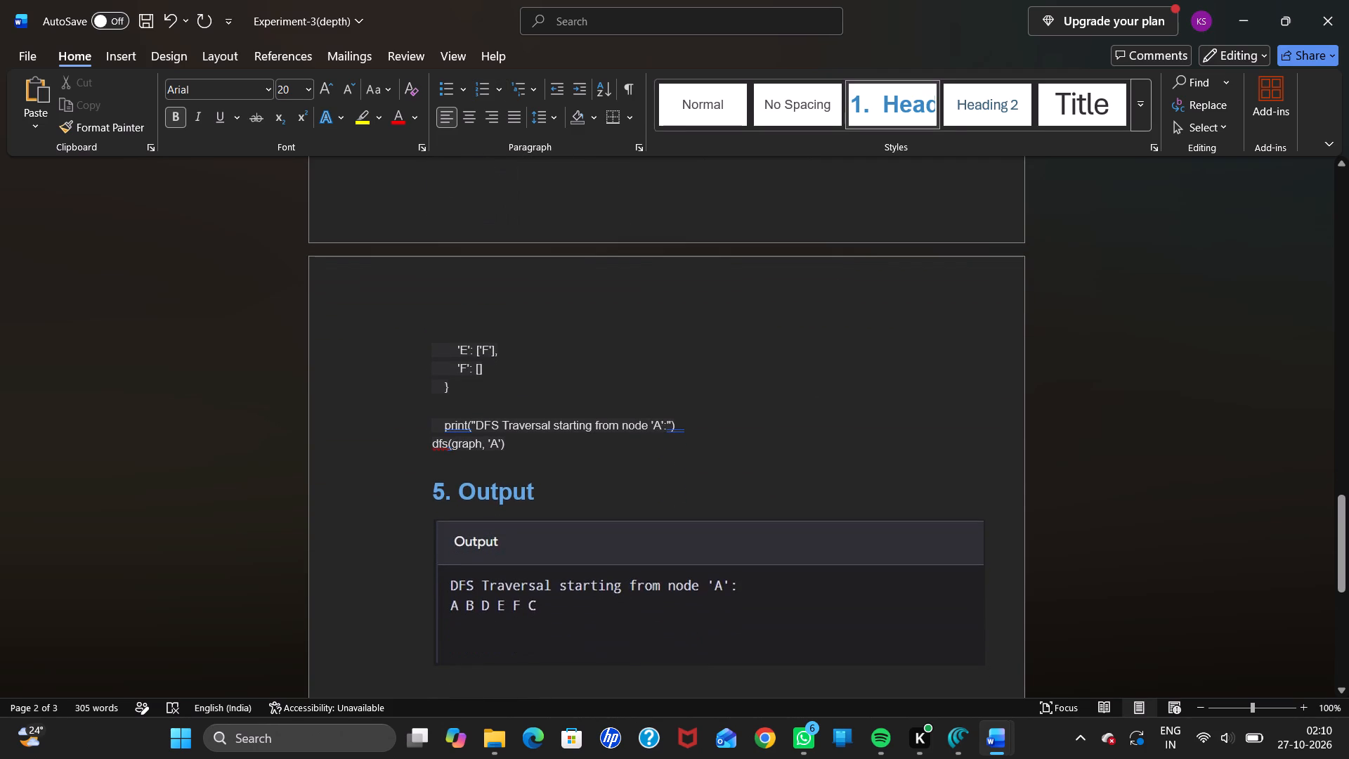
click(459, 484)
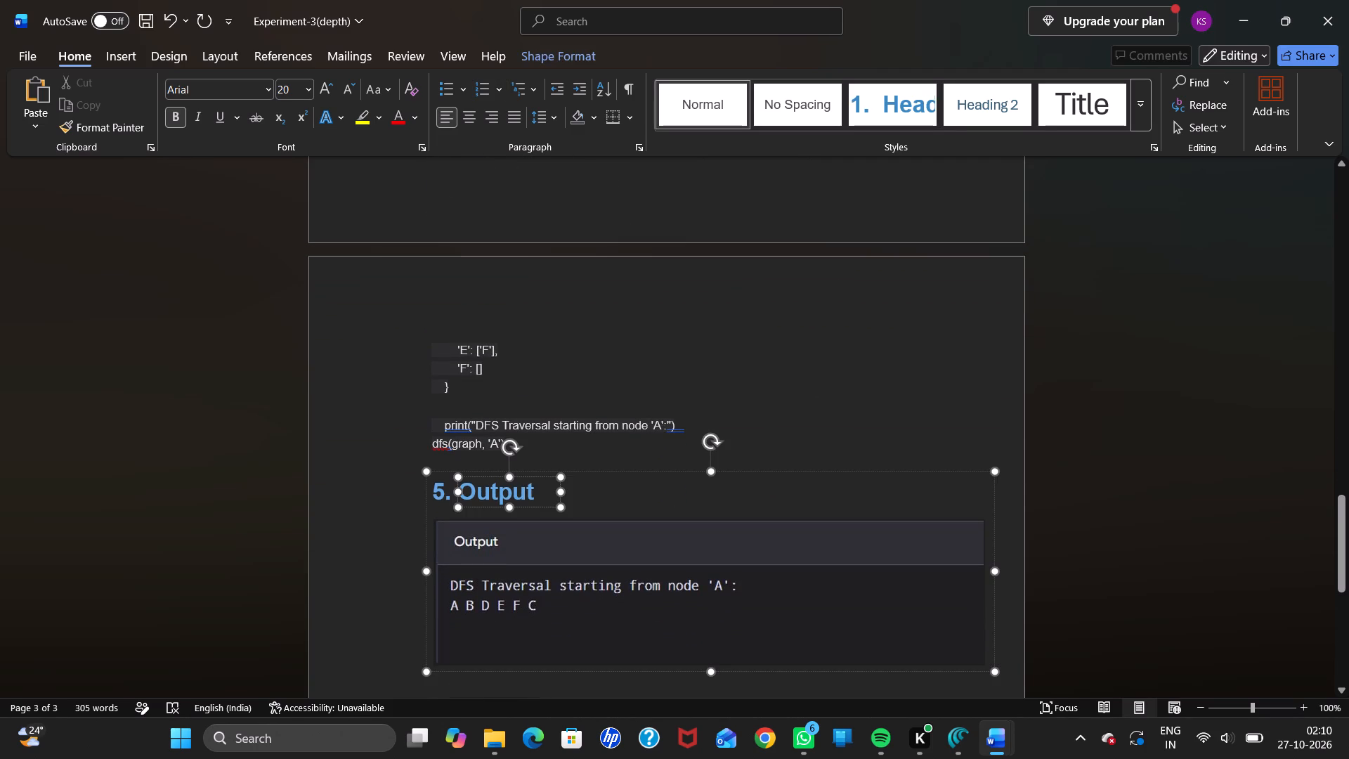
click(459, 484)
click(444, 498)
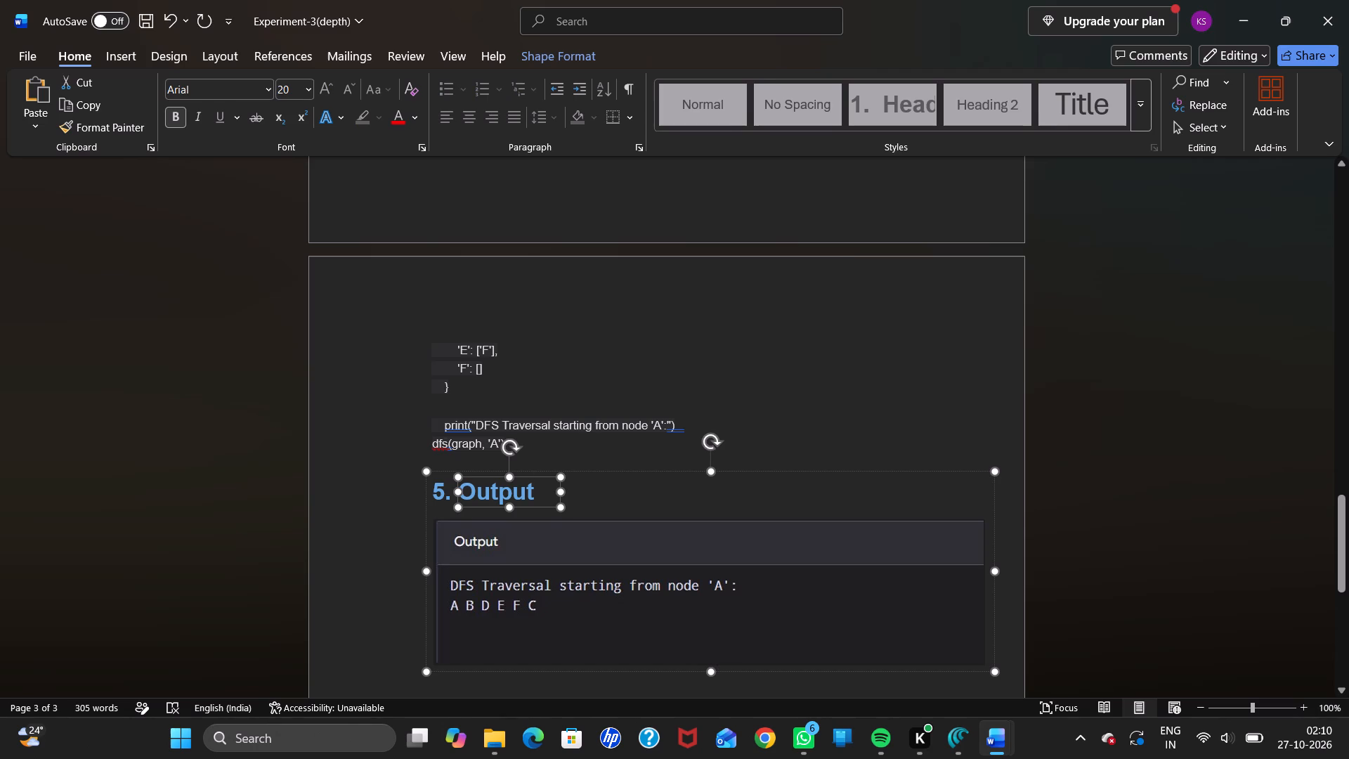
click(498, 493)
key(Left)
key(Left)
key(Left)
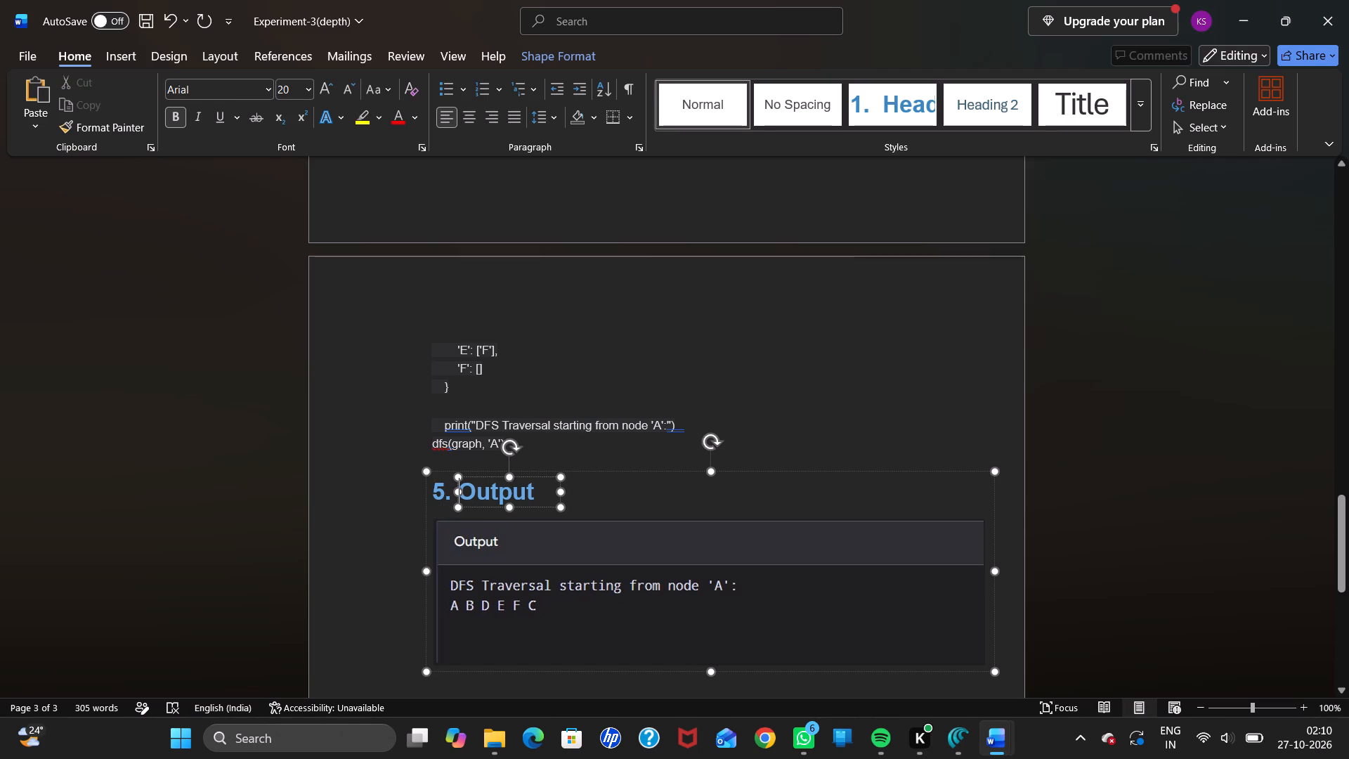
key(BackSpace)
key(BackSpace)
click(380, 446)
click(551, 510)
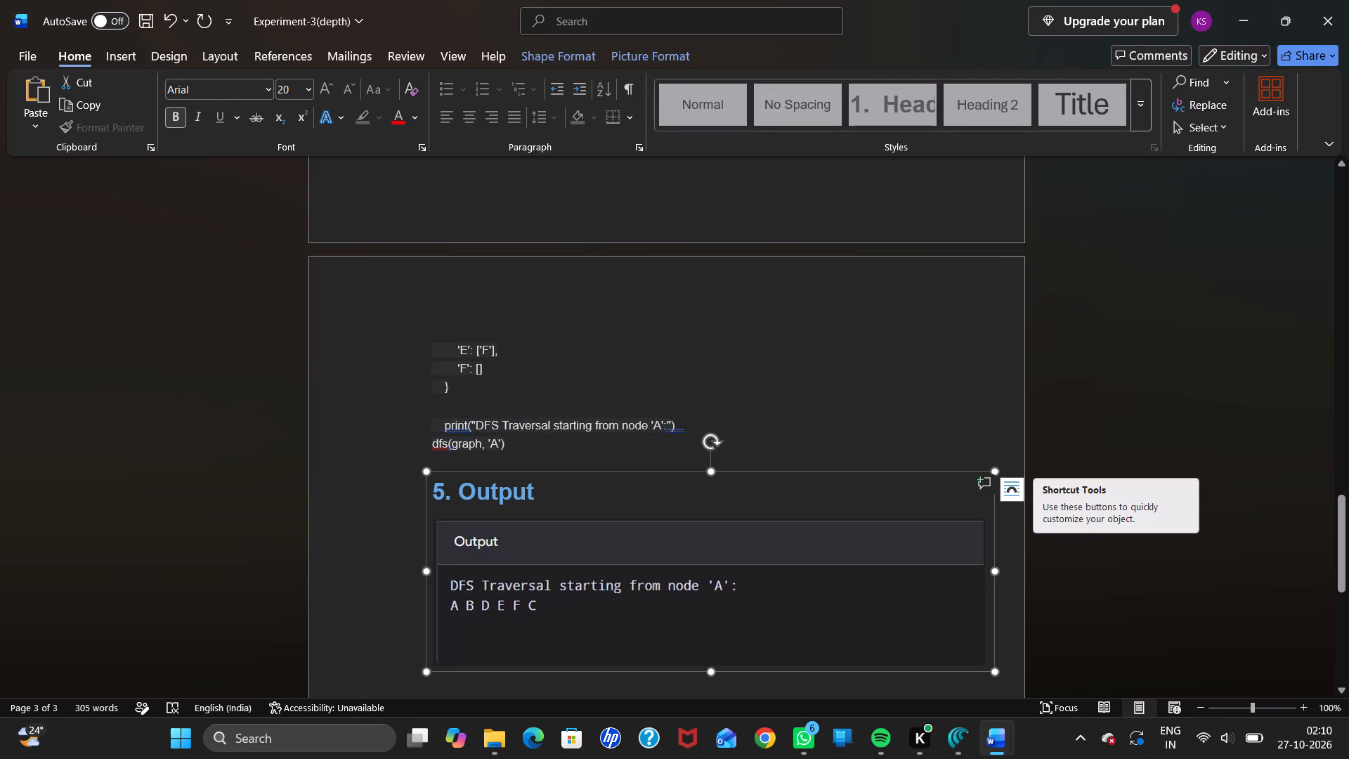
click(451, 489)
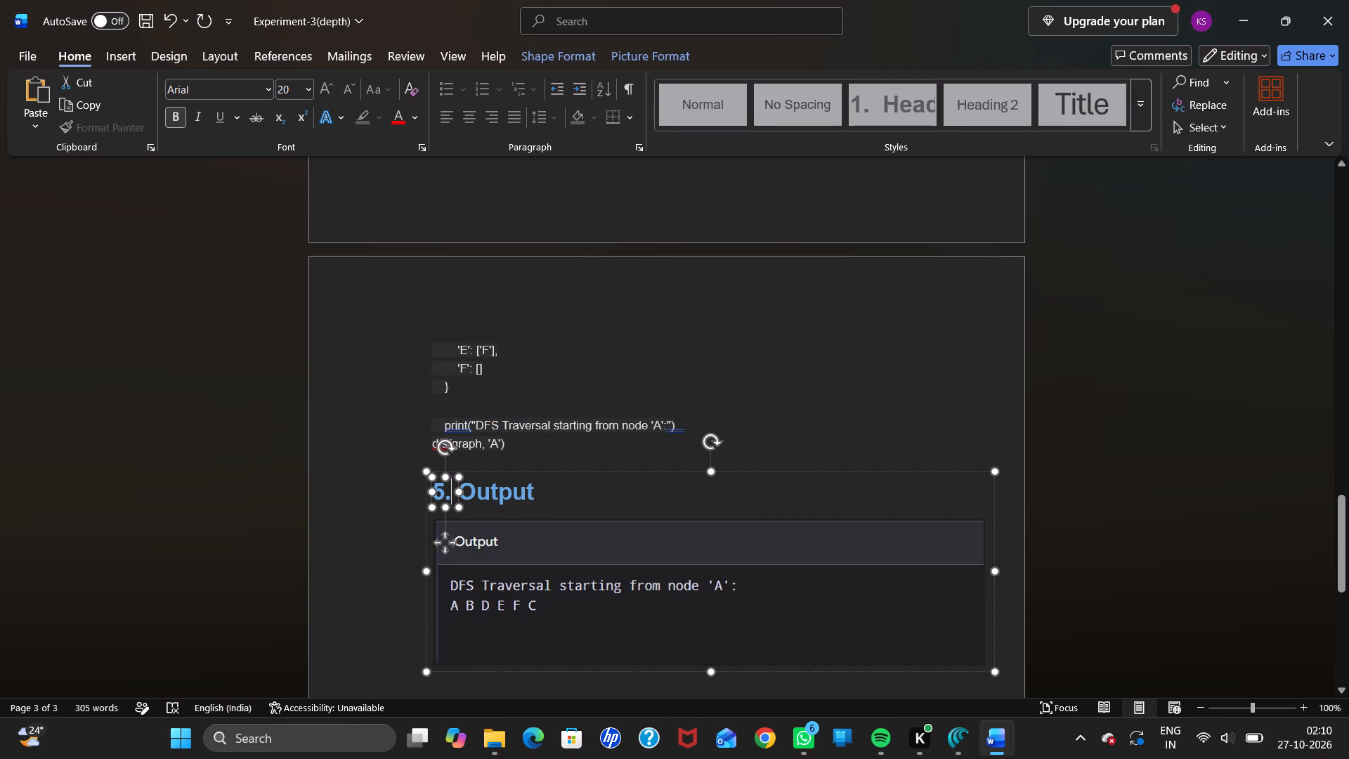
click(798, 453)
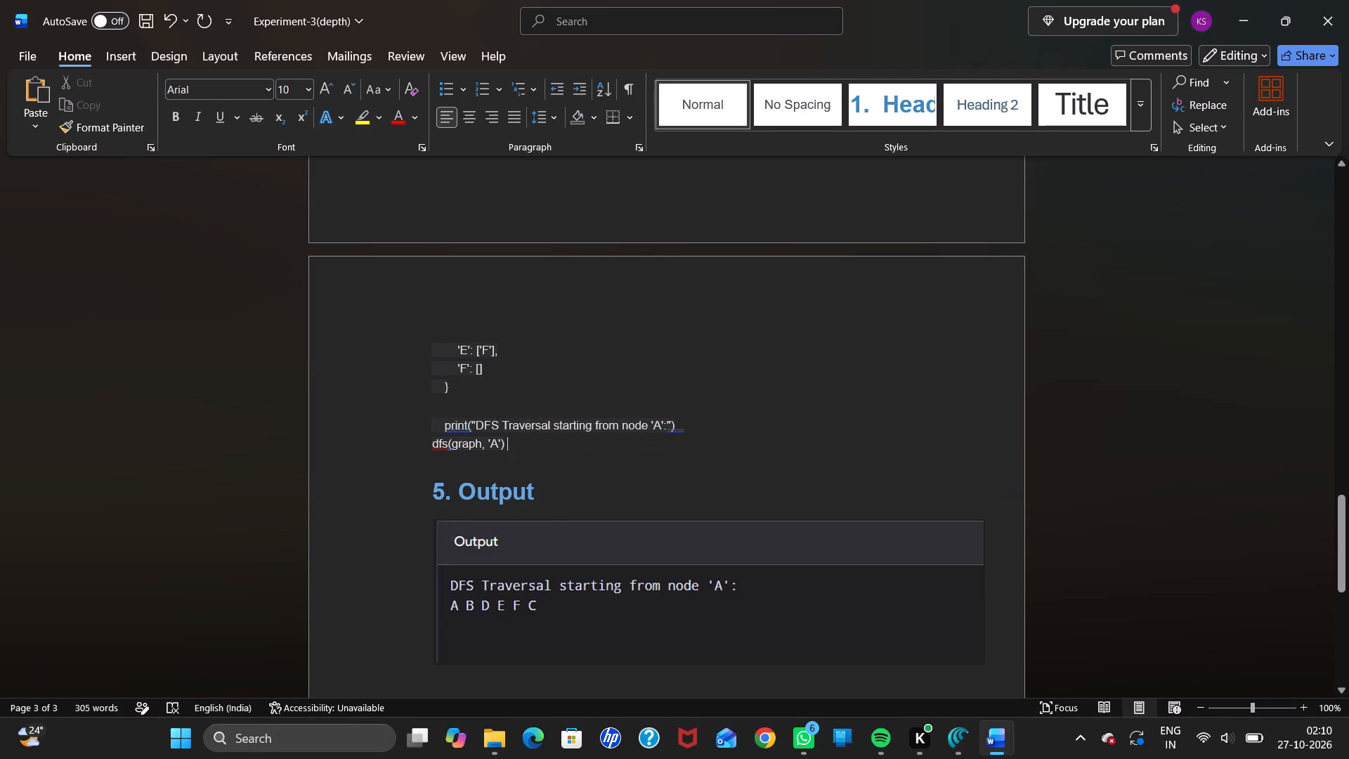
Delete the "5." in the separate text box before the Output heading on the last page.
scroll(691, 416, up, 2)
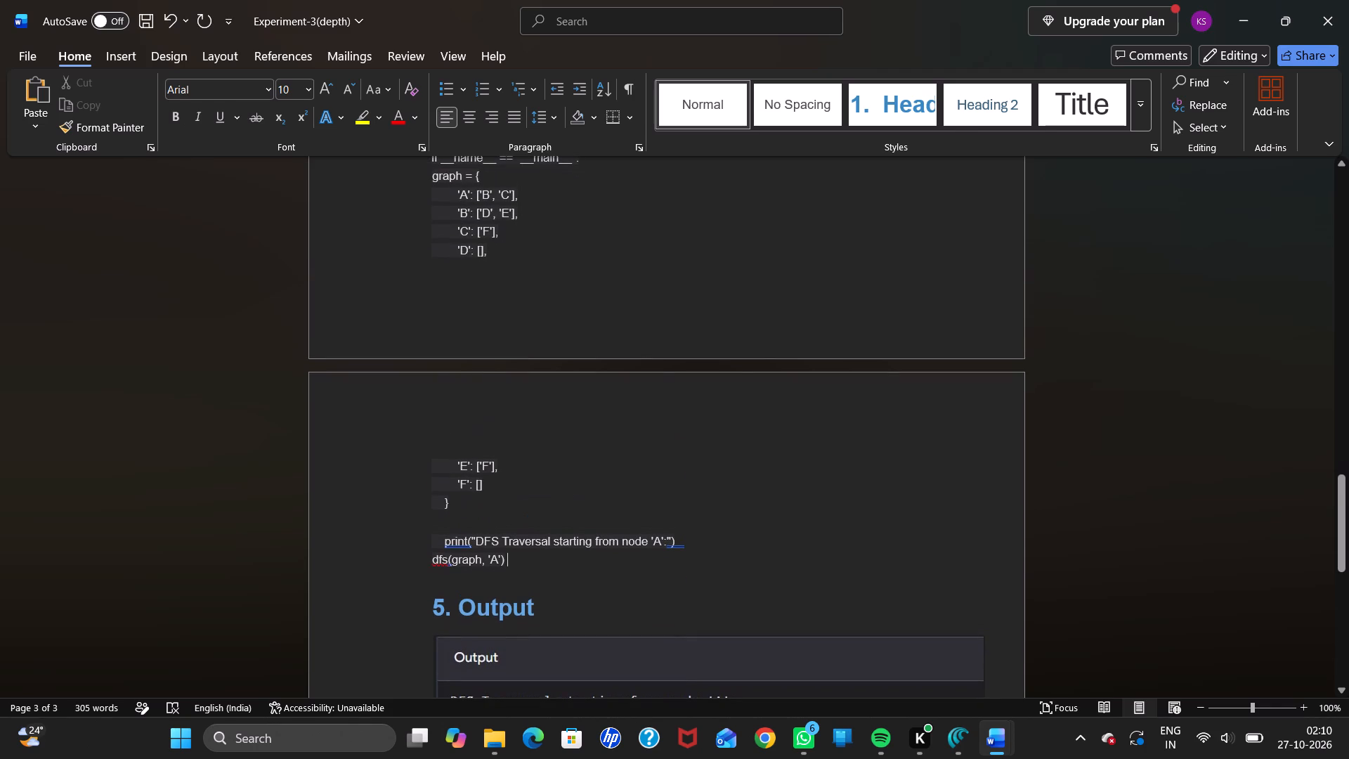
click(595, 253)
scroll(618, 443, down, 2)
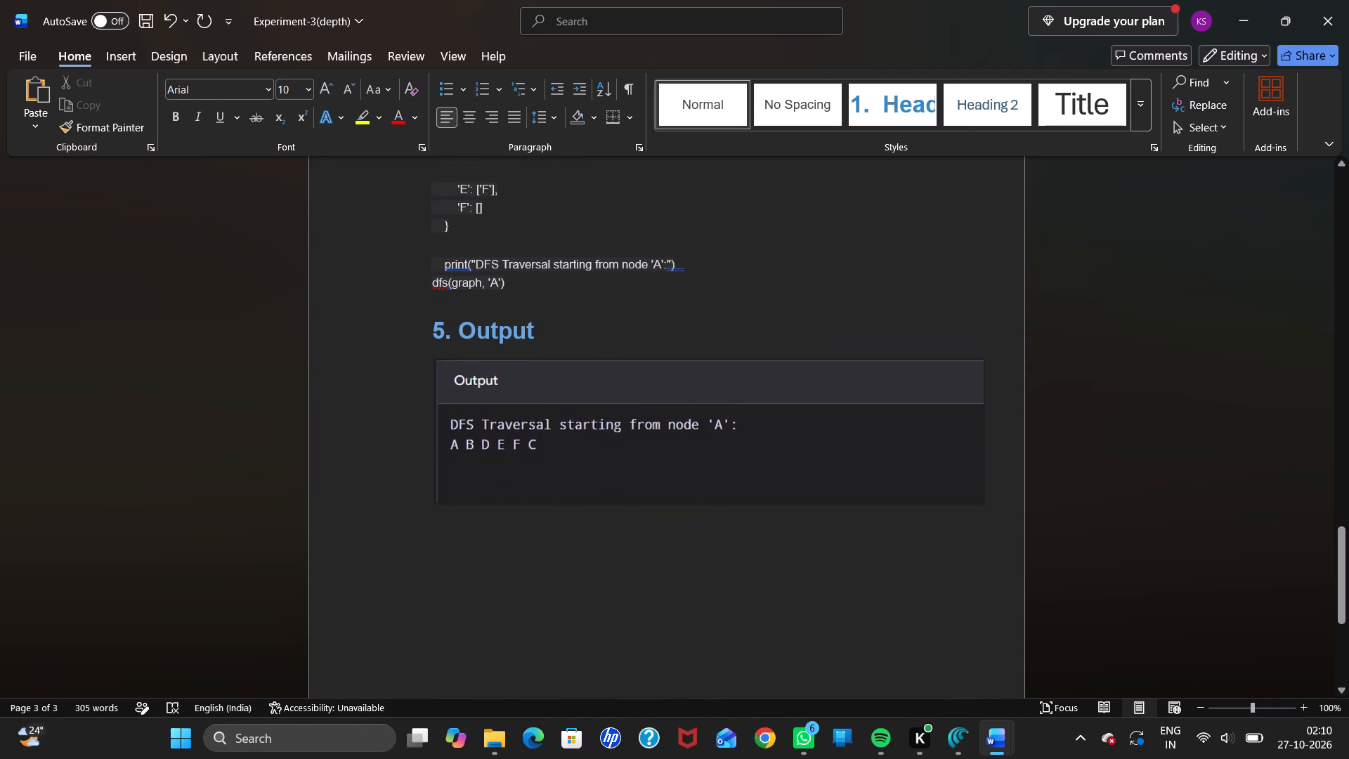
scroll(618, 443, down, 1)
click(451, 233)
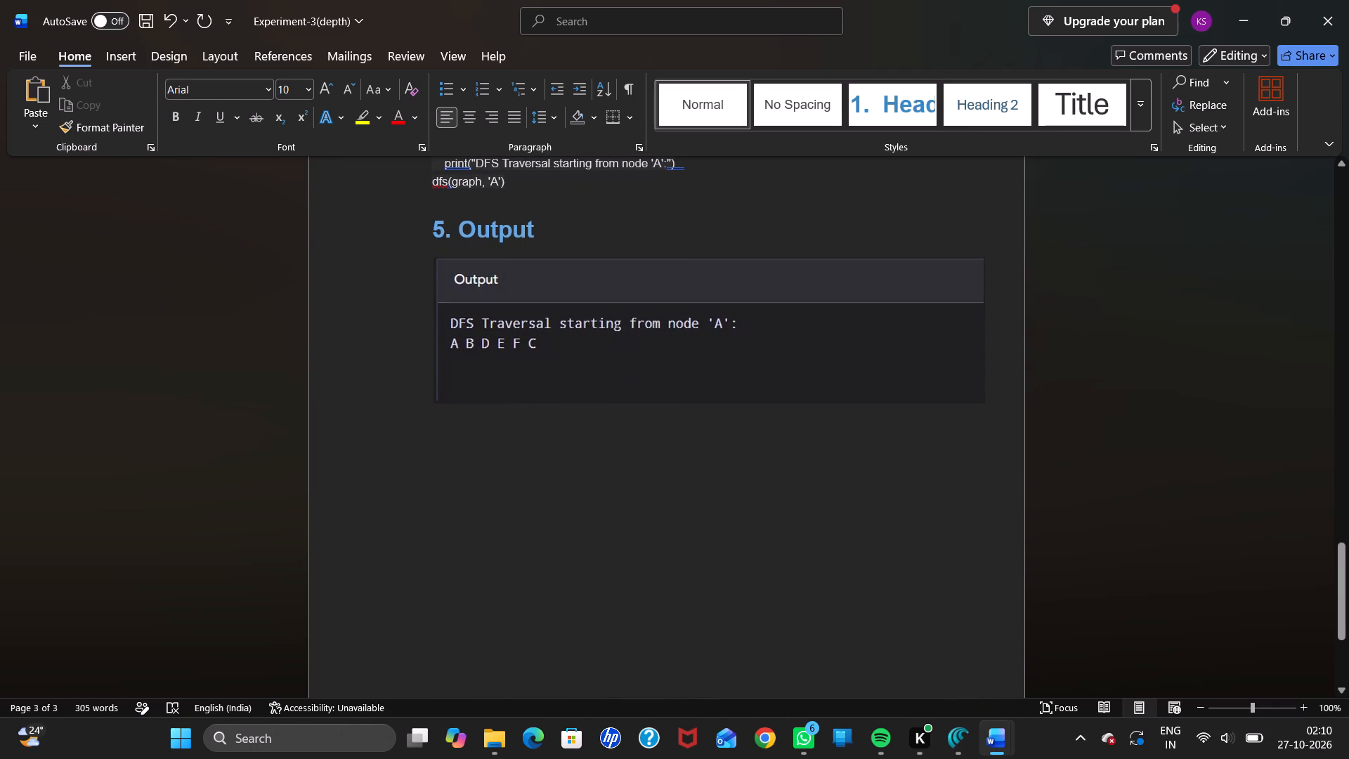
key(BackSpace)
key(BackSpace)
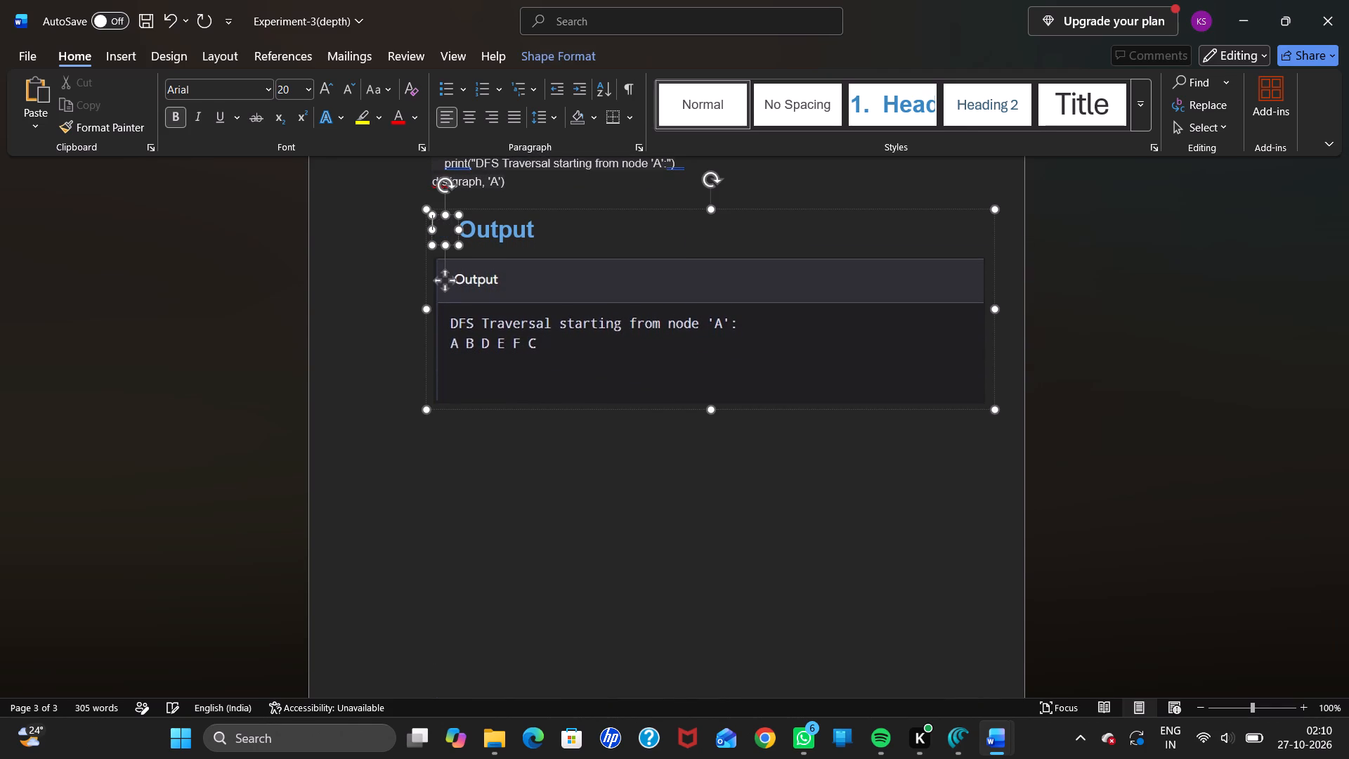
key(BackSpace)
key(BackSpace)
Switch on AutoSave for the Experiment-3 document.
scroll(572, 259, up, 12)
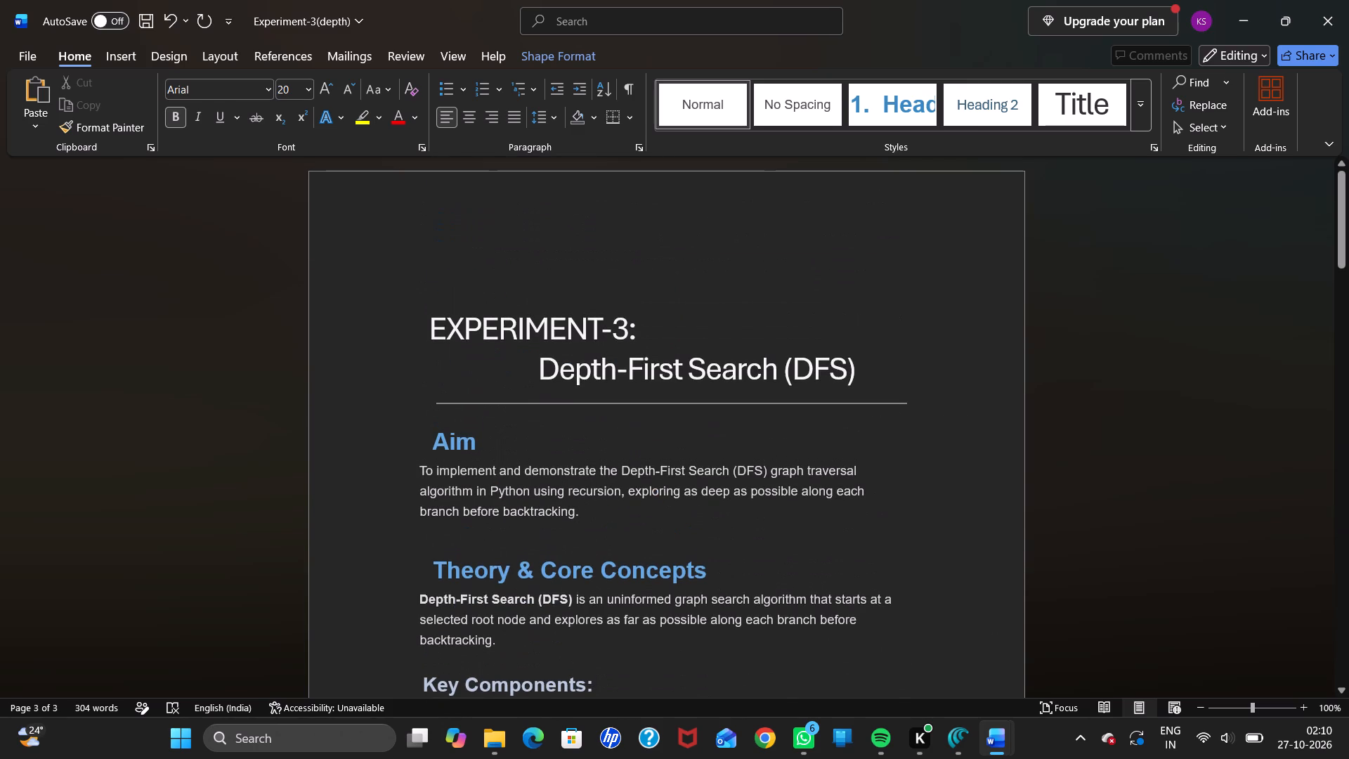
click(1311, 59)
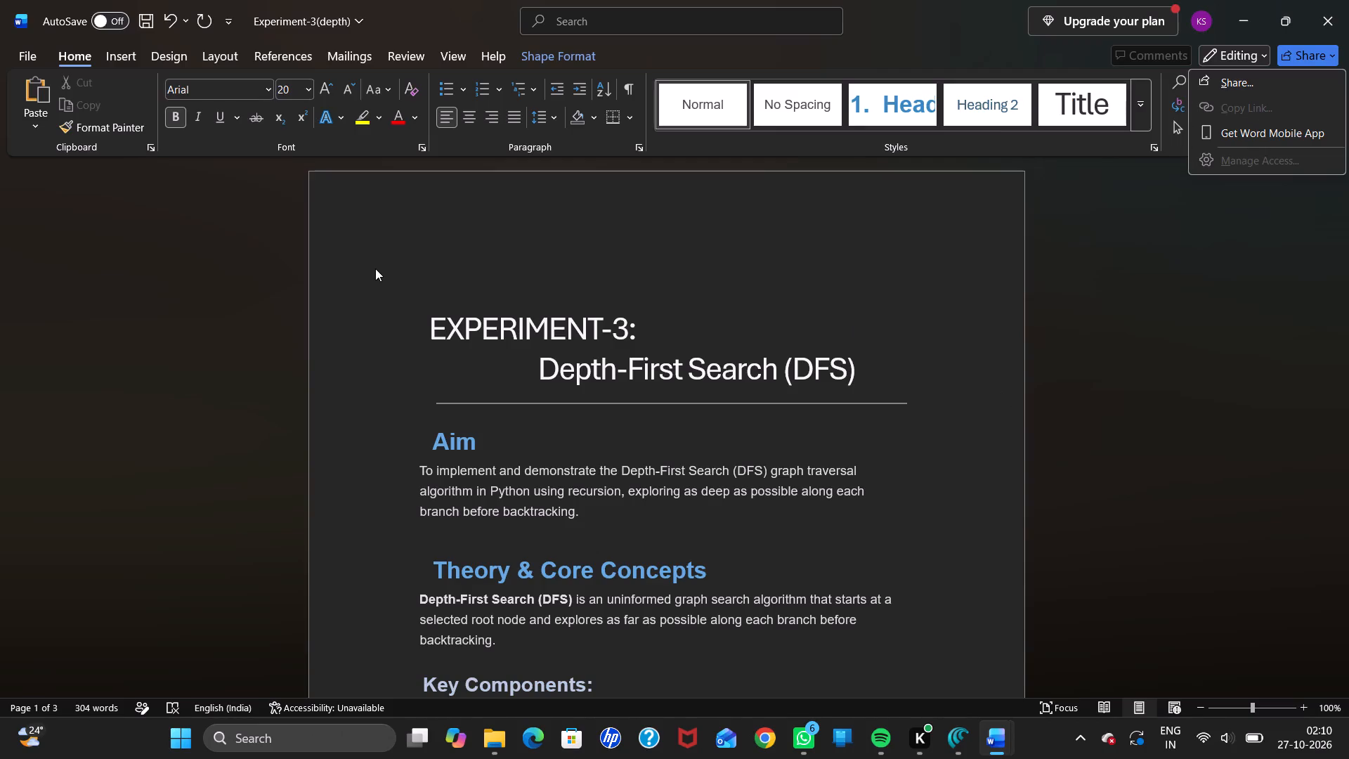
click(104, 20)
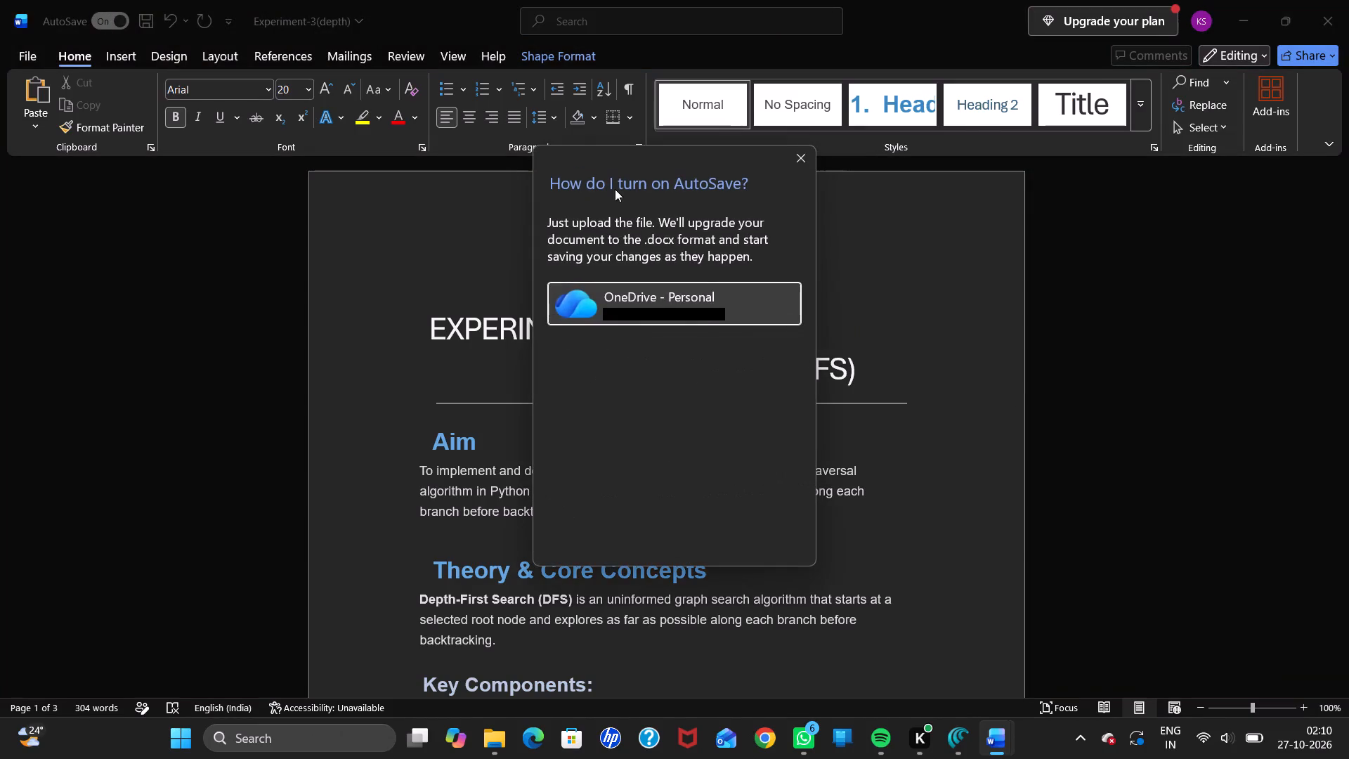
Upload the Experiment-3 Depth-First Search document to the personal OneDrive so that AutoSave runs.
click(705, 319)
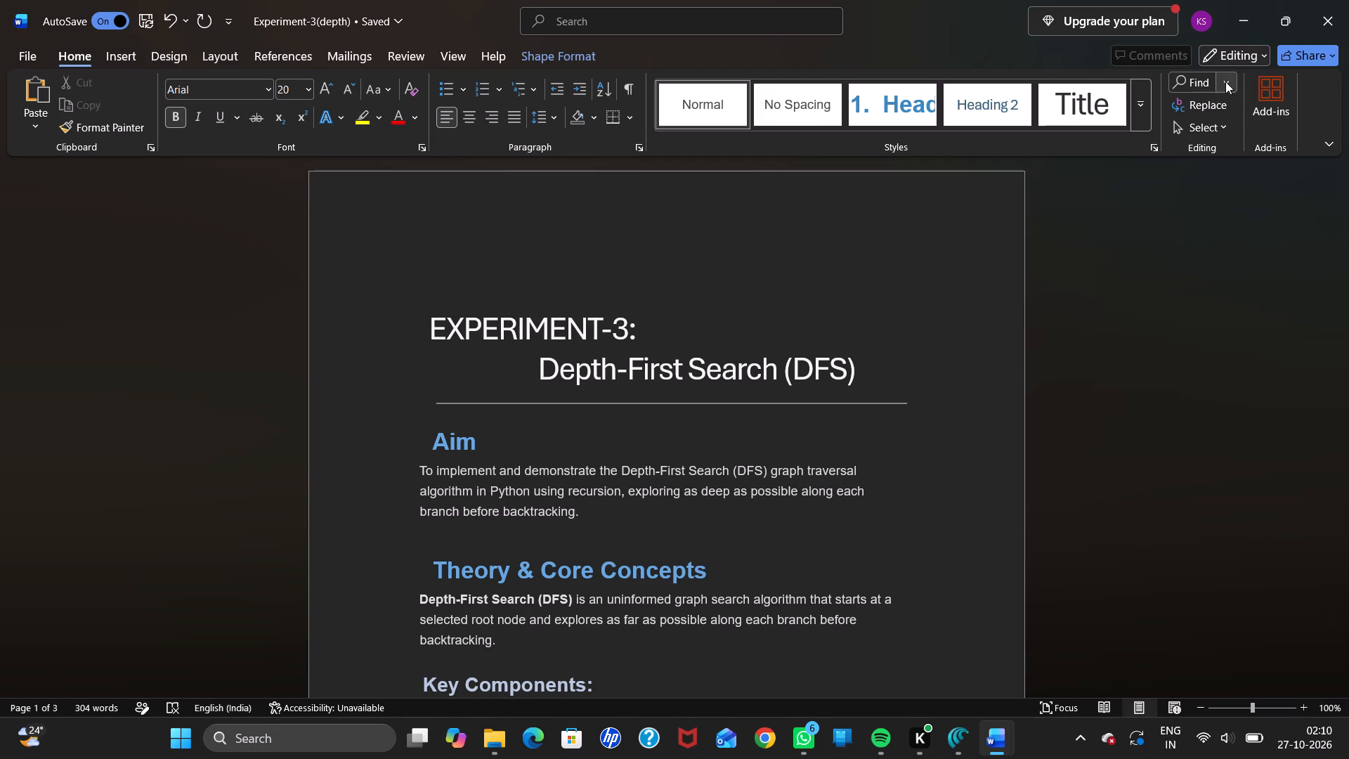
Get the OneDrive sharing link for the Experiment-3 Depth-First Search document.
click(1289, 58)
click(1260, 105)
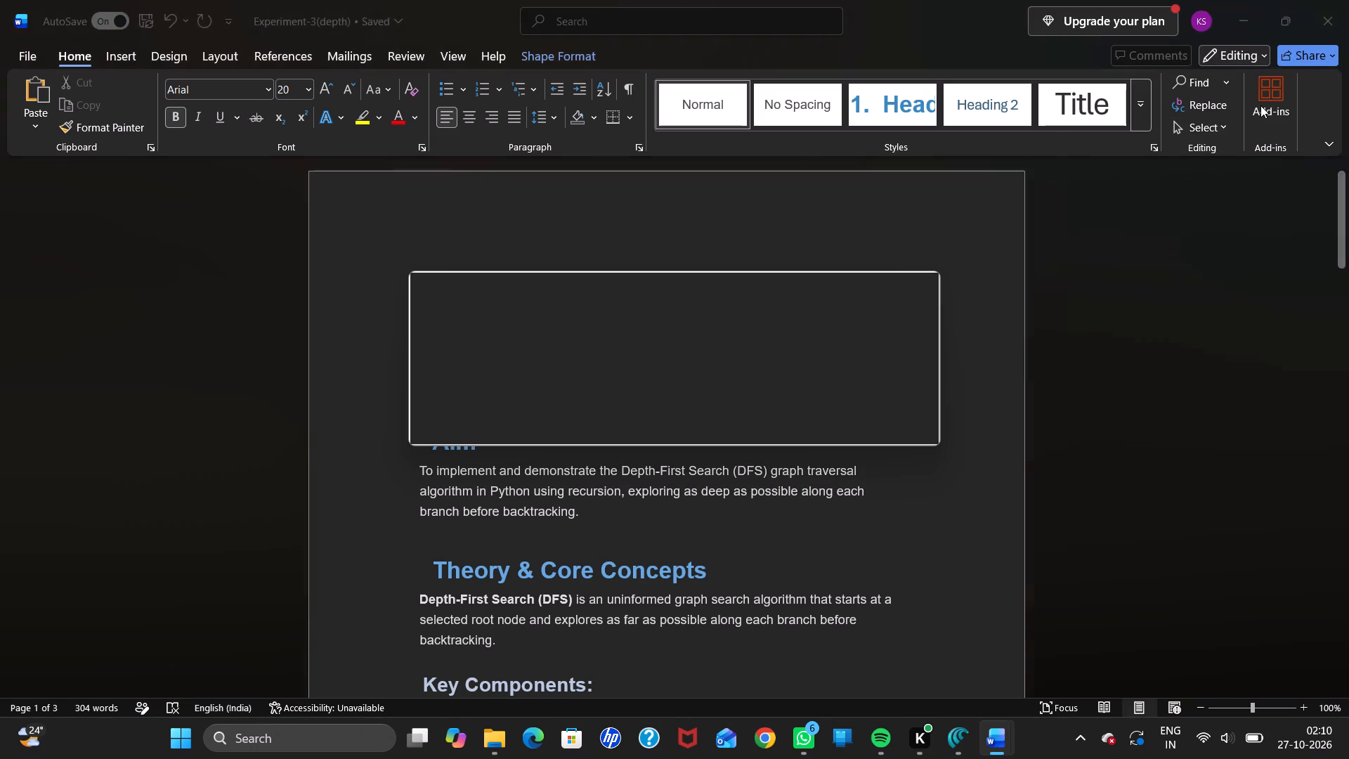
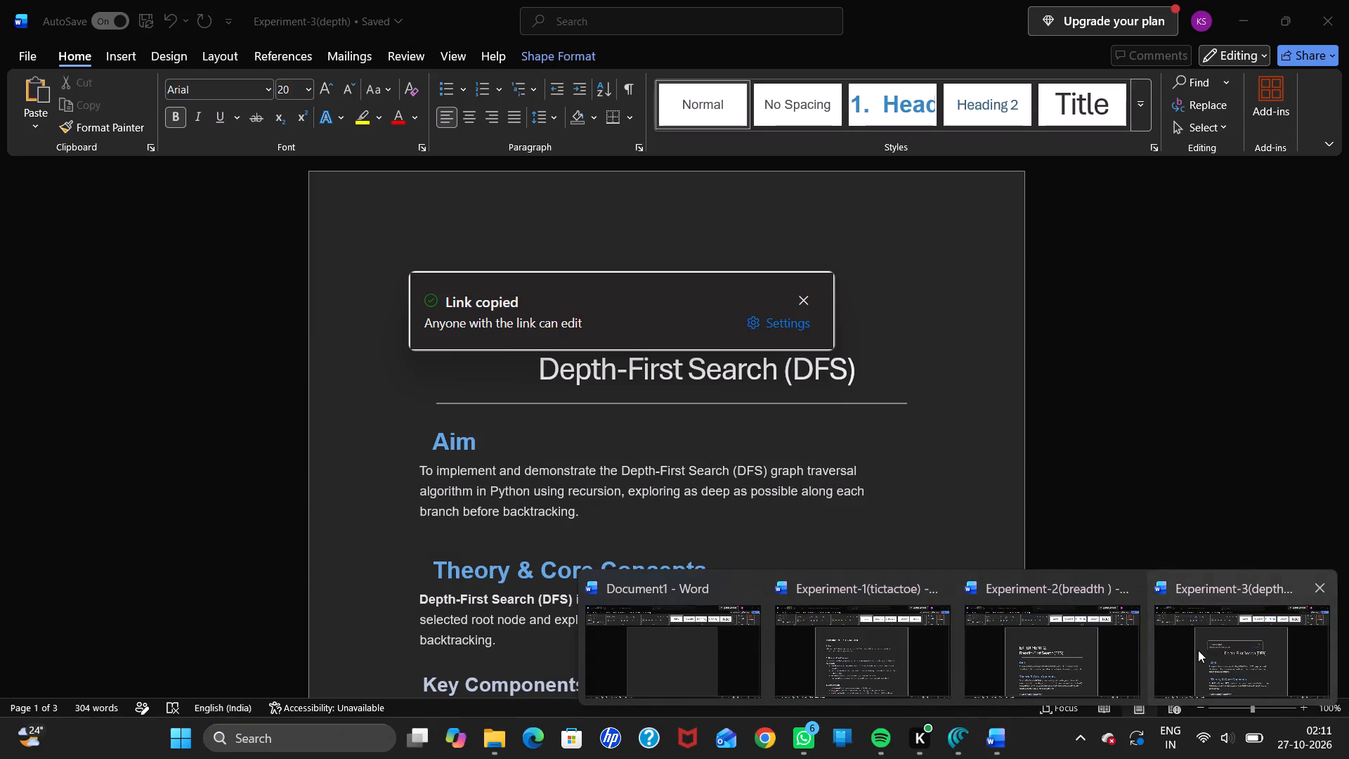
Return to the Experiment-3(depth) document and dismiss the sharing-link confirmation that covers its title.
click(1198, 650)
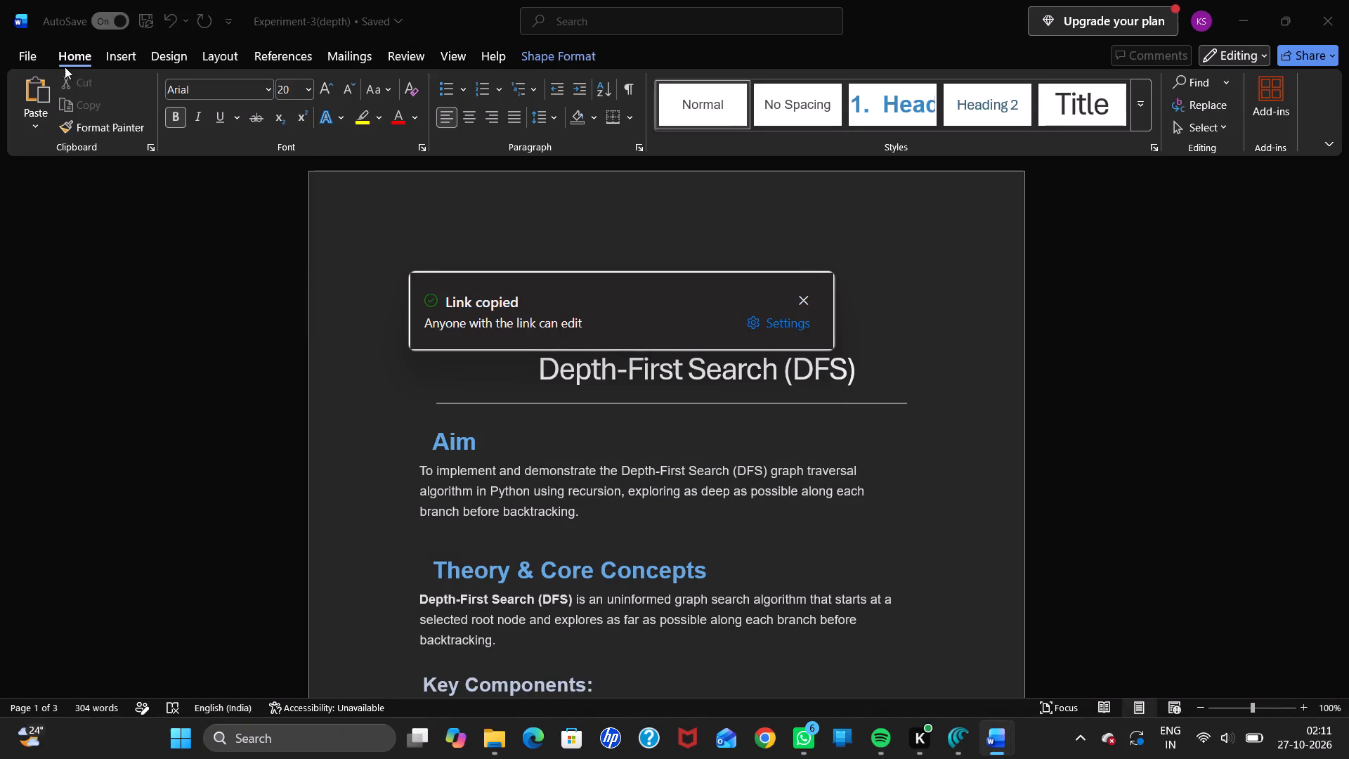
click(30, 56)
click(30, 56)
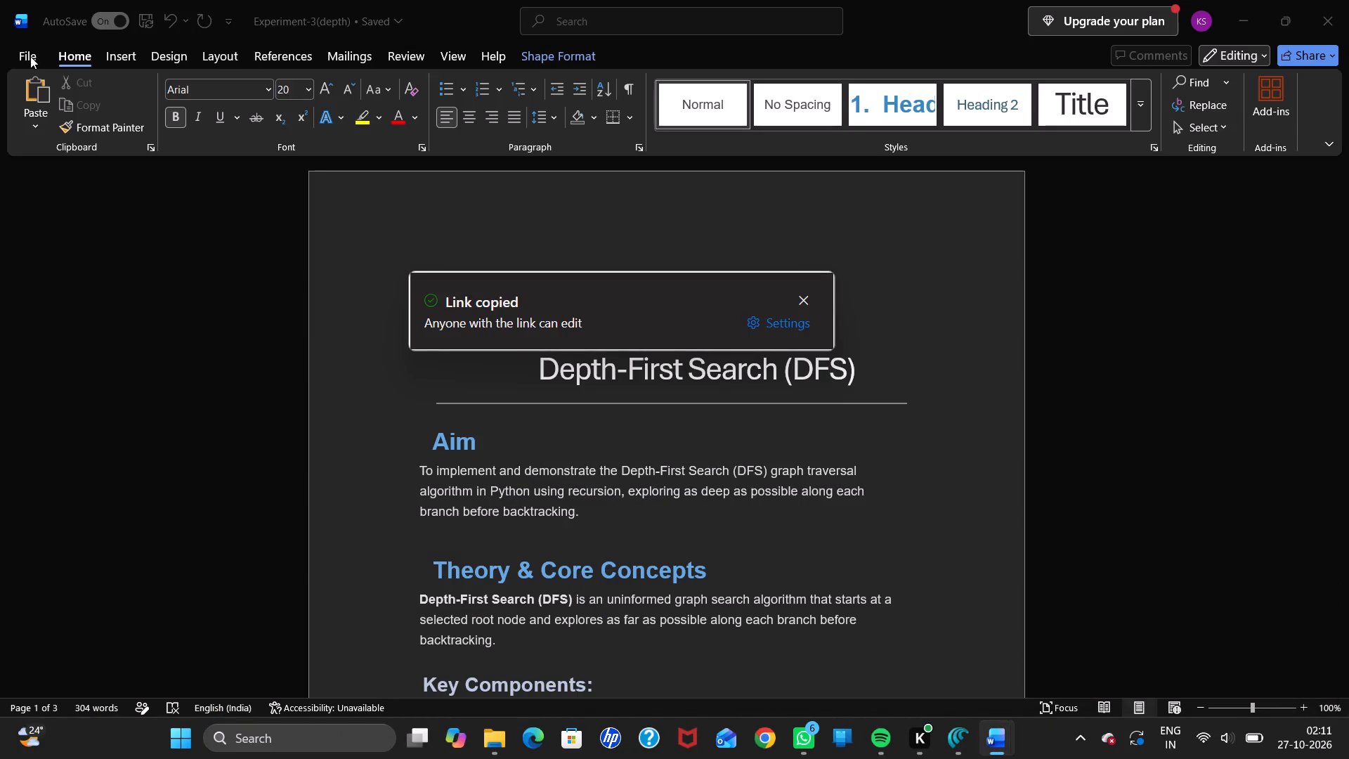
click(30, 56)
click(25, 47)
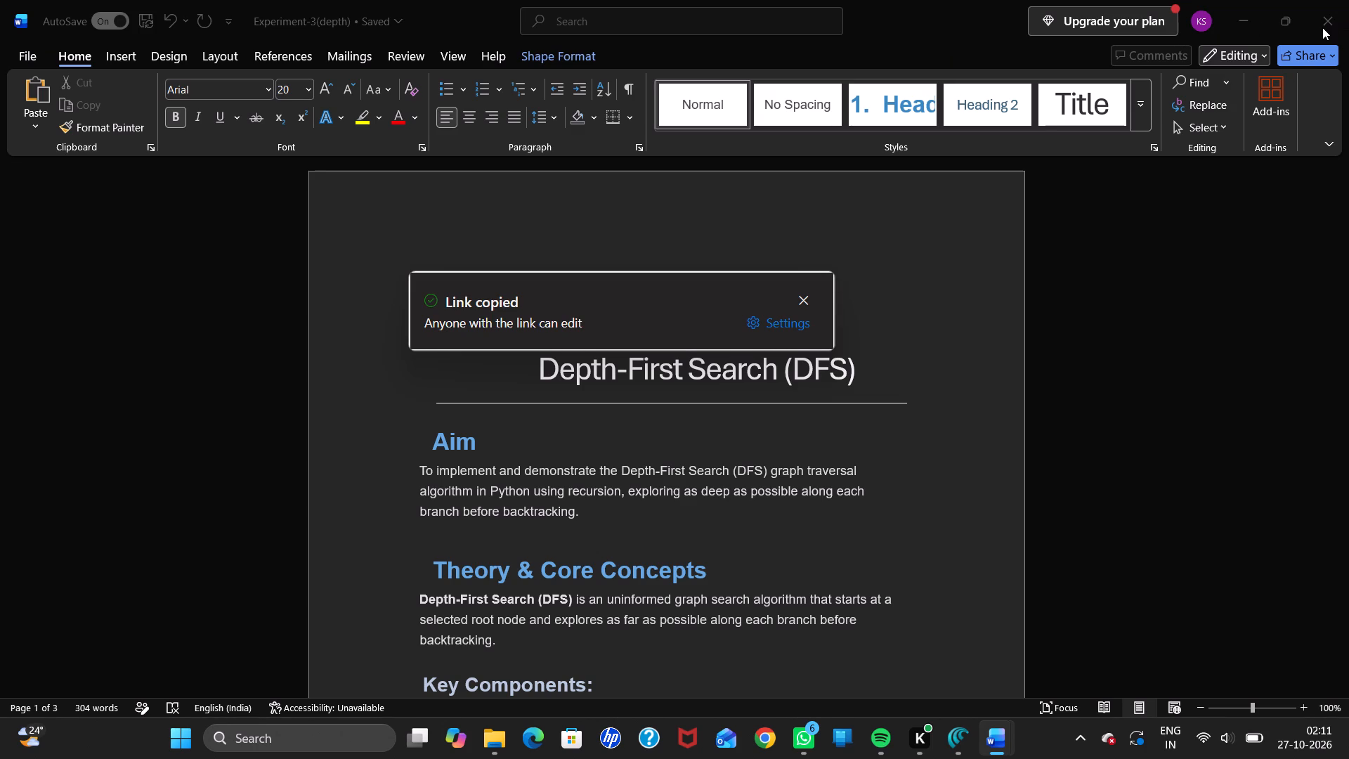
click(1322, 27)
drag(382, 106, 332, 34)
drag(332, 34, 330, 27)
click(807, 301)
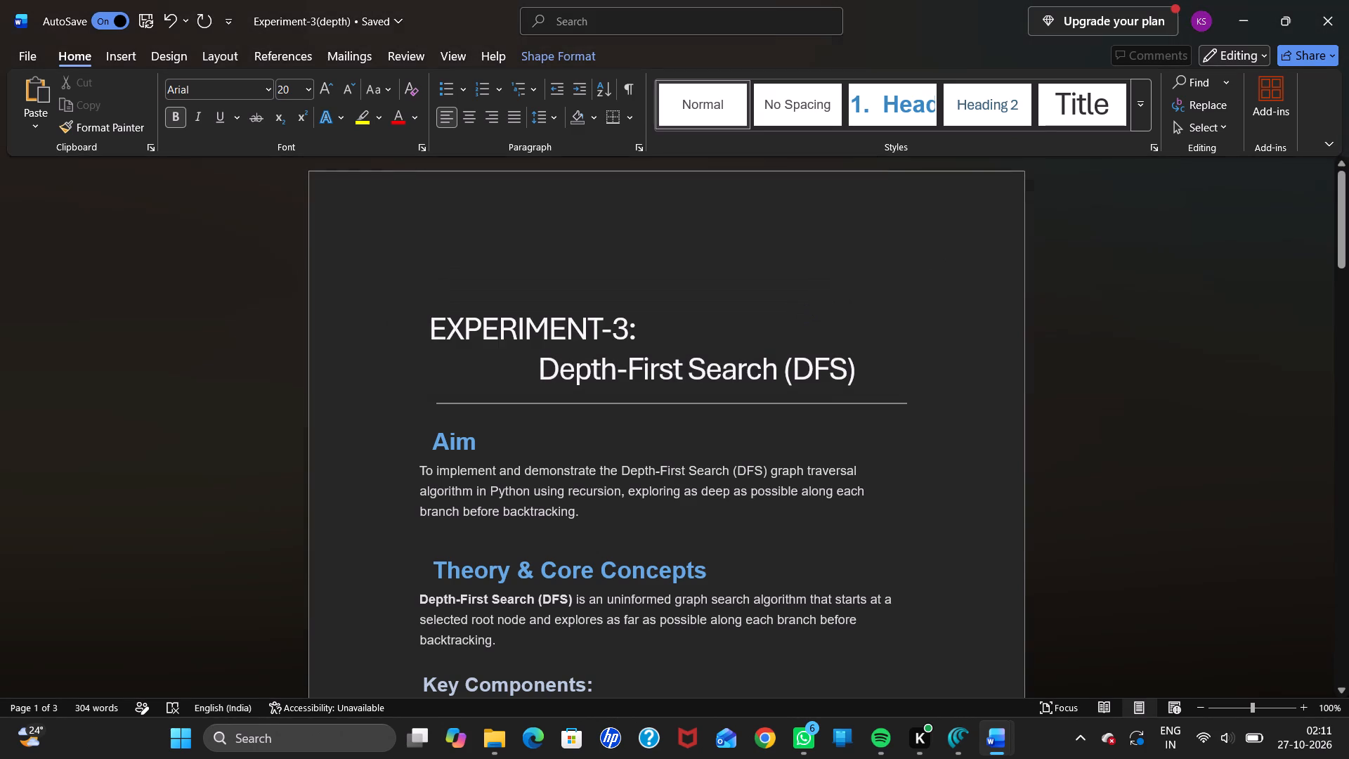
Open the Experiment-4(bfs) PDF from the recent files in the Home location for editing.
click(32, 54)
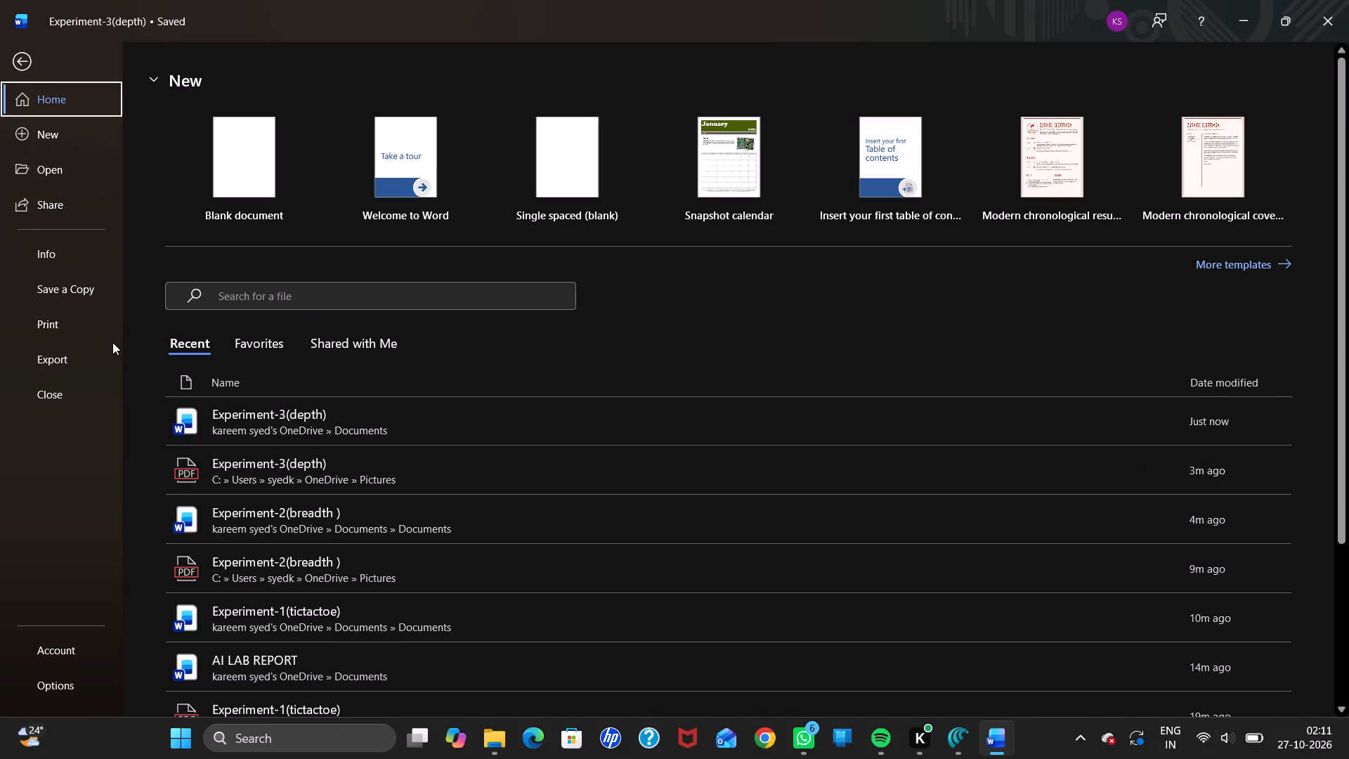
click(56, 175)
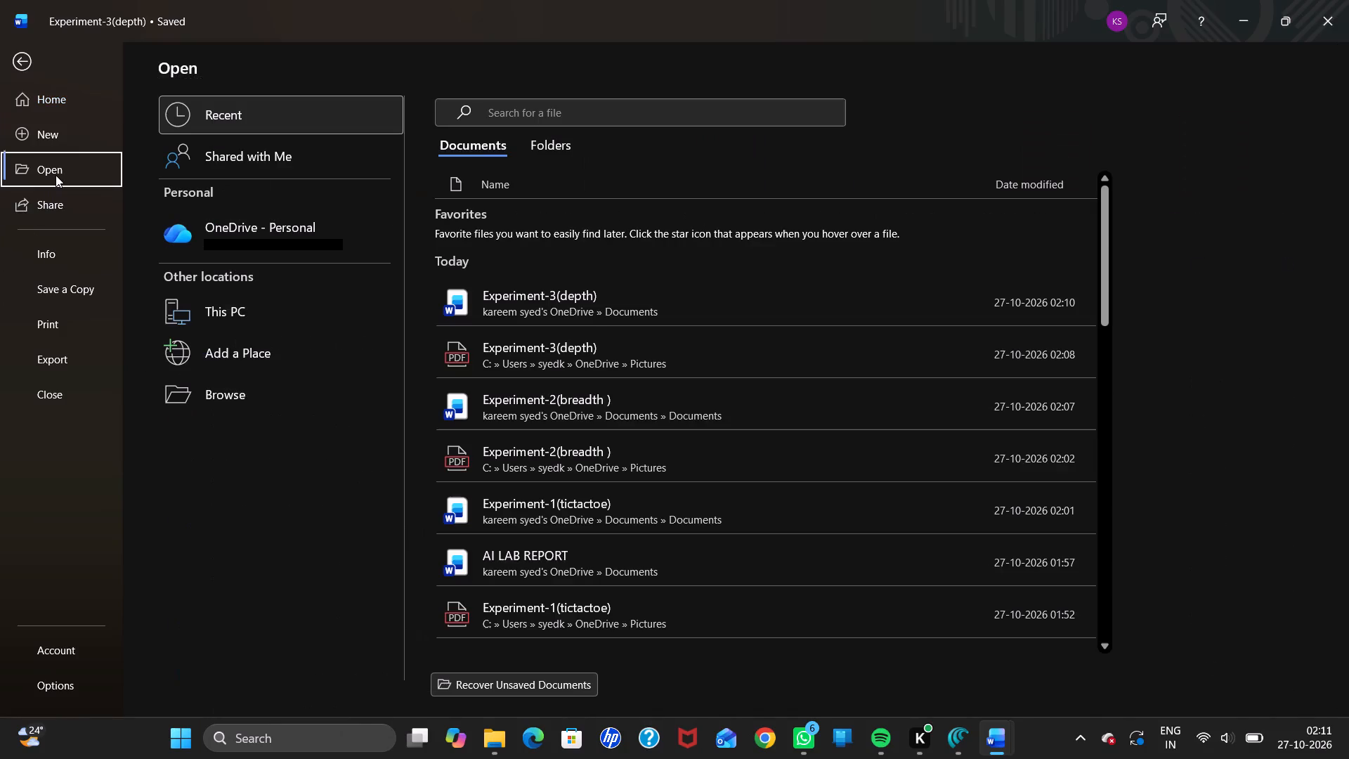
click(230, 387)
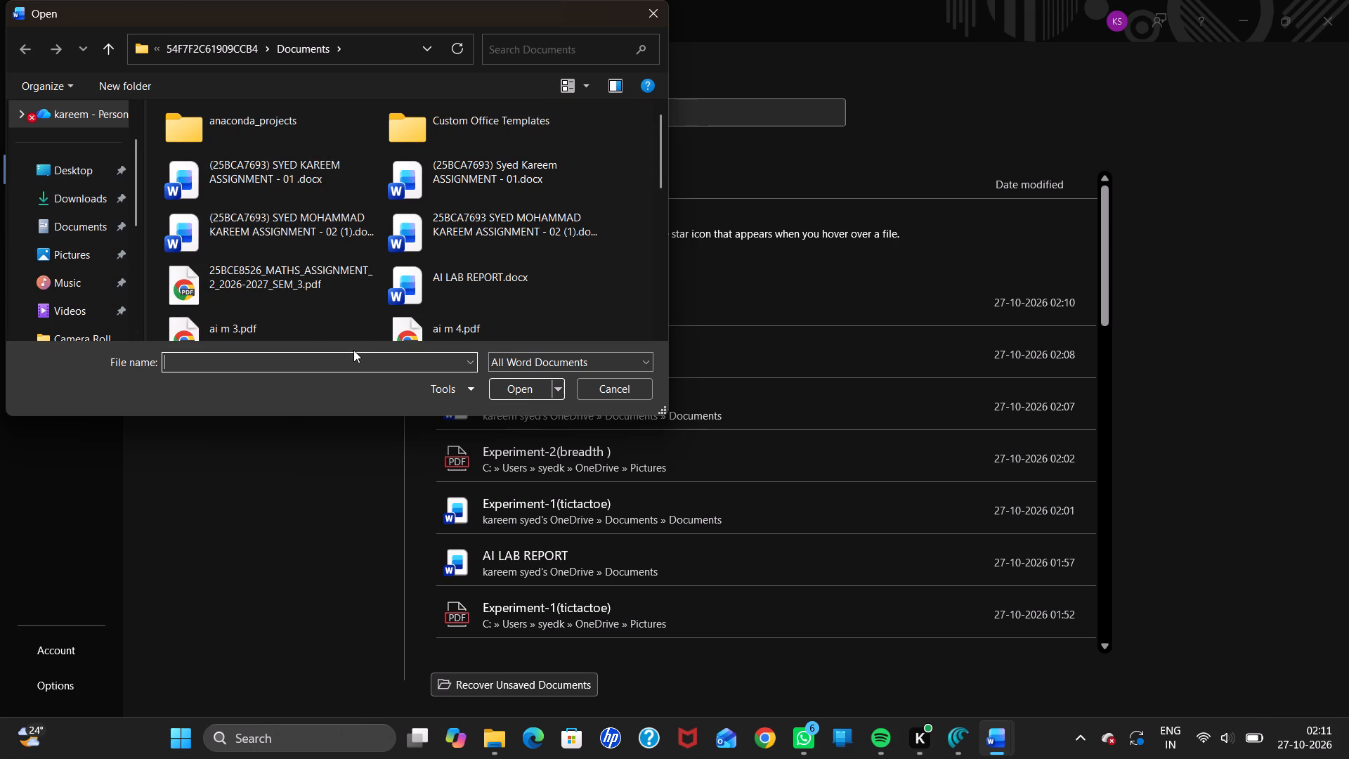
drag(353, 350, 176, 238)
scroll(0, 168, up, 4)
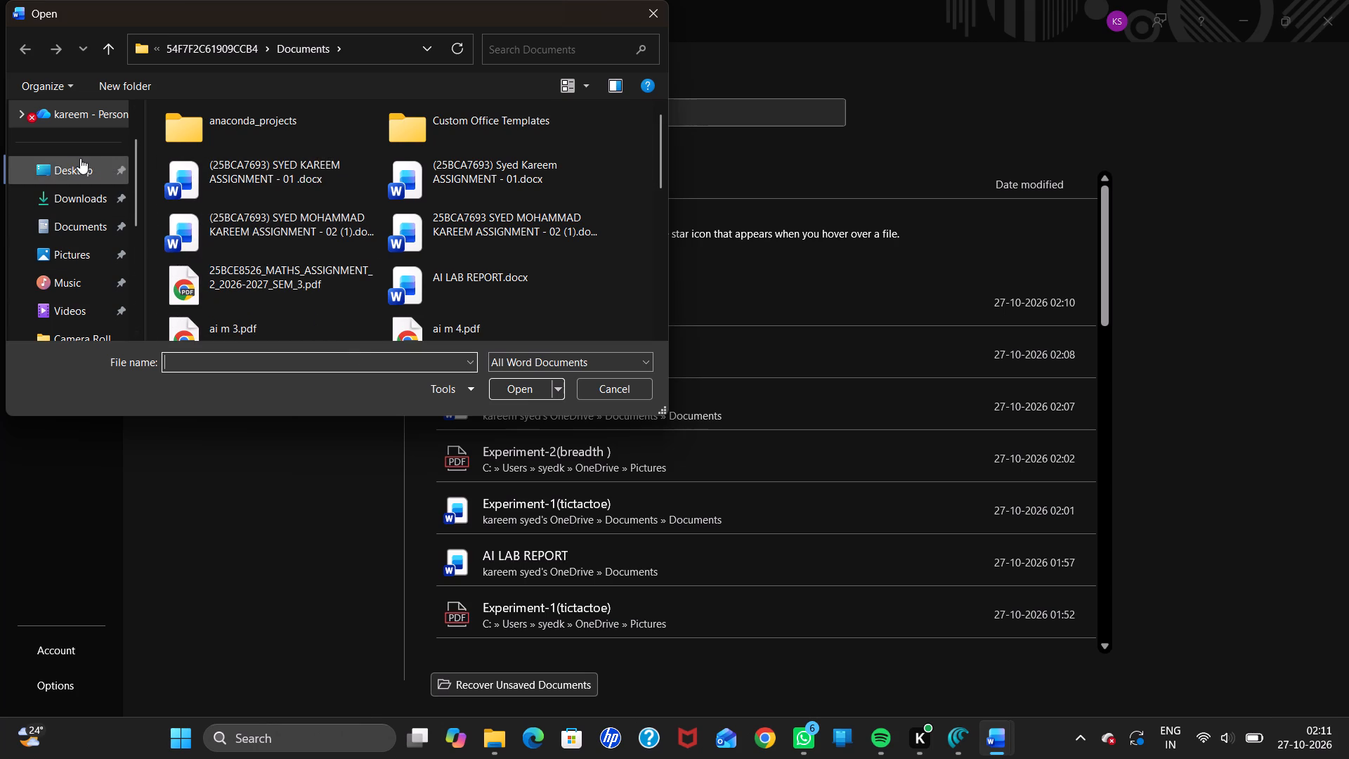
scroll(80, 158, up, 5)
click(98, 106)
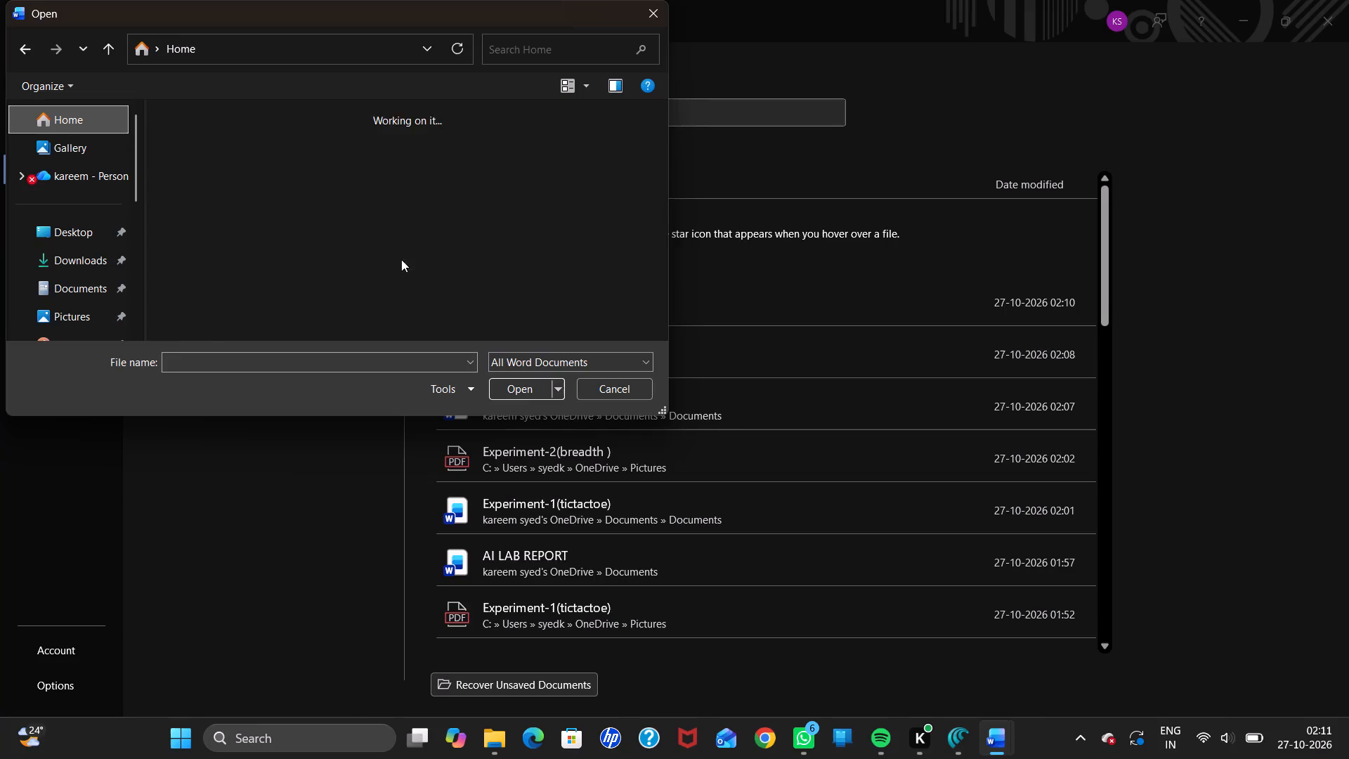
scroll(400, 297, down, 3)
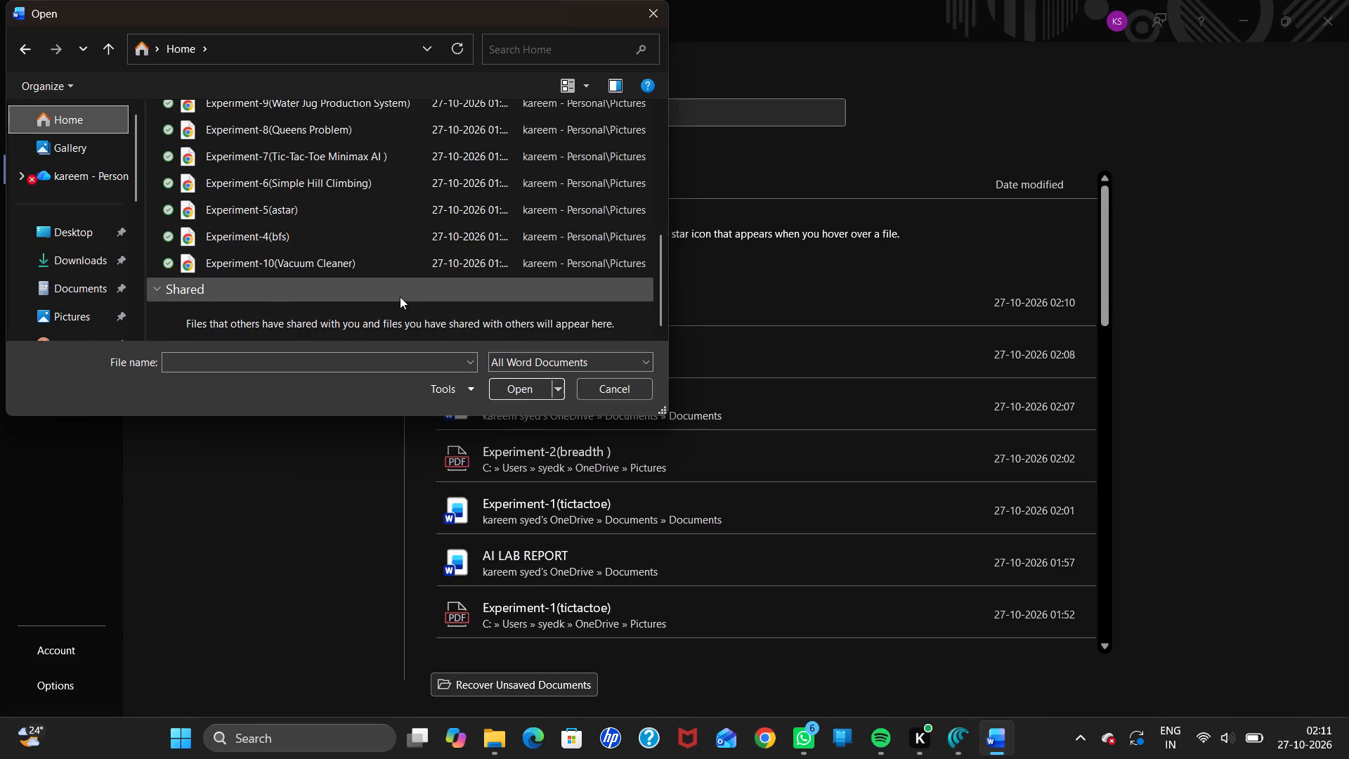
click(345, 238)
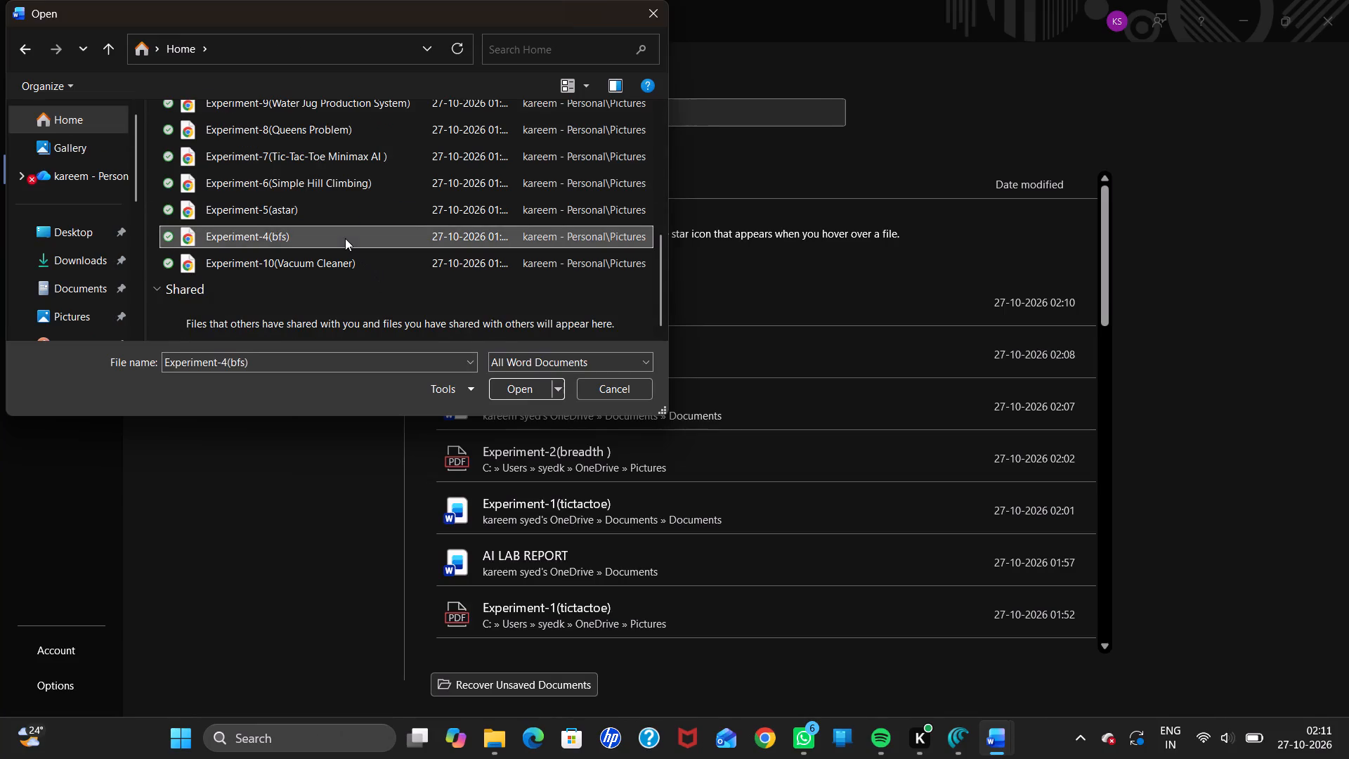
click(507, 390)
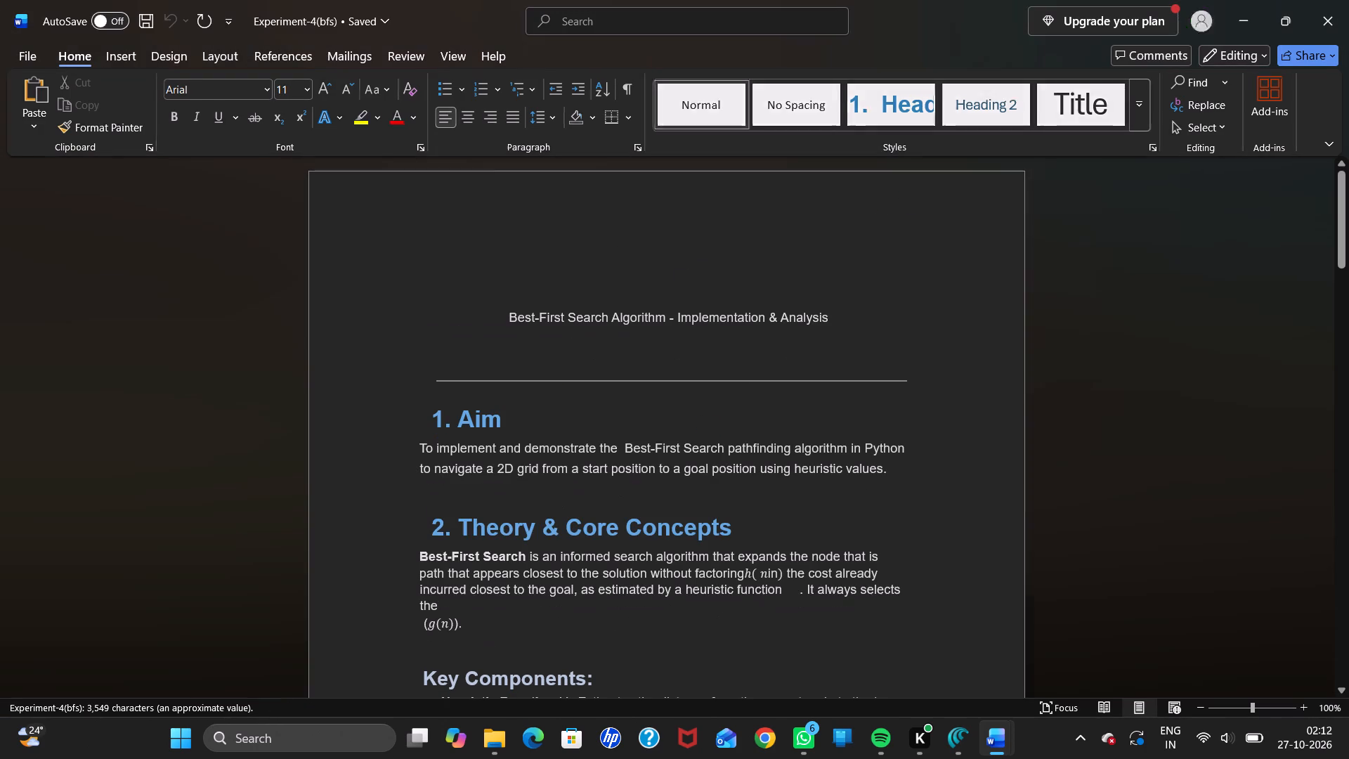
Apply the Title style to the line "Best-First Search Algorithm - Implementation & Analysis".
click(509, 313)
click(1102, 95)
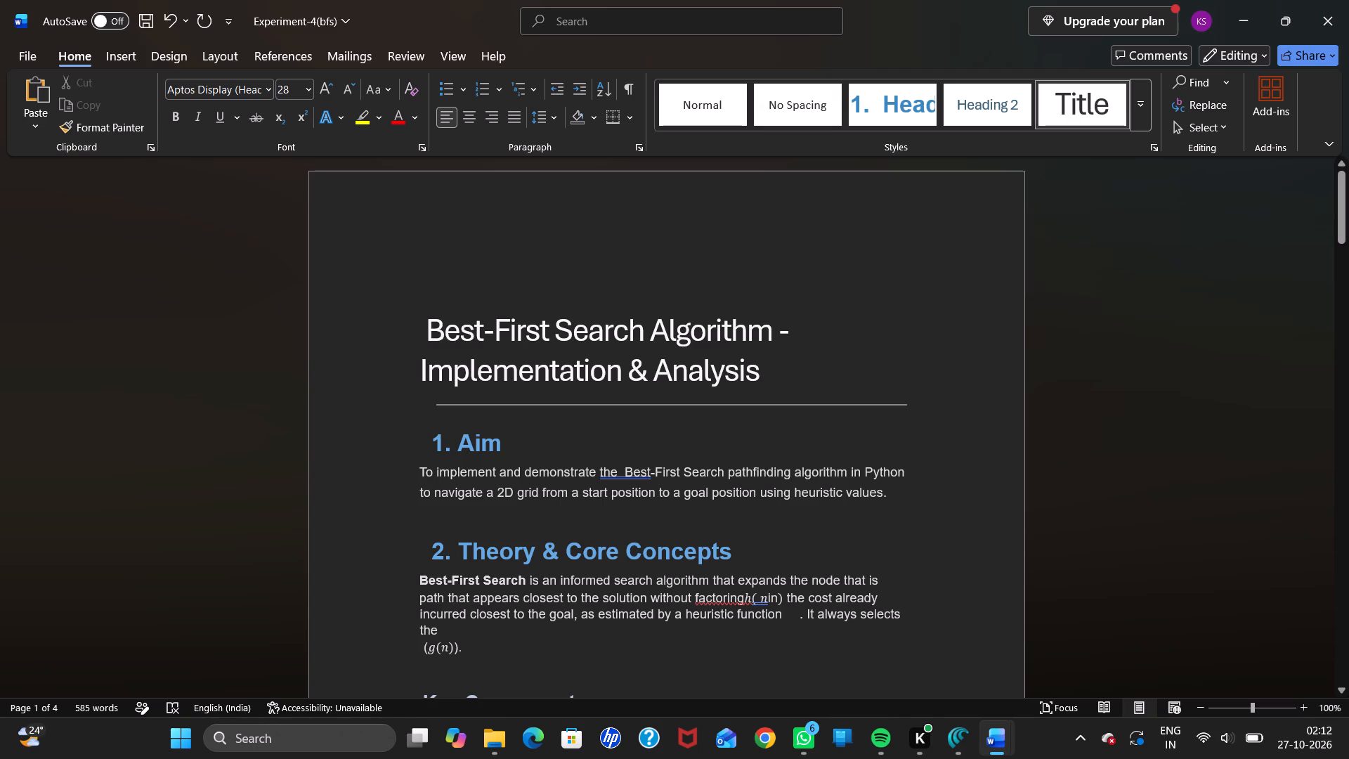
Add the line "EXPERIMENT-4:" above the Best-First Search title.
key(Return)
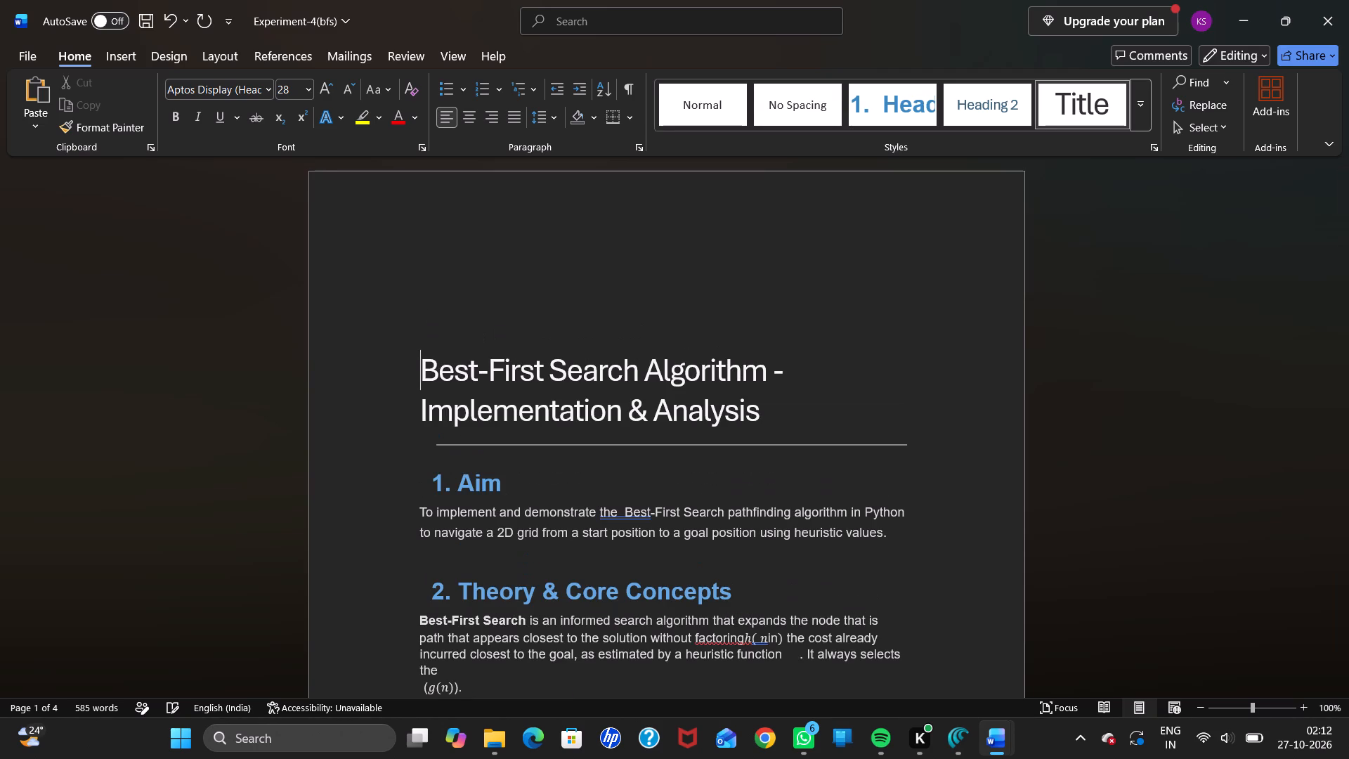
key(Up)
text(EXPERIME)
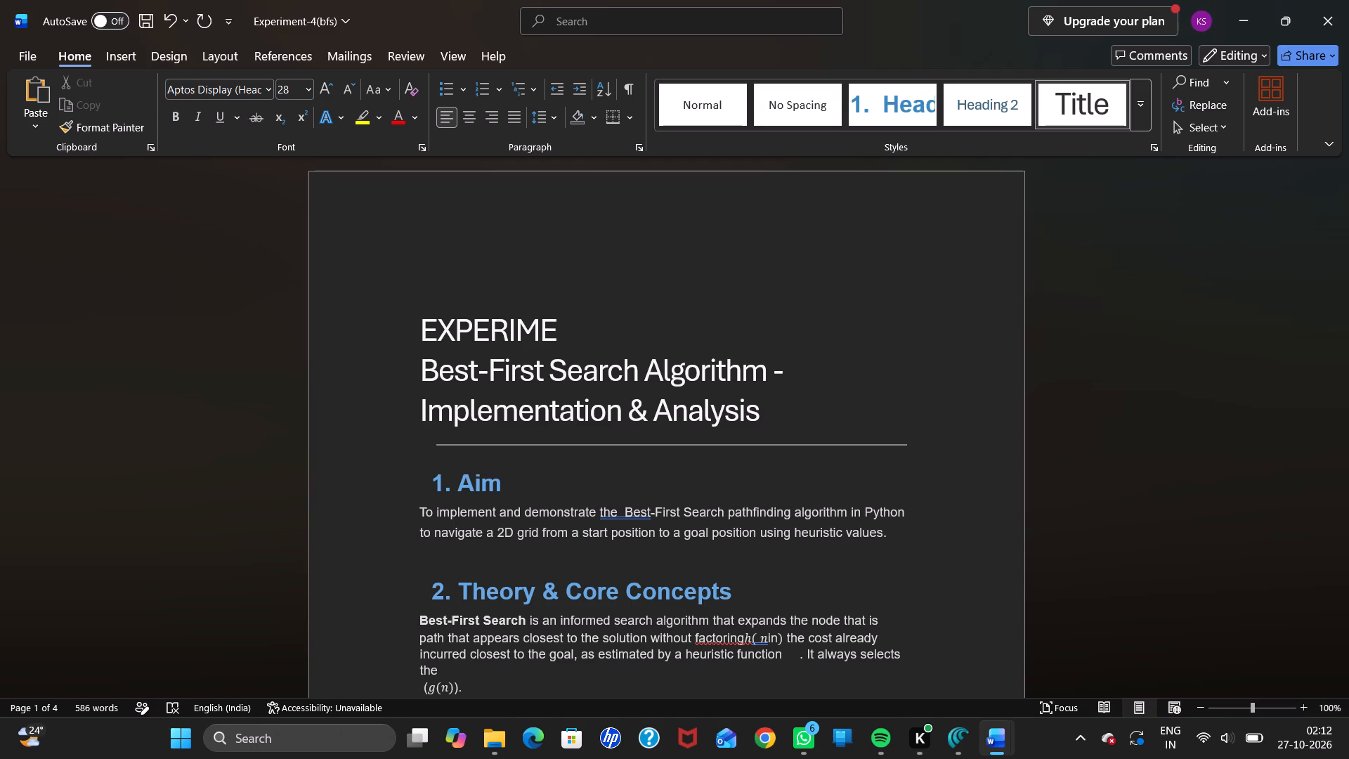
text(NT)
text(-4)
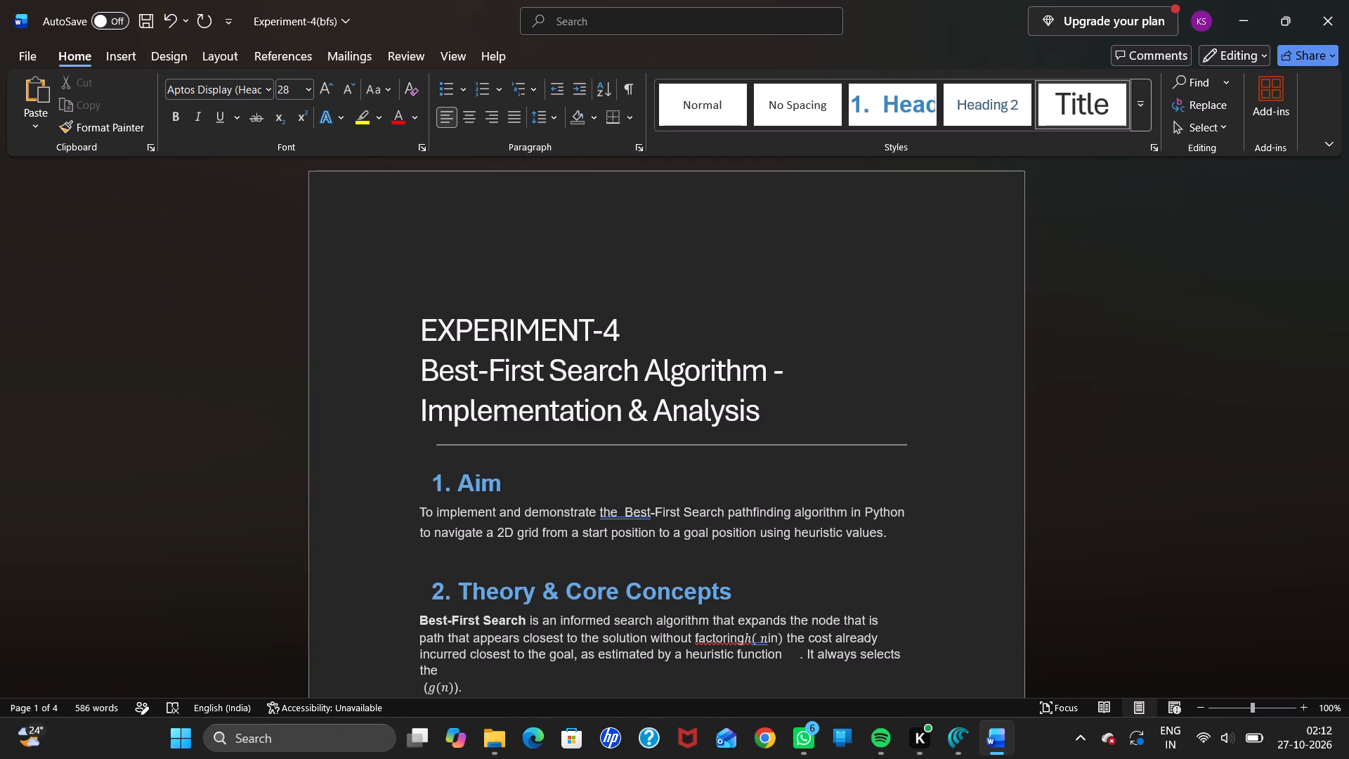
key(shift+colon)
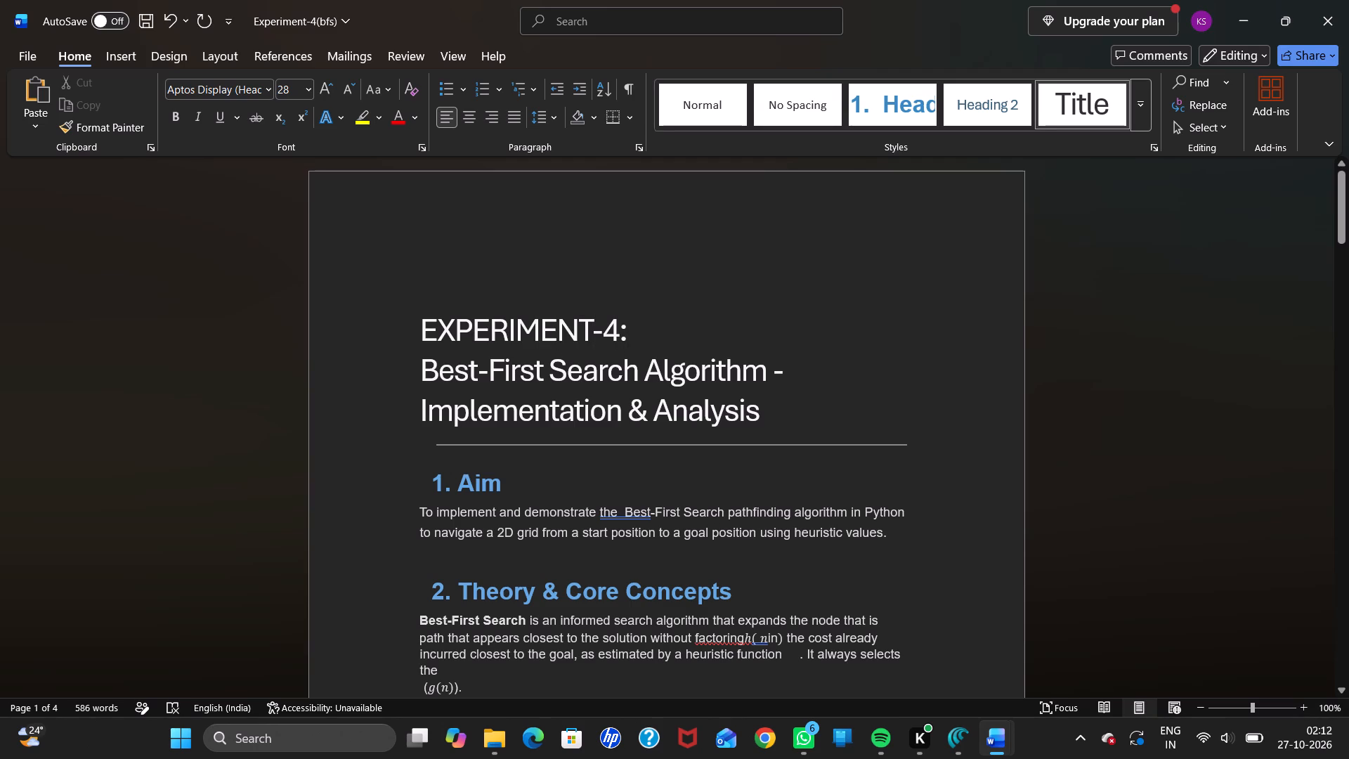
Delete "Algorithm - Implementation & Analysis" from the title, keeping only "Best-First Search".
drag(651, 369, 653, 371)
drag(653, 371, 705, 422)
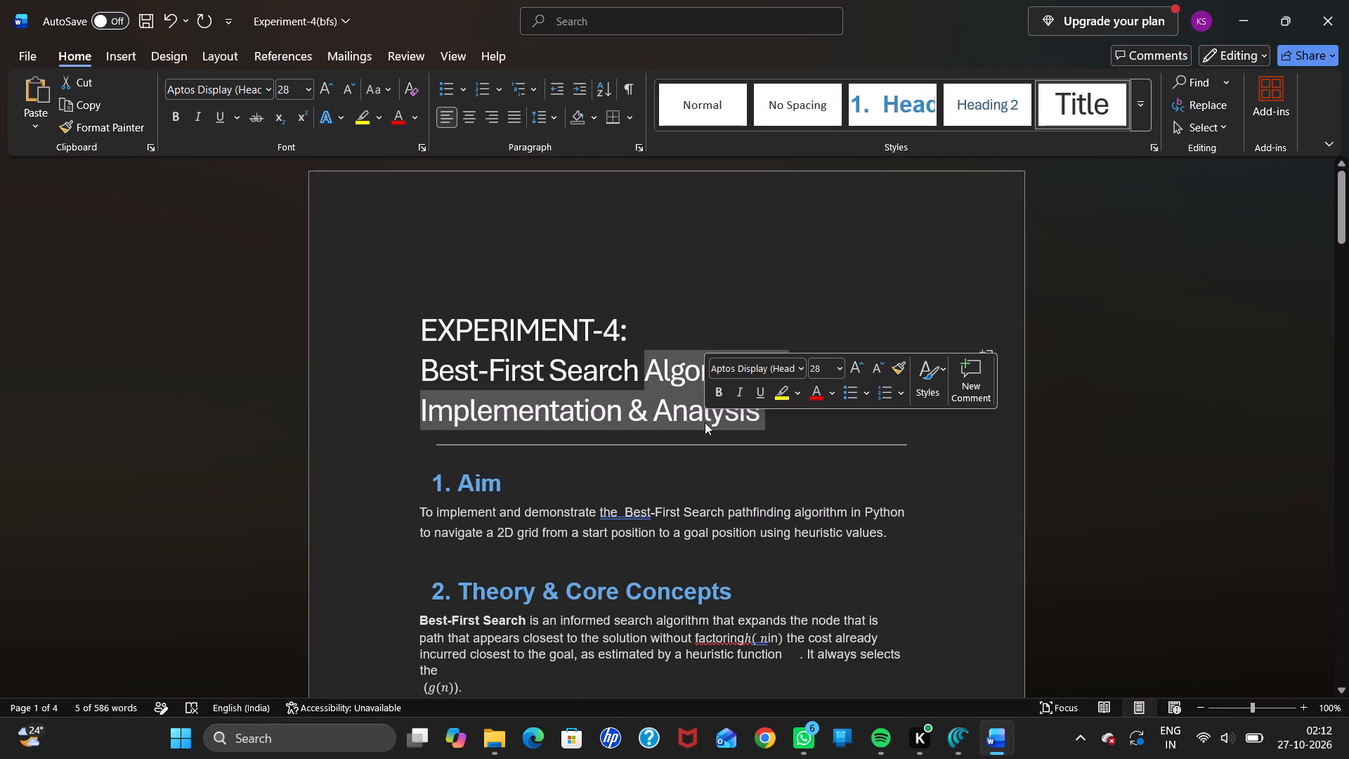
key(BackSpace)
Indent the "Best-First Search" title line with about 21 leading spaces beneath "EXPERIMENT-4:".
key(Left)
key(Left)
key(Left)
key(Left)
key(Left)
key(Left)
key(Left)
key(Left)
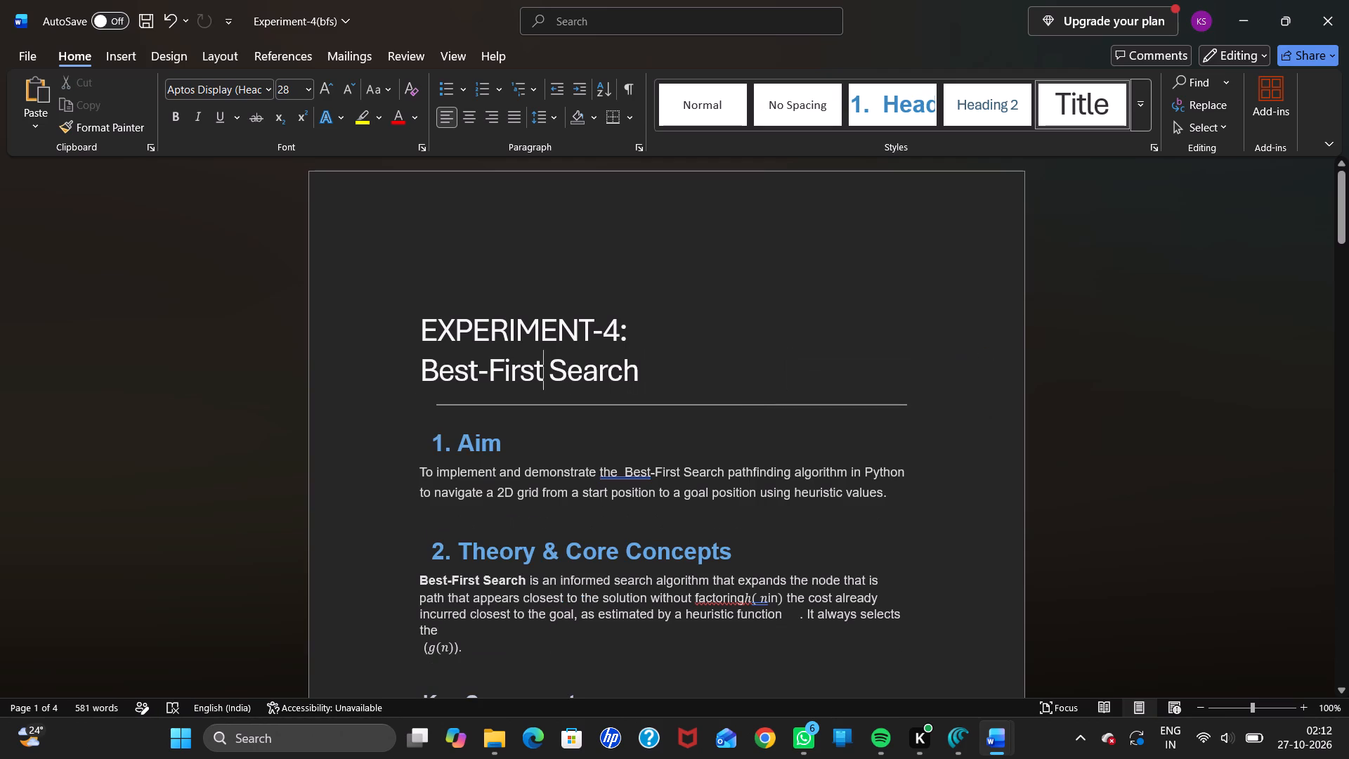
key(Left)
key(Left)
key(Left)
key(Left)
key(Left)
key(Left)
key(Left)
key(Left)
key(Left)
key(Left)
key(Left)
key(Left)
key(Left)
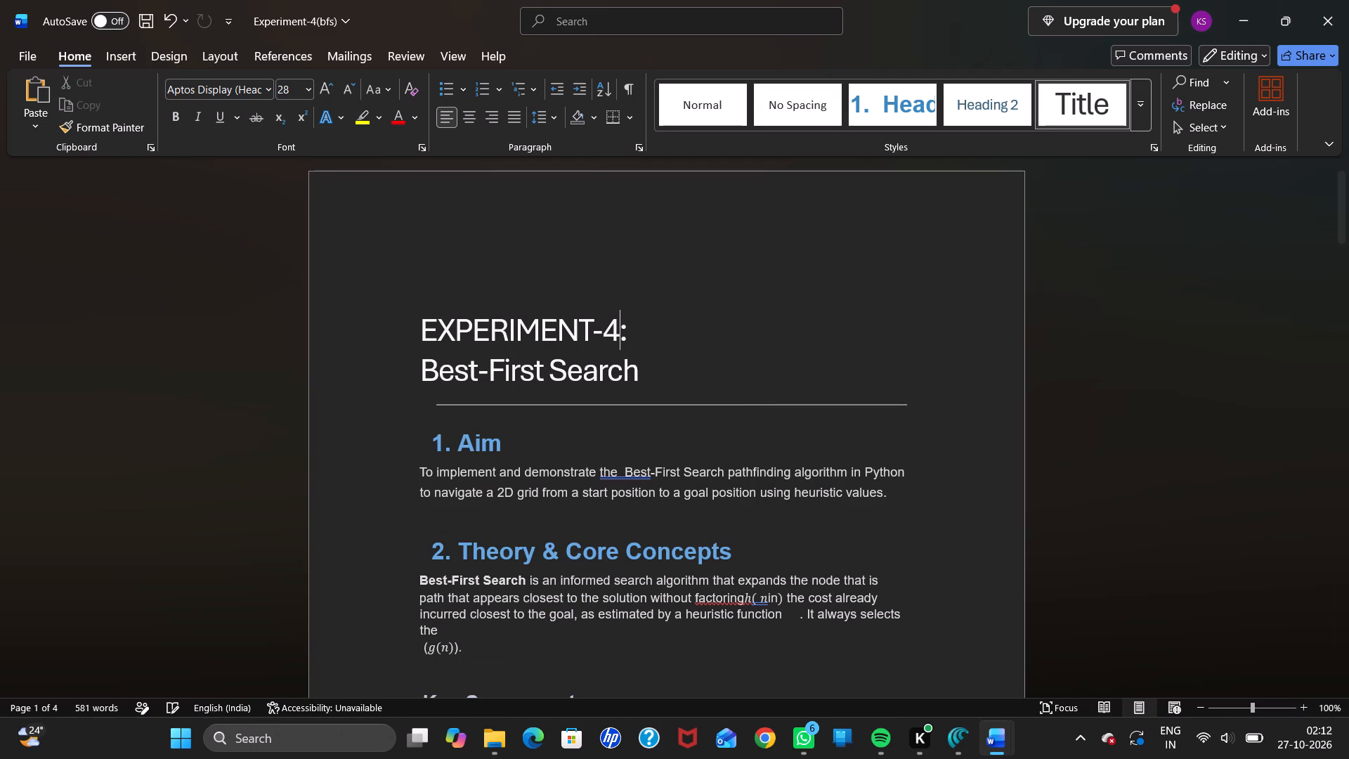
key(Down)
key(Left)
key(Left)
key(Left)
key(Left)
key(Left)
key(Left)
key(Left)
key(Left)
key(Left)
key(Left)
key(Left)
key(Left)
key(Left)
key(Left)
key(Left)
key(Left)
key(space)
key(space)
key(space)
key(space)
key(space)
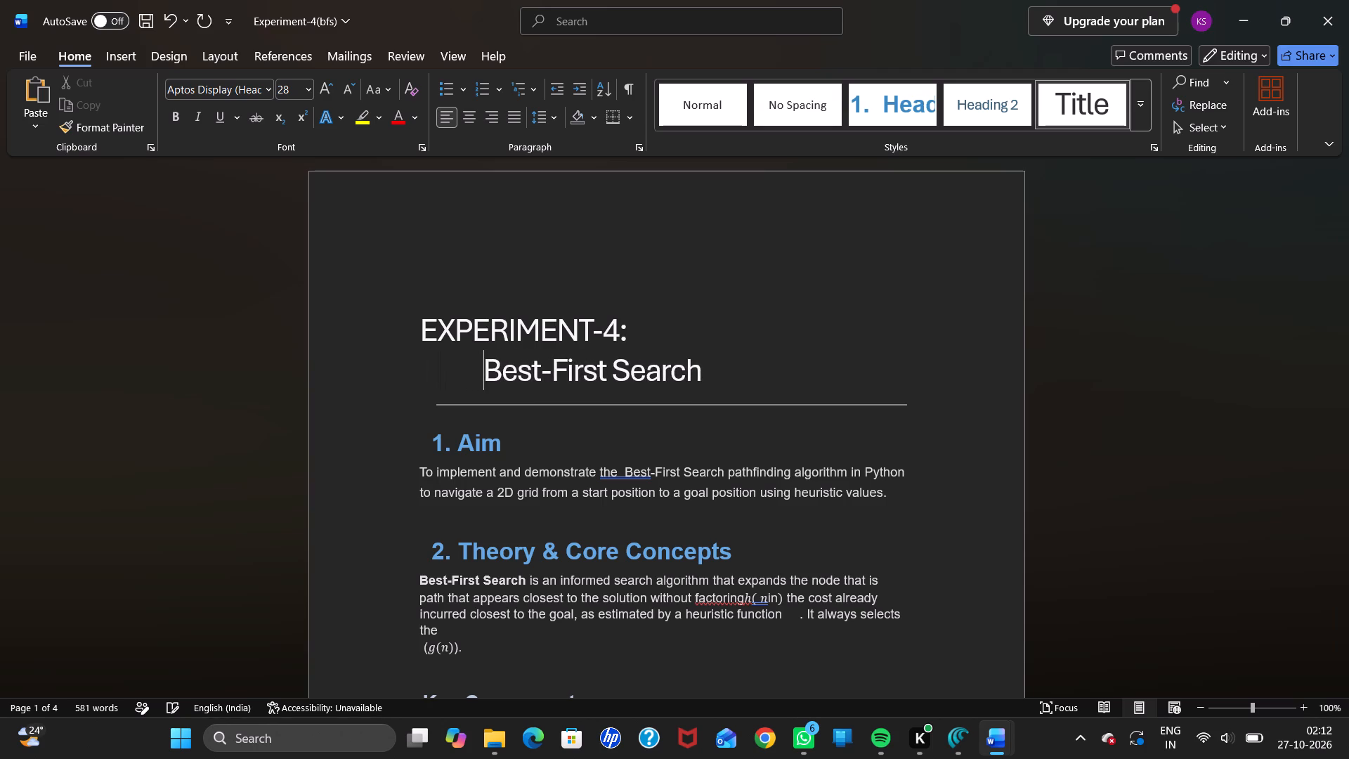
key(space)
key(space)
key(space)
key(space)
key(space)
key(space)
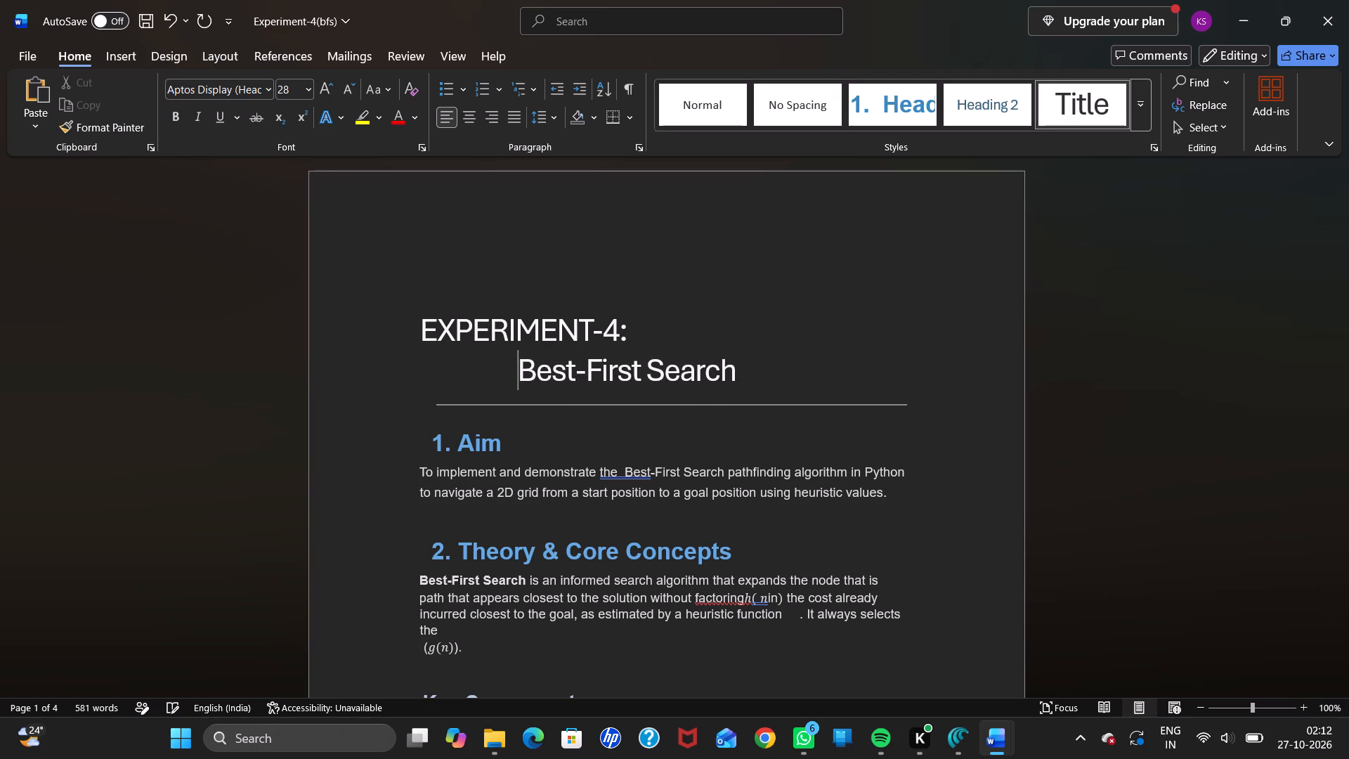
key(space)
key(space)
key(space)
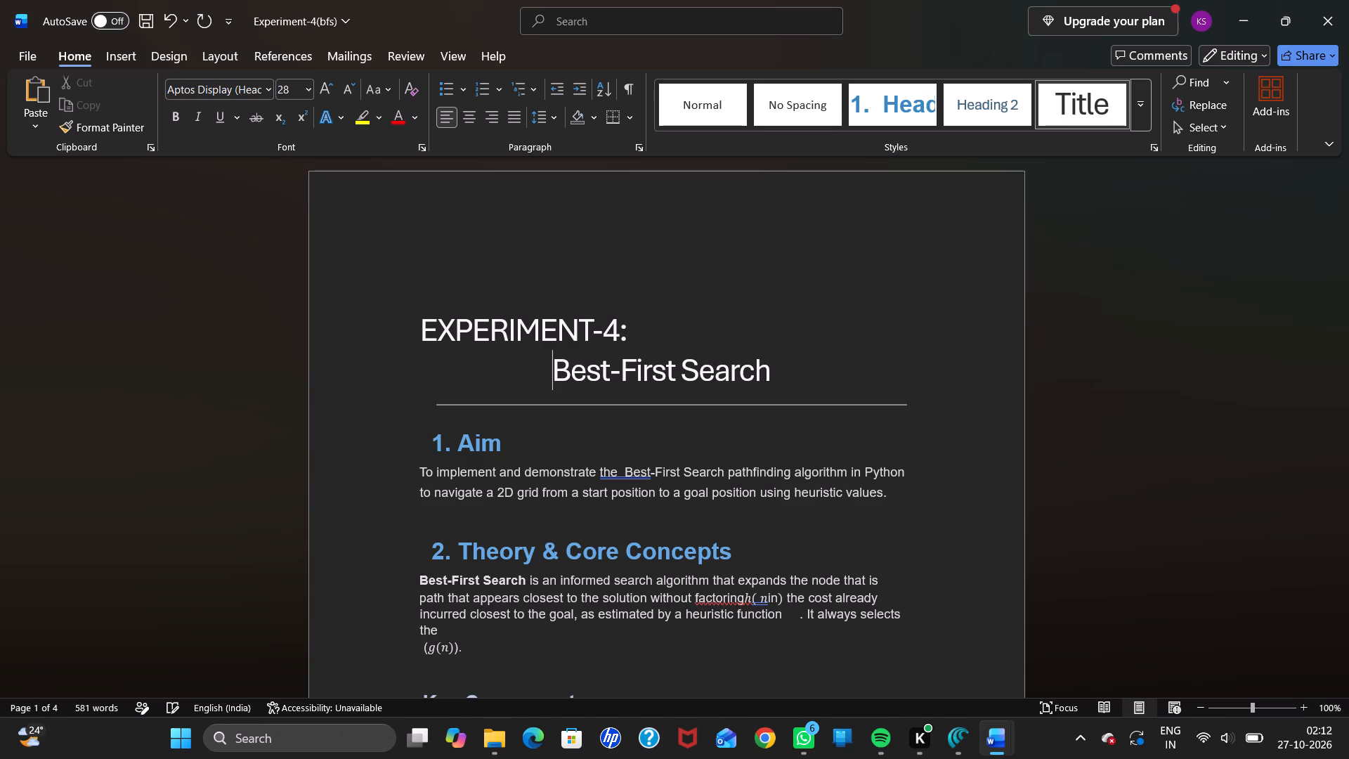
key(space)
key(space)
key(space)
key(space)
key(space)
key(space)
key(space)
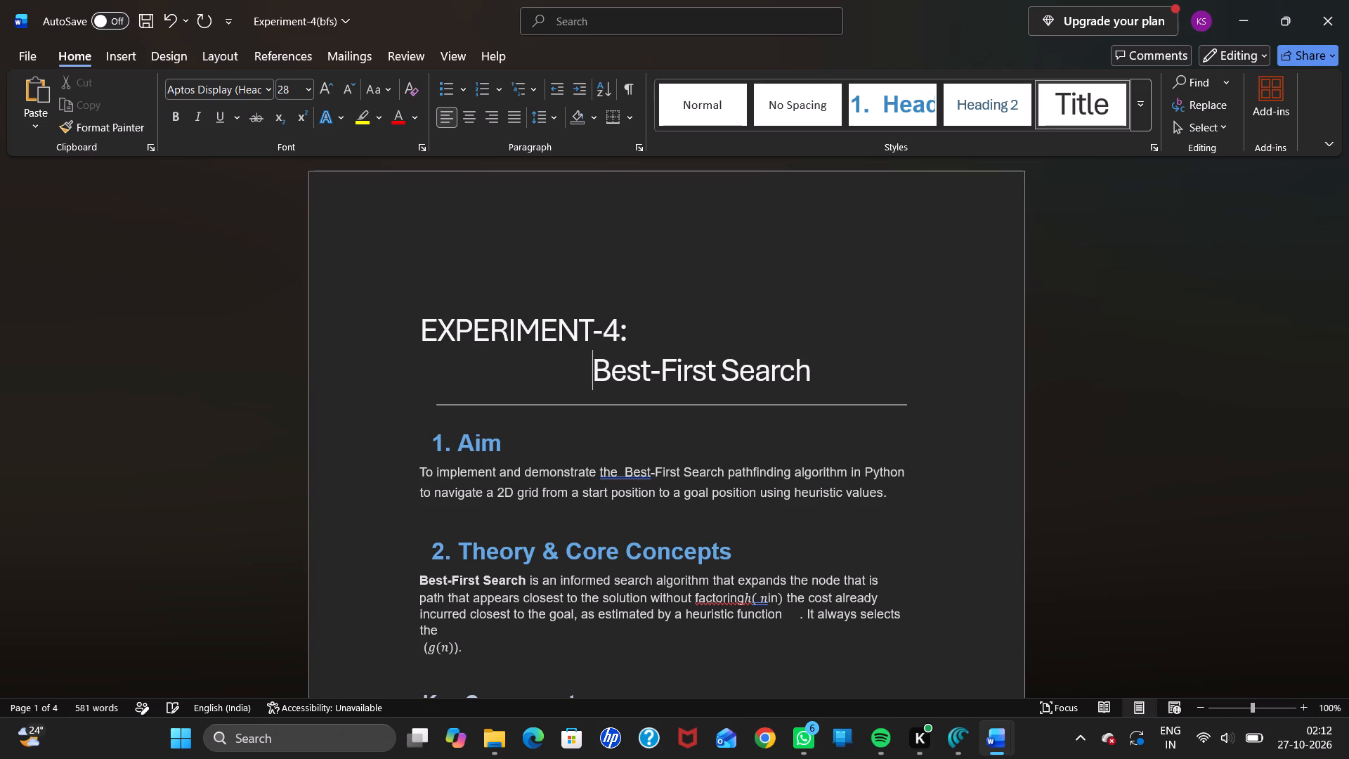
key(space)
key(space)
key(space)
key(space)
key(BackSpace)
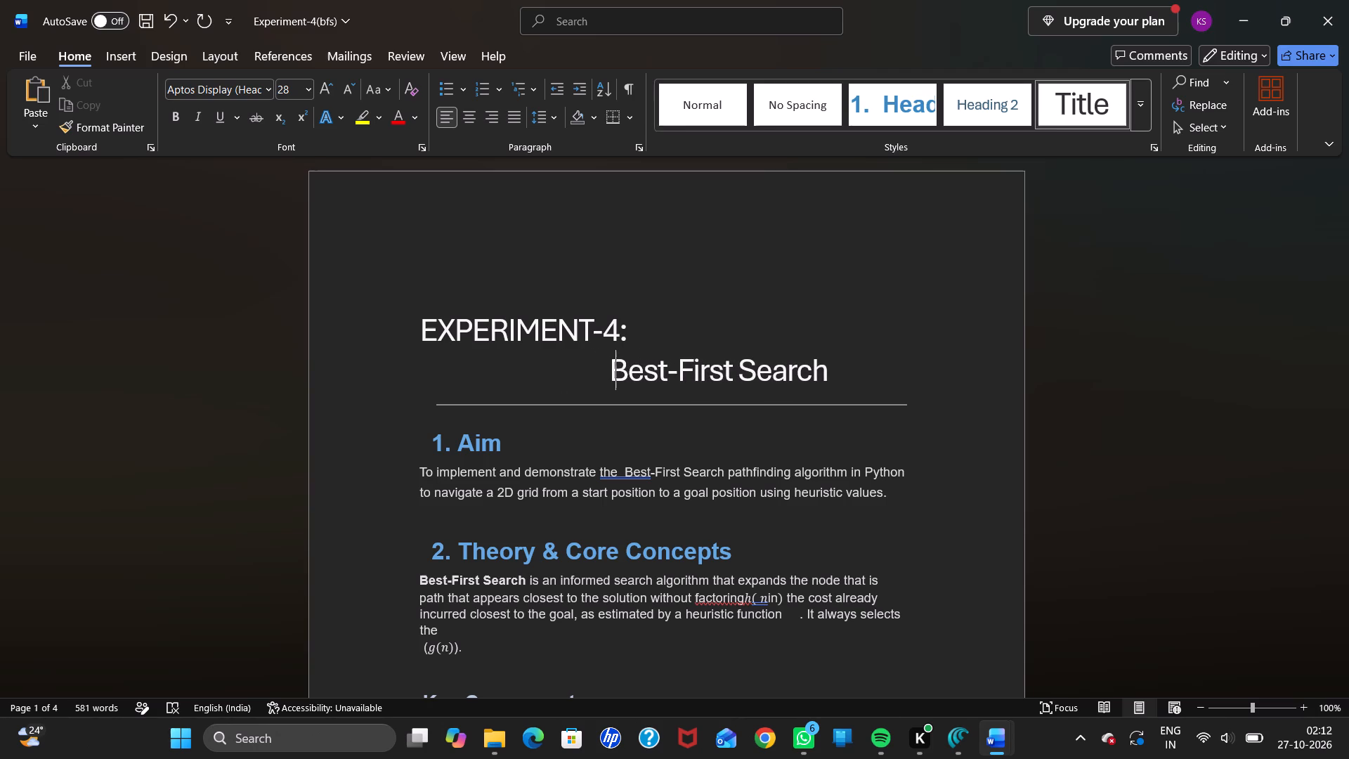
key(BackSpace)
key(BackSpace)
key(BackSpace)
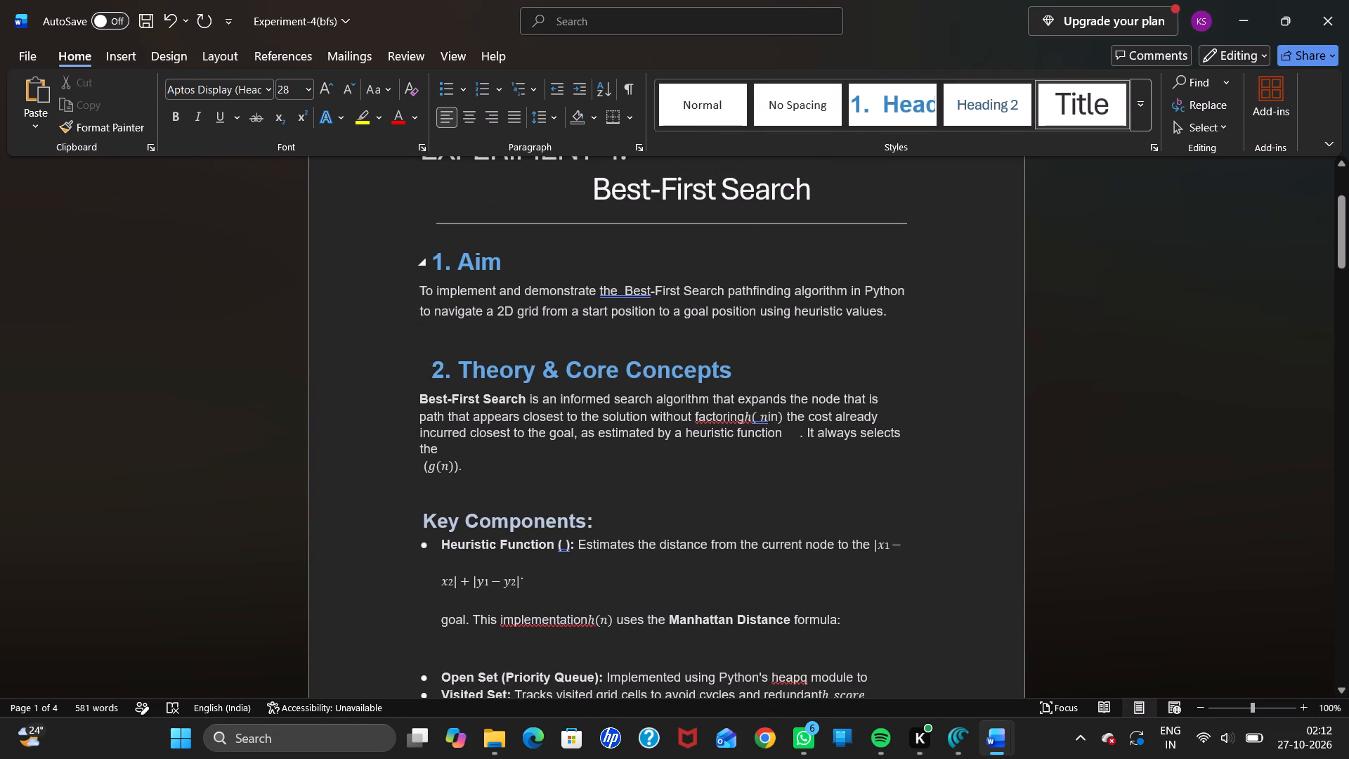
Remove the automatic numbers from the Aim and Theory & Core Concepts headings.
click(452, 269)
key(BackSpace)
key(BackSpace)
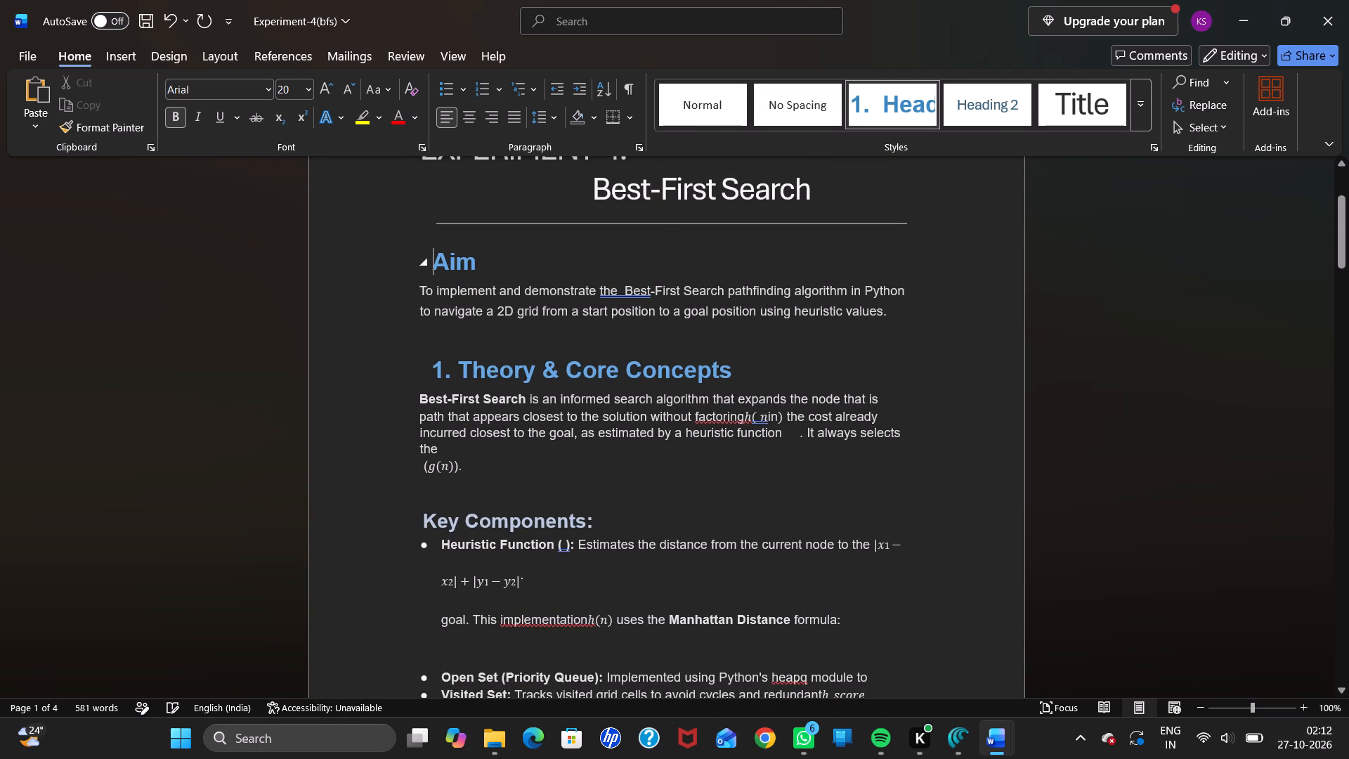
key(Down)
key(Down)
key(Down)
key(BackSpace)
key(BackSpace)
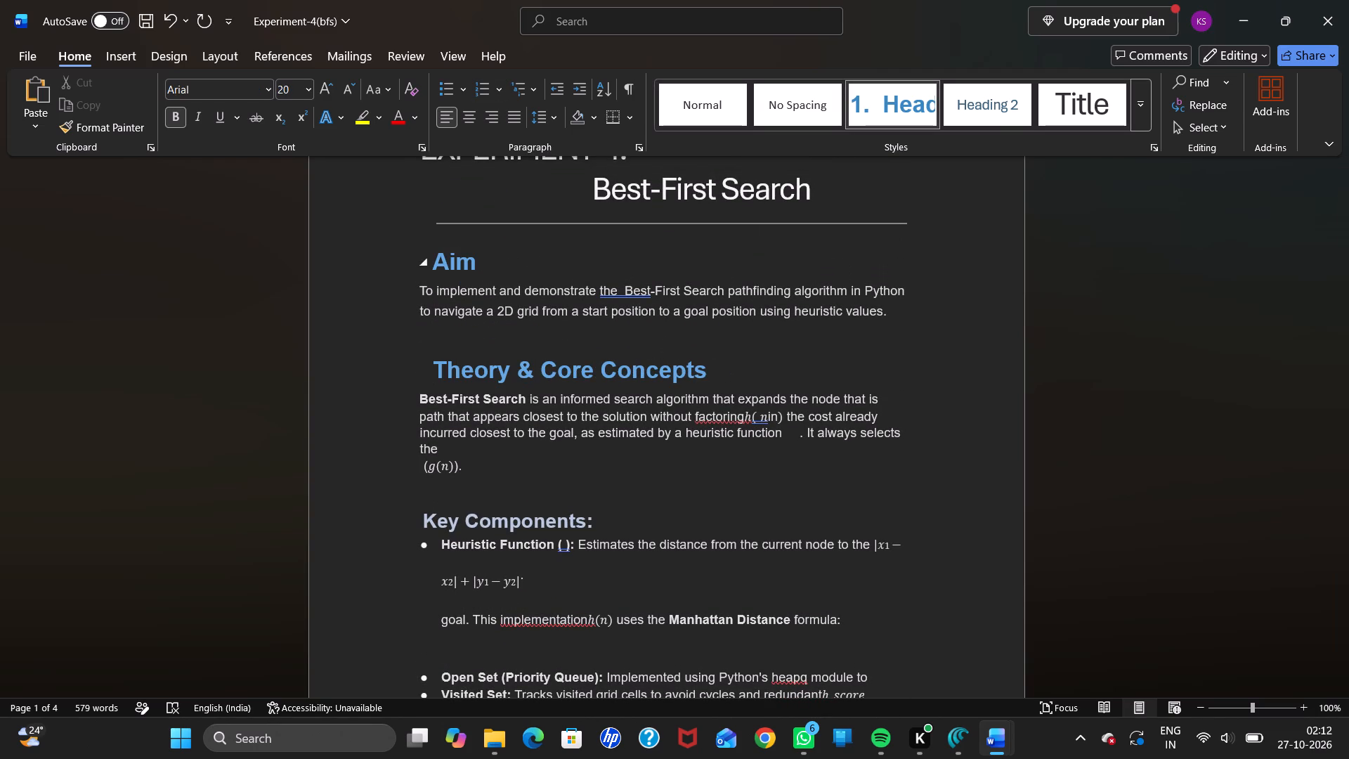
key(Down)
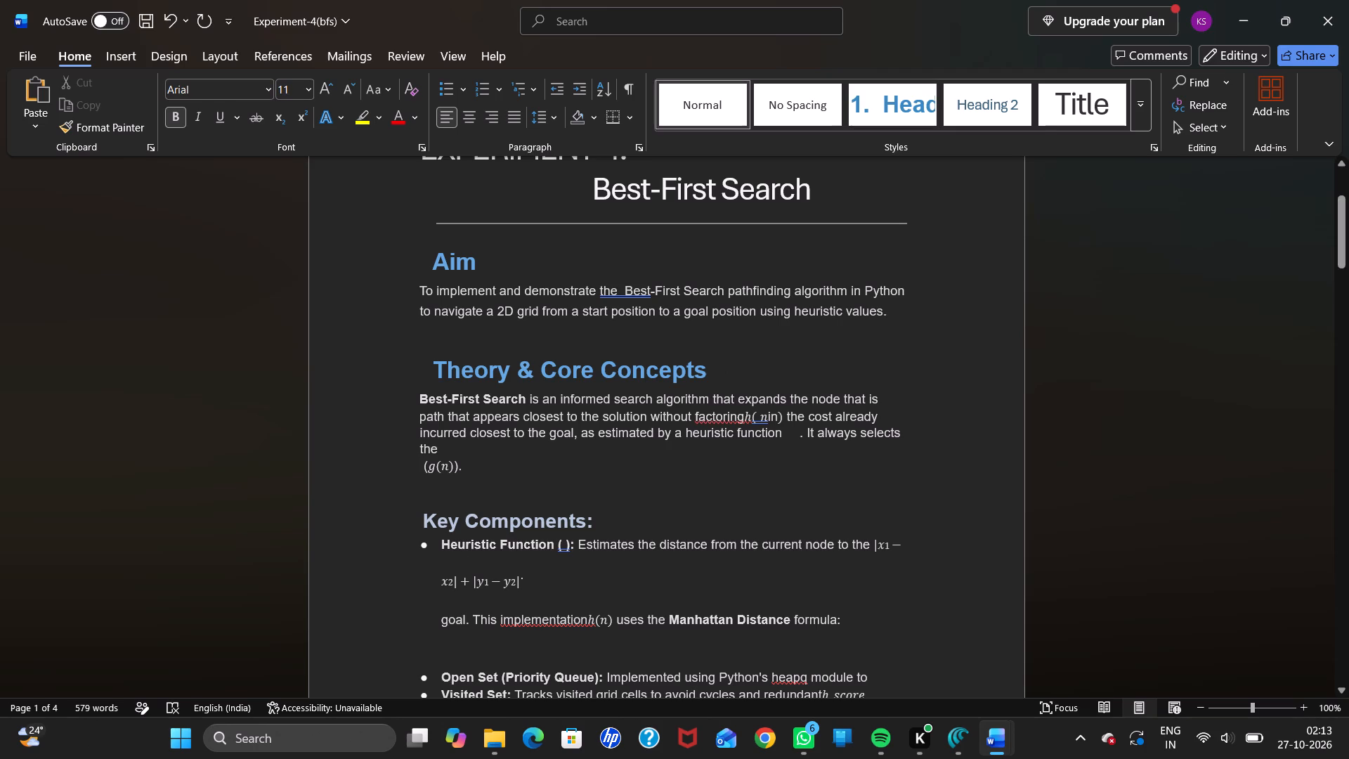
Remove the automatic number from the Python Code Analysis heading.
scroll(553, 290, down, 5)
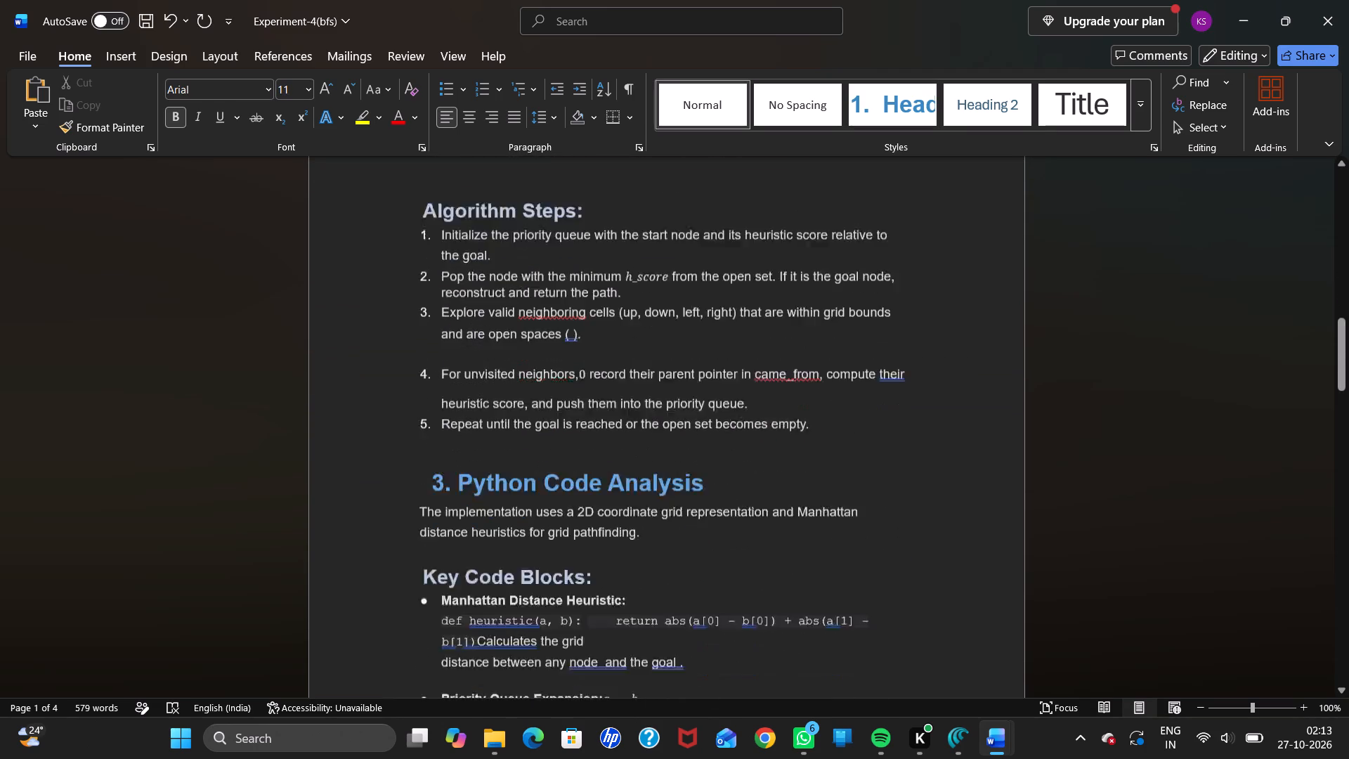
scroll(553, 290, down, 1)
click(450, 402)
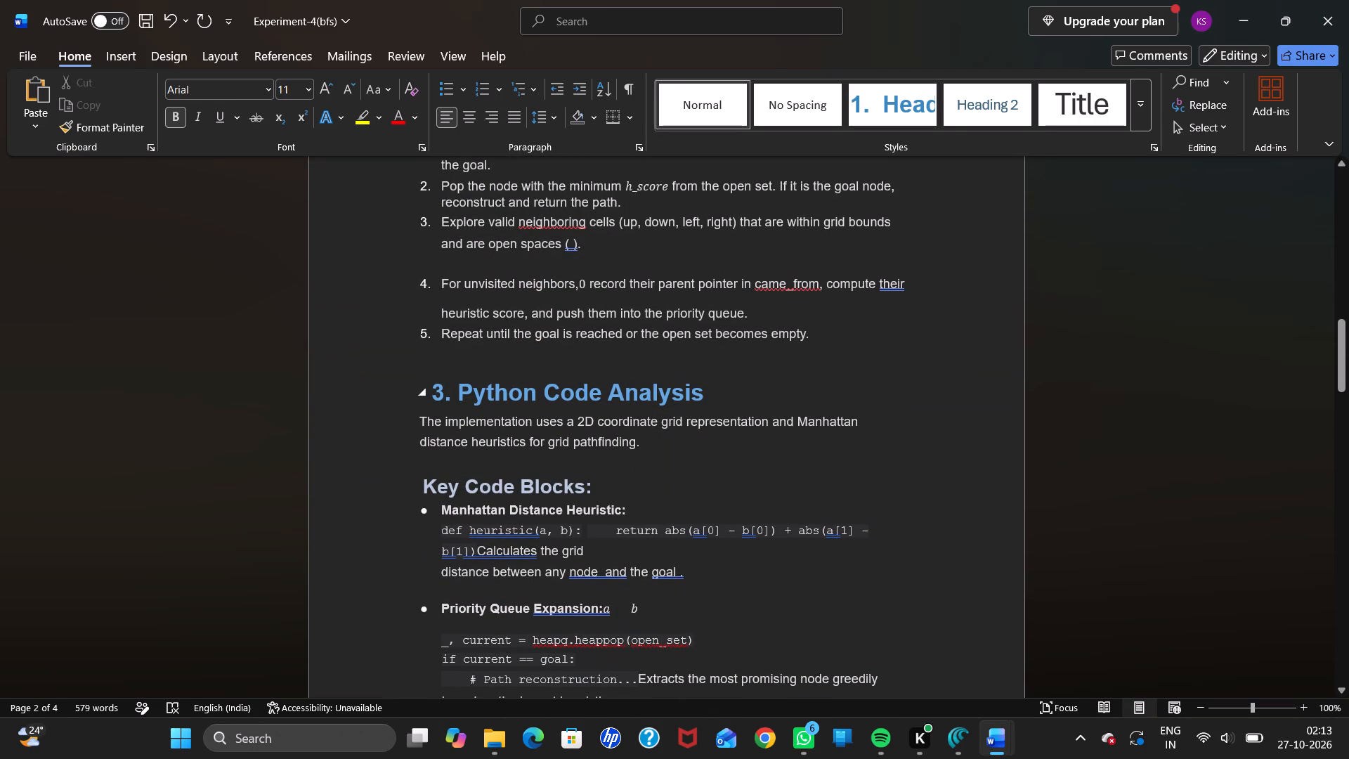
key(BackSpace)
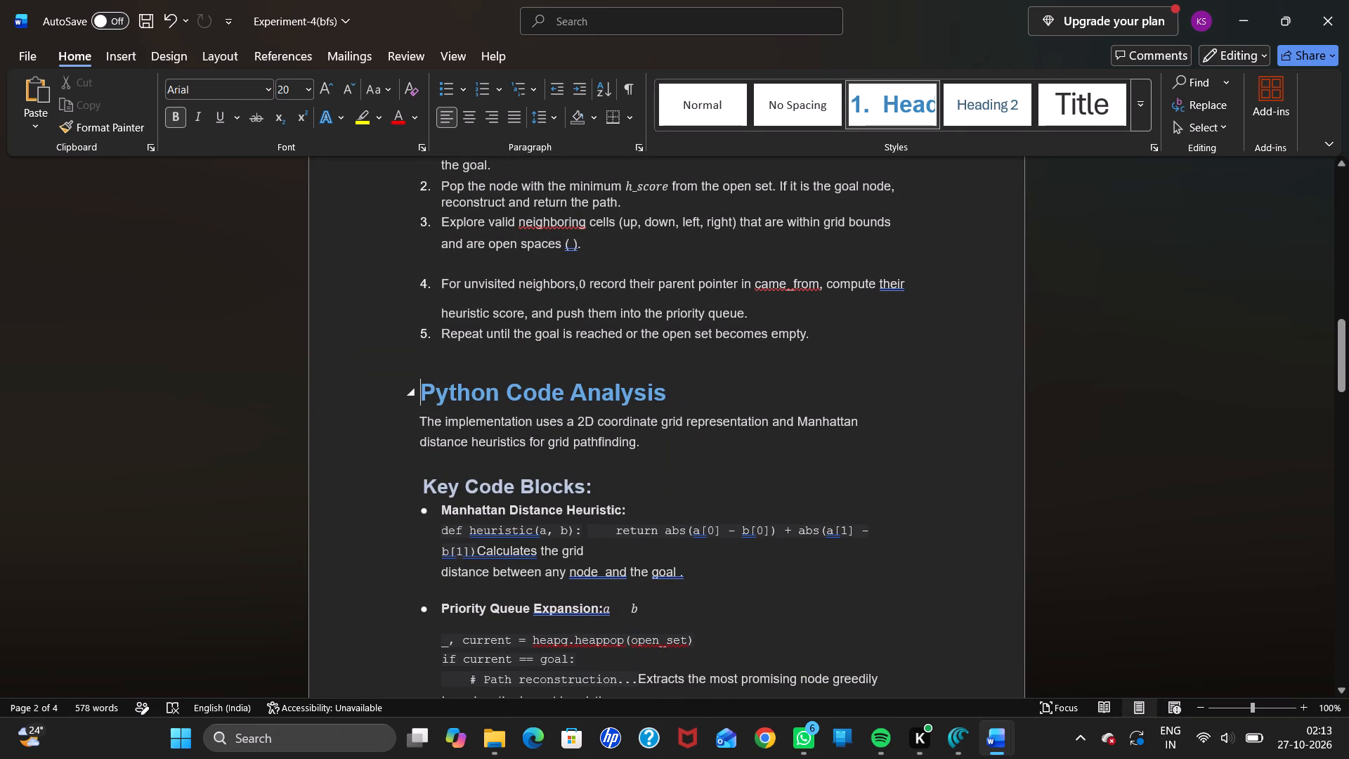
scroll(526, 530, down, 2)
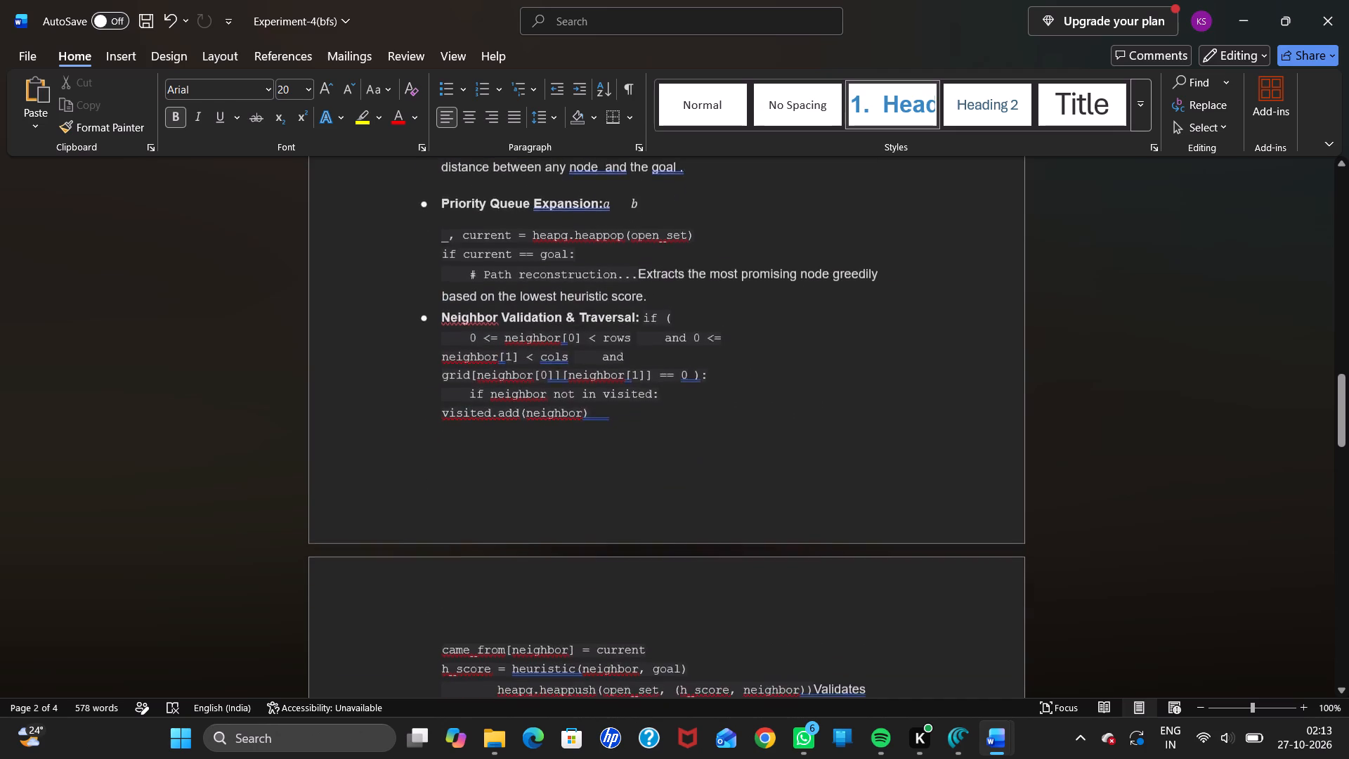
Remove the automatic number from the Complete Python Code heading.
scroll(526, 530, down, 3)
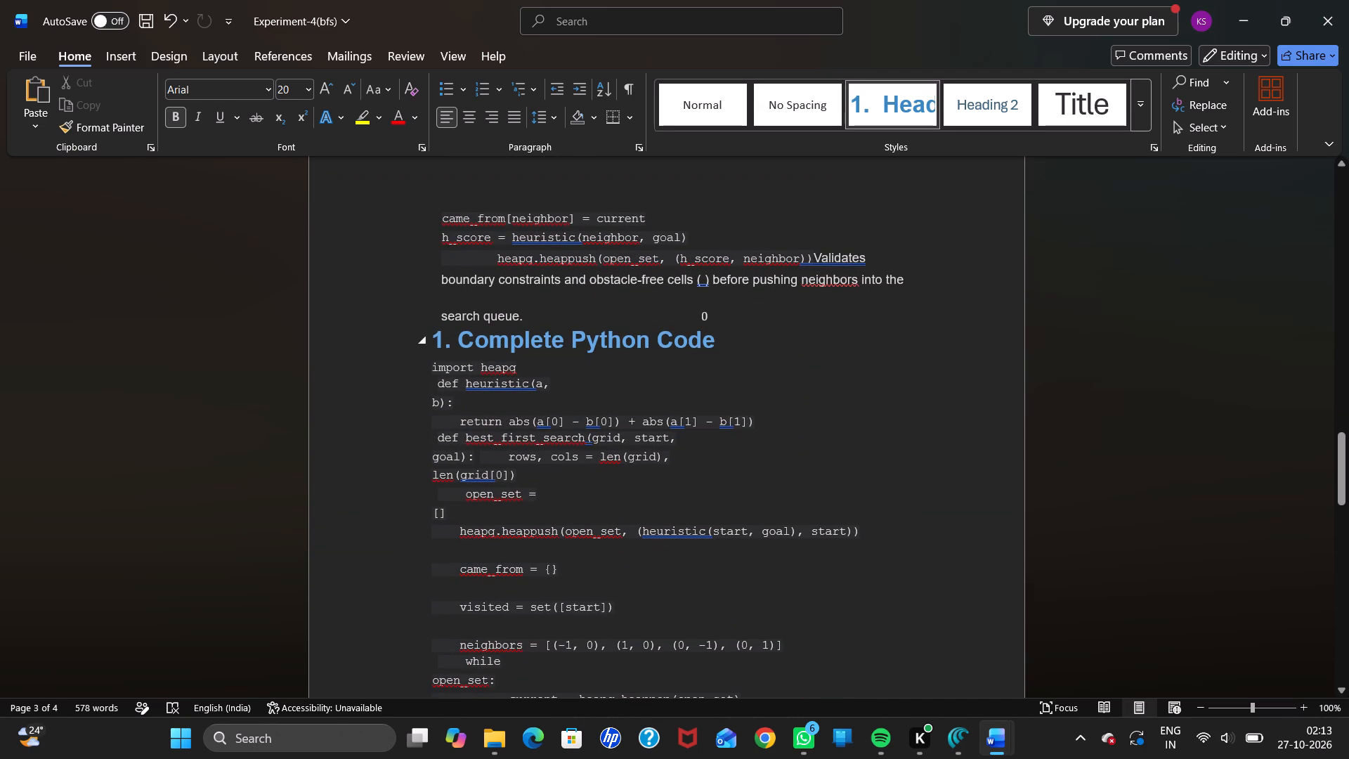
click(460, 343)
key(BackSpace)
key(BackSpace)
Delete the "5." in front of the Output heading above the output screenshot on the last page.
scroll(563, 572, down, 1)
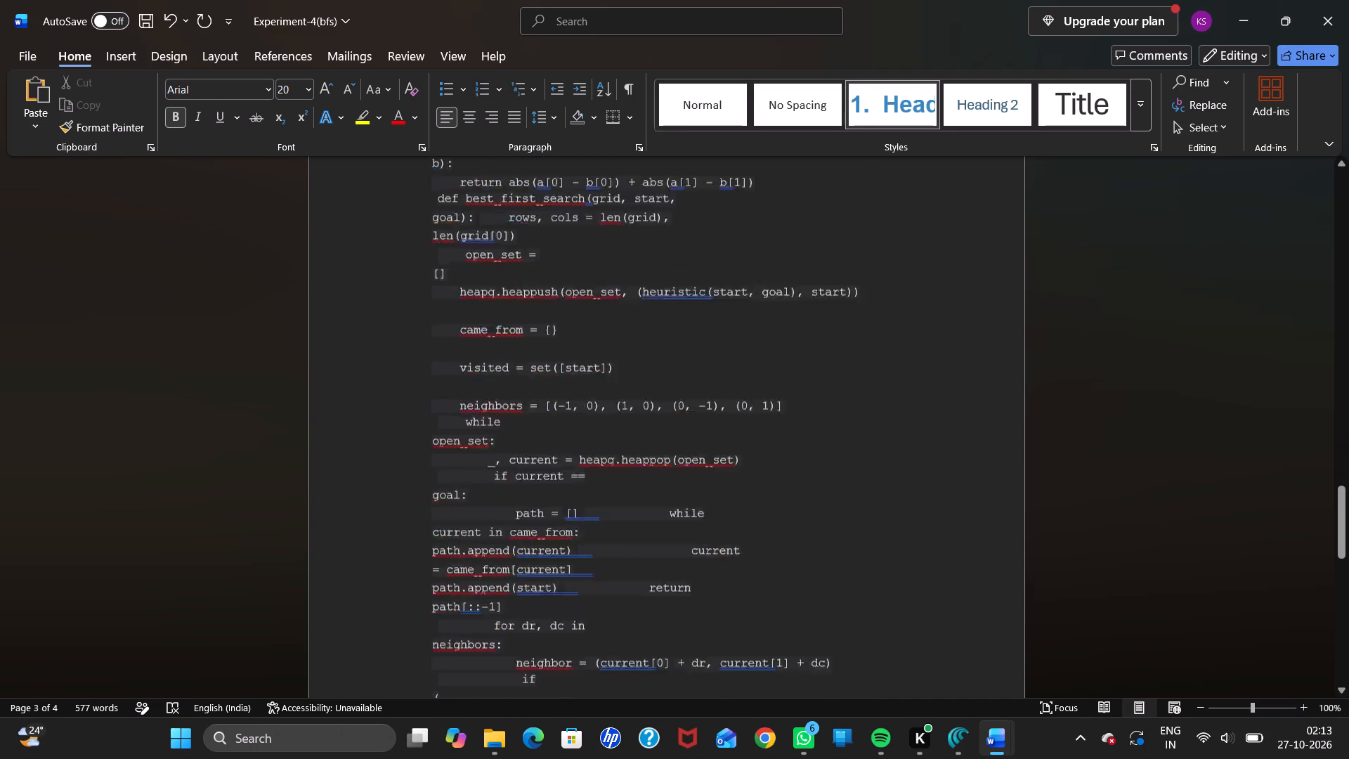
scroll(563, 572, down, 7)
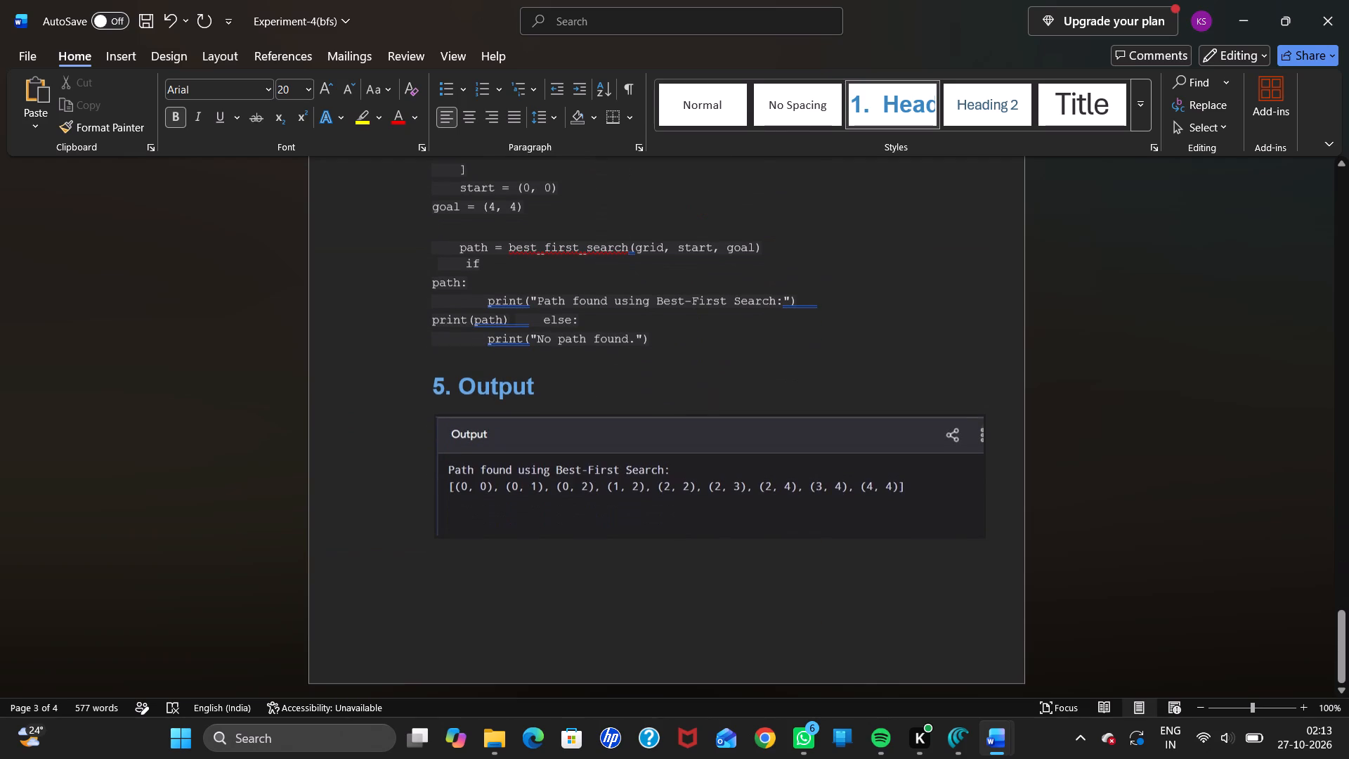
scroll(563, 572, down, 2)
click(452, 388)
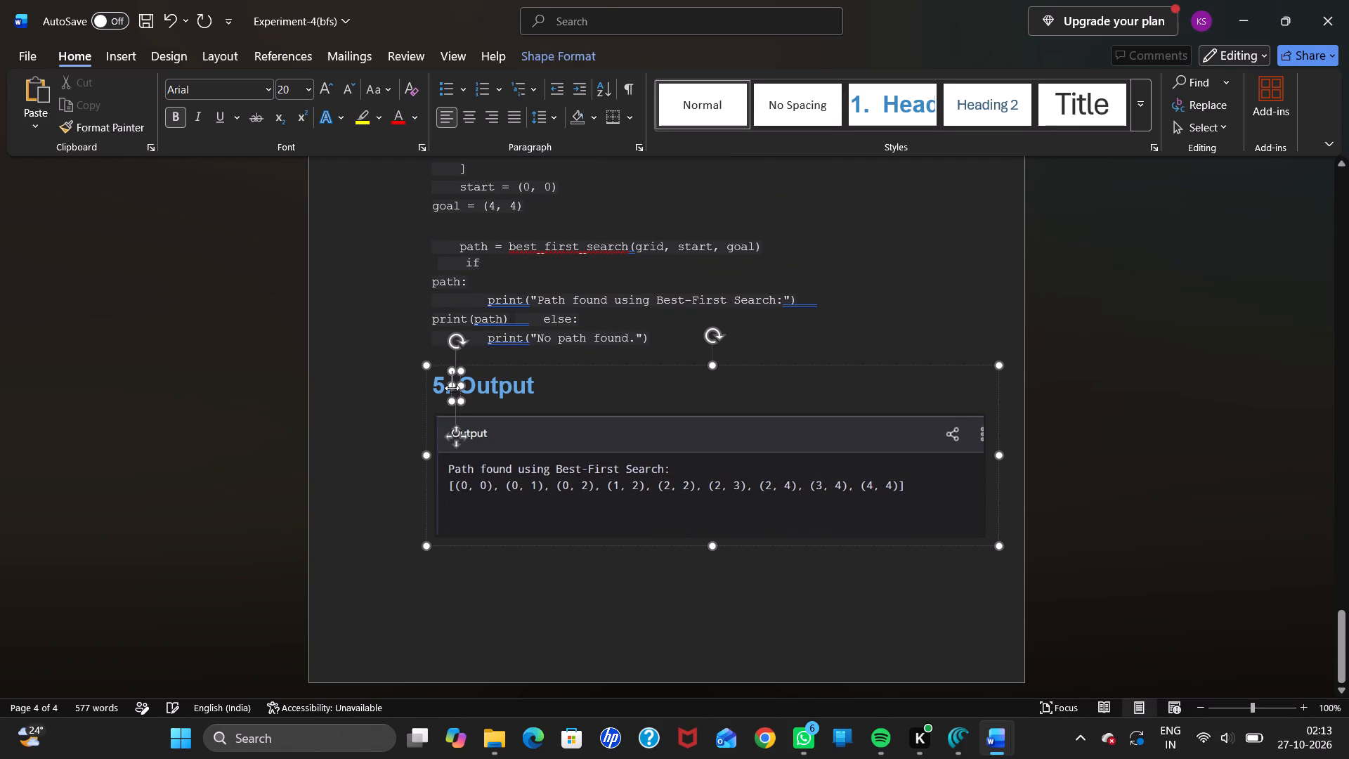
key(BackSpace)
key(BackSpace)
key(BackSpace)
click(434, 384)
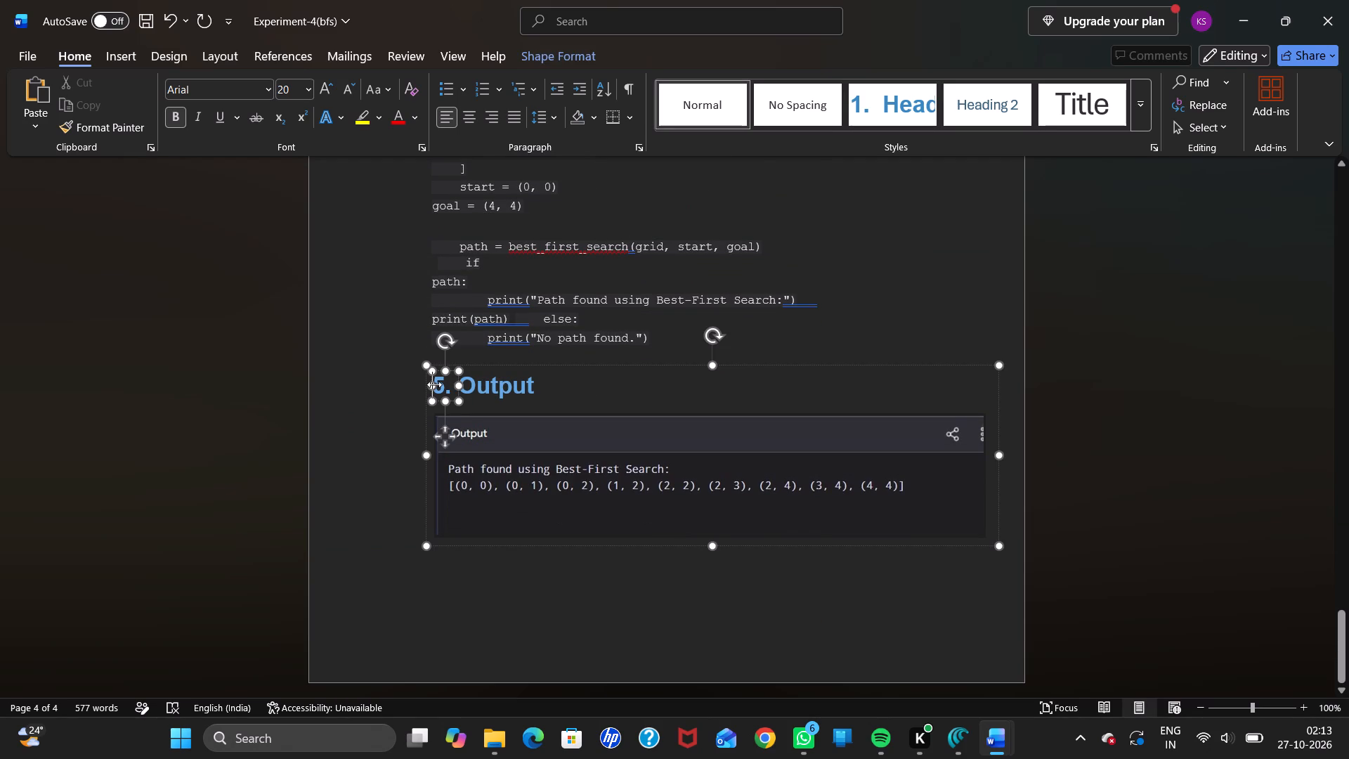
key(BackSpace)
key(Right)
key(BackSpace)
key(Right)
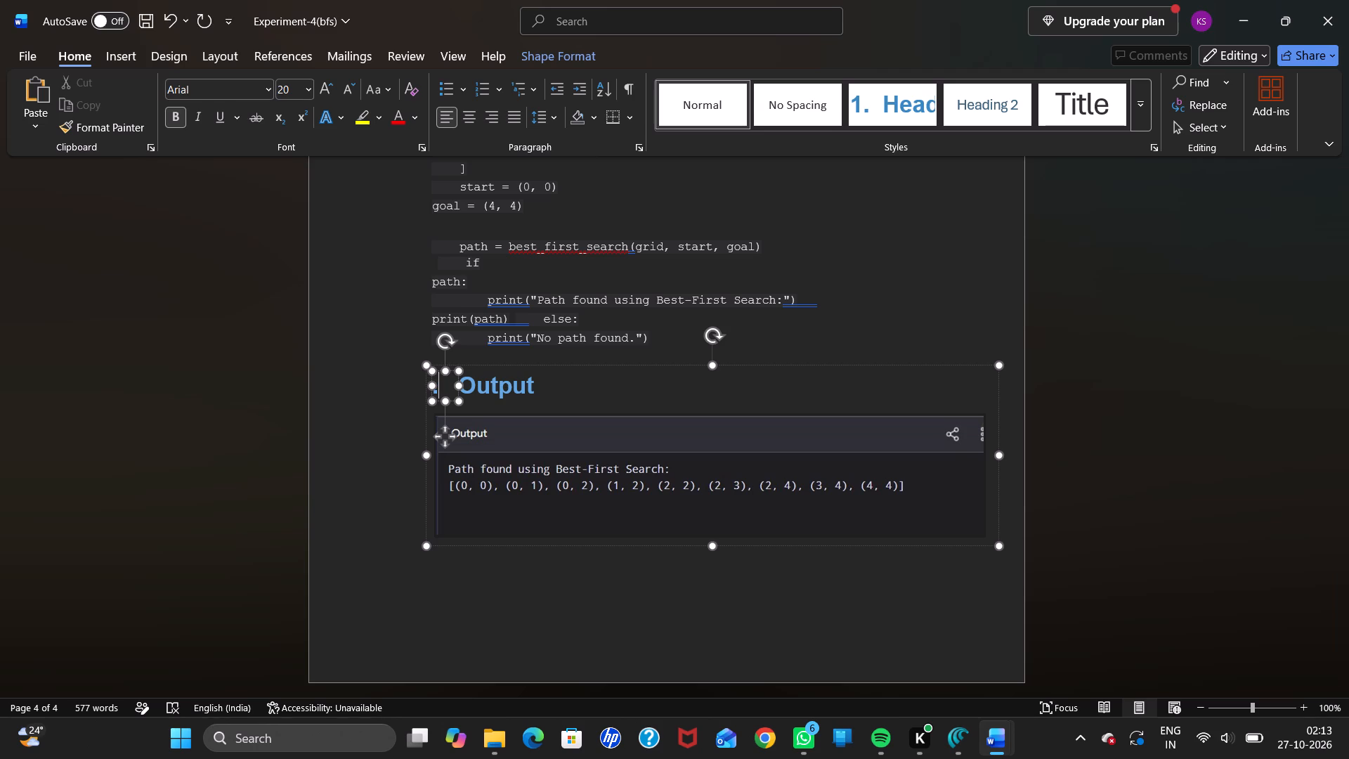
key(backslash)
key(BackSpace)
key(BackSpace)
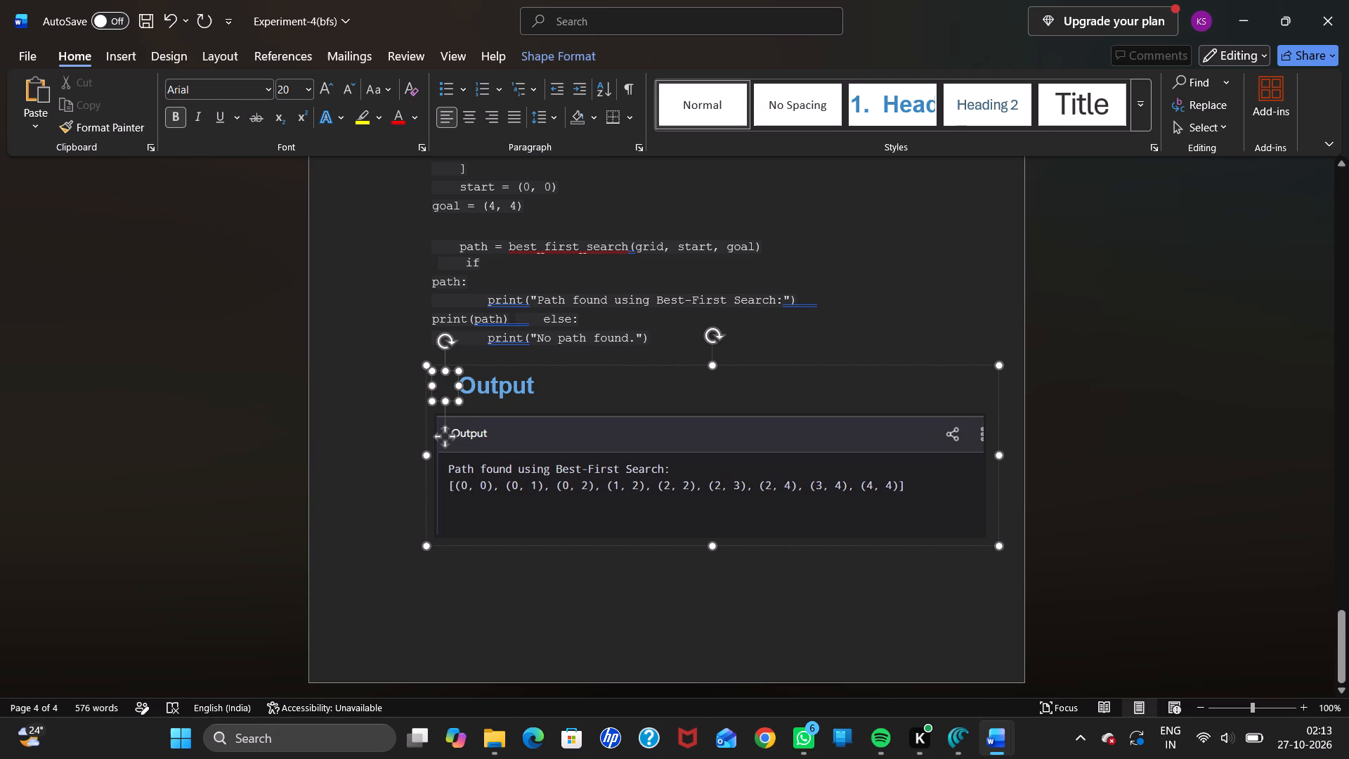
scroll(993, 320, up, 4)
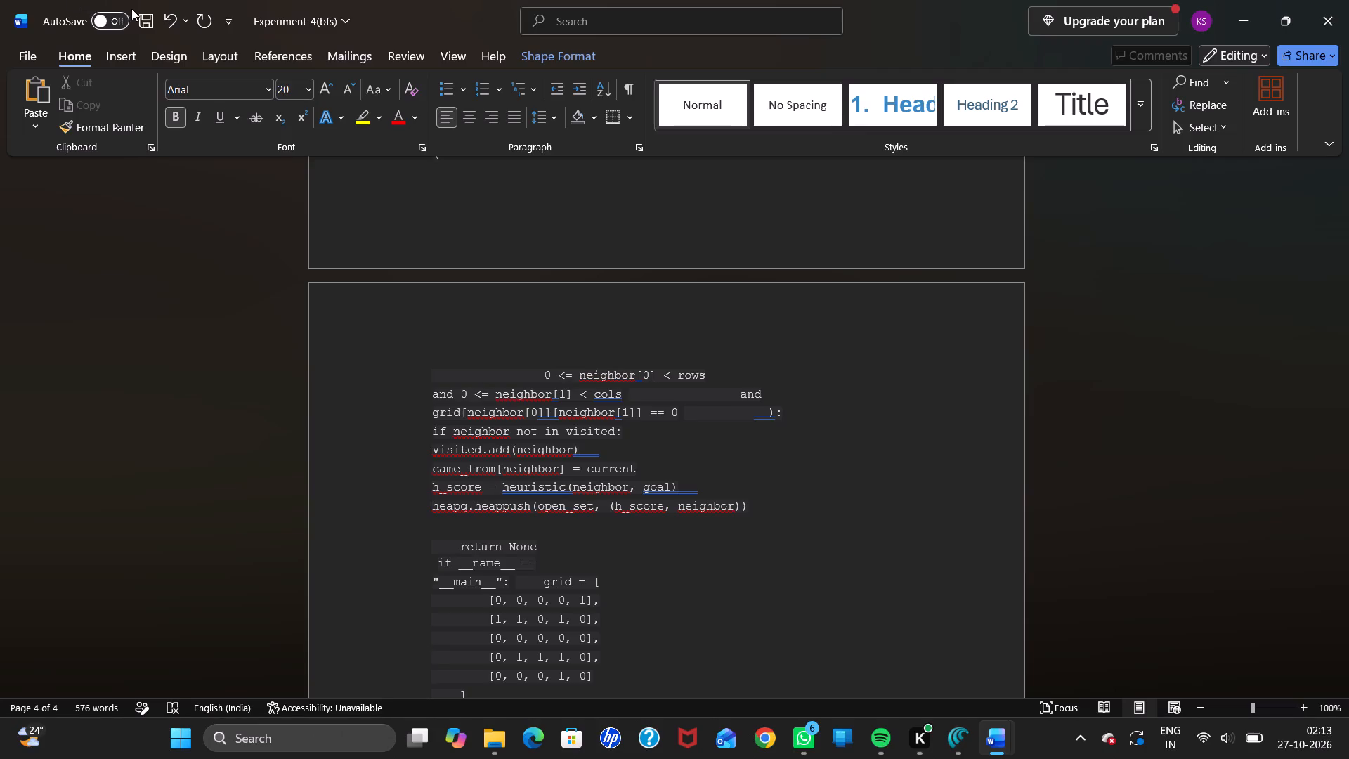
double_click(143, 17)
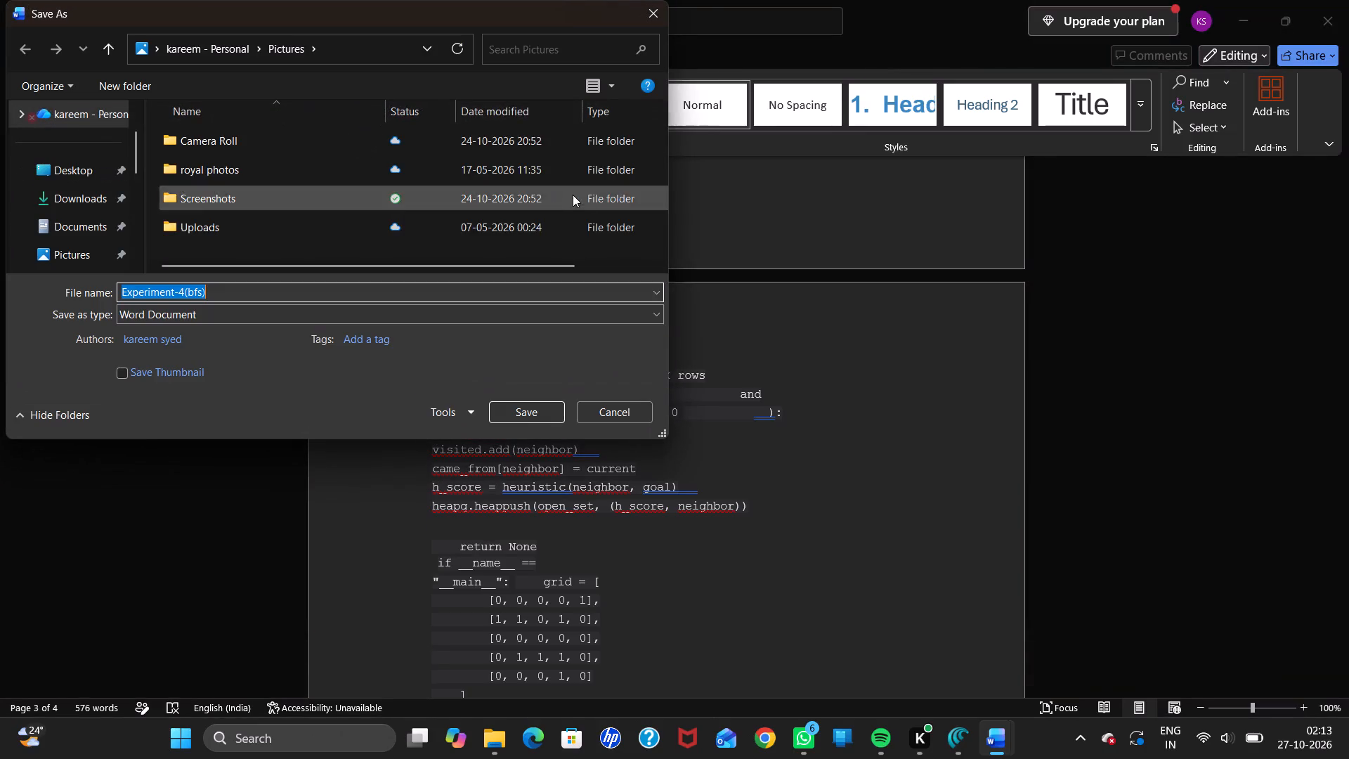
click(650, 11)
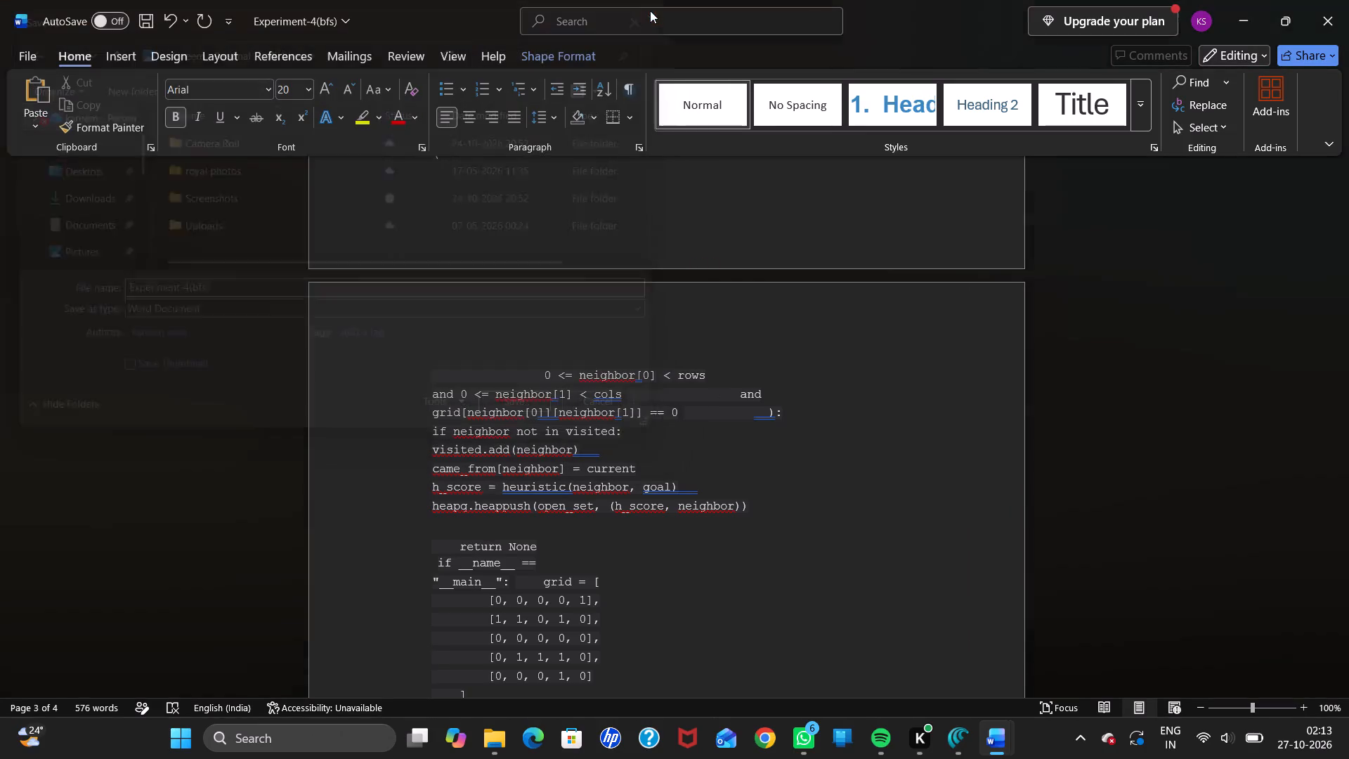
Turn on AutoSave for the Experiment-4(bfs) document by uploading it to the personal OneDrive.
click(110, 27)
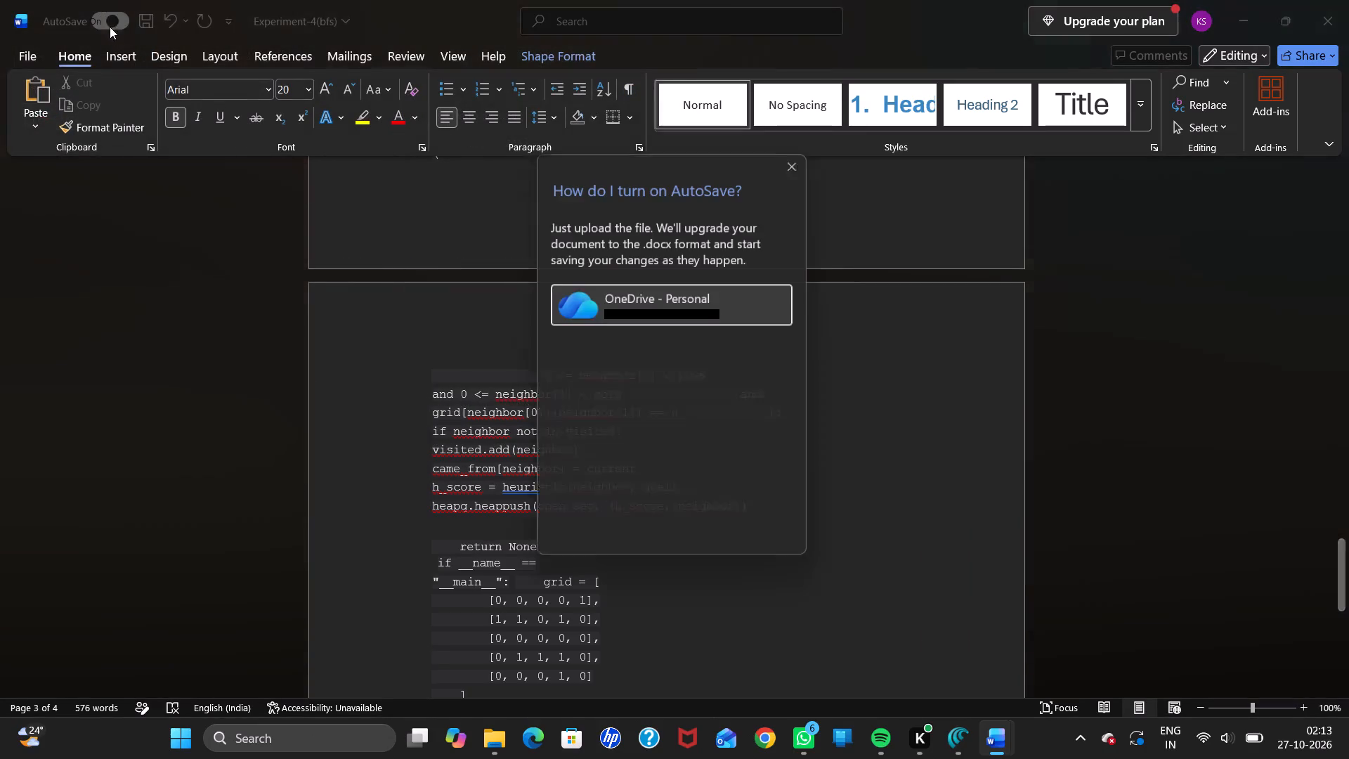
click(653, 290)
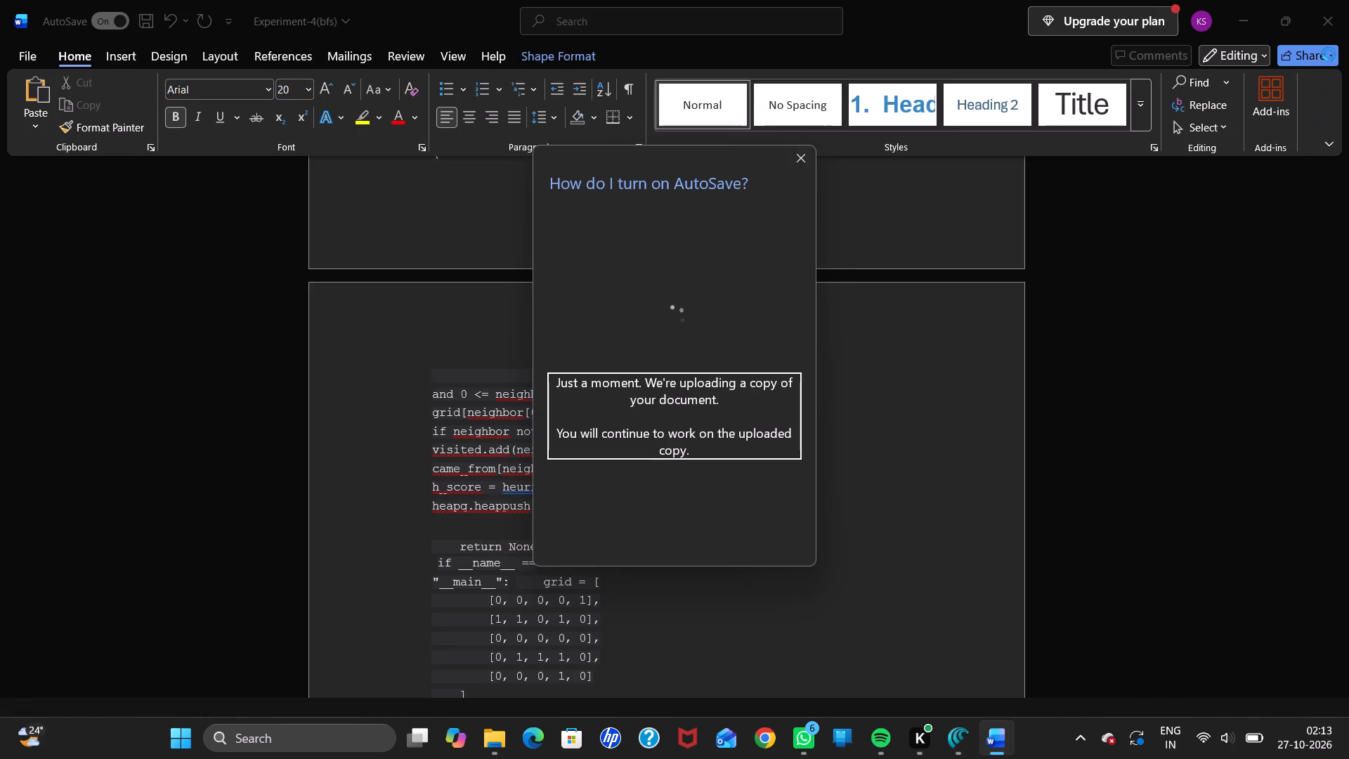
Copy the OneDrive sharing link of the Experiment-4(bfs) document and dismiss the link dialog.
click(1302, 63)
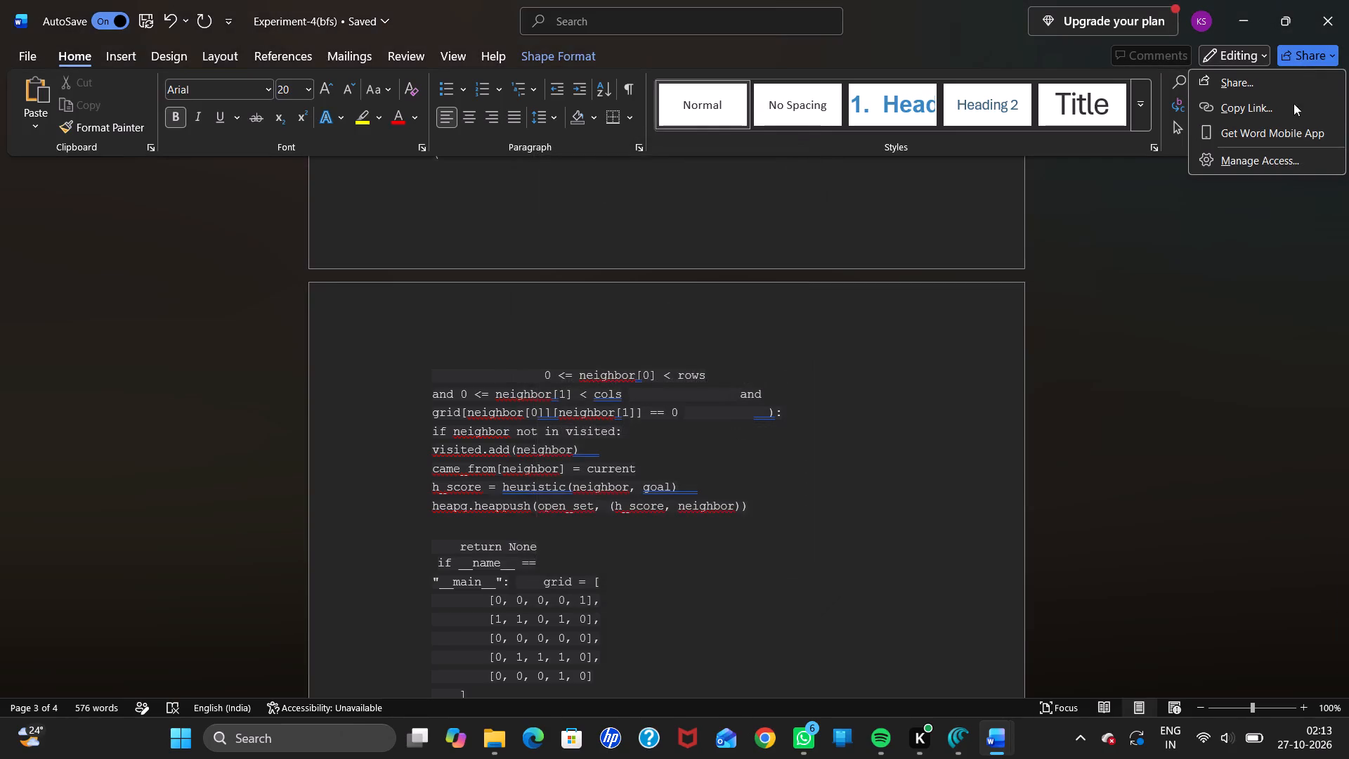
click(1289, 108)
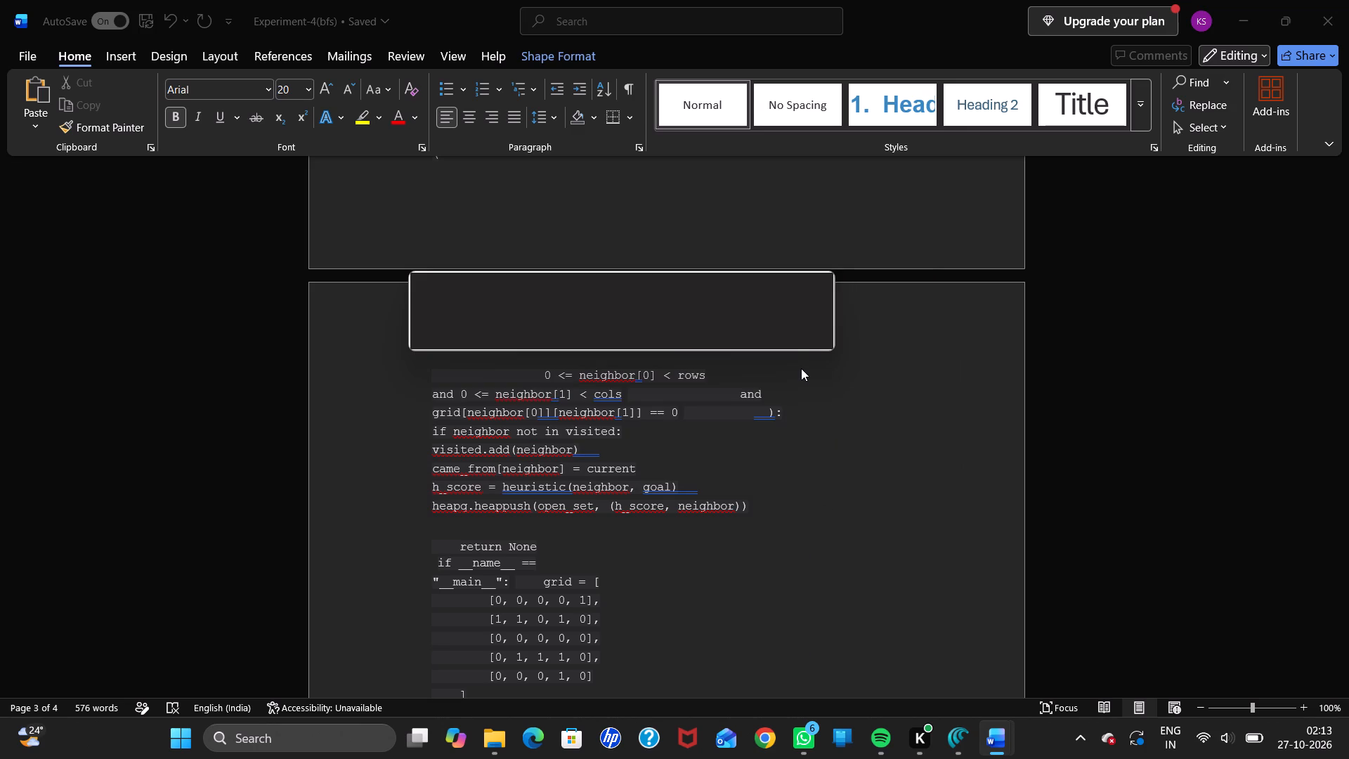
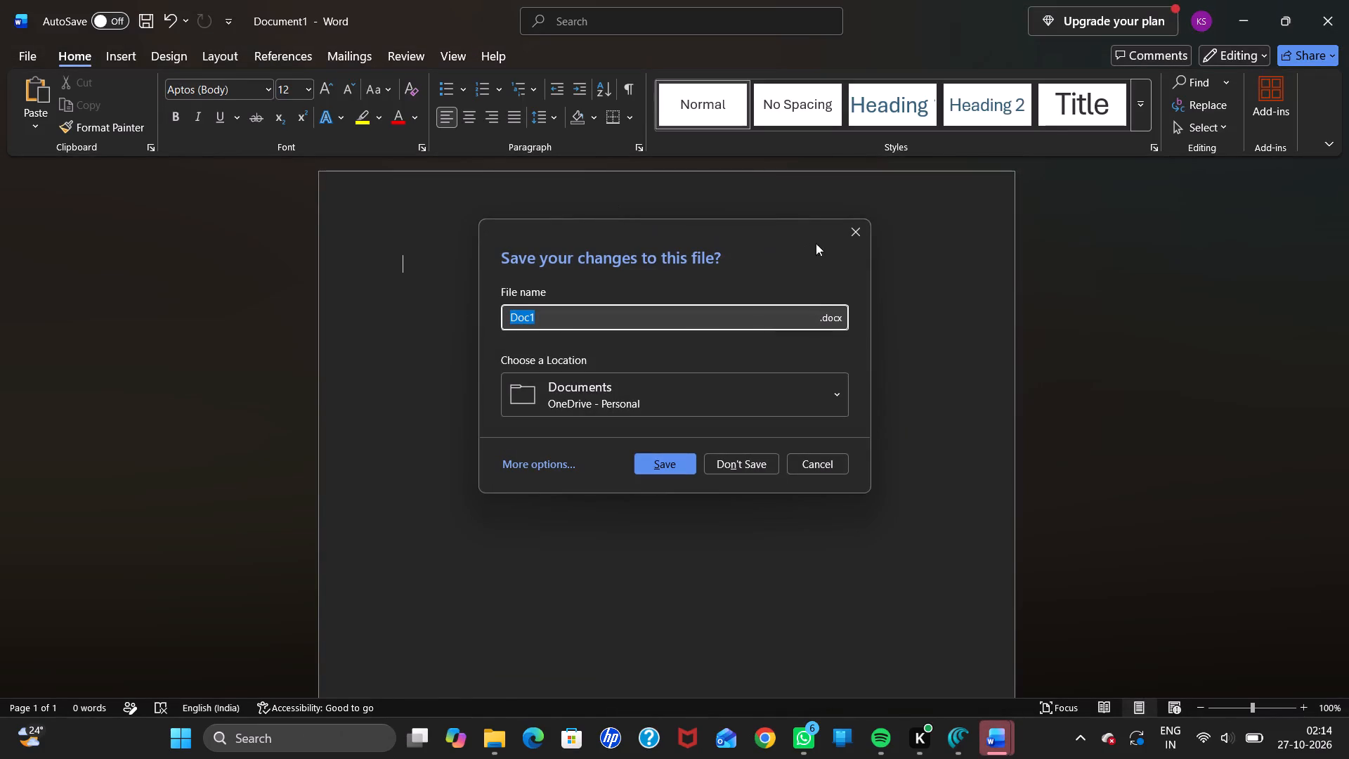
click(749, 462)
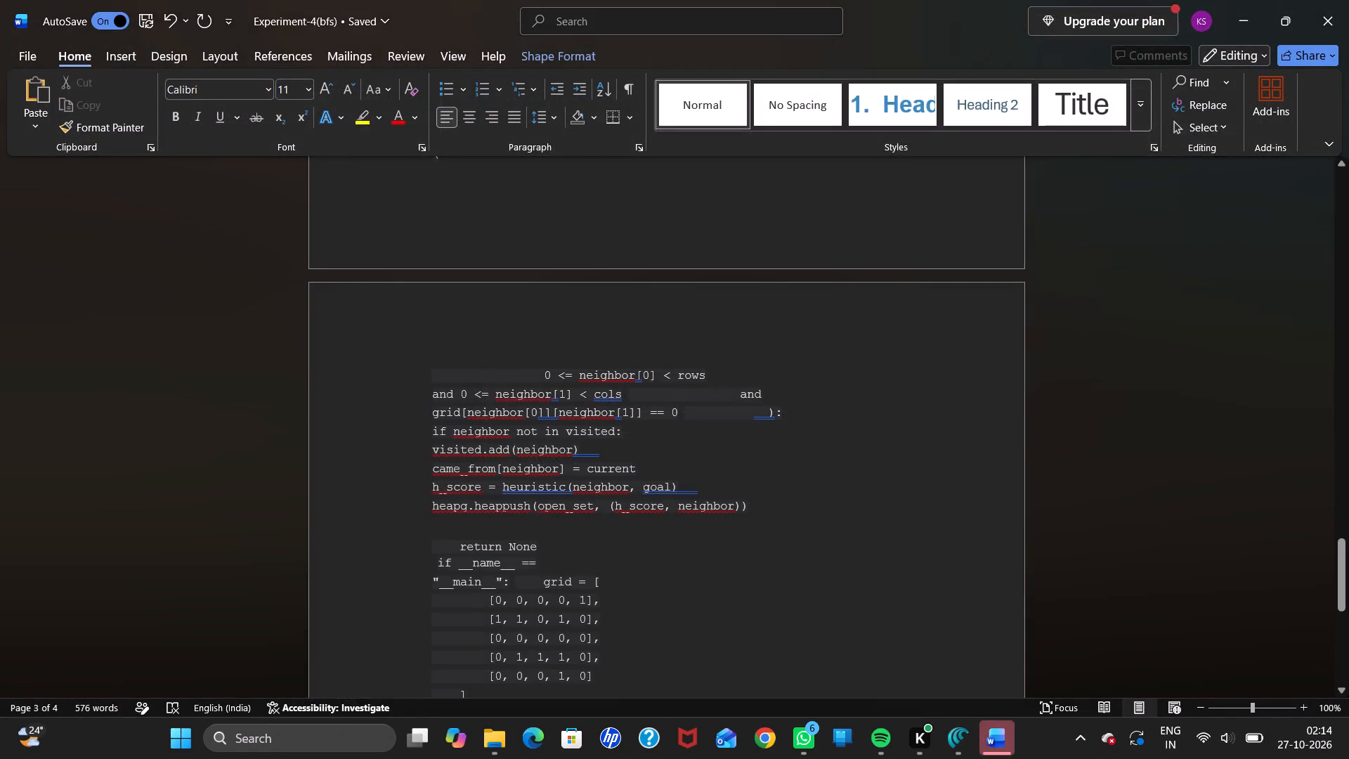
Open the Experiment-5(astar) PDF from the Pictures folder as an editable document, accepting the conversion.
click(44, 54)
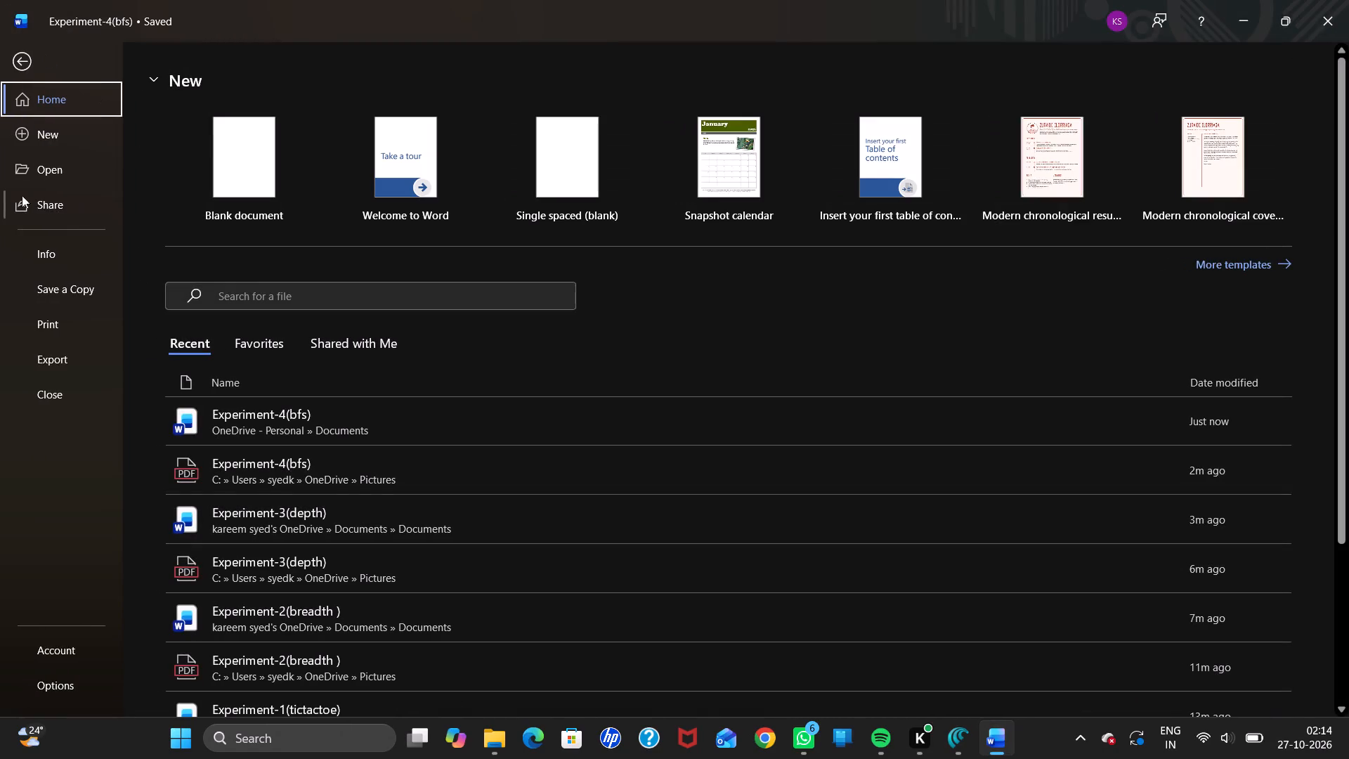
click(58, 172)
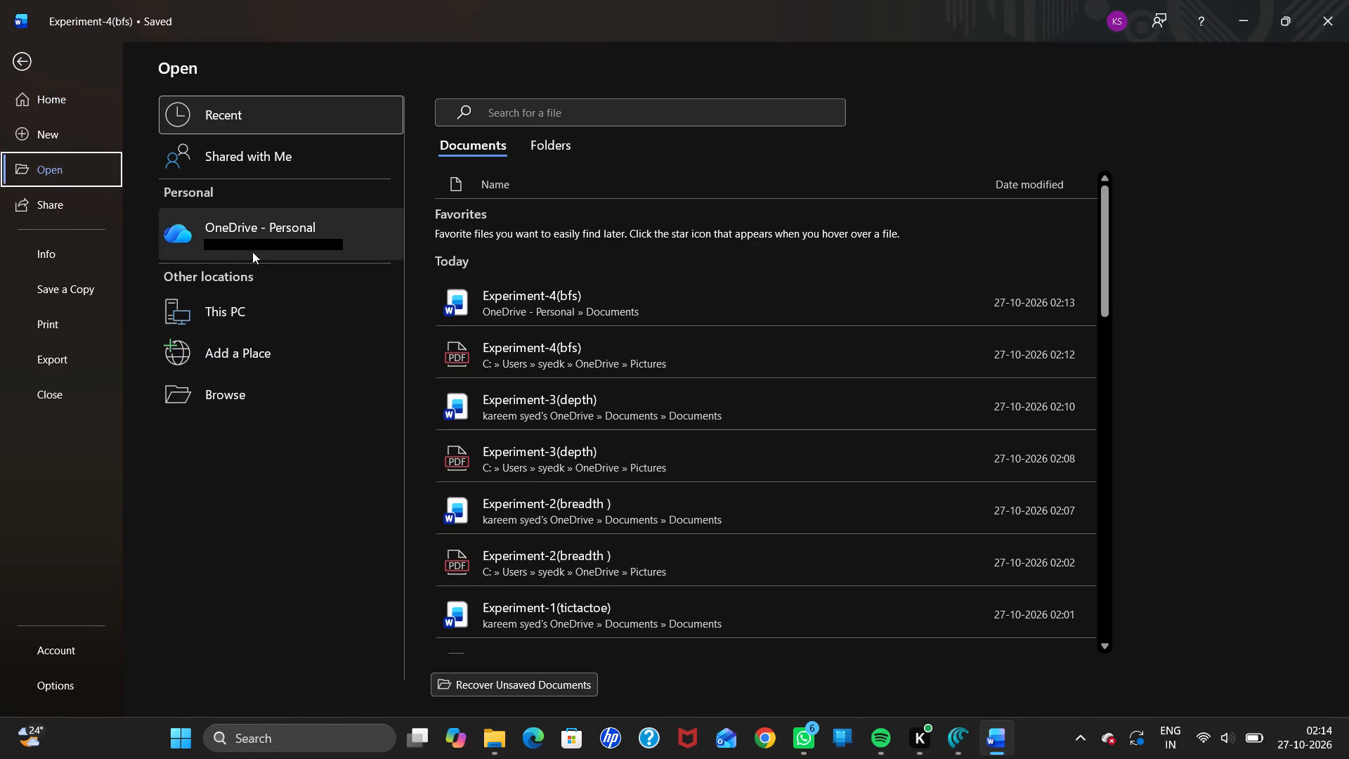
click(250, 395)
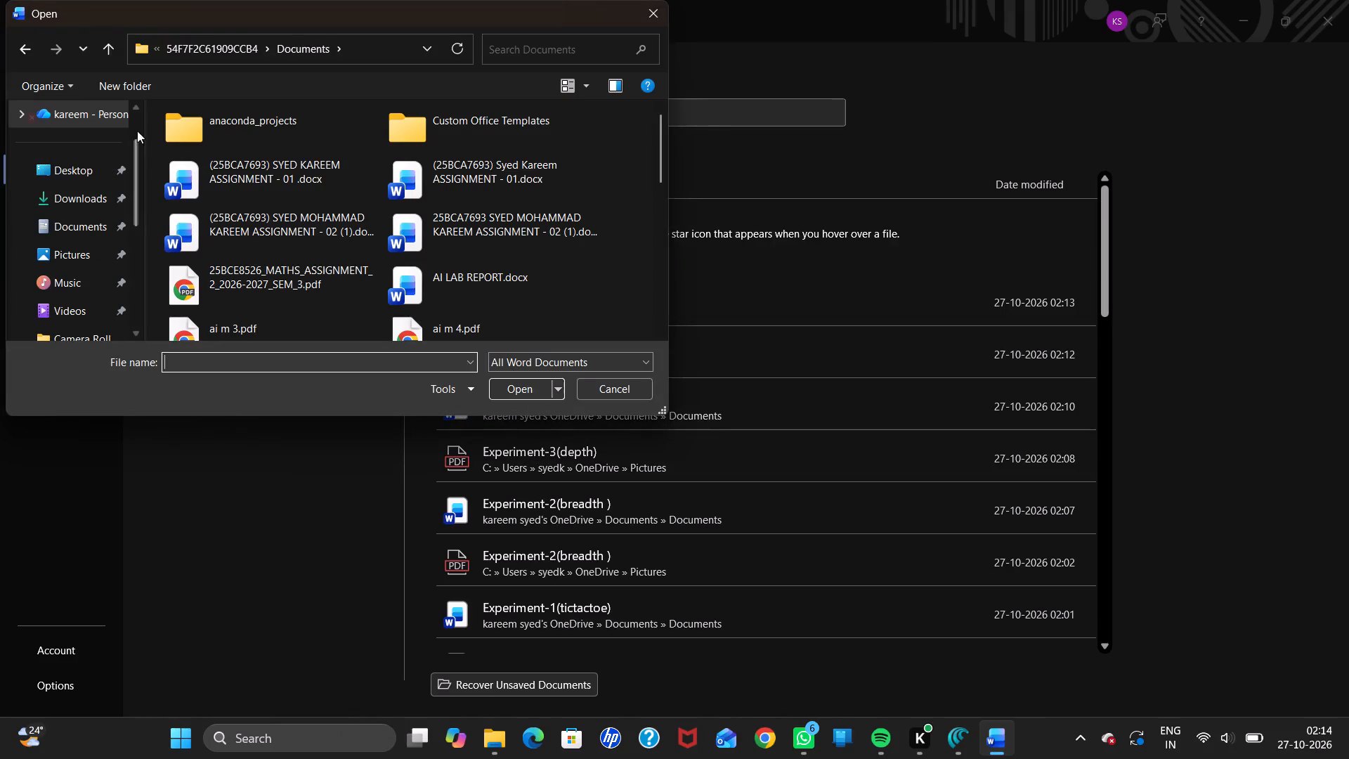
scroll(74, 161, up, 3)
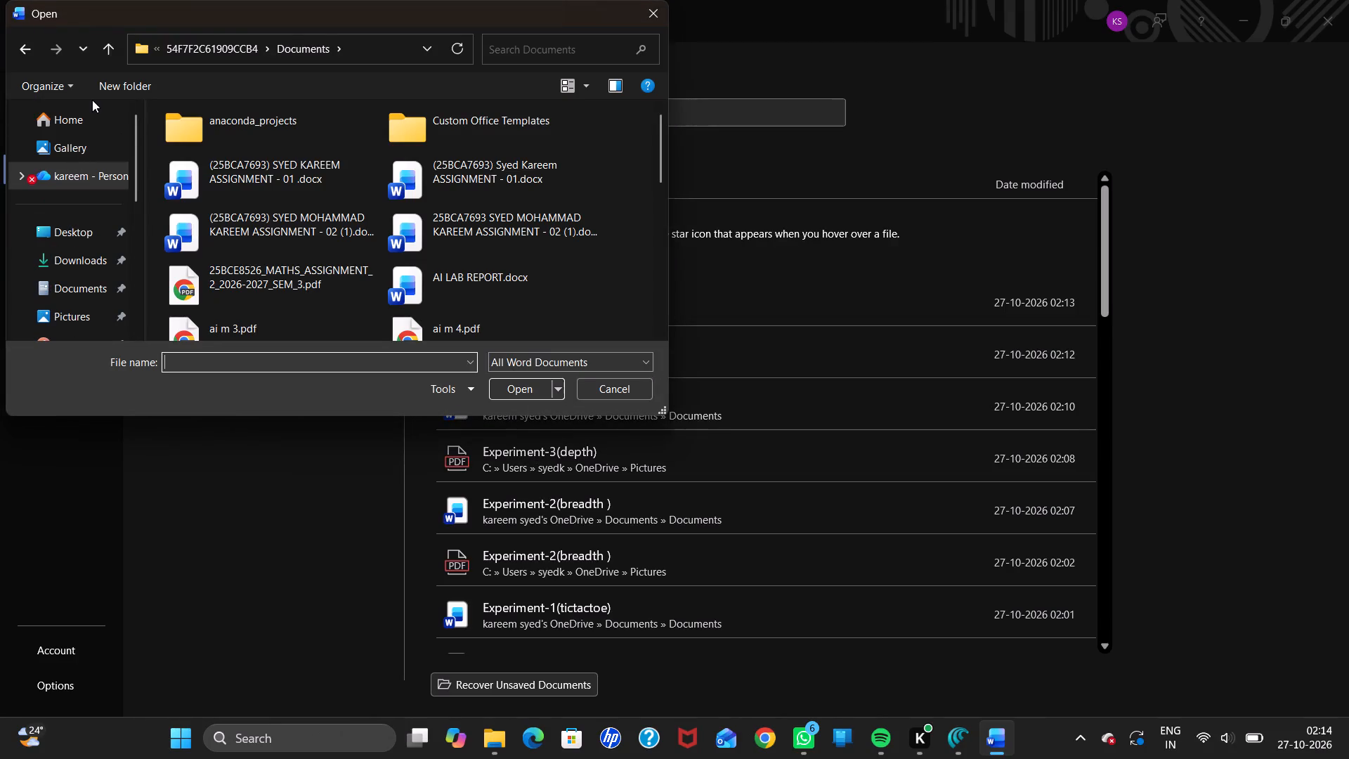
click(79, 129)
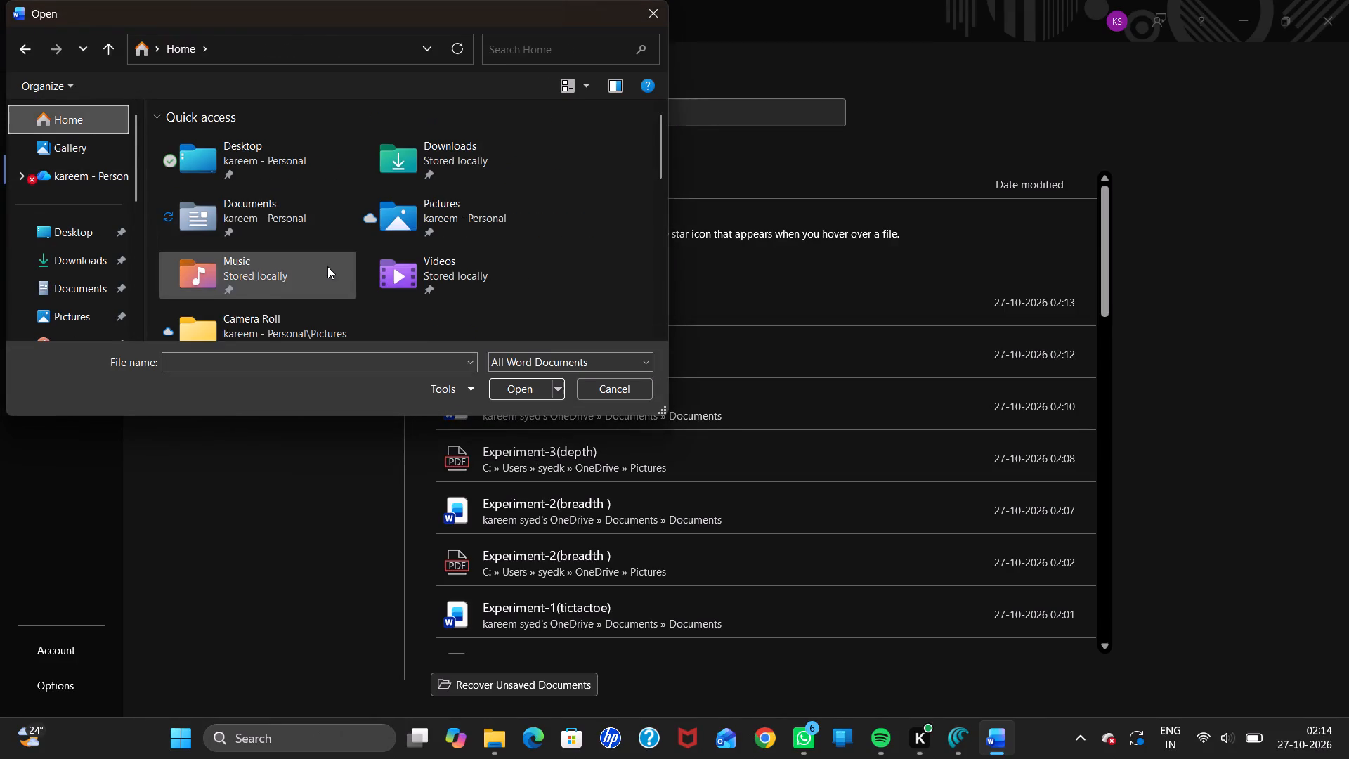
scroll(327, 266, down, 2)
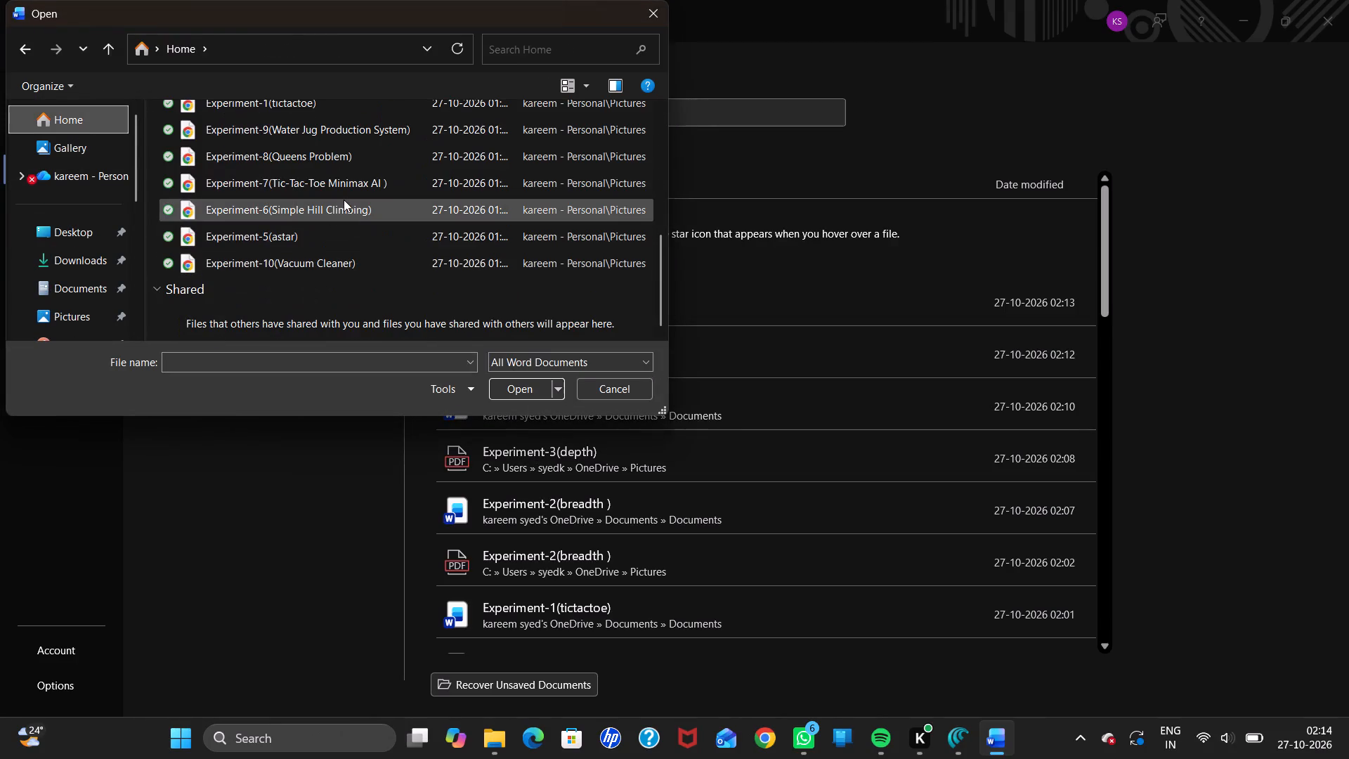
click(344, 206)
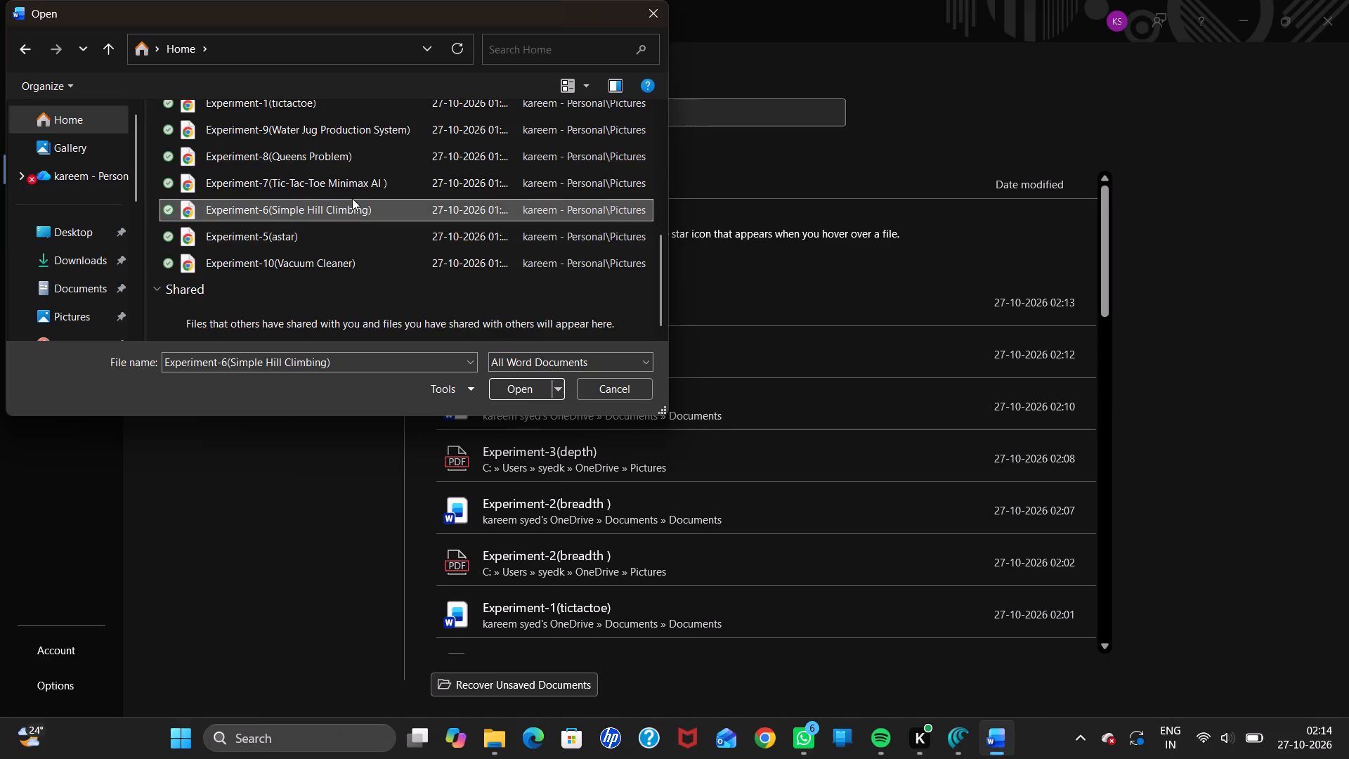
click(333, 240)
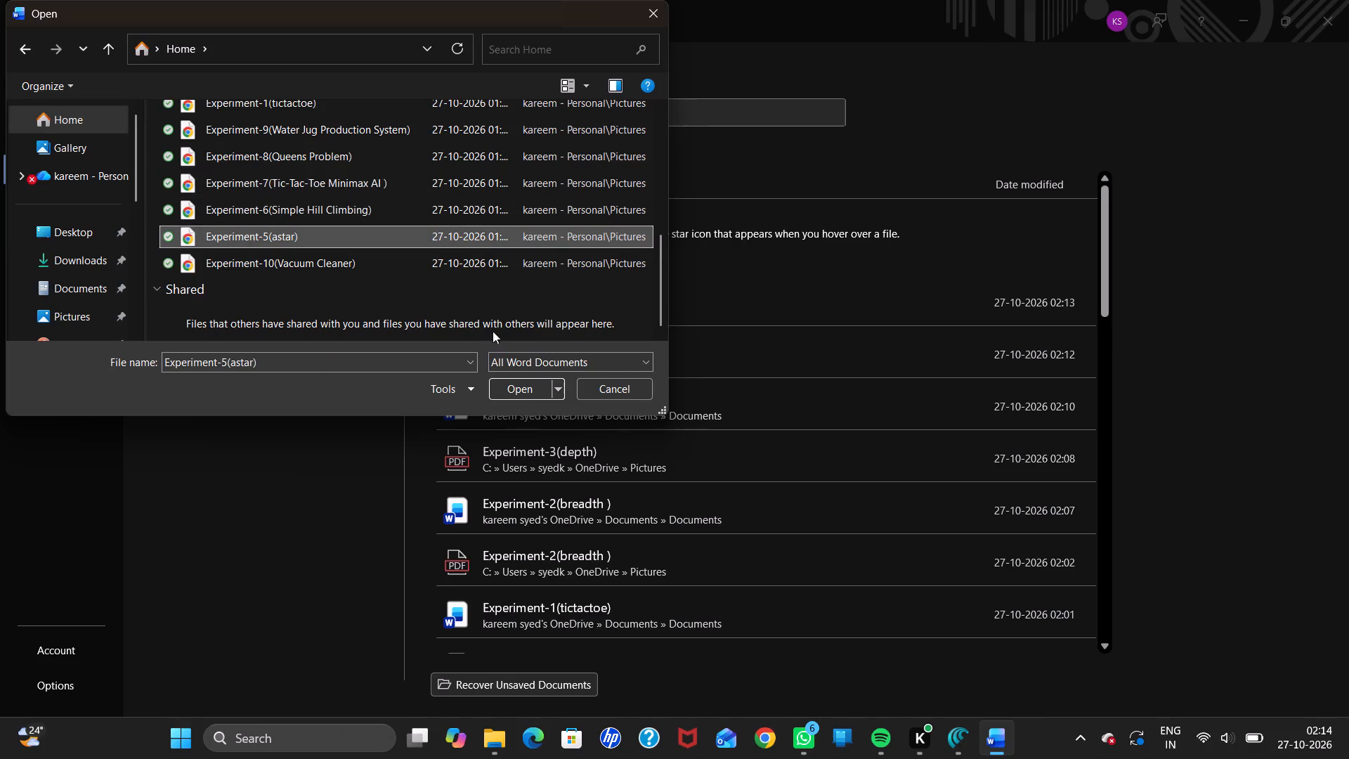
click(523, 387)
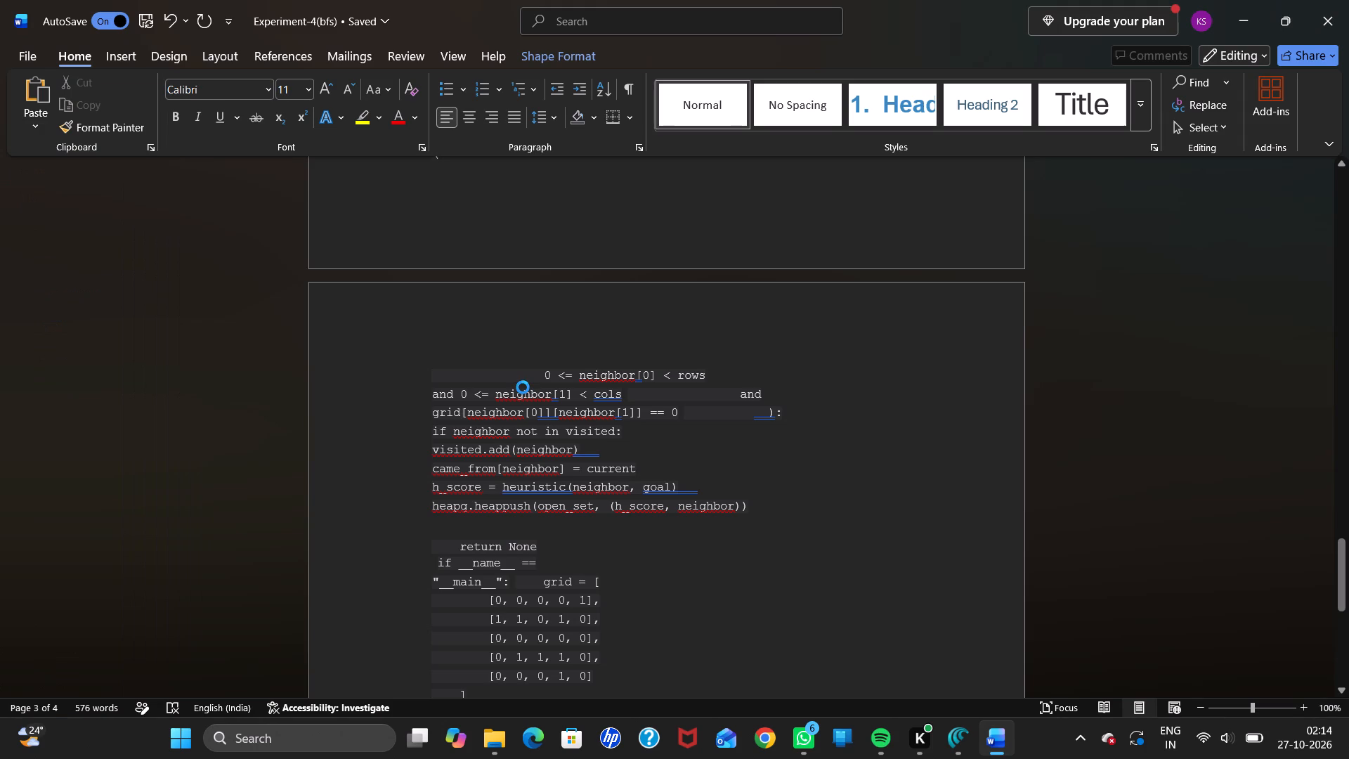
click(654, 325)
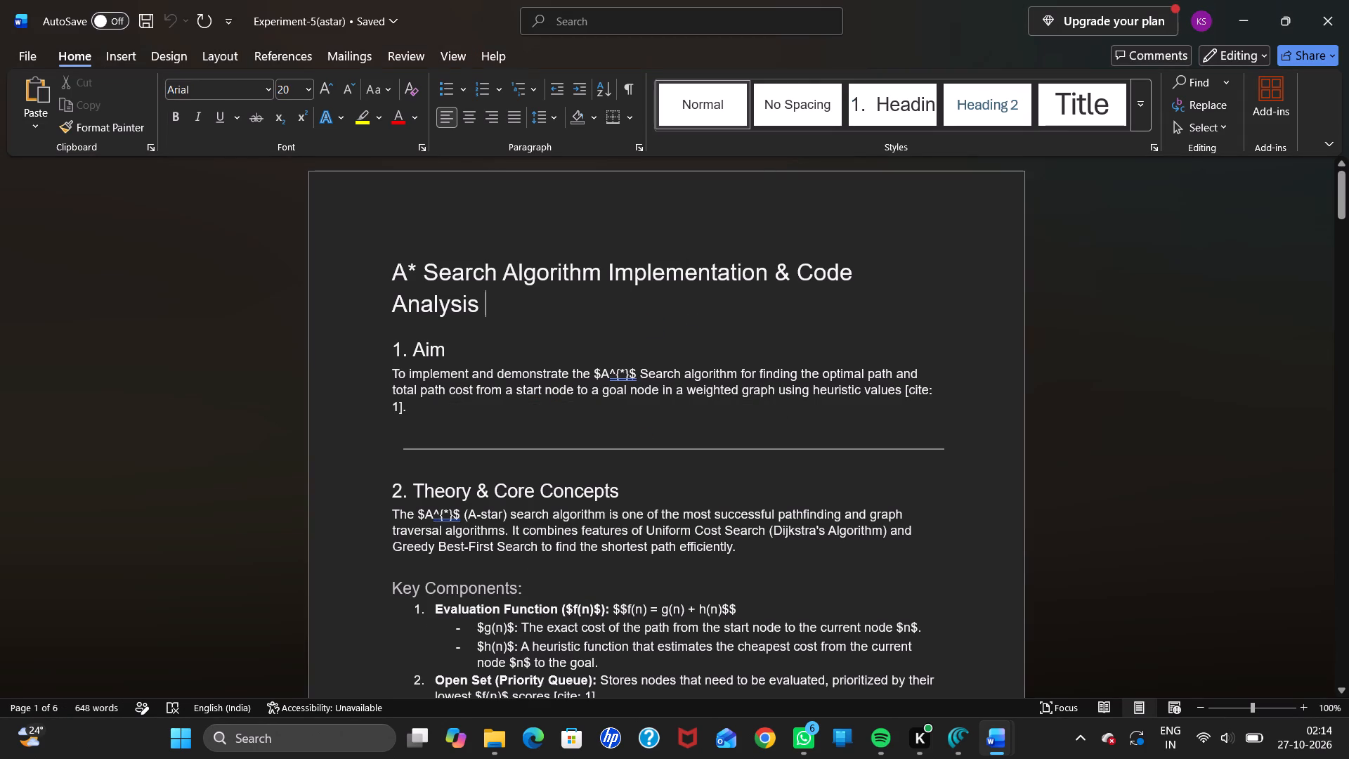
Look over the converted A* Search document from its title through the Python Code Analysis section.
click(382, 271)
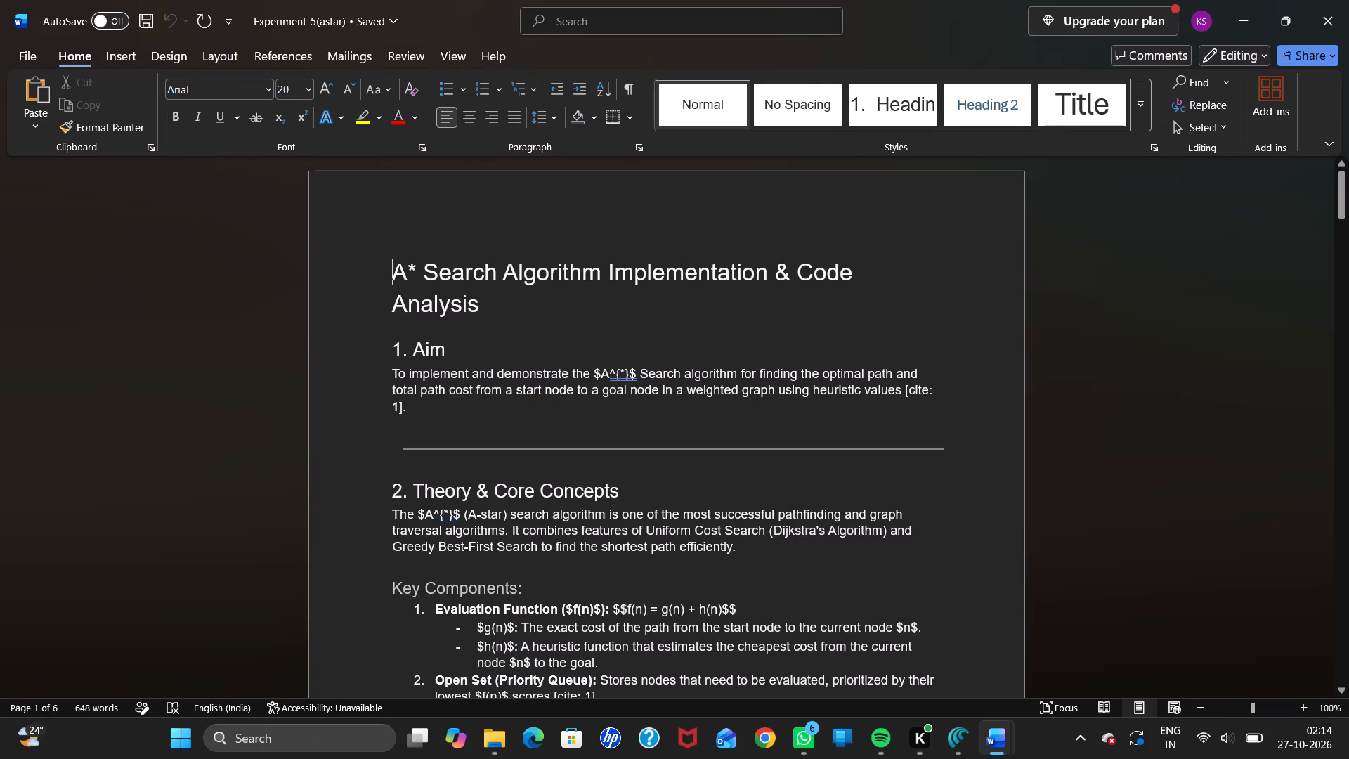
click(380, 271)
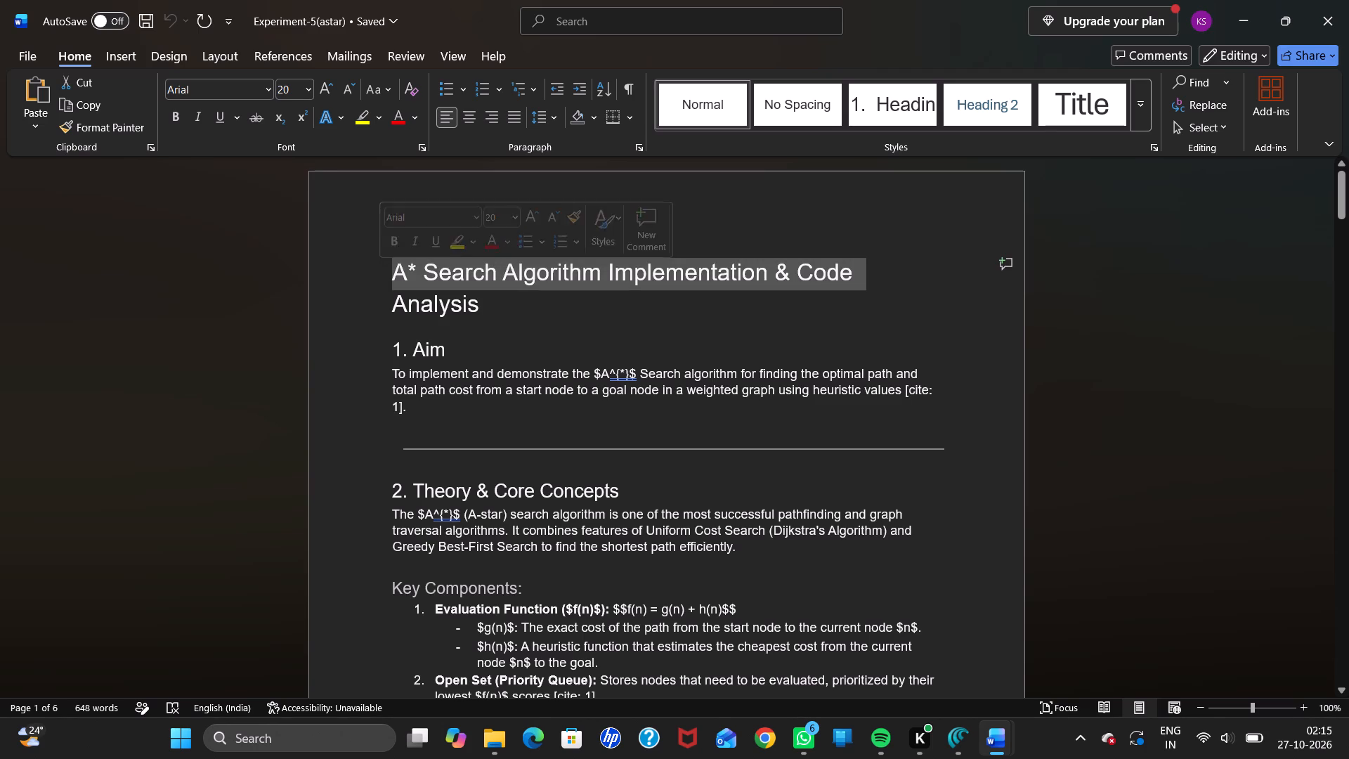
click(369, 273)
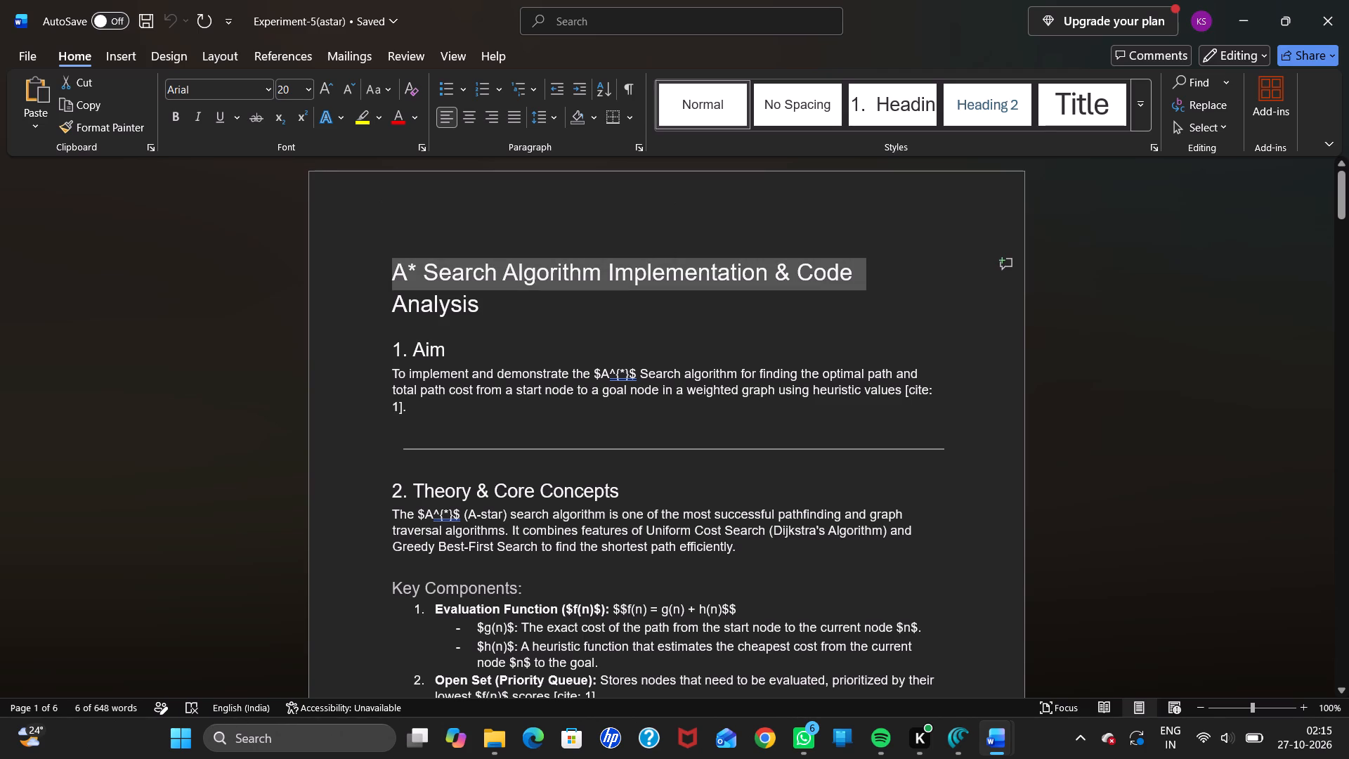
click(384, 276)
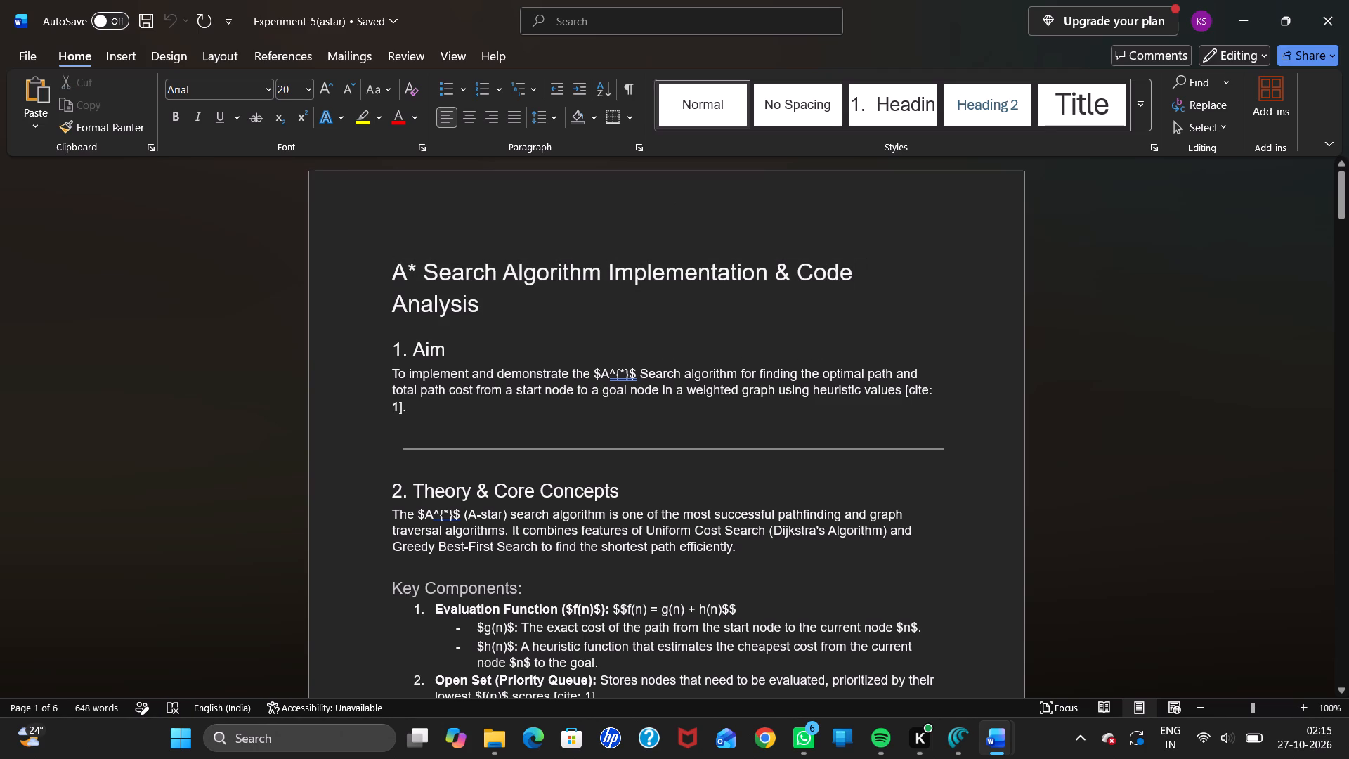
click(483, 444)
scroll(500, 458, down, 8)
scroll(500, 458, up, 4)
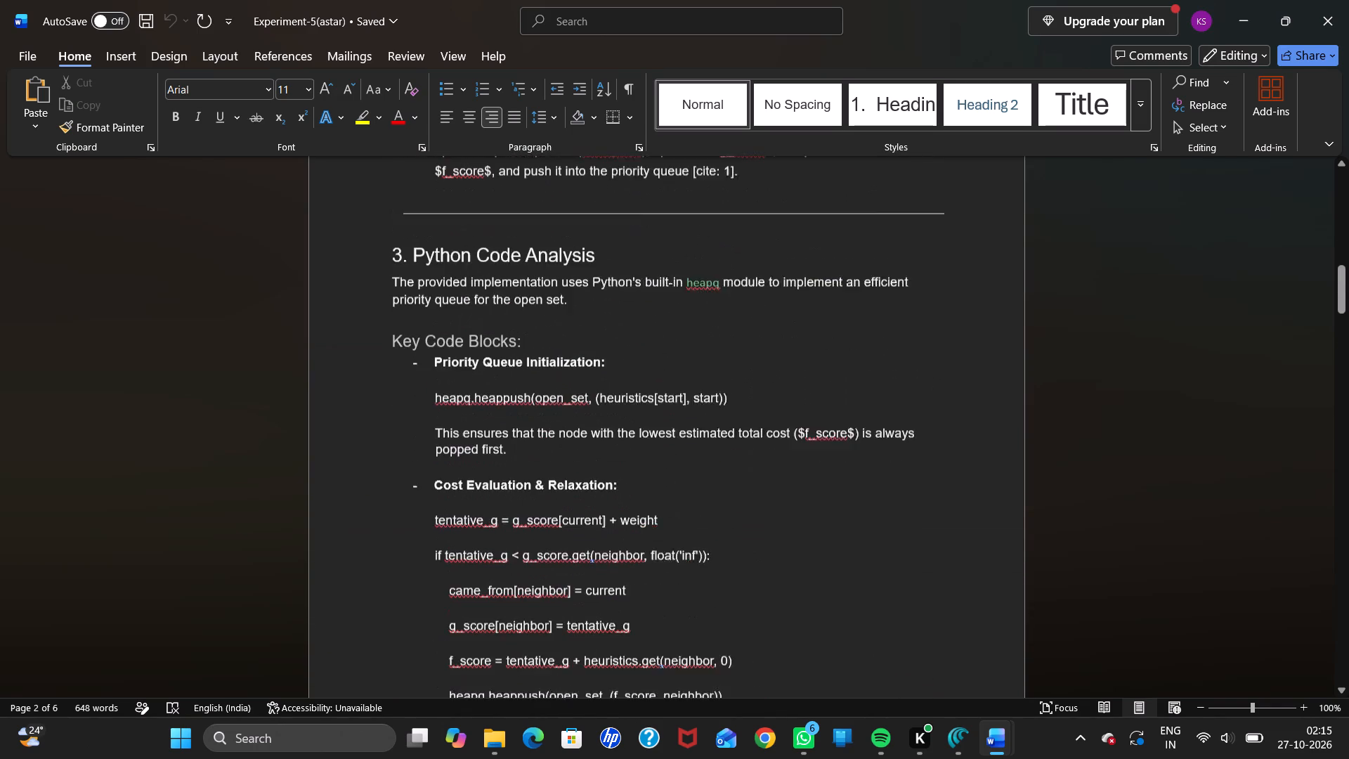
scroll(500, 458, up, 5)
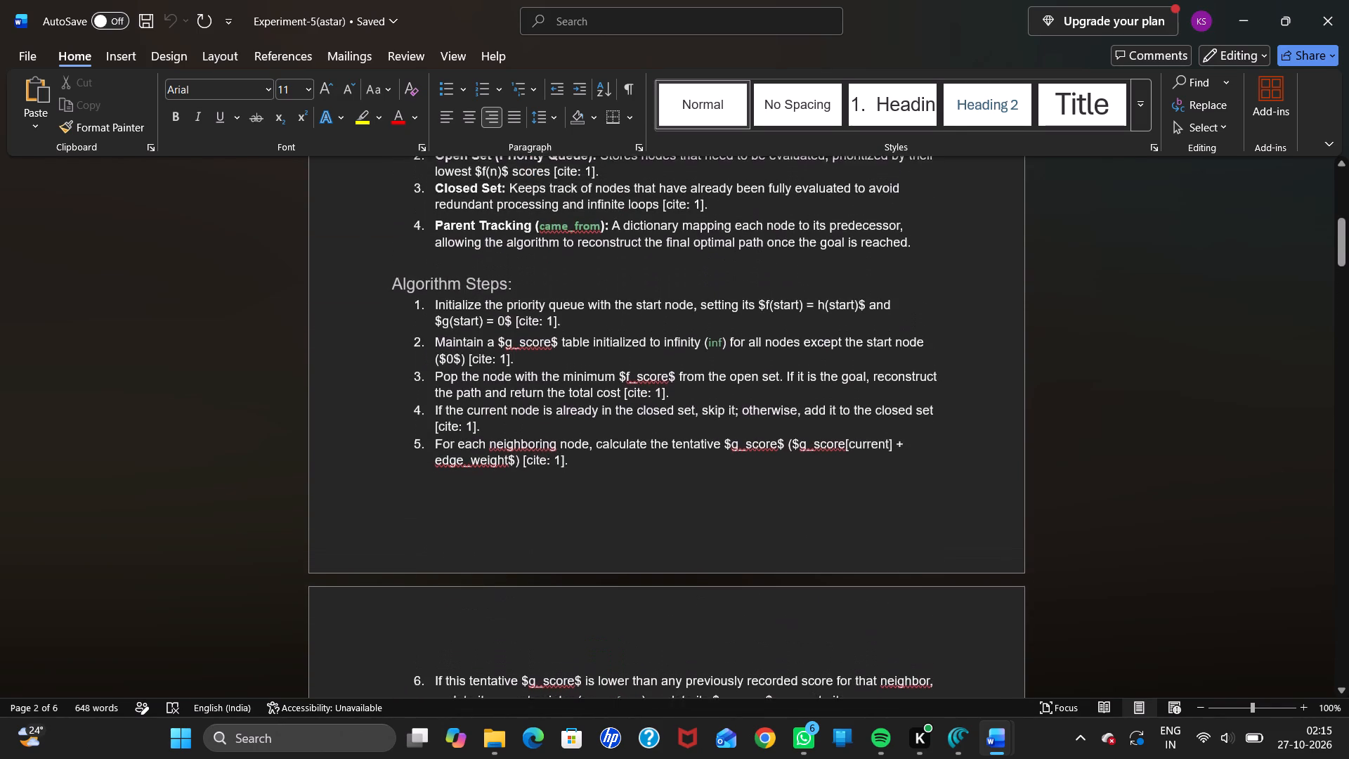
scroll(500, 458, up, 4)
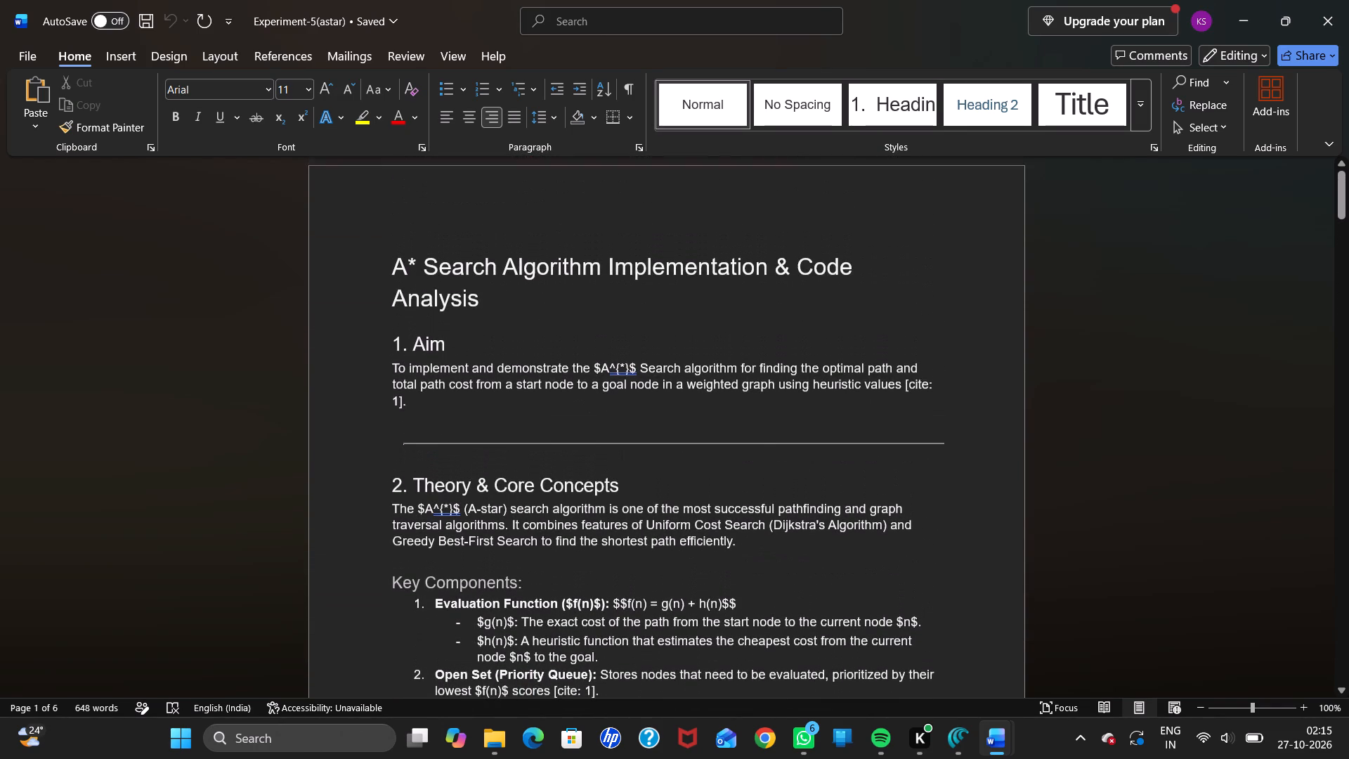
scroll(500, 458, up, 1)
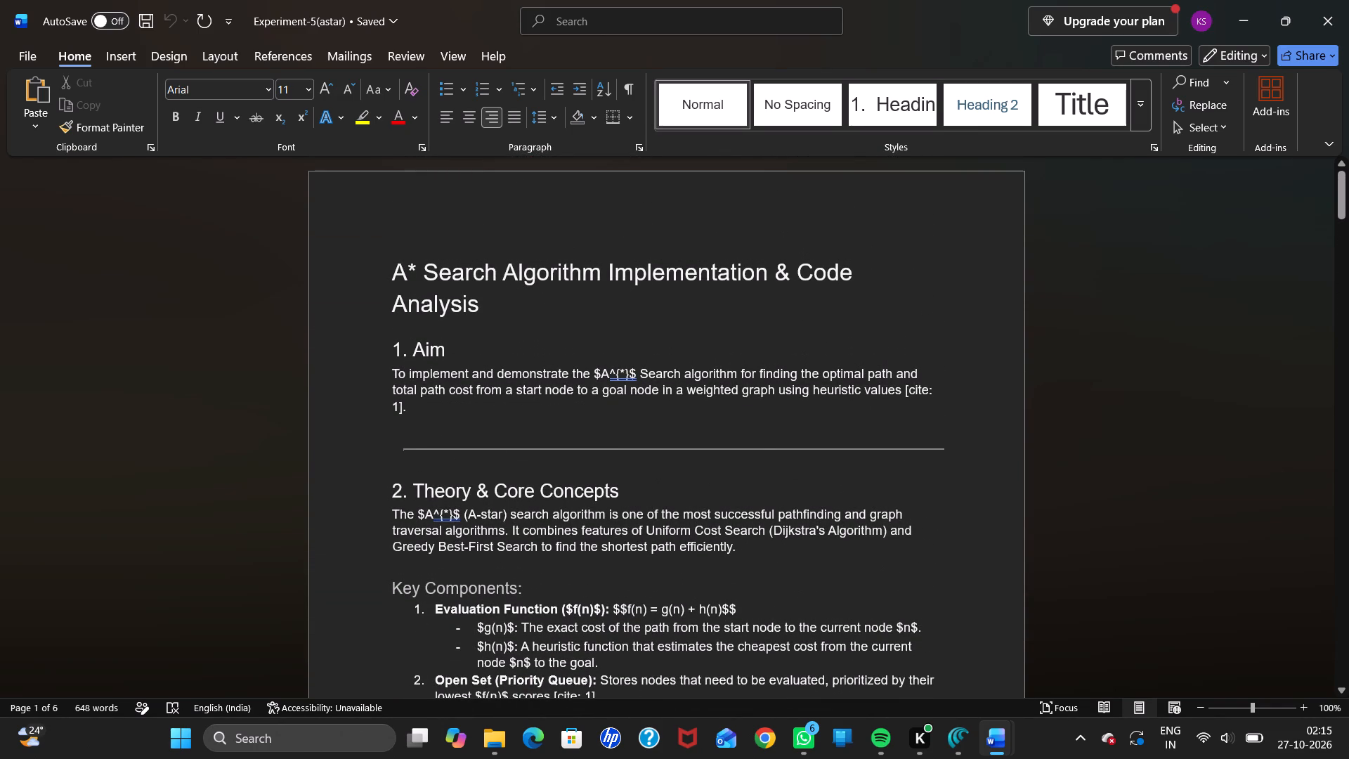
Apply the Title style to the A* Search Algorithm heading and join the separate "Analysis" line onto it.
click(390, 268)
click(1088, 100)
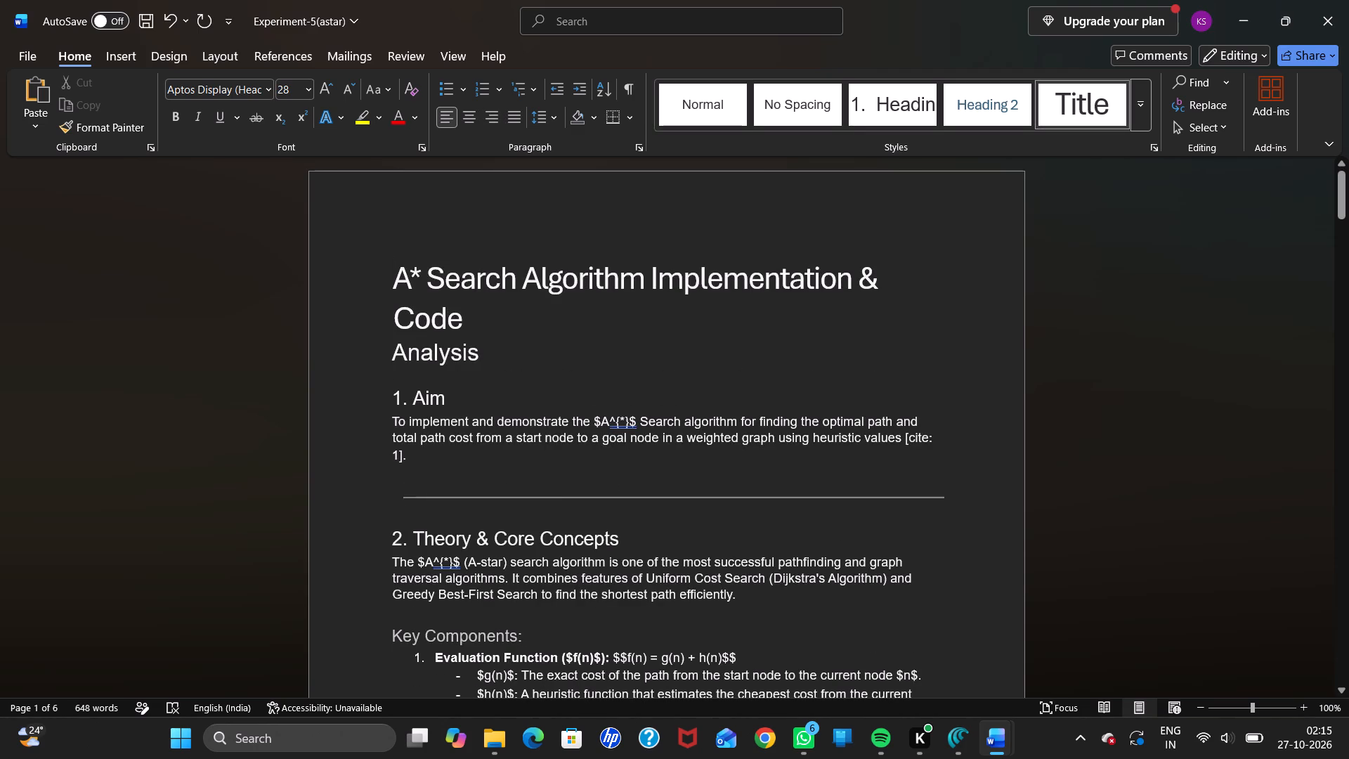
click(396, 346)
key(BackSpace)
key(BackSpace)
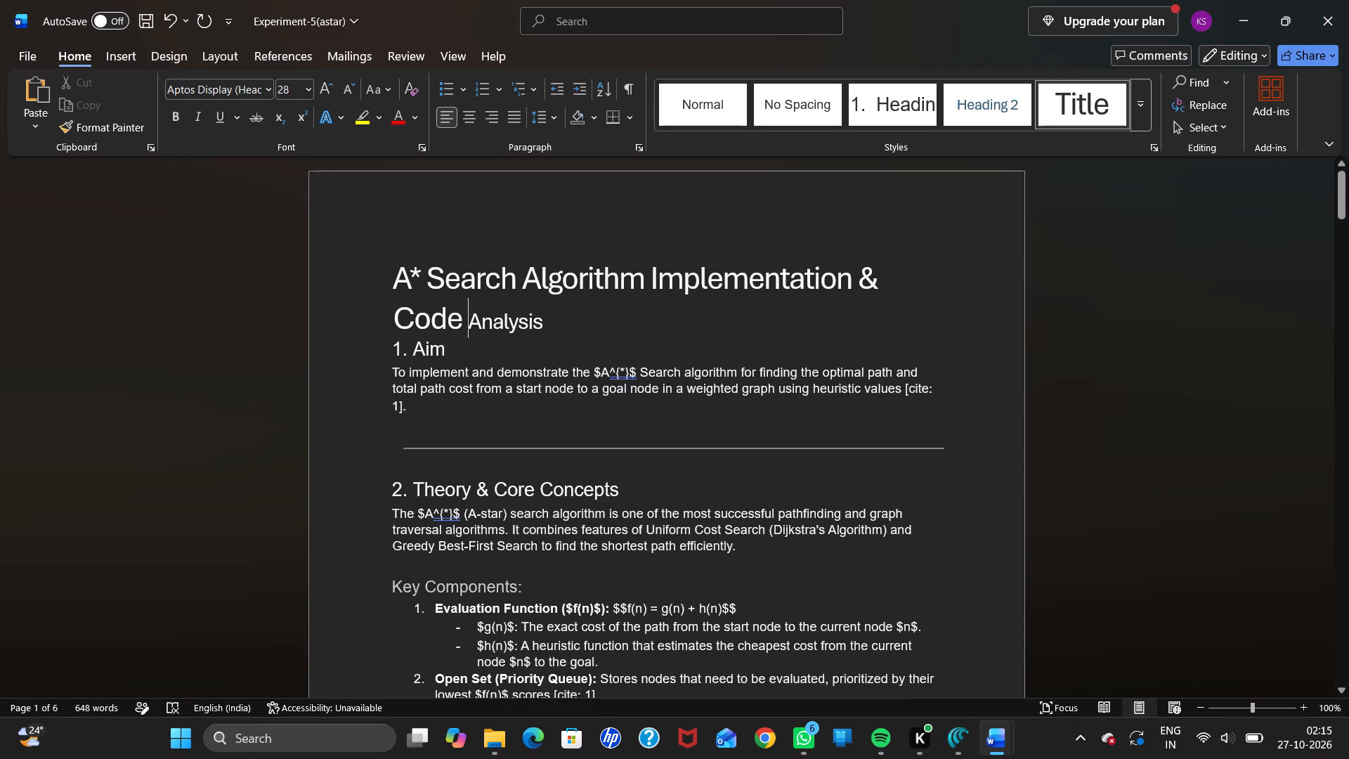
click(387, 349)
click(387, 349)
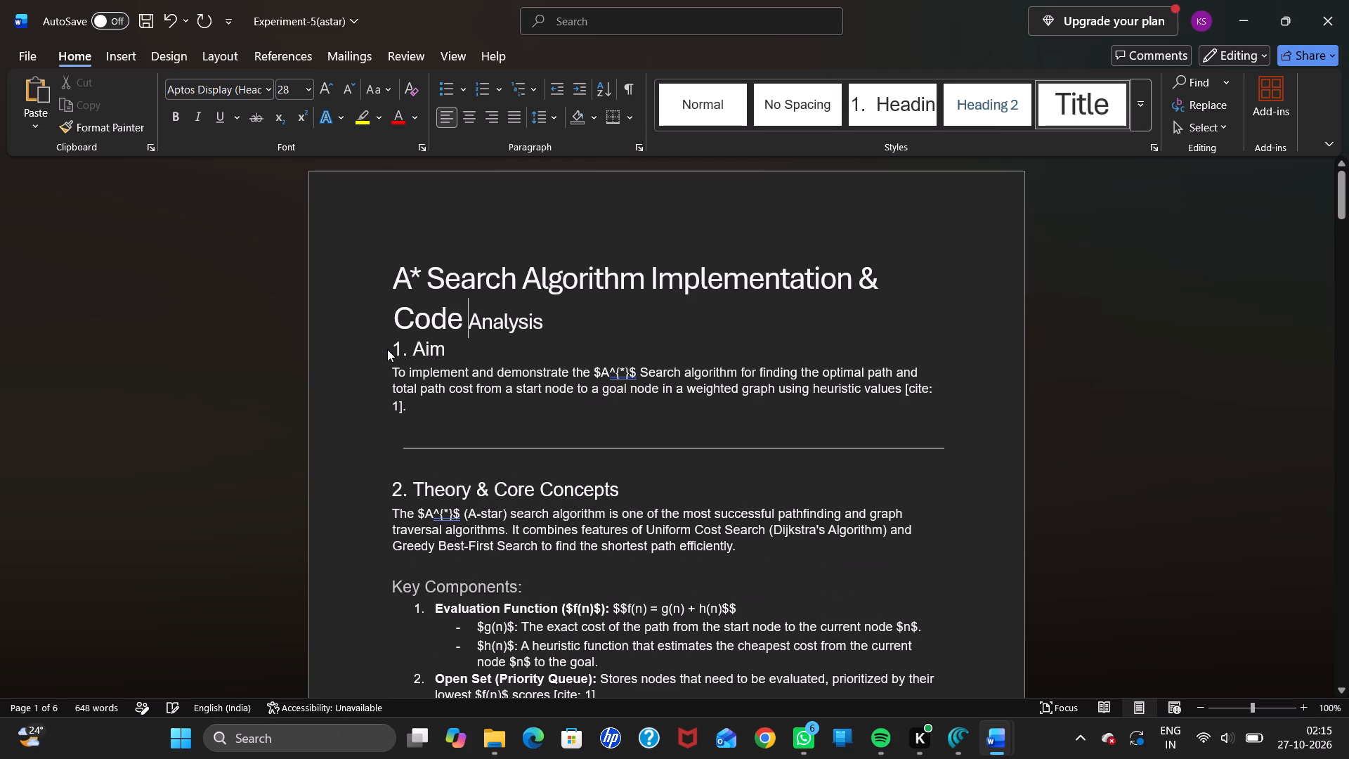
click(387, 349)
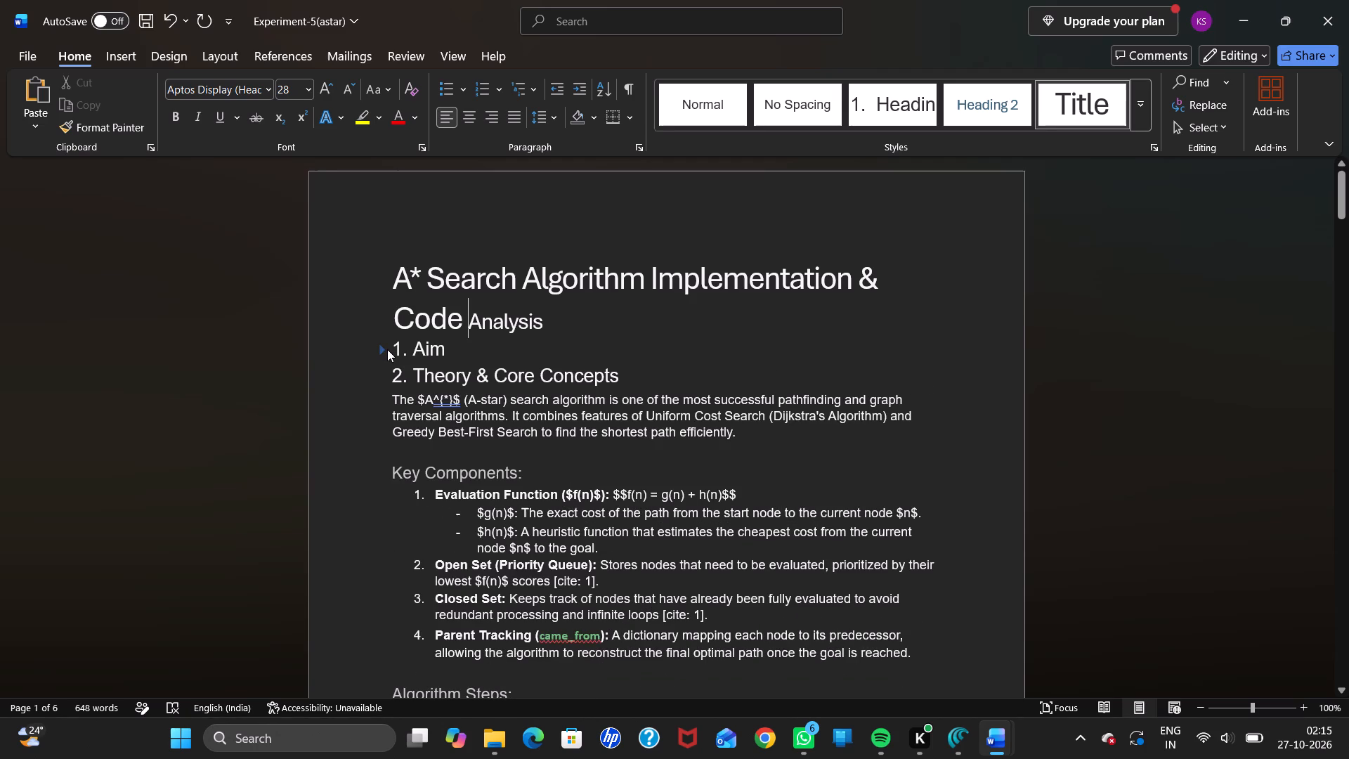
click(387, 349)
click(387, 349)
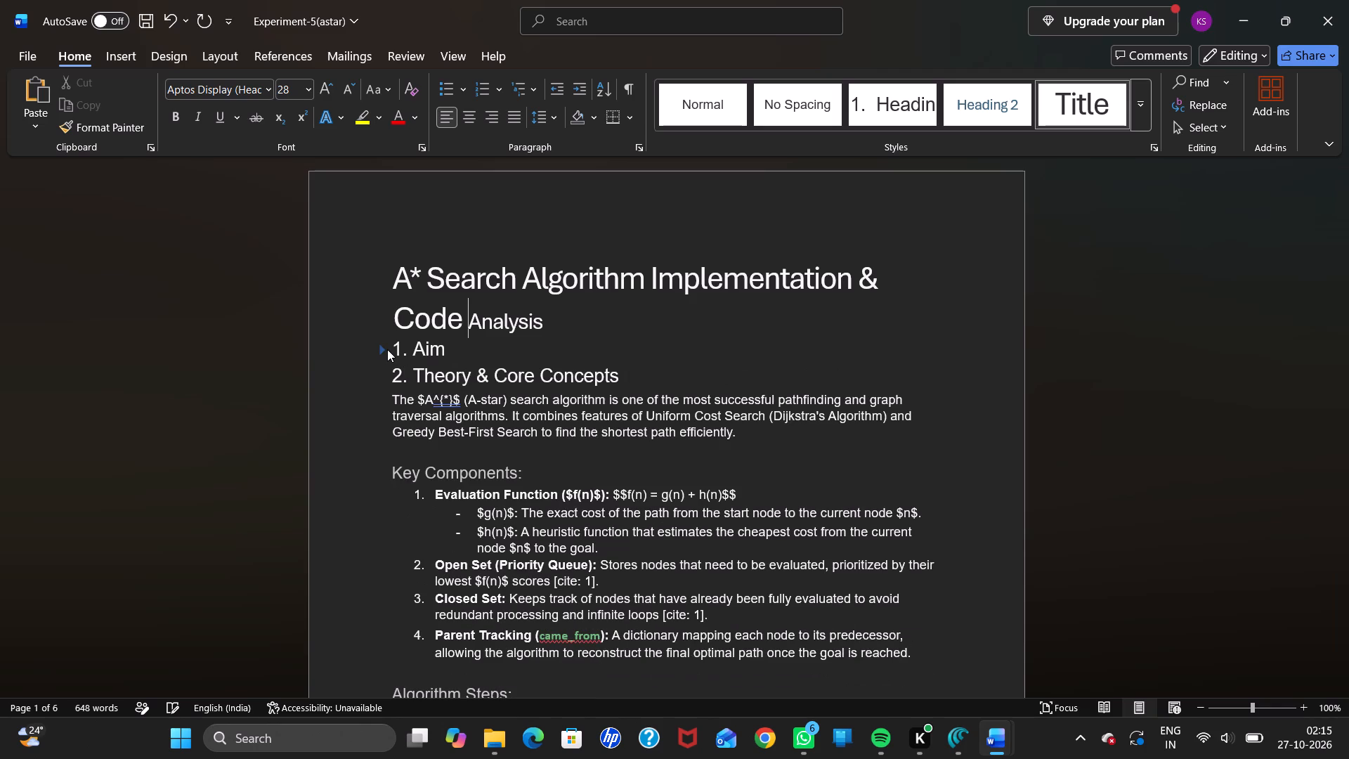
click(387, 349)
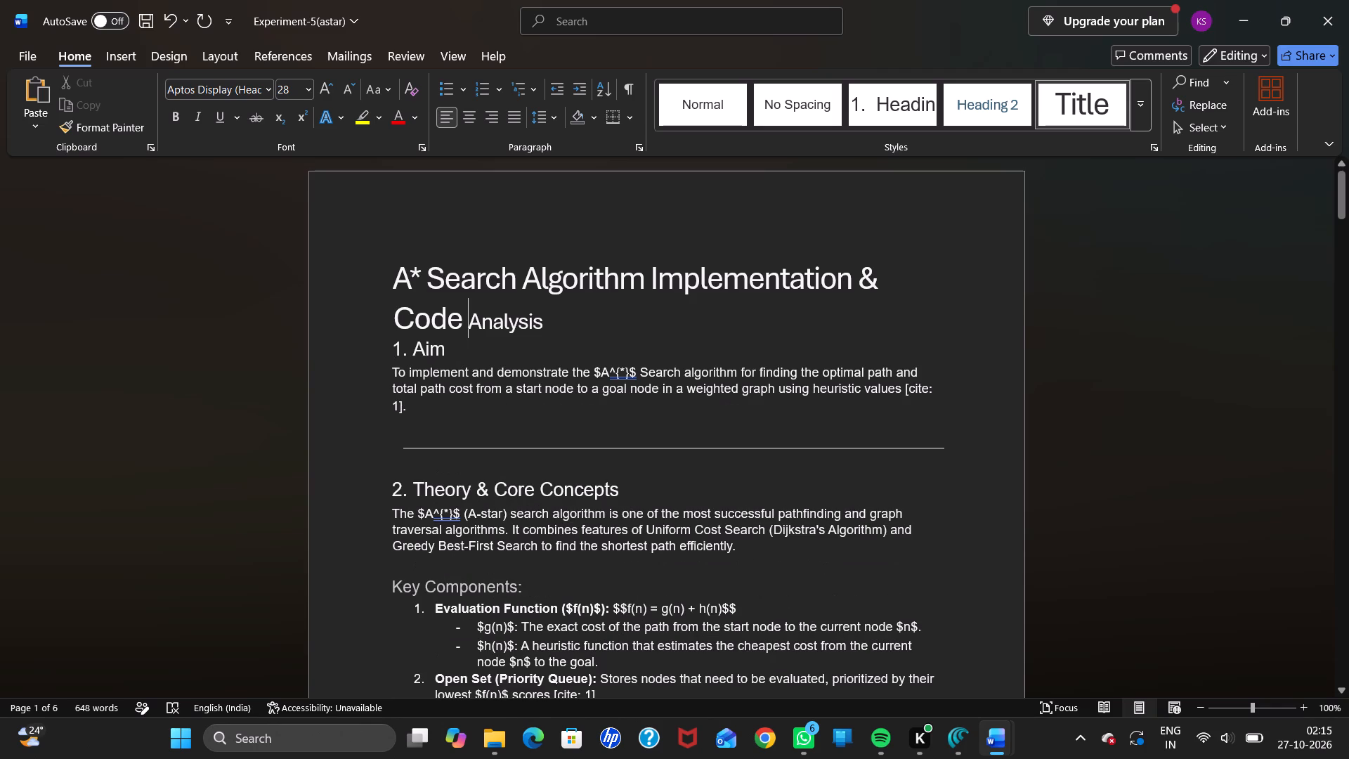
Delete the horizontal divider line between the Aim section and the Theory & Core Concepts heading.
click(423, 445)
drag(423, 445, 492, 453)
key(BackSpace)
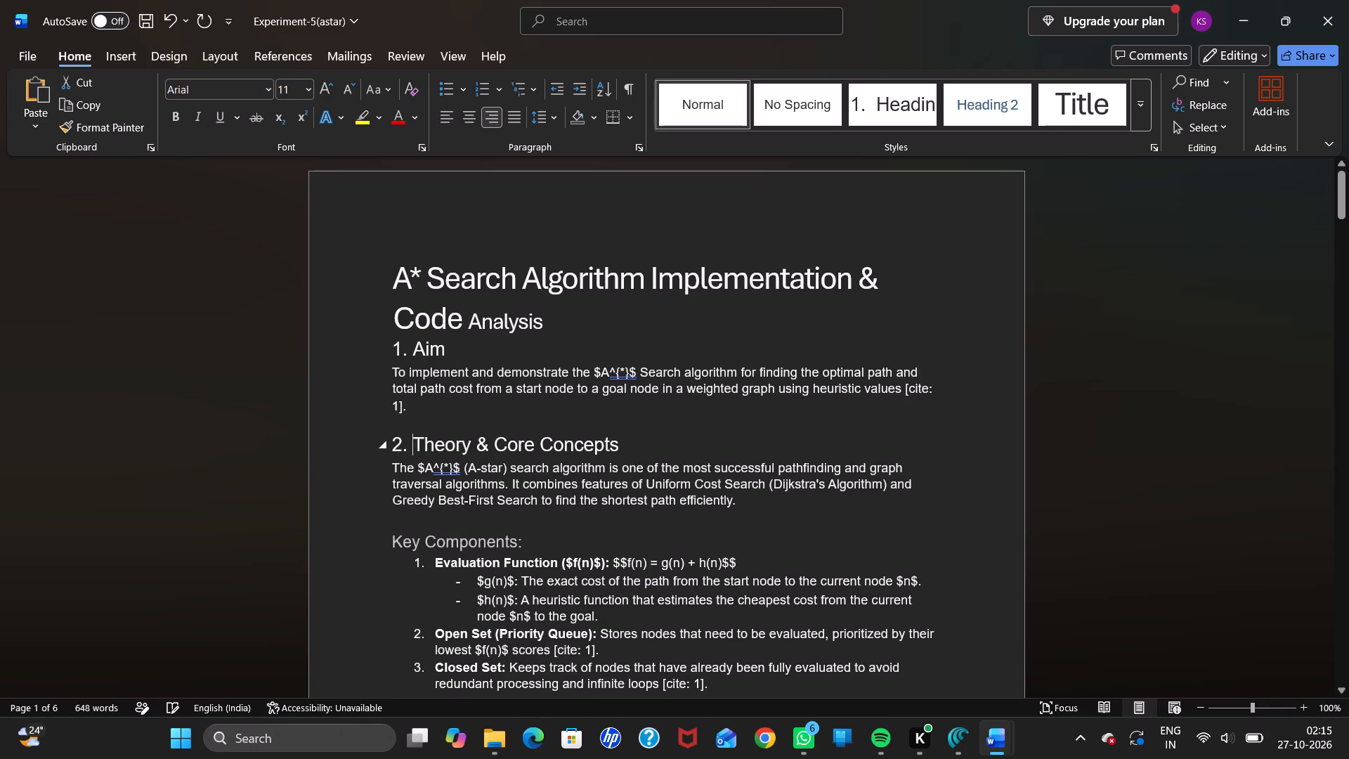
Shorten the document title to "A* Search" by deleting the rest of its wording.
click(465, 320)
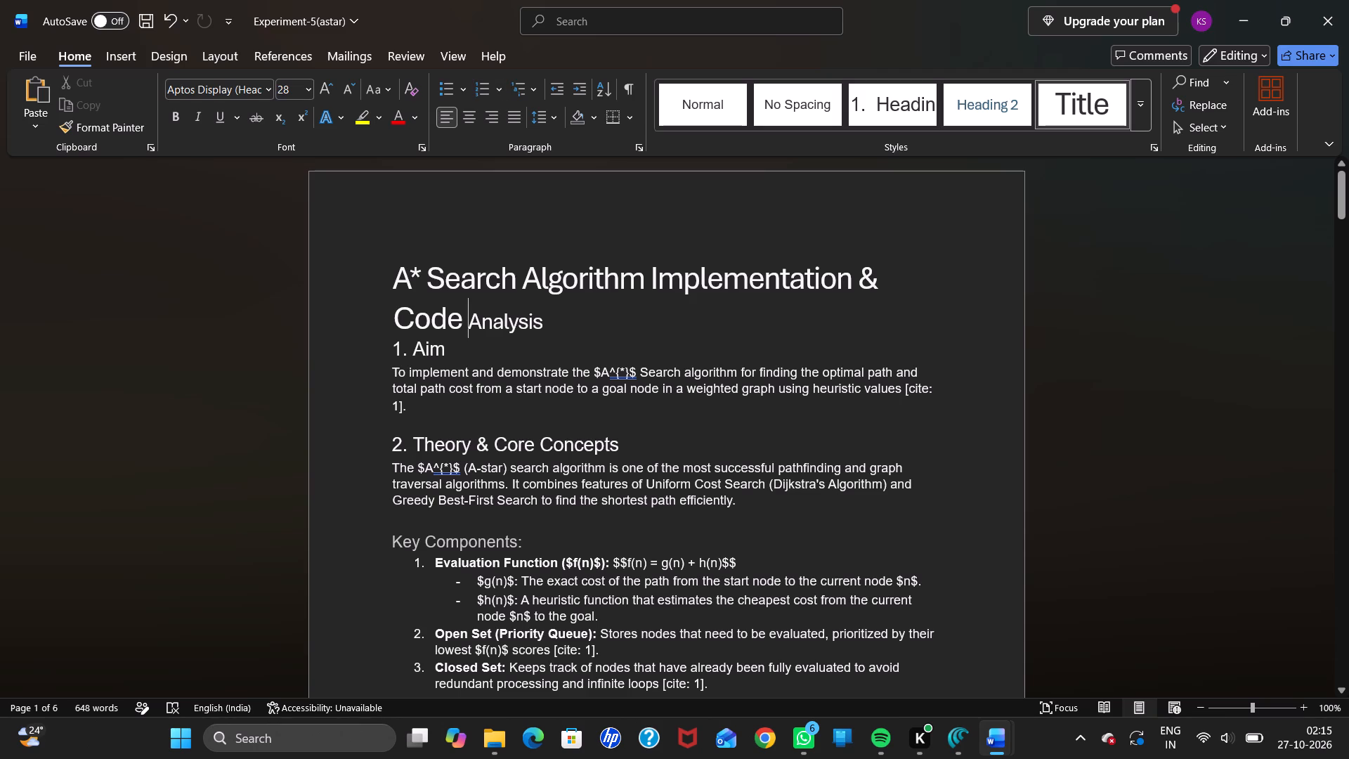
click(546, 318)
drag(546, 318, 371, 329)
key(BackSpace)
key(BackSpace)
key(BackSpace)
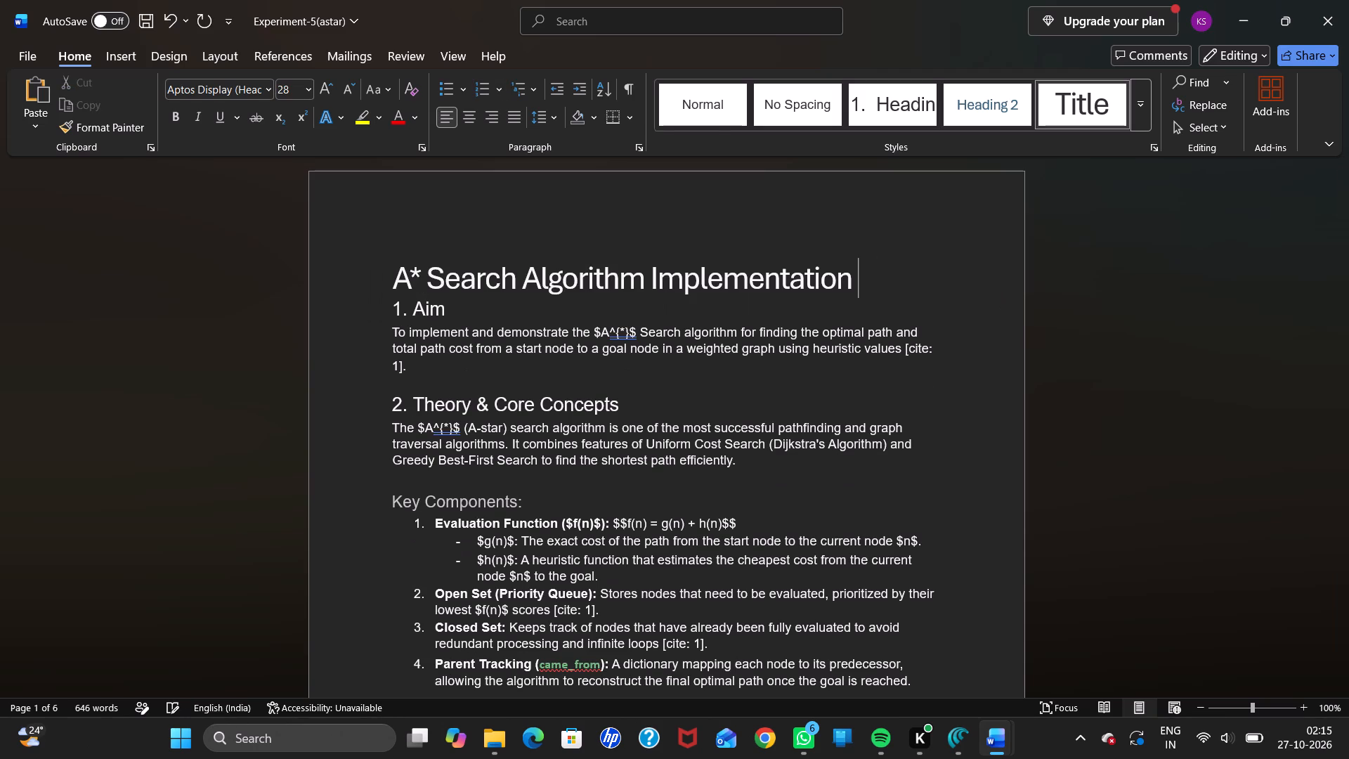
key(BackSpace)
key(BackSpace)
key(BackSpace)
key(BackSpace)
key(BackSpace)
key(BackSpace)
key(BackSpace)
key(BackSpace)
key(BackSpace)
key(BackSpace)
key(BackSpace)
key(BackSpace)
key(BackSpace)
key(BackSpace)
key(BackSpace)
key(BackSpace)
key(BackSpace)
key(BackSpace)
key(BackSpace)
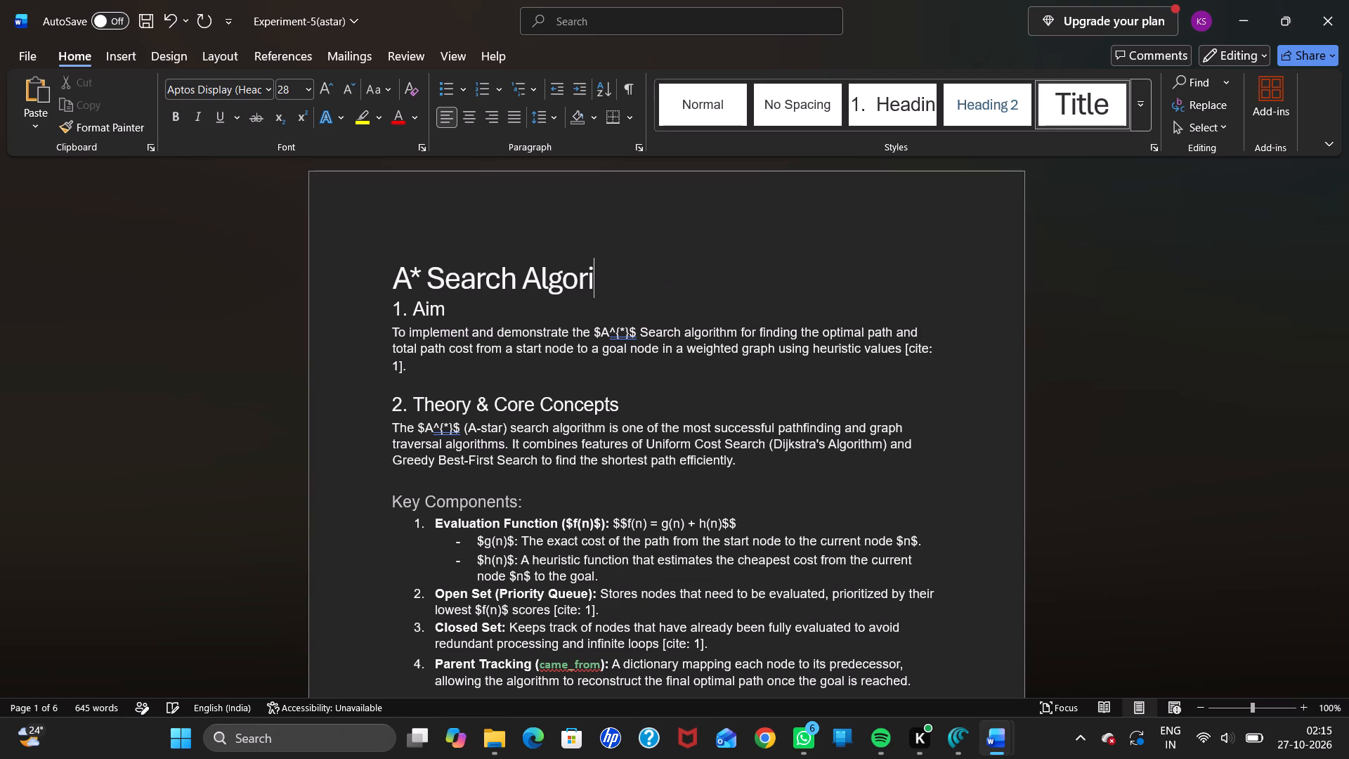
key(BackSpace)
key(BackSpace)
key(BackSpace)
key(BackSpace)
key(BackSpace)
key(BackSpace)
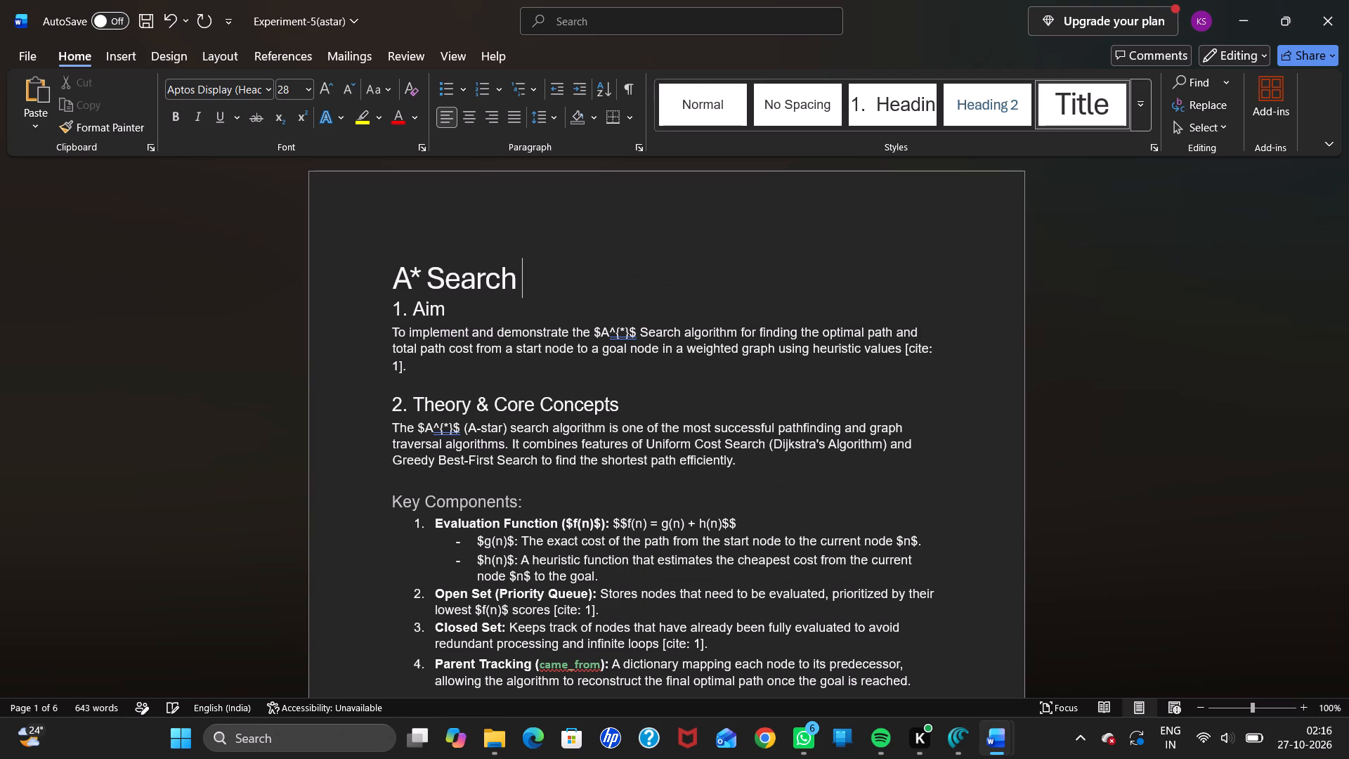
Add a blank line below the A* Search title and an "EXPERIMENT-5" title line above it.
key(Return)
key(Up)
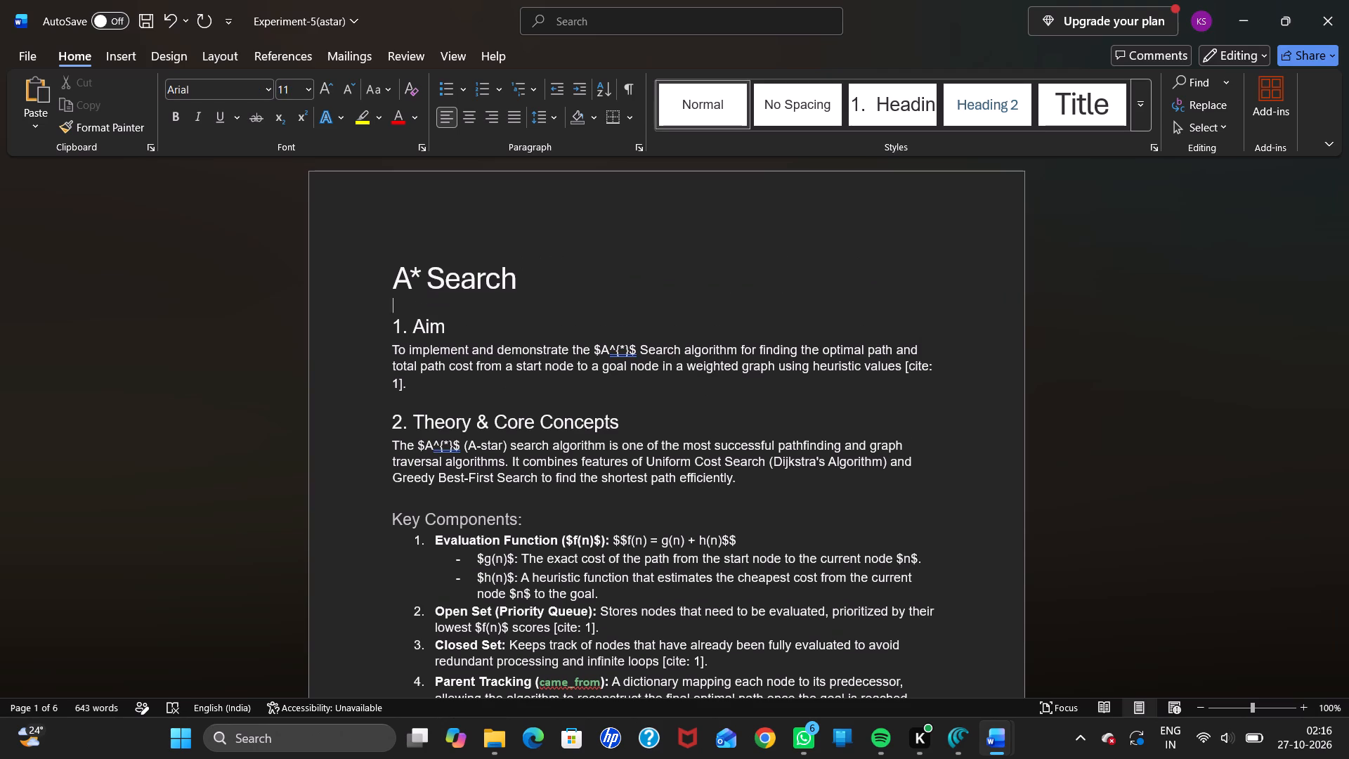
key(Return)
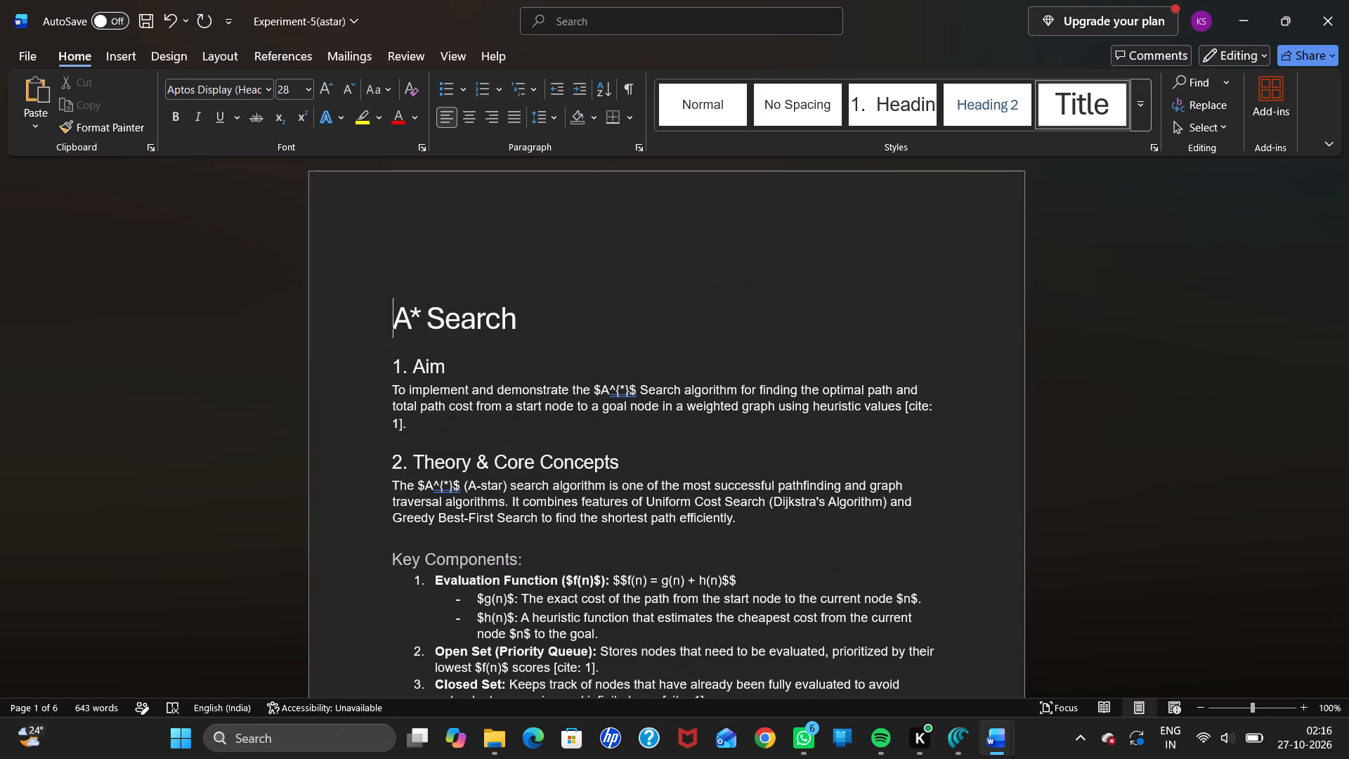
key(Up)
text(EXPERIMENT)
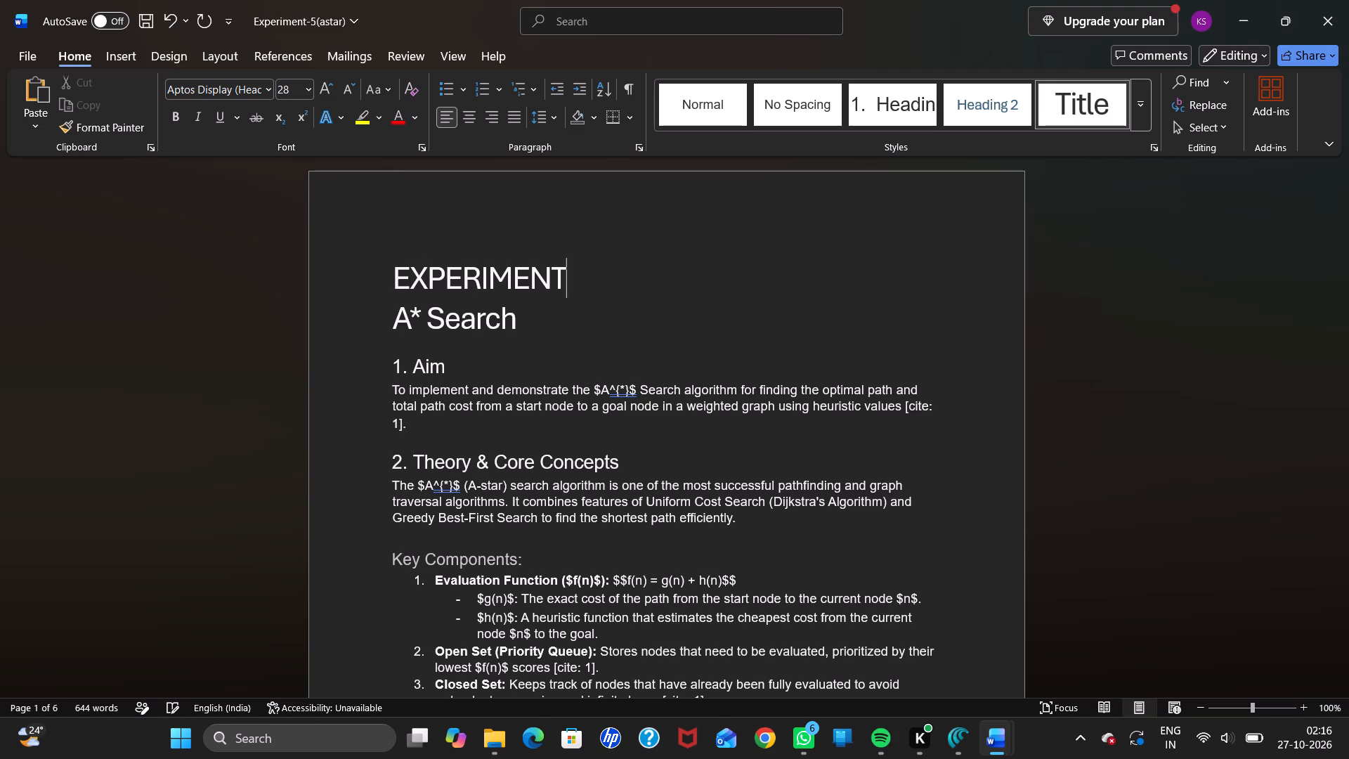
text(-5)
Add a colon after EXPERIMENT-5 in the first title line.
key(shift+colon)
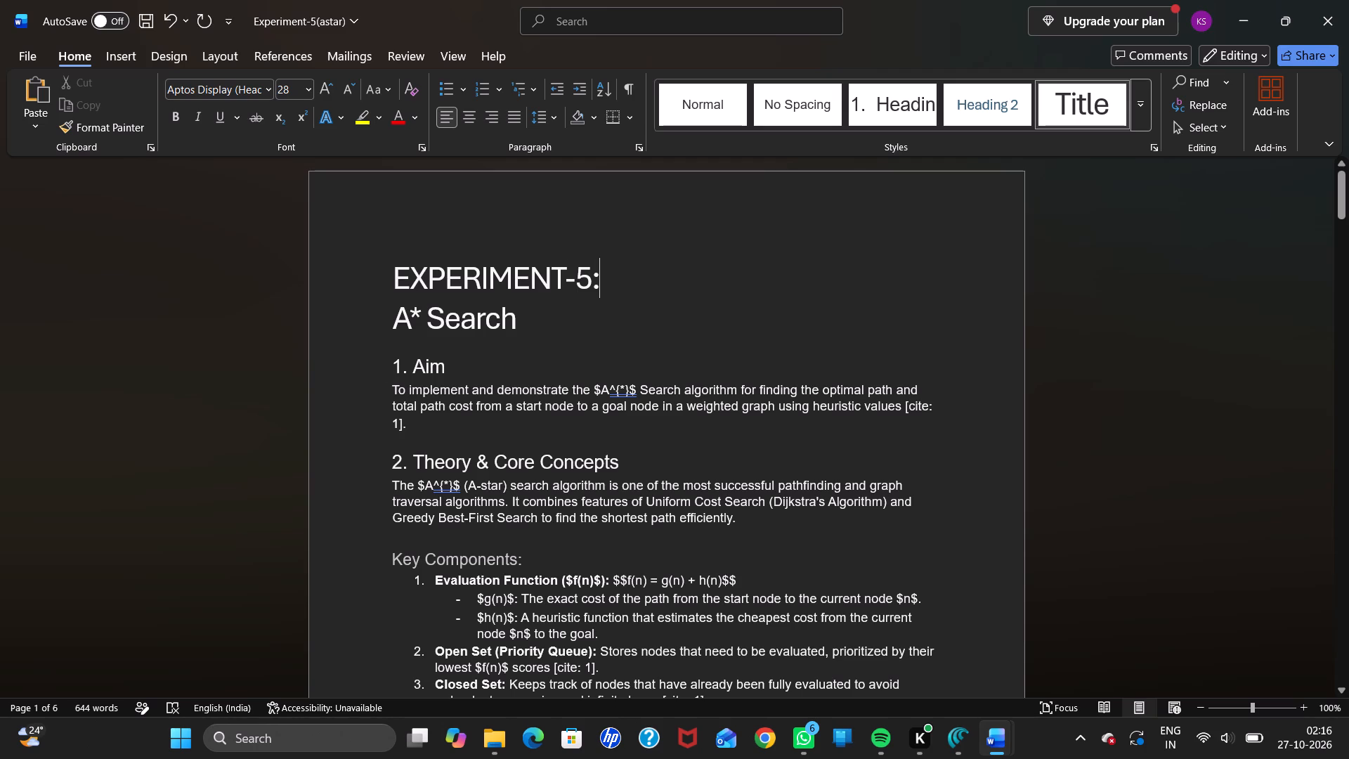
key(space)
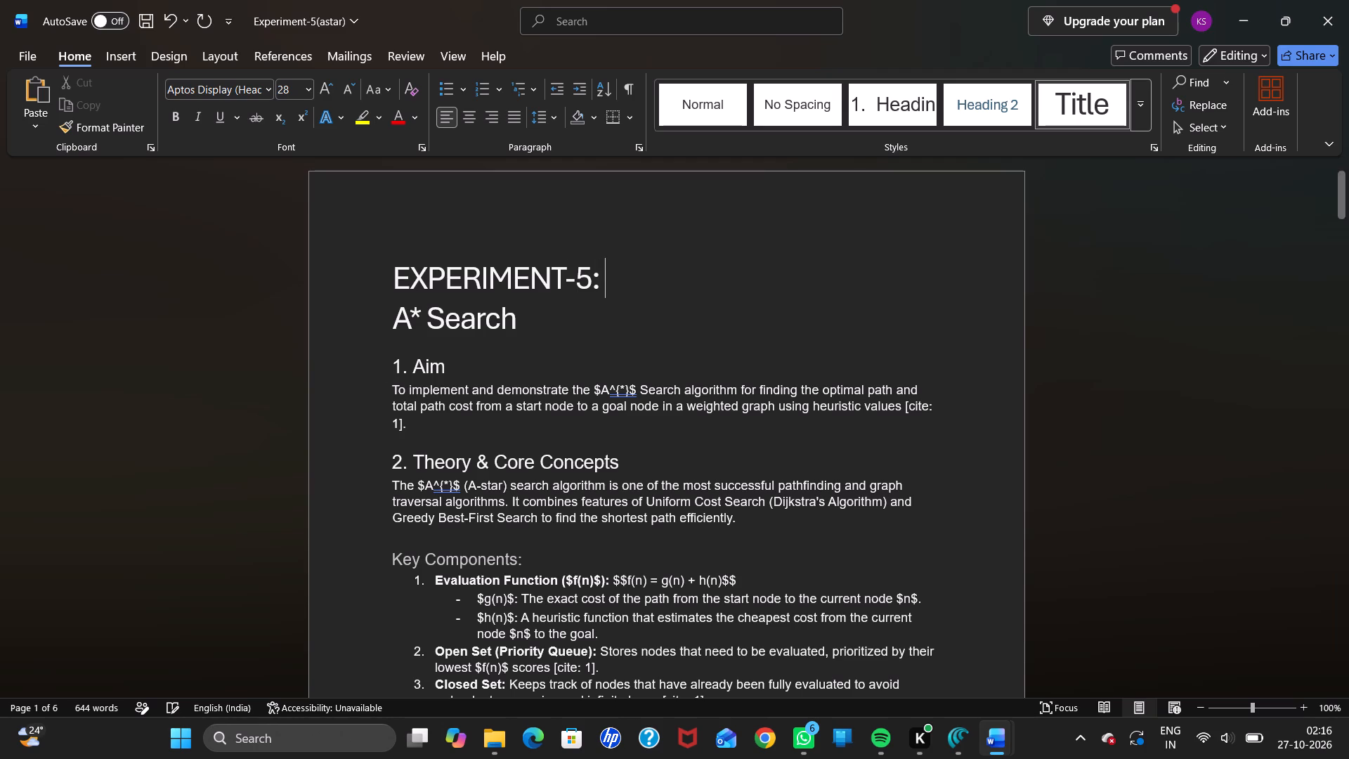
key(space)
Shift the A* Search title line with leading spaces until it sits roughly centred on the page.
key(Down)
key(Down)
key(Up)
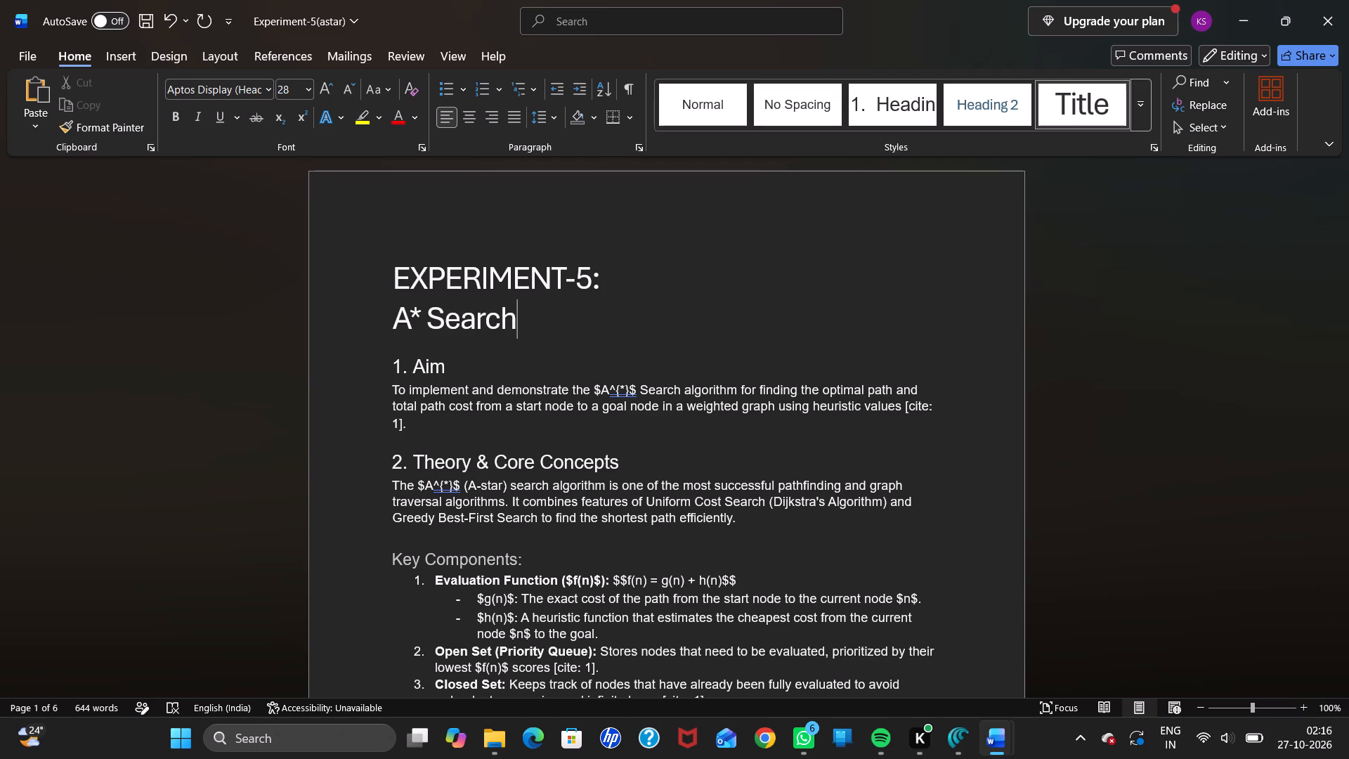
key(Left)
key(Left)
key(Left)
key(Left)
key(Left)
key(Left)
key(Left)
key(Left)
key(Left)
key(Left)
key(Left)
key(Right)
key(space)
key(space)
key(space)
key(space)
key(space)
key(space)
key(space)
key(space)
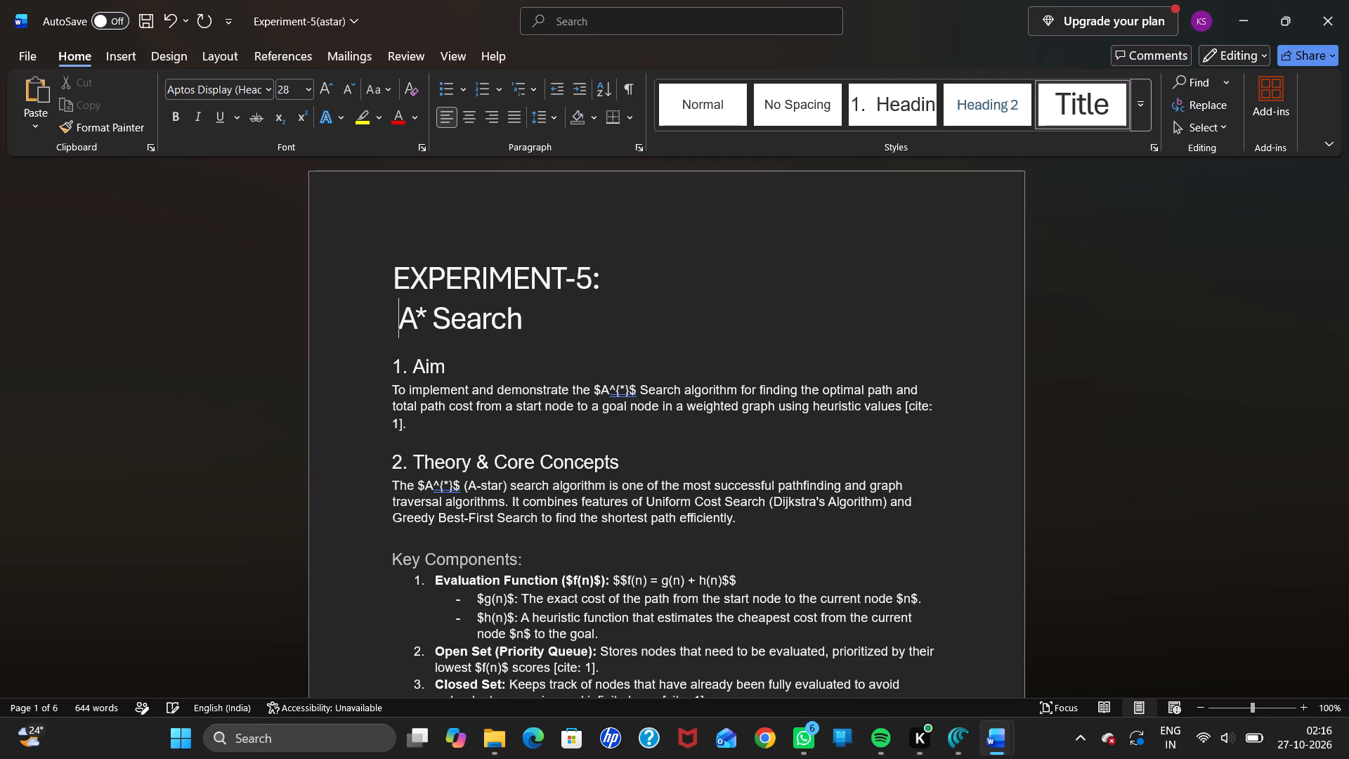
key(space)
key(space)
key(space)
key(space)
key(space)
key(space)
key(space)
key(space)
key(space)
key(space)
key(space)
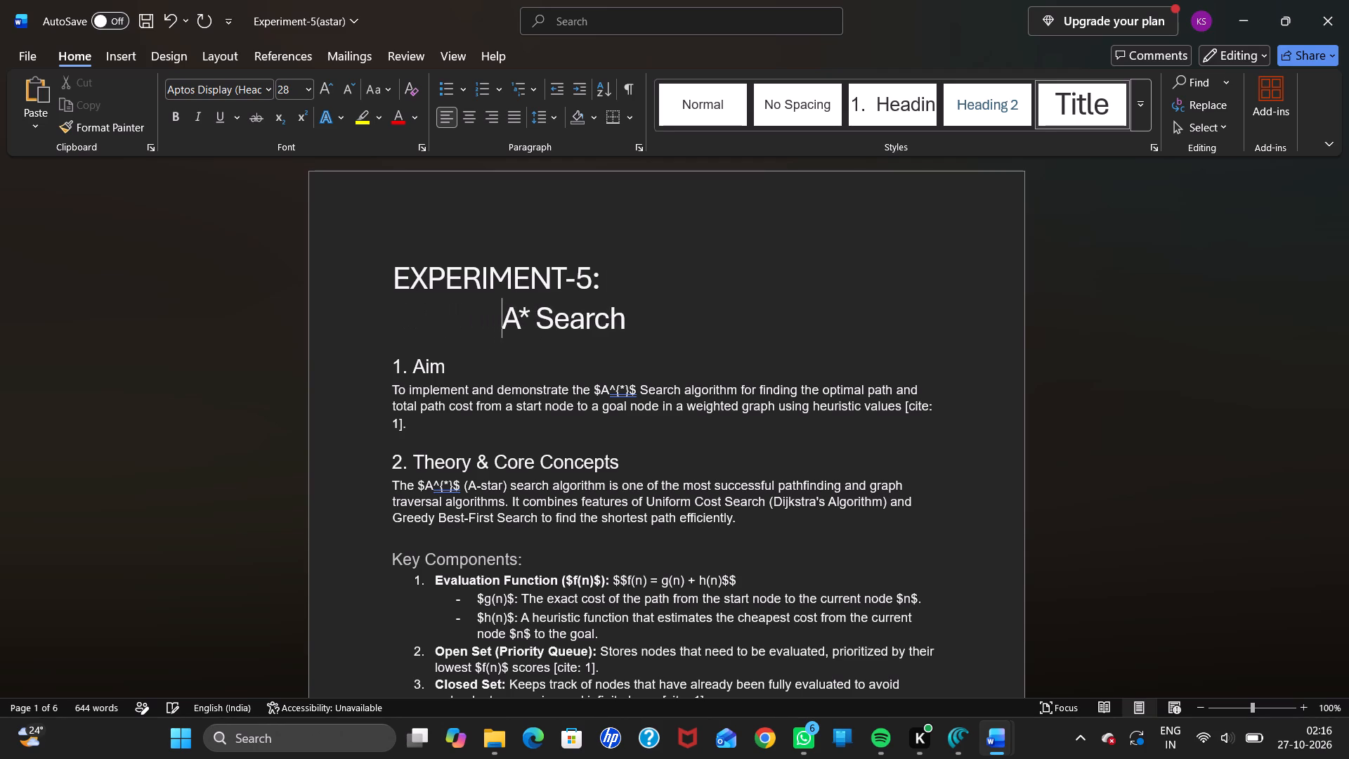
key(space)
key(space)
key(space)
key(space)
key(space)
key(space)
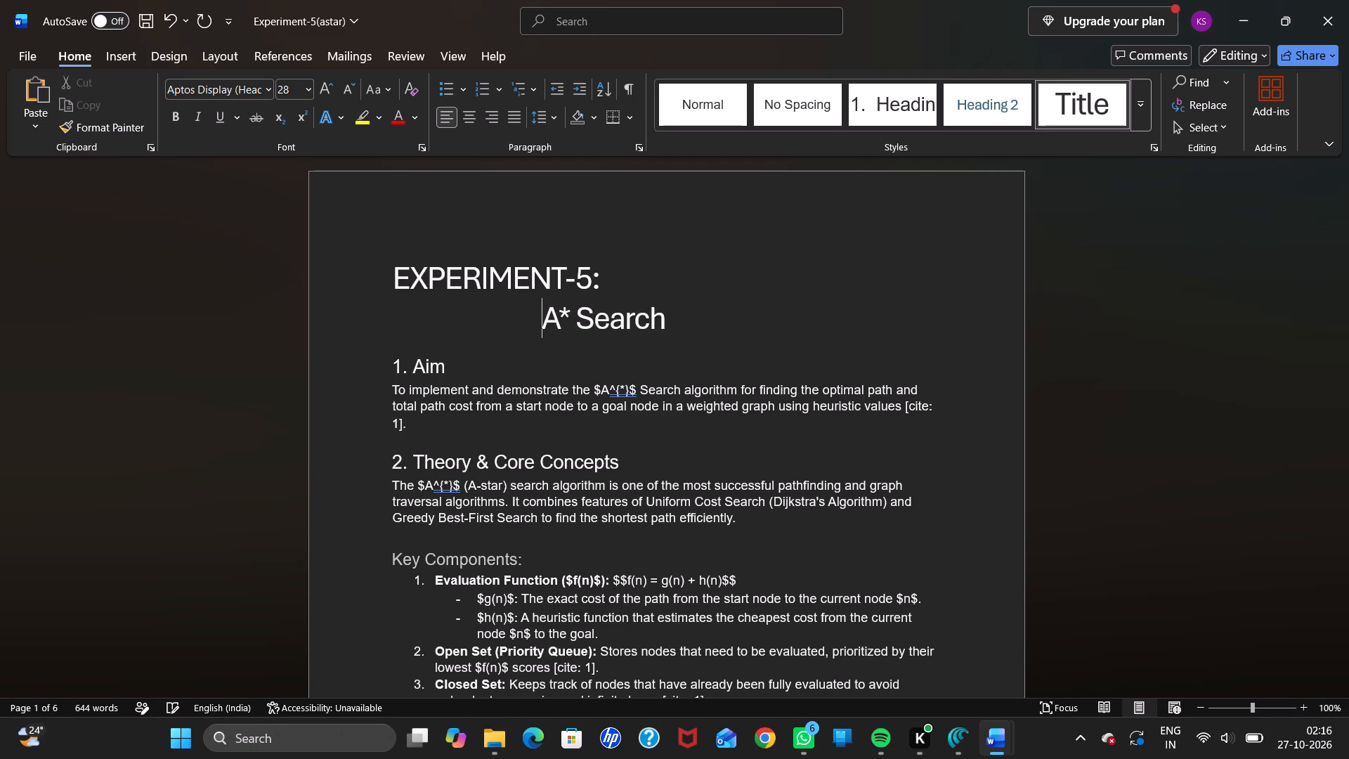
key(space)
key(space)
key(space)
key(space)
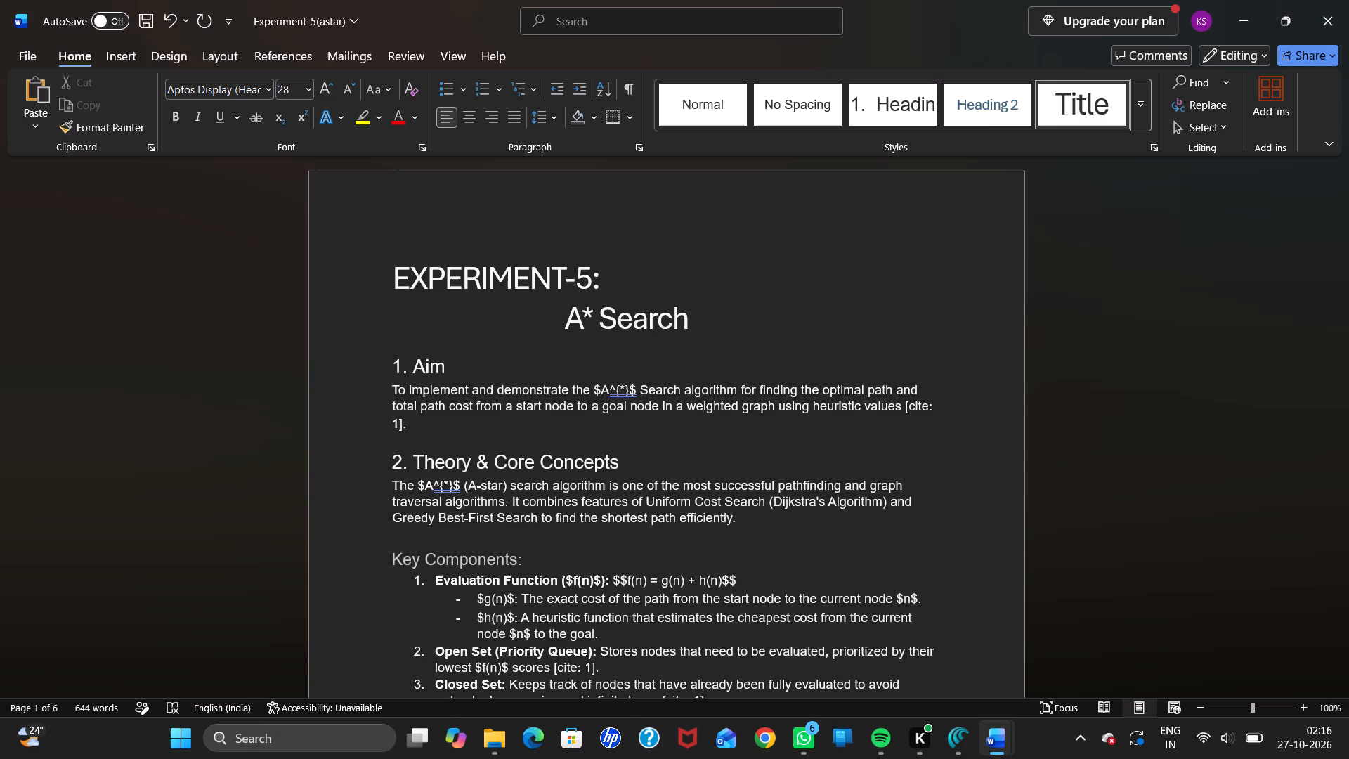
key(space)
key(space)
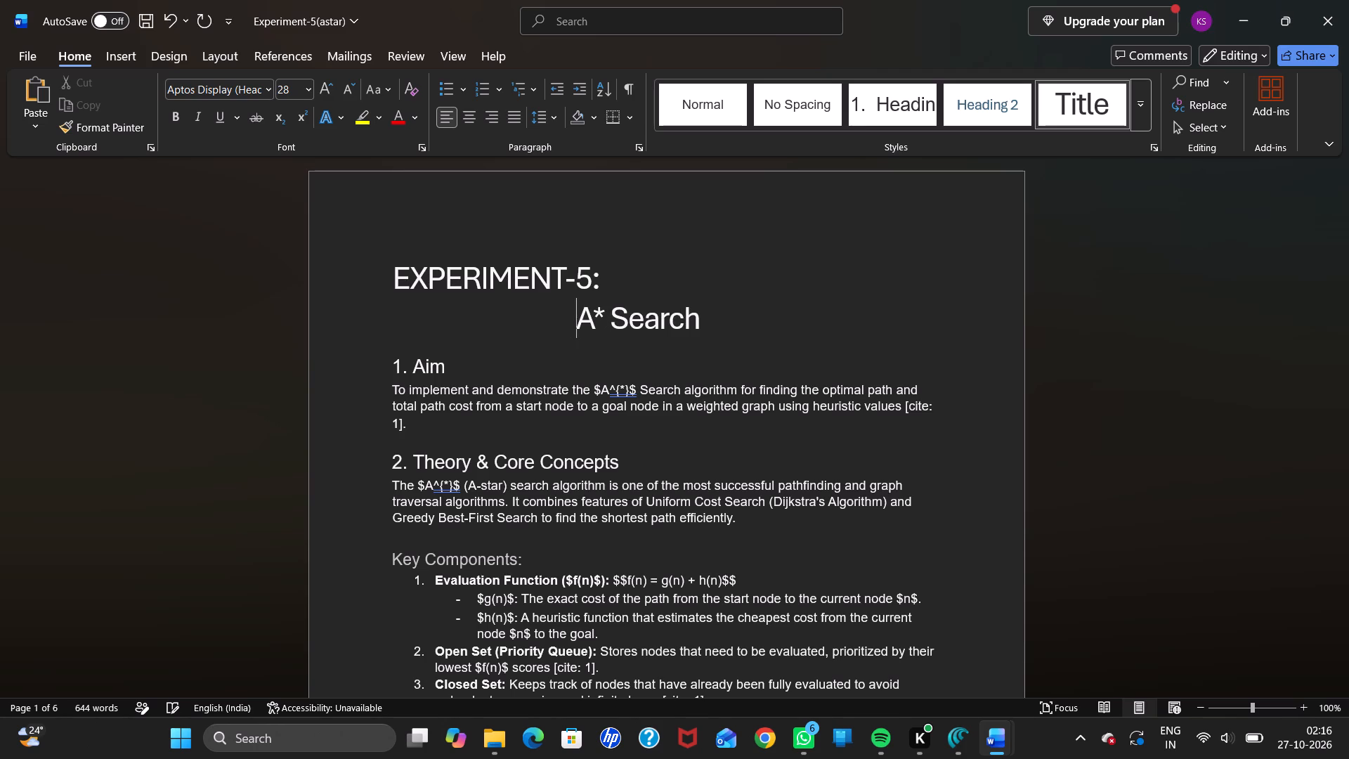
key(space)
key(space)
key(space)
key(space)
key(space)
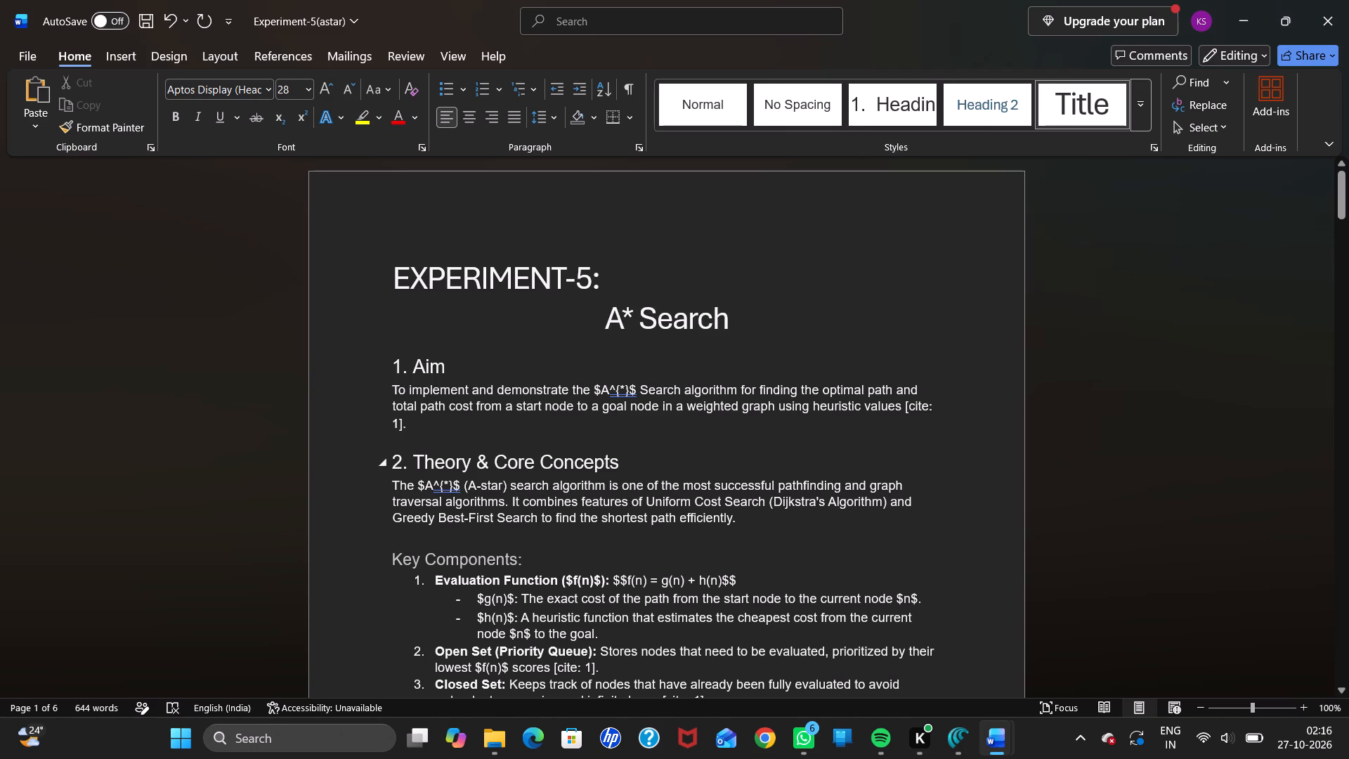
Delete the "$A^{*}$" notation before "Search algorithm" in the Aim paragraph.
scroll(562, 502, down, 8)
scroll(562, 502, up, 6)
click(634, 387)
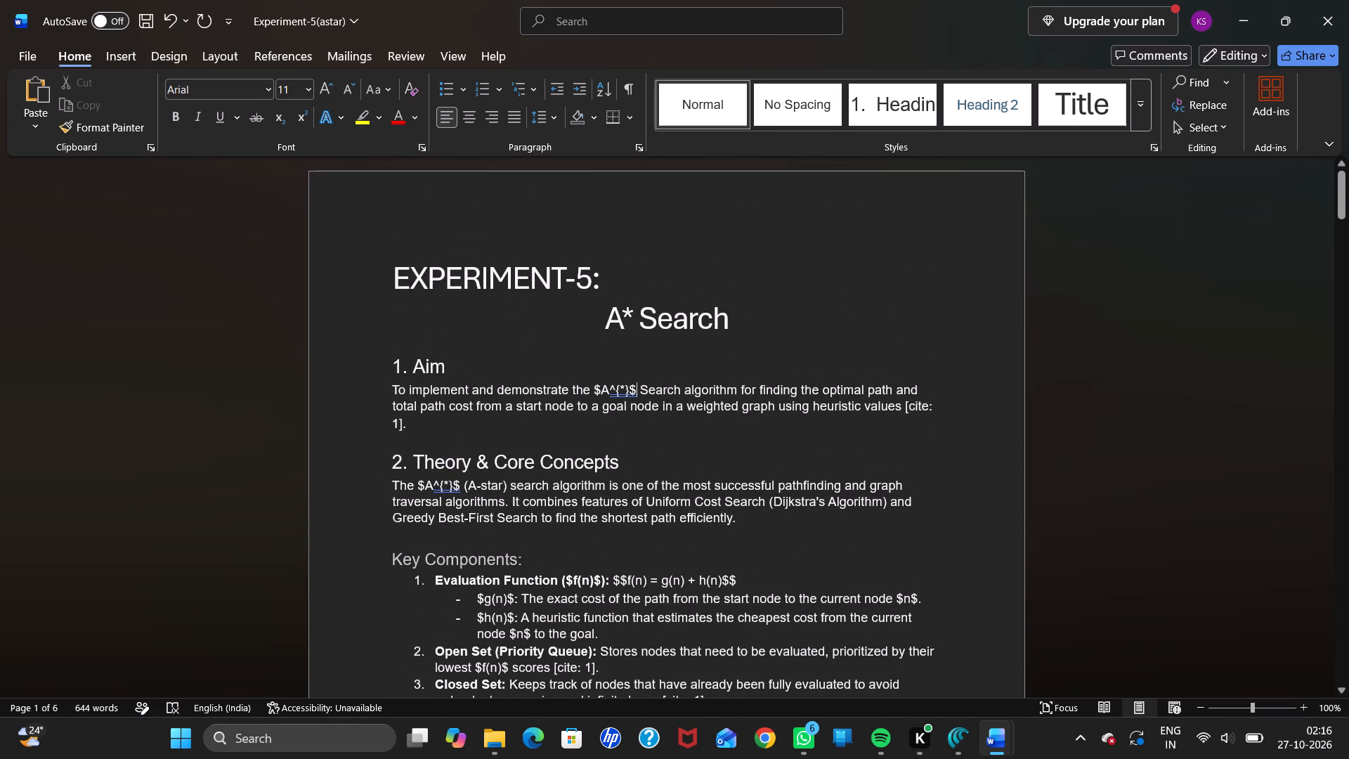
key(BackSpace)
key(BackSpace)
key(BackSpace)
key(BackSpace)
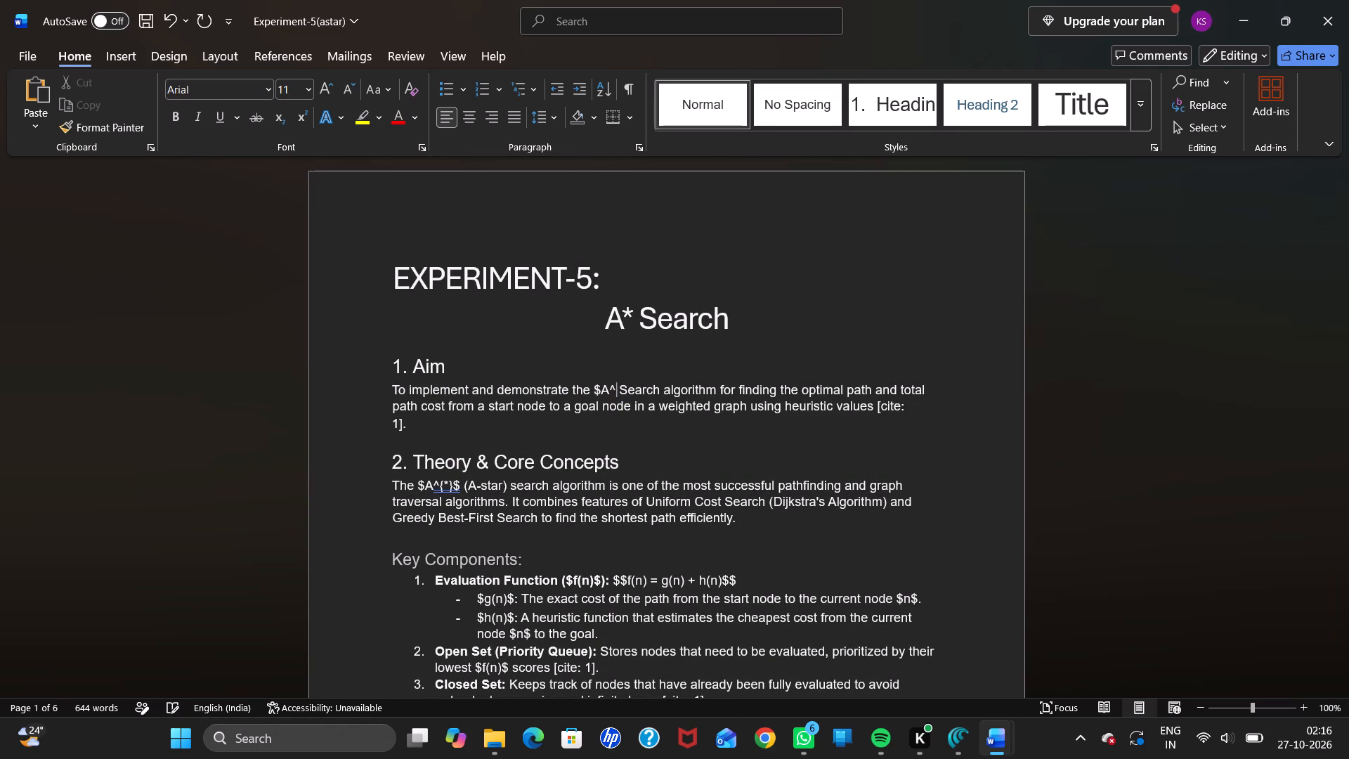
key(BackSpace)
key(BackSpace)
key(BackSpace)
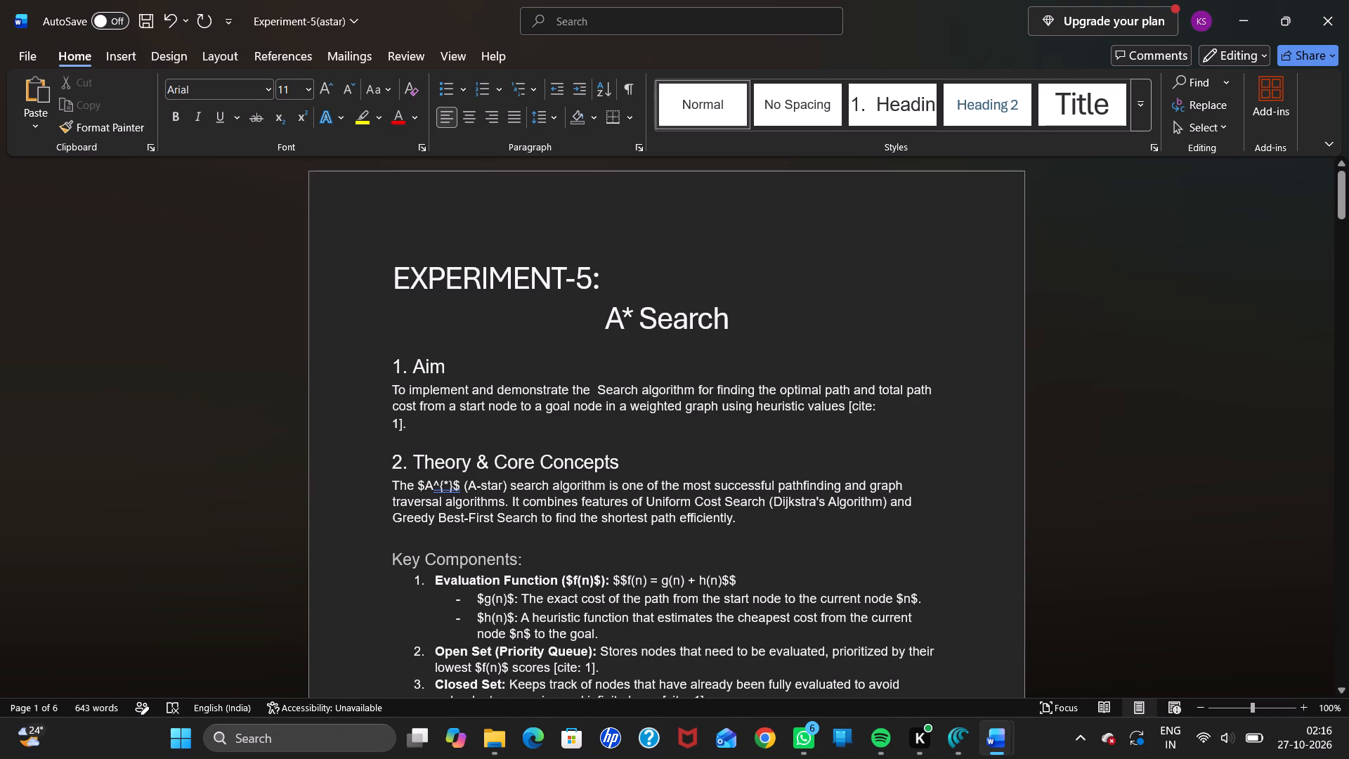
Review the Theory & Core Concepts, Algorithm Steps and Python Code Analysis sections for leftover formatting.
scroll(781, 484, down, 3)
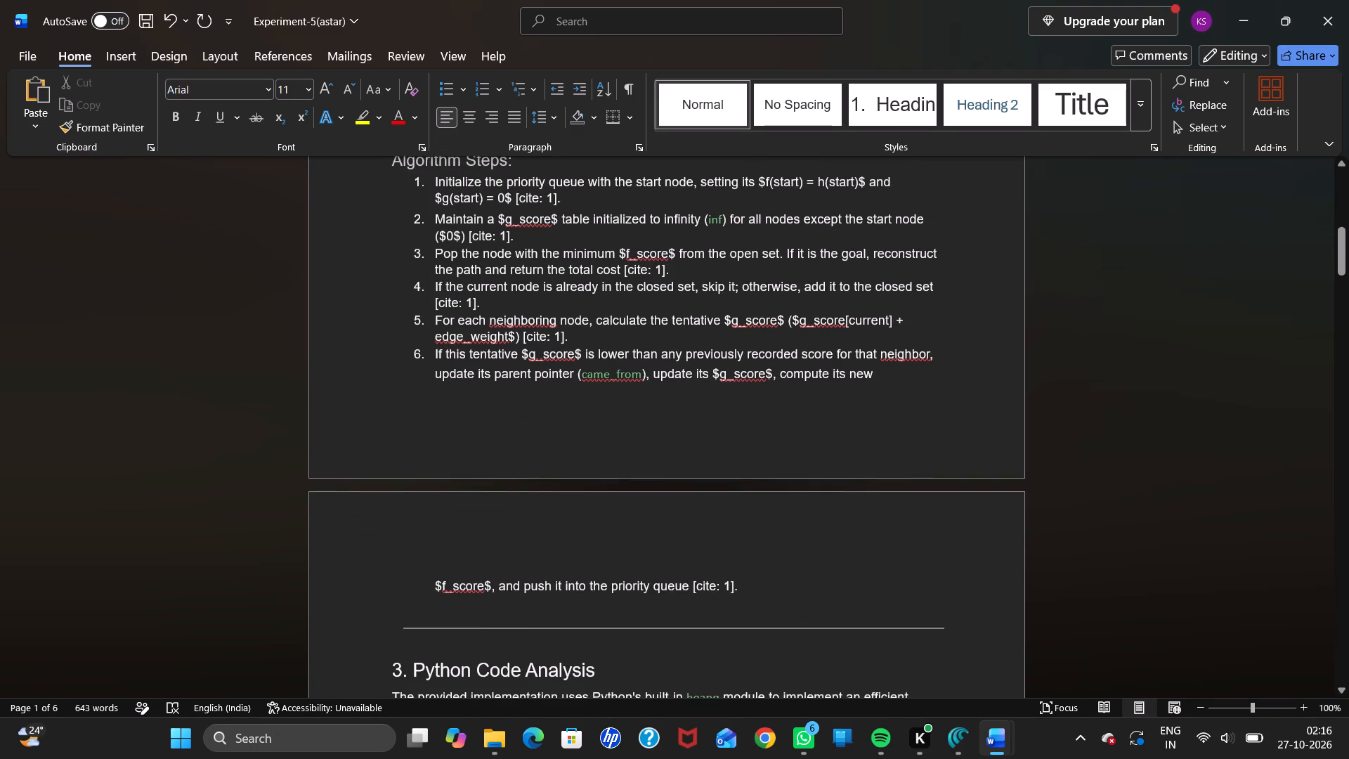
scroll(781, 484, down, 1)
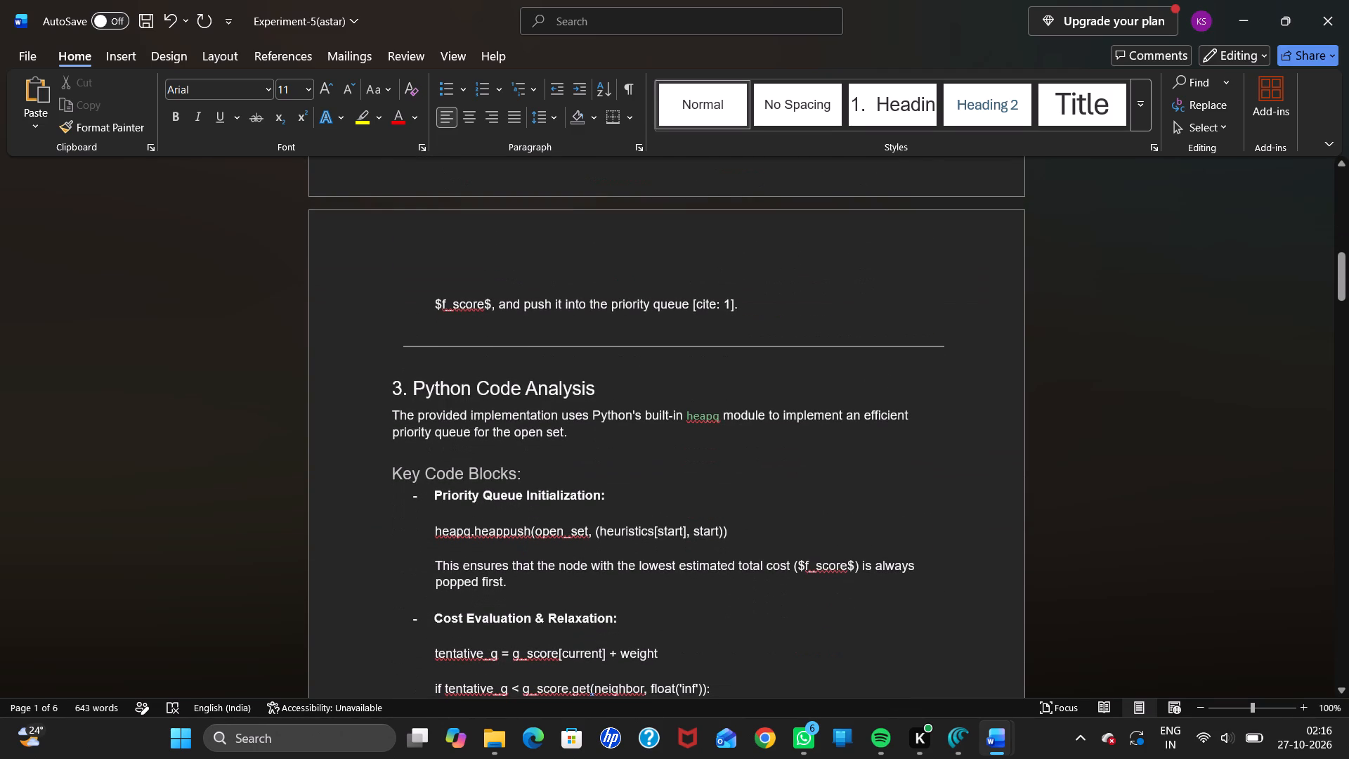
scroll(762, 542, down, 2)
scroll(762, 542, up, 9)
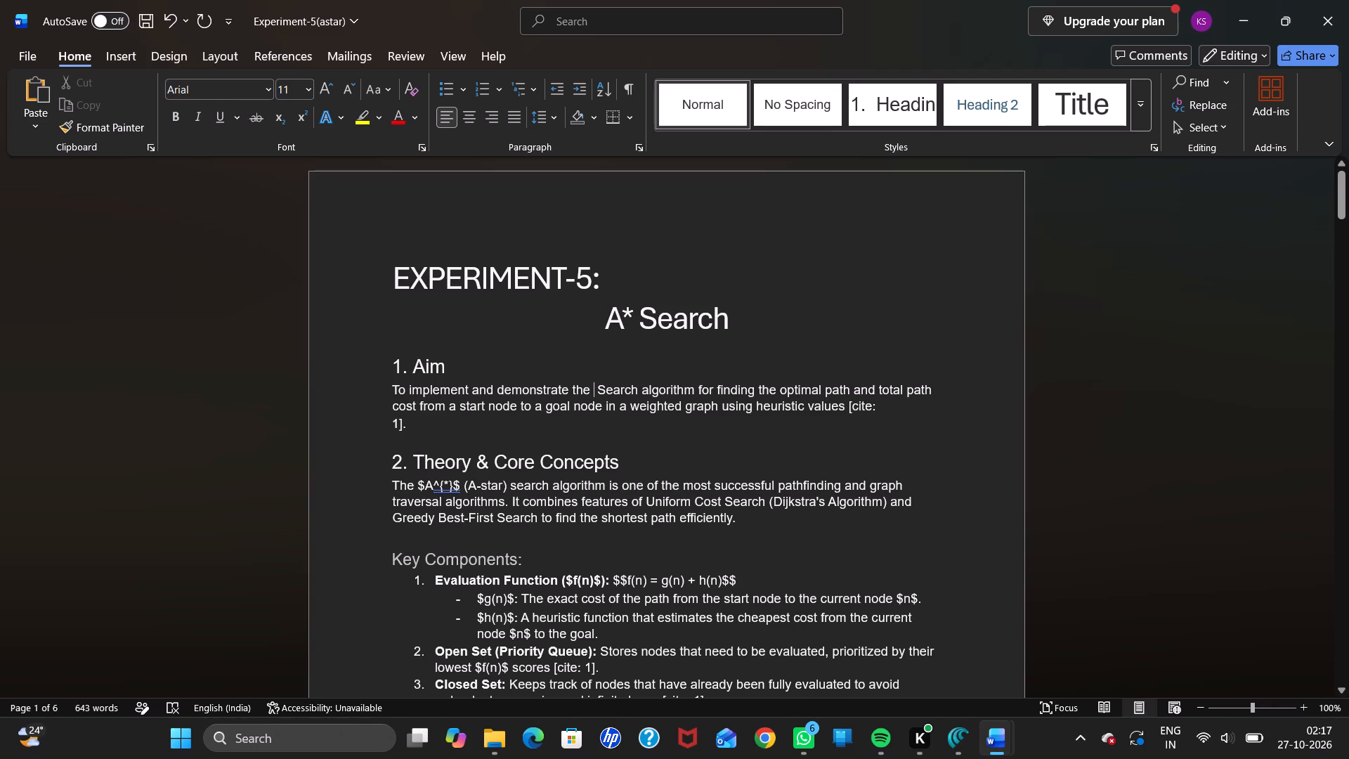
scroll(667, 523, down, 2)
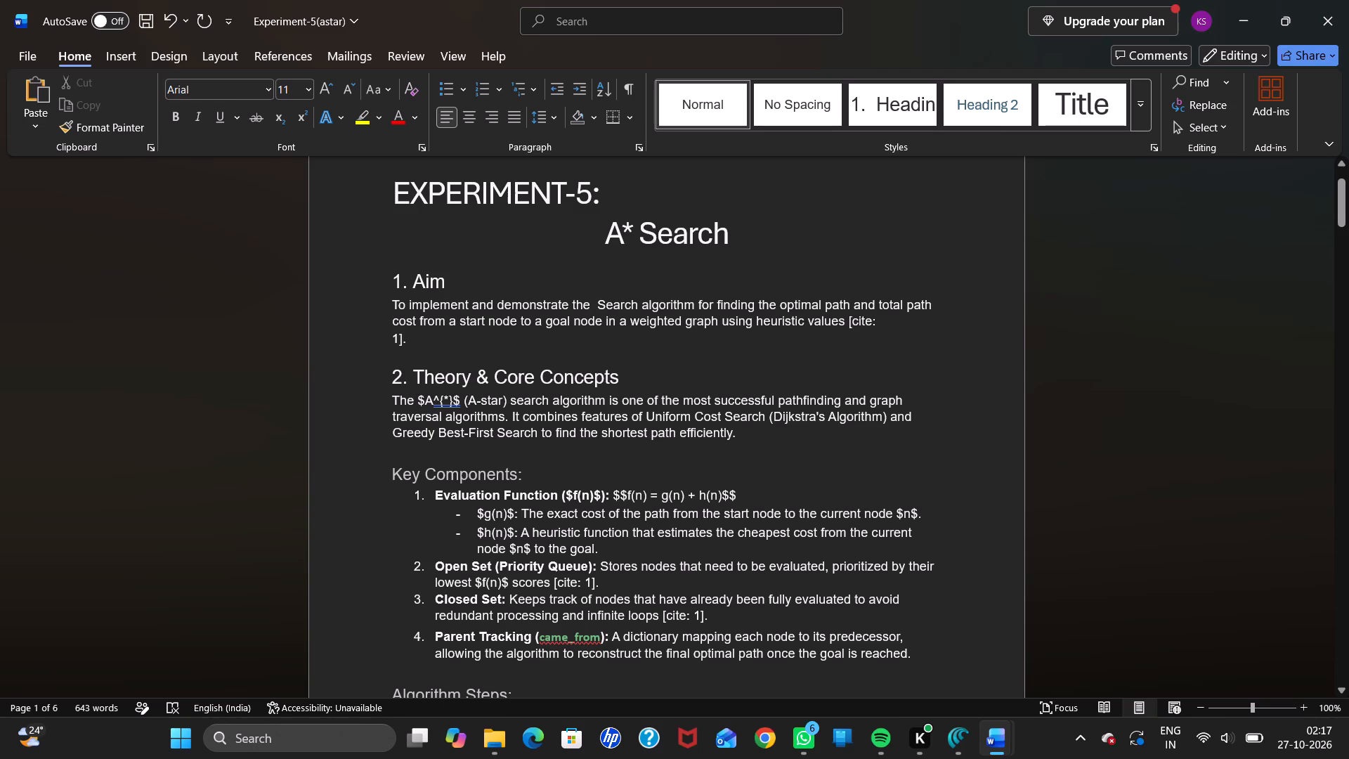
scroll(530, 443, down, 1)
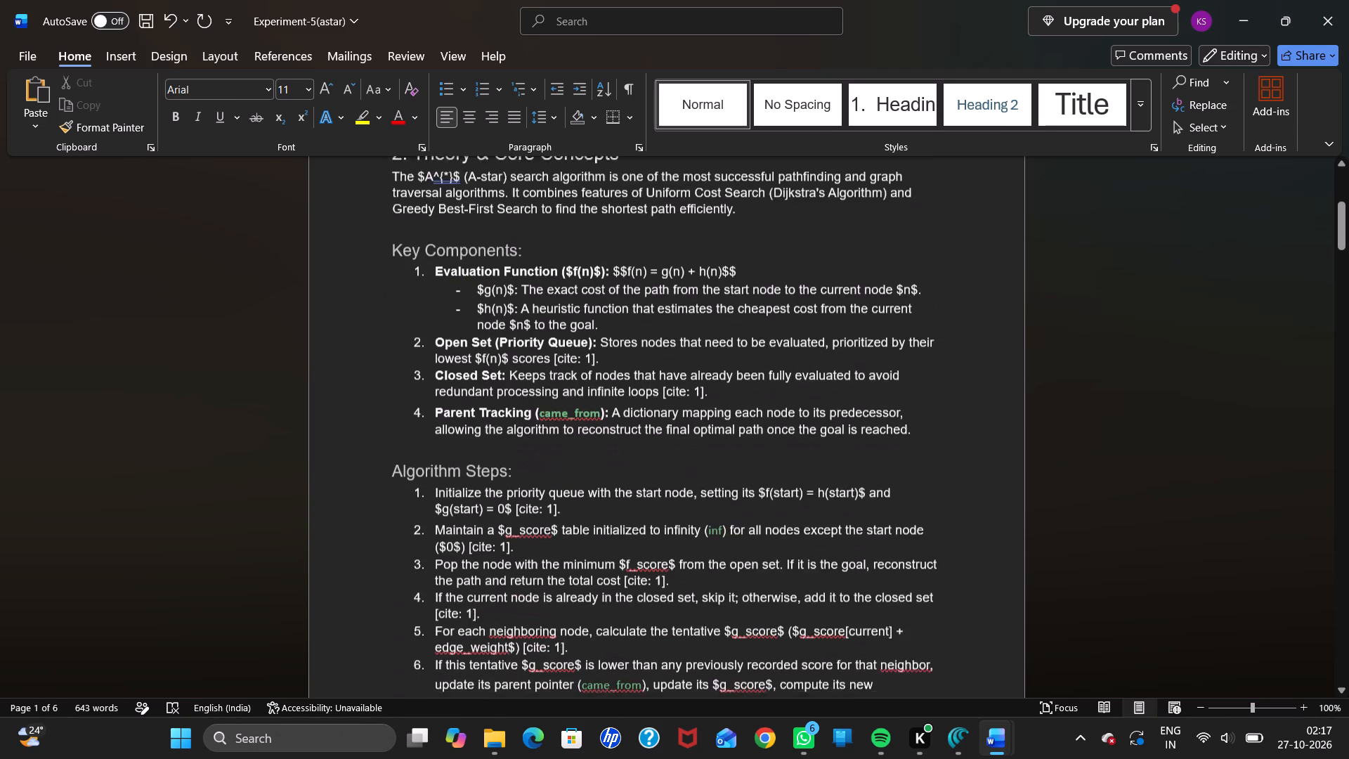
scroll(530, 443, down, 4)
scroll(530, 443, up, 3)
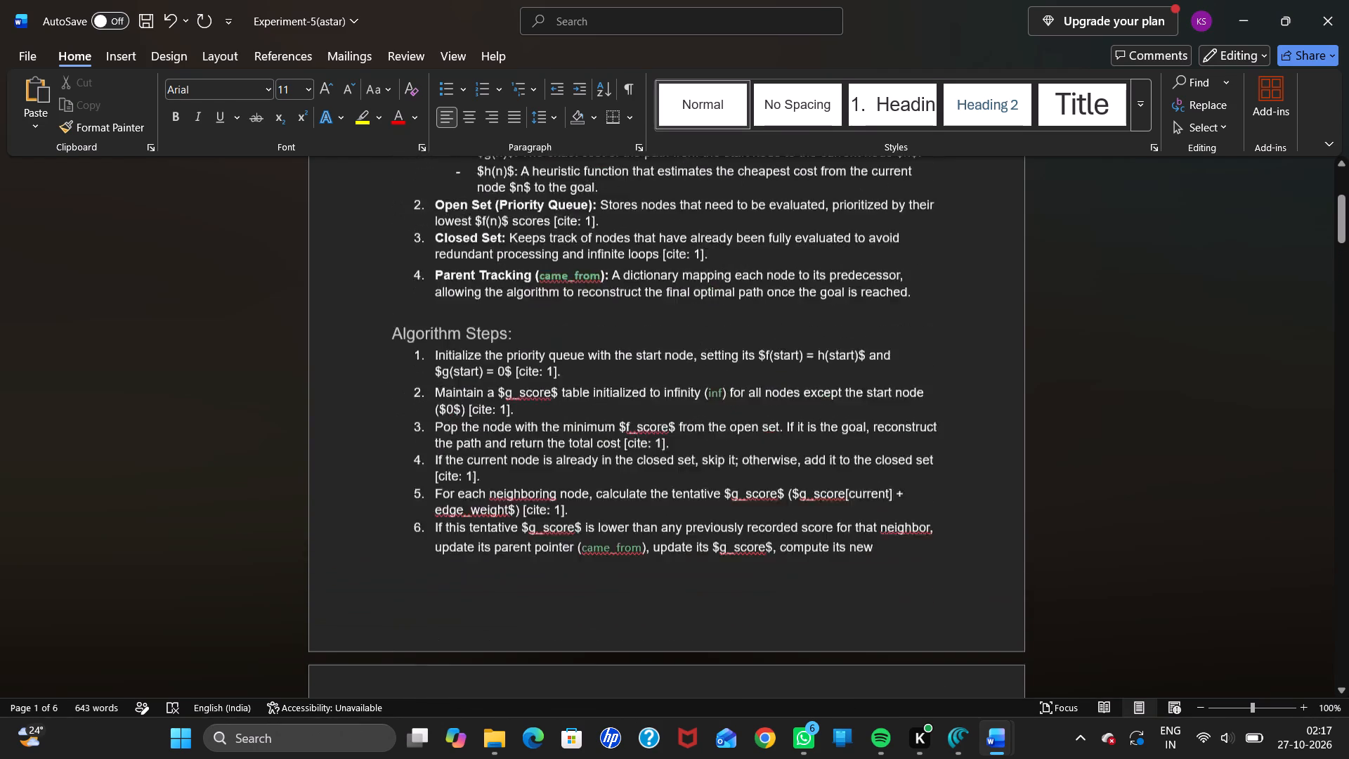
scroll(530, 443, up, 10)
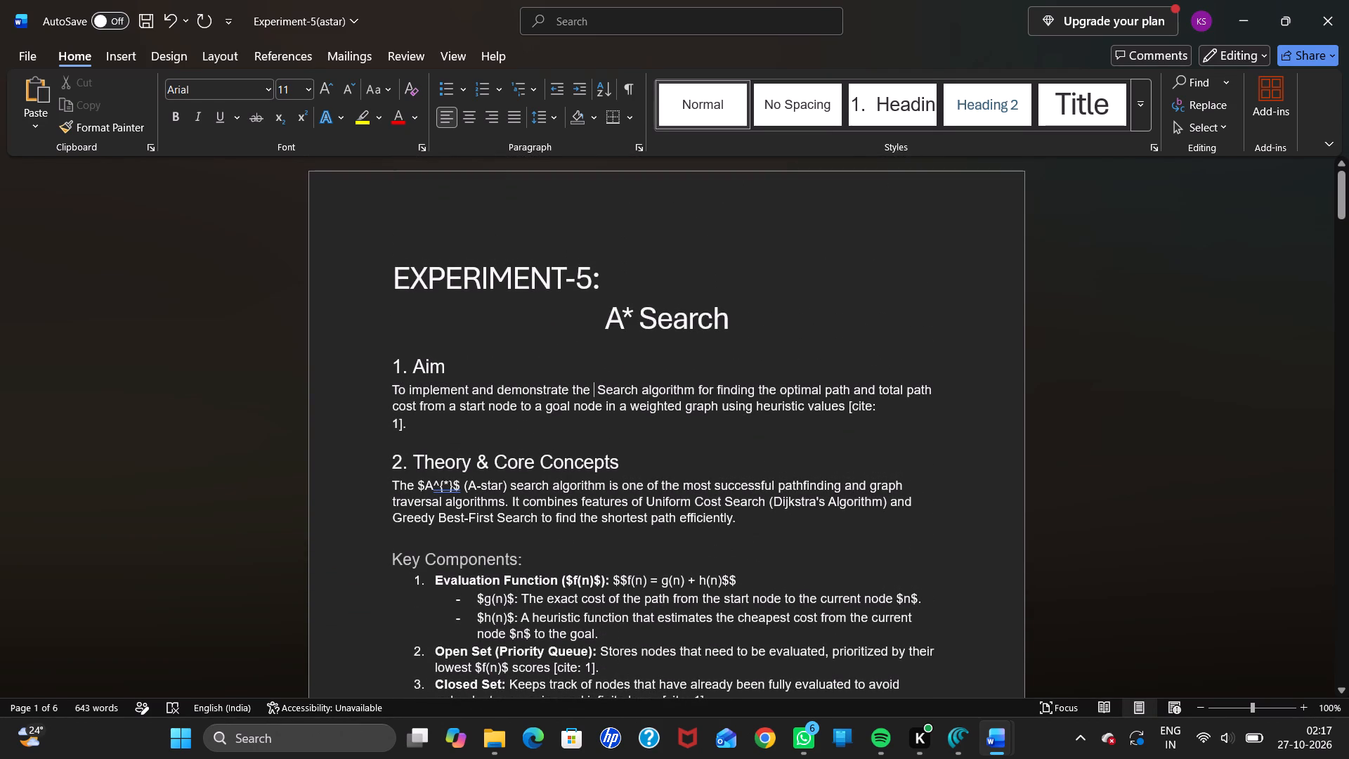
Remove the automatic number from the Output heading near the document's end.
click(767, 306)
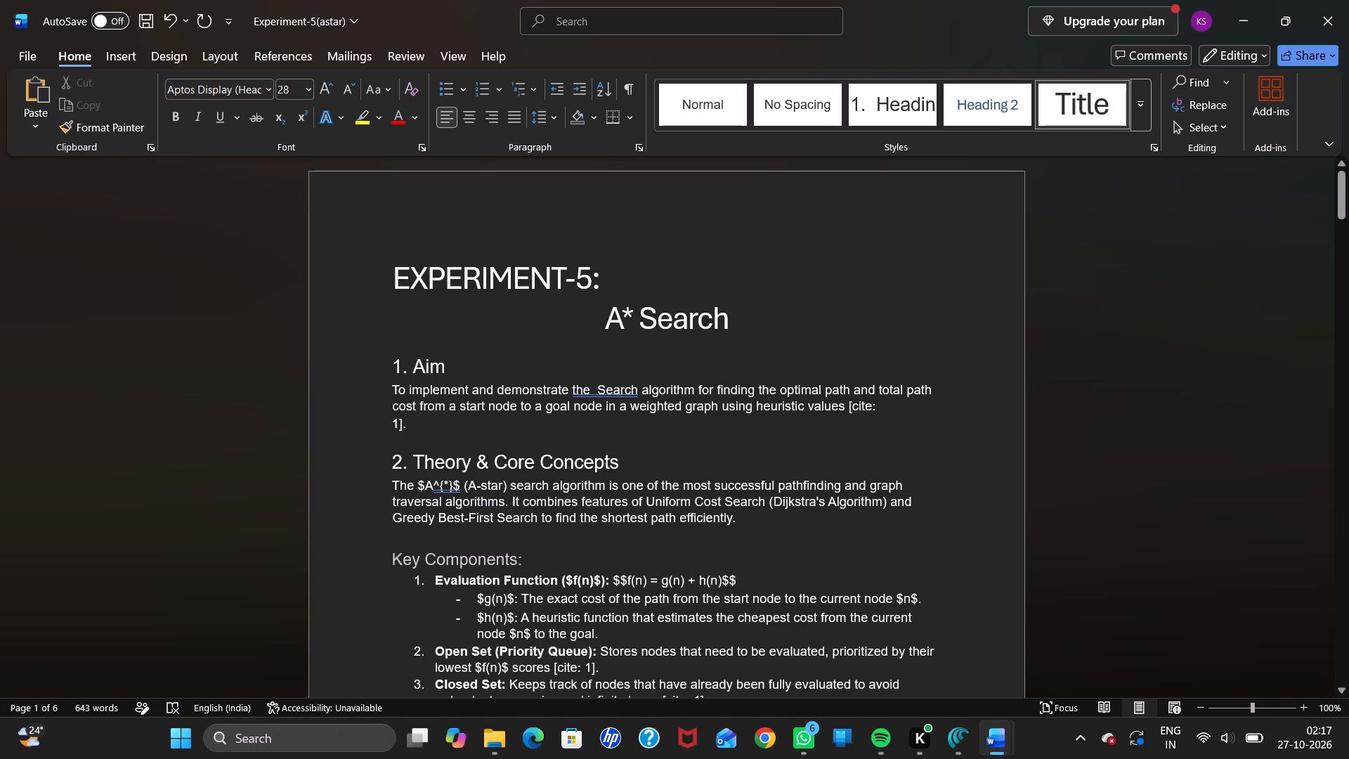
scroll(853, 520, down, 5)
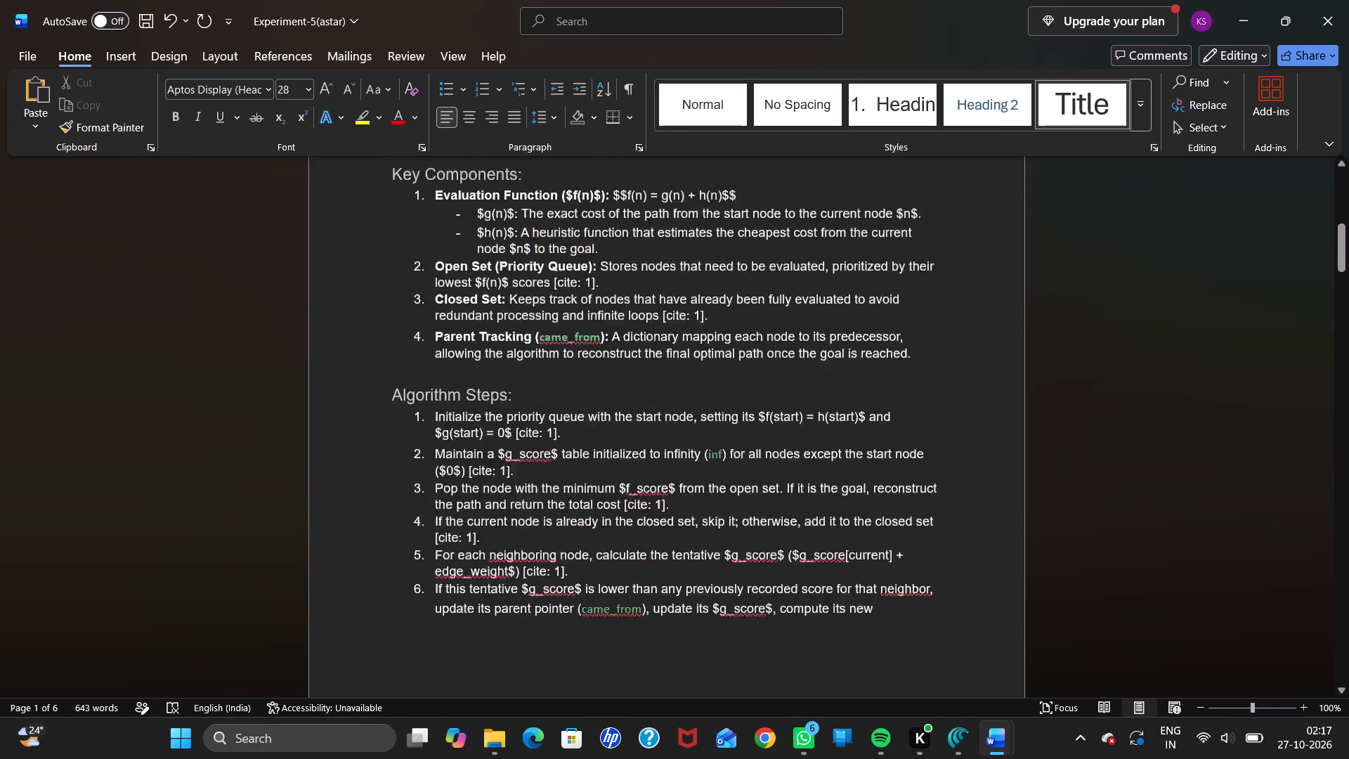
scroll(853, 520, down, 11)
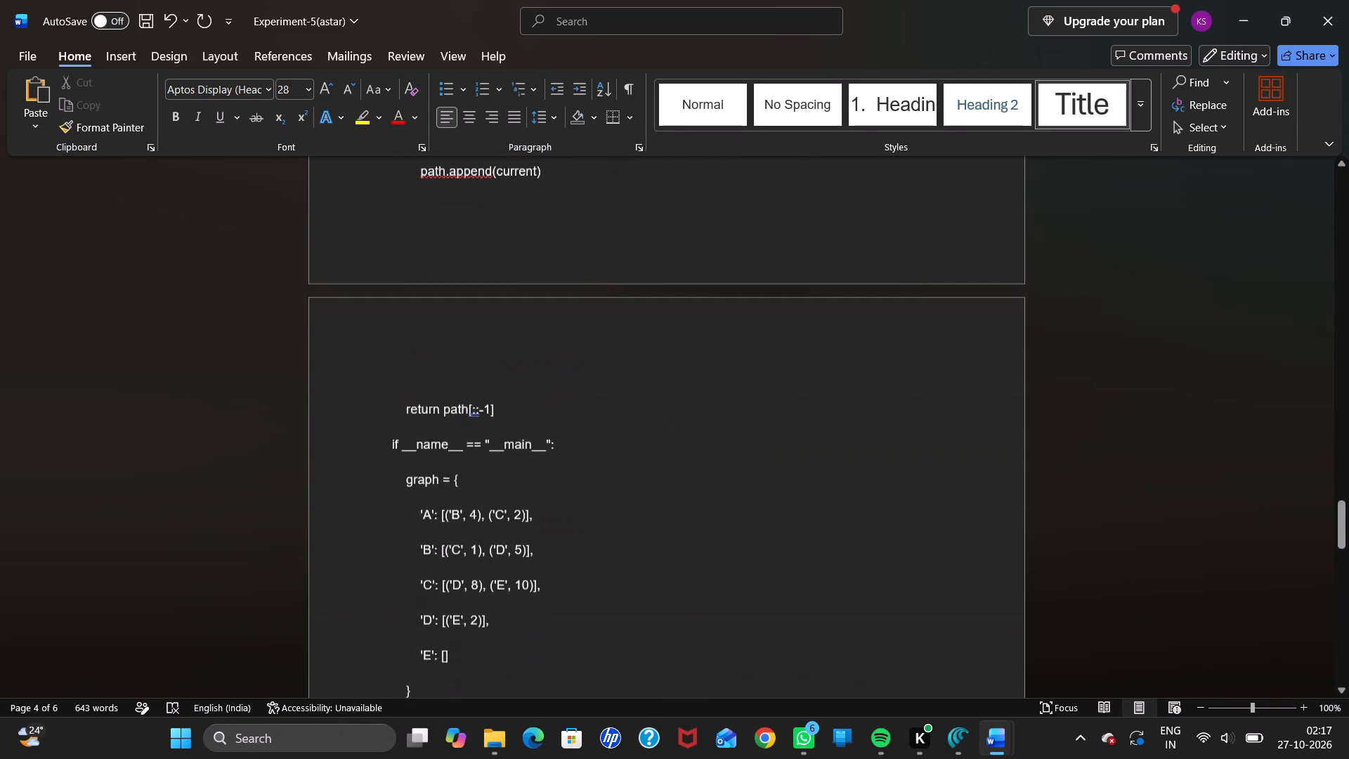
scroll(853, 520, down, 5)
scroll(853, 520, left, 1)
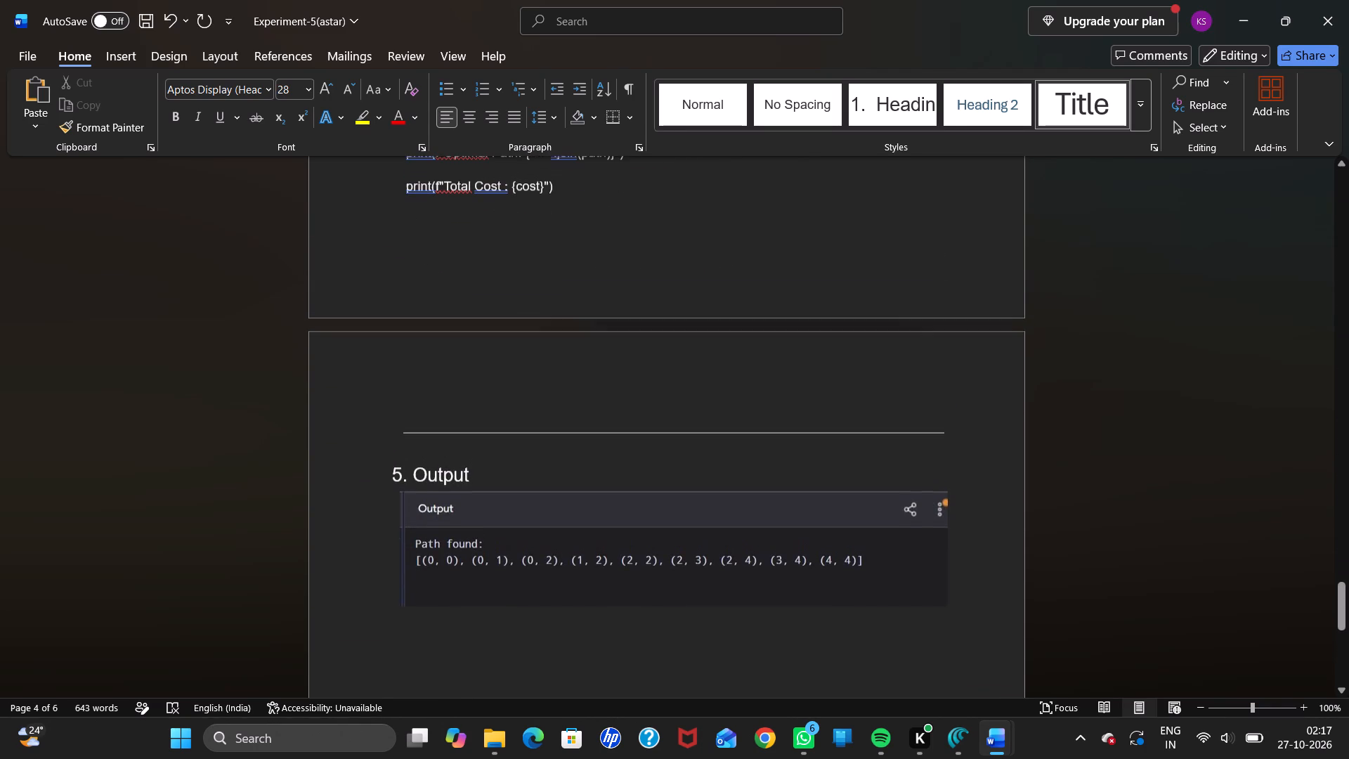
click(408, 482)
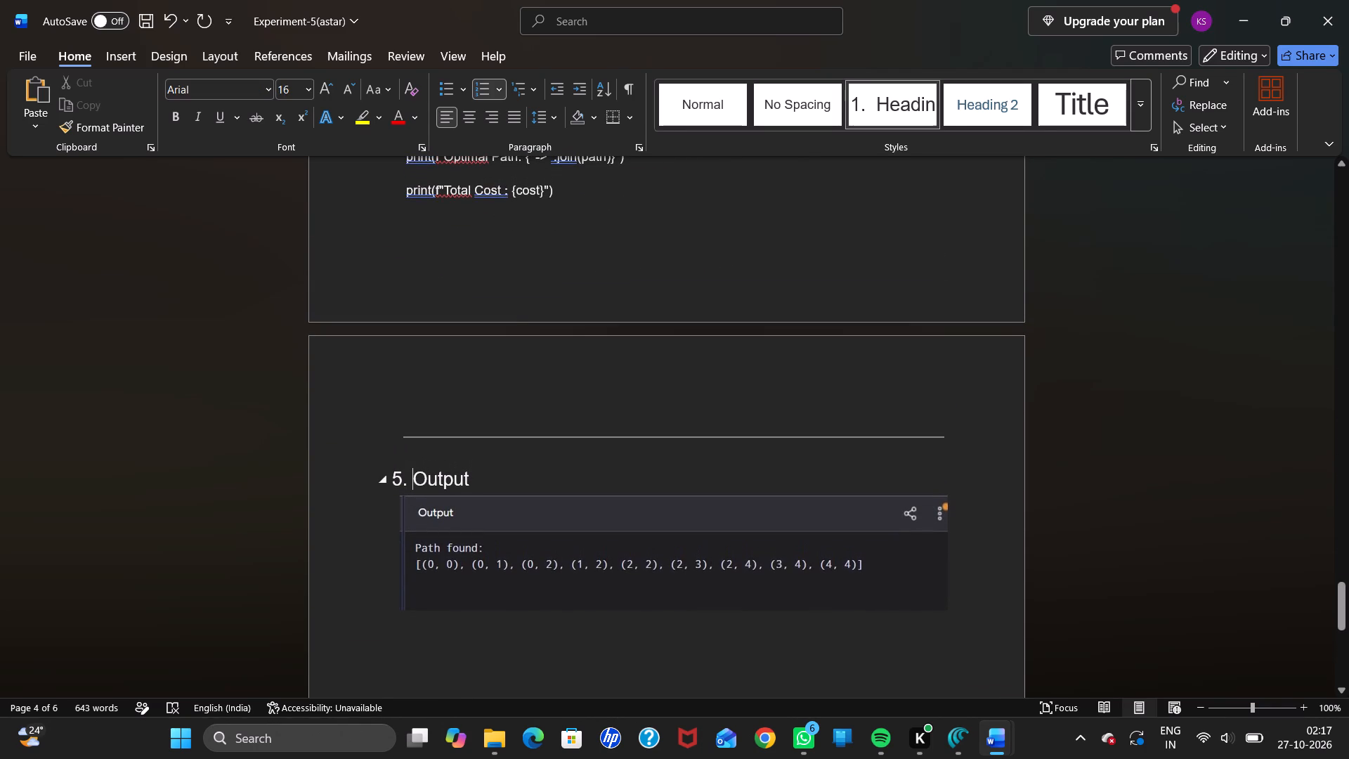
key(BackSpace)
Remove the number from the Complete Python Code heading and align the heading with the body text margin.
scroll(472, 384, up, 8)
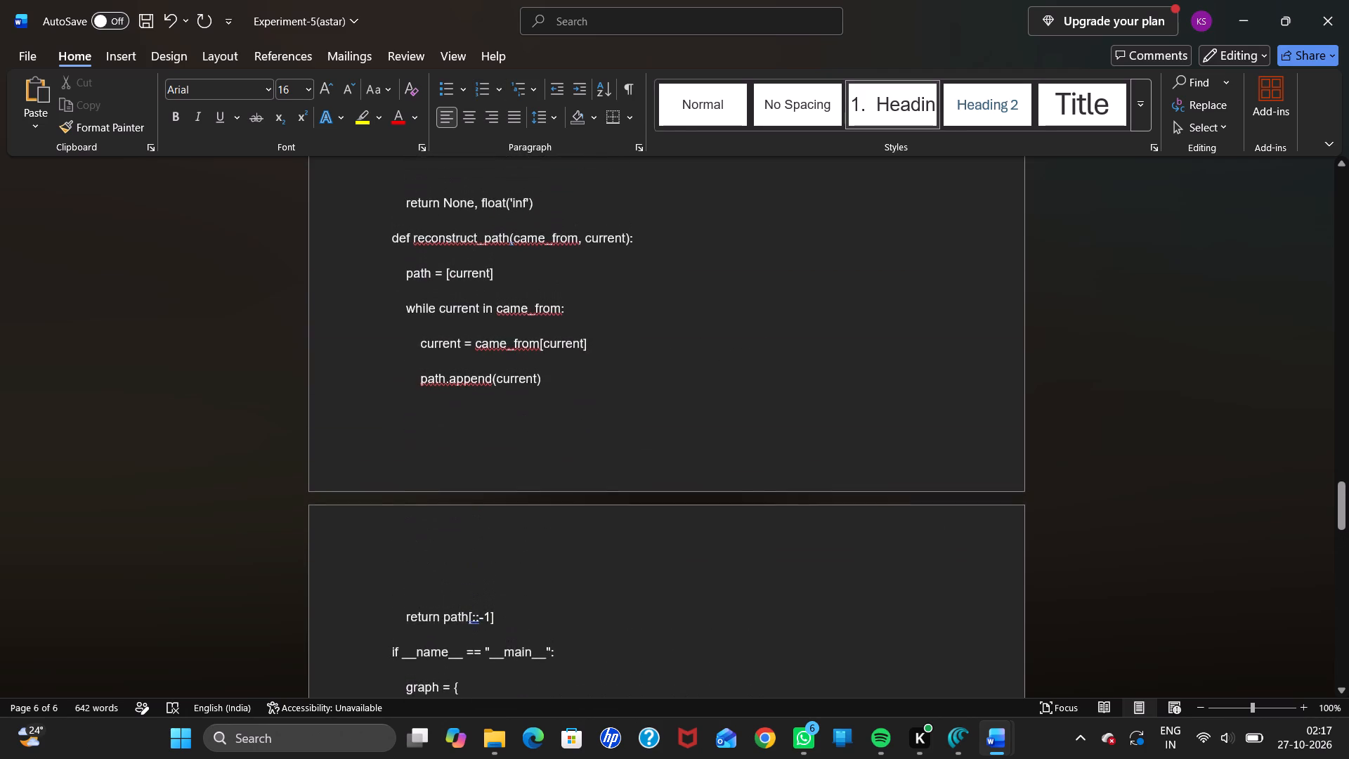
scroll(472, 384, up, 10)
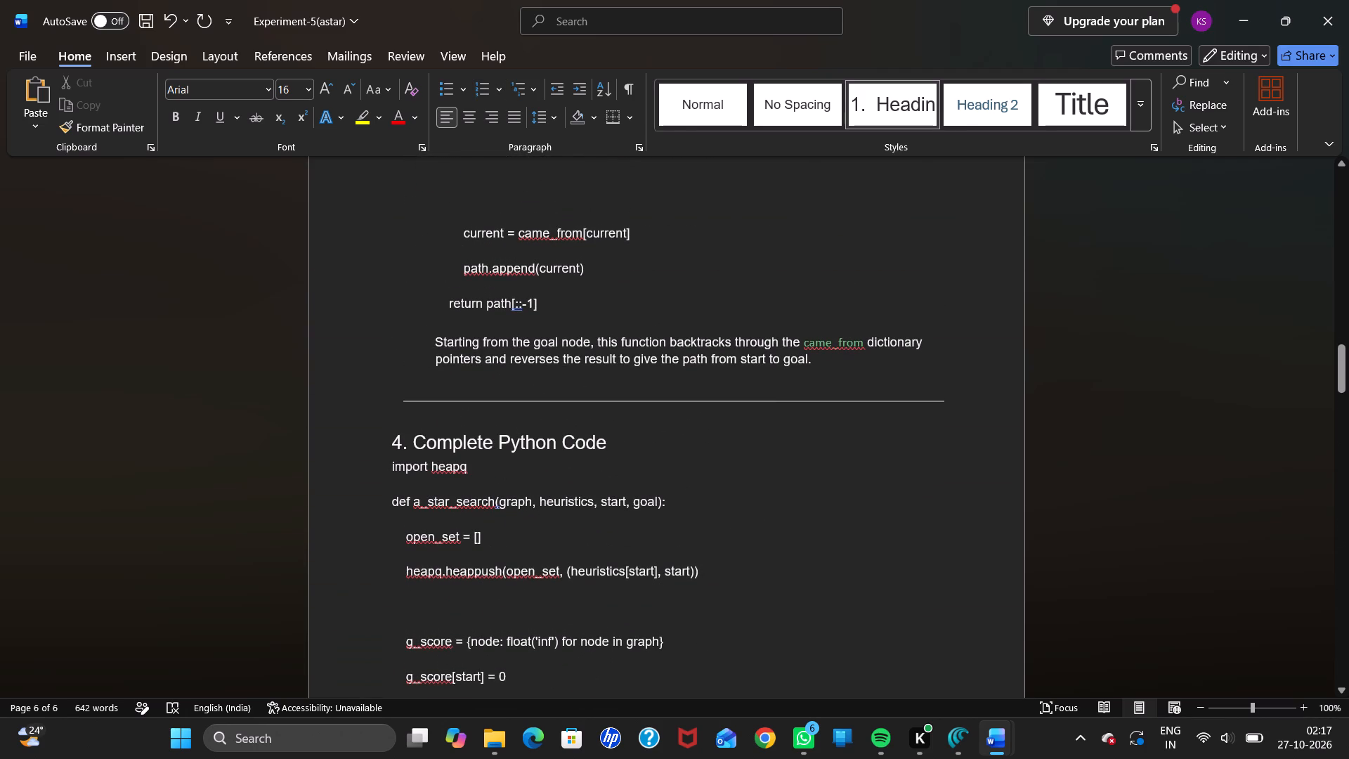
click(412, 446)
key(BackSpace)
key(BackSpace)
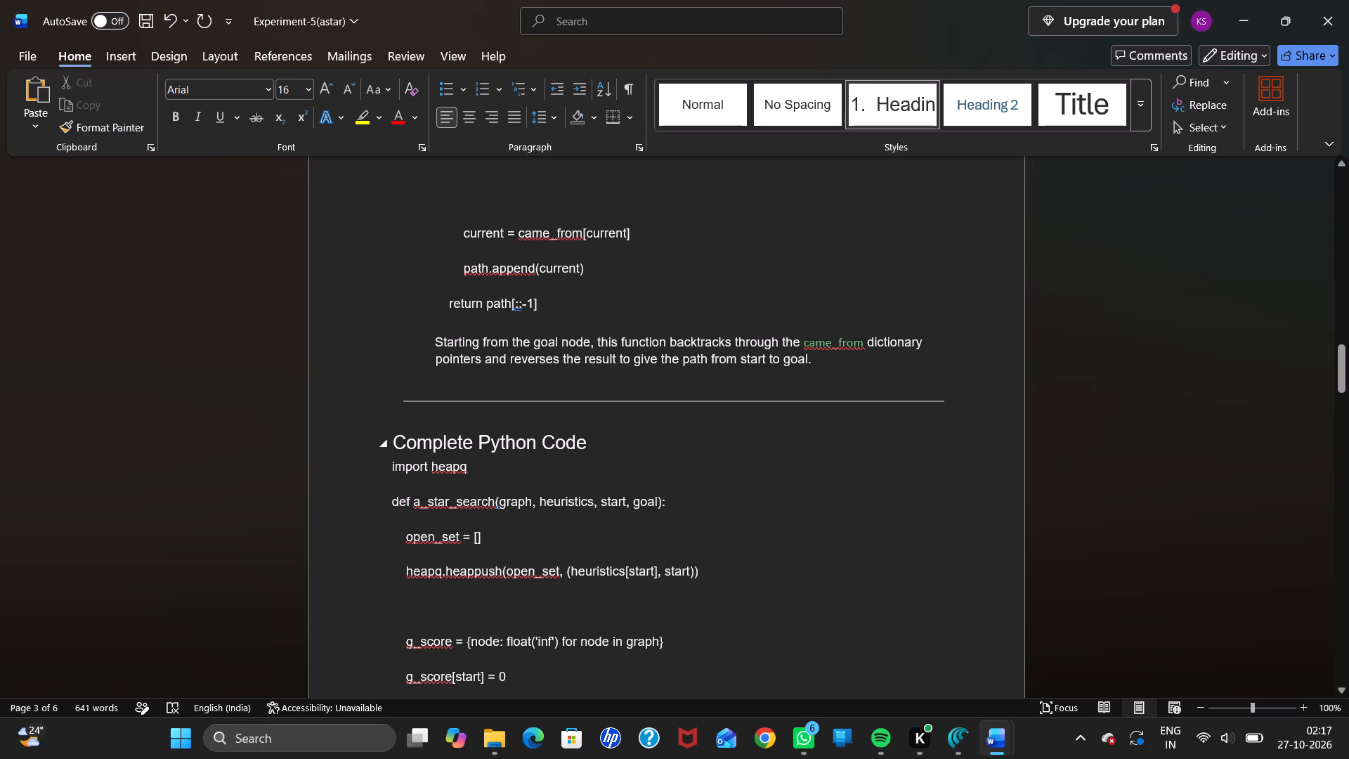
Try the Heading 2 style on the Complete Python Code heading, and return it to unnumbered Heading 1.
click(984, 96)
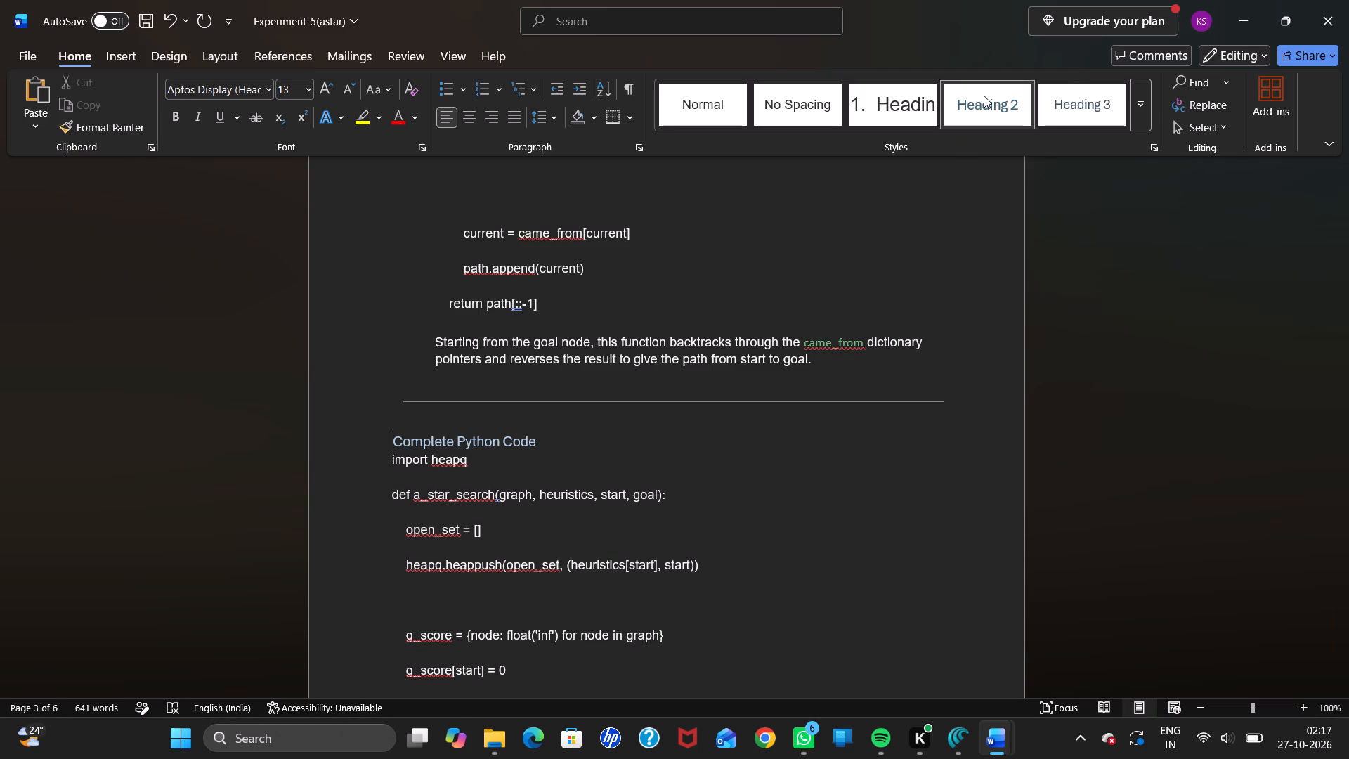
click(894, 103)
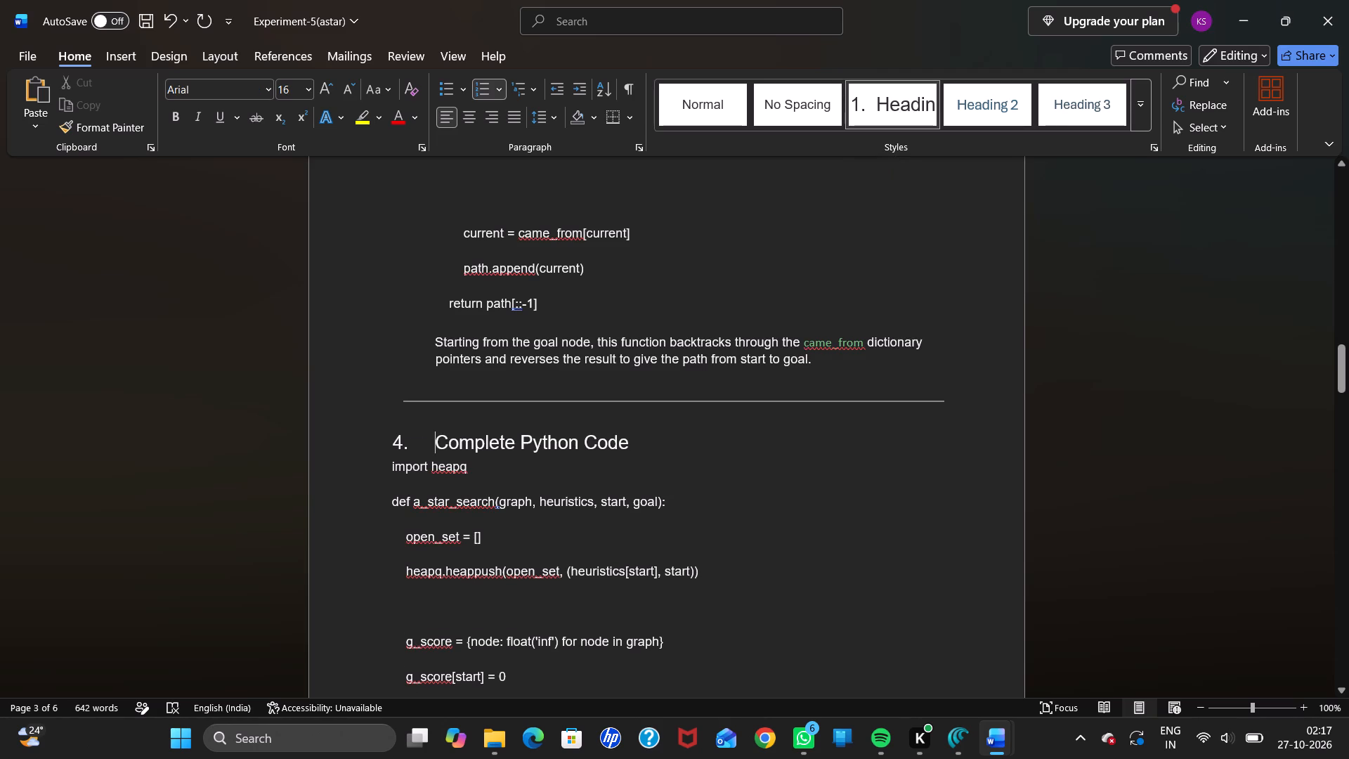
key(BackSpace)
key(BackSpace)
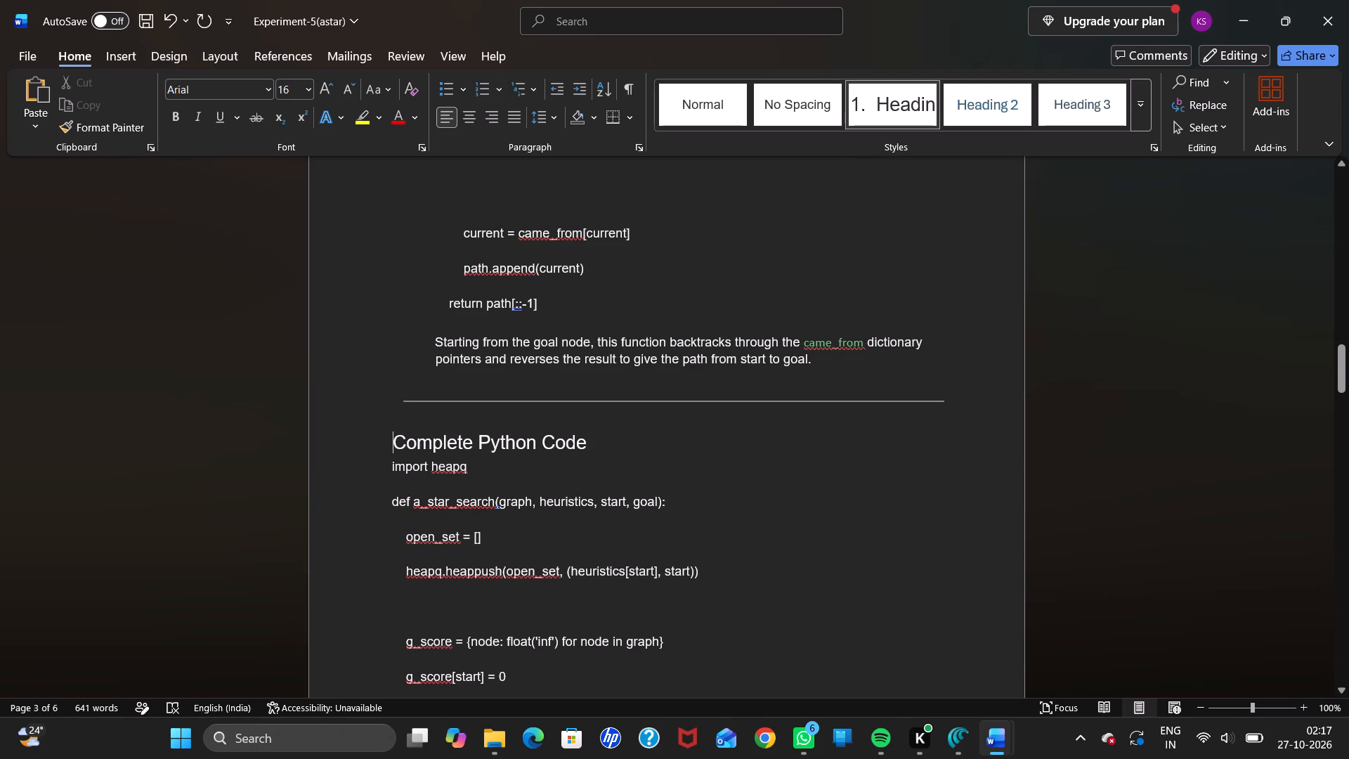
Add a colon at the end of the Complete Python Code heading.
scroll(627, 353, up, 4)
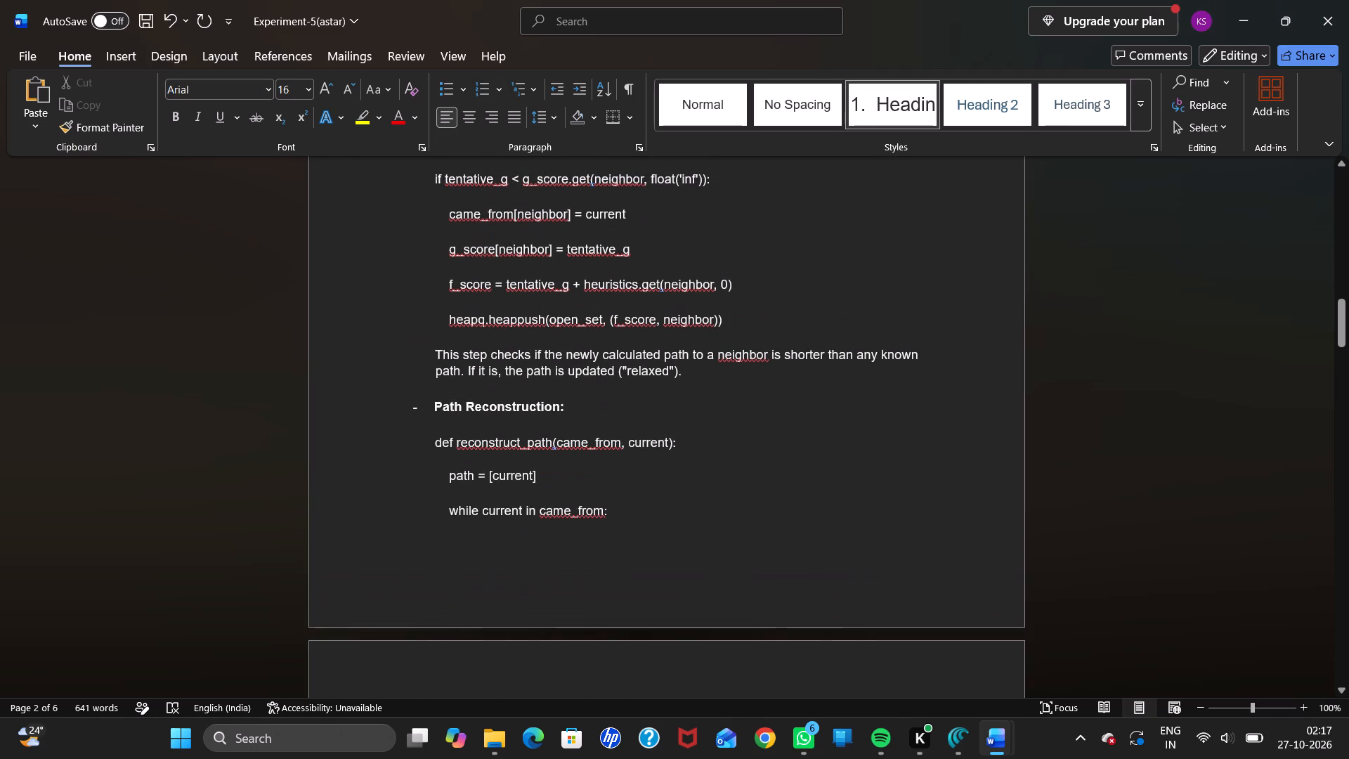
scroll(568, 557, down, 4)
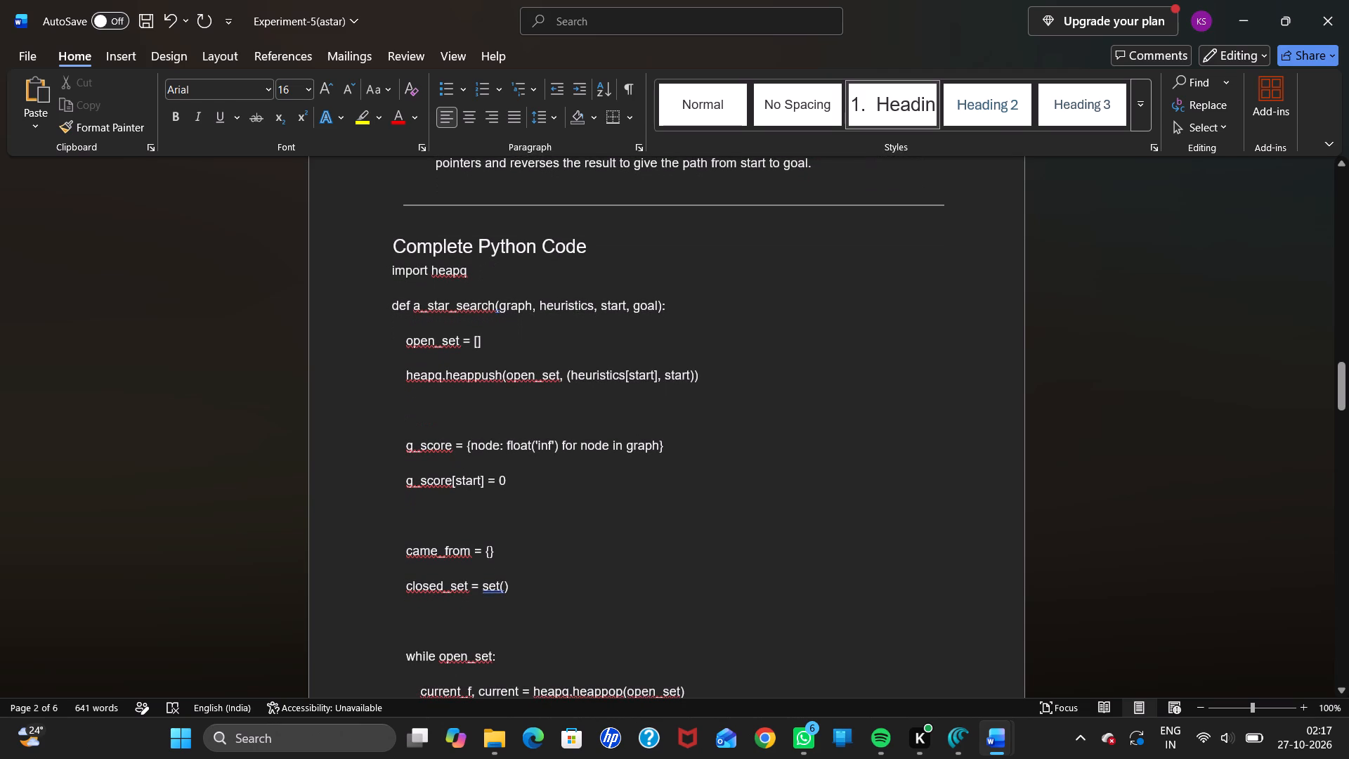
scroll(568, 557, up, 1)
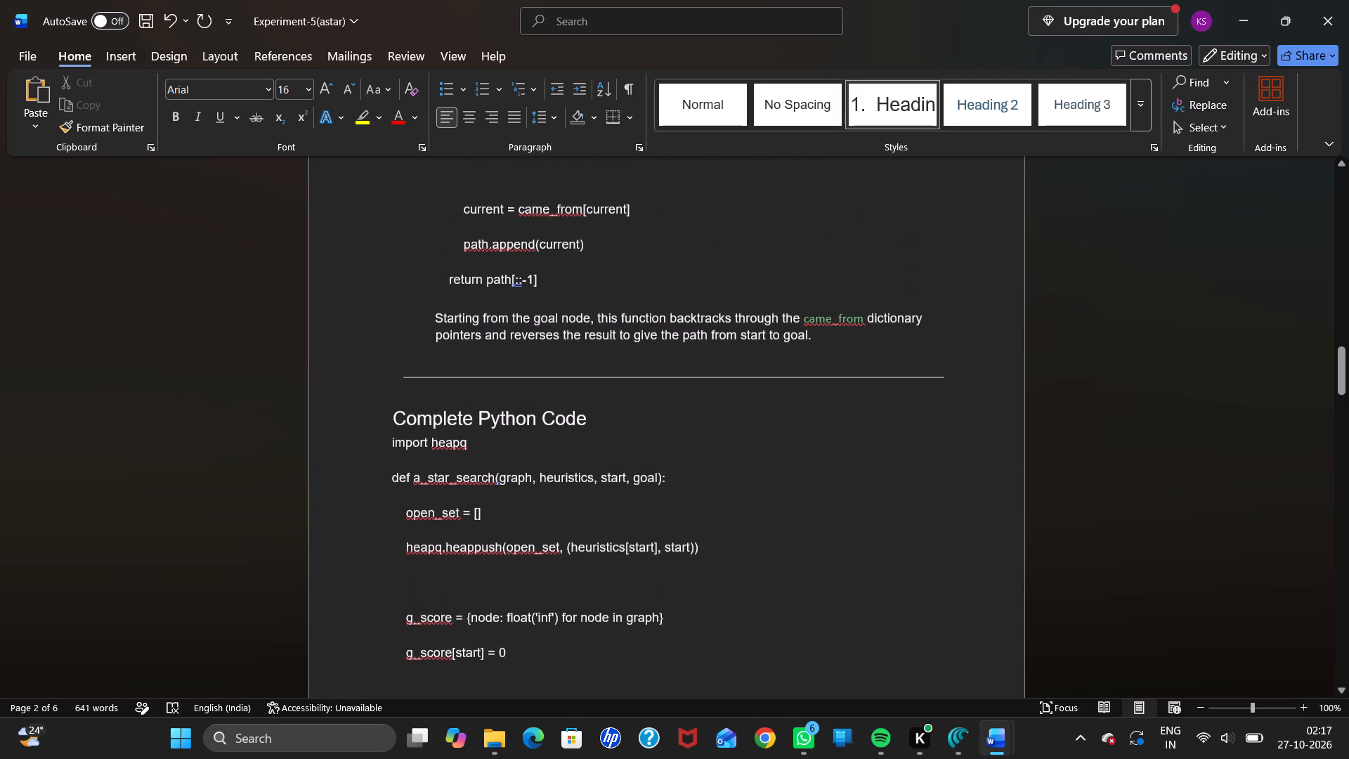
click(605, 420)
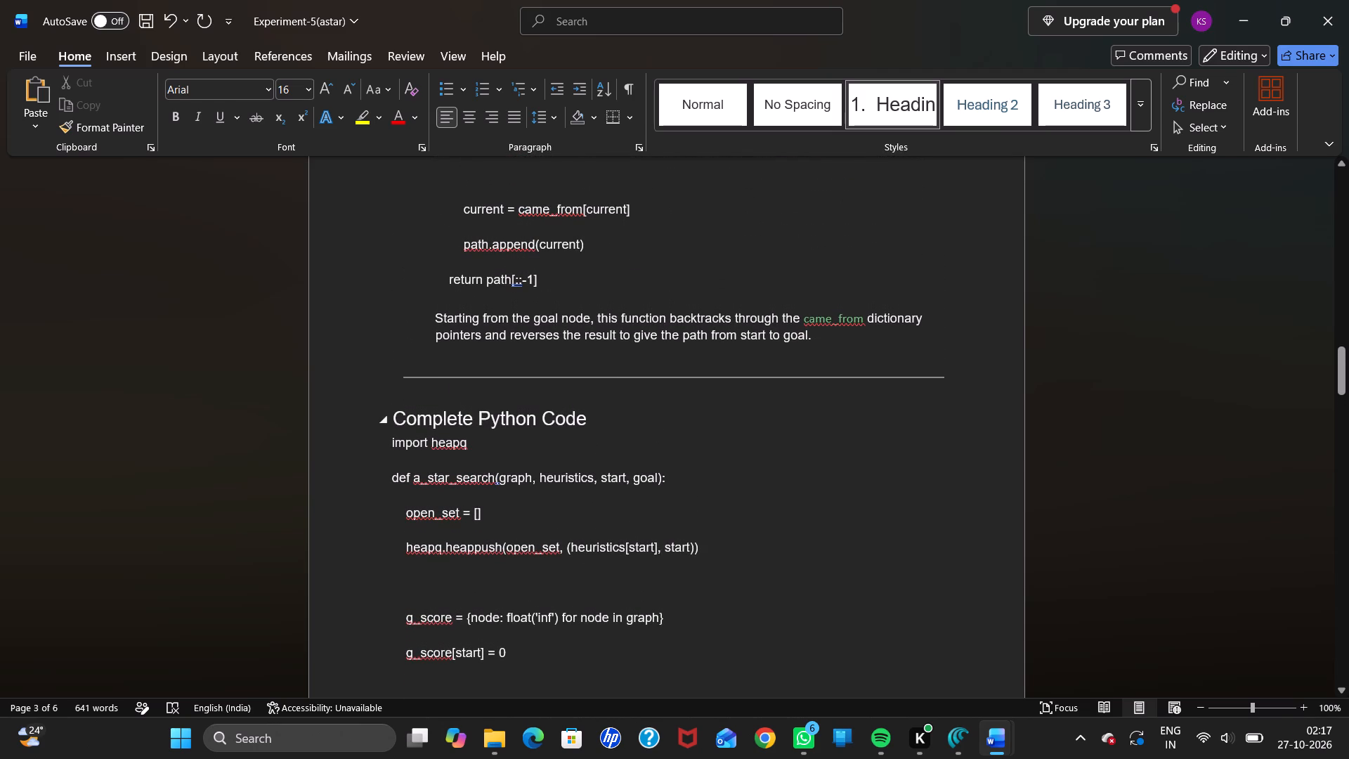
key(shift+colon)
Remove the automatic number from the Aim heading near the document's start and end the heading with a colon.
scroll(608, 346, up, 8)
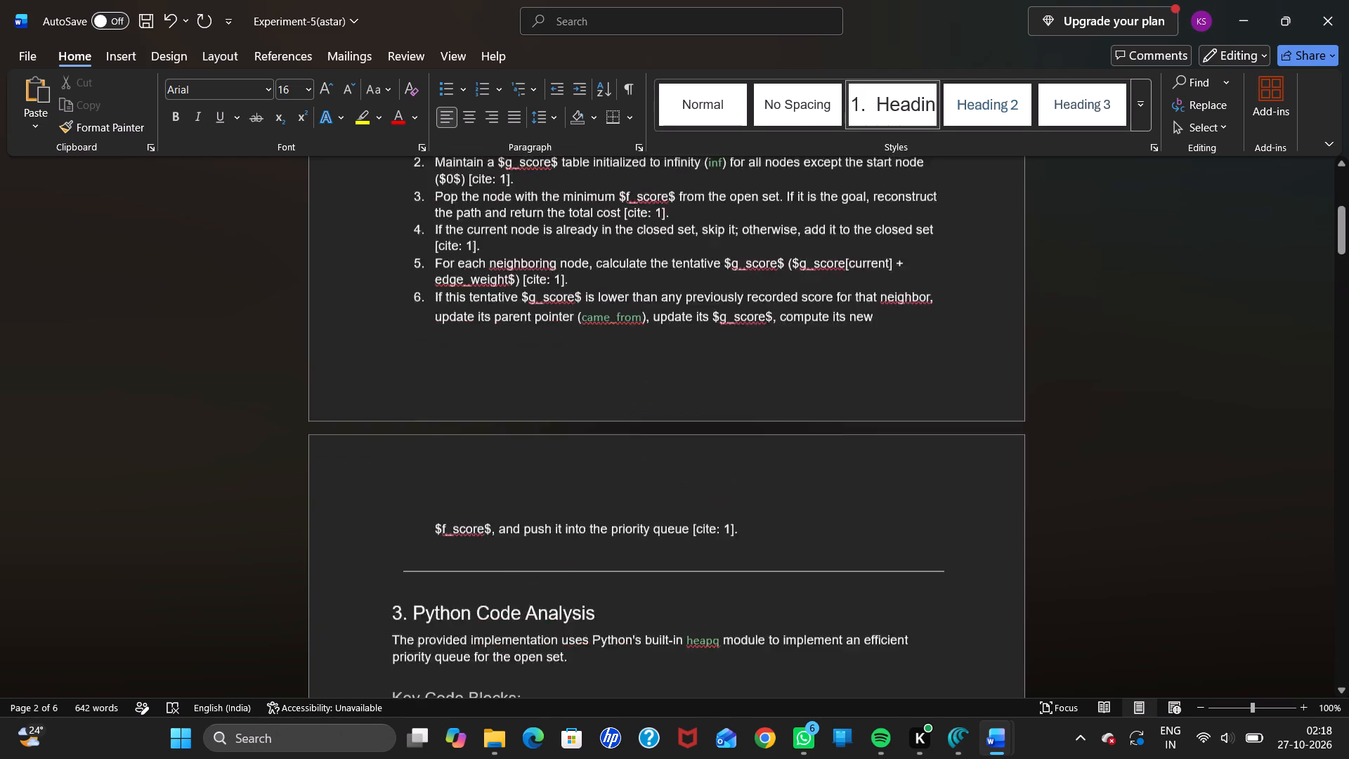
scroll(608, 346, up, 6)
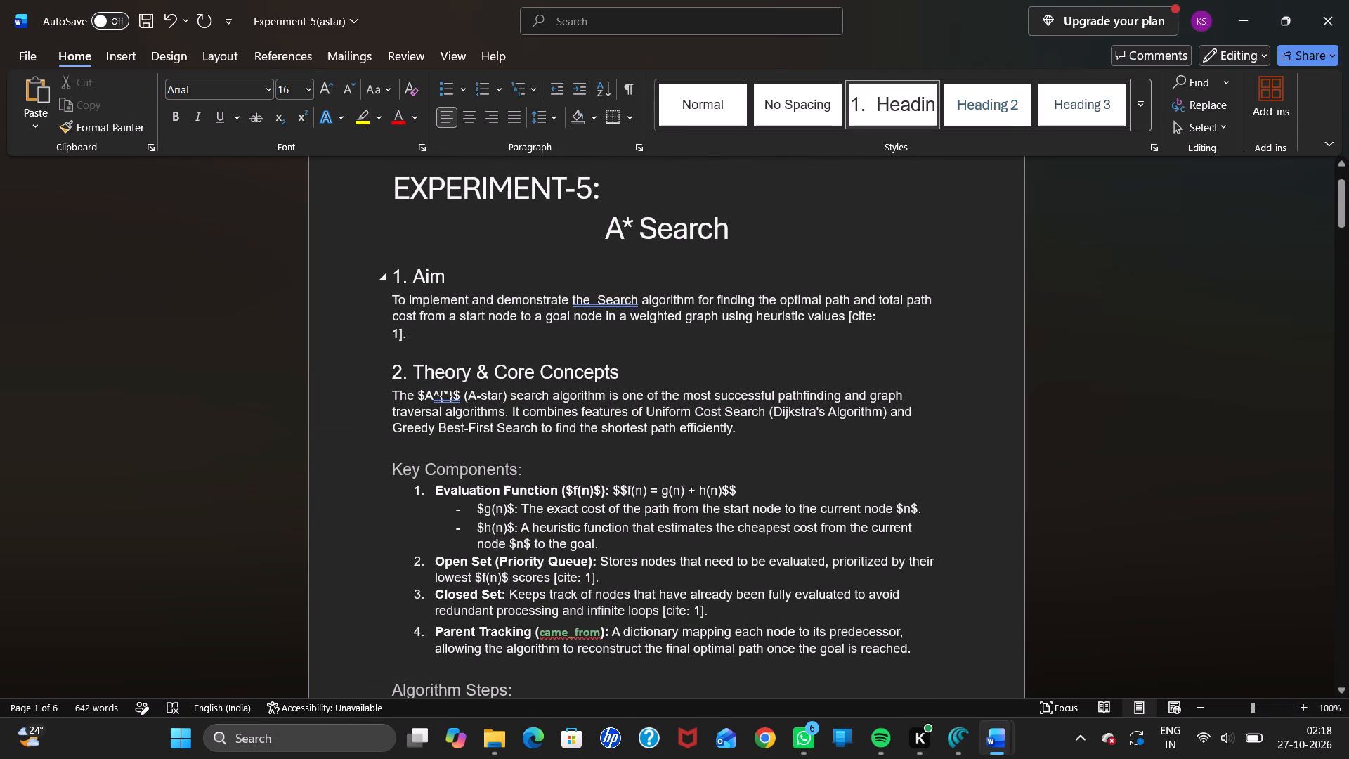
click(406, 280)
key(BackSpace)
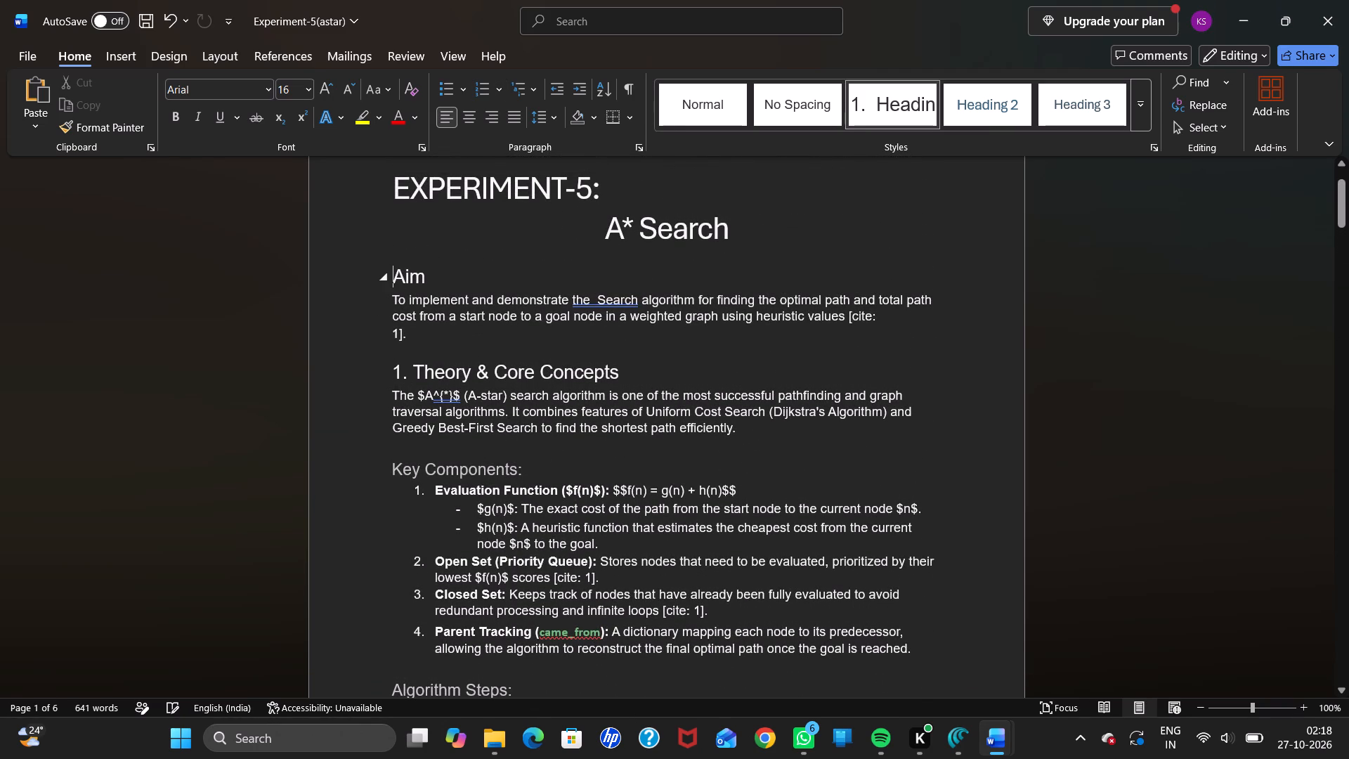
key(Right)
key(Right)
key(Right)
key(Right)
key(shift+colon)
Remove the automatic number from the Theory & Core Concepts heading, keeping its indent.
key(Down)
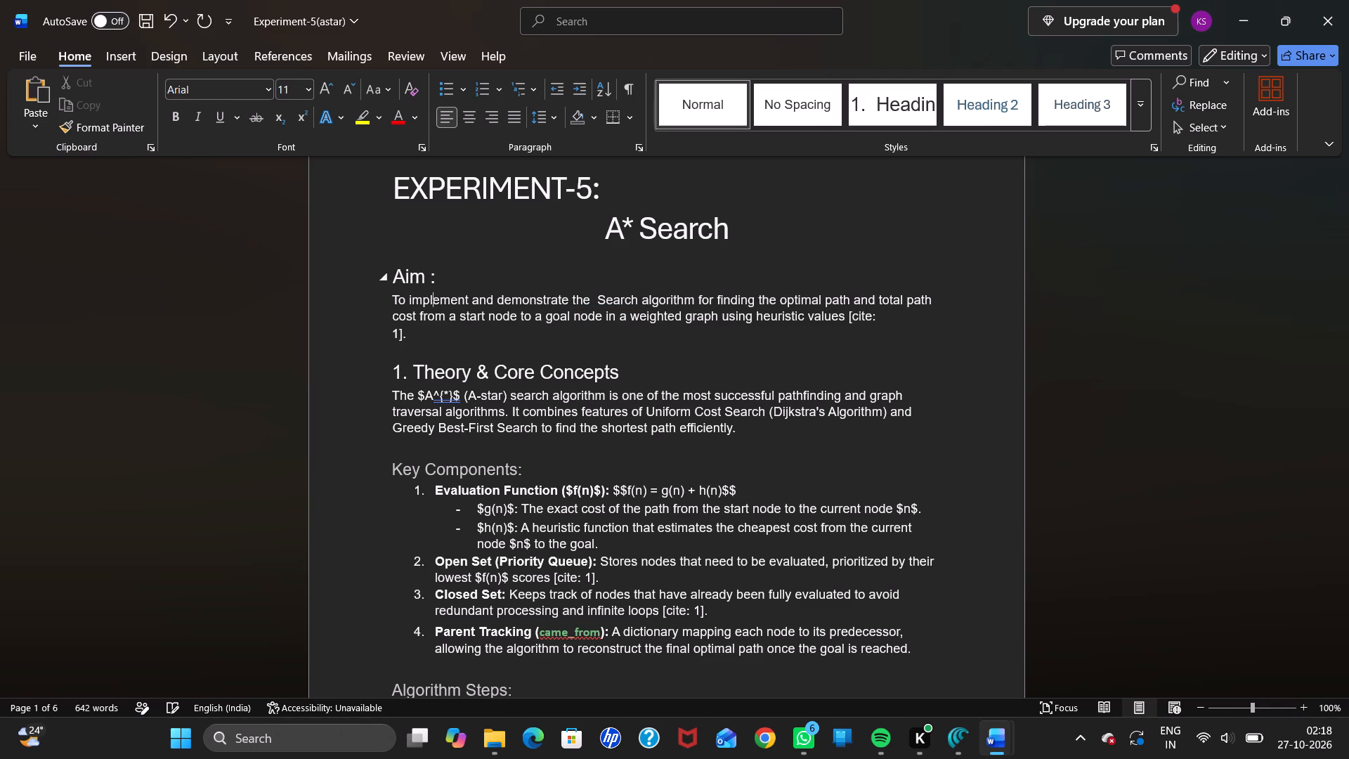
key(Down)
key(Down)
key(Down)
key(Down)
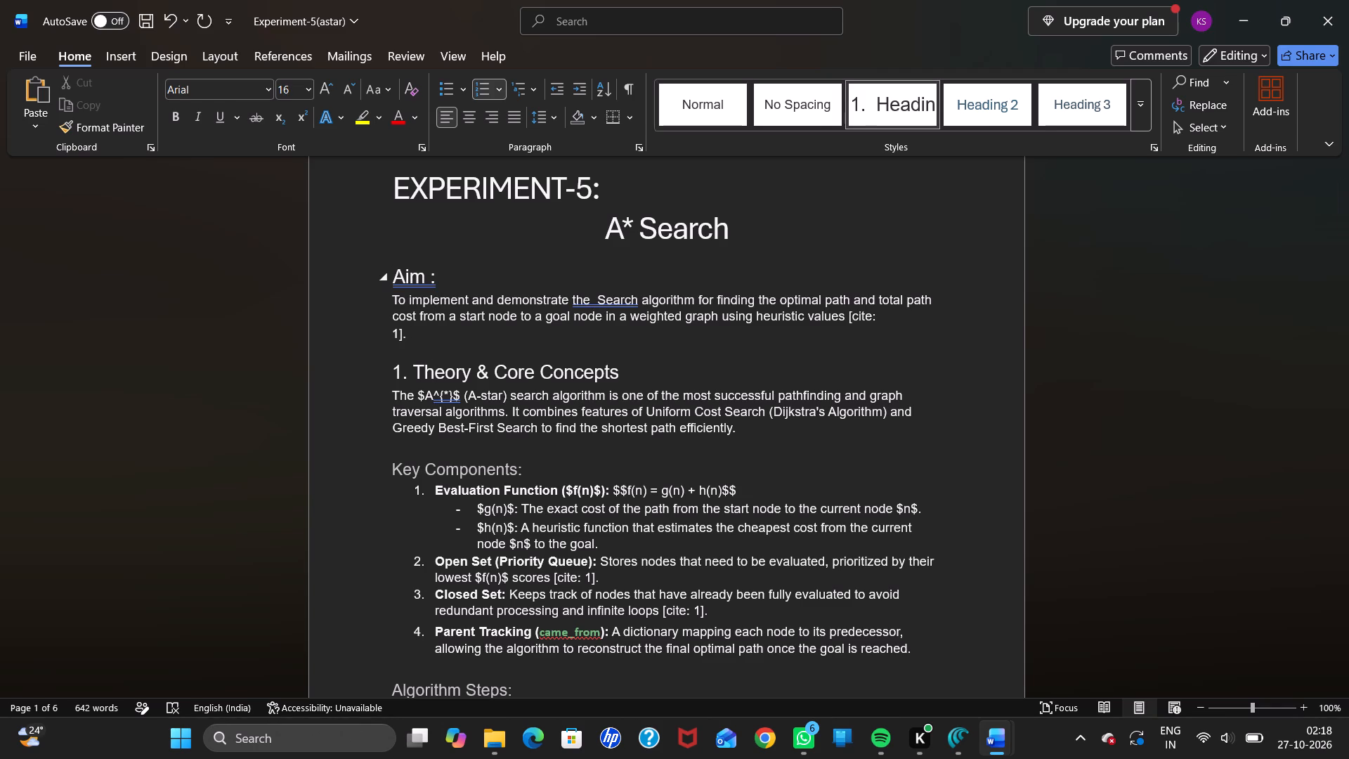
key(Left)
key(Left)
key(BackSpace)
Remove the number from the Python Code Analysis heading and align the heading with the body text margin.
key(Down)
key(Down)
key(Down)
key(Down)
key(Down)
key(Down)
key(Down)
key(Down)
key(Down)
key(Down)
key(Down)
key(Down)
key(Down)
key(Down)
key(Down)
key(Down)
key(Down)
key(Down)
key(Down)
key(Down)
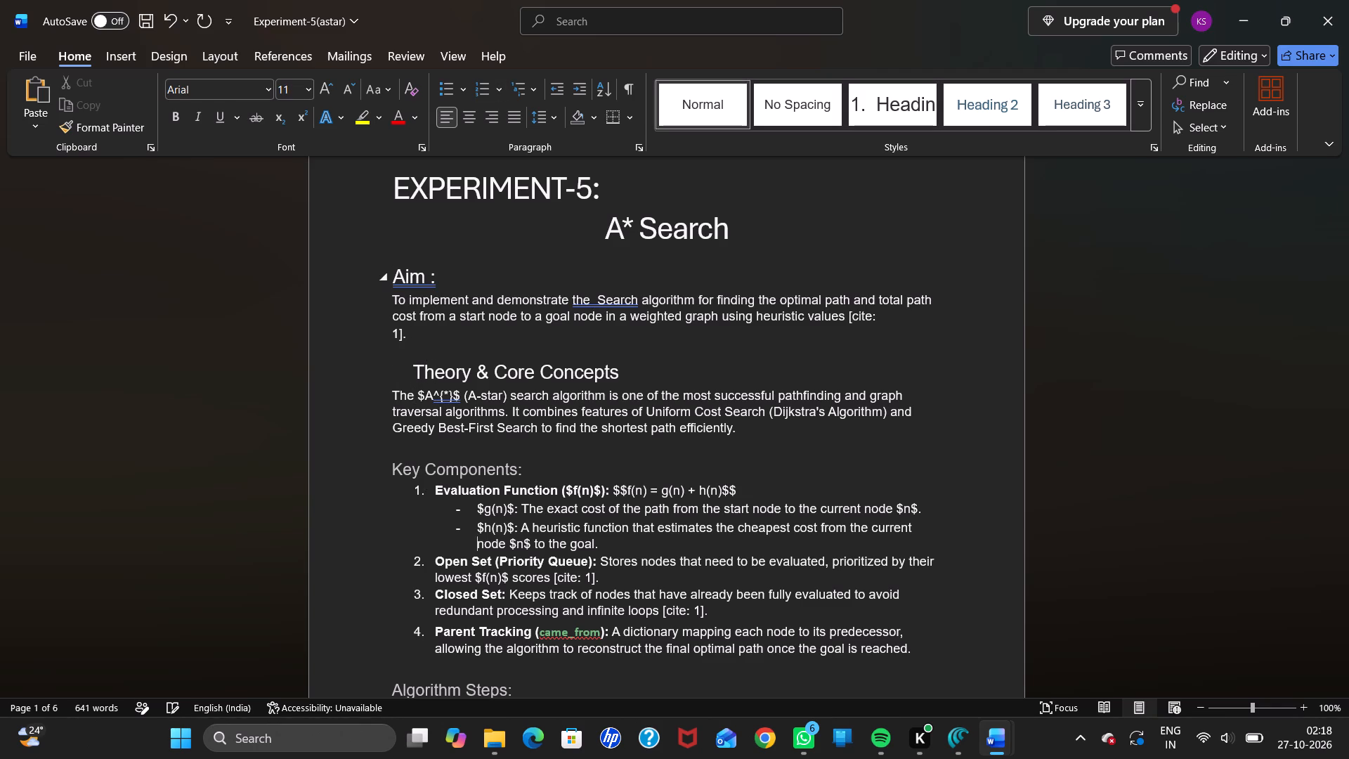
key(Down)
key(Down)
key(Down)
key(Down)
key(Down)
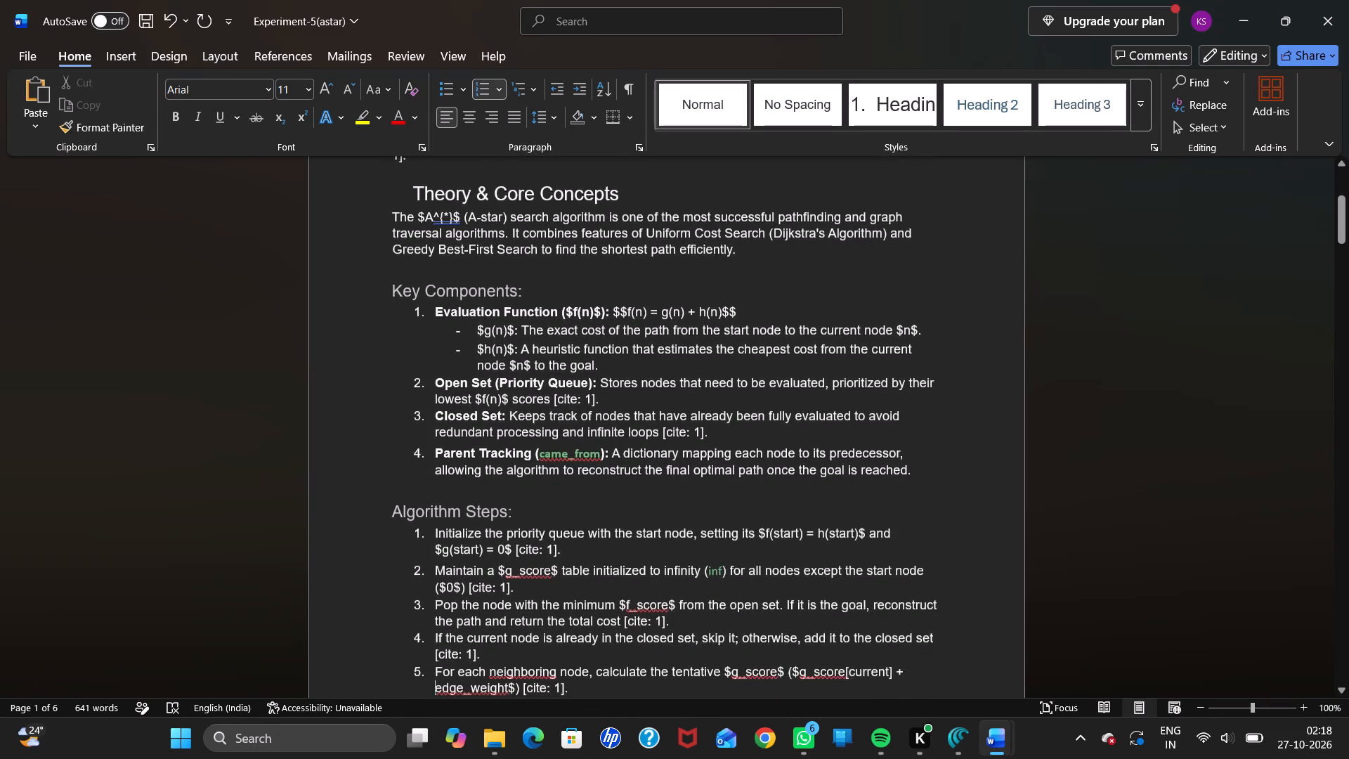
key(Down)
key(Down)
scroll(475, 357, down, 3)
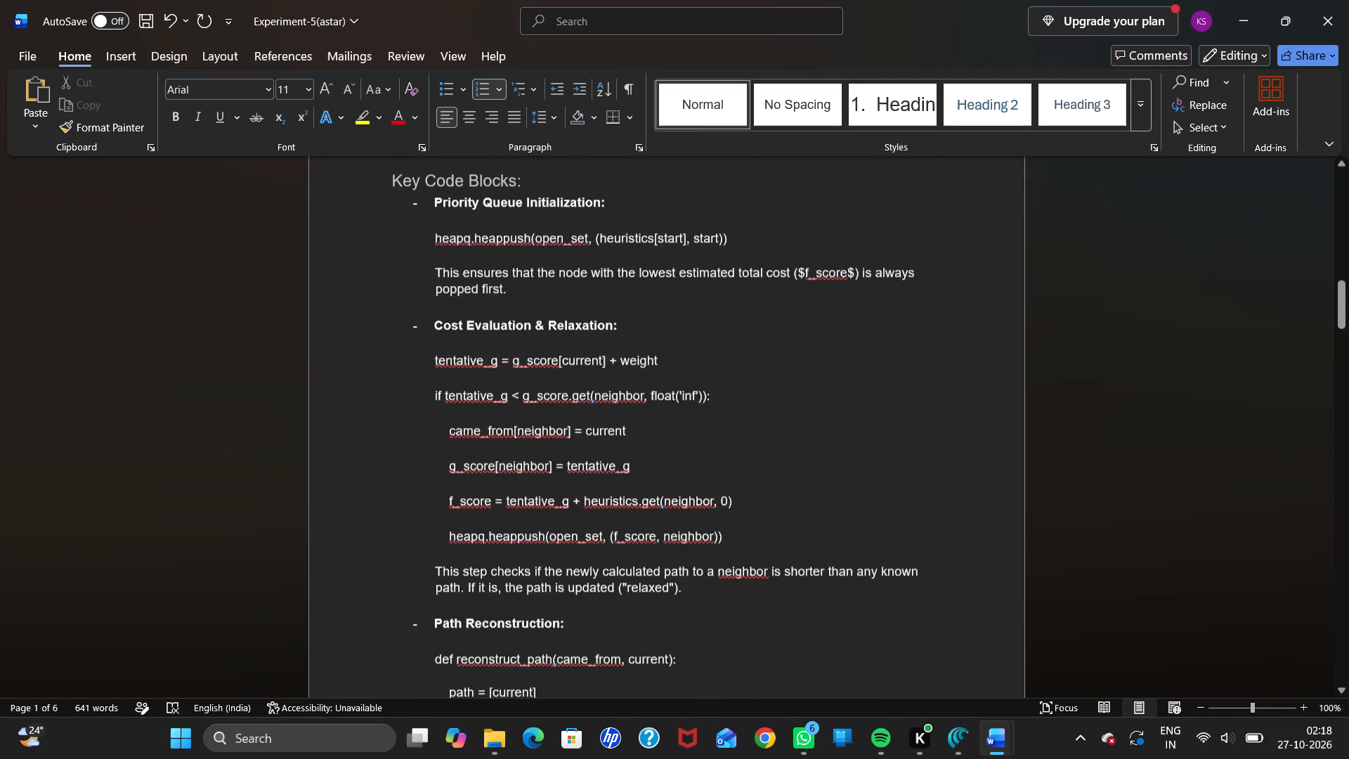
scroll(475, 357, up, 1)
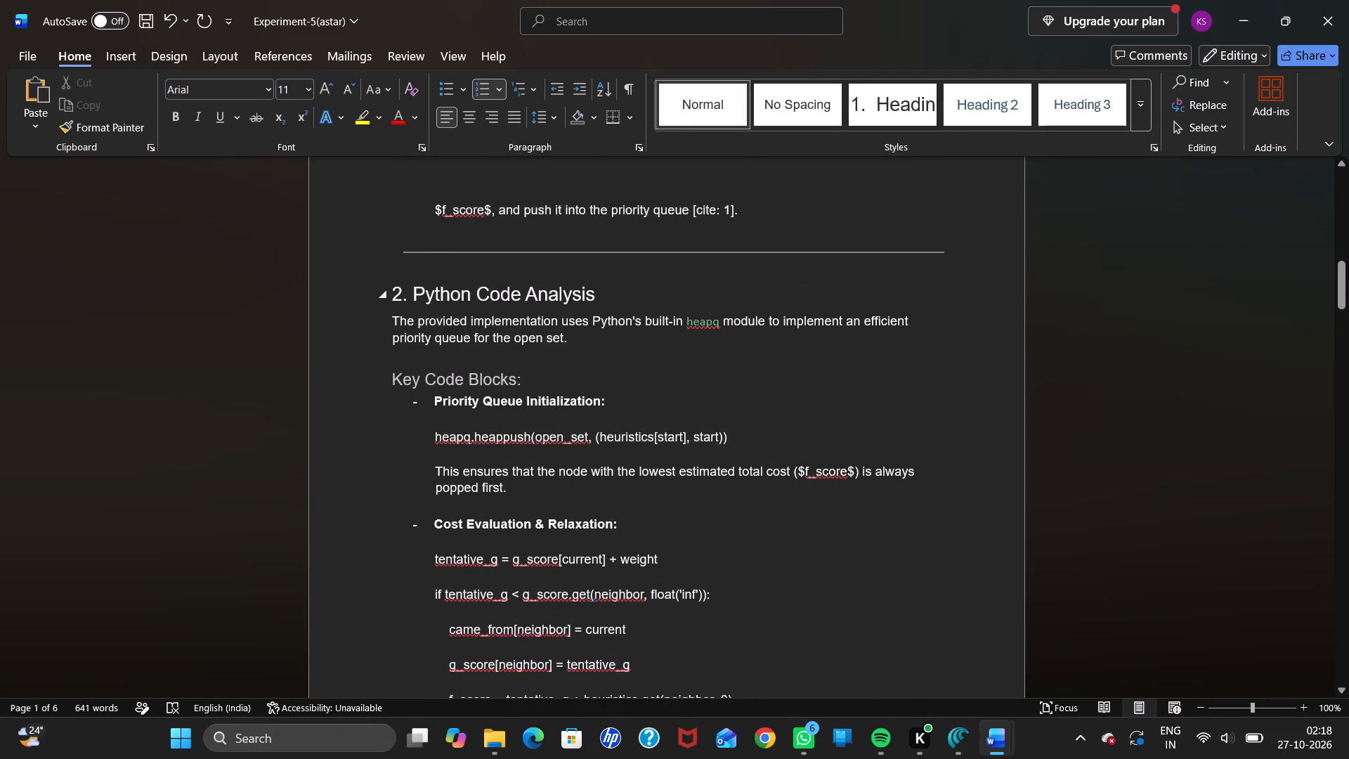
click(407, 289)
key(BackSpace)
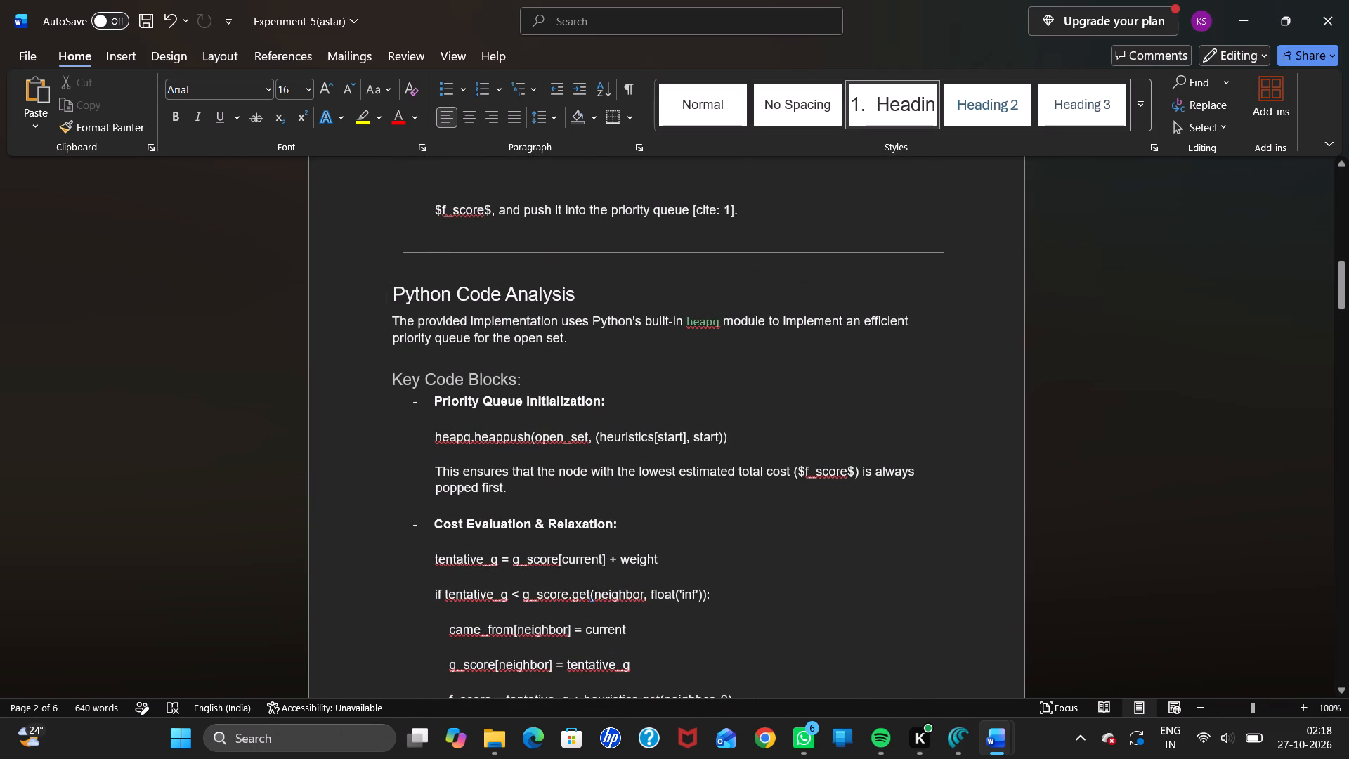
Review the rest of the document, from the code listing to the Output section, for leftover formatting.
scroll(599, 360, down, 18)
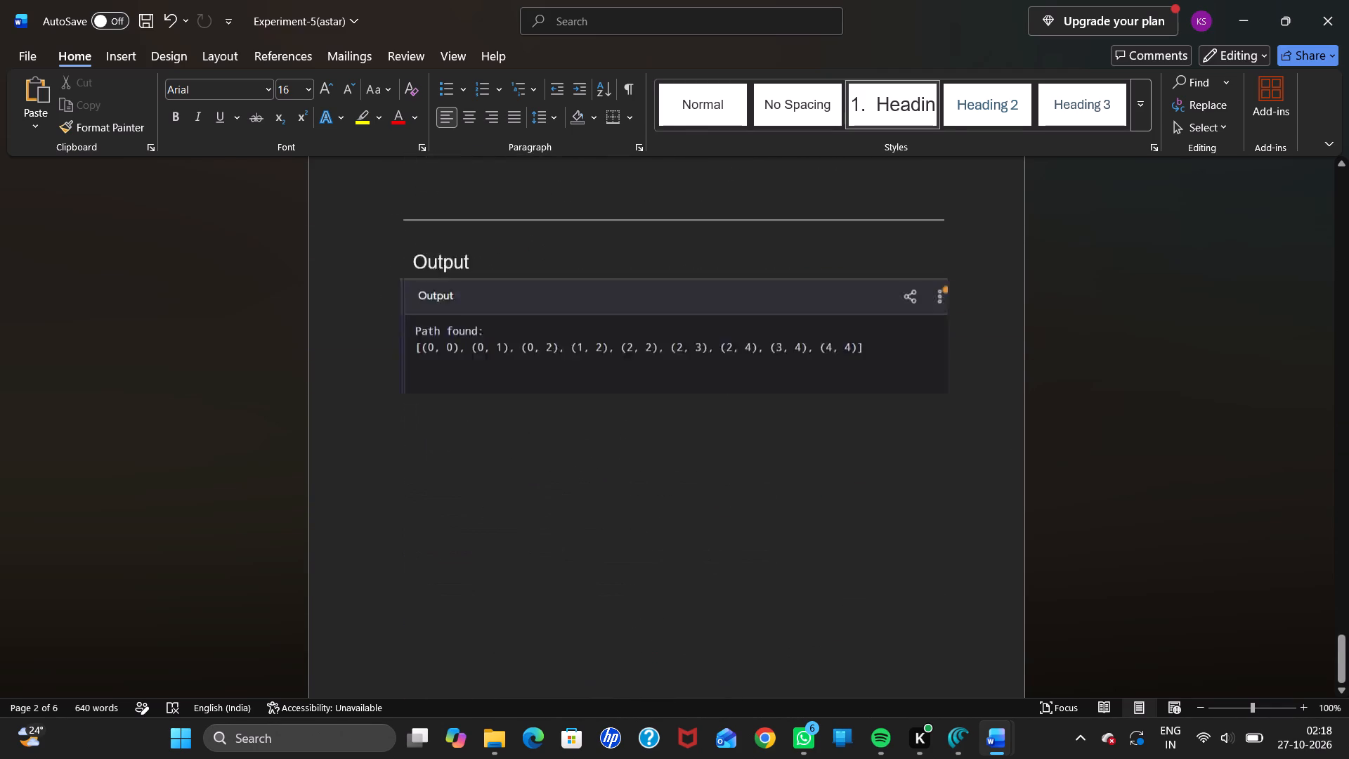
scroll(599, 360, up, 7)
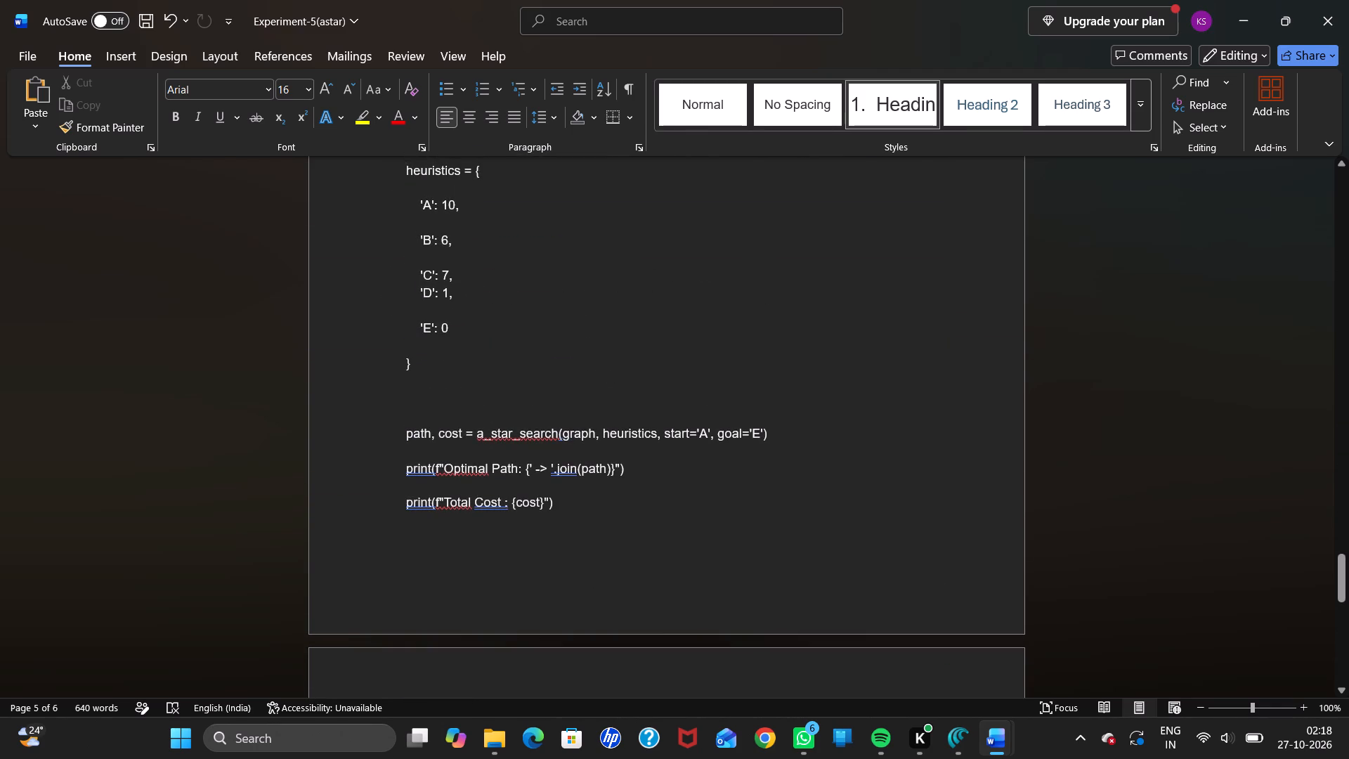
scroll(796, 279, up, 3)
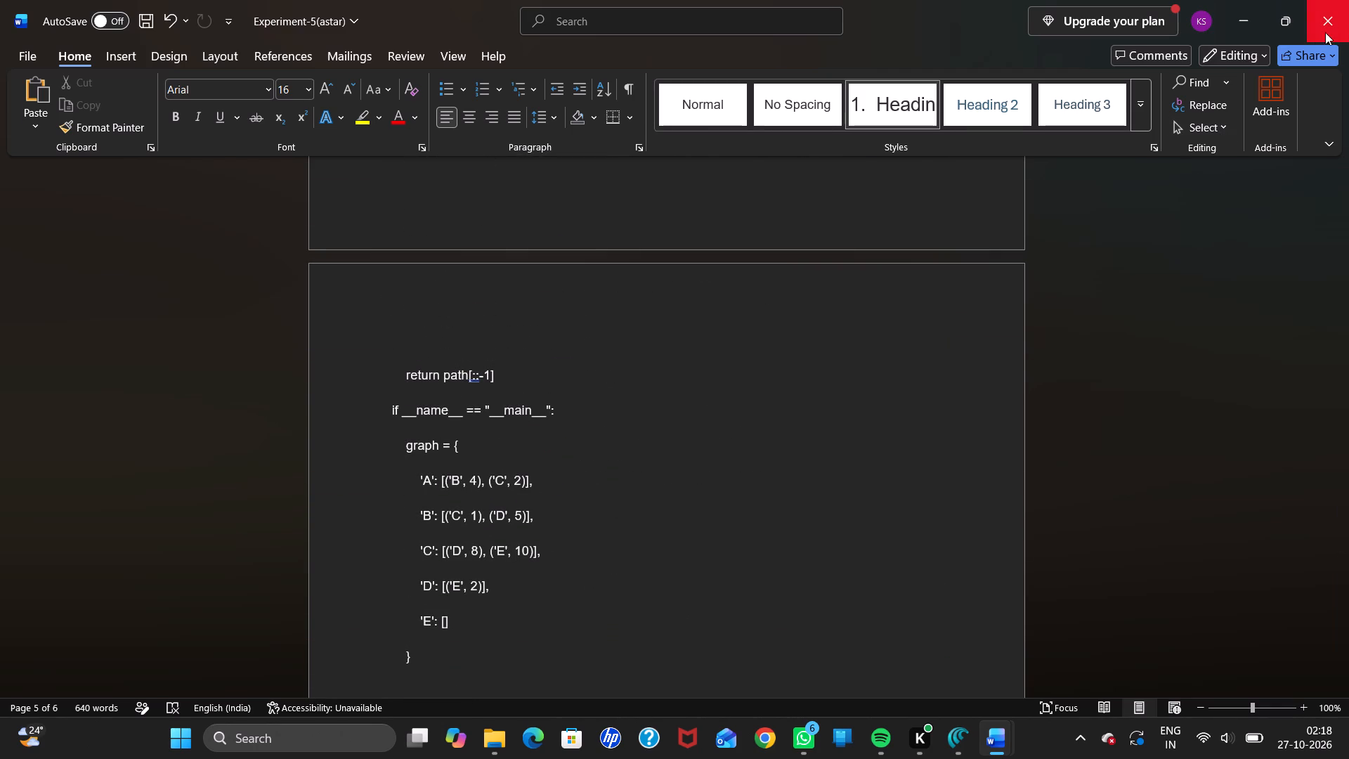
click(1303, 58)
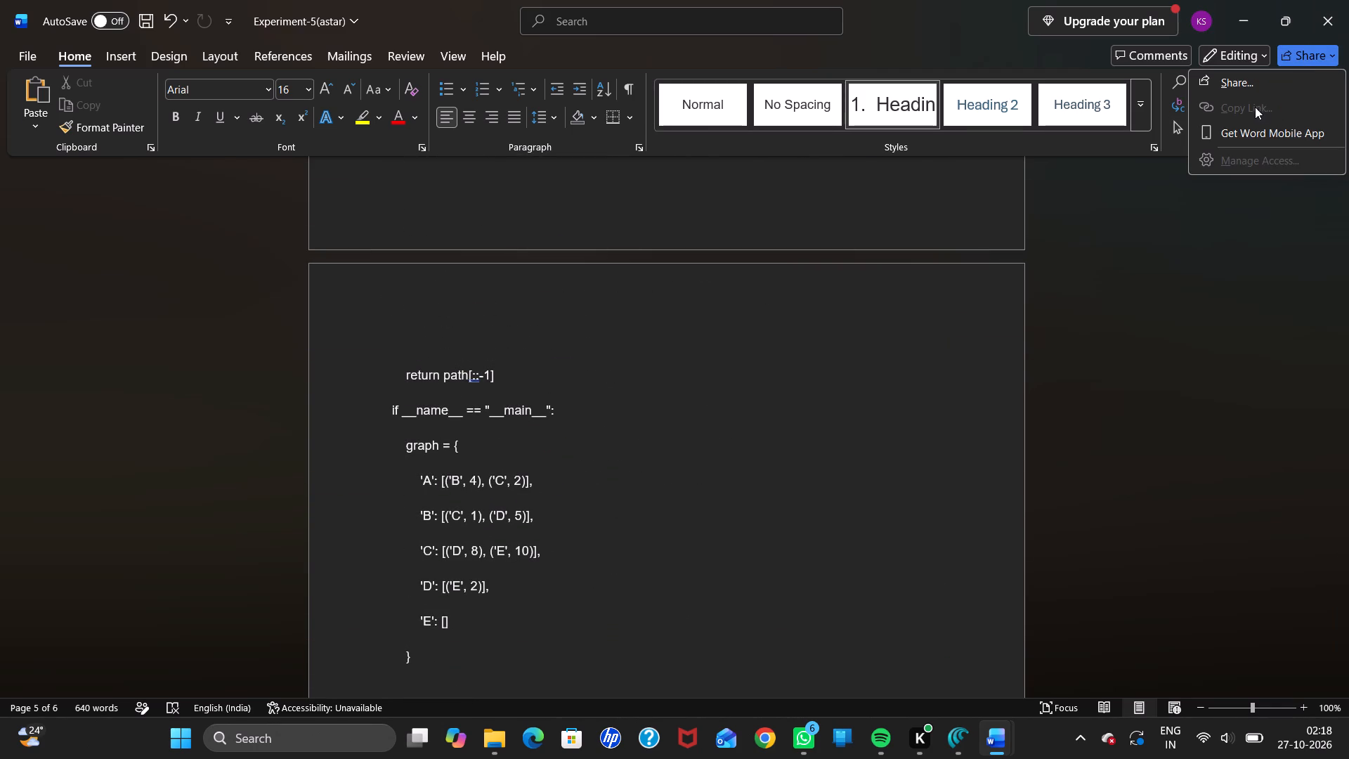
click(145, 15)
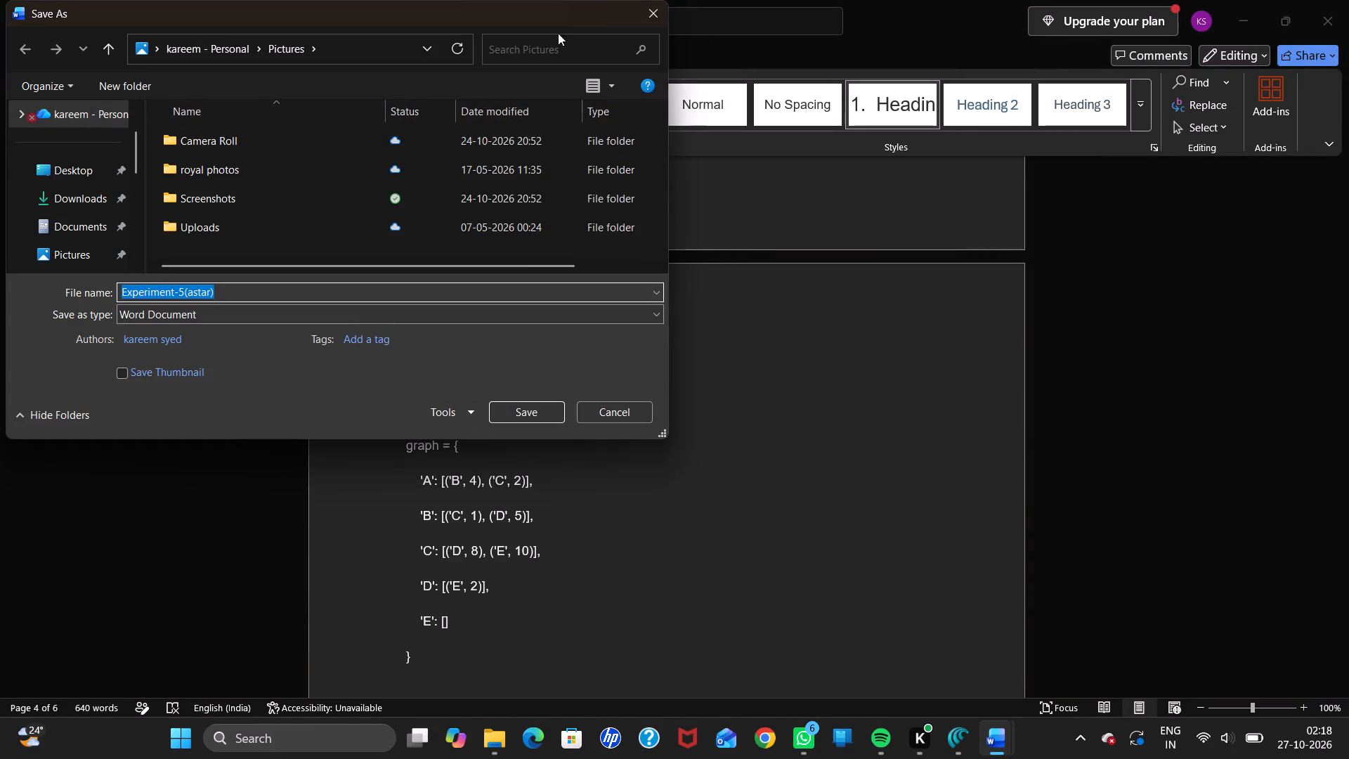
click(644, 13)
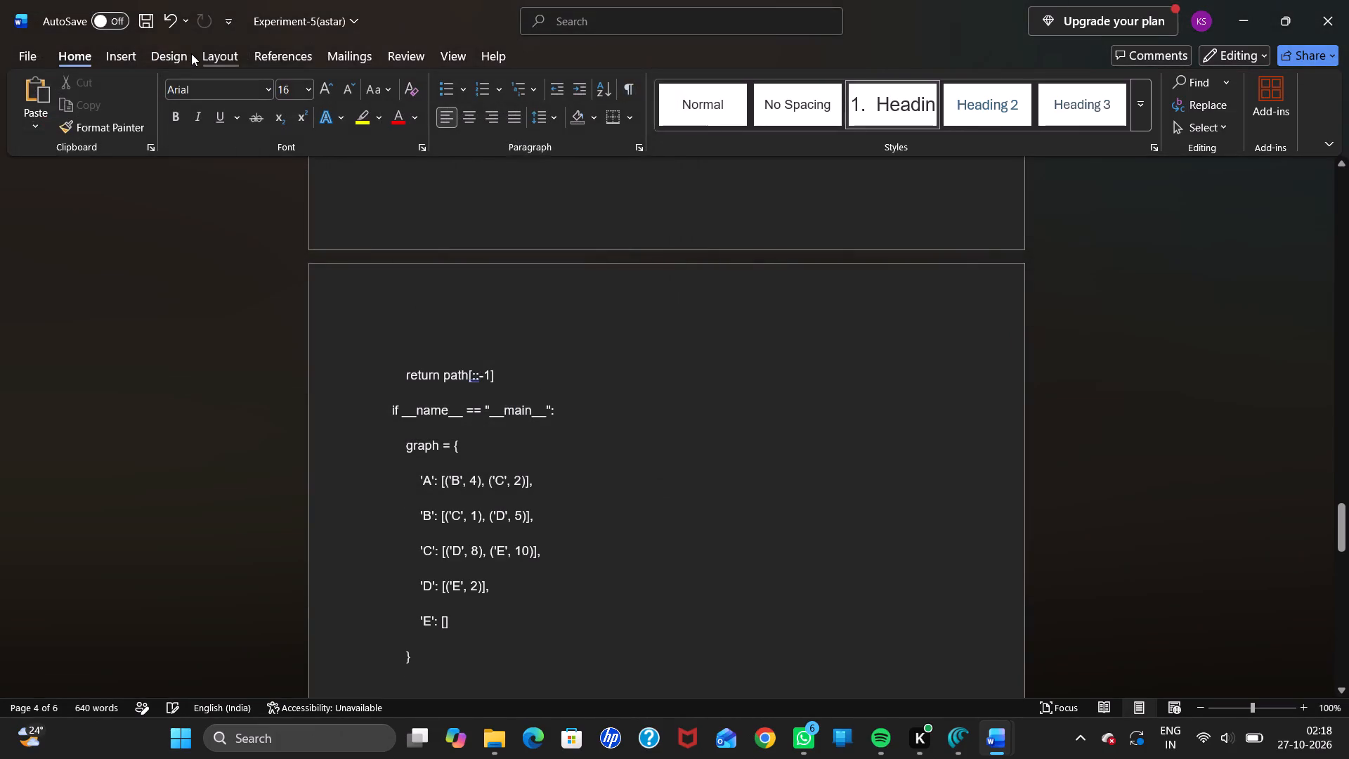
Turn on AutoSave for the Experiment-5(astar) document by uploading it to the personal OneDrive.
click(106, 18)
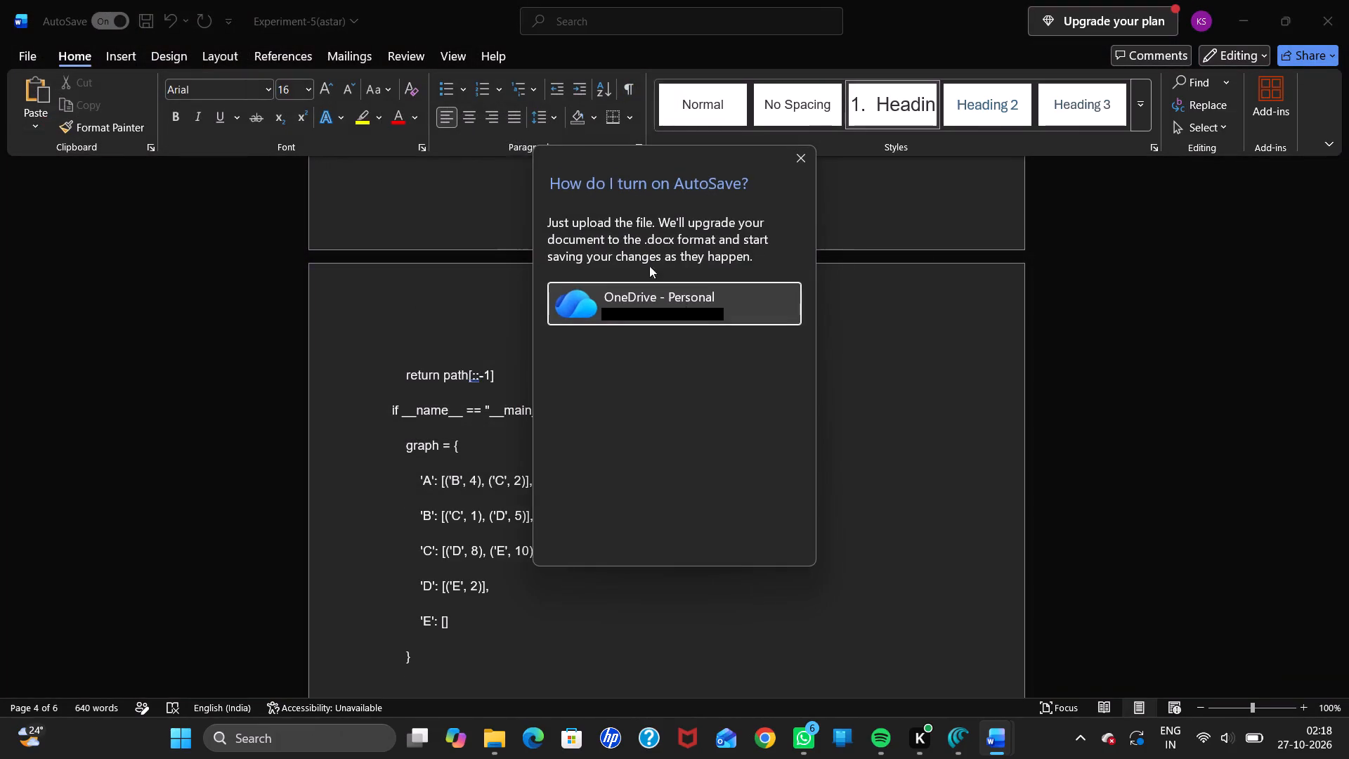
click(679, 295)
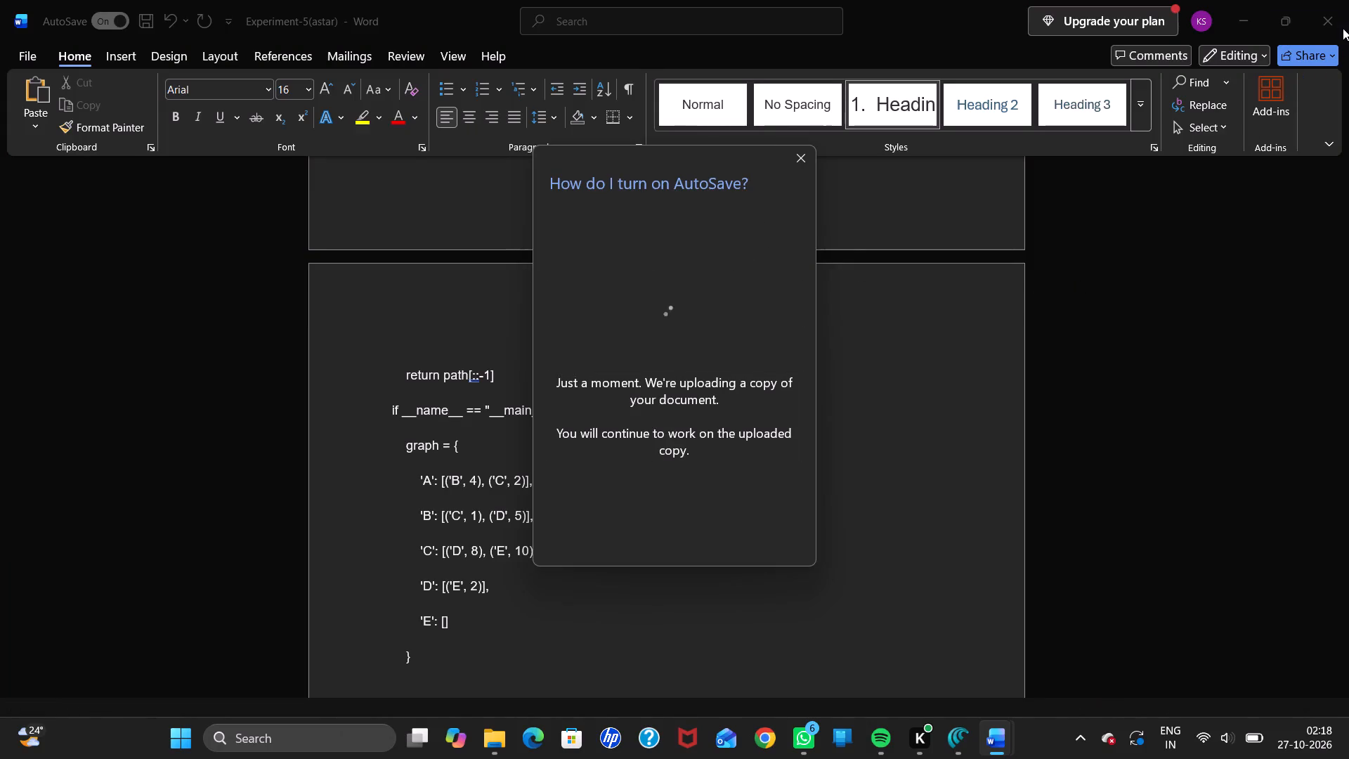
Create a copyable sharing link for the Experiment-5(astar) document.
click(1310, 53)
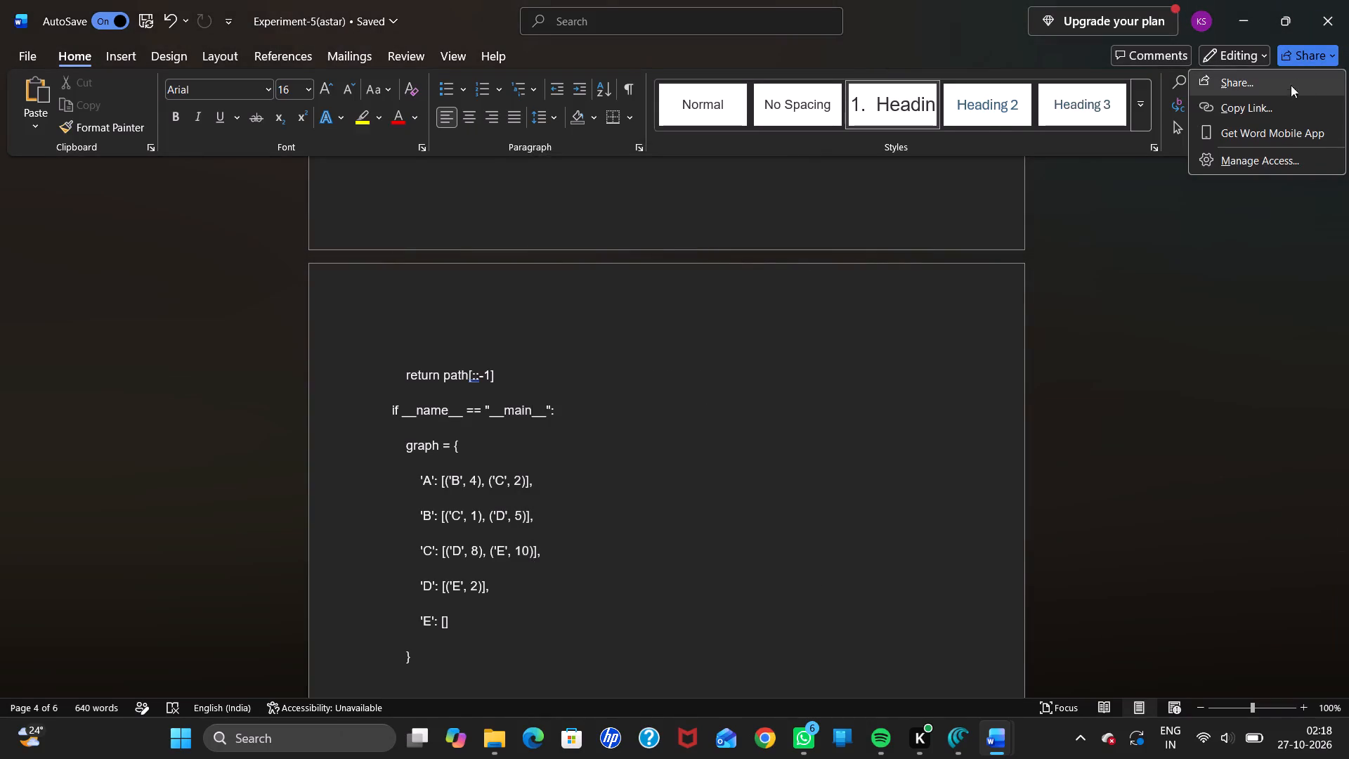
click(1275, 112)
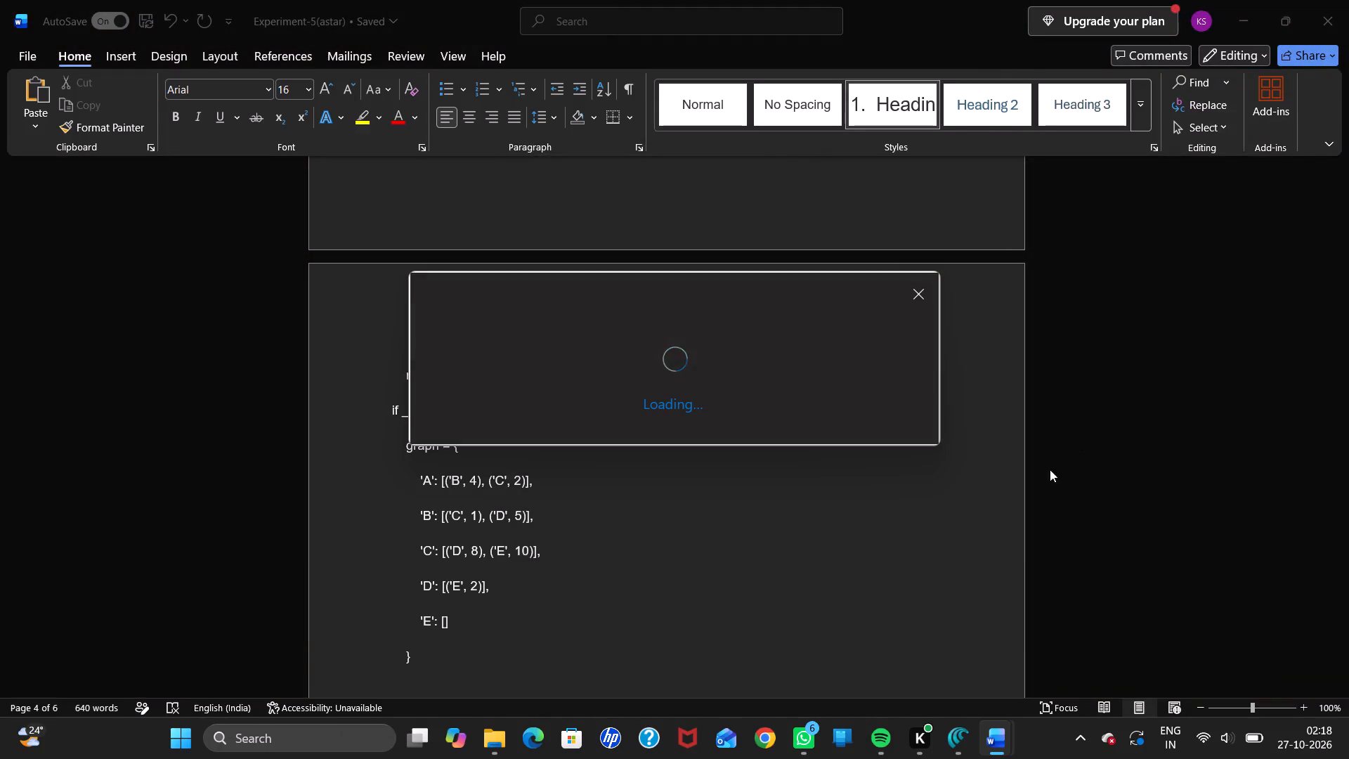
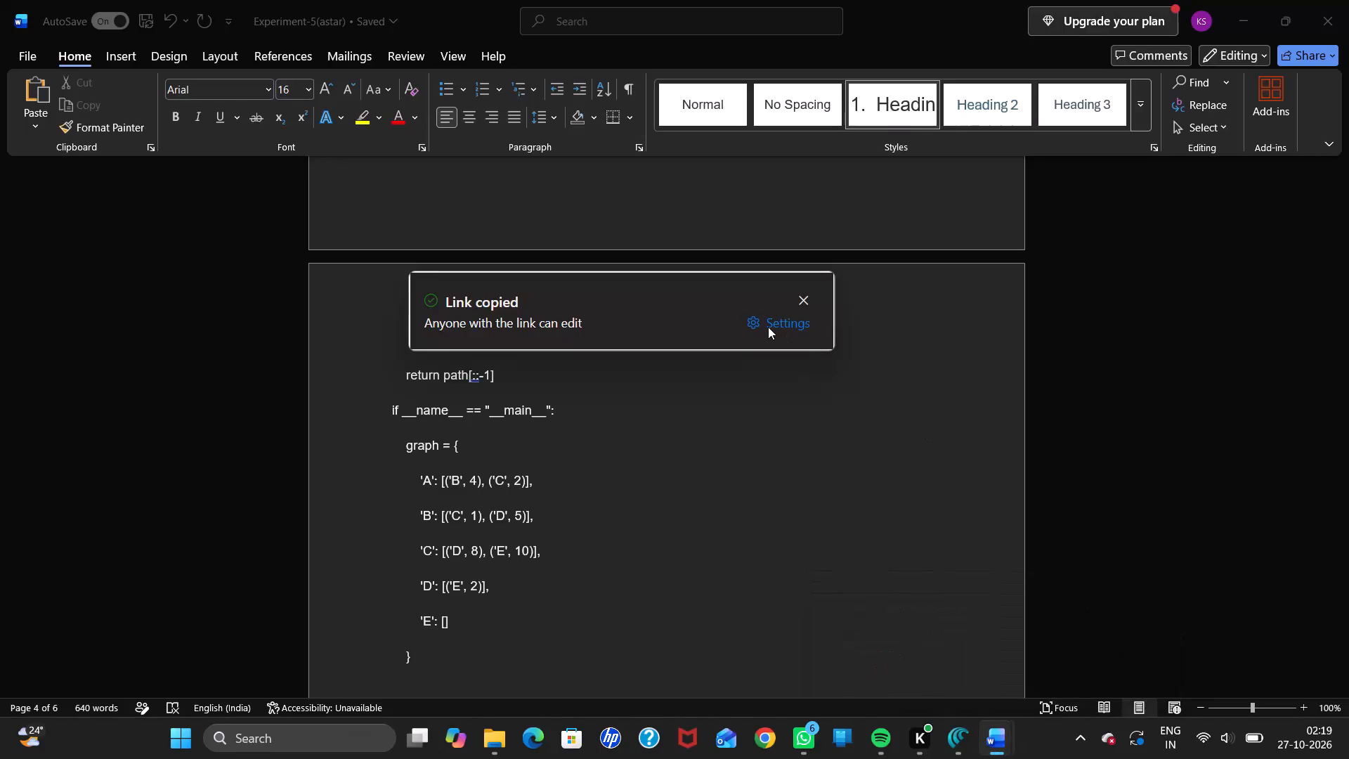
Dismiss the copied sharing link notice for the Experiment-5(astar) document.
click(798, 306)
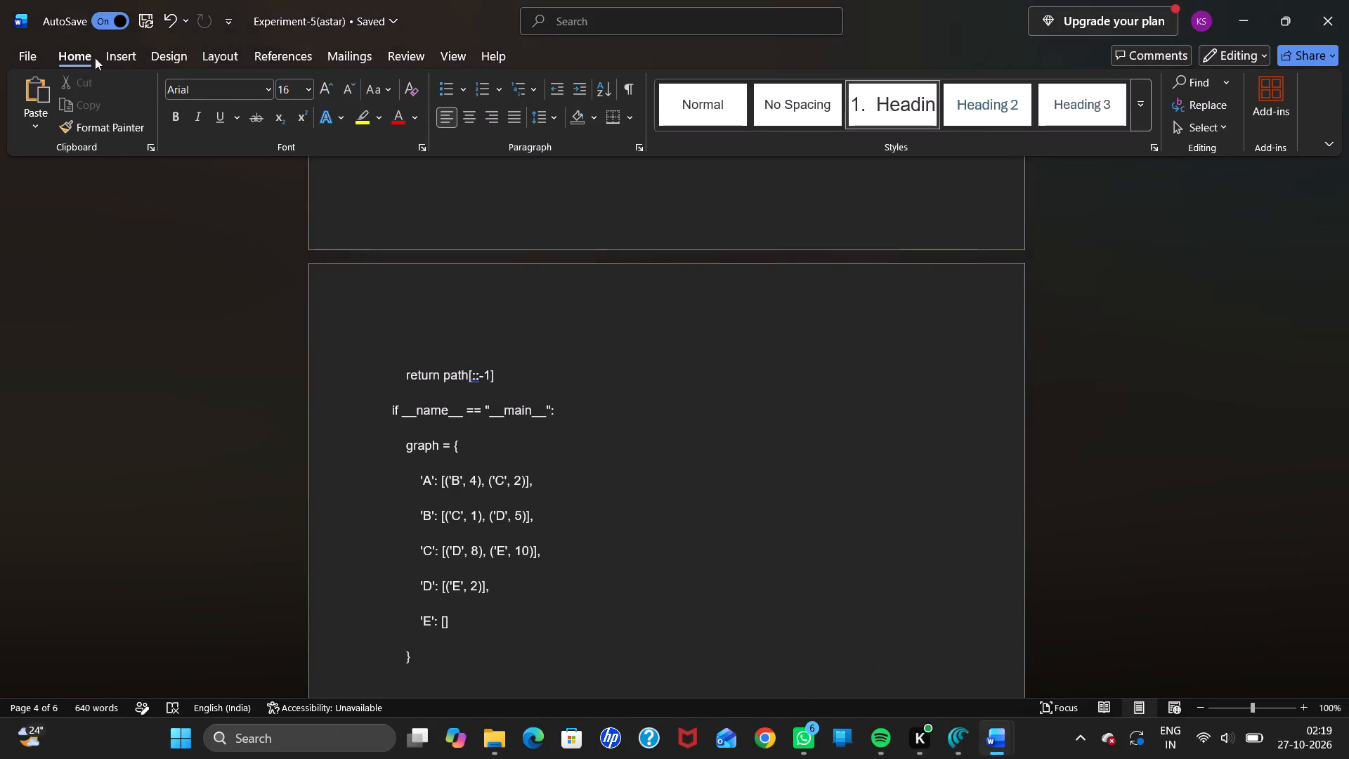
Browse the stored files for the next document to open.
click(19, 48)
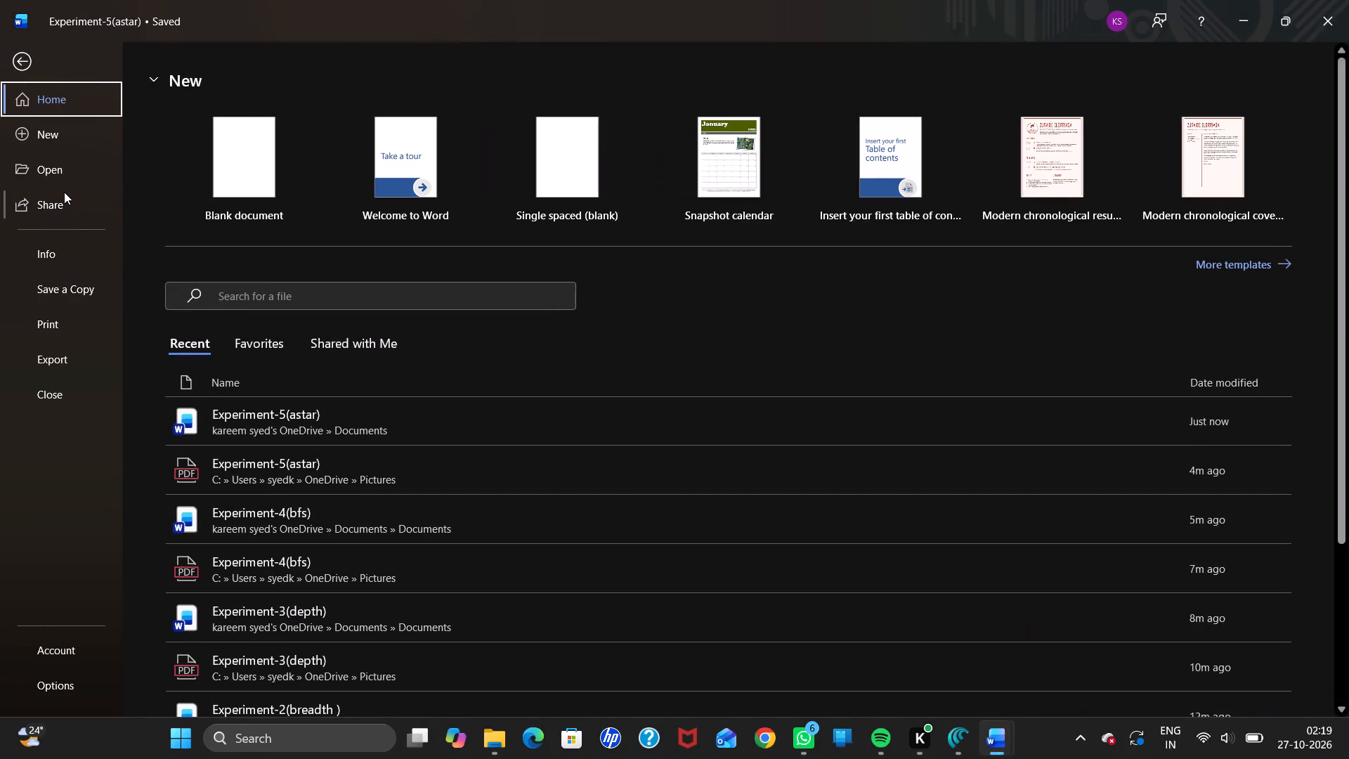
click(60, 177)
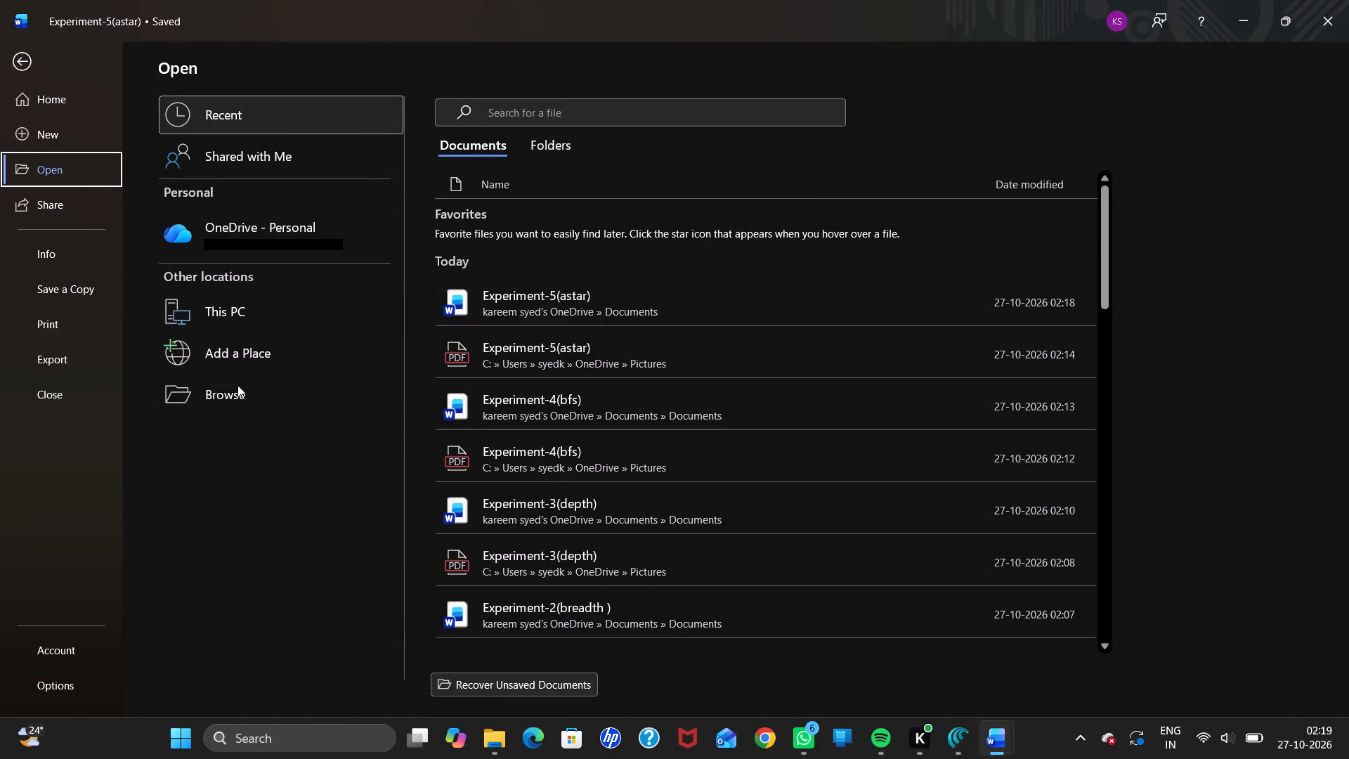
click(237, 385)
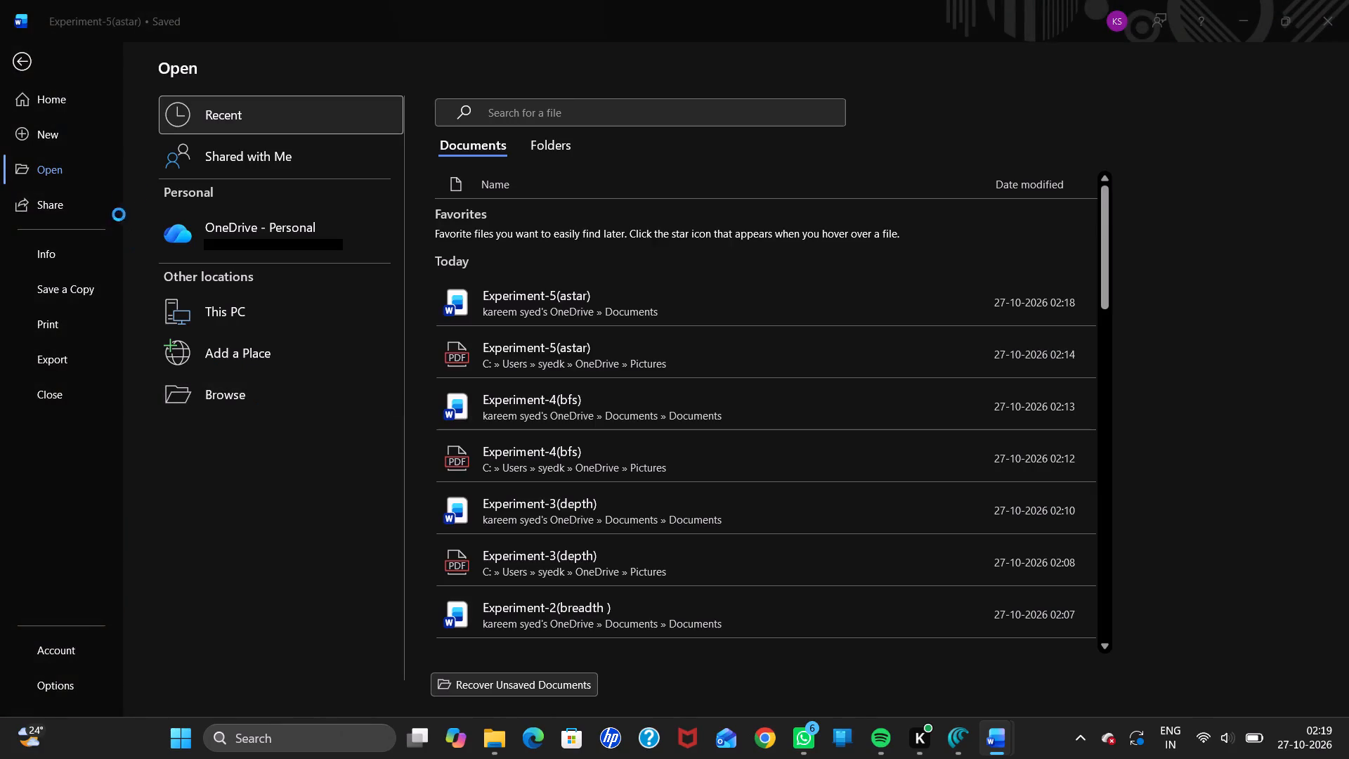
Open the Experiment-6(Simple Hill Climbing) PDF from the recent files in Home.
scroll(172, 164, up, 6)
scroll(102, 184, up, 3)
scroll(94, 122, up, 3)
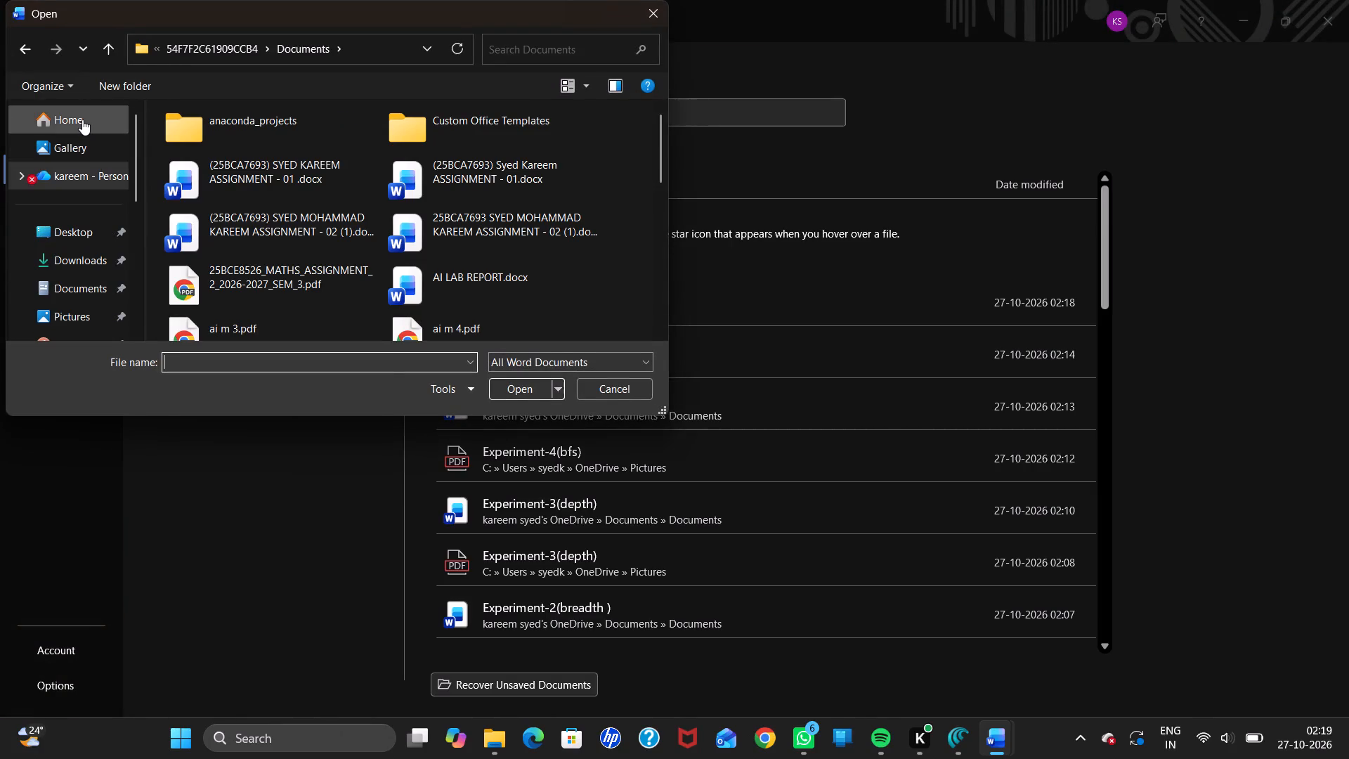
click(82, 119)
scroll(274, 186, down, 4)
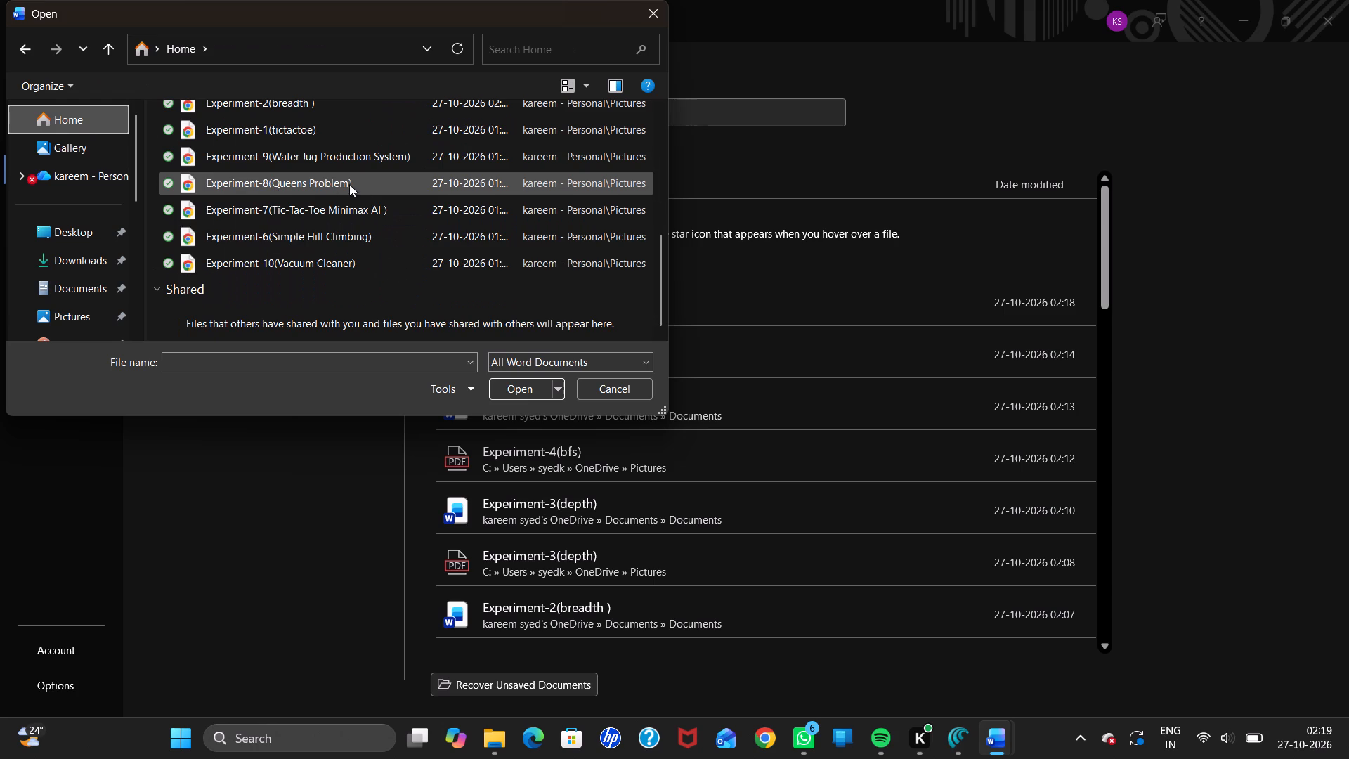
click(304, 234)
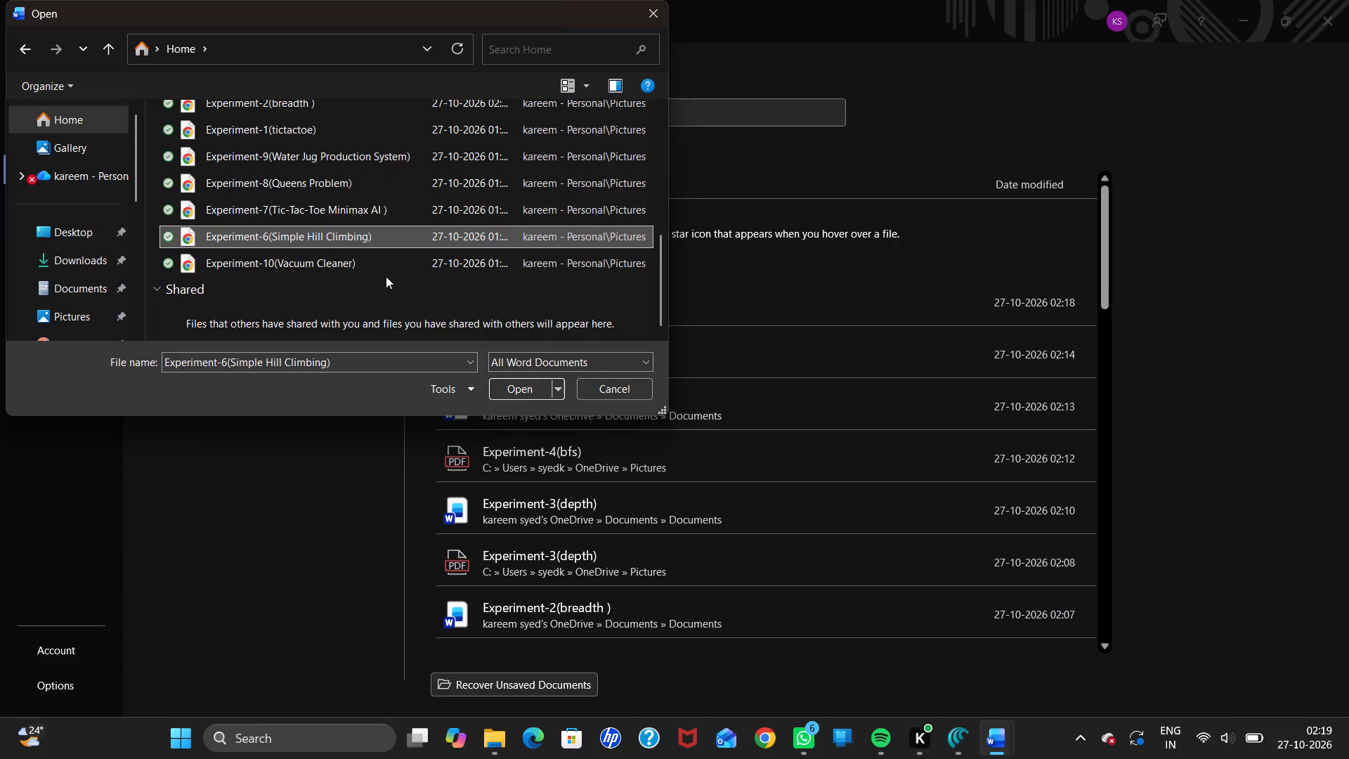
click(523, 394)
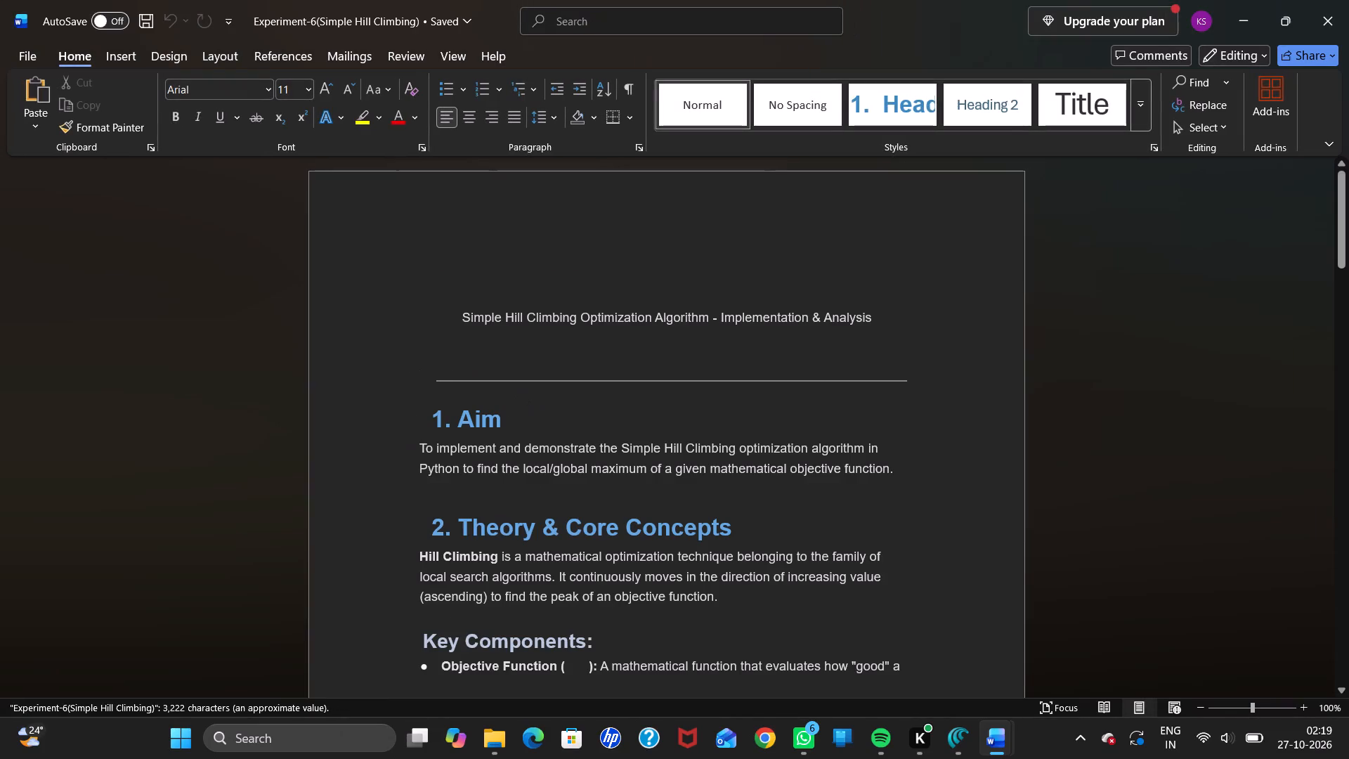
Apply the Title style to the document's opening line, Simple Hill Climbing Optimization Algorithm - Implementation & Analysis.
click(460, 318)
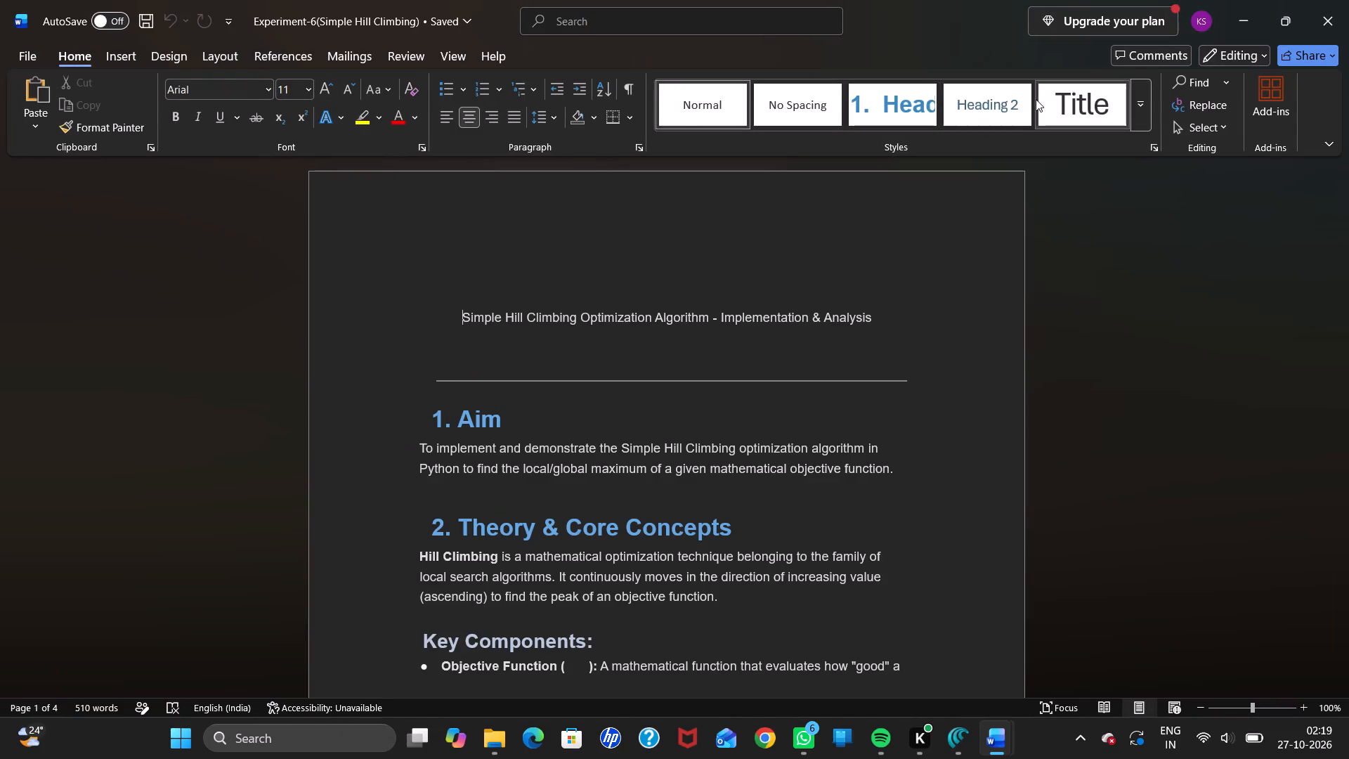
click(1036, 99)
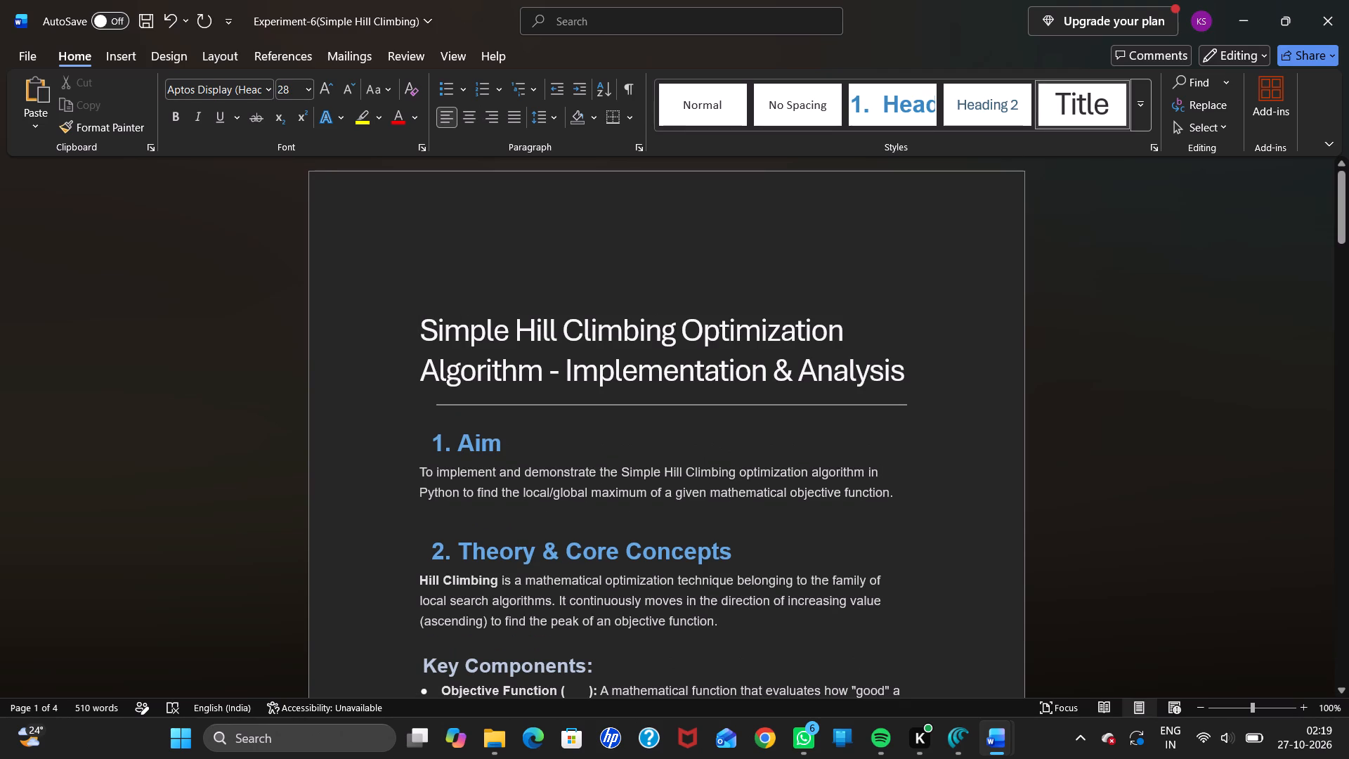
Shorten the title to Simple Hill Climbing by deleting everything after Climbing.
click(913, 370)
drag(901, 377, 595, 370)
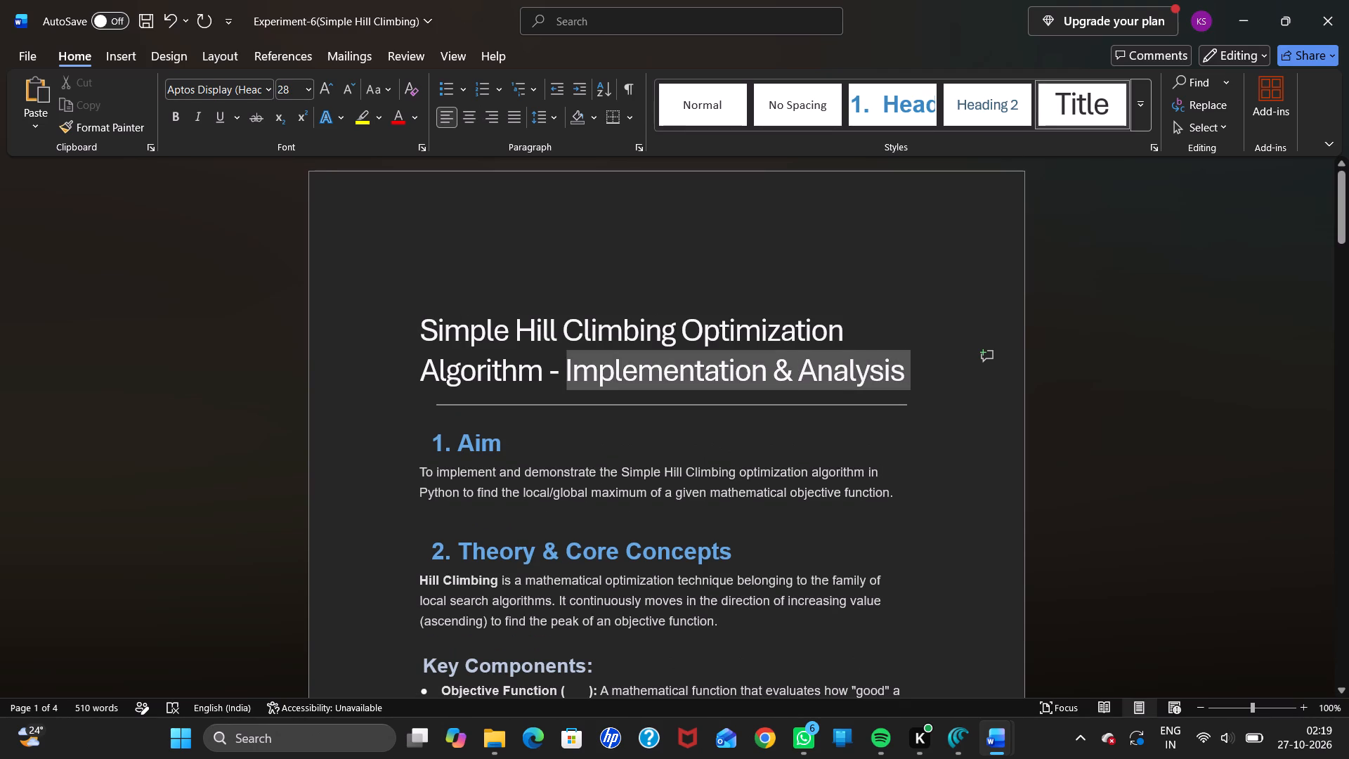
drag(595, 370, 491, 353)
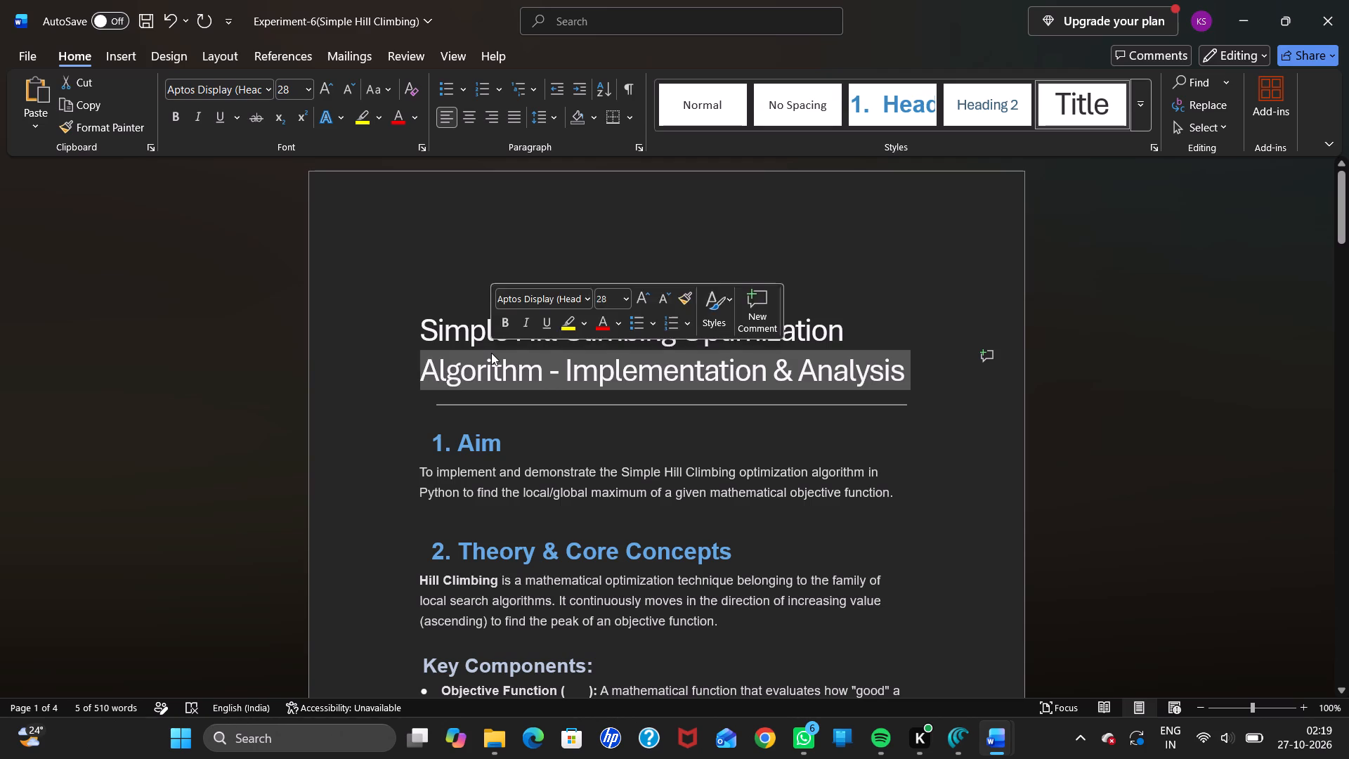
key(BackSpace)
key(BackSpace)
key(BackSpace)
key(BackSpace)
key(BackSpace)
key(BackSpace)
key(BackSpace)
key(BackSpace)
key(BackSpace)
key(BackSpace)
key(BackSpace)
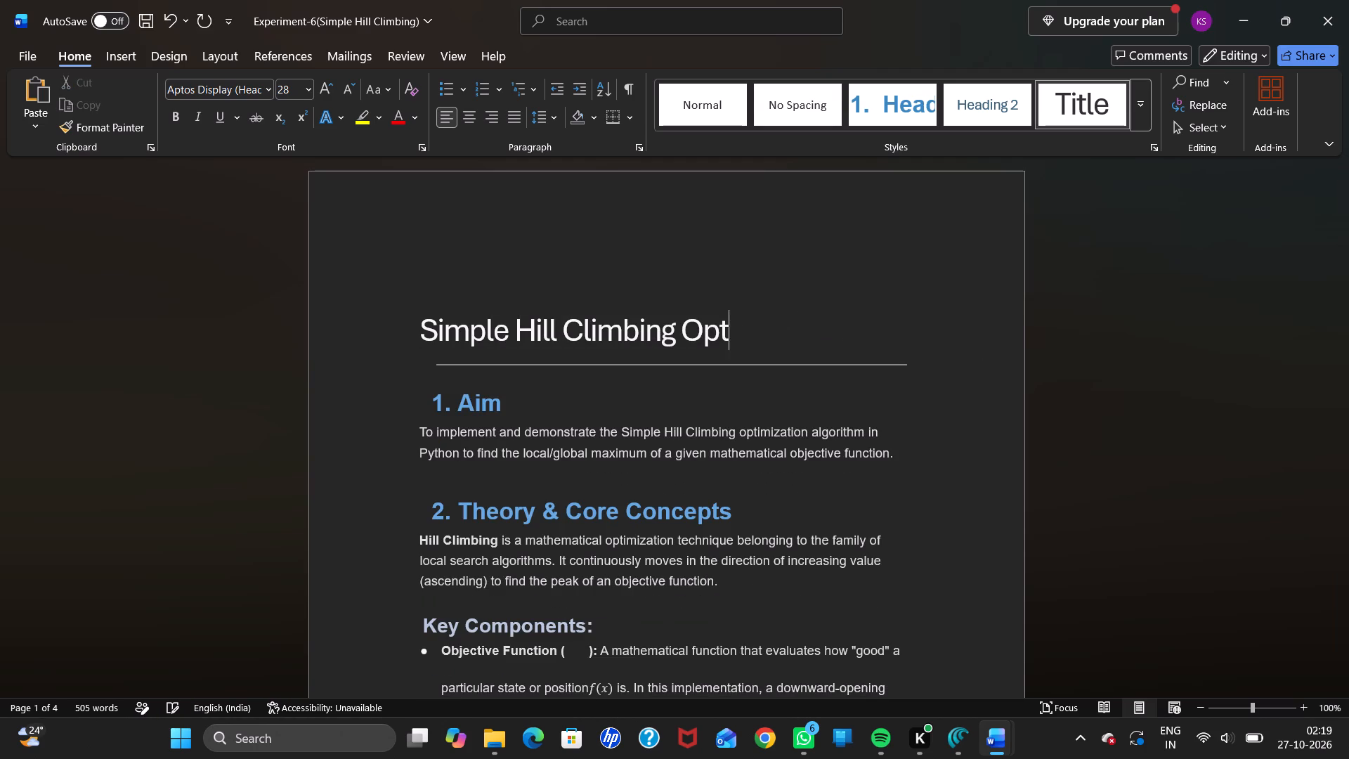
key(BackSpace)
key(BackSpace)
key(BackSpace)
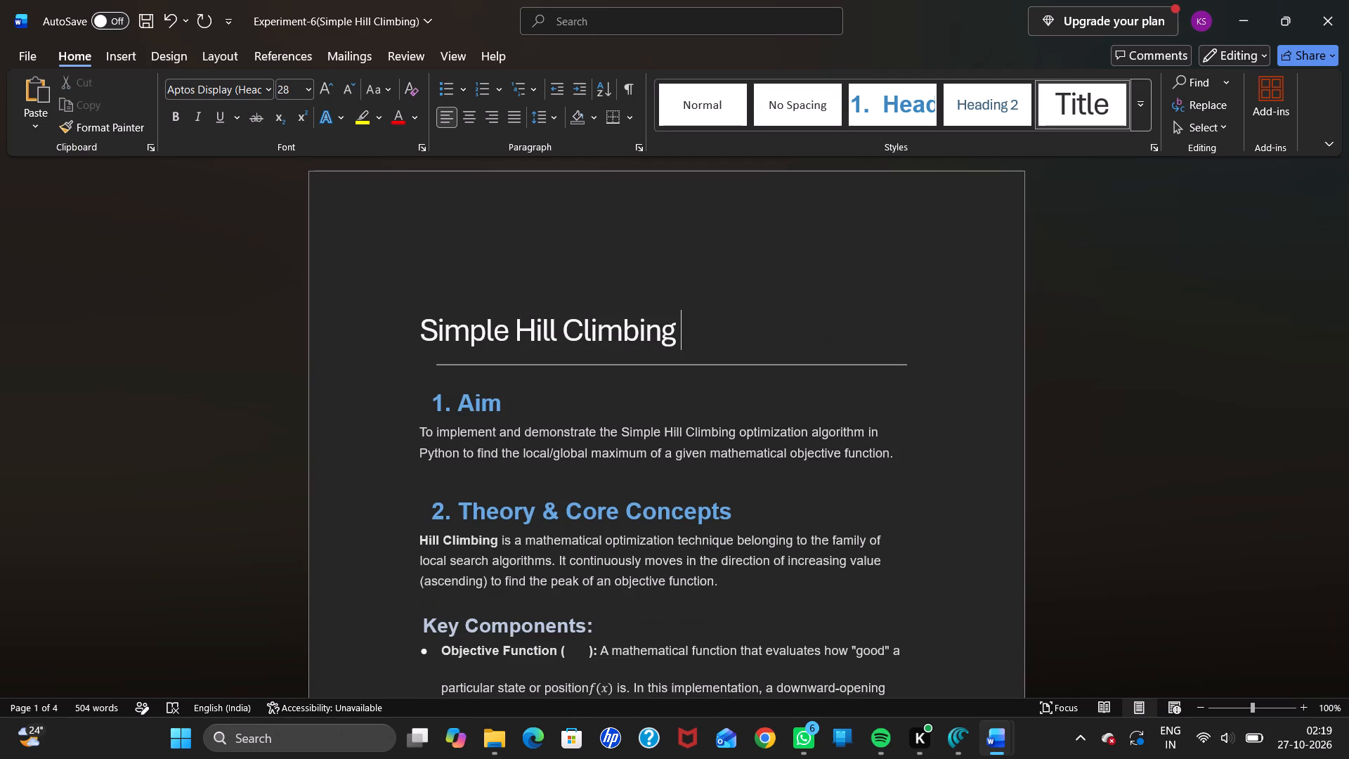
Add the line EXPERIMENT-6: above the Simple Hill Climbing title, in the same title style.
key(Left)
key(Left)
key(Left)
key(Left)
key(Left)
key(Left)
key(Left)
key(Left)
key(Left)
key(Left)
key(Left)
key(Left)
key(Left)
key(Left)
key(Left)
key(Left)
key(Left)
key(Left)
key(Left)
key(Left)
key(Left)
key(Return)
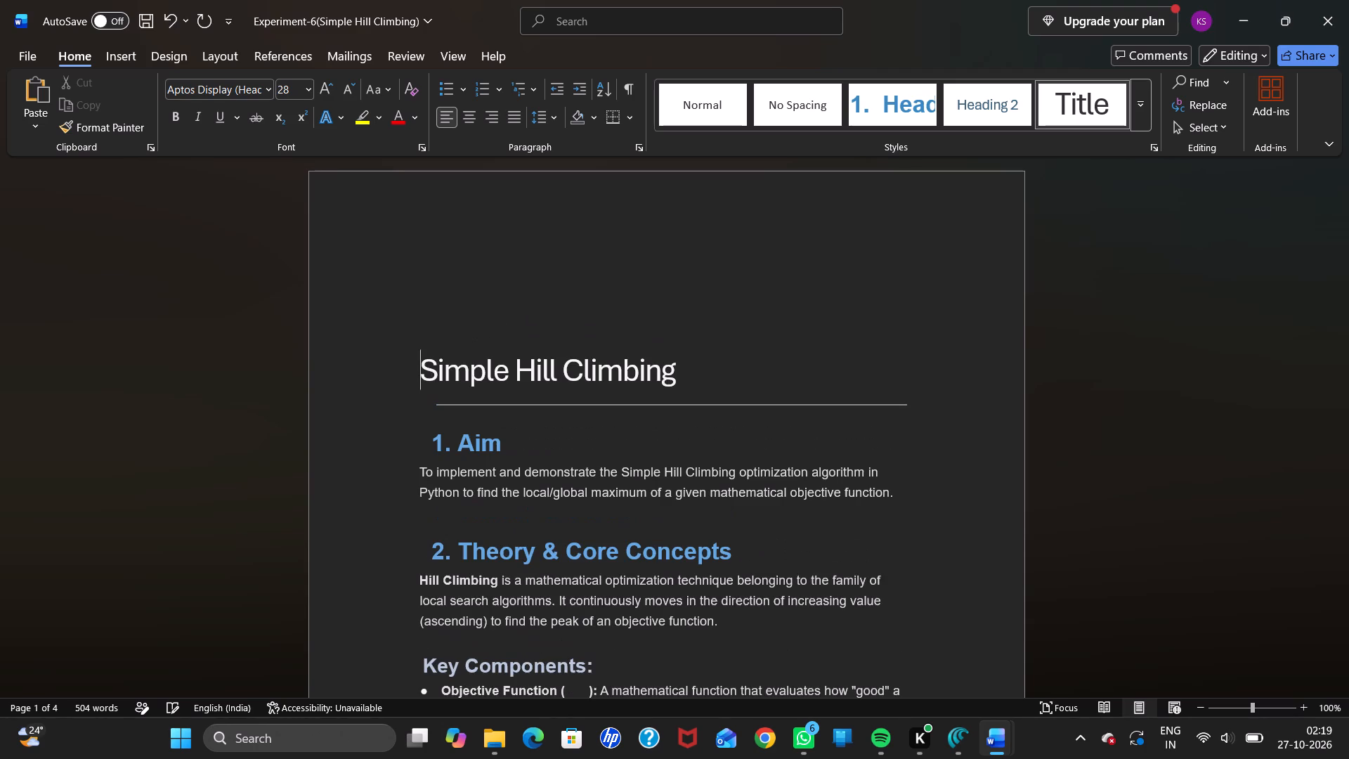
key(Up)
key(shift+s)
key(BackSpace)
text(EXPER)
text(IMENR-)
key(equal)
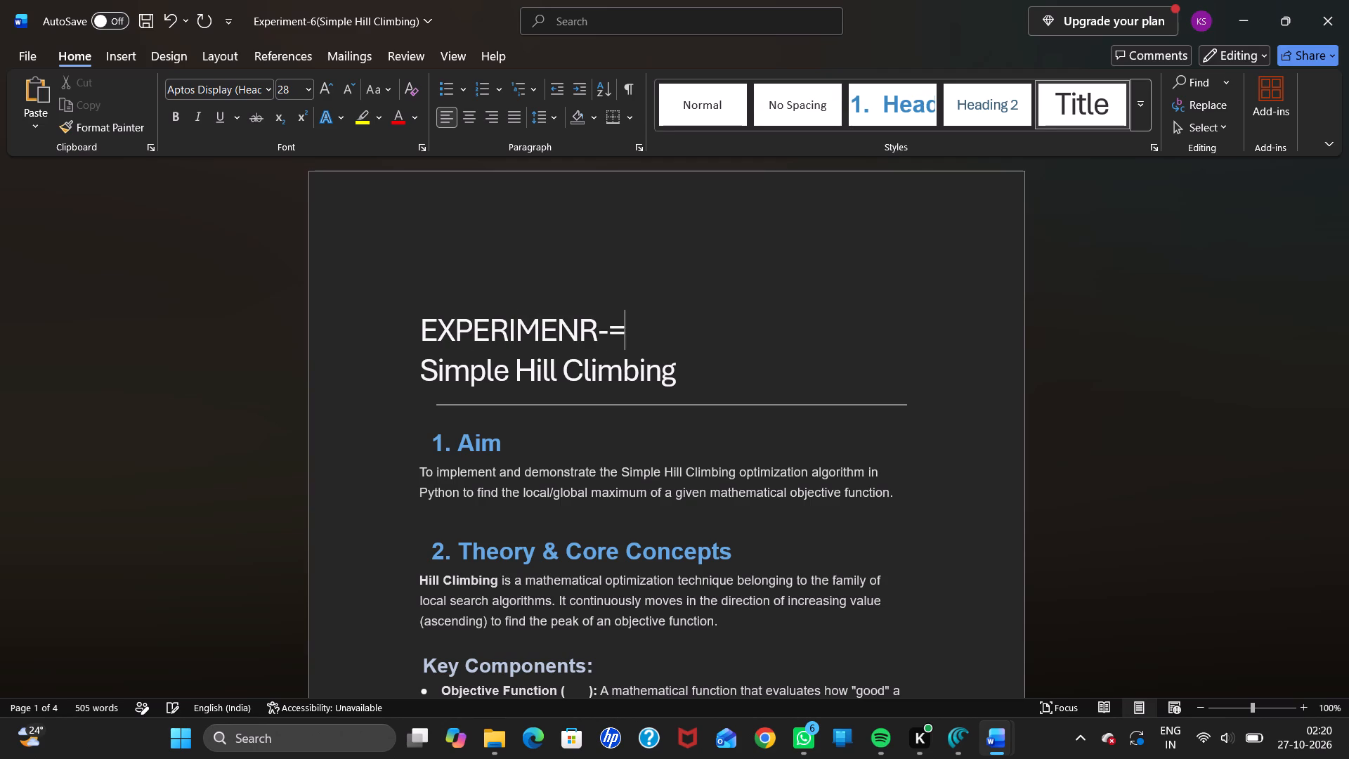
key(BackSpace)
key(BackSpace)
key(BackSpace)
key(t)
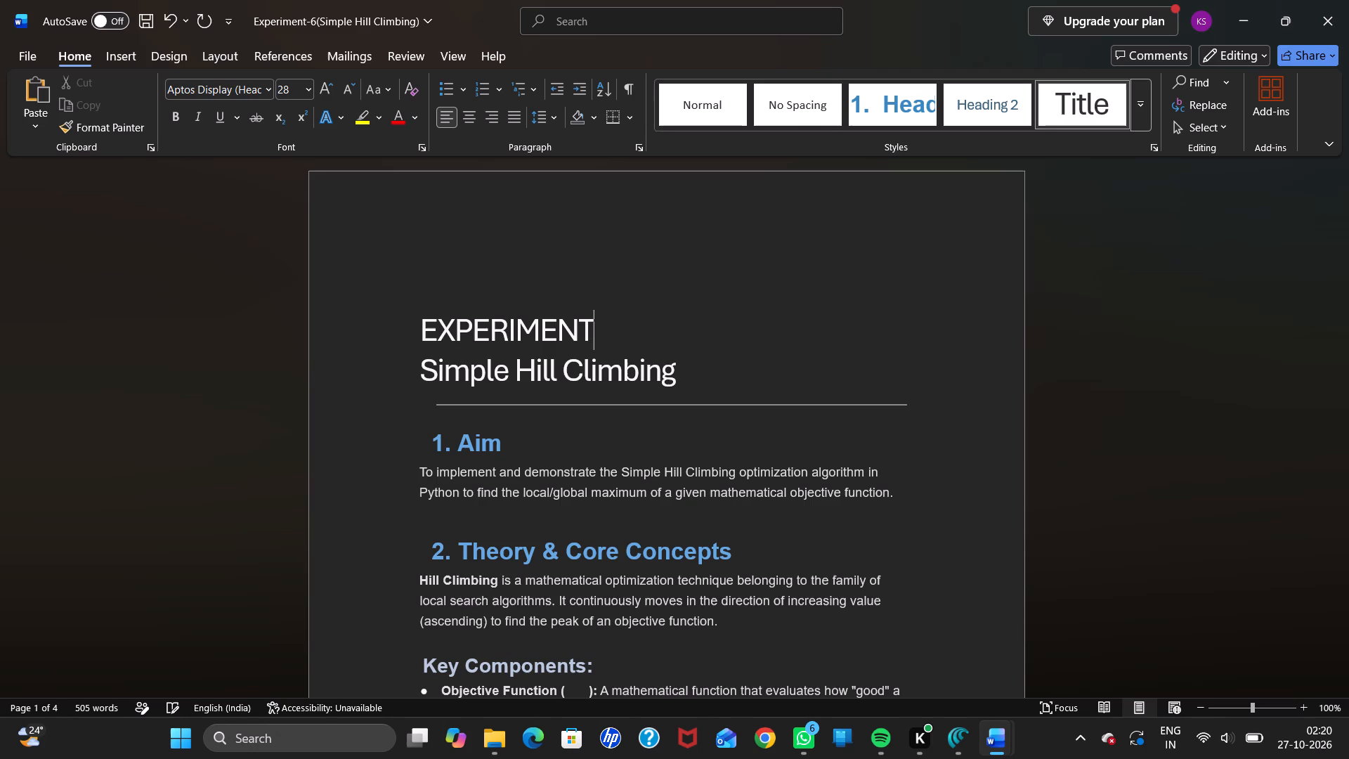
key(minus)
key(6)
key(shift+colon)
Indent the Simple Hill Climbing title line with 16 leading spaces so it sits beyond the EXPERIMENT-6: line's start.
key(Down)
key(Down)
key(Left)
key(Left)
key(Left)
key(Left)
key(Left)
key(Left)
key(Left)
key(Left)
key(Left)
key(Left)
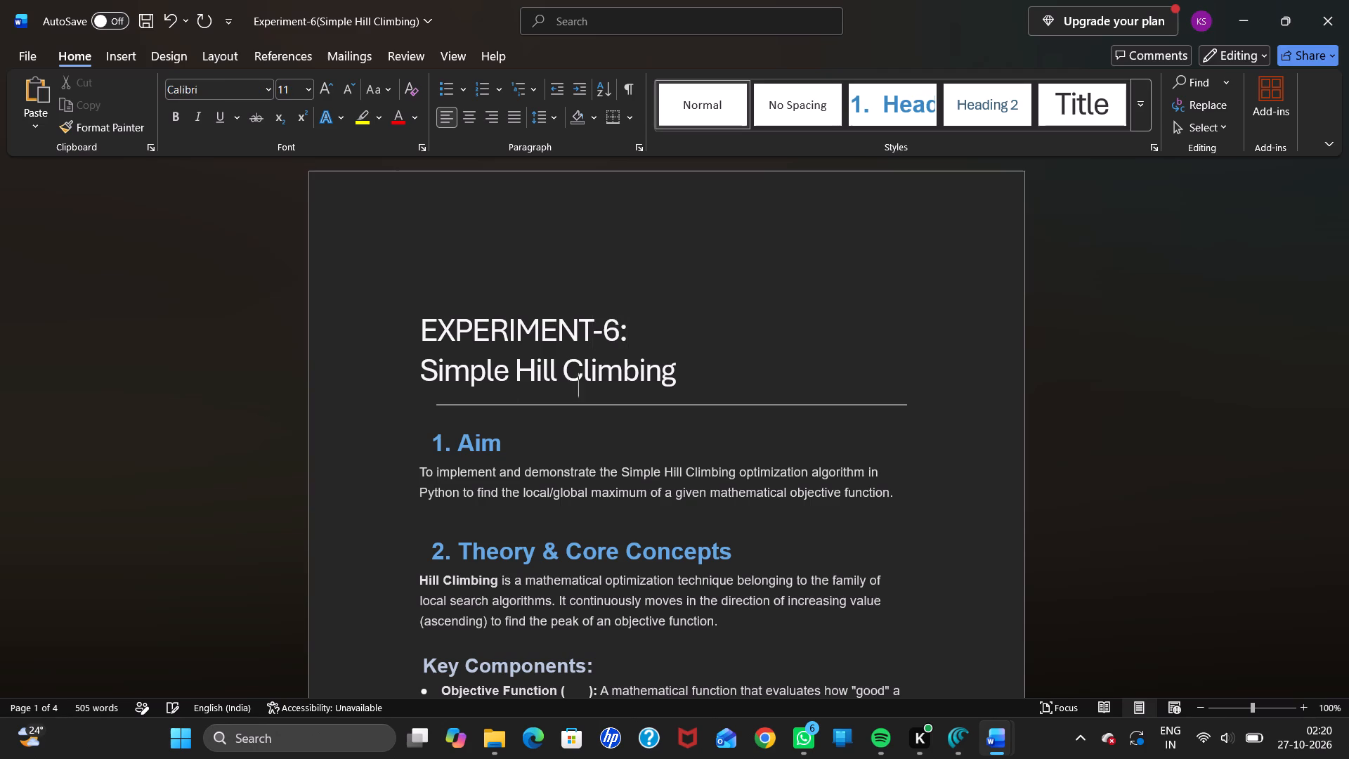
key(Left)
key(Left)
key(Left)
key(Left)
key(Left)
key(Left)
key(Left)
key(Left)
key(Left)
key(Left)
key(Left)
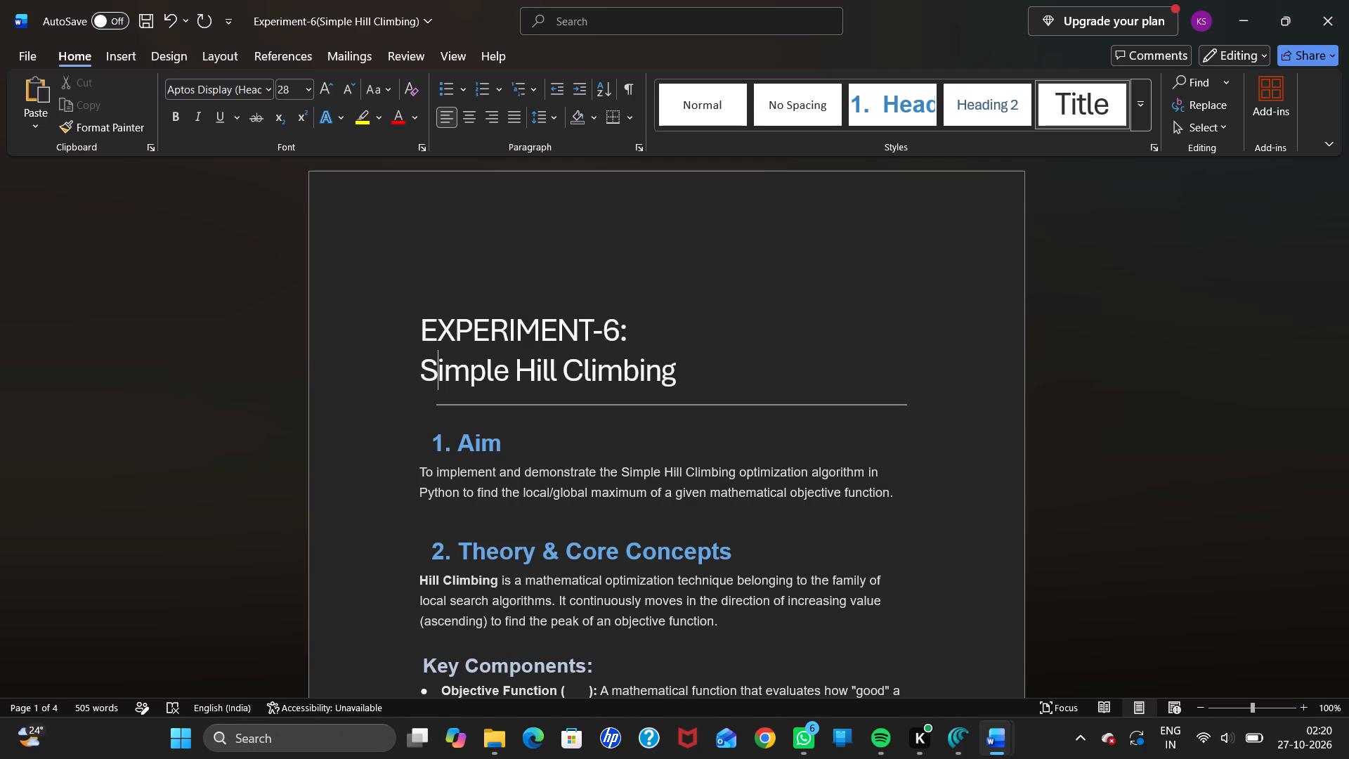
key(Left)
key(space)
key(space)
key(space)
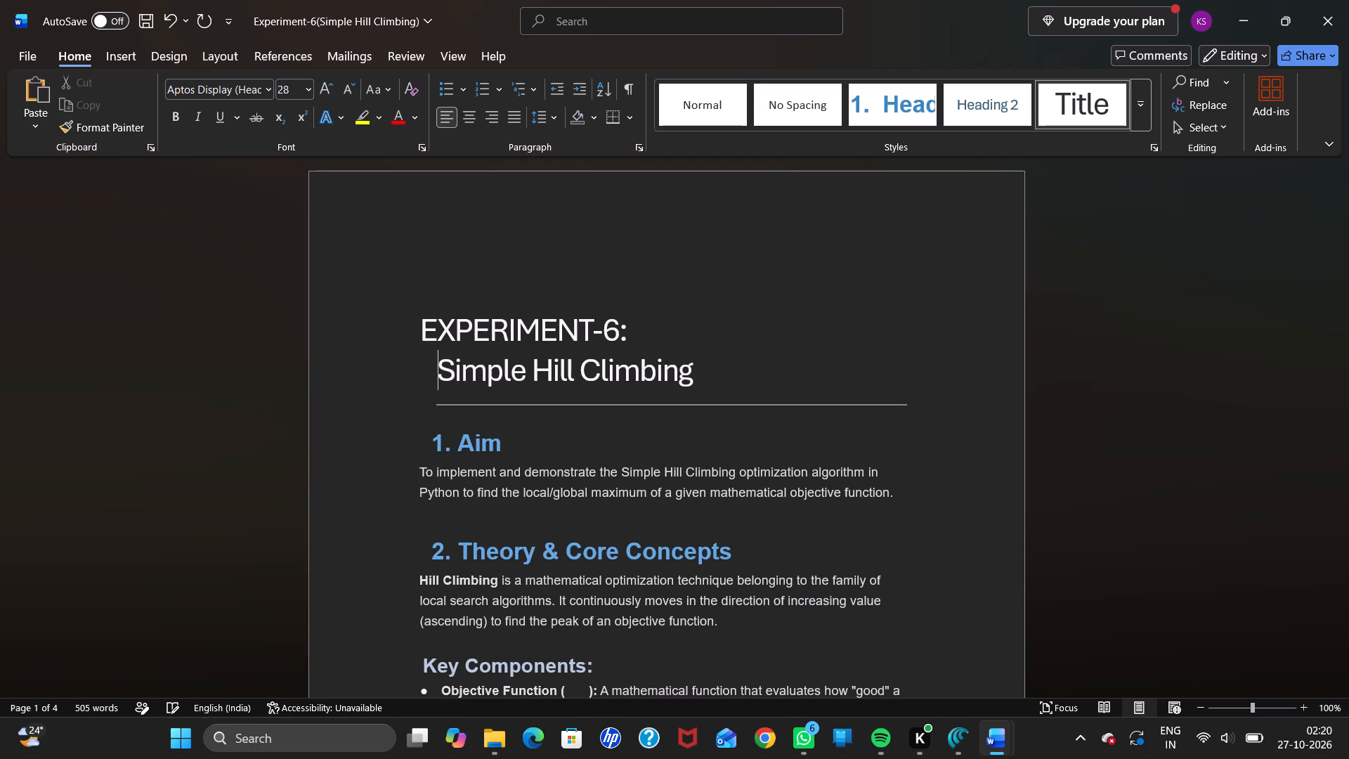
key(space)
key(space)
key(space)
key(space)
key(space)
key(space)
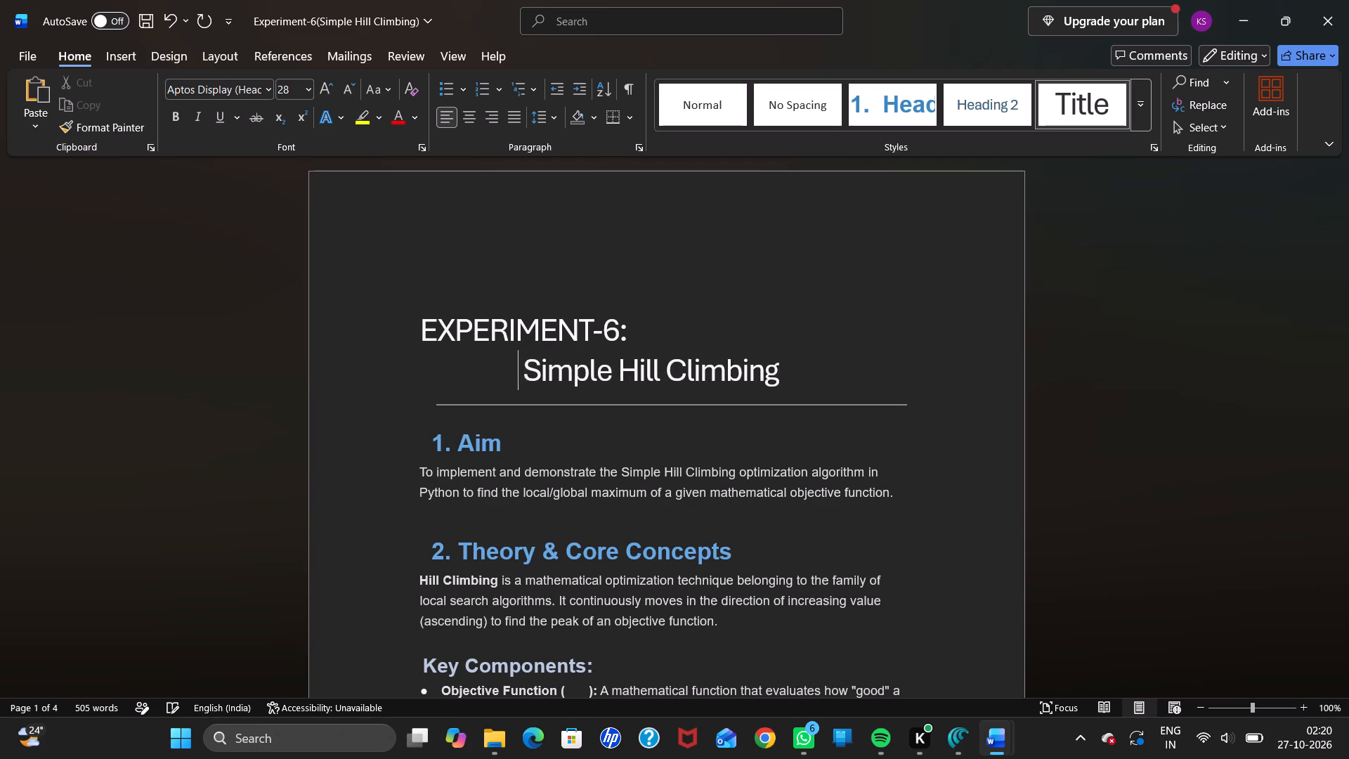
key(space)
key(space)
key(space)
key(space)
key(space)
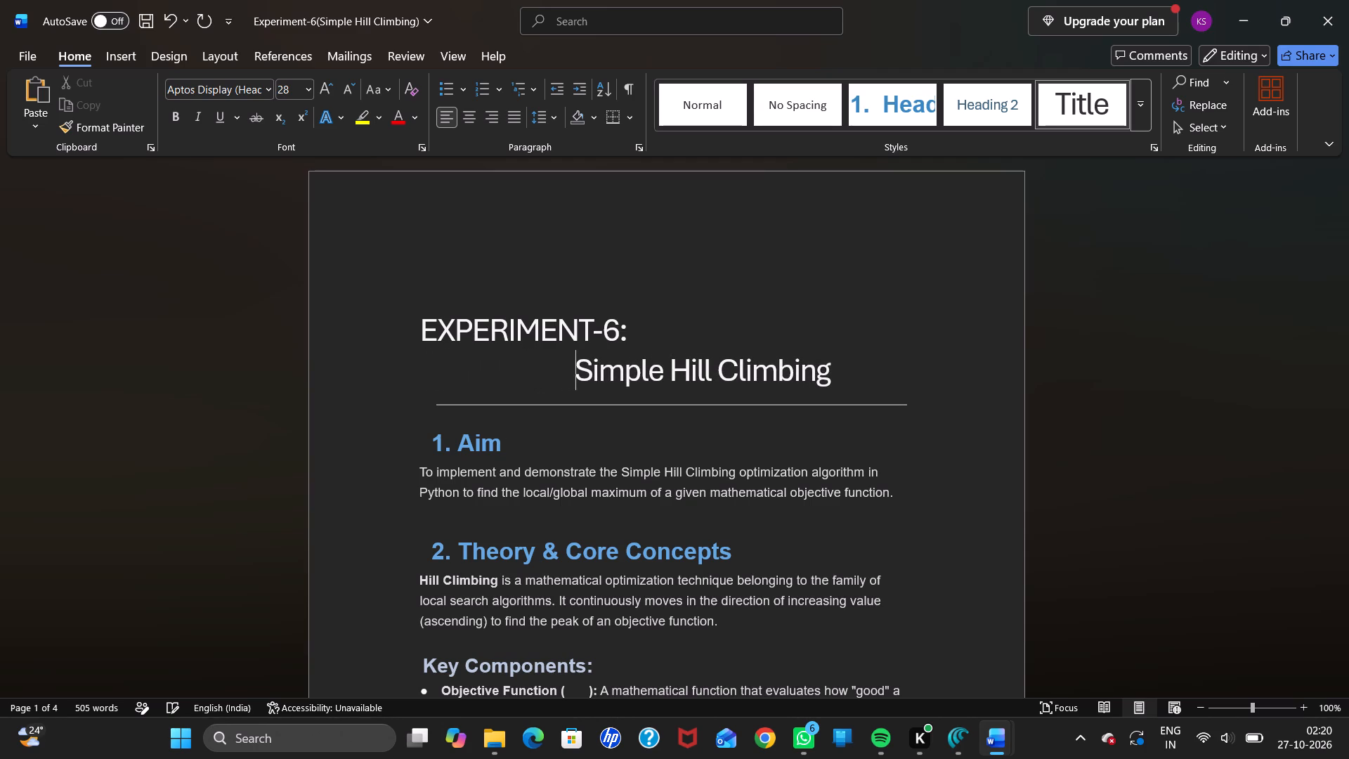
key(space)
key(space)
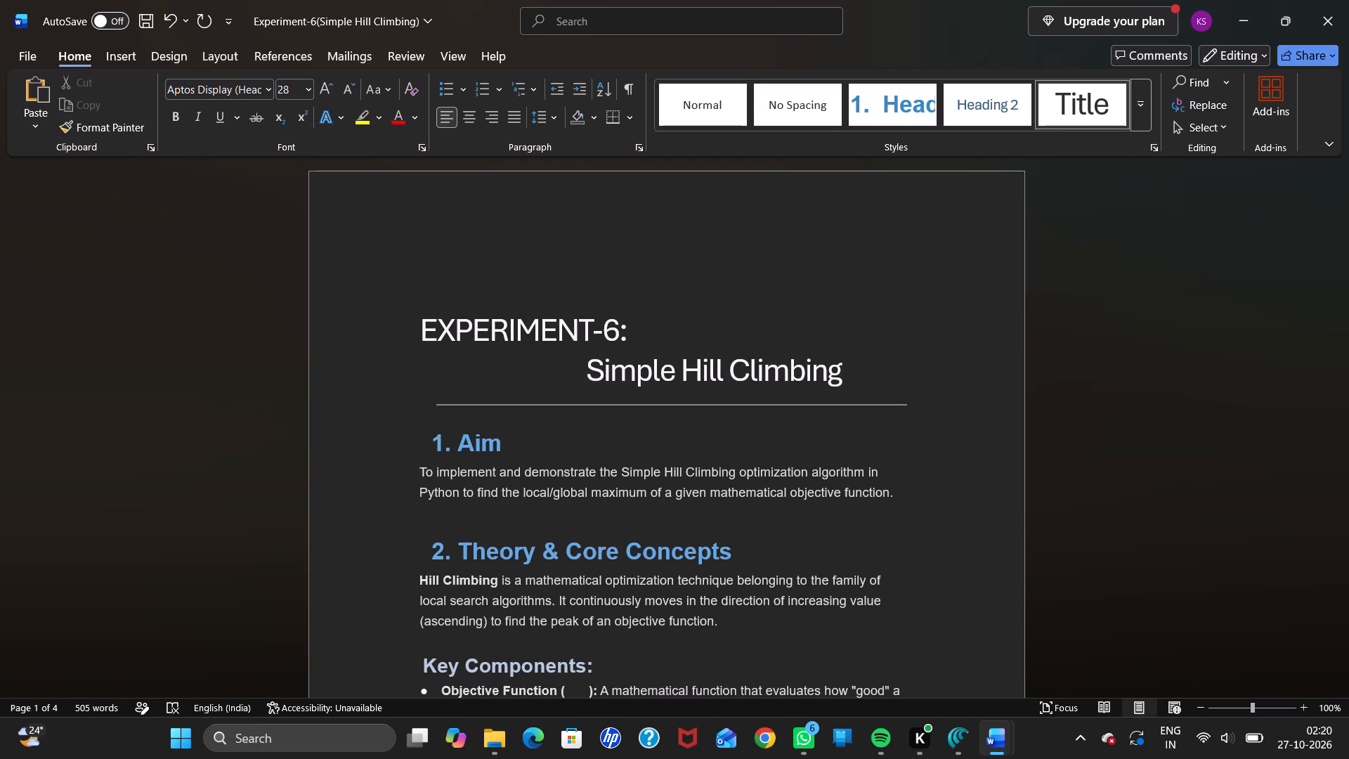
Look over the document between the title and the Python Code Analysis section to check its layout.
scroll(542, 547, down, 5)
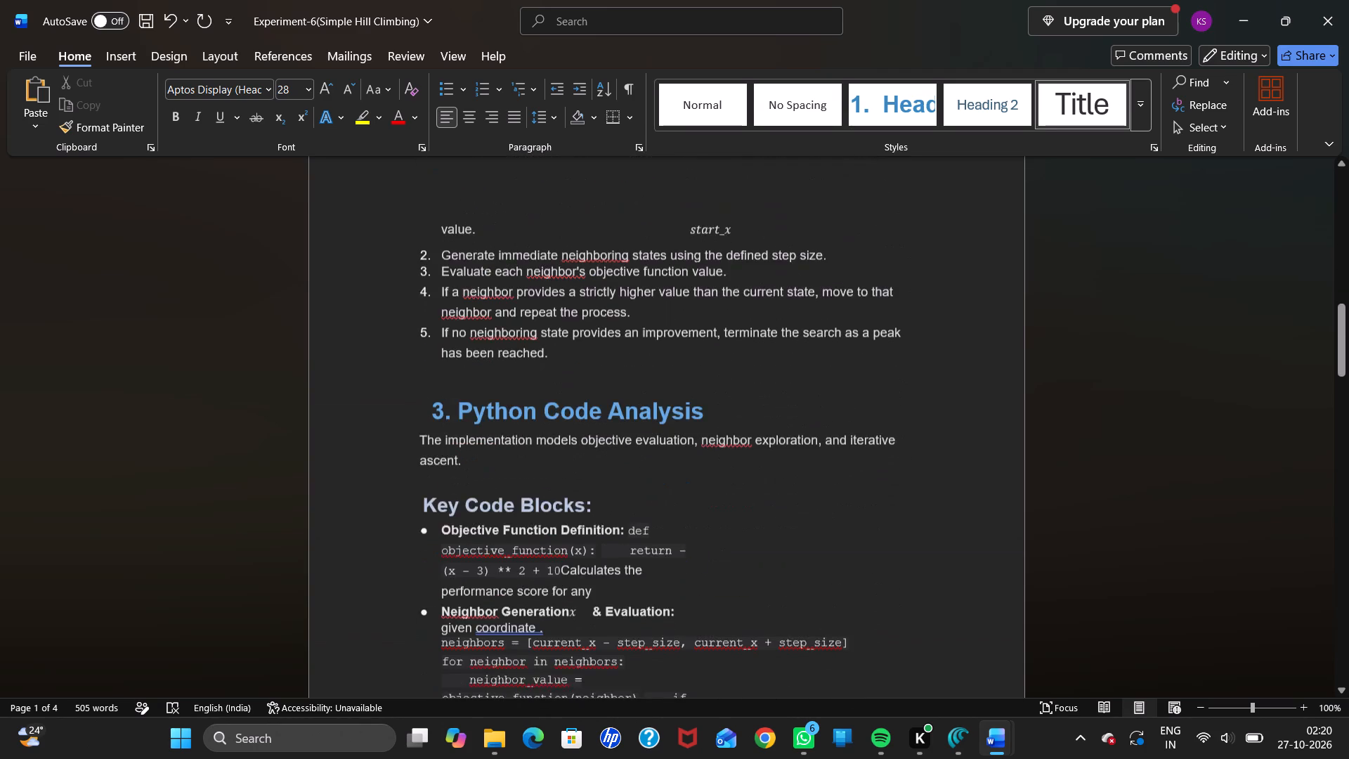
scroll(542, 547, up, 2)
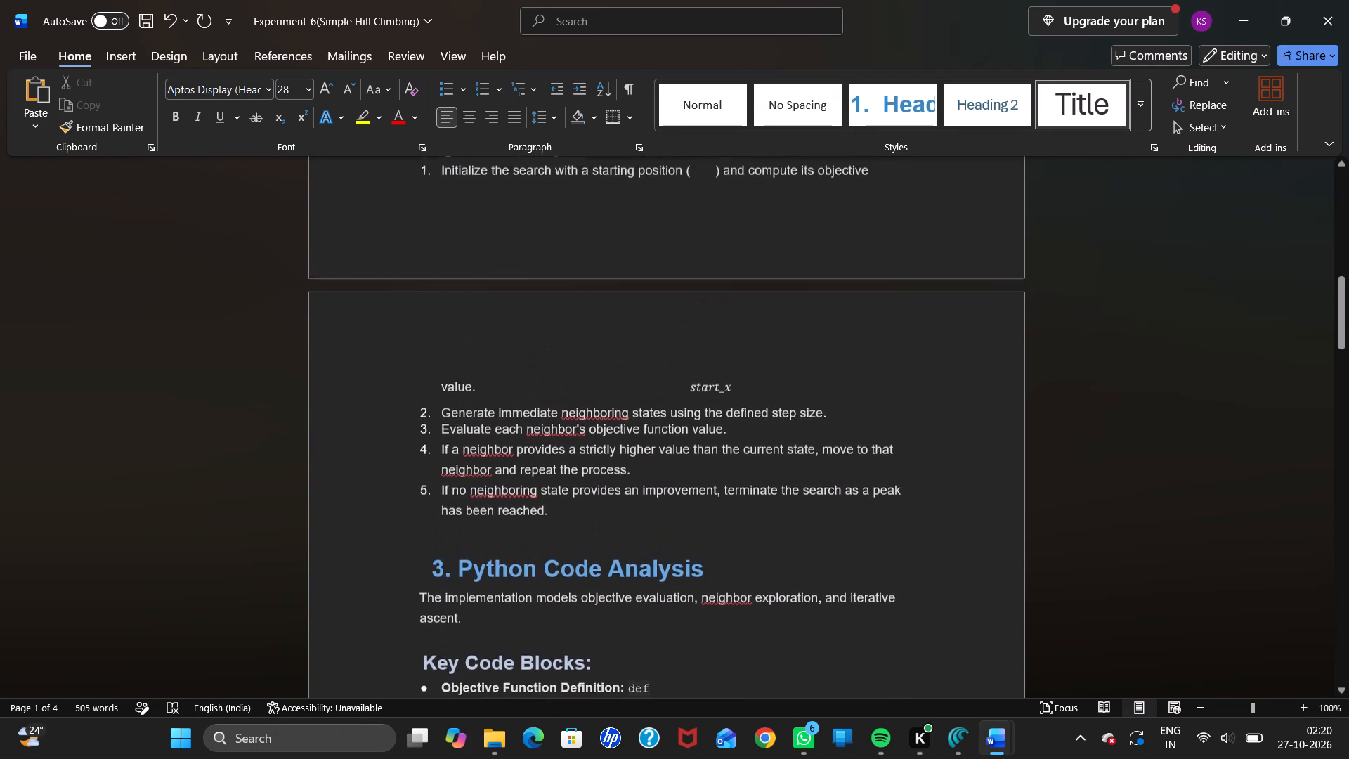
scroll(542, 547, up, 3)
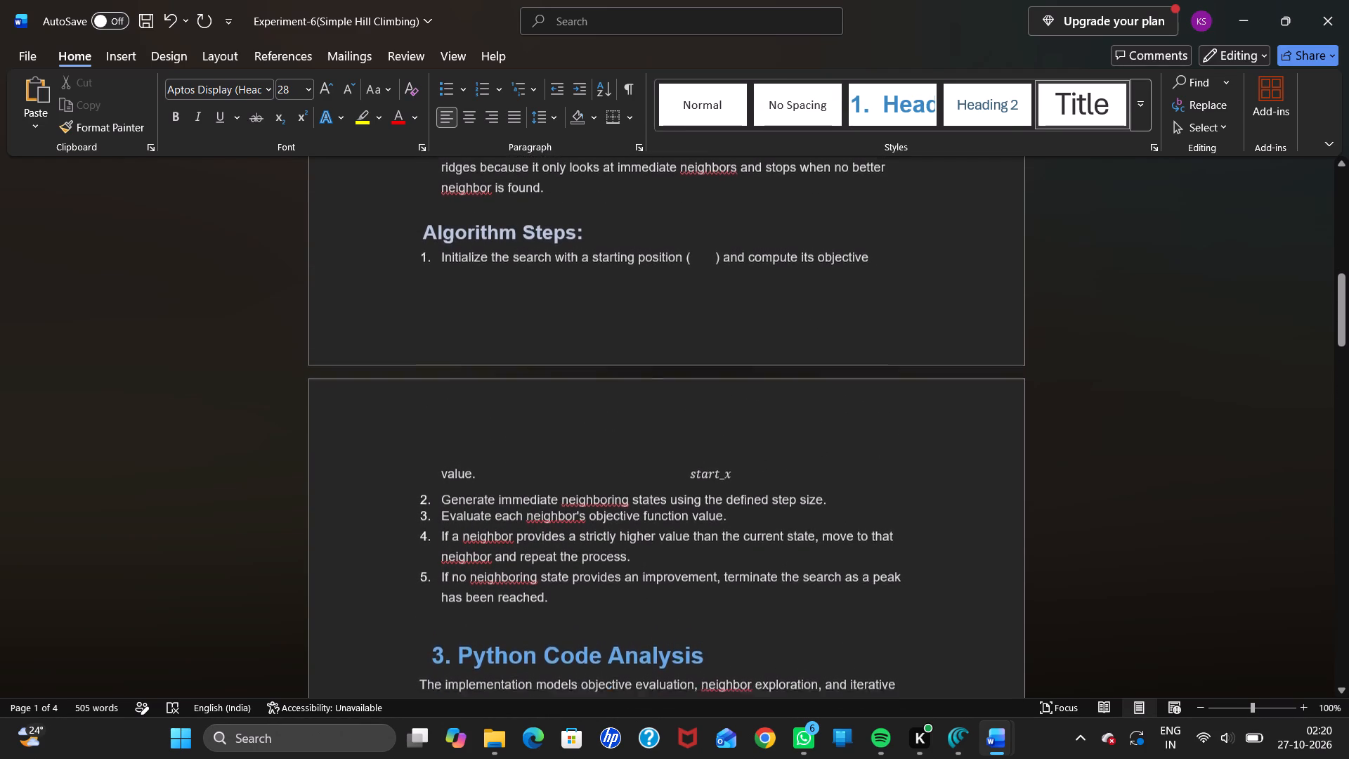
scroll(542, 547, up, 5)
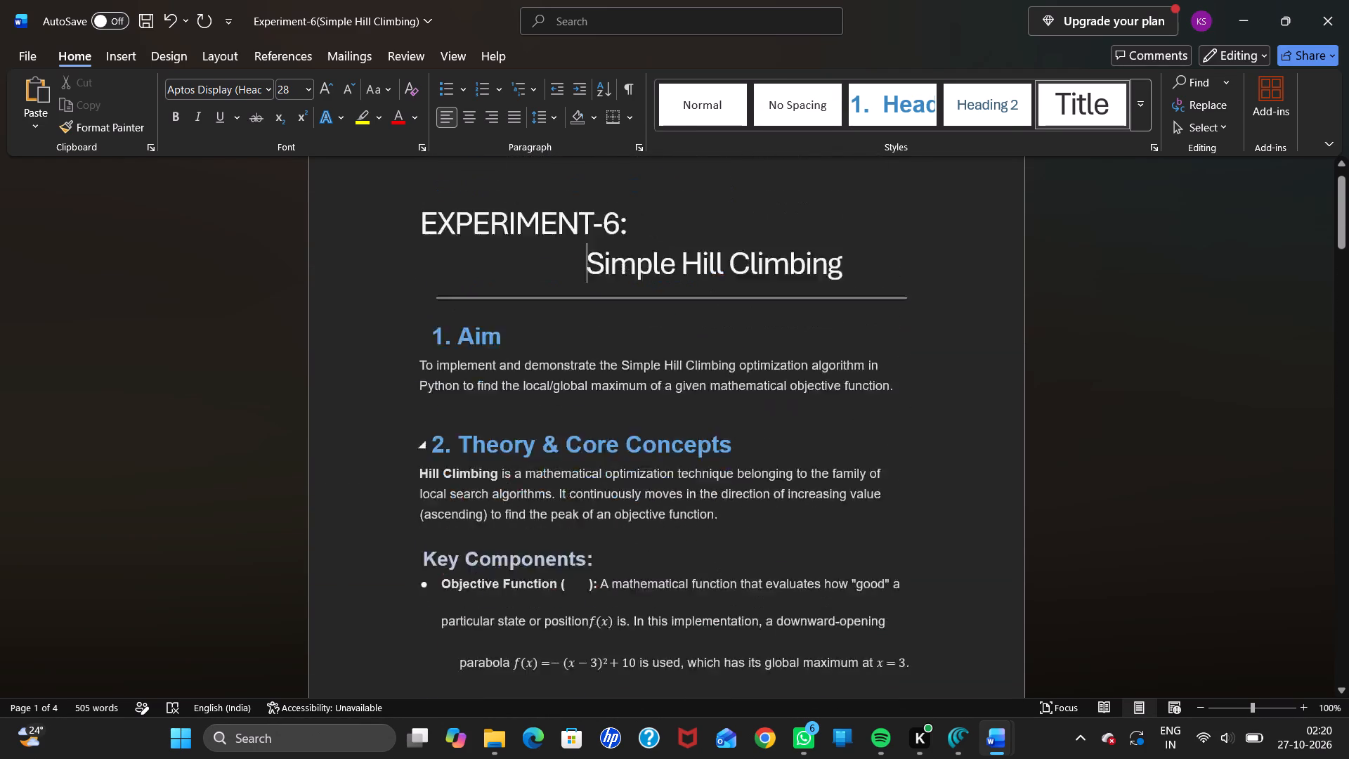
scroll(542, 547, up, 1)
Delete the blank paragraph above the EXPERIMENT-6: line so the title moves up to the top margin.
click(429, 297)
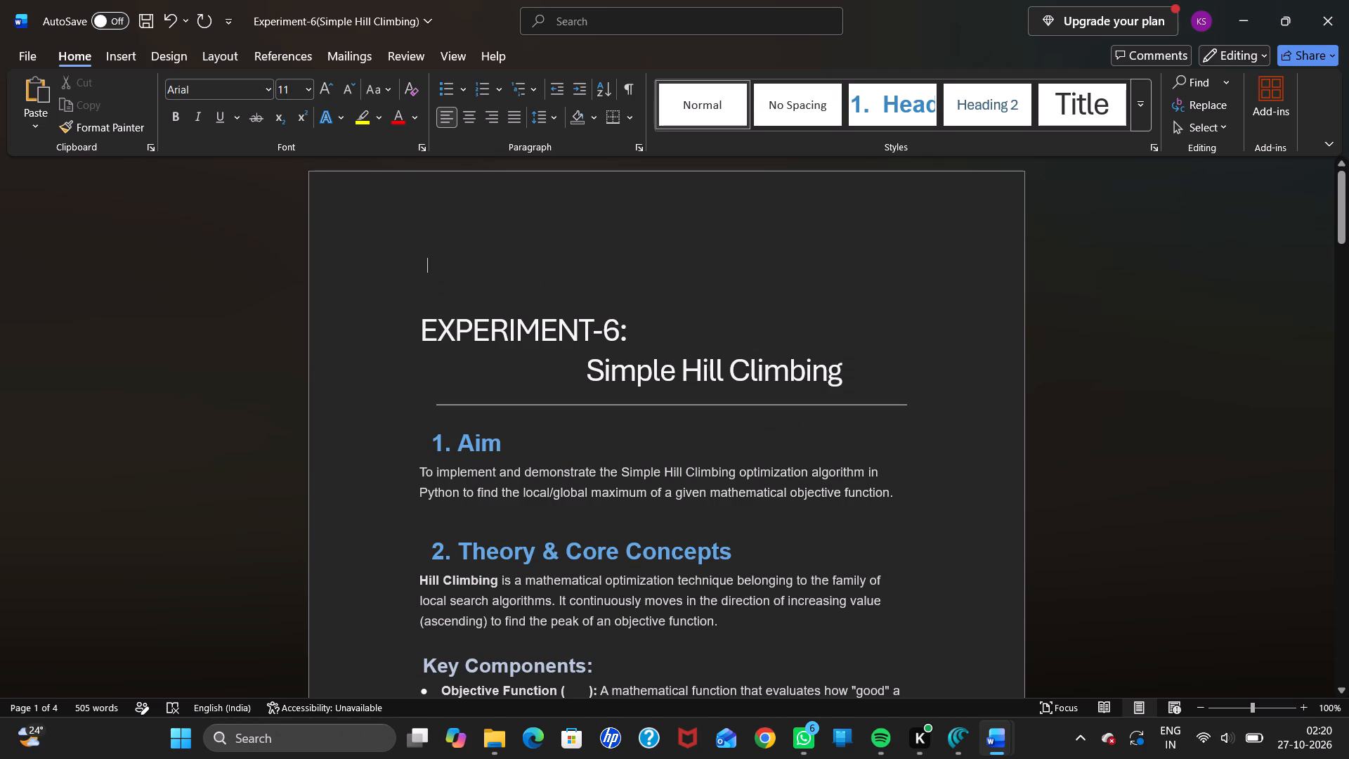
key(BackSpace)
key(BackSpace)
key(BackSpace)
key(BackSpace)
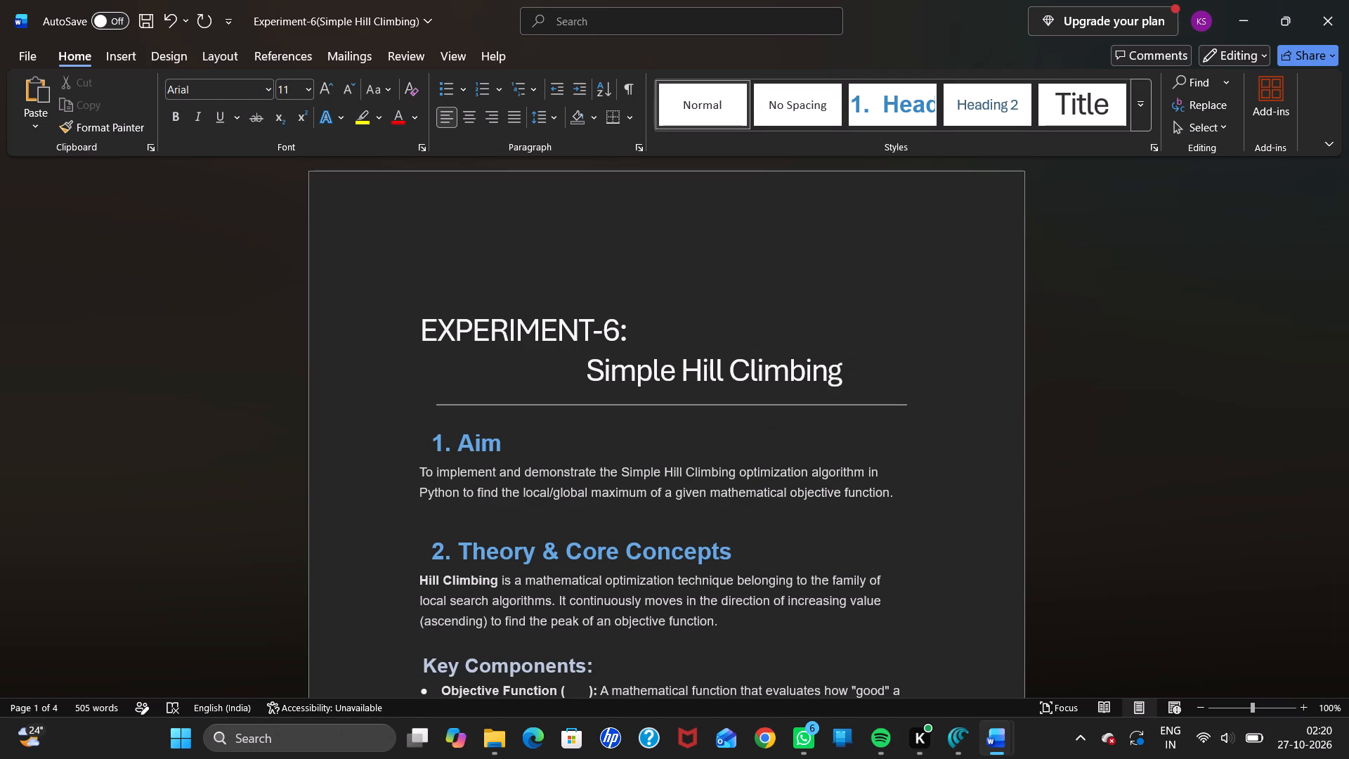
key(Up)
key(Down)
key(BackSpace)
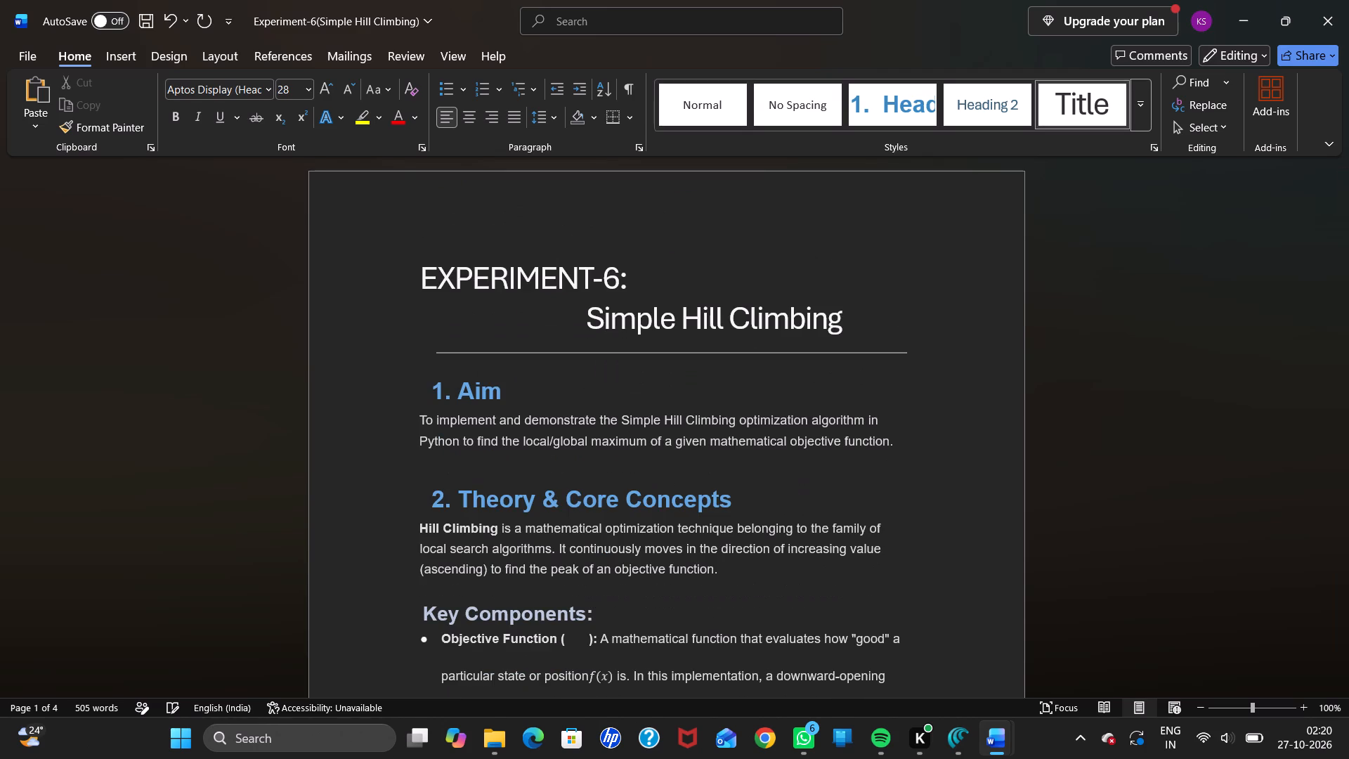
Look over the document from the EXPERIMENT-6: title through the Python Code Analysis section to check its layout.
scroll(599, 502, down, 5)
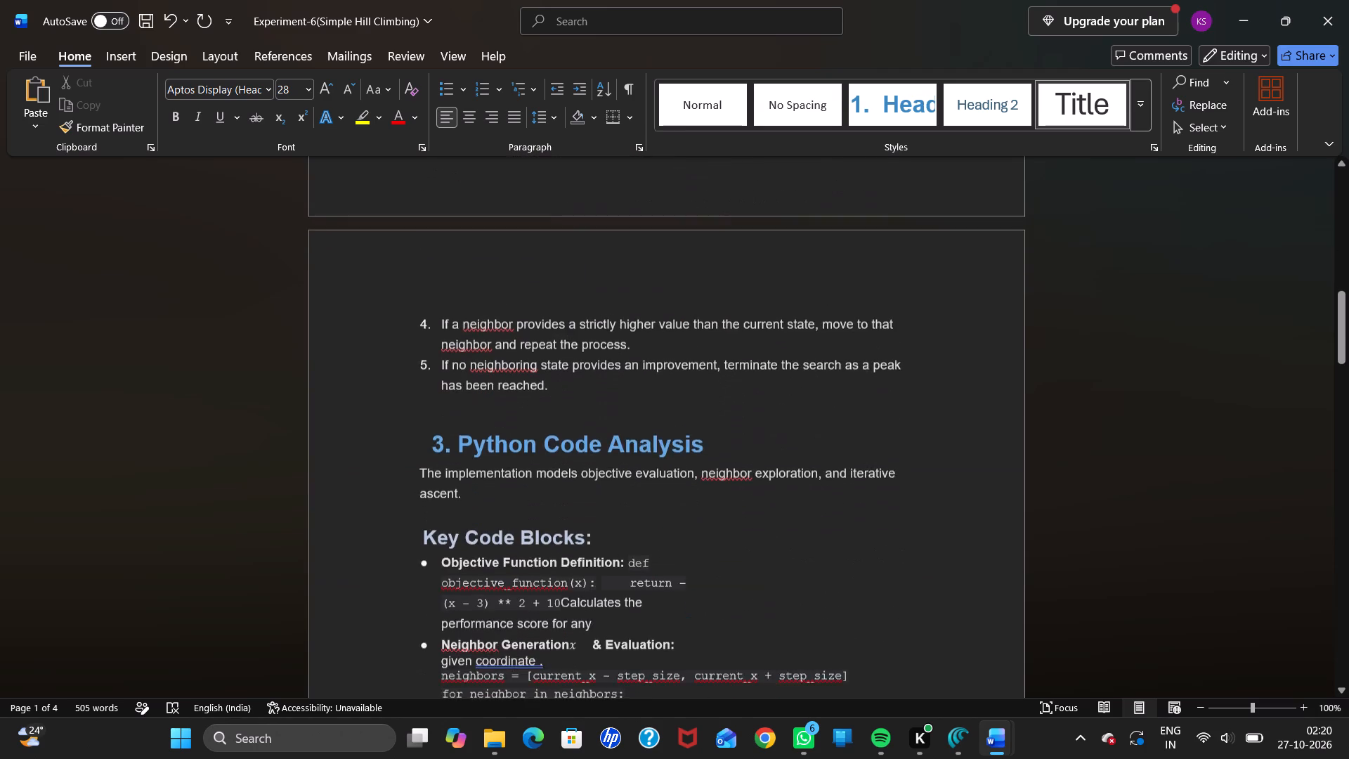
scroll(599, 502, up, 1)
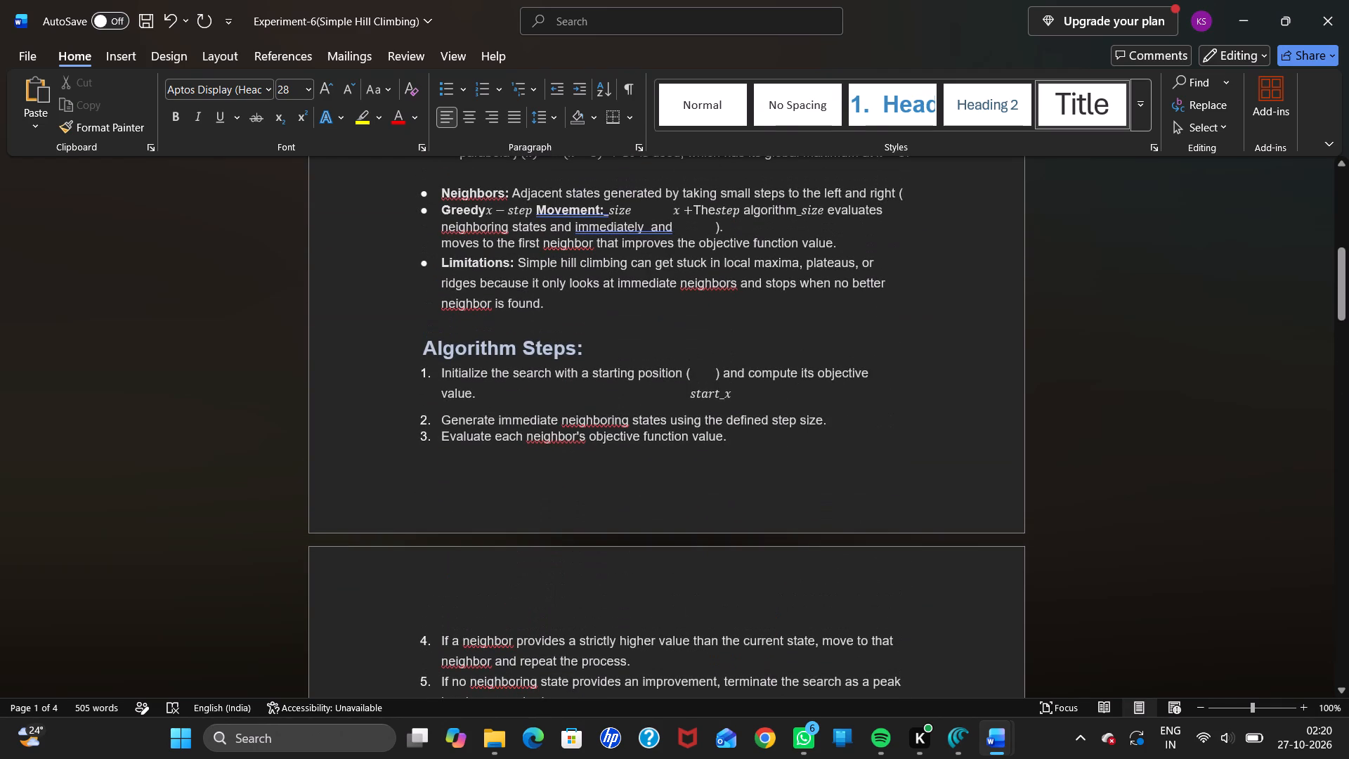
scroll(599, 502, up, 1)
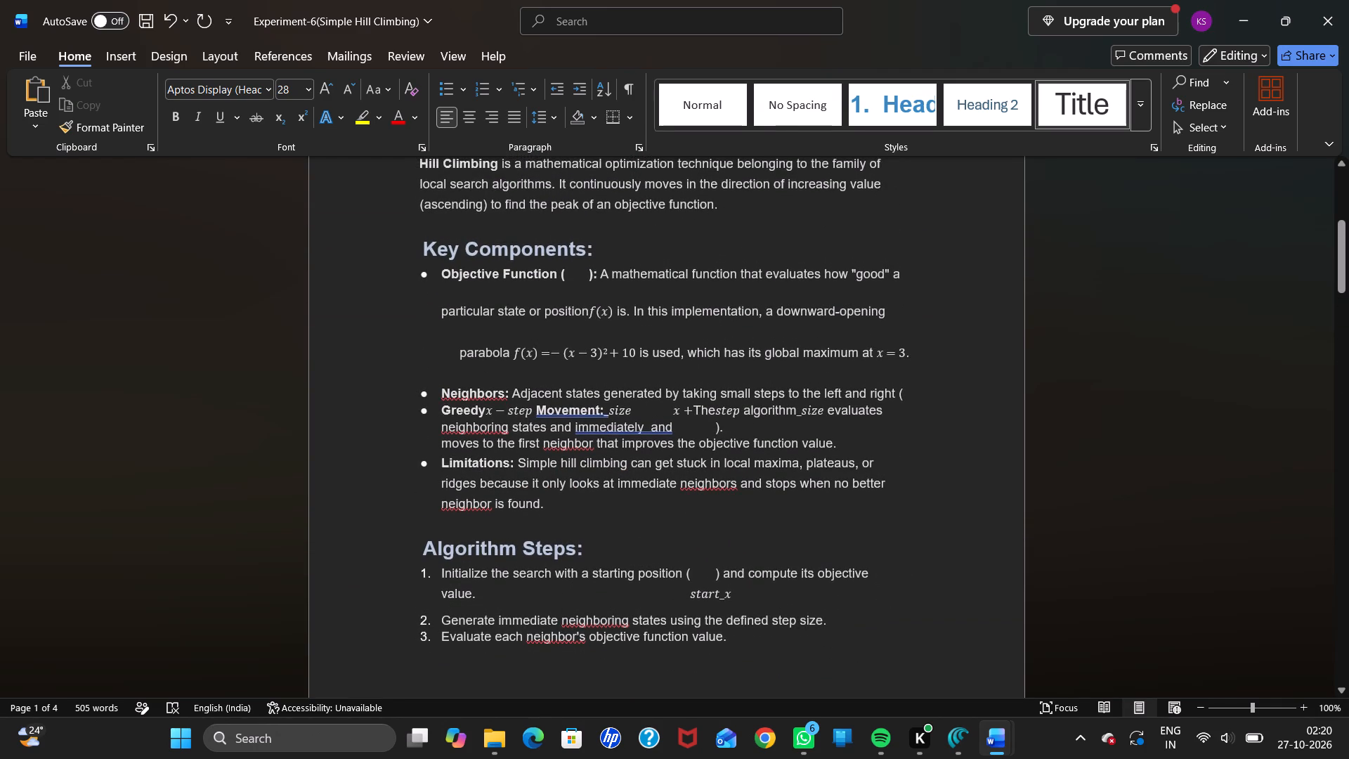
scroll(599, 502, up, 4)
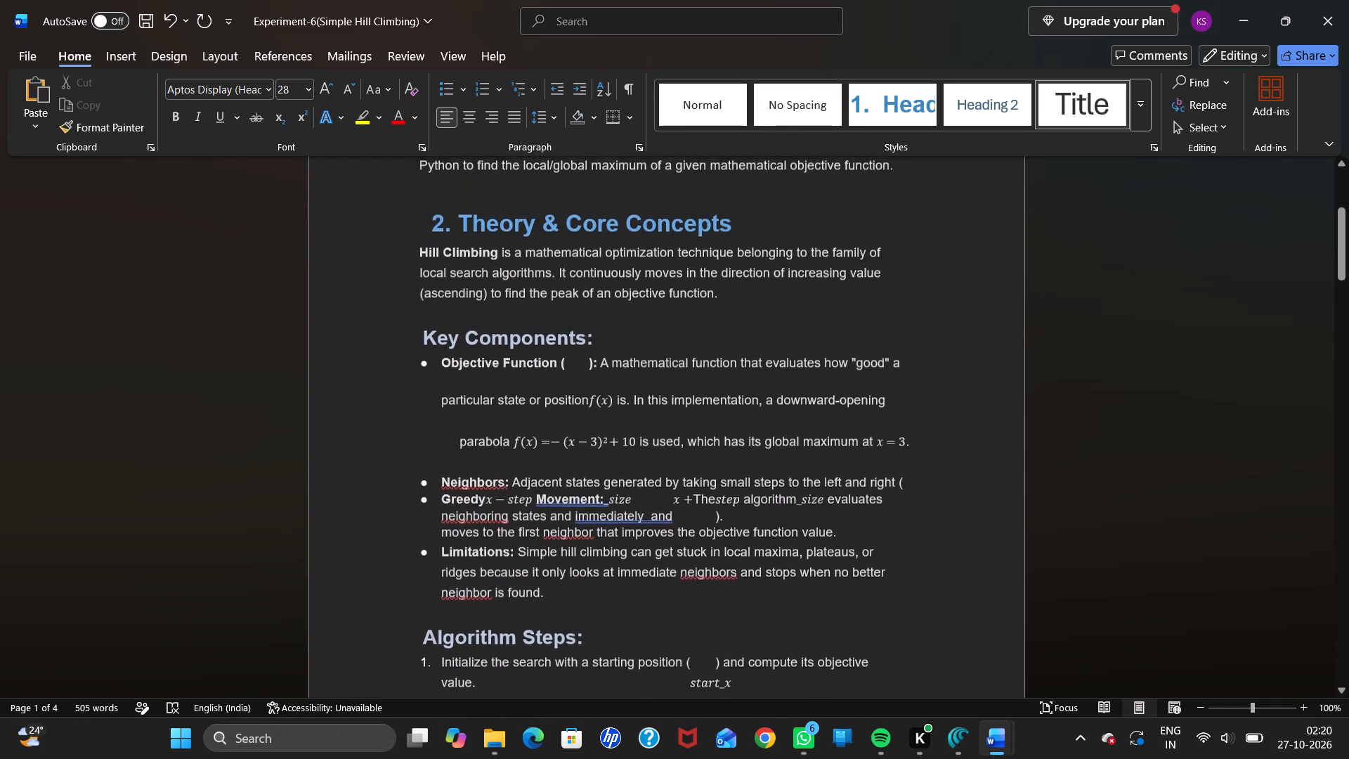
scroll(599, 502, up, 5)
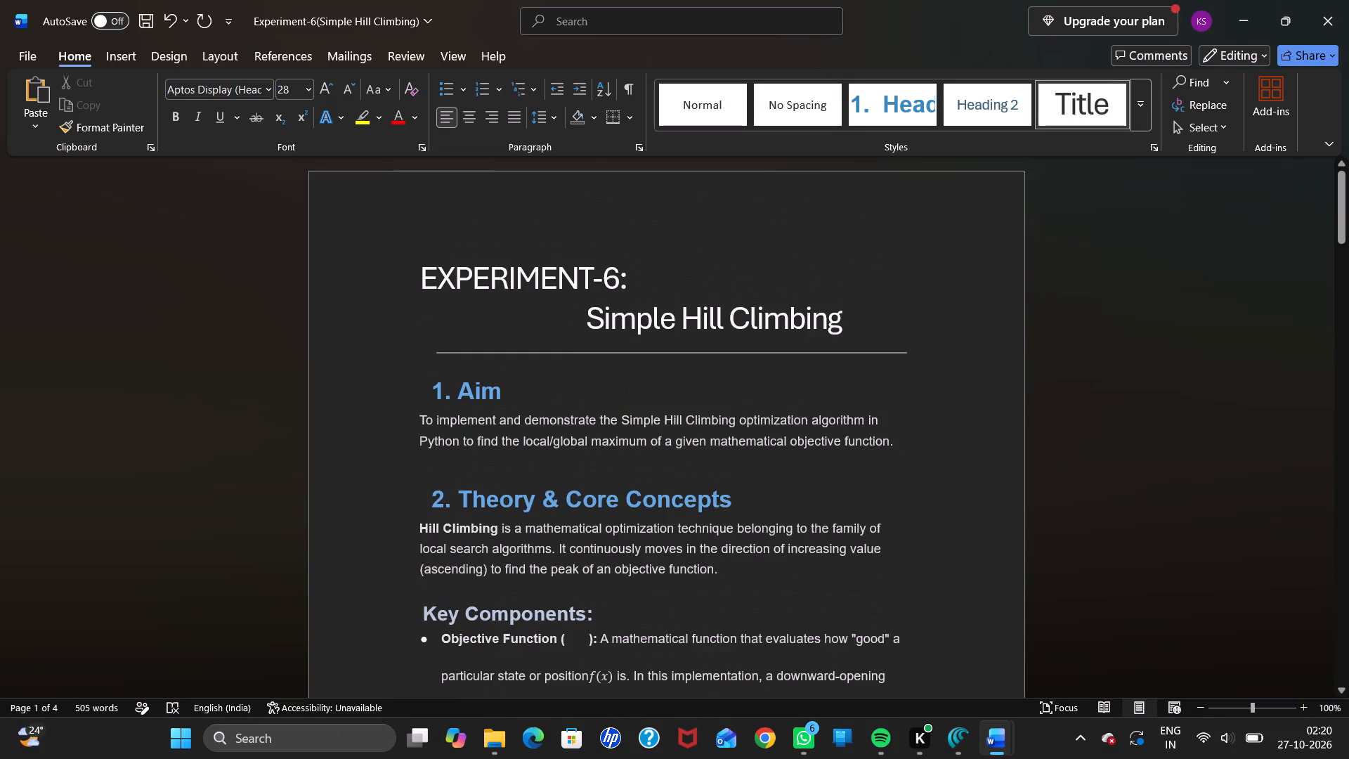
Turn on AutoSave for the Experiment-6 document by uploading it to the OneDrive - Personal account.
click(1317, 54)
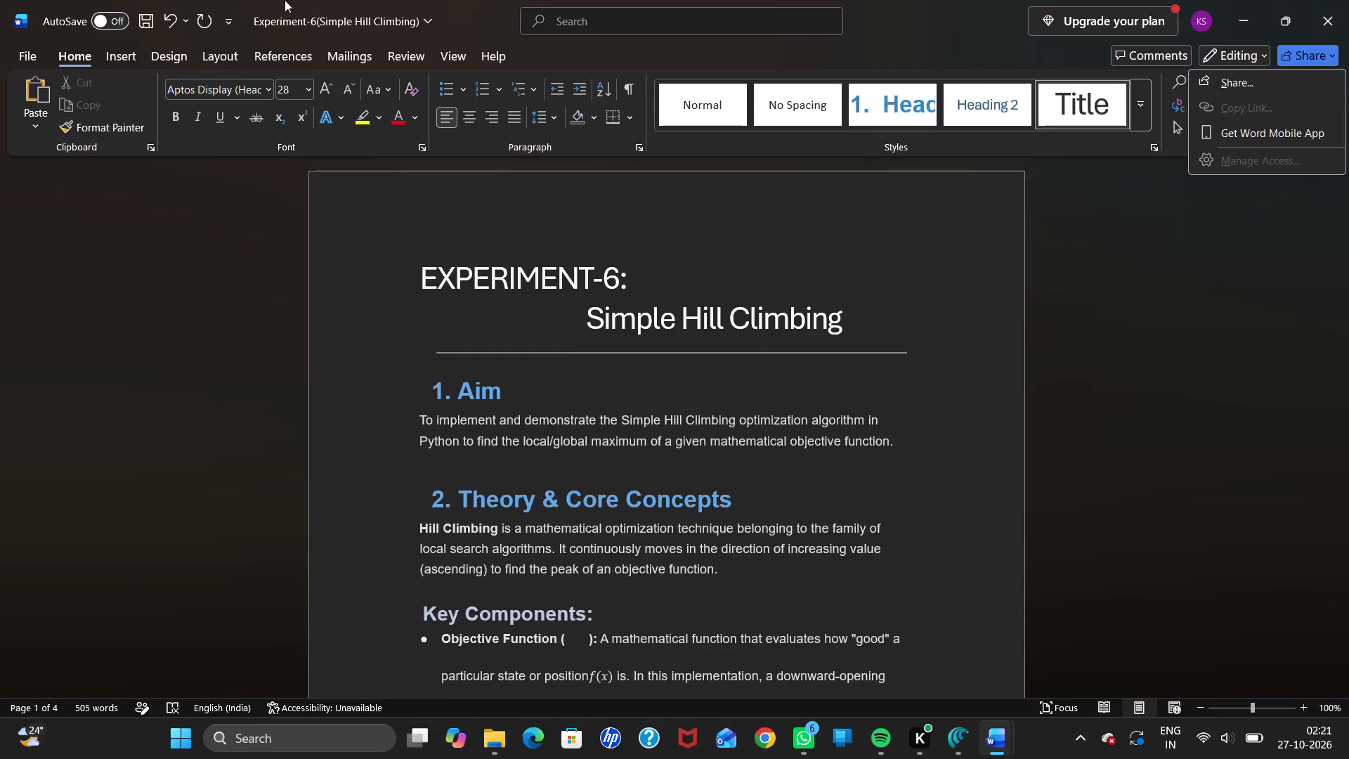
click(110, 14)
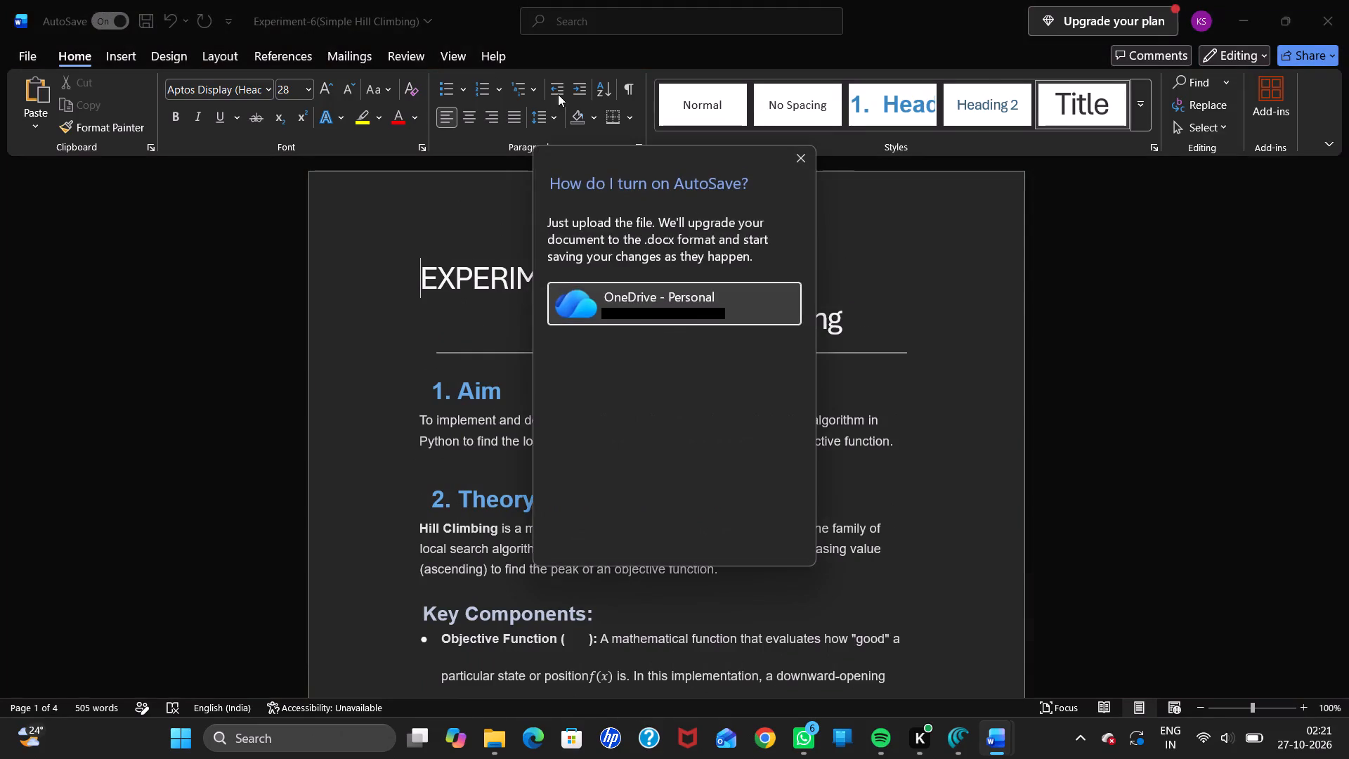
click(703, 290)
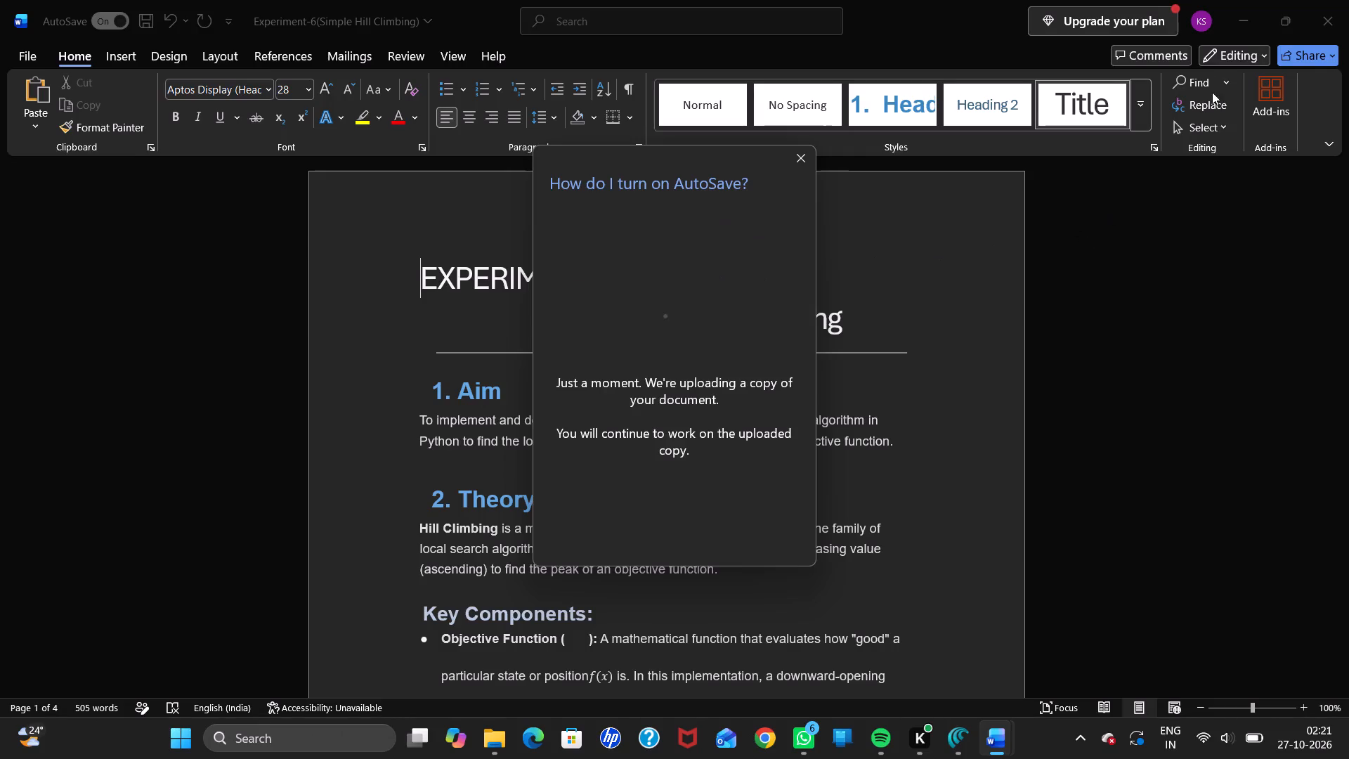
Copy the OneDrive sharing link of the Experiment-6(Simple Hill Climbing) document.
click(1313, 60)
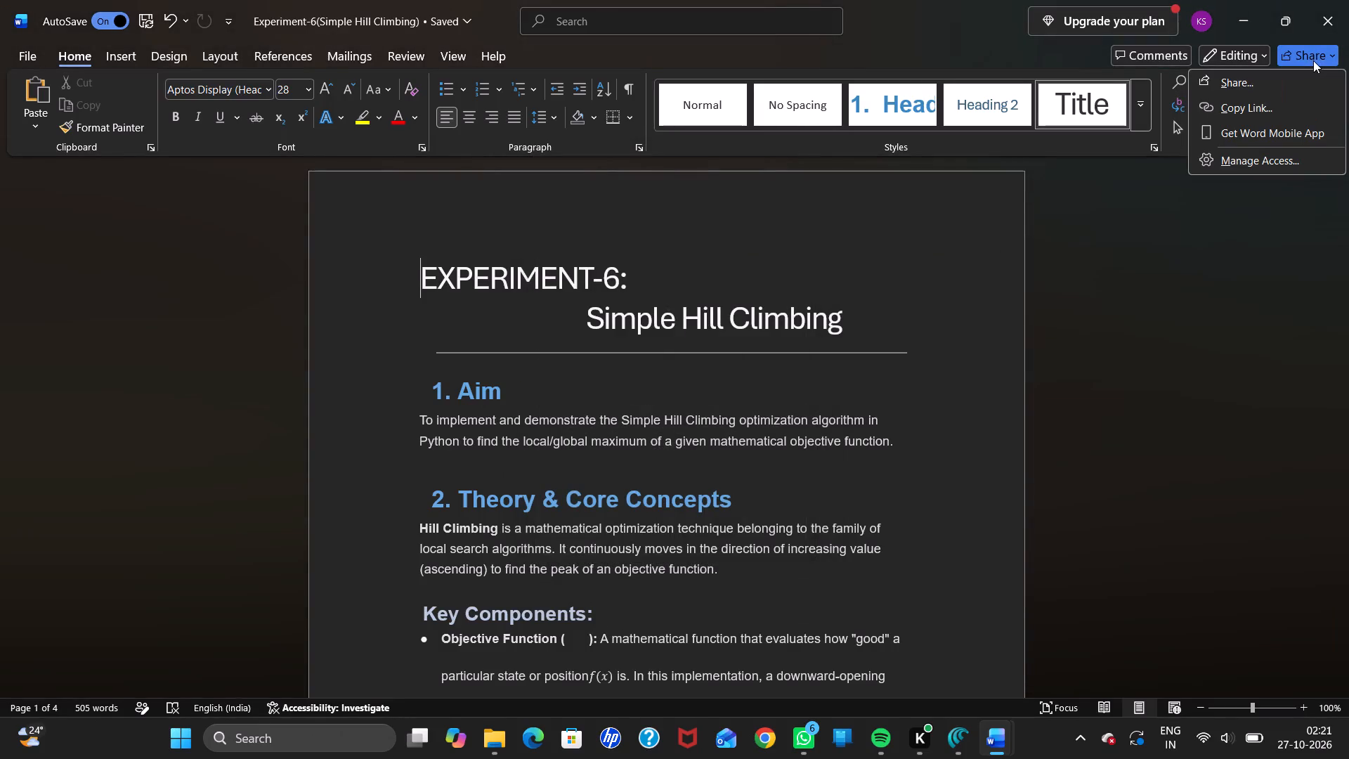
click(1291, 119)
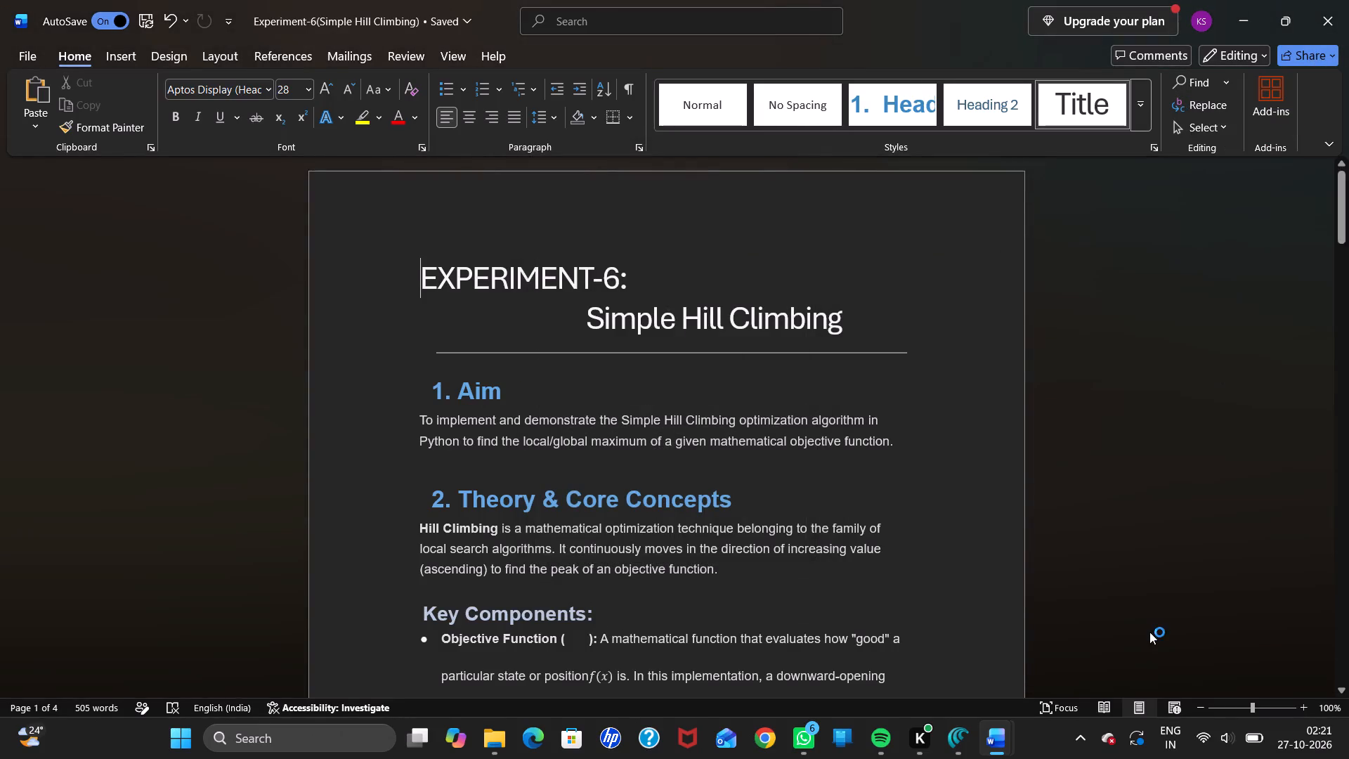
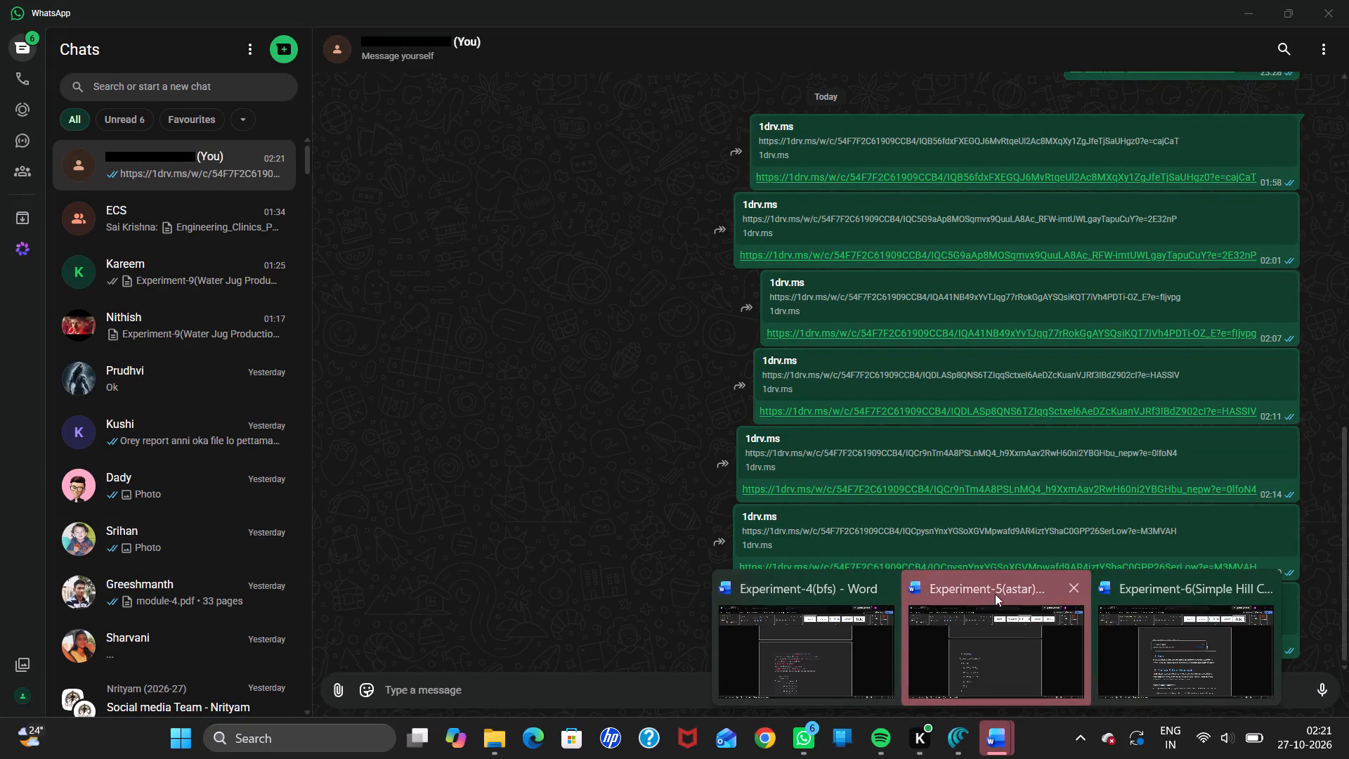
Try to close the Experiment-5(astar) document from WhatsApp, and switch to the Experiment-6(Simple Hill Climbing) document in Word.
click(1077, 584)
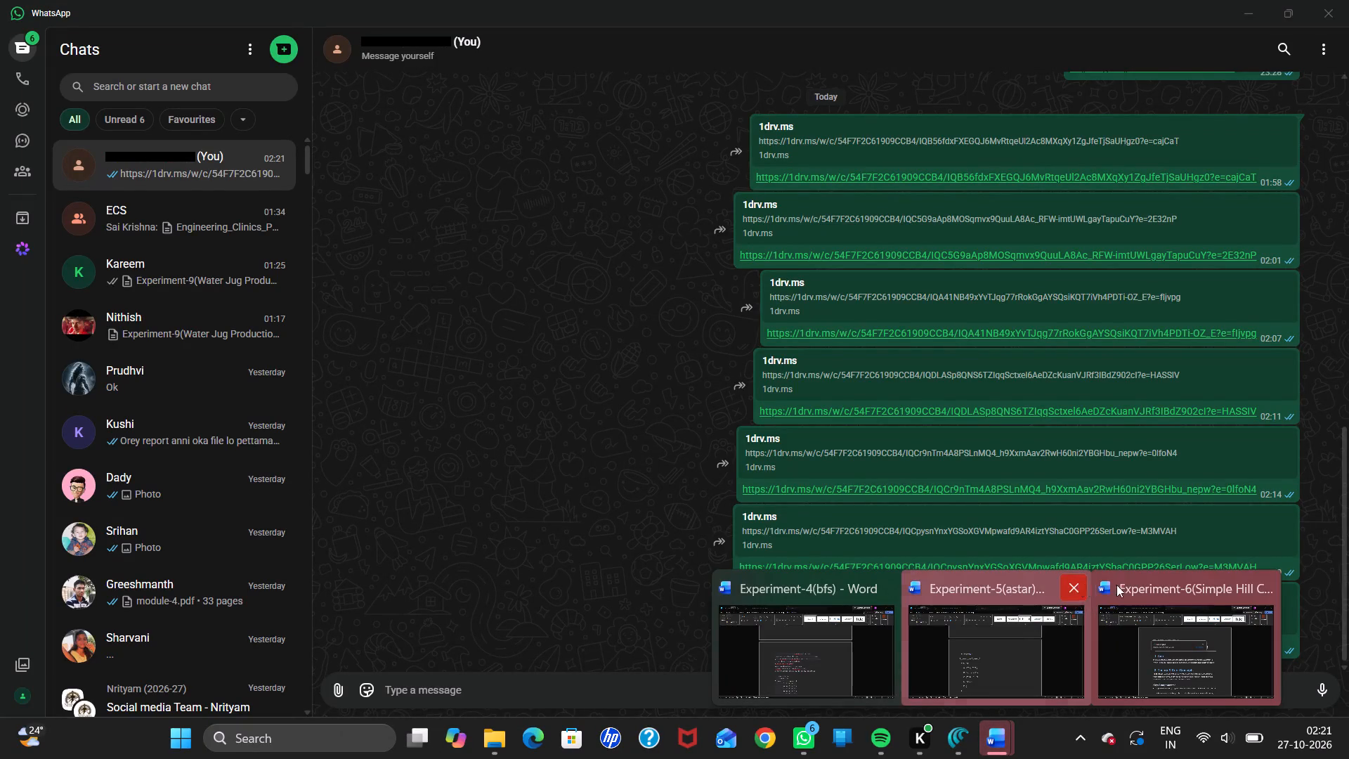
click(1180, 650)
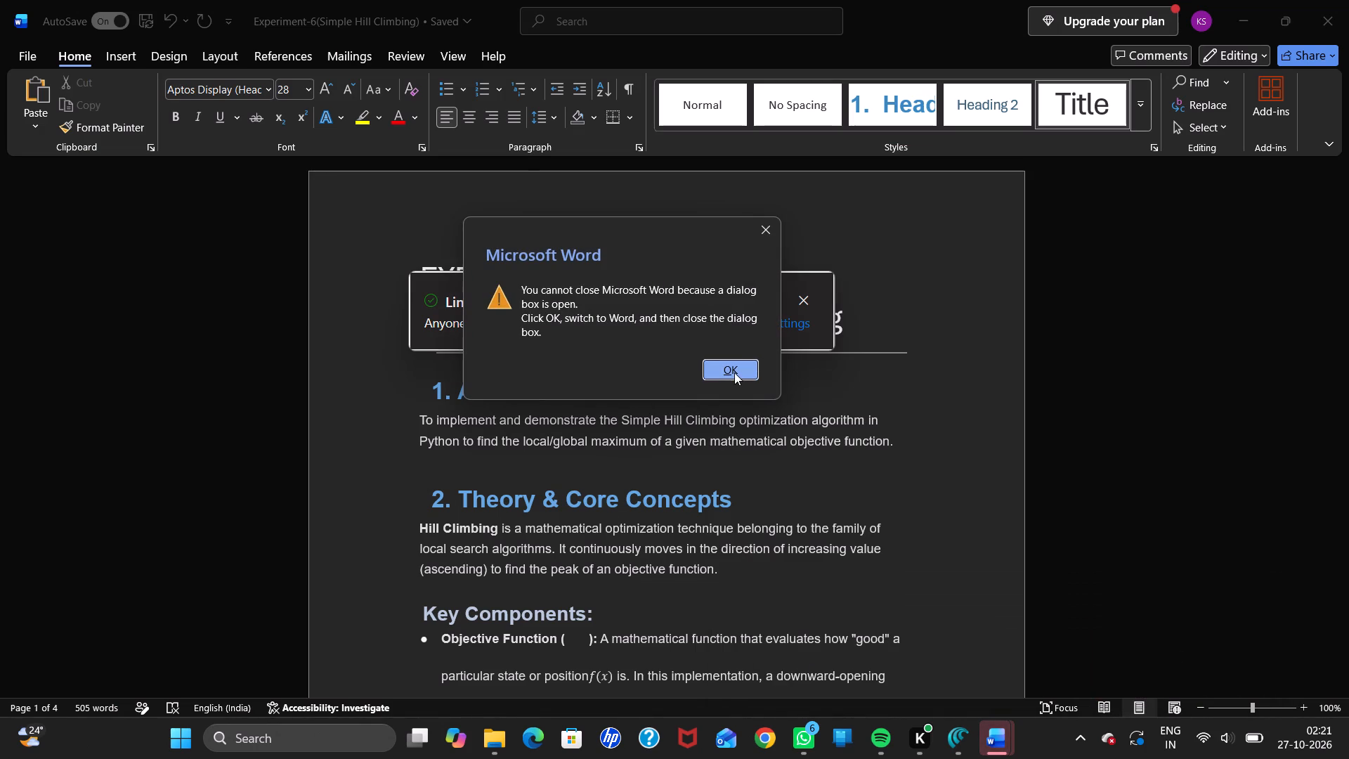
click(719, 360)
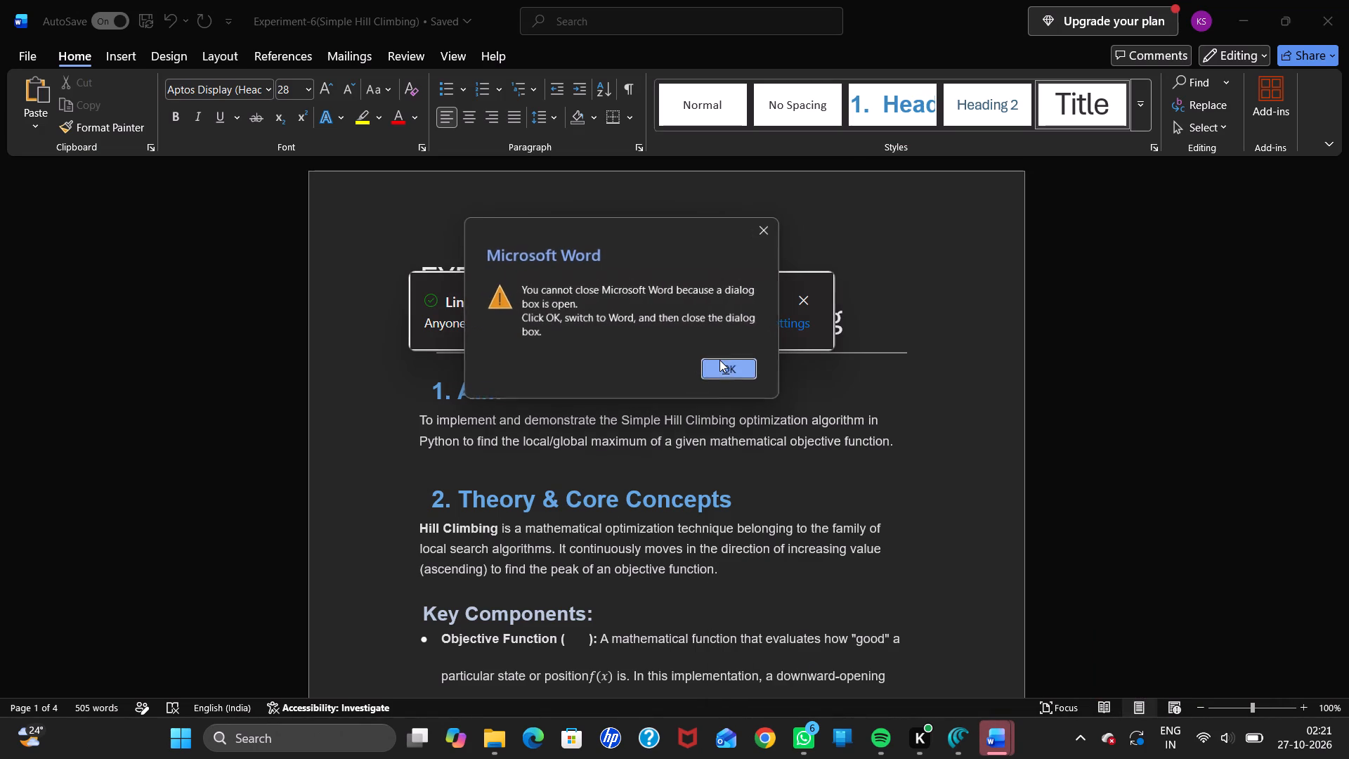
click(719, 360)
click(719, 360)
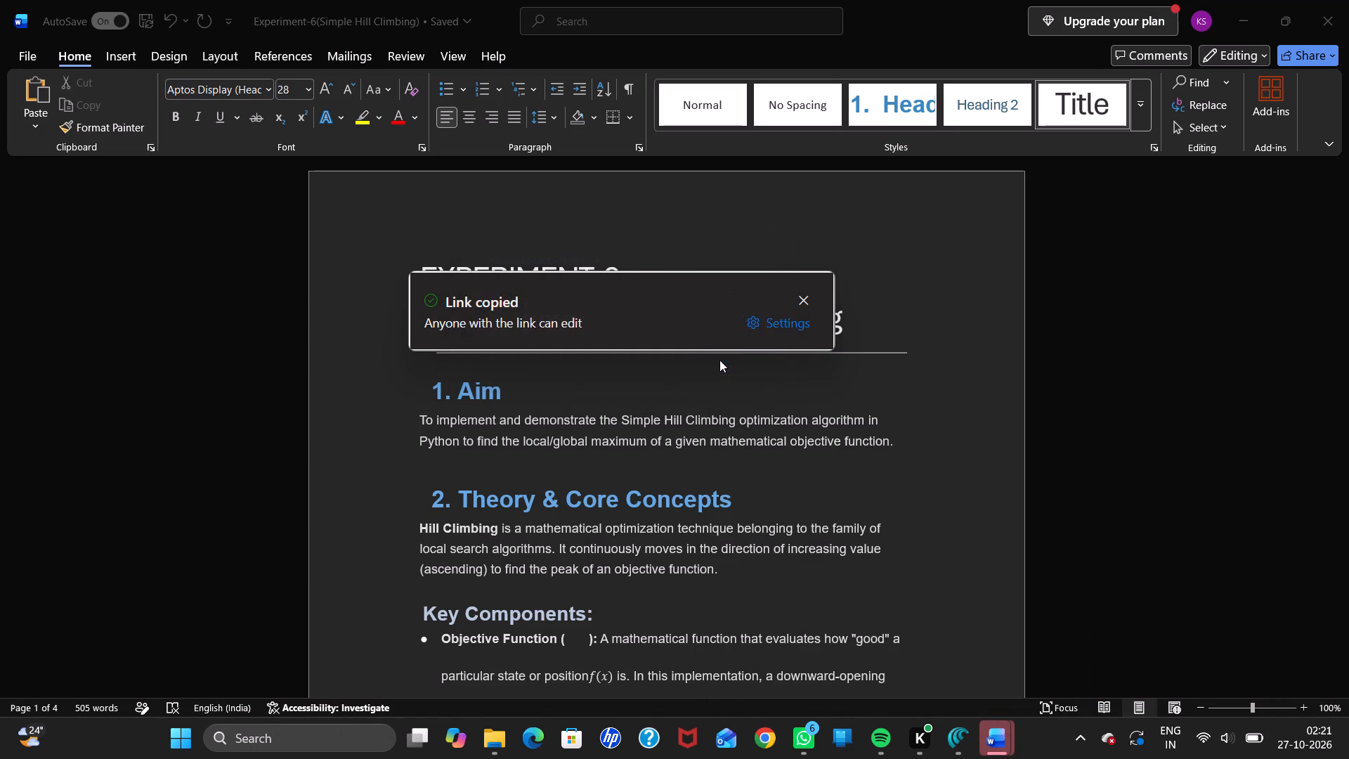
Dismiss the link-sharing notification and bring the Experiment-6 document back to the front.
click(800, 293)
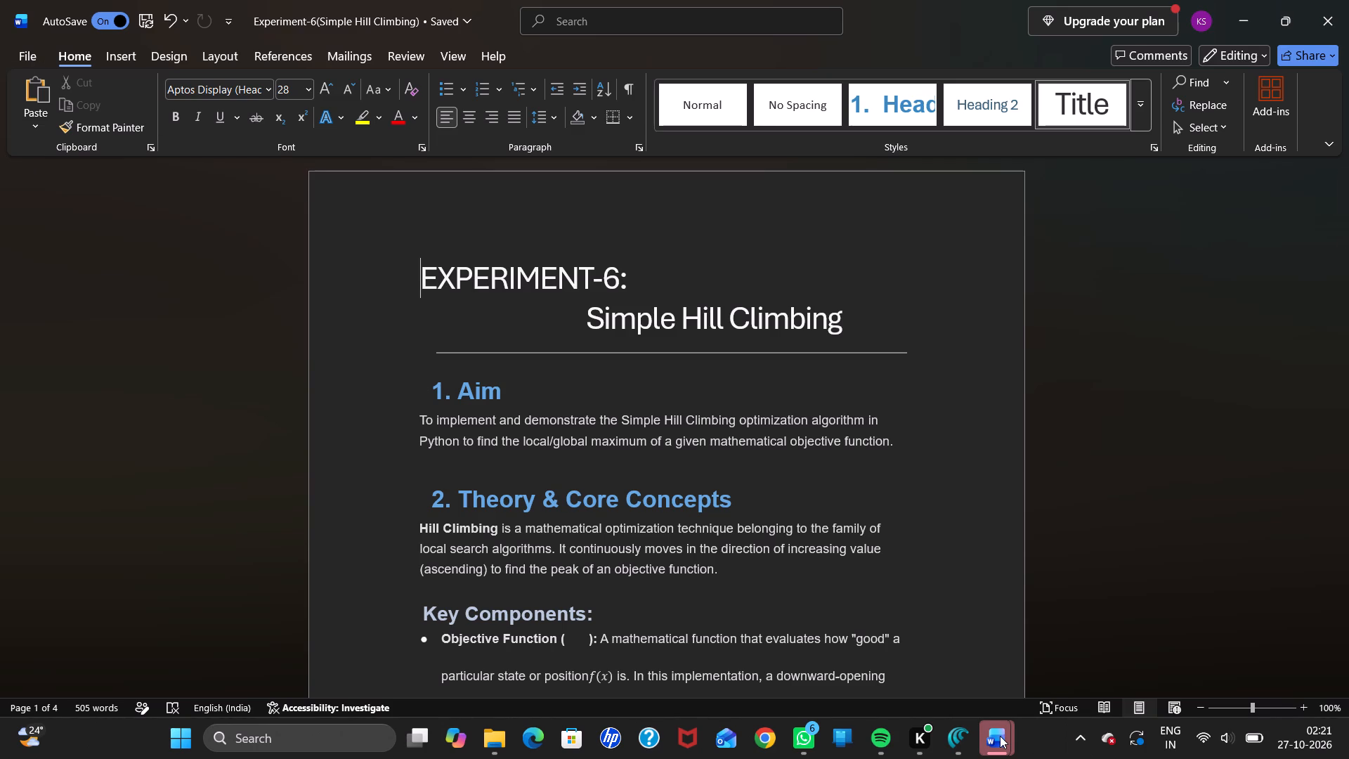
click(884, 585)
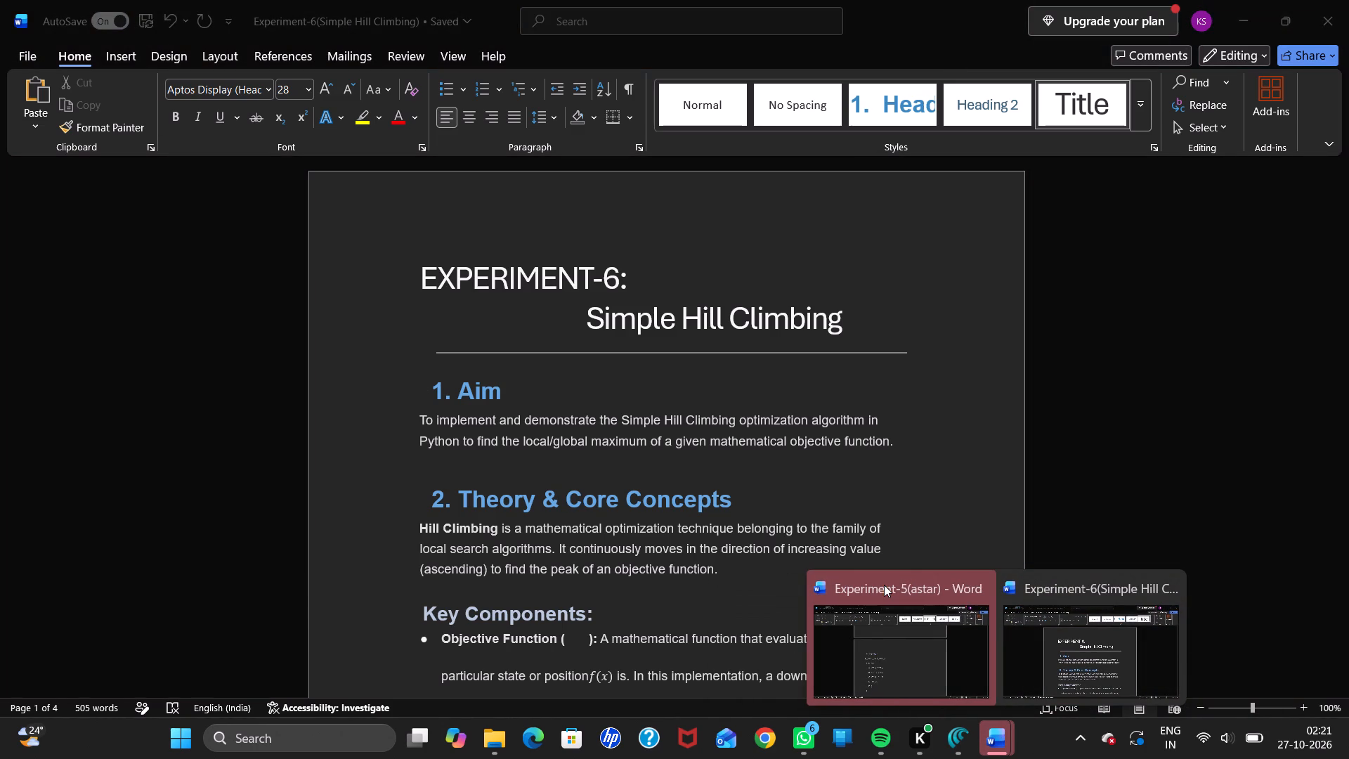
click(975, 592)
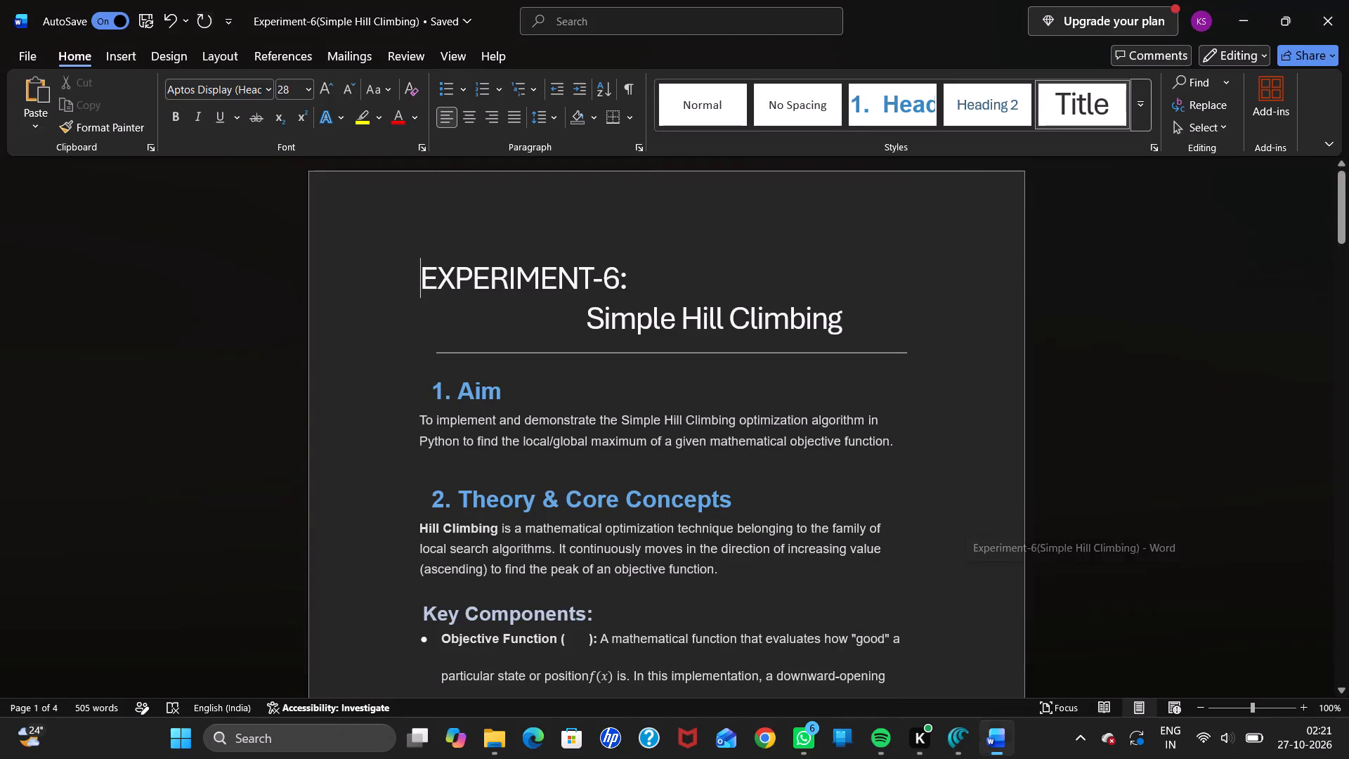
Open the Experiment-7(Tic-Tac-Toe Minimax AI ) PDF in Word from the recent files listed in the file browser's Home location.
click(21, 56)
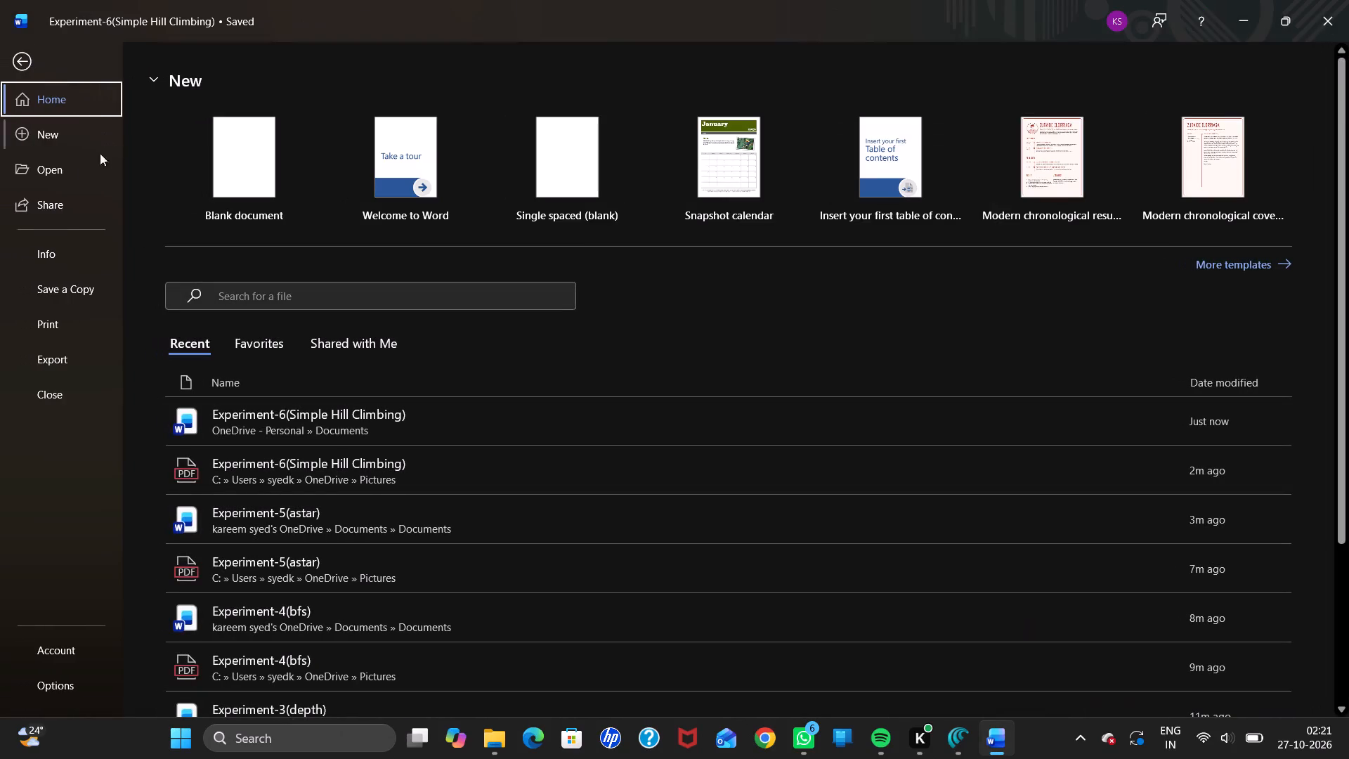
click(58, 162)
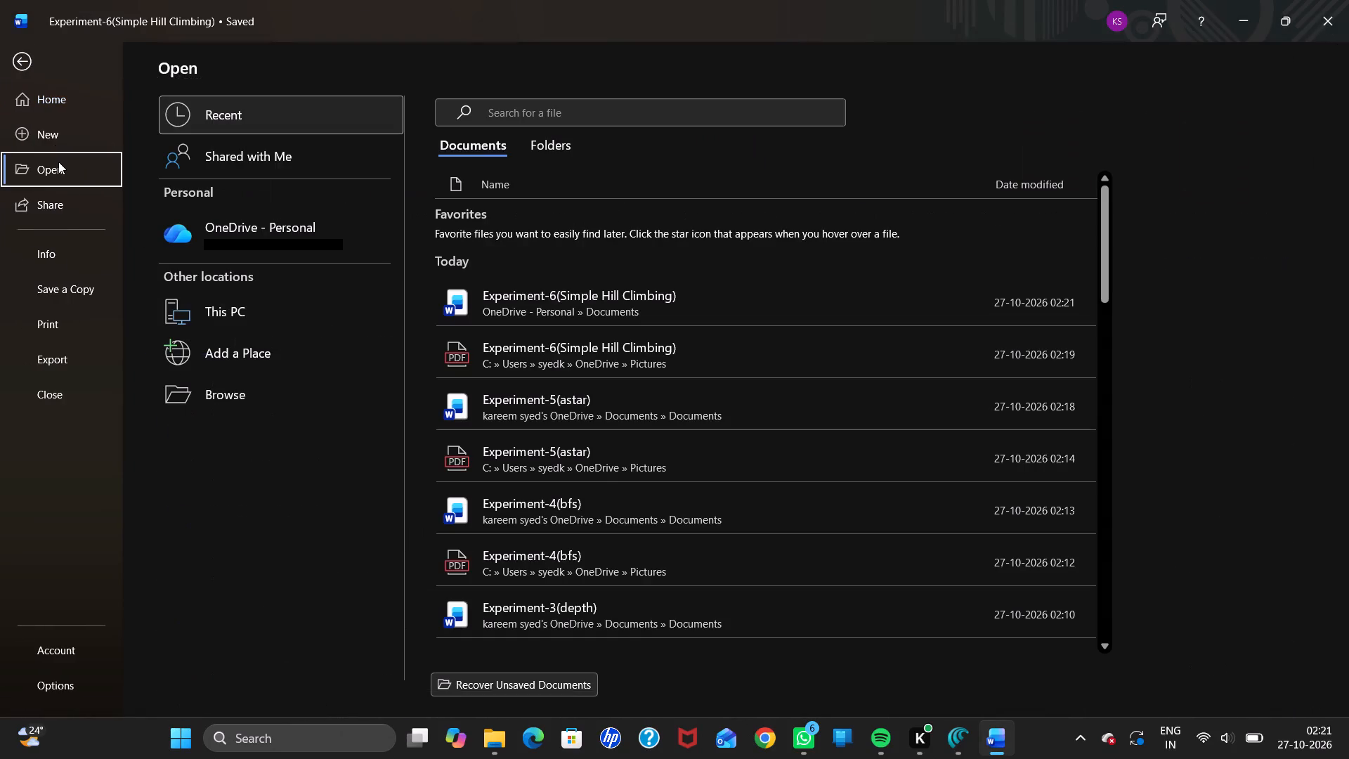
click(245, 379)
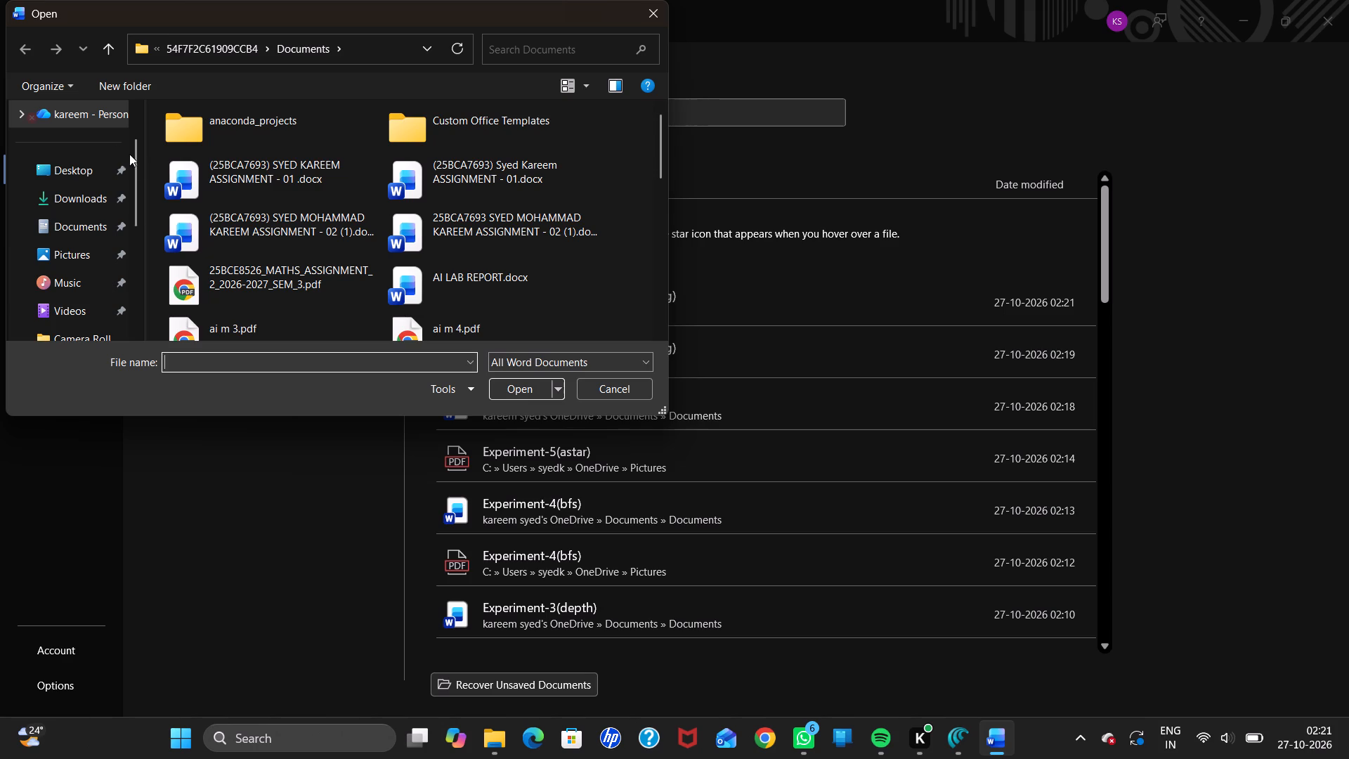
scroll(84, 193, up, 12)
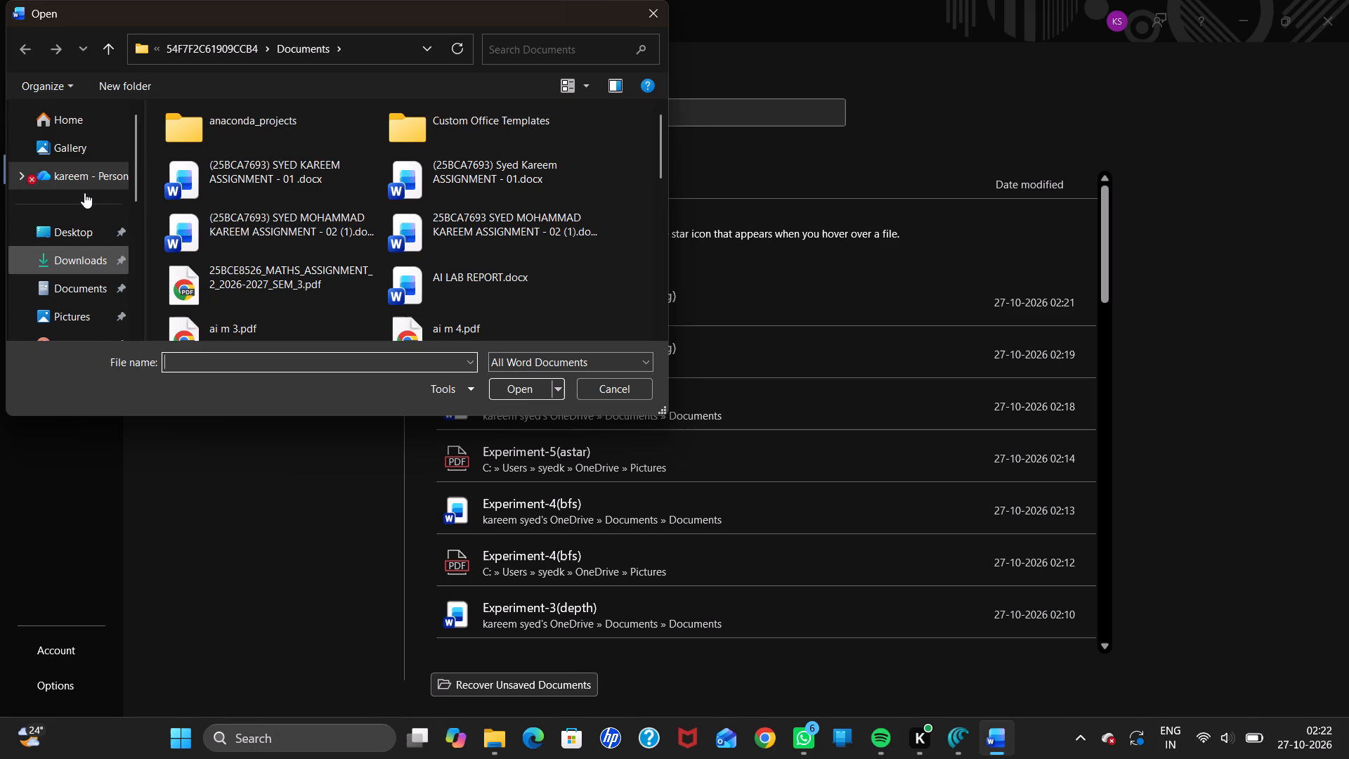
scroll(84, 193, up, 2)
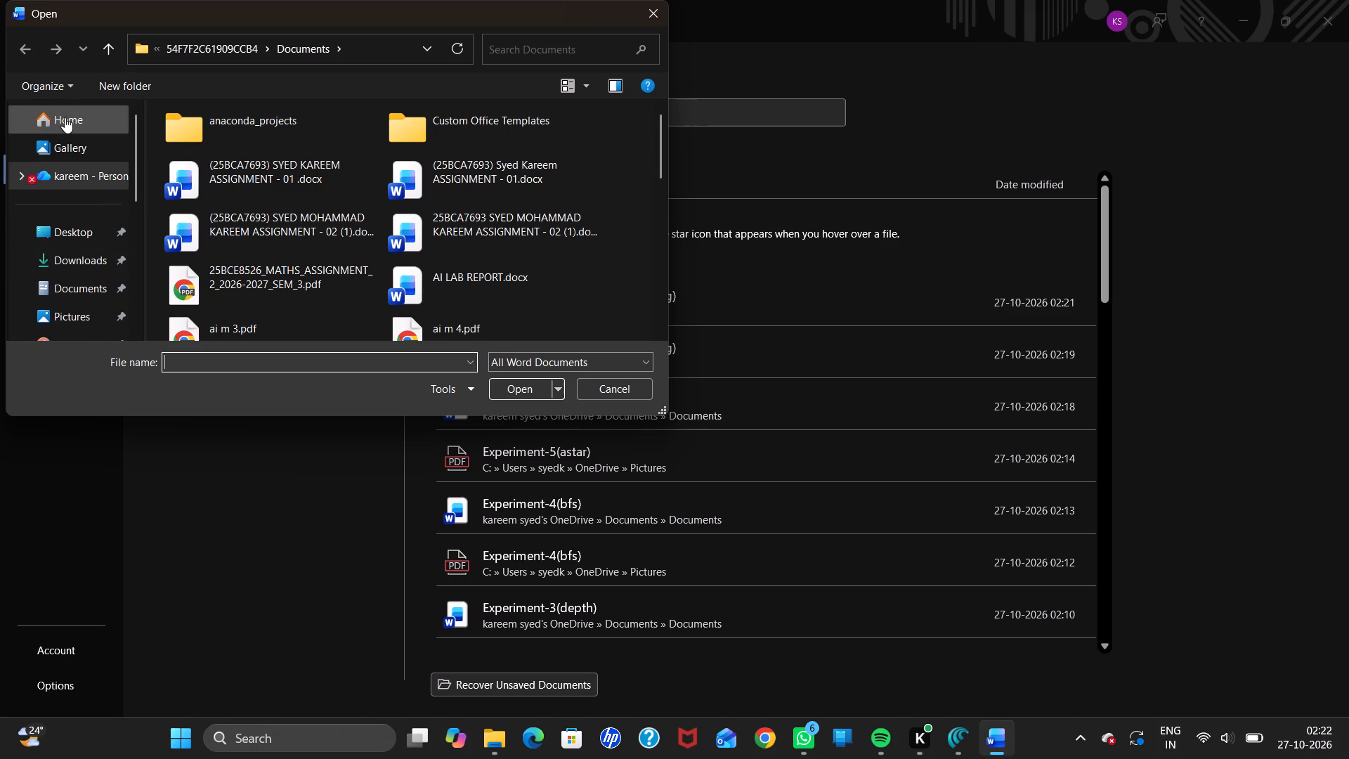
click(65, 117)
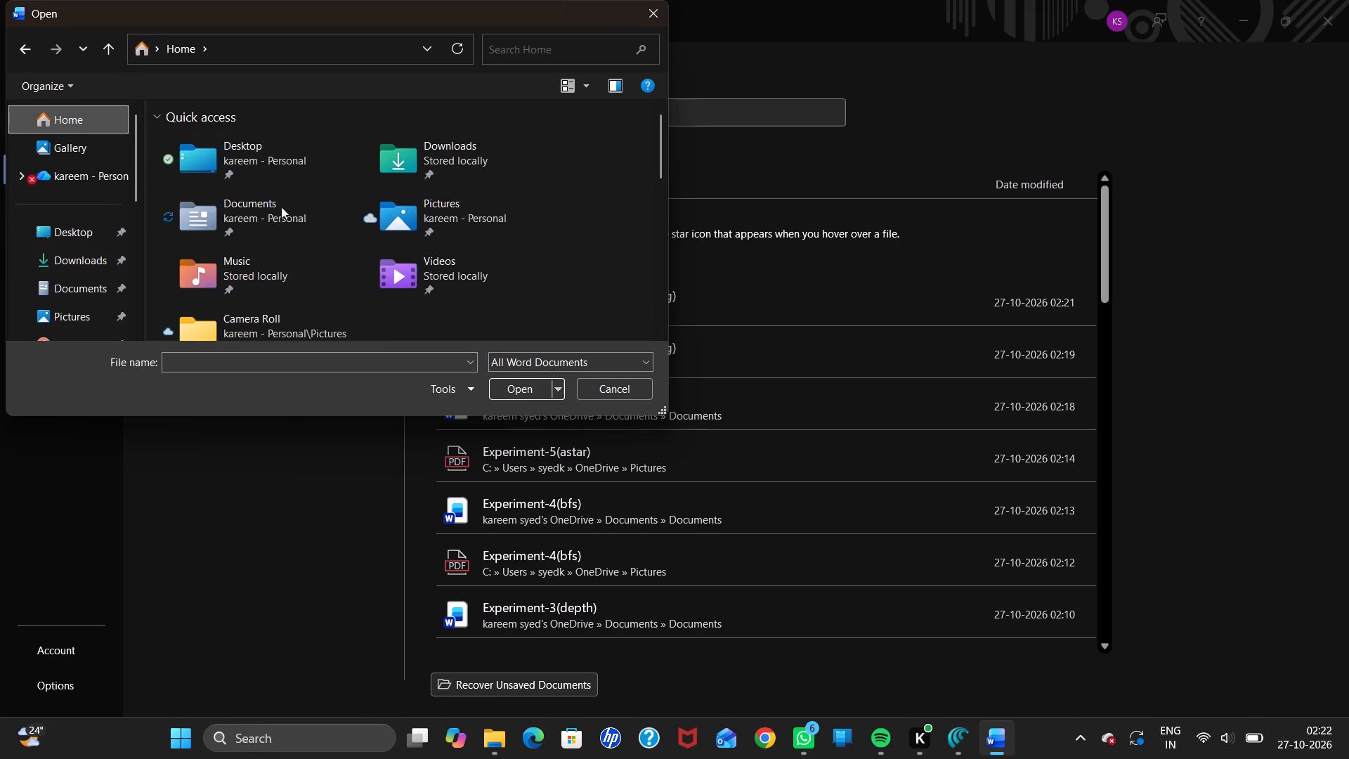
scroll(292, 240, up, 2)
scroll(292, 240, down, 1)
scroll(292, 240, up, 2)
scroll(366, 344, down, 1)
scroll(400, 288, down, 1)
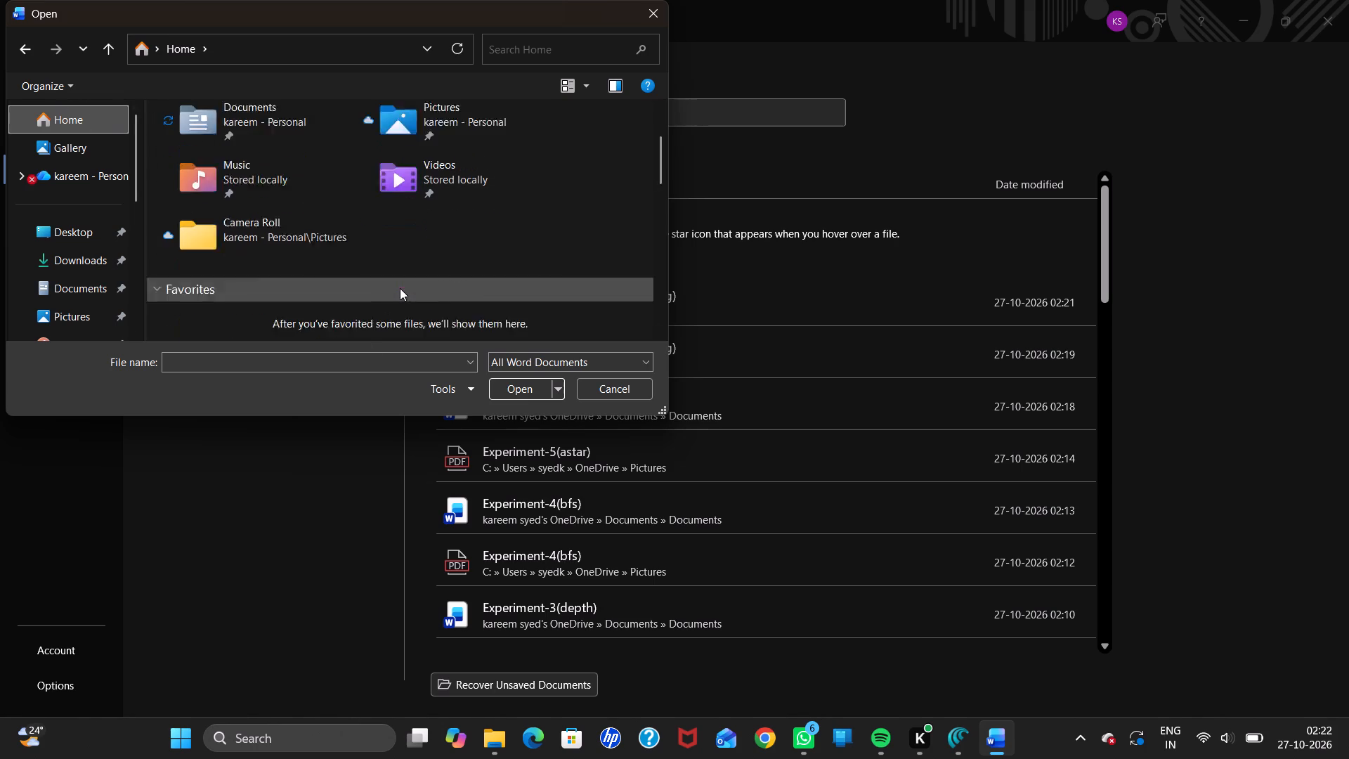
scroll(400, 288, down, 1)
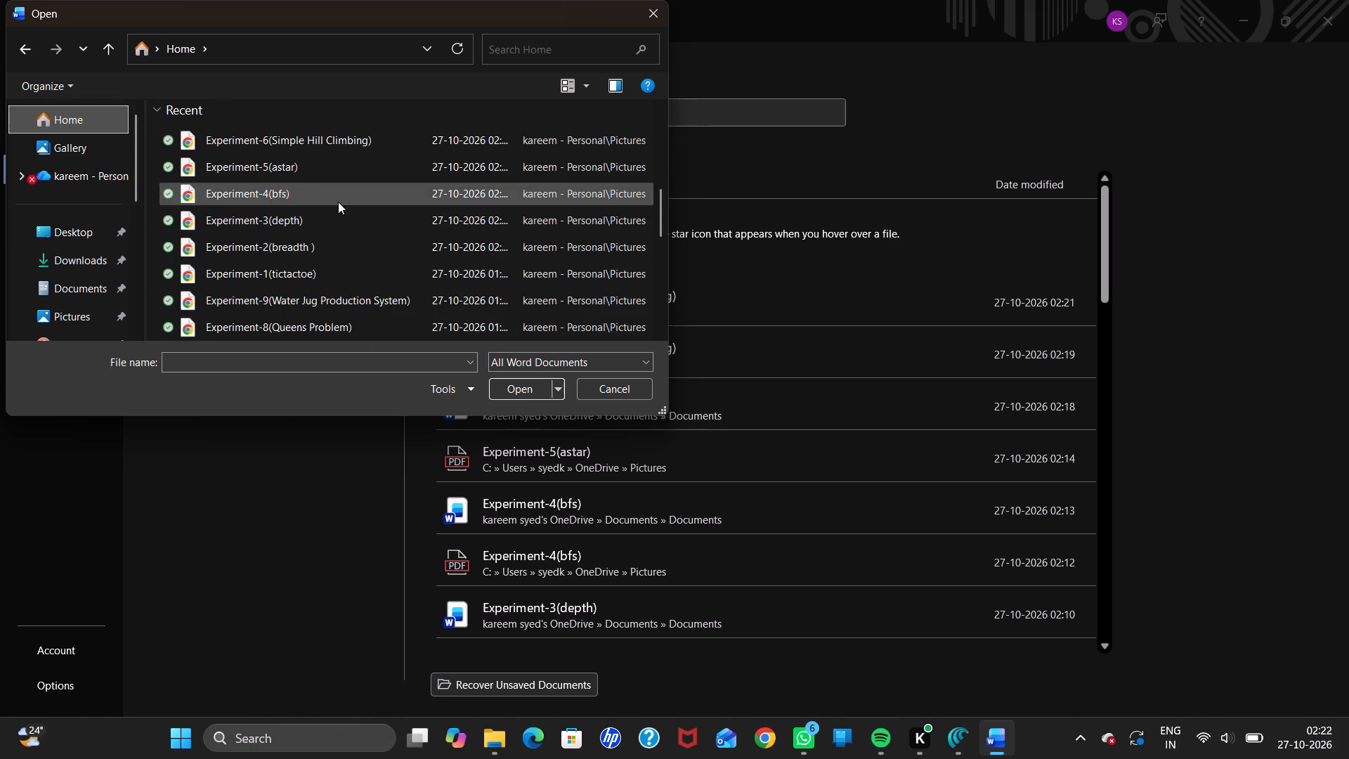
scroll(338, 202, up, 1)
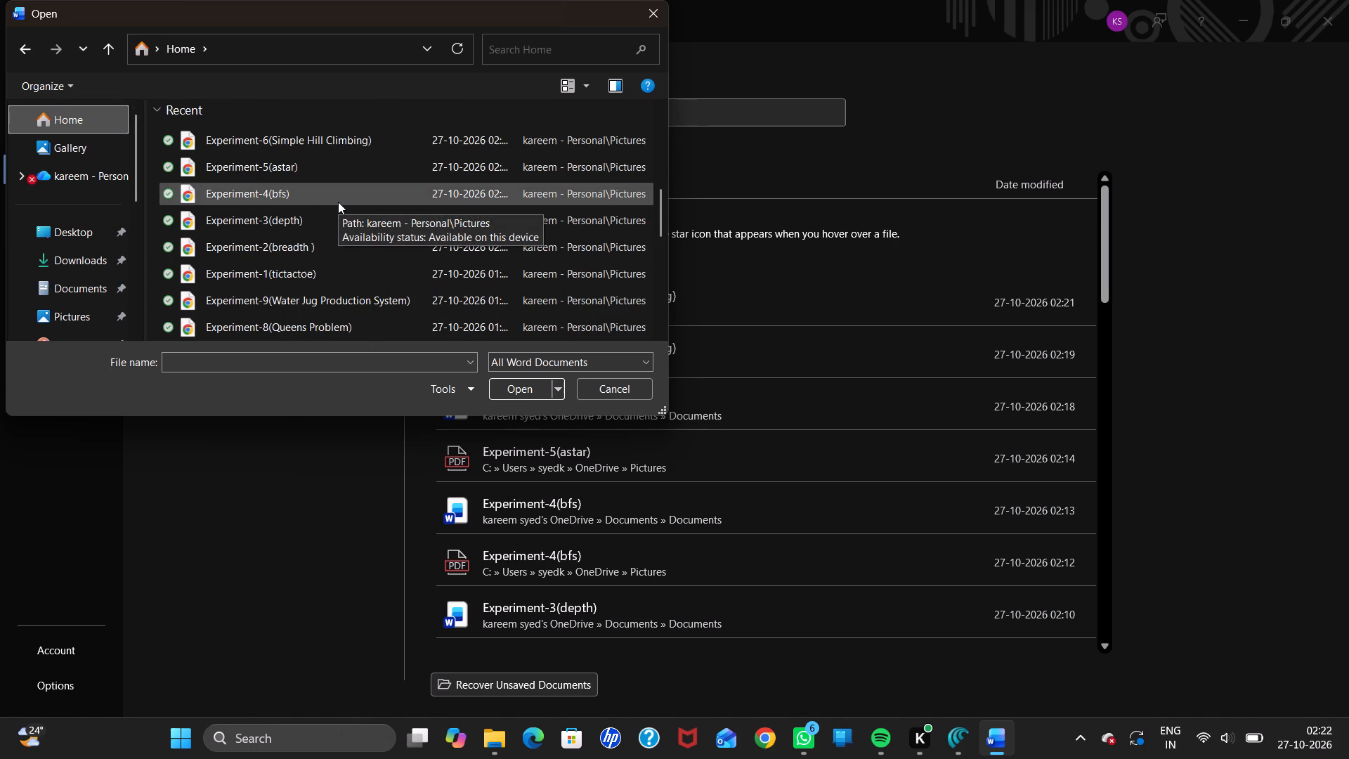
scroll(338, 202, up, 4)
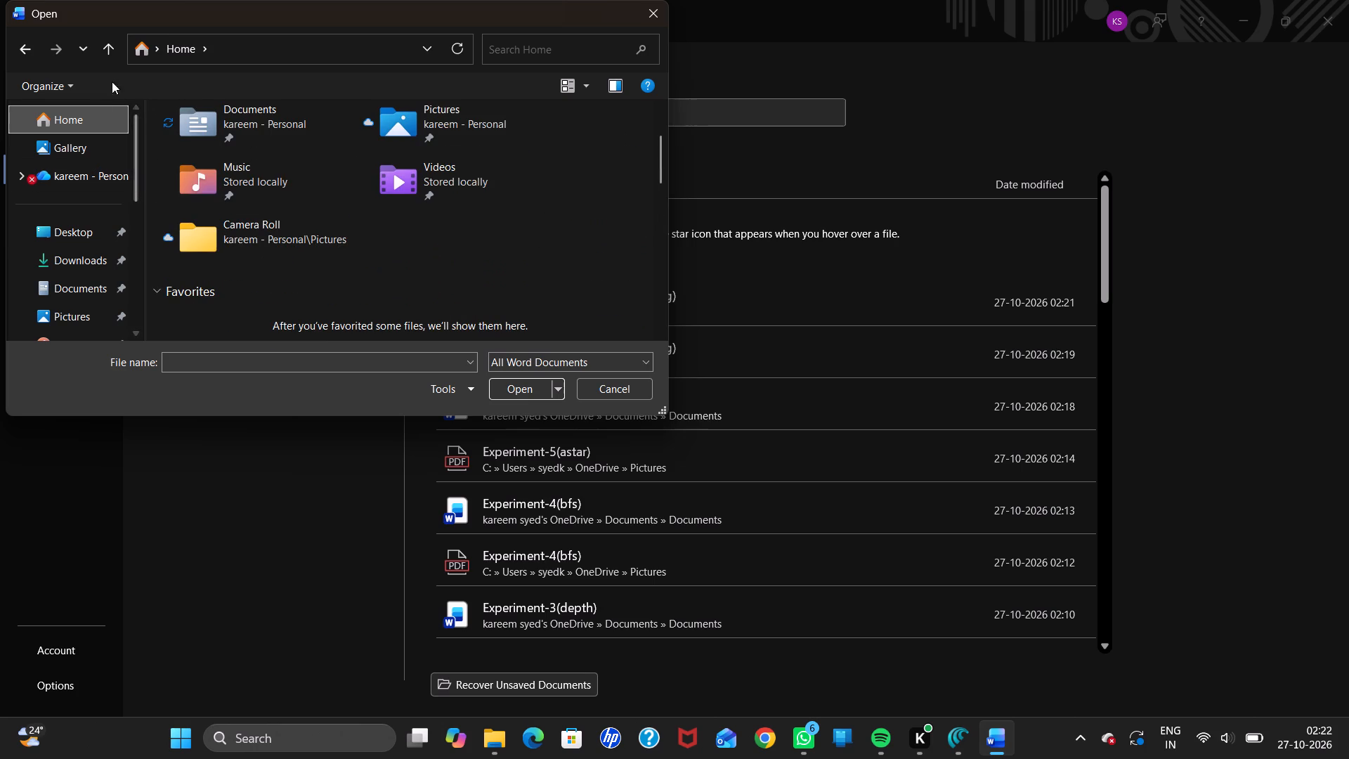
click(97, 100)
click(98, 118)
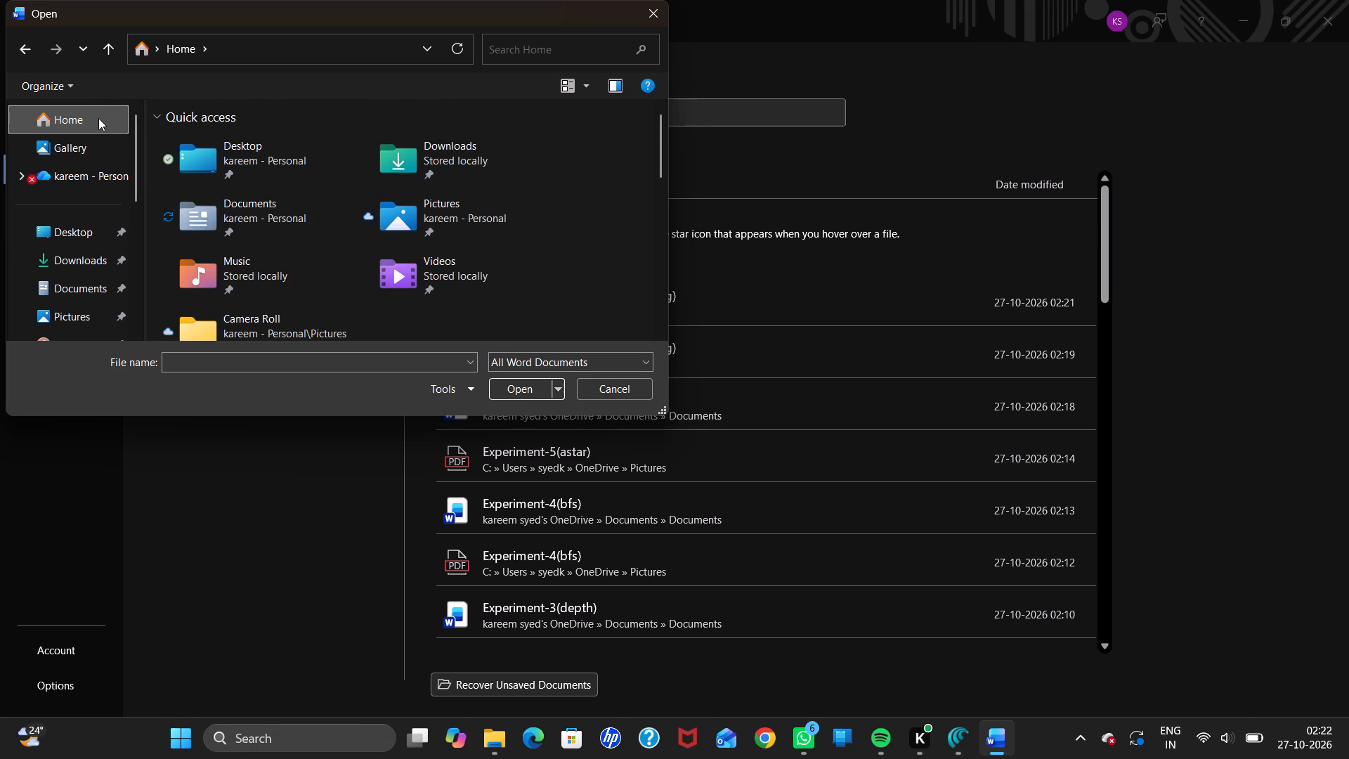
scroll(230, 195, down, 1)
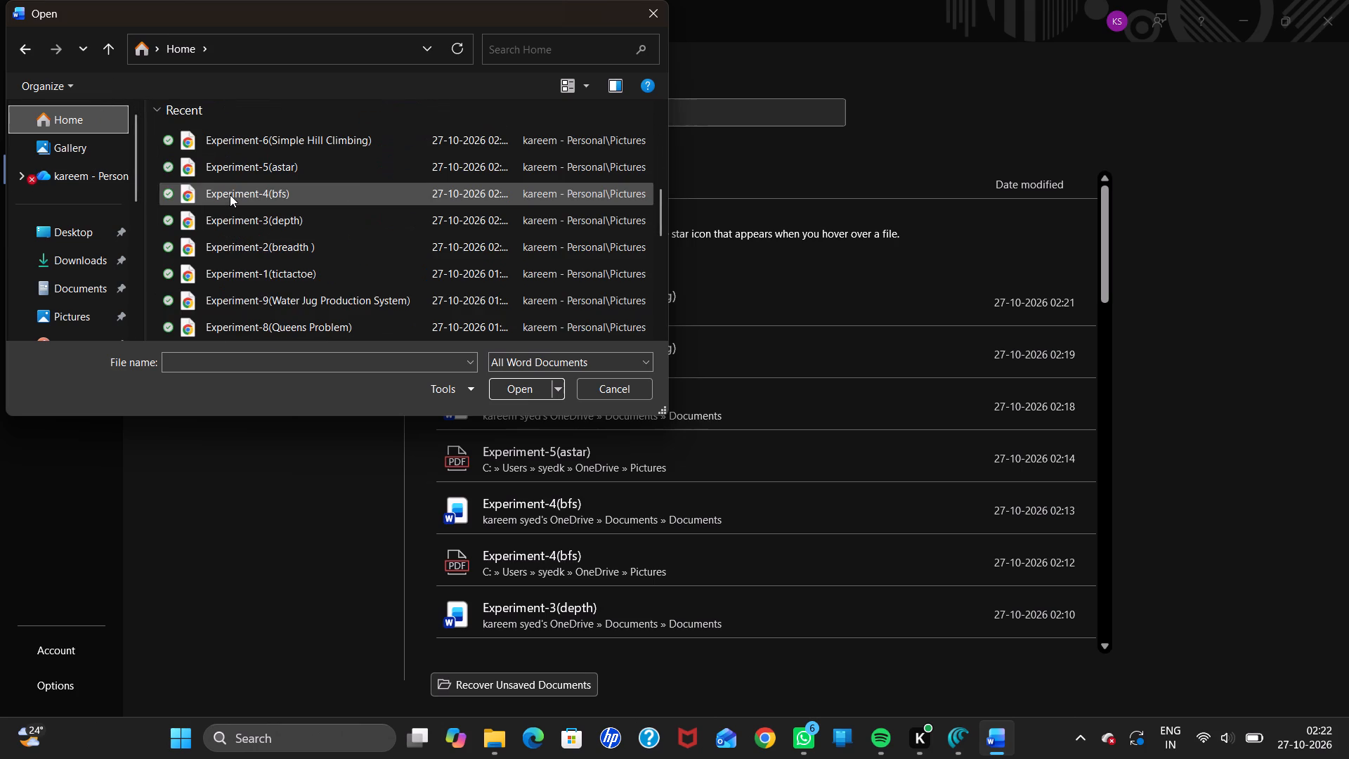
scroll(230, 195, down, 1)
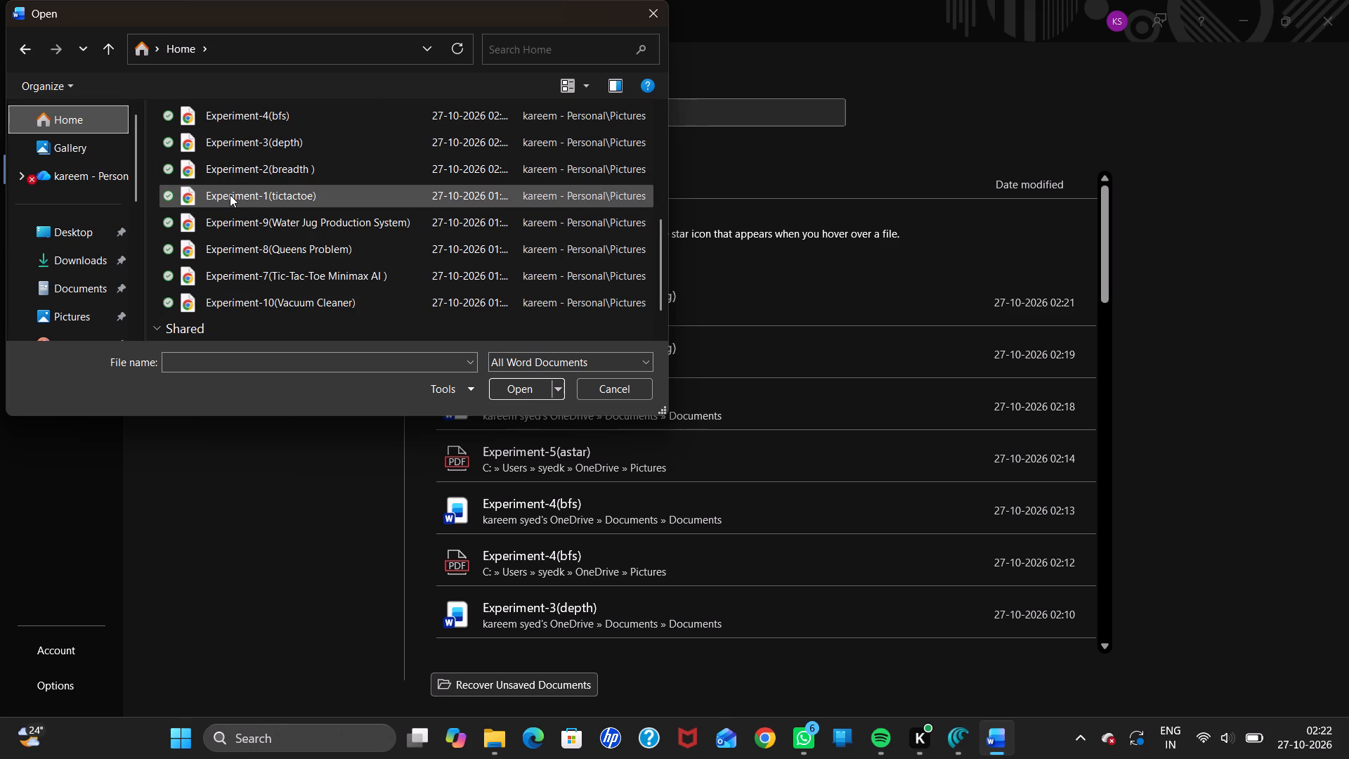
scroll(230, 195, down, 1)
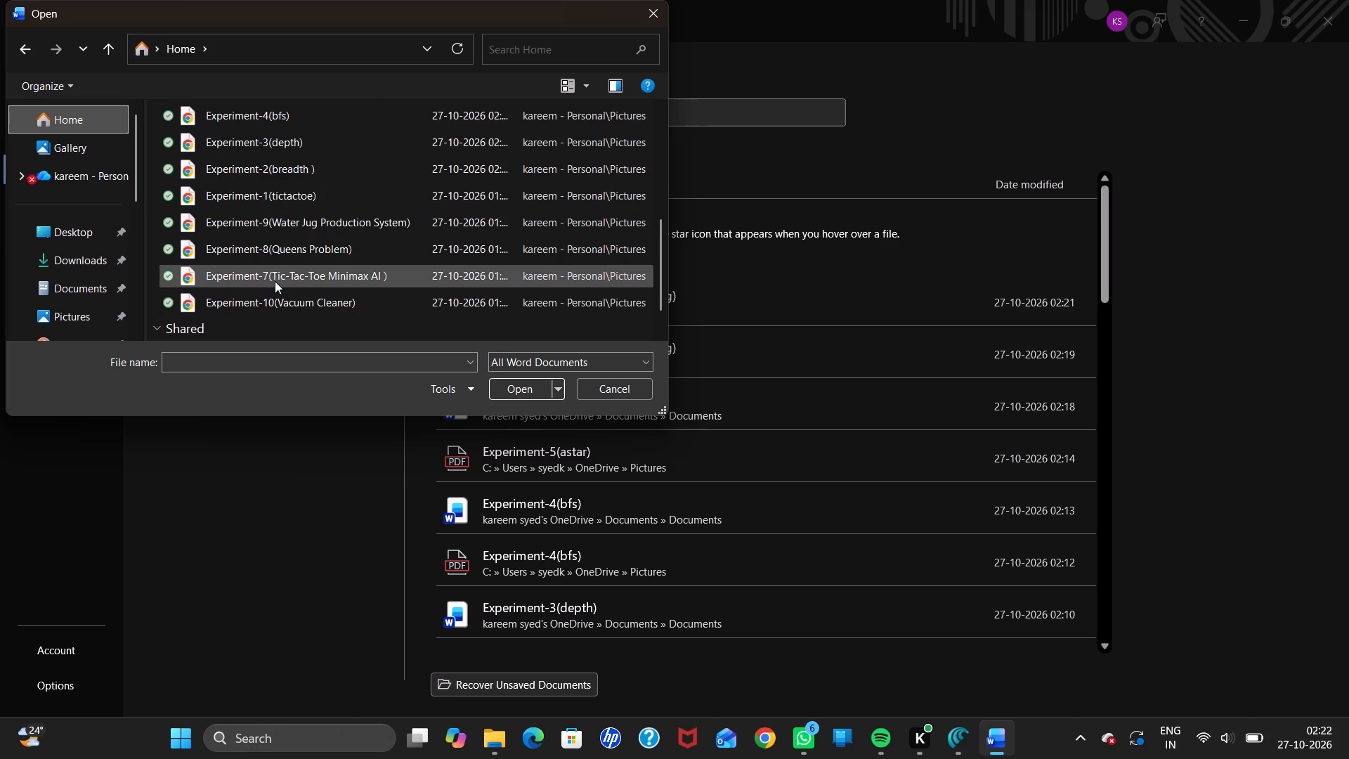
click(275, 281)
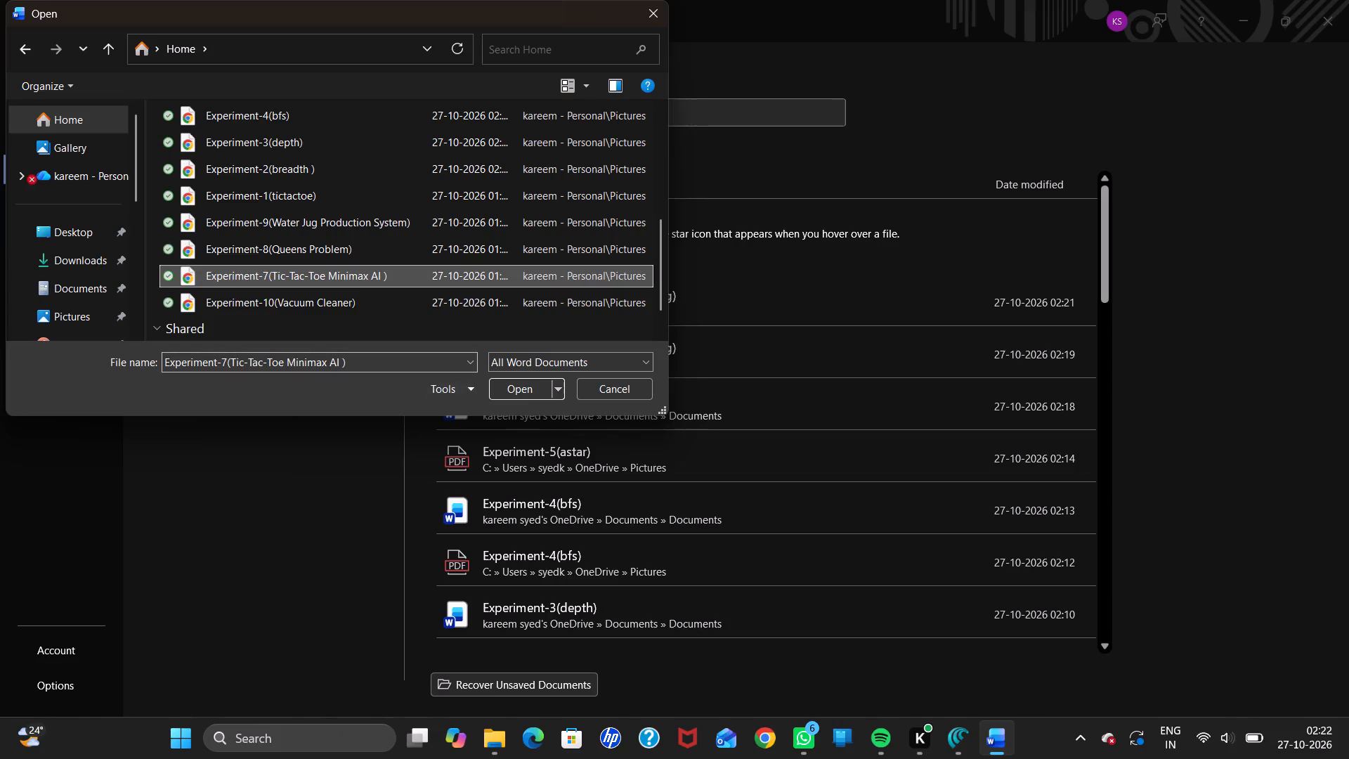
click(500, 384)
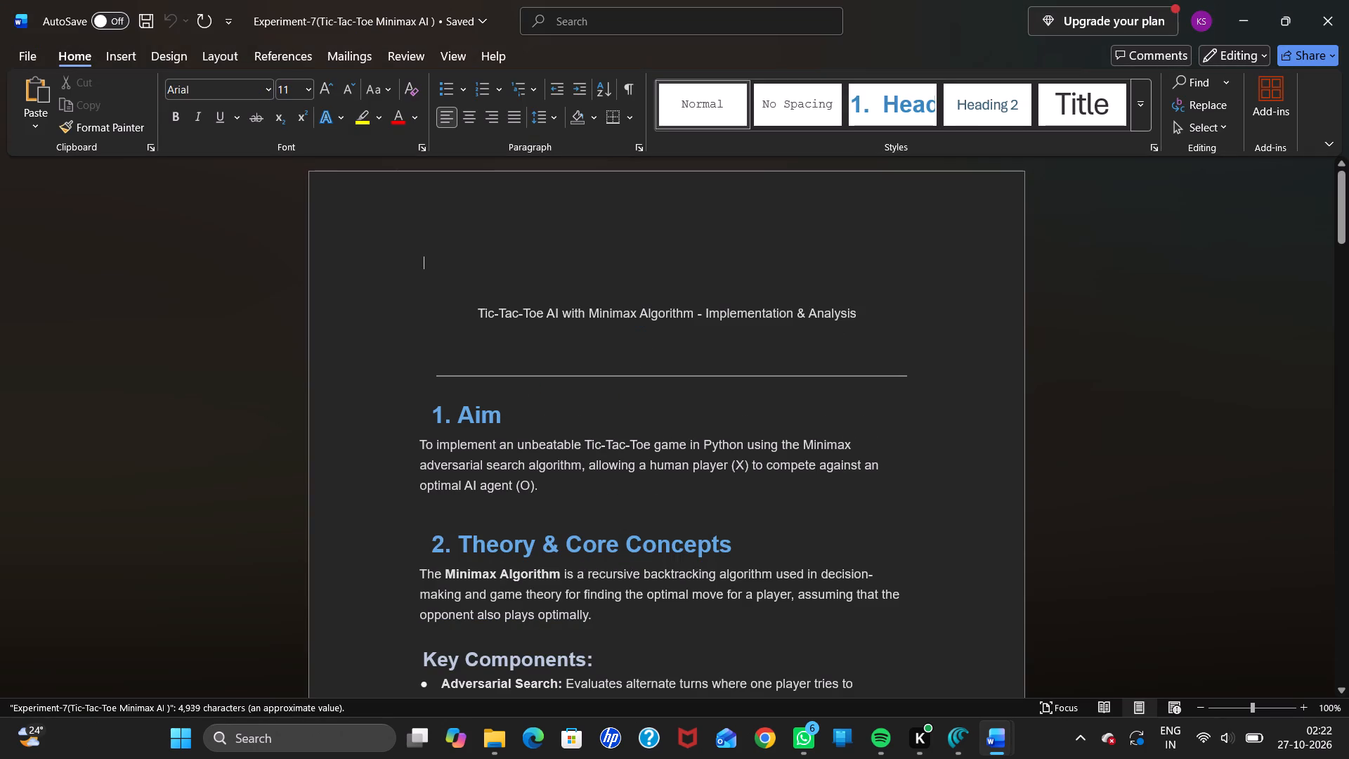
Apply the Title style to the Tic-Tac-Toe AI with Minimax Algorithm line at the top of the document.
click(484, 318)
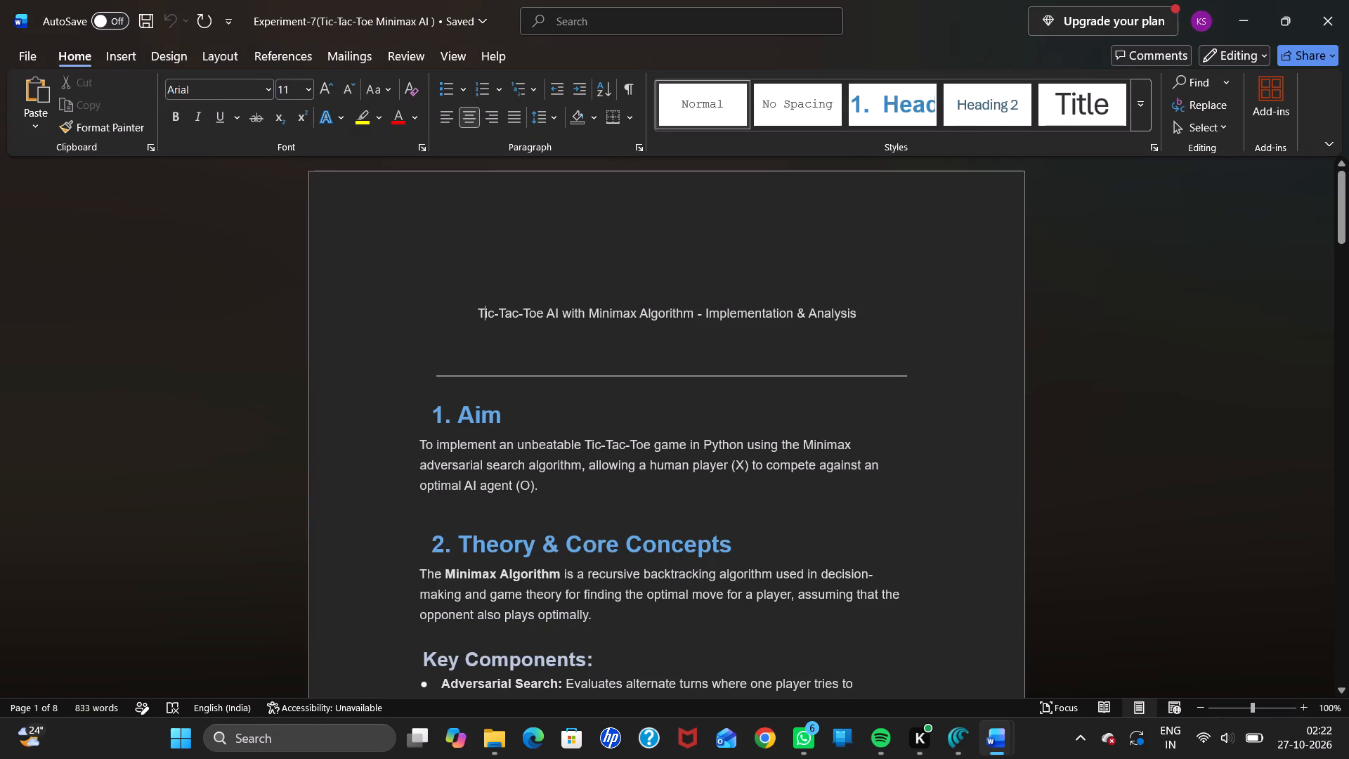
click(473, 316)
click(1083, 102)
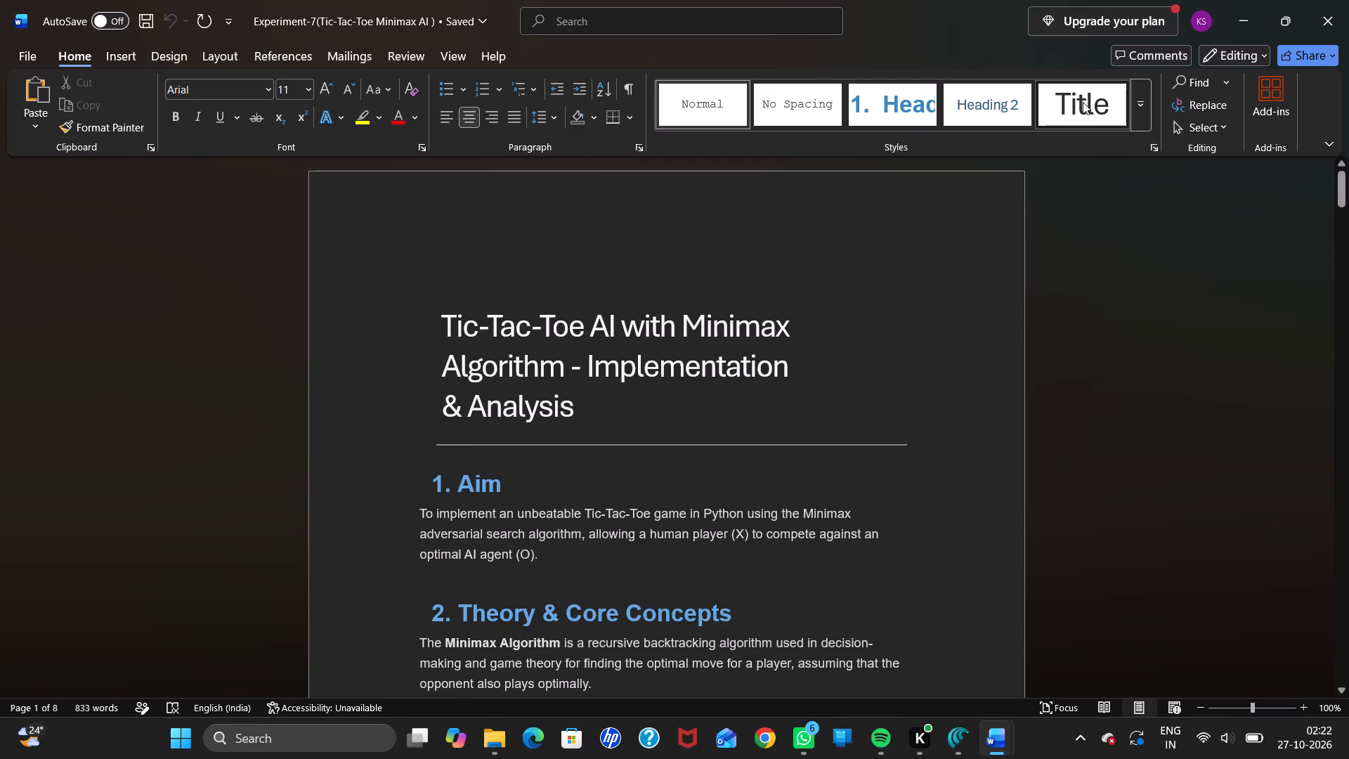
Delete "Algorithm - Implementation & Analysis" from the title, leaving "Tic-Tac-Toe AI with Minimax".
drag(652, 427, 482, 361)
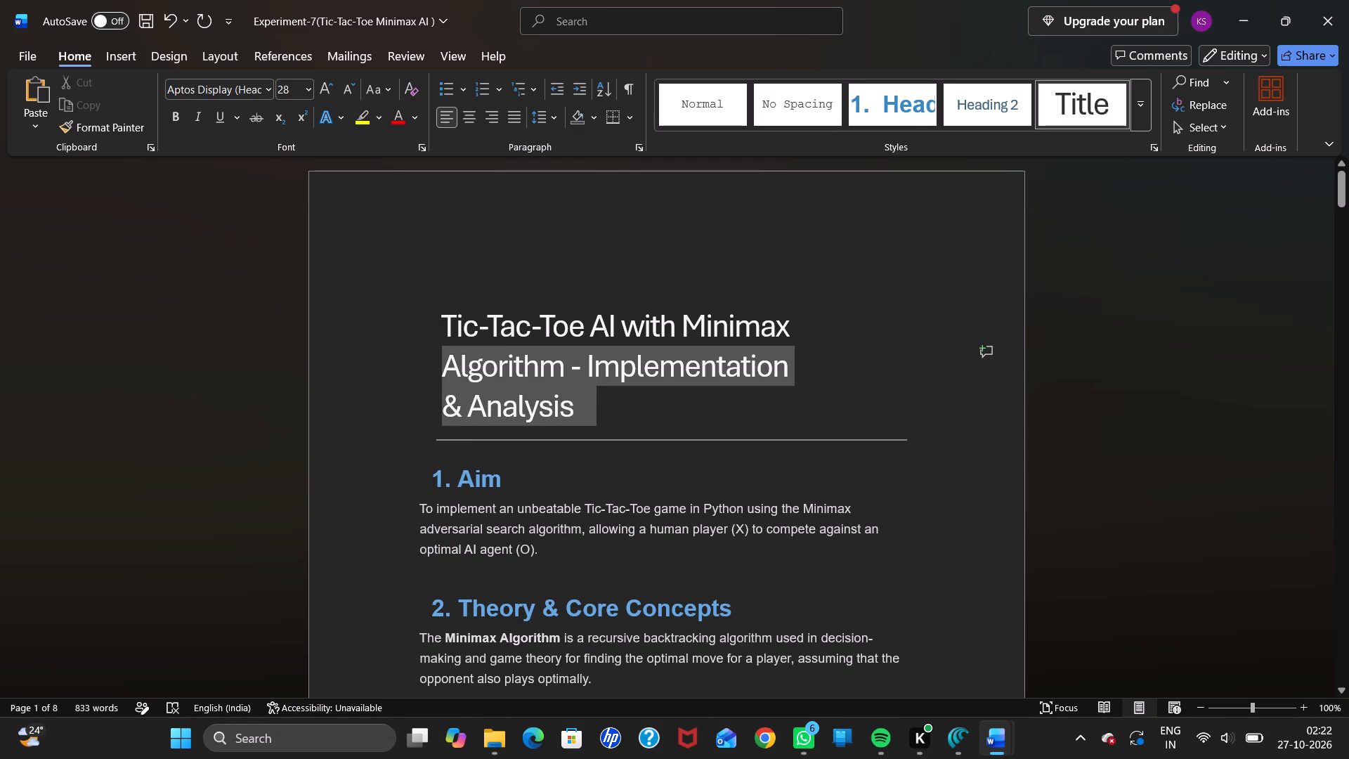
drag(482, 361, 441, 377)
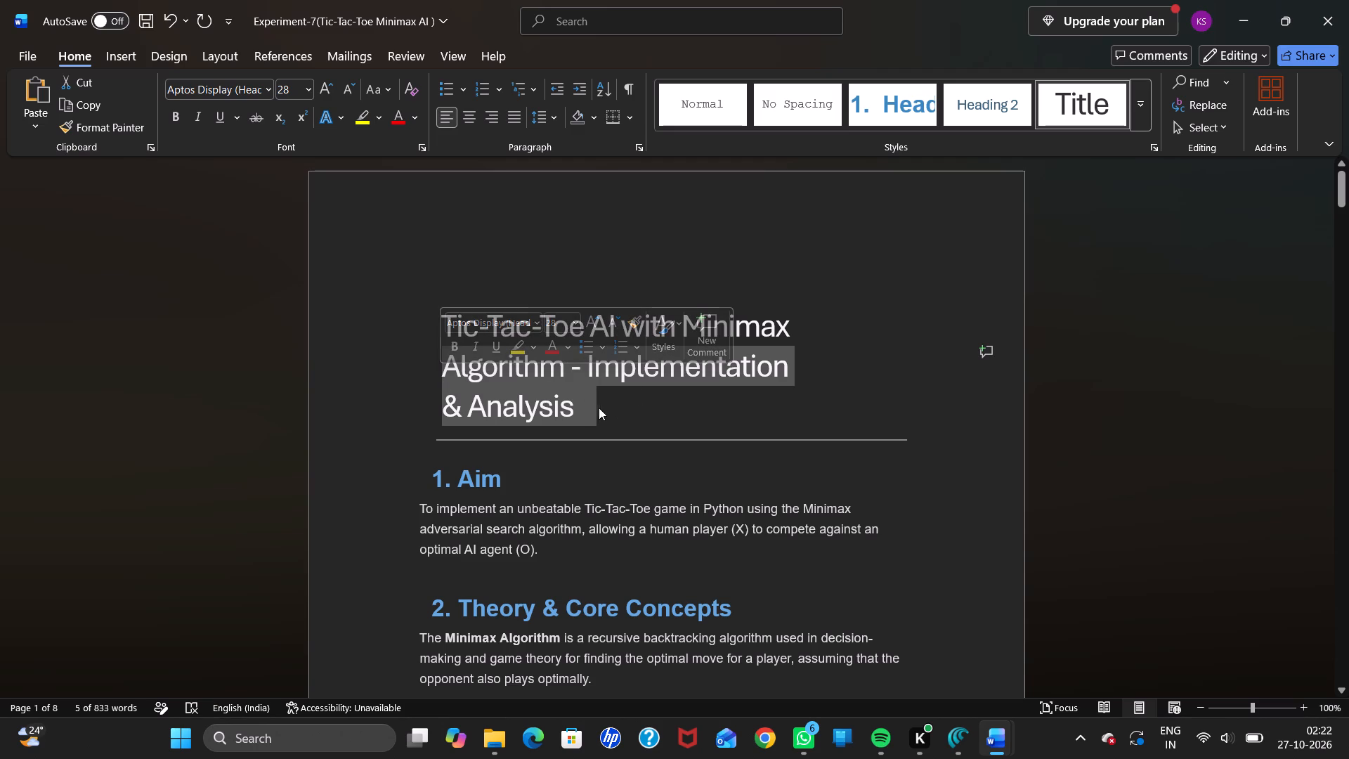
key(BackSpace)
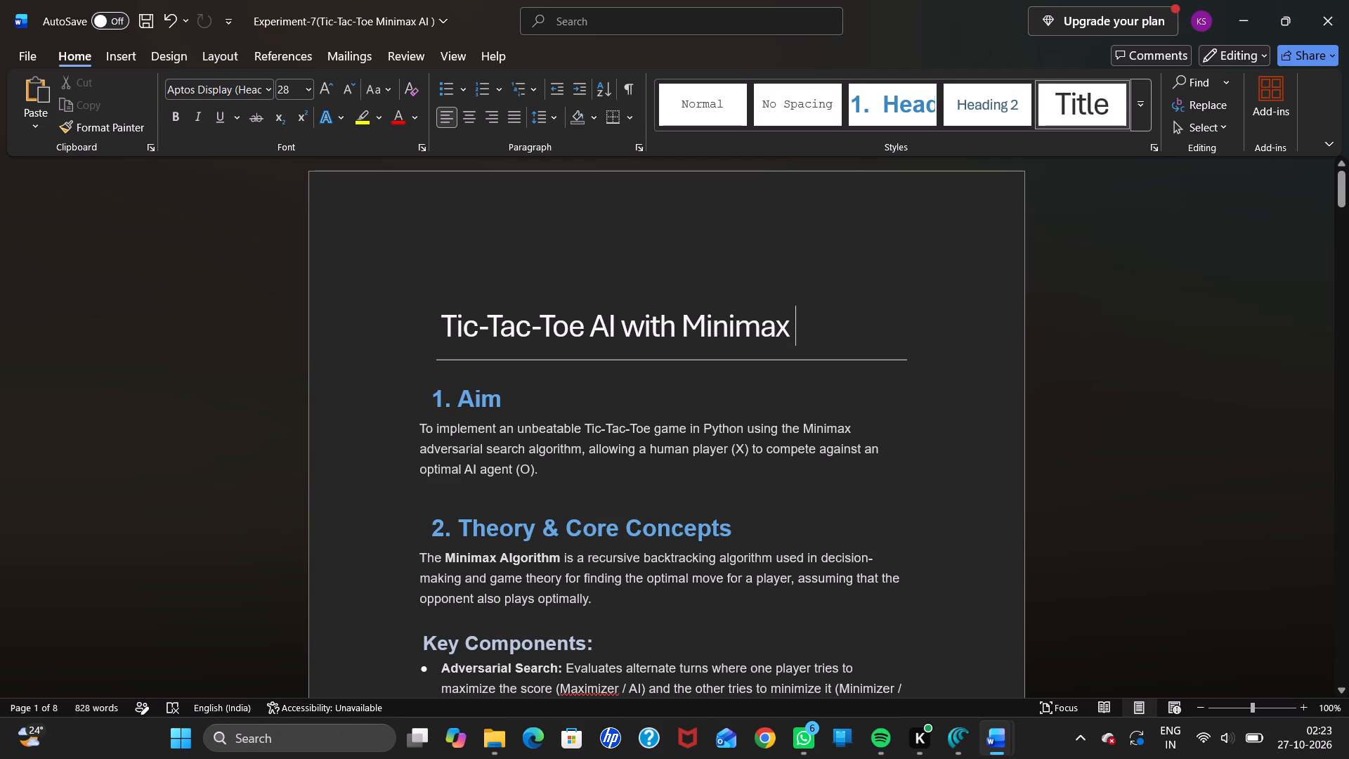
Insert the line "EXPERIMENT-7:" directly above the Tic-Tac-Toe AI with Minimax title.
click(437, 322)
key(Return)
key(Up)
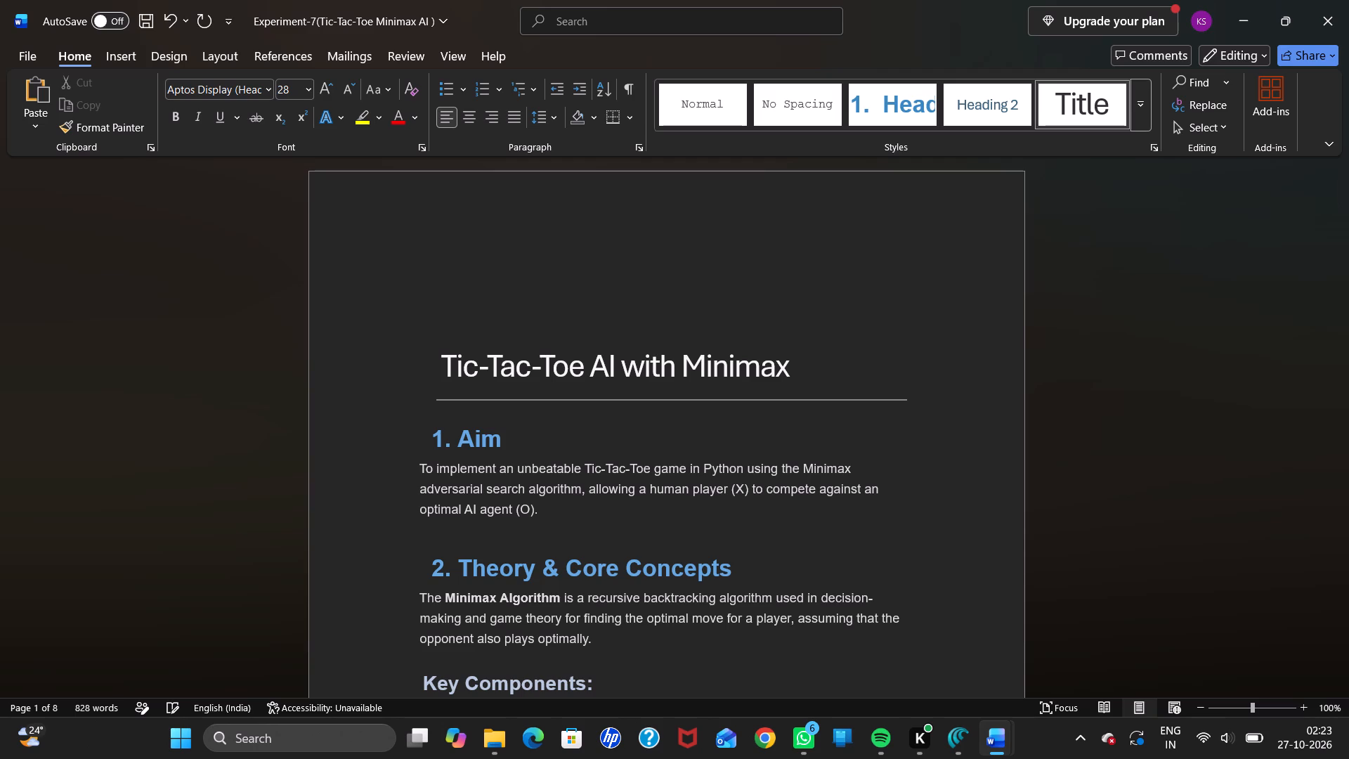
text(EXPERIMENT)
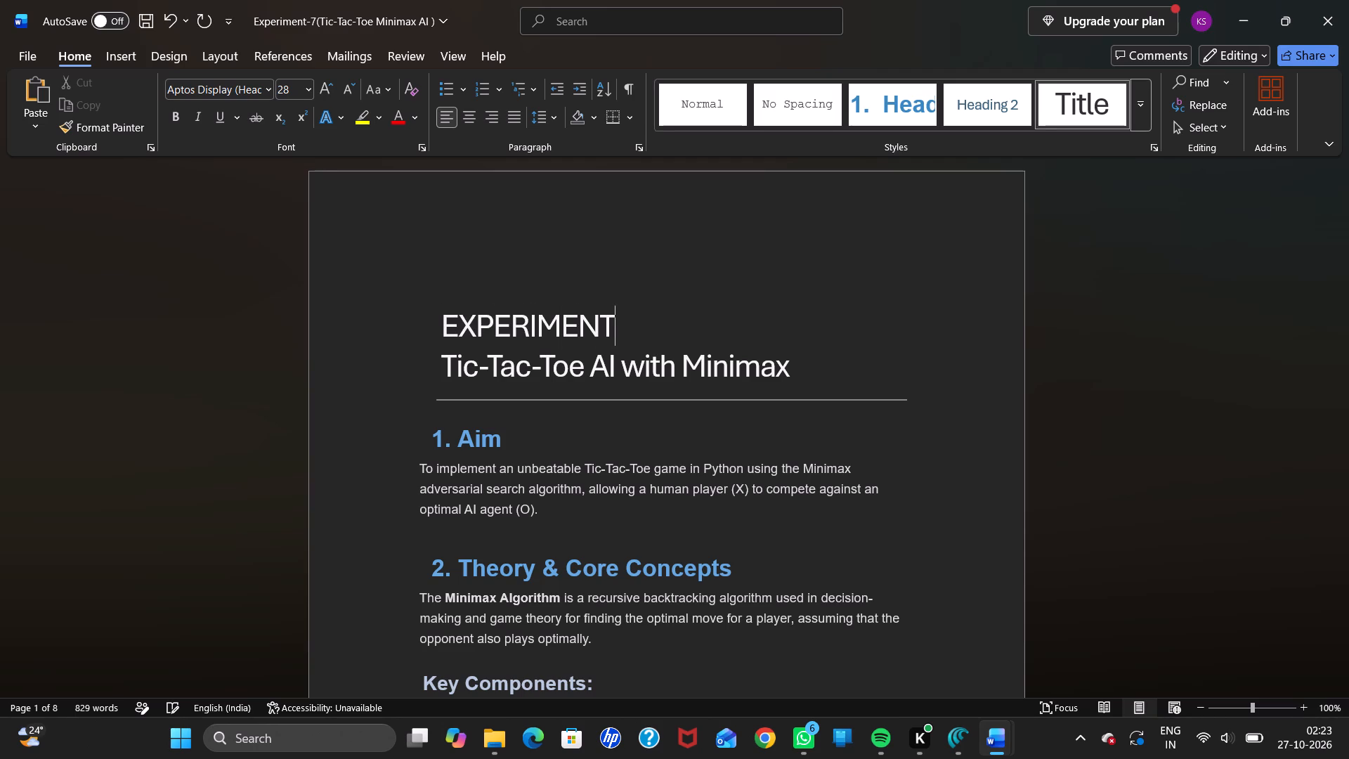
key(minus)
key(7)
key(semicolon)
key(BackSpace)
key(shift+colon)
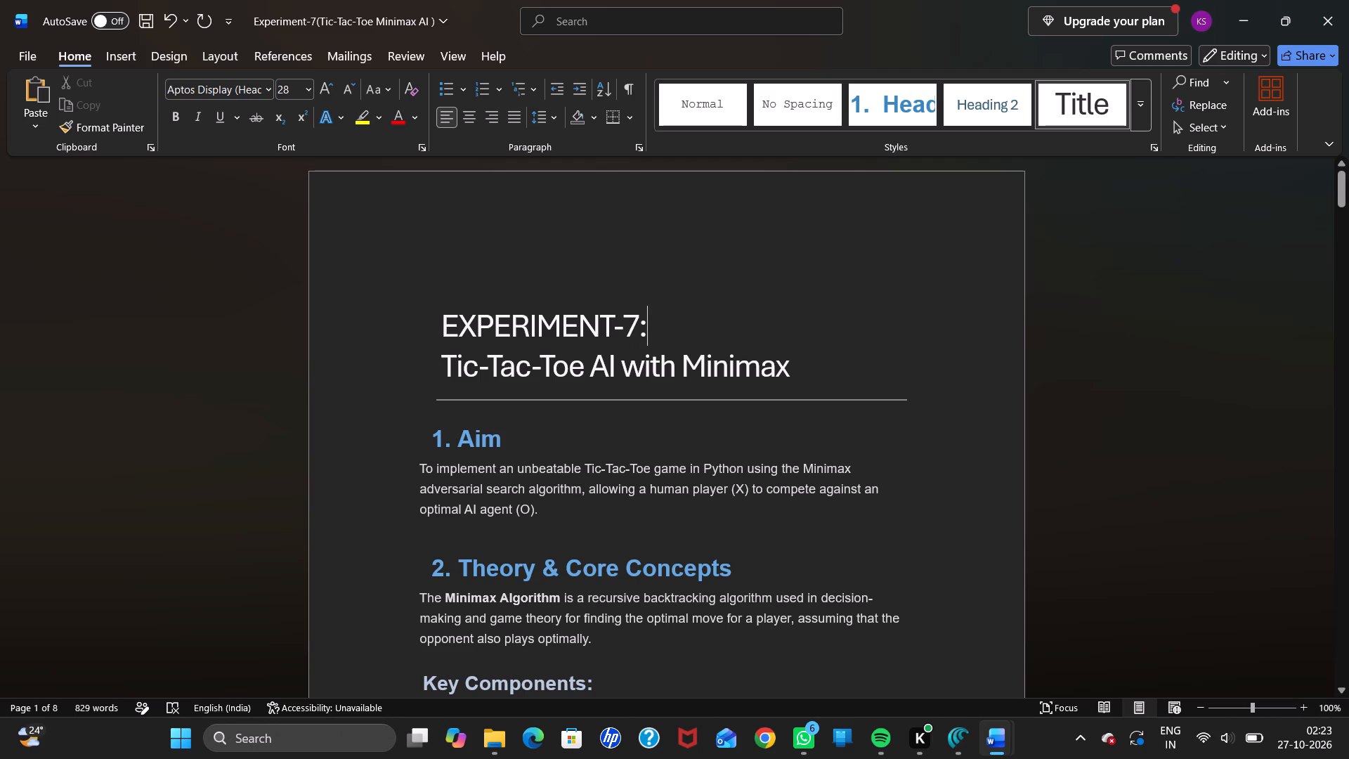
Indent the Tic-Tac-Toe AI with Minimax title line by four spaces.
click(442, 365)
key(space)
key(space)
key(space)
key(space)
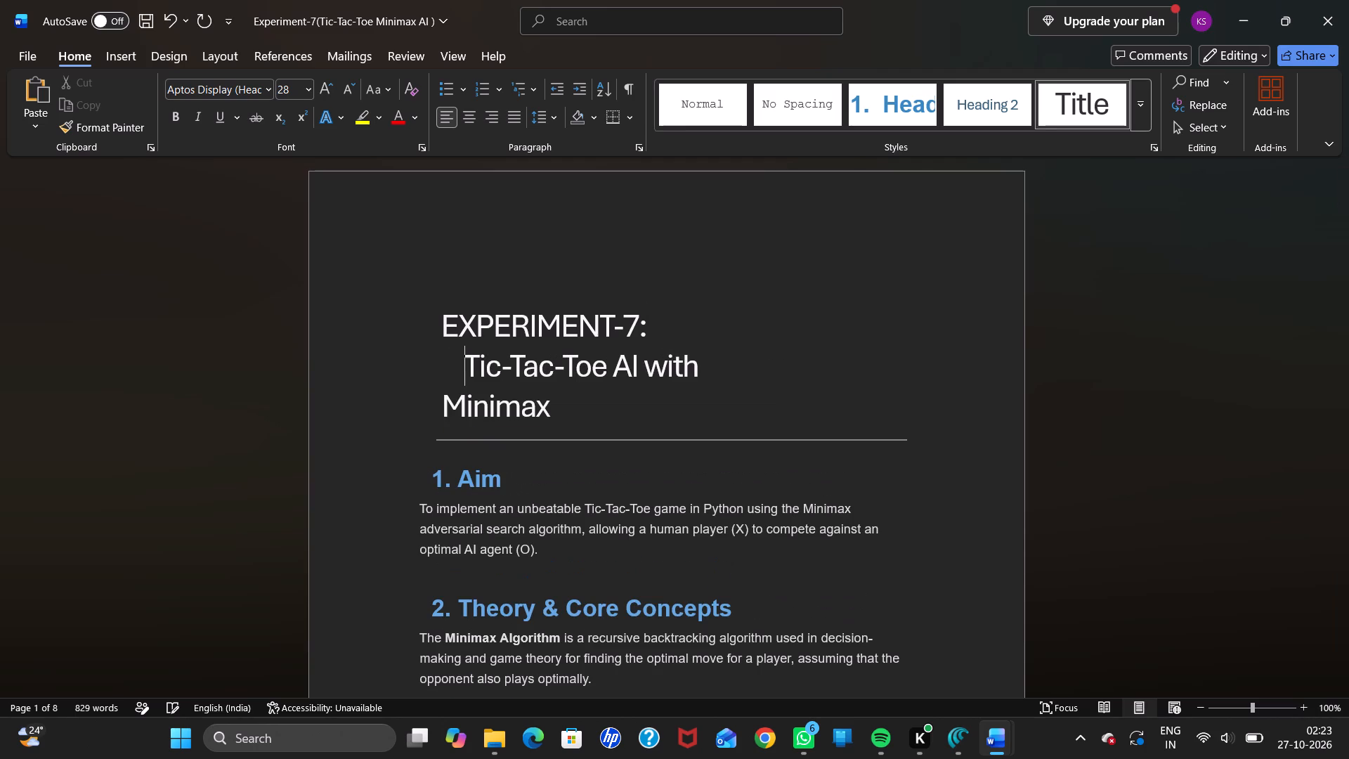
Delete "AI" from the second title line, leaving "Tic-Tac-Toe with Minimax".
click(580, 405)
click(641, 359)
key(BackSpace)
key(BackSpace)
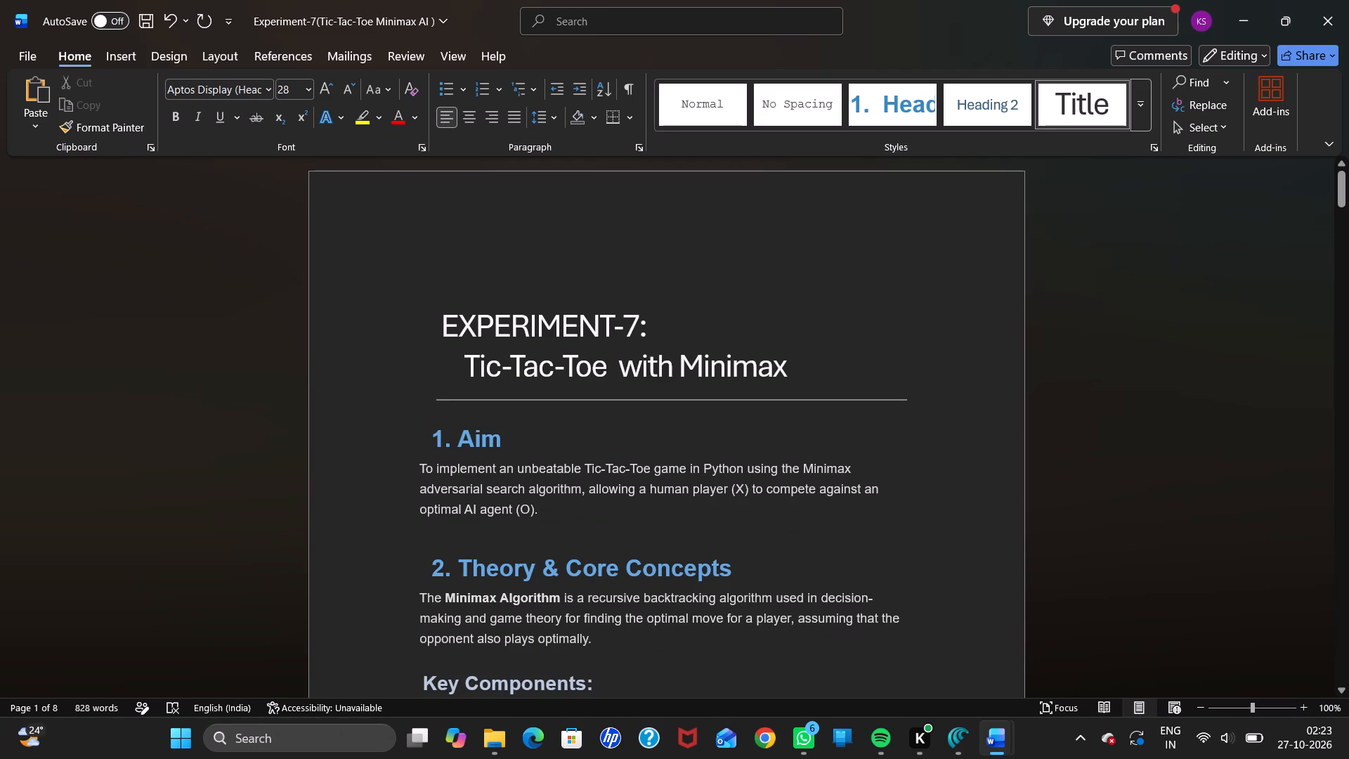
Indent the Tic-Tac-Toe with Minimax title line by three more spaces.
click(464, 362)
key(space)
key(space)
key(space)
key(space)
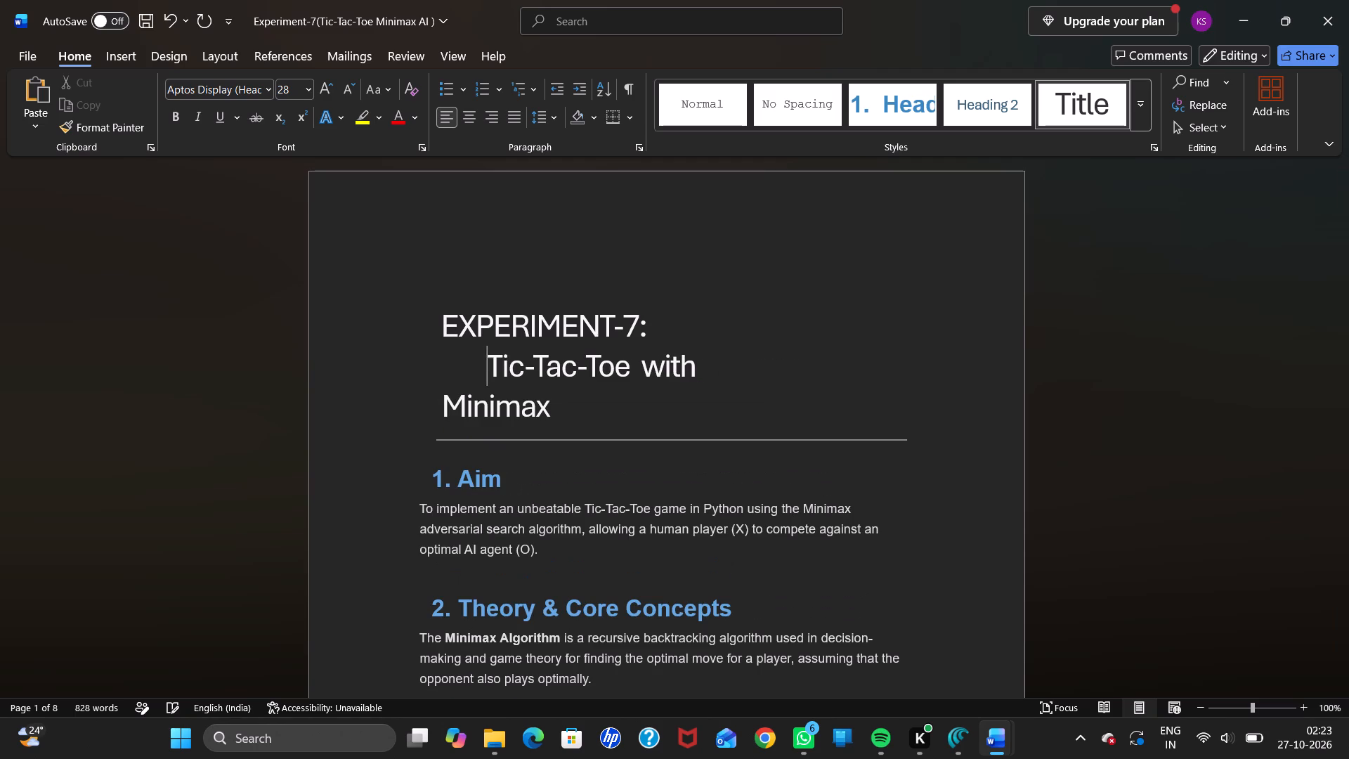
key(space)
key(BackSpace)
key(BackSpace)
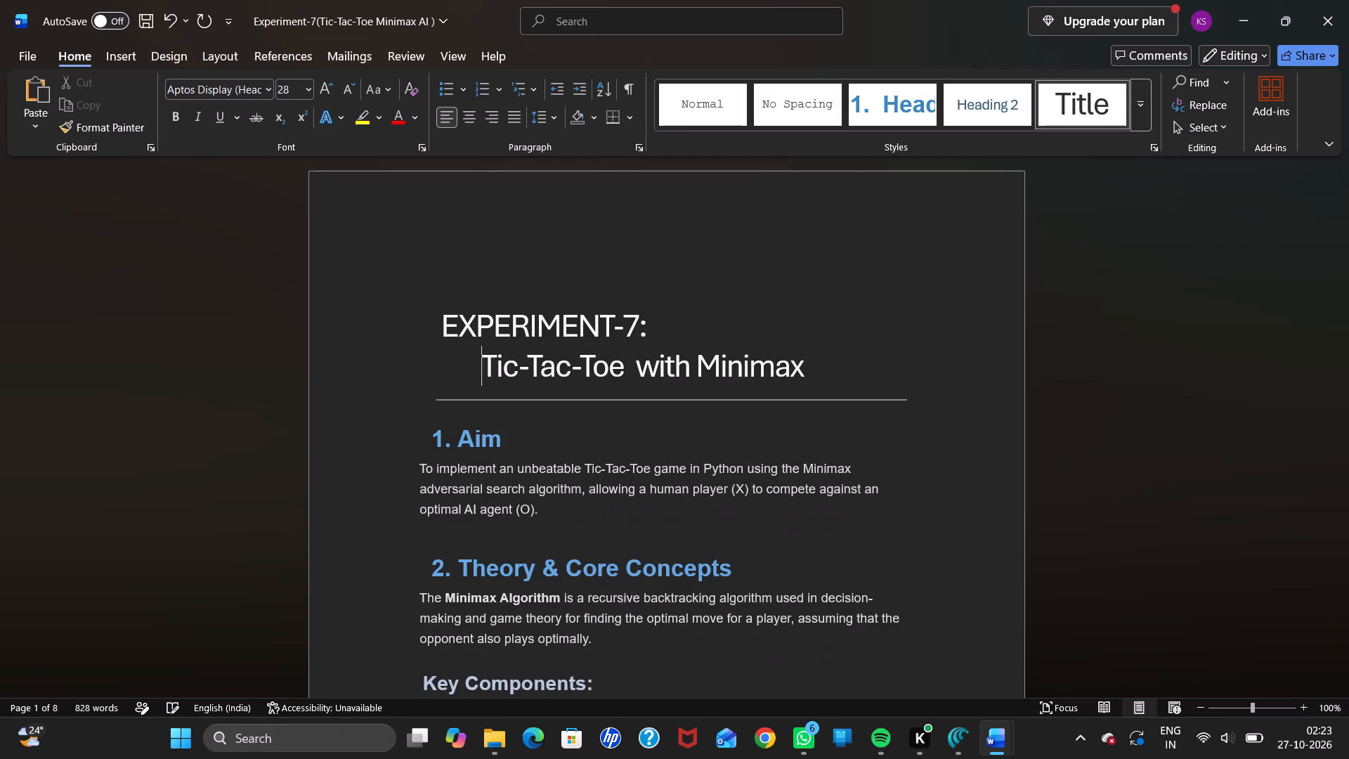
Remove the blank space above the EXPERIMENT-7: line and reapply the Title style to that line.
click(433, 320)
key(BackSpace)
key(BackSpace)
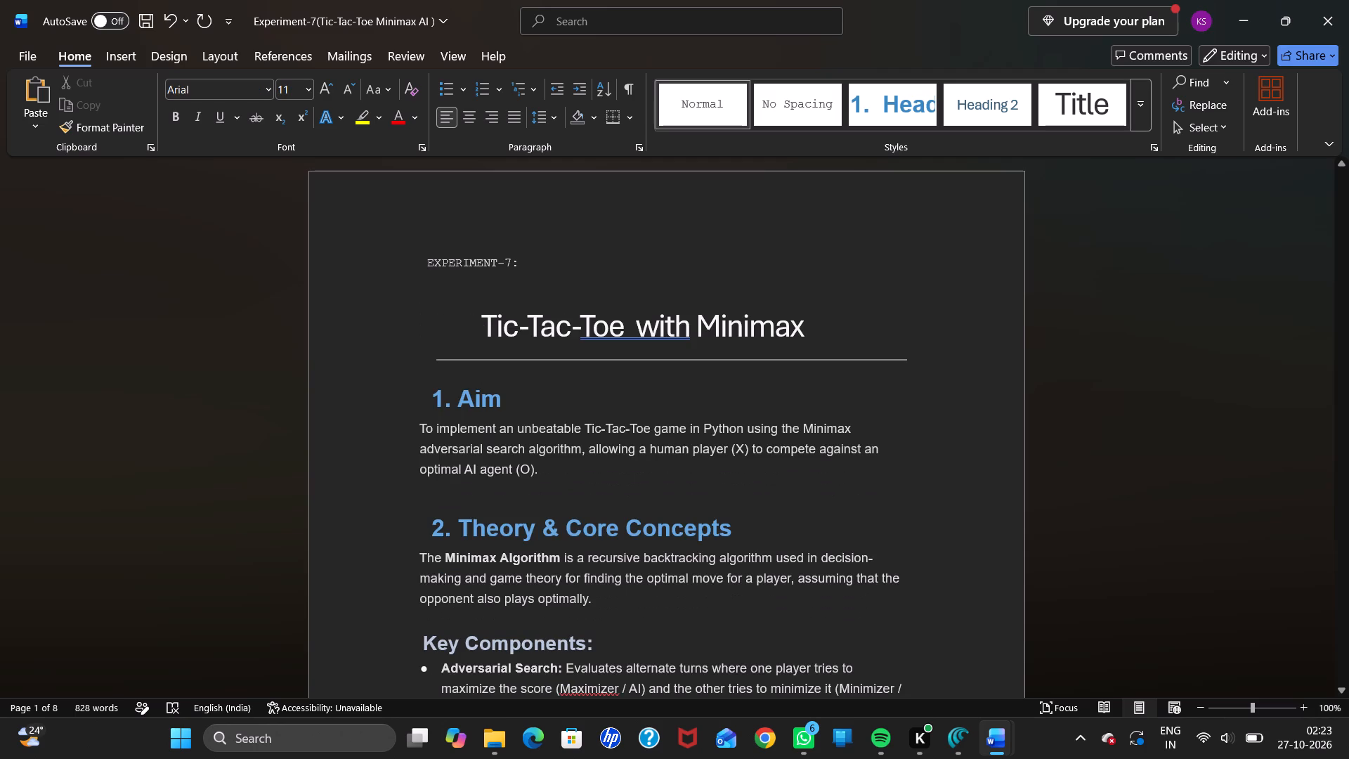
click(1064, 110)
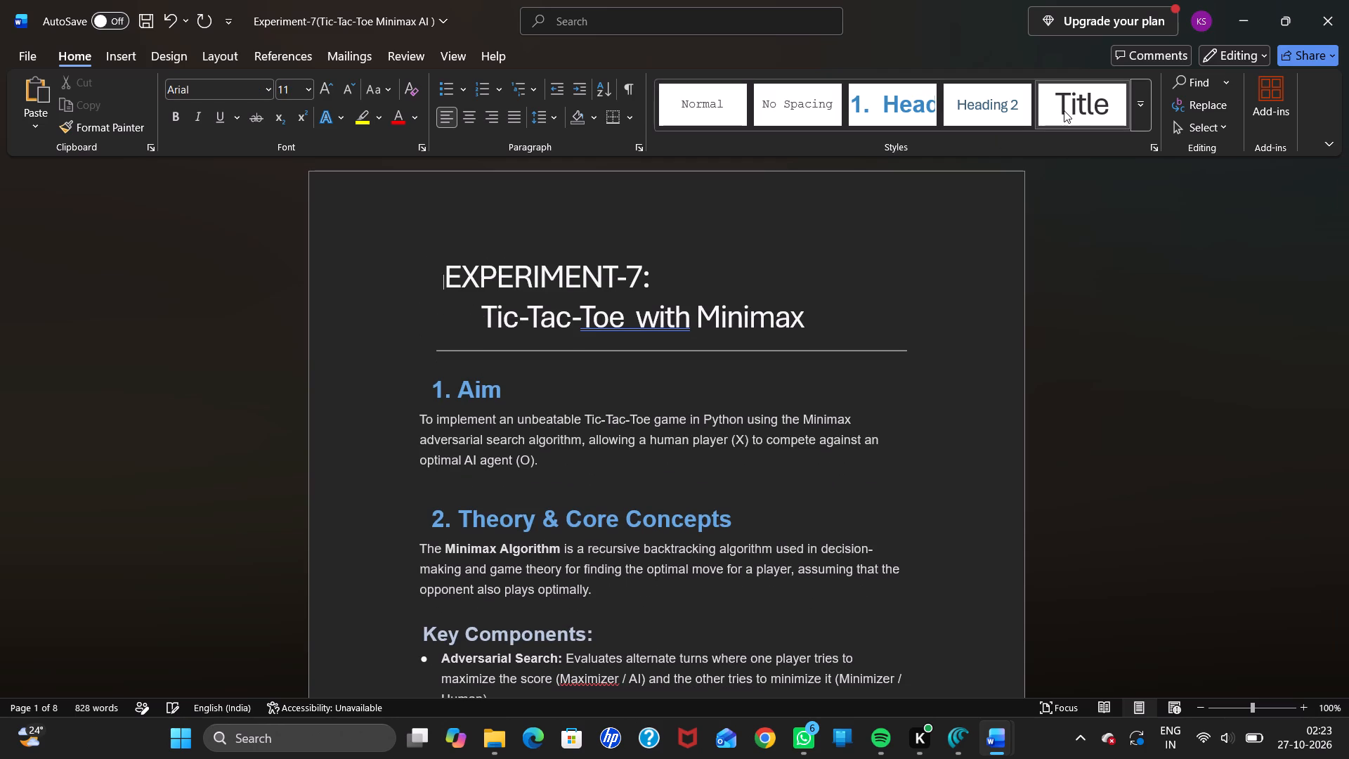
Insert an empty line above the EXPERIMENT-7: title line.
scroll(778, 290, down, 6)
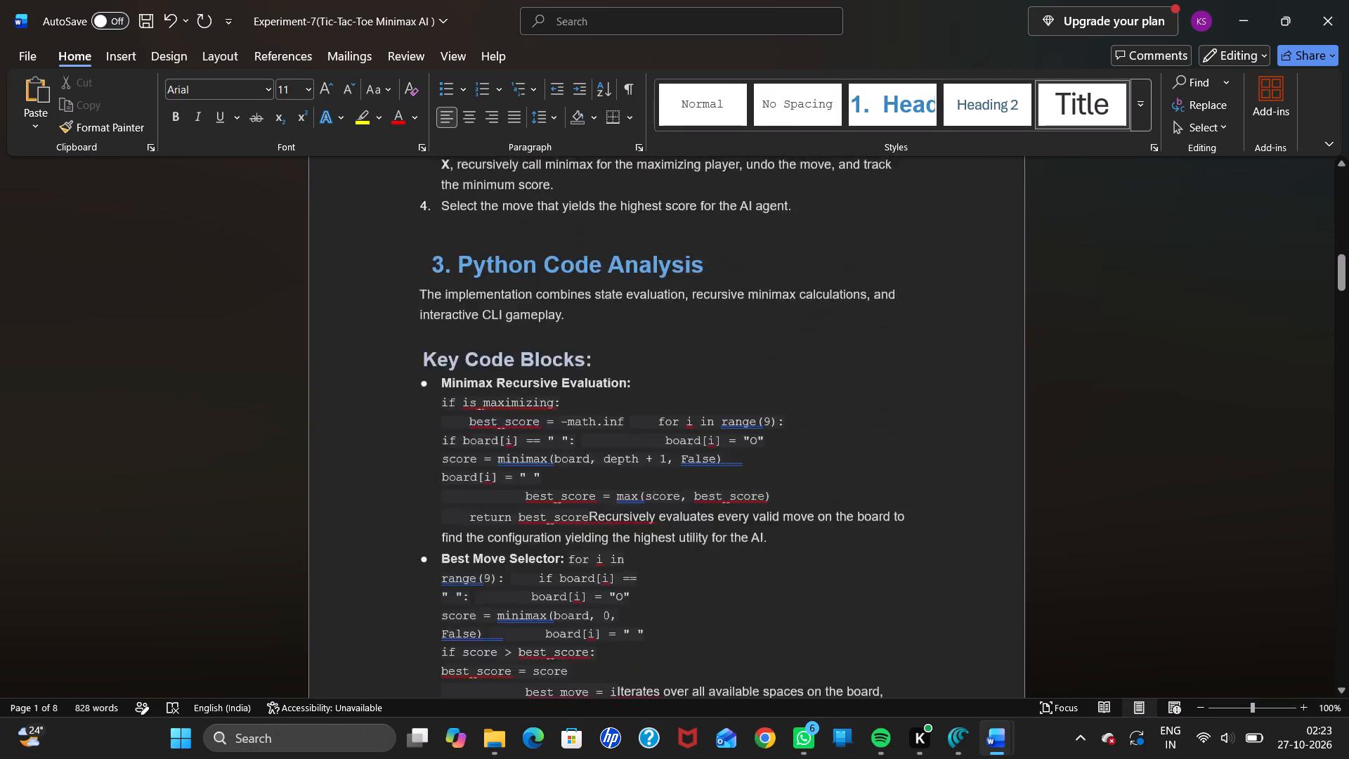
scroll(778, 290, down, 7)
scroll(778, 290, up, 3)
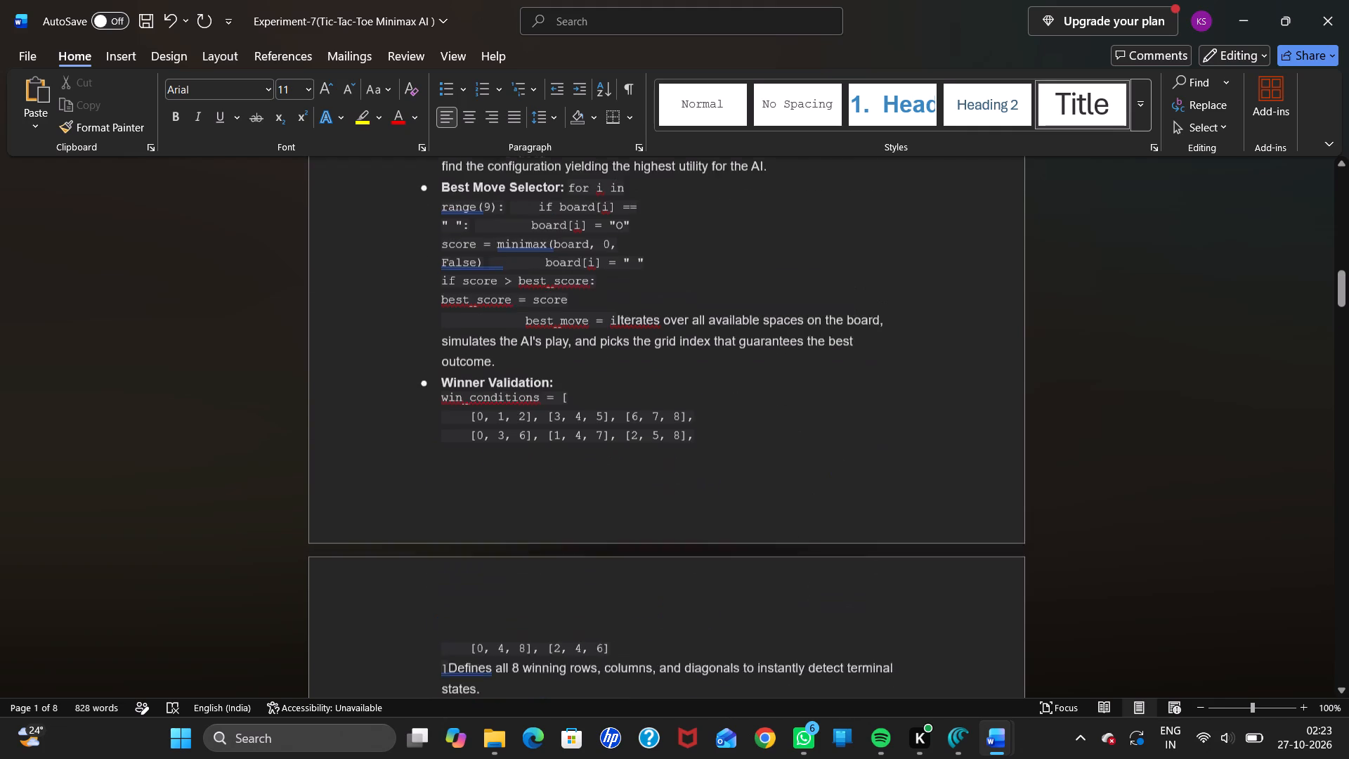
scroll(778, 290, up, 9)
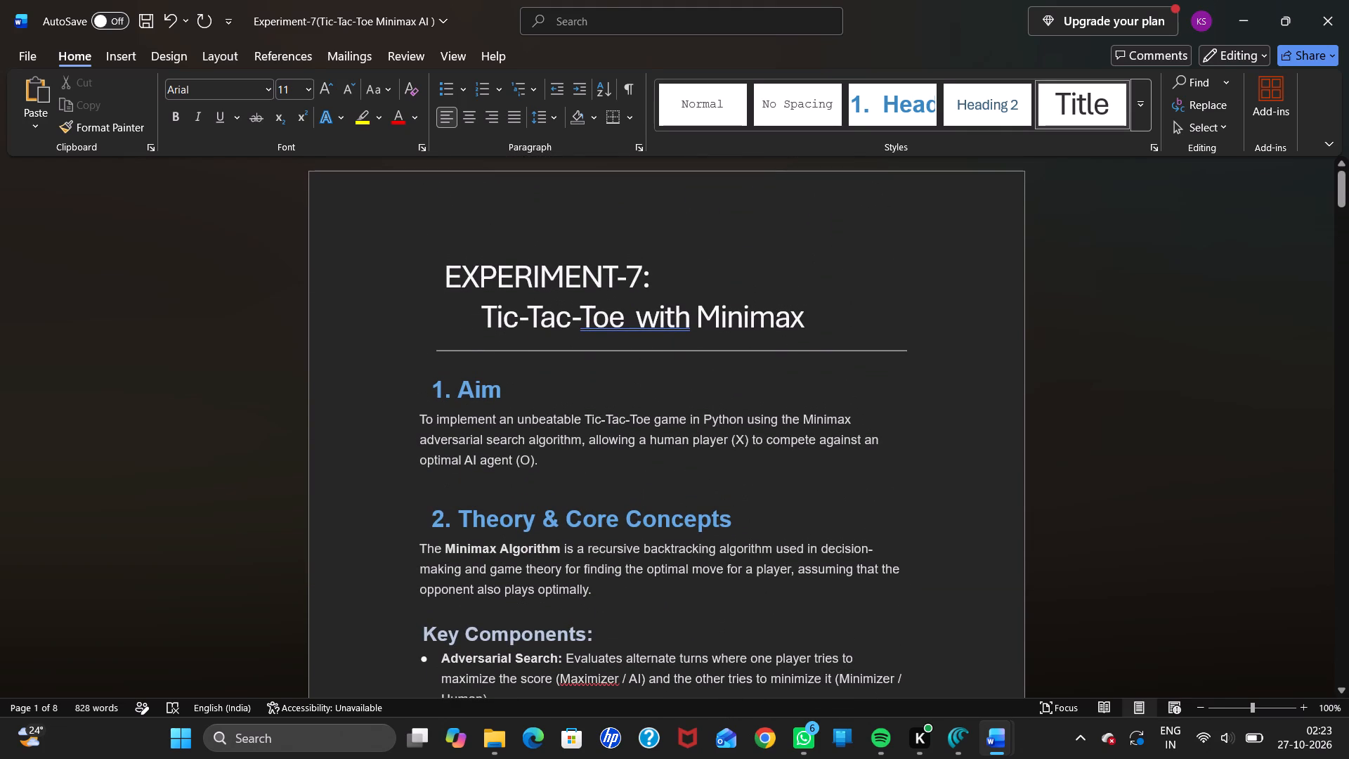
key(Return)
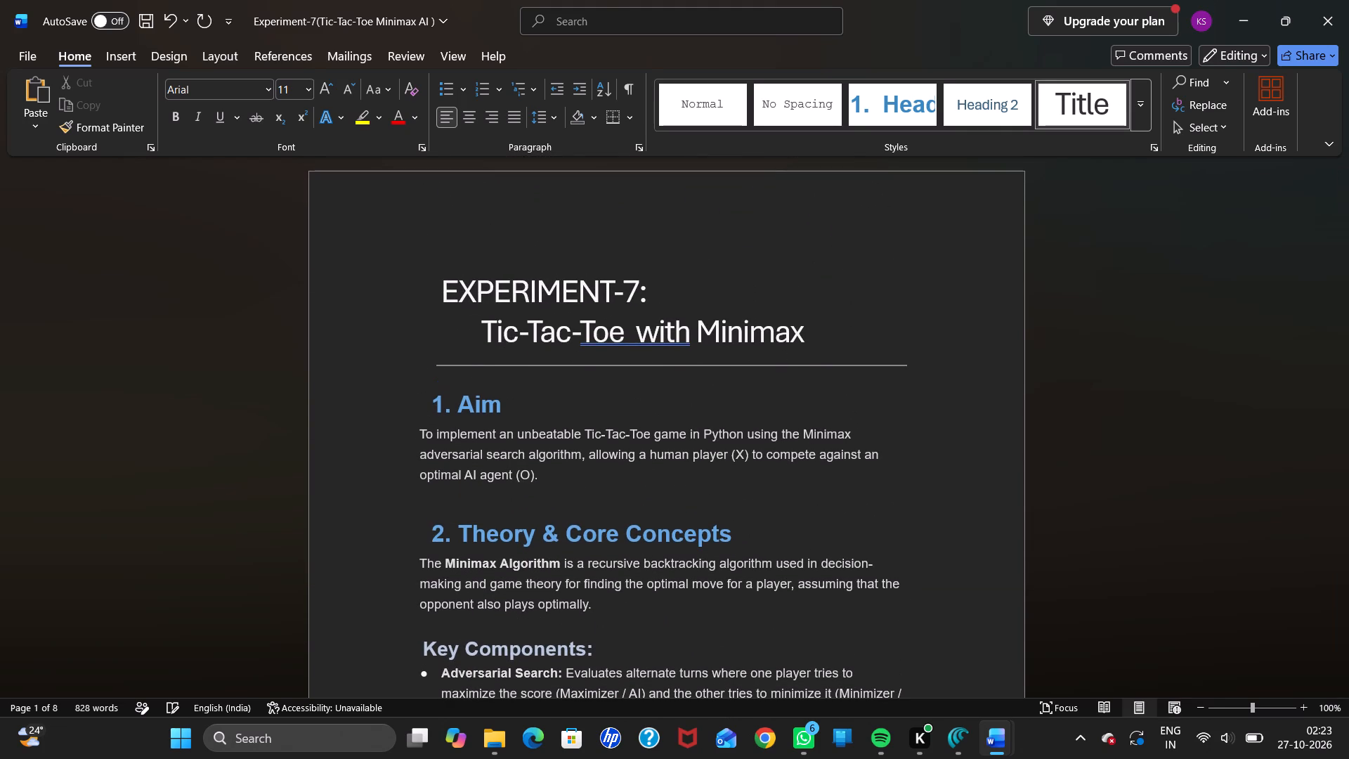
Remove the numbering from the Aim and Theory & Core Concepts headings on the first page.
scroll(627, 398, down, 10)
scroll(627, 398, up, 1)
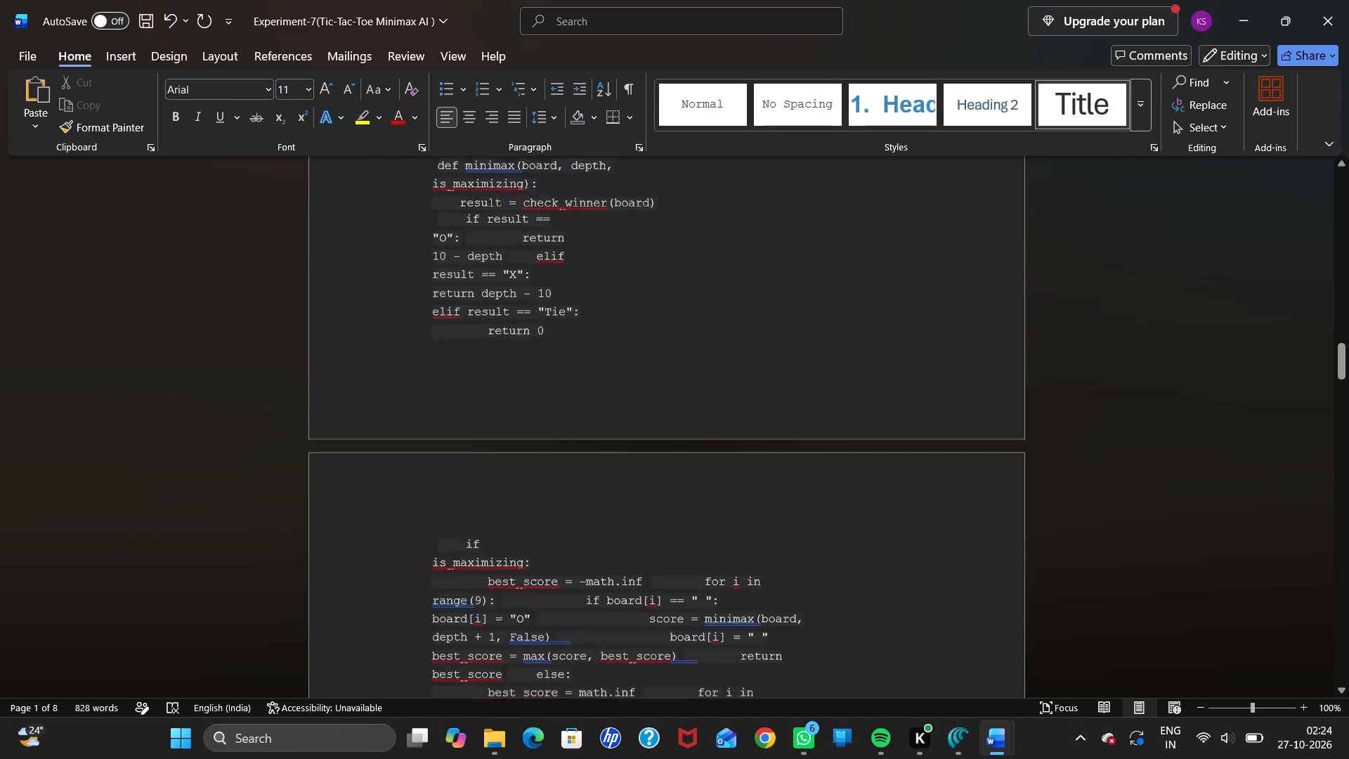
scroll(627, 398, up, 4)
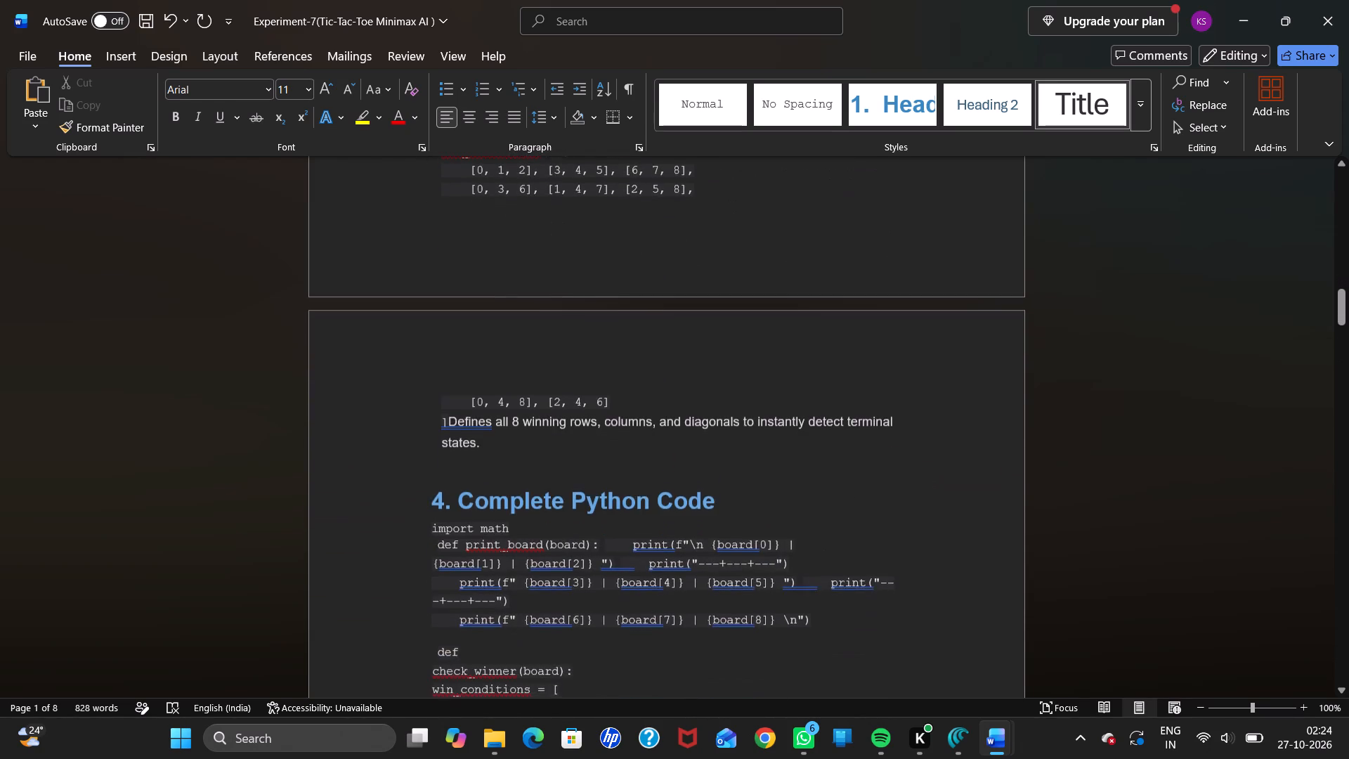
scroll(627, 398, up, 11)
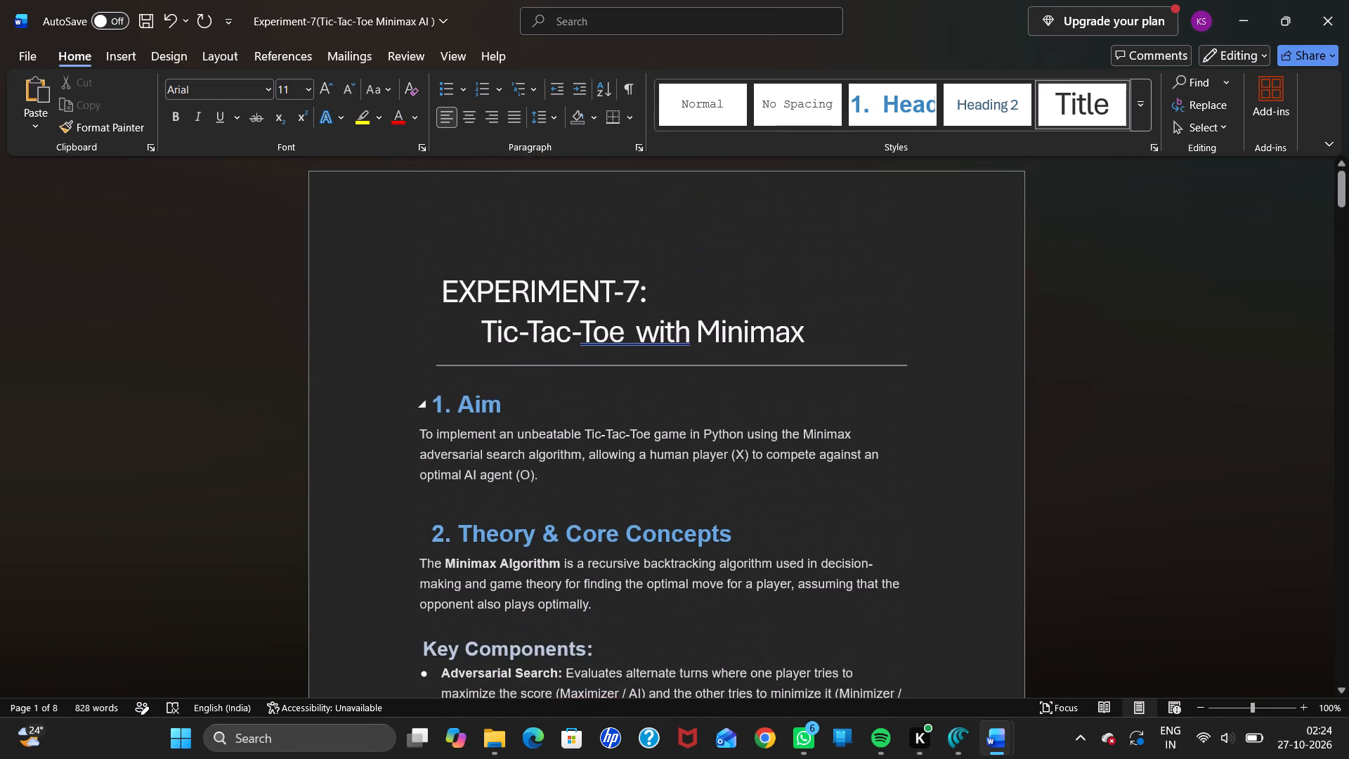
click(458, 399)
key(BackSpace)
key(BackSpace)
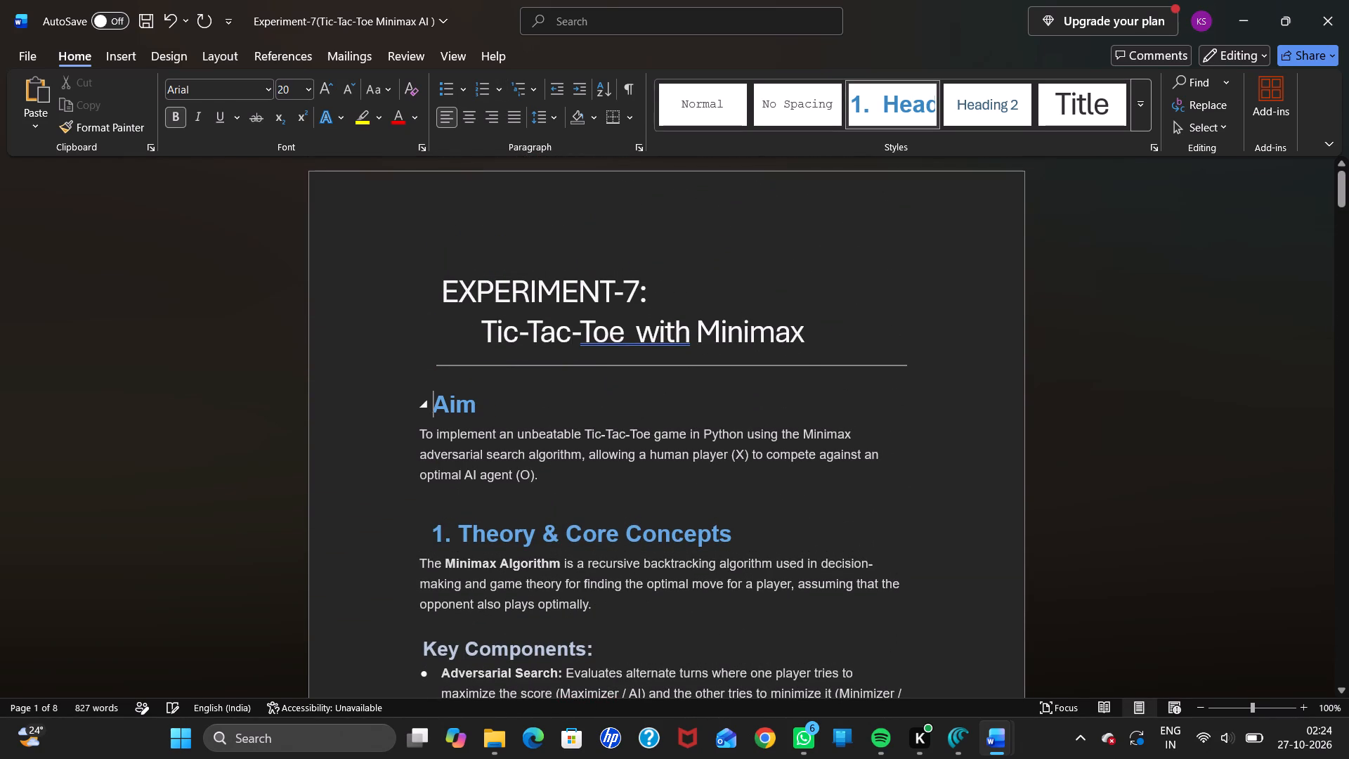
click(455, 535)
key(BackSpace)
key(BackSpace)
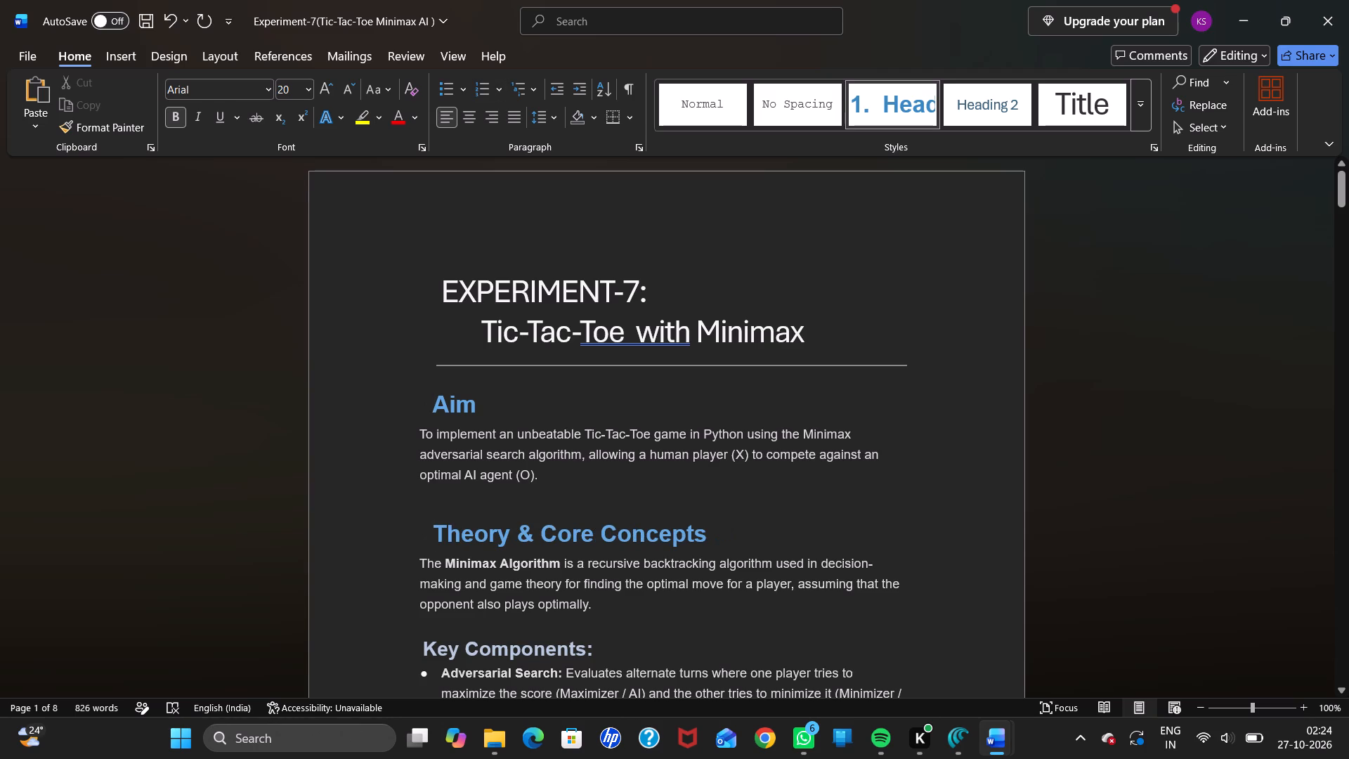
Remove the numbering from the Python Code Analysis and Complete Python Code headings.
scroll(476, 685, down, 6)
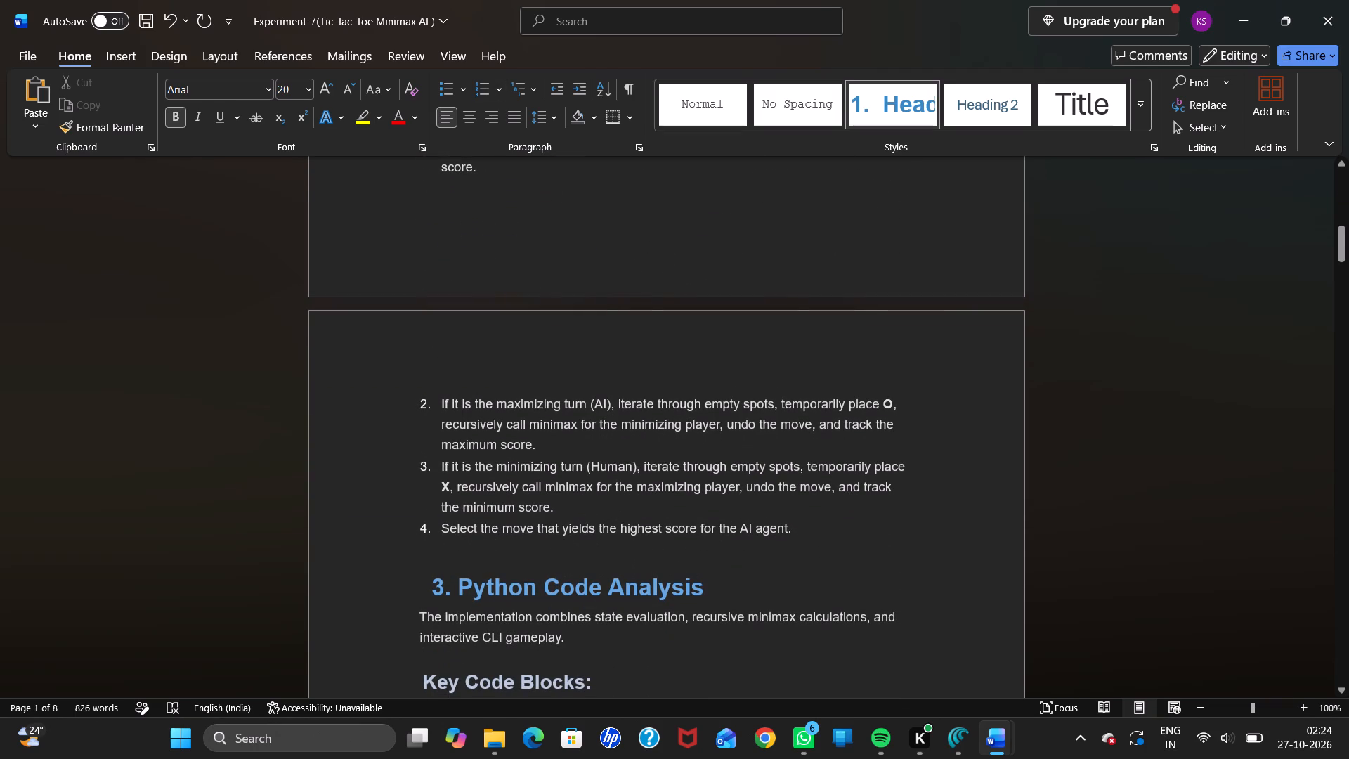
click(455, 587)
key(BackSpace)
key(BackSpace)
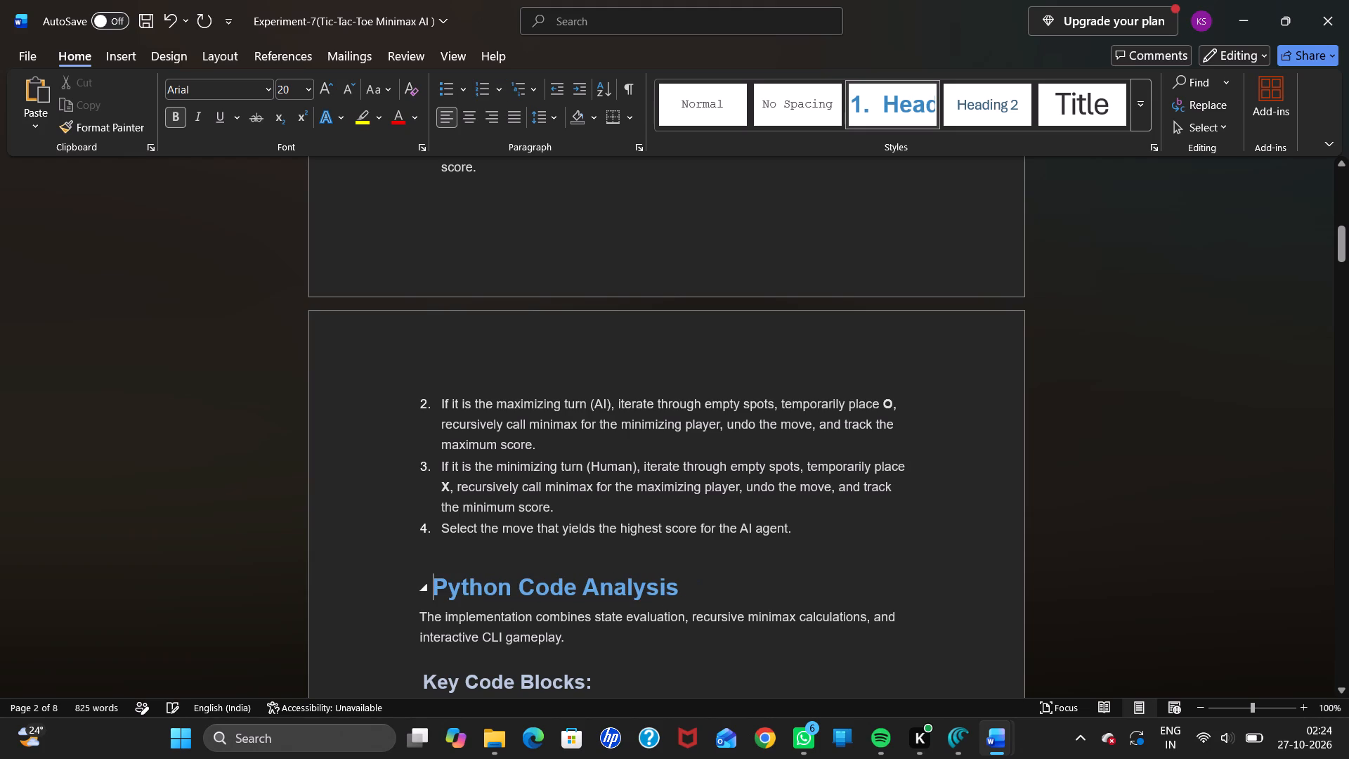
scroll(508, 644, down, 4)
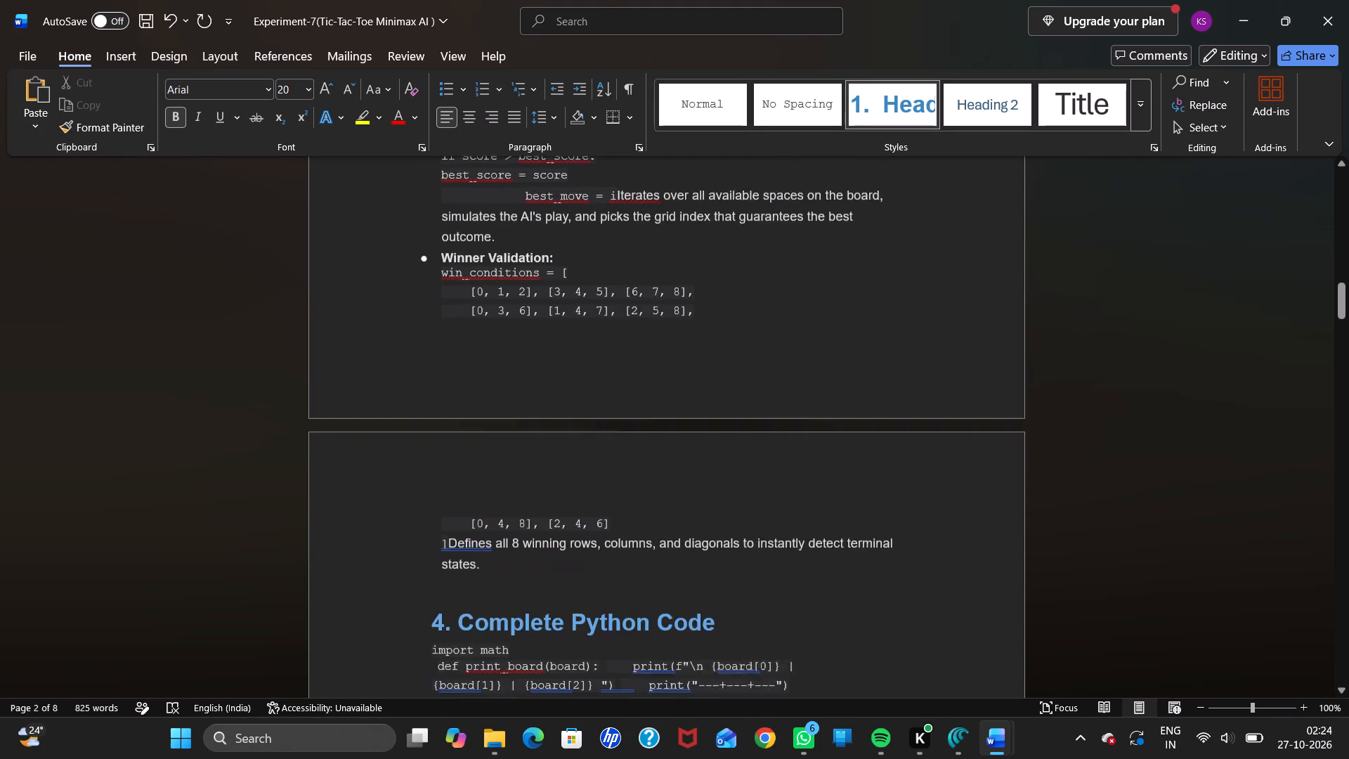
scroll(508, 644, down, 2)
click(452, 526)
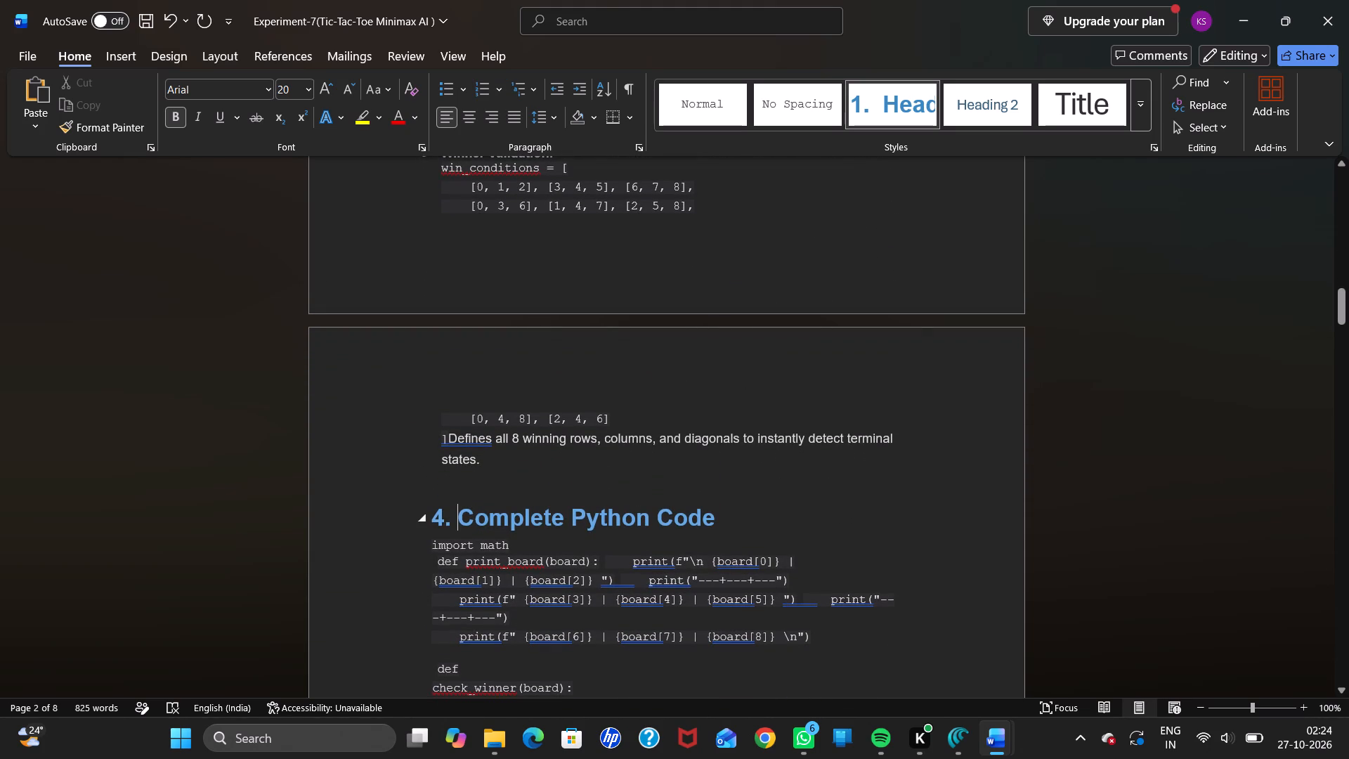
key(BackSpace)
key(BackSpace)
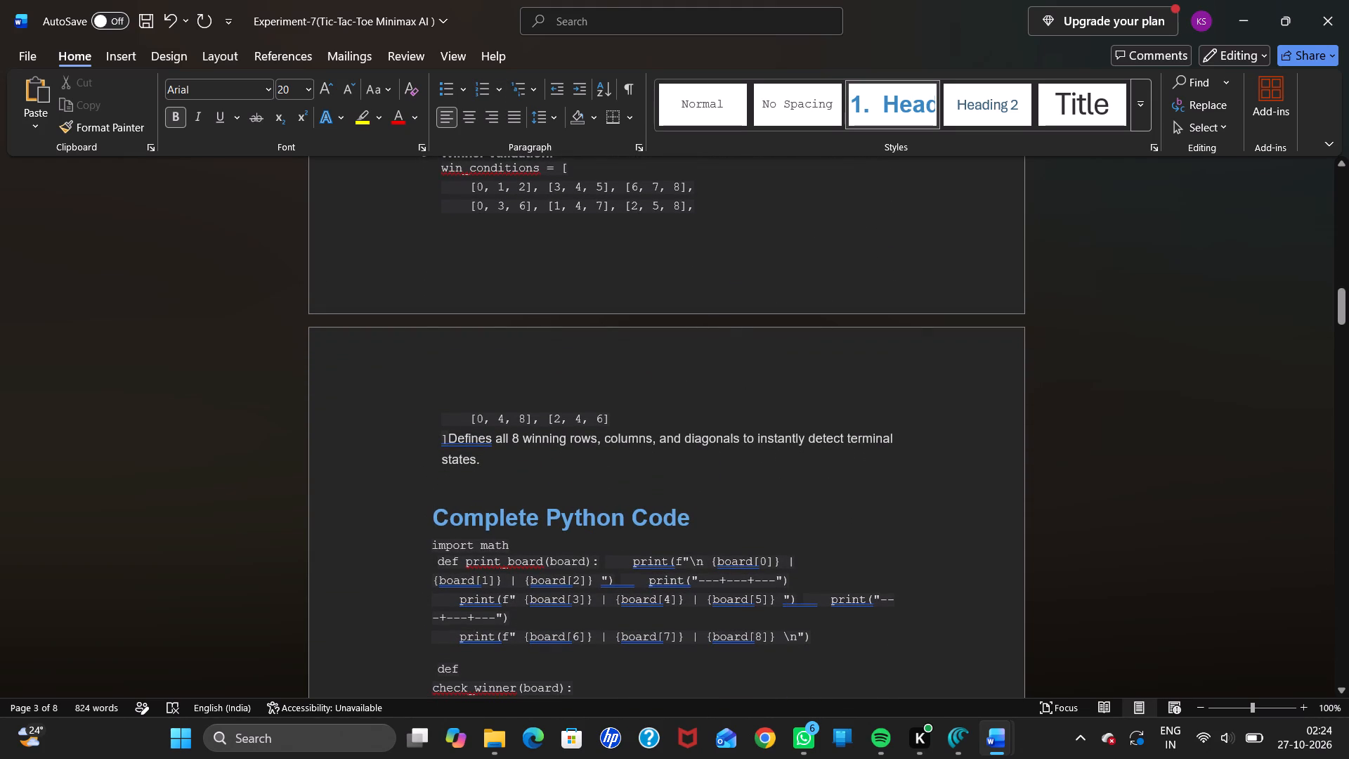
Delete the number 5 in front of the Output heading above the program output screenshot.
scroll(498, 611, down, 8)
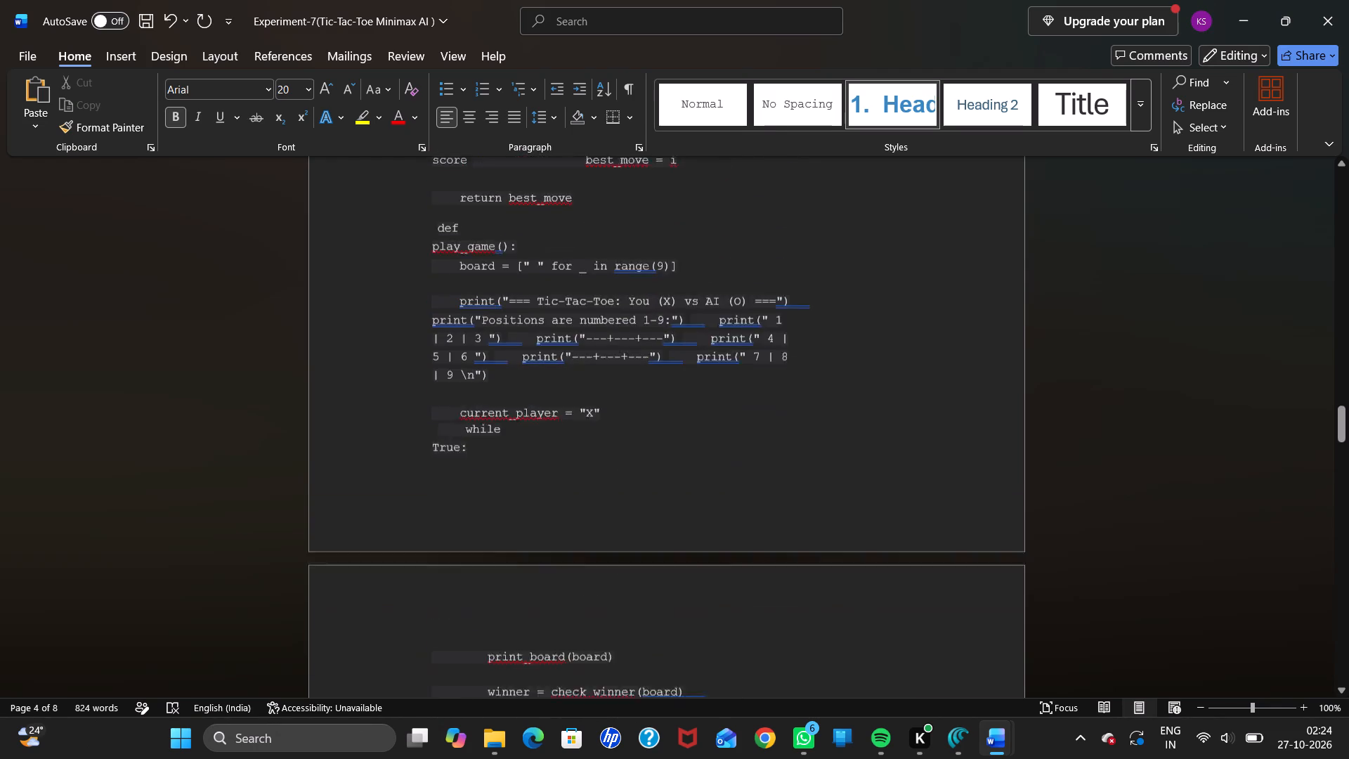
scroll(498, 611, down, 4)
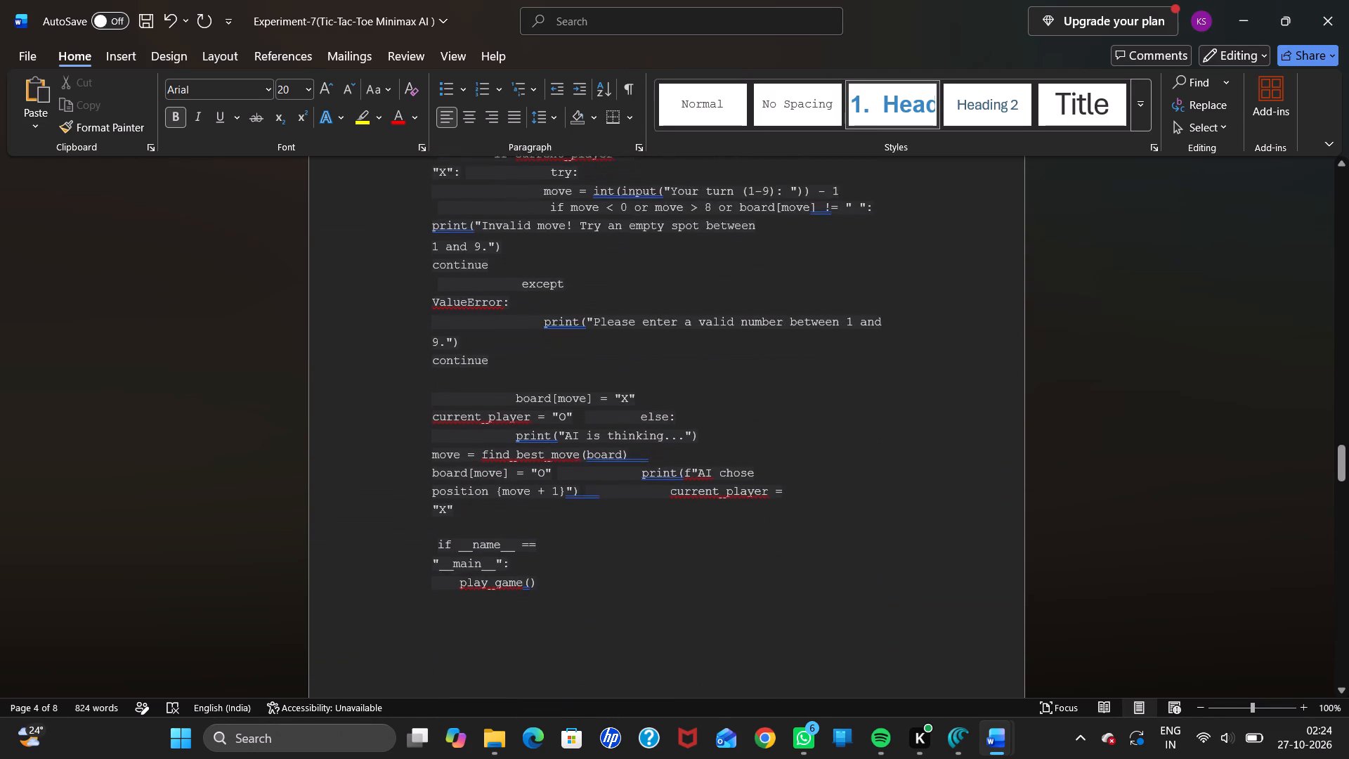
scroll(498, 611, down, 2)
click(461, 598)
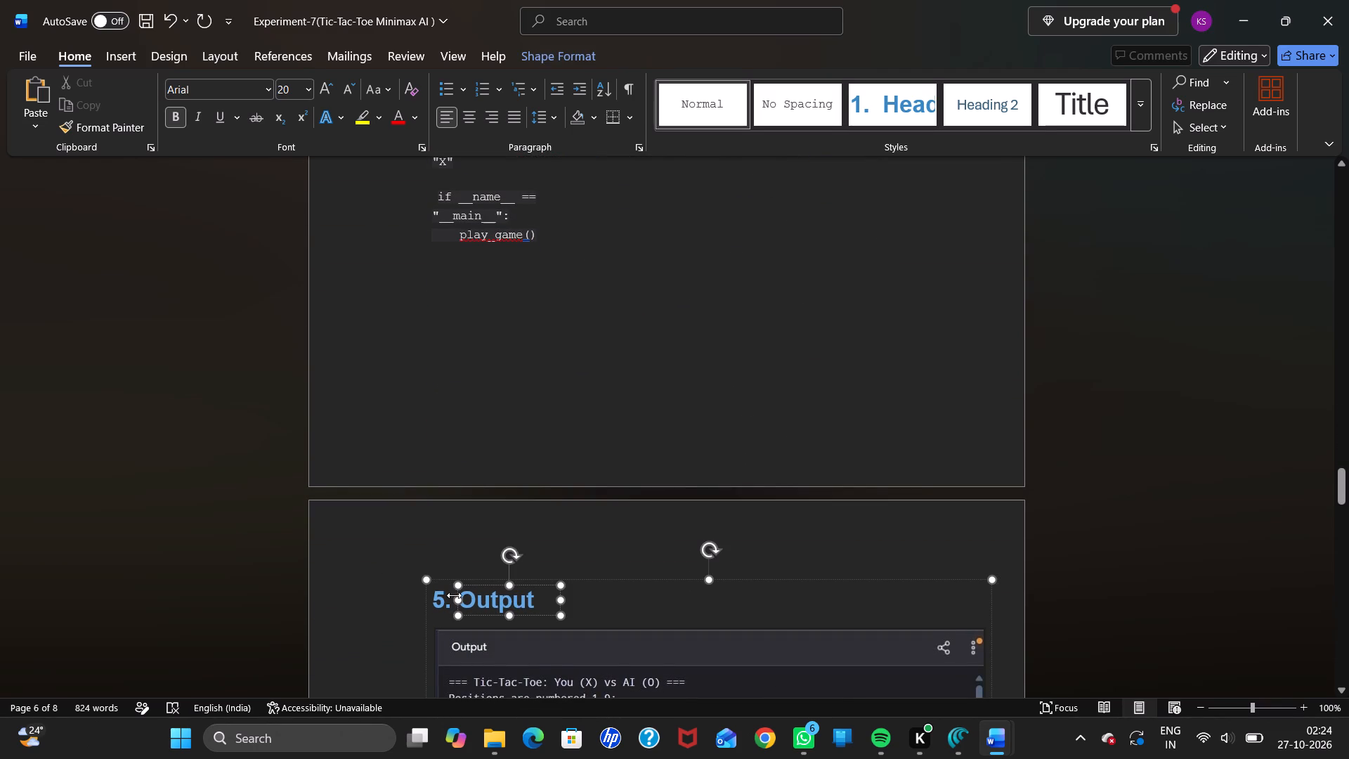
click(454, 595)
click(454, 595)
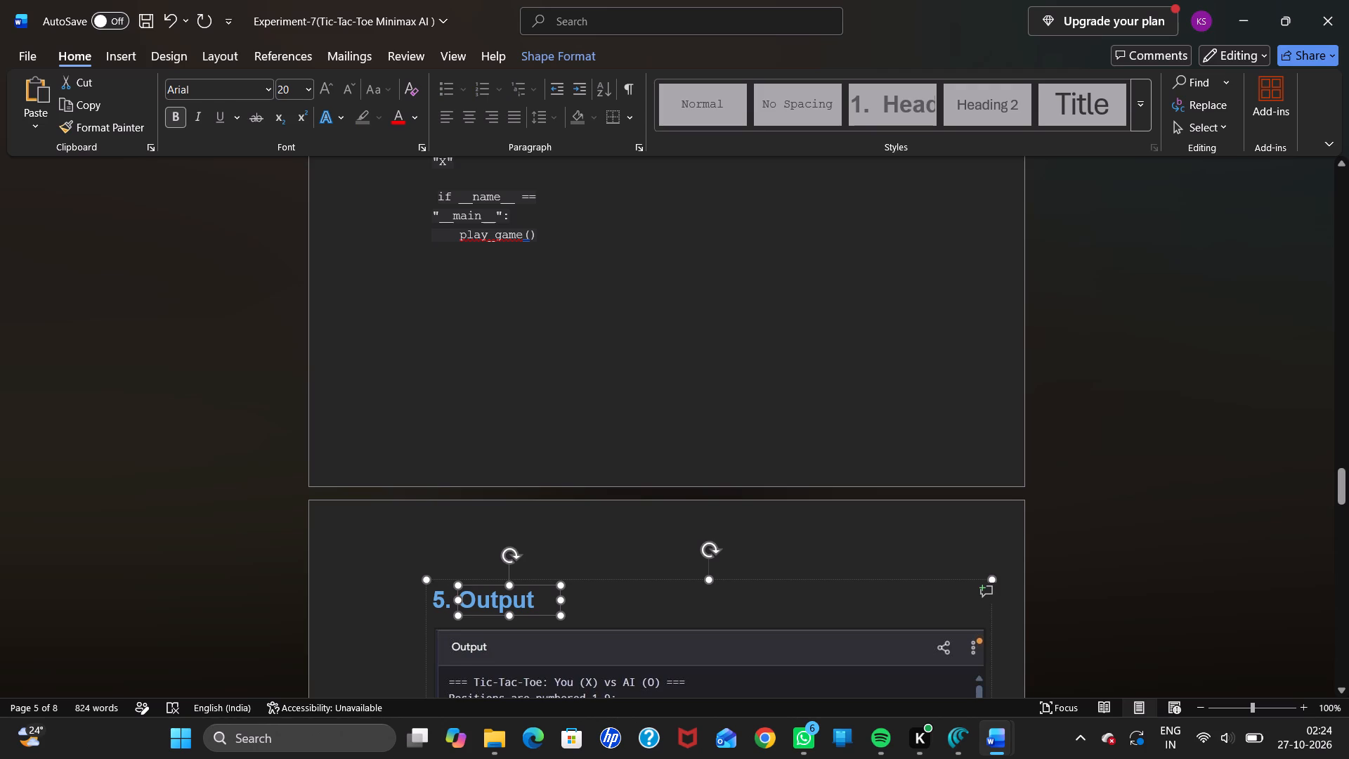
click(447, 596)
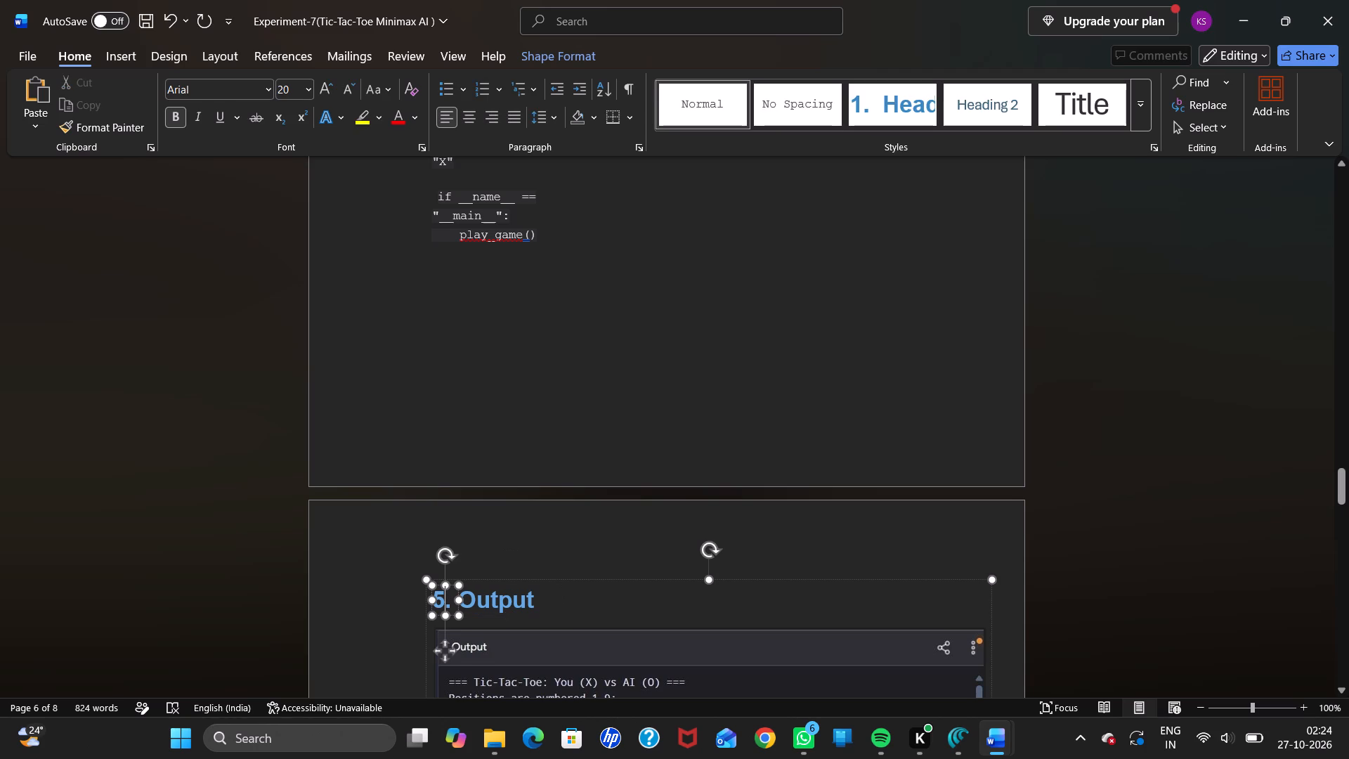
key(BackSpace)
key(BackSpace)
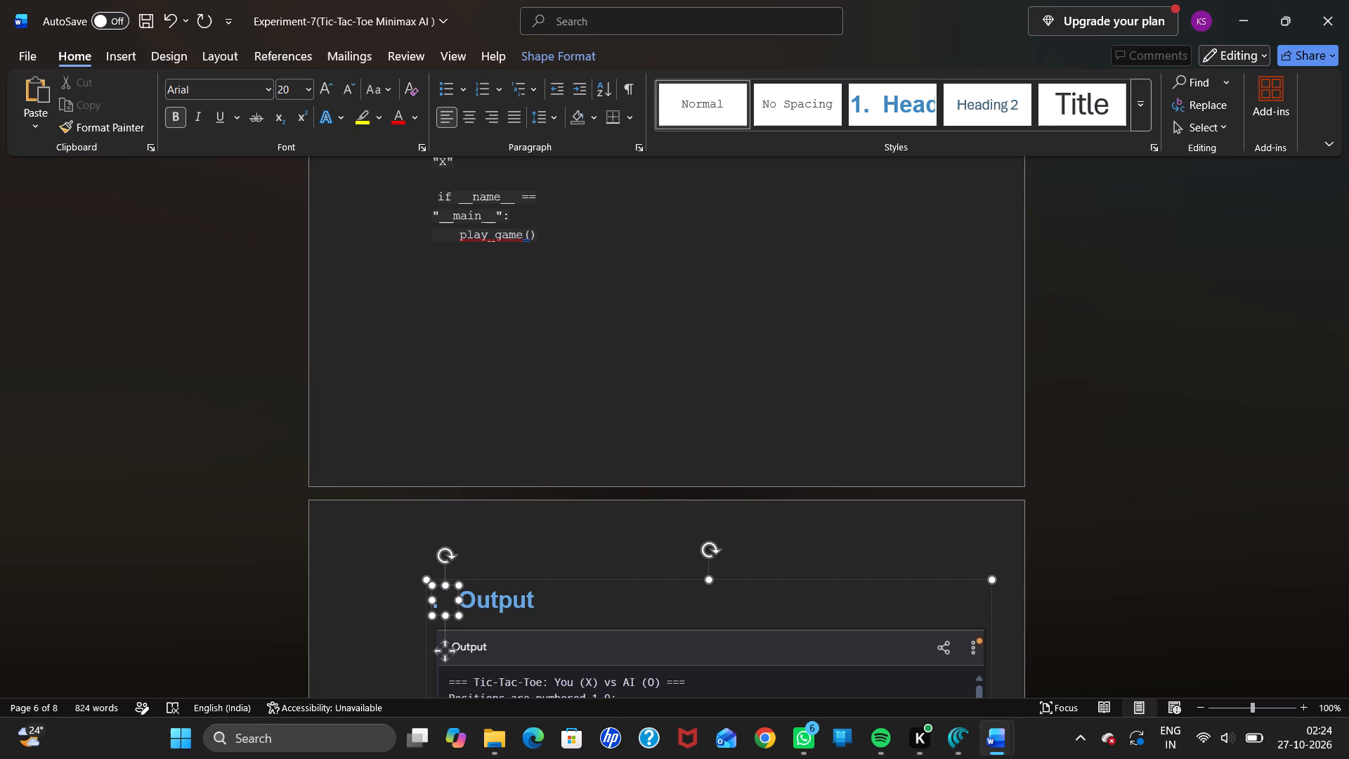
Review the whole Tic-Tac-Toe document, from the game output screenshots back to the title on the first page.
scroll(550, 656, down, 3)
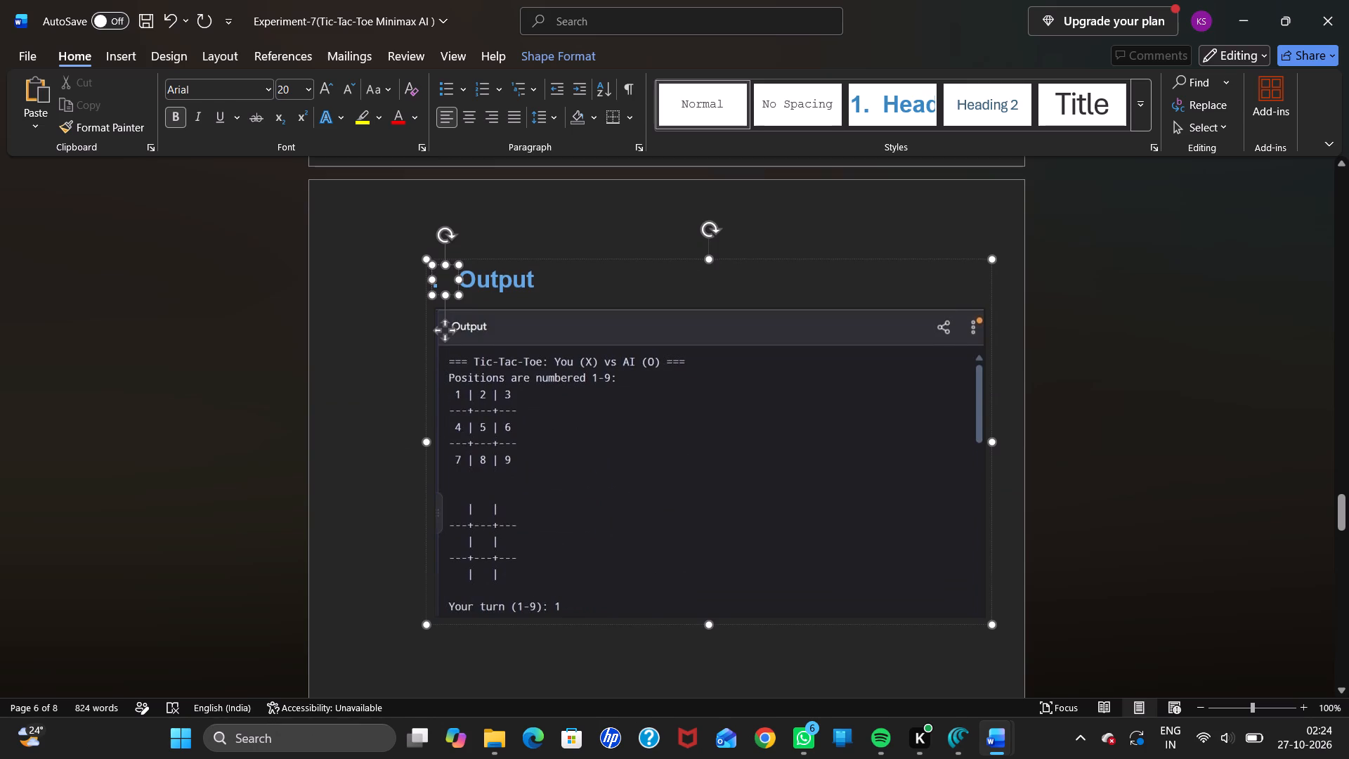
scroll(550, 656, down, 10)
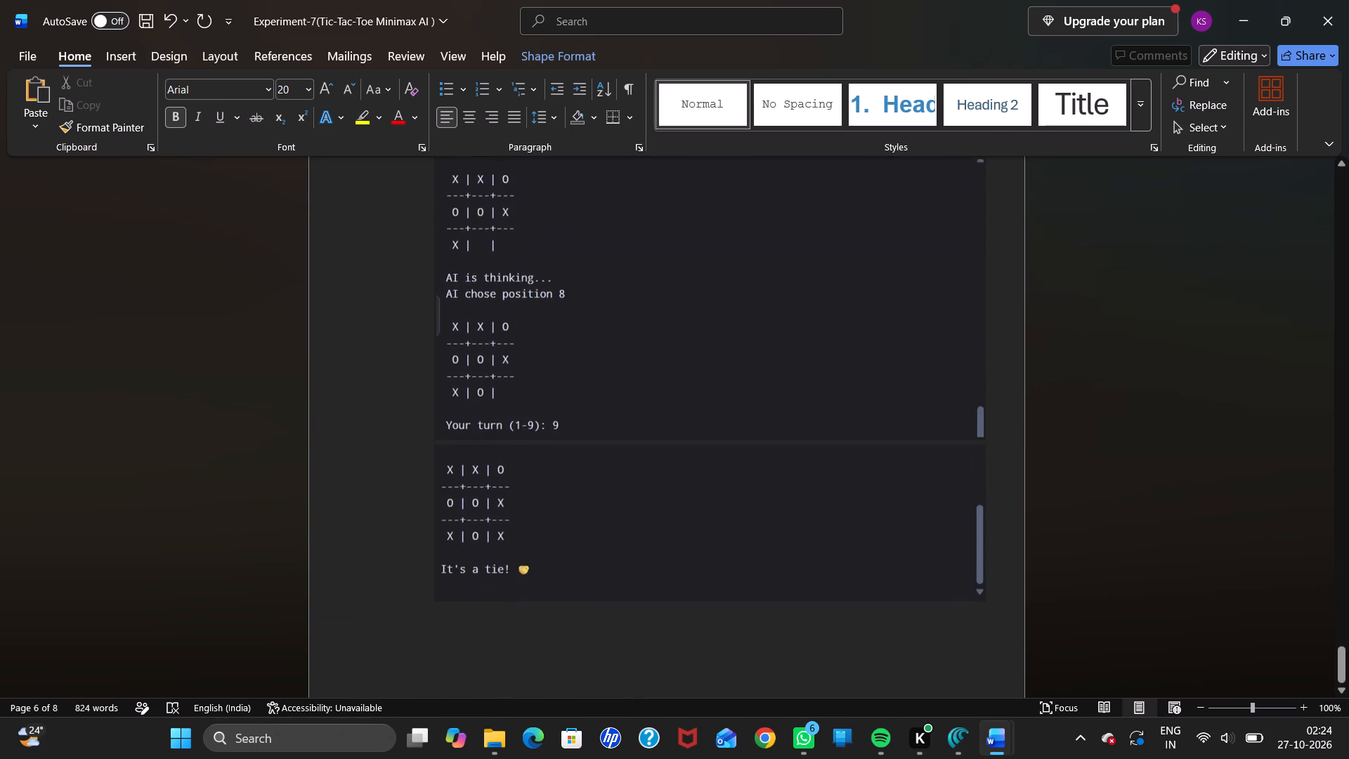
scroll(550, 656, down, 3)
scroll(550, 656, up, 2)
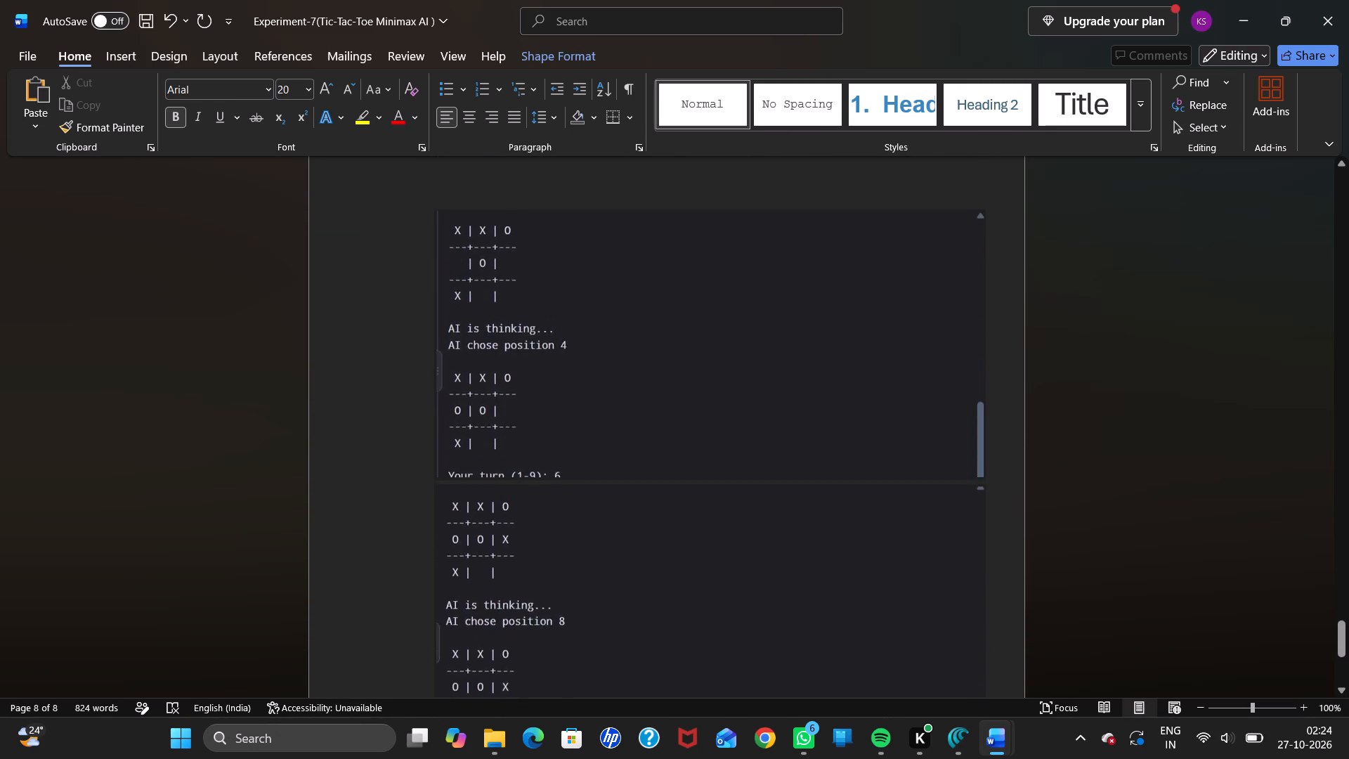
scroll(550, 656, up, 9)
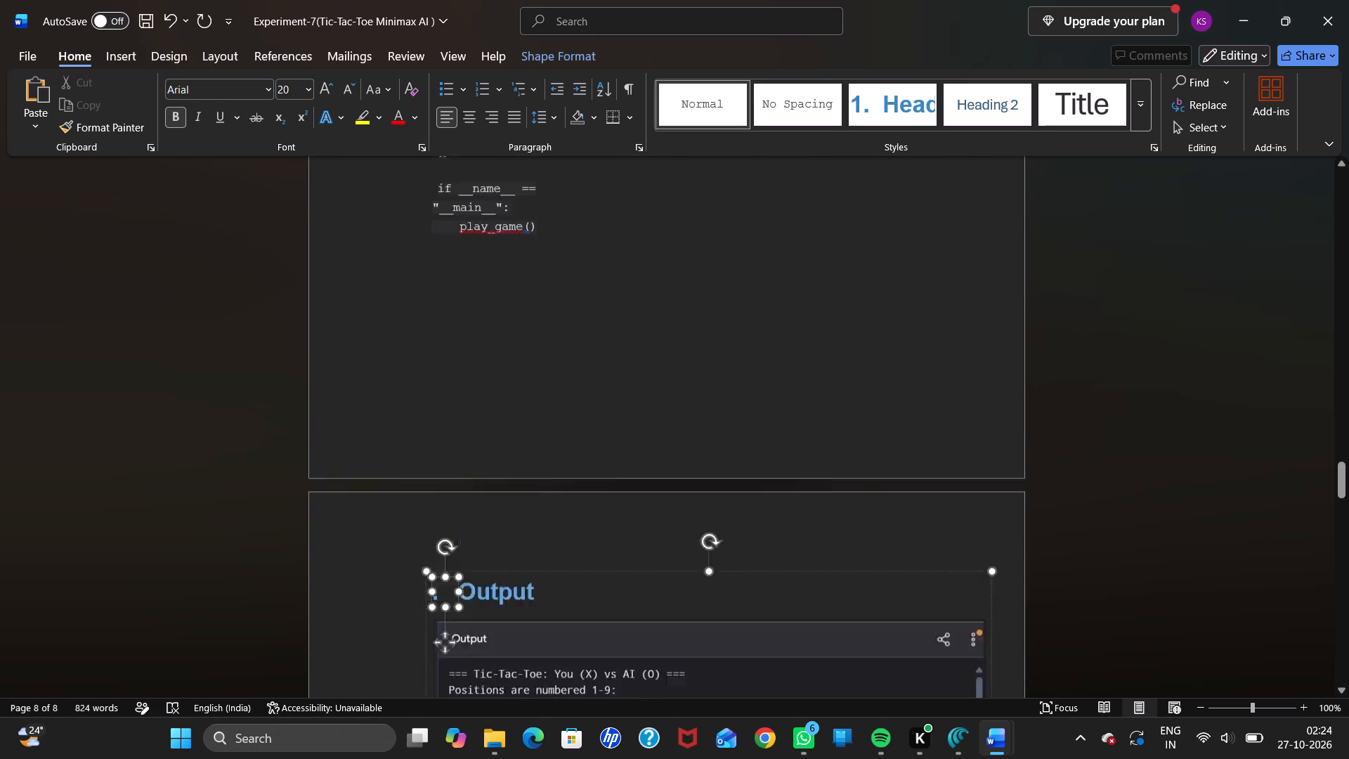
scroll(550, 656, up, 5)
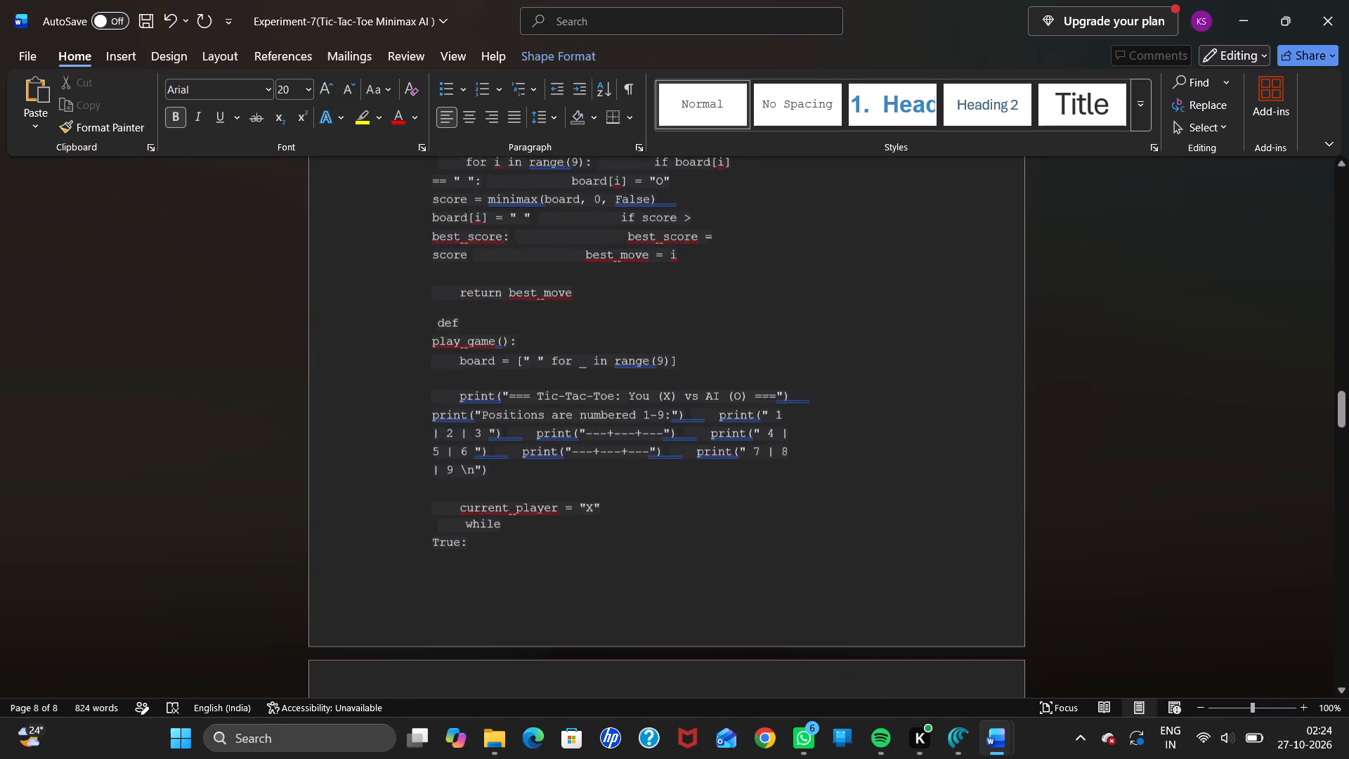
scroll(550, 656, up, 4)
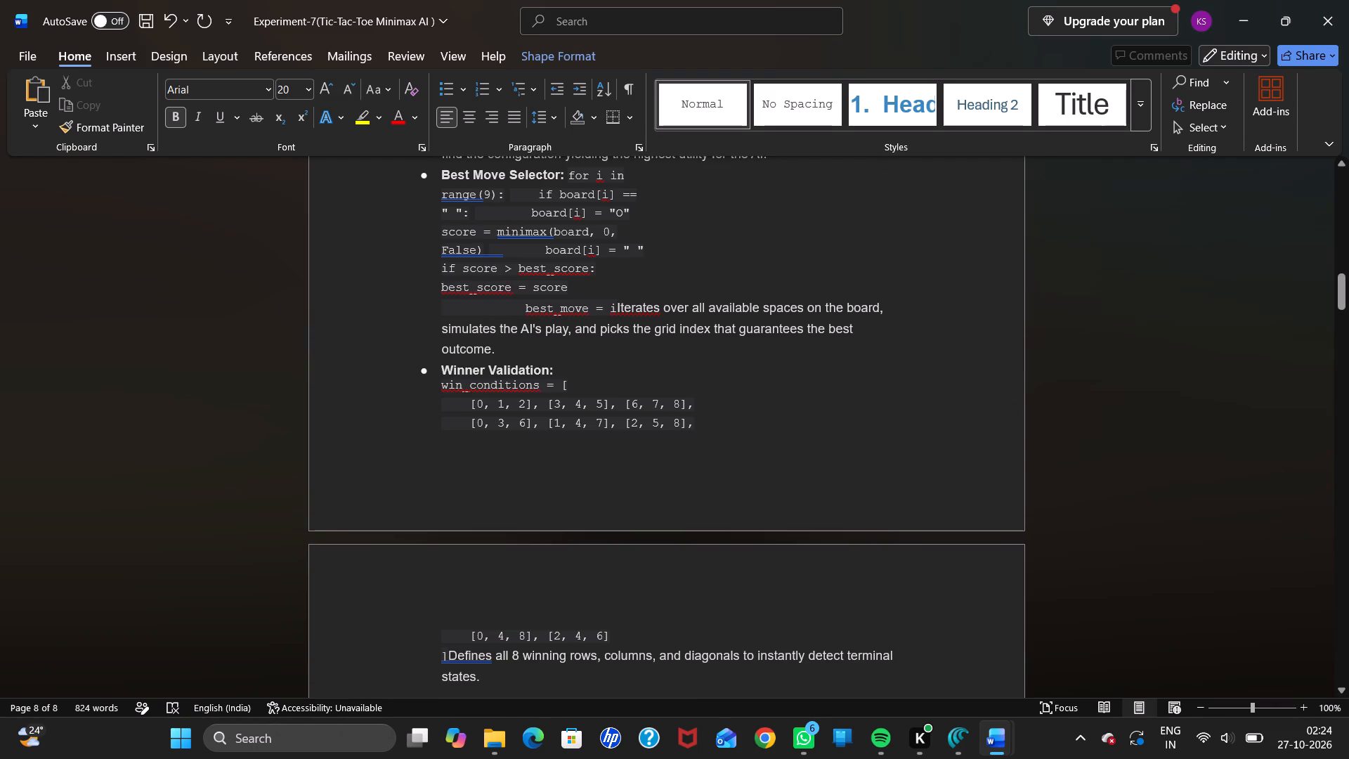
scroll(1003, 287, up, 13)
scroll(1003, 287, up, 9)
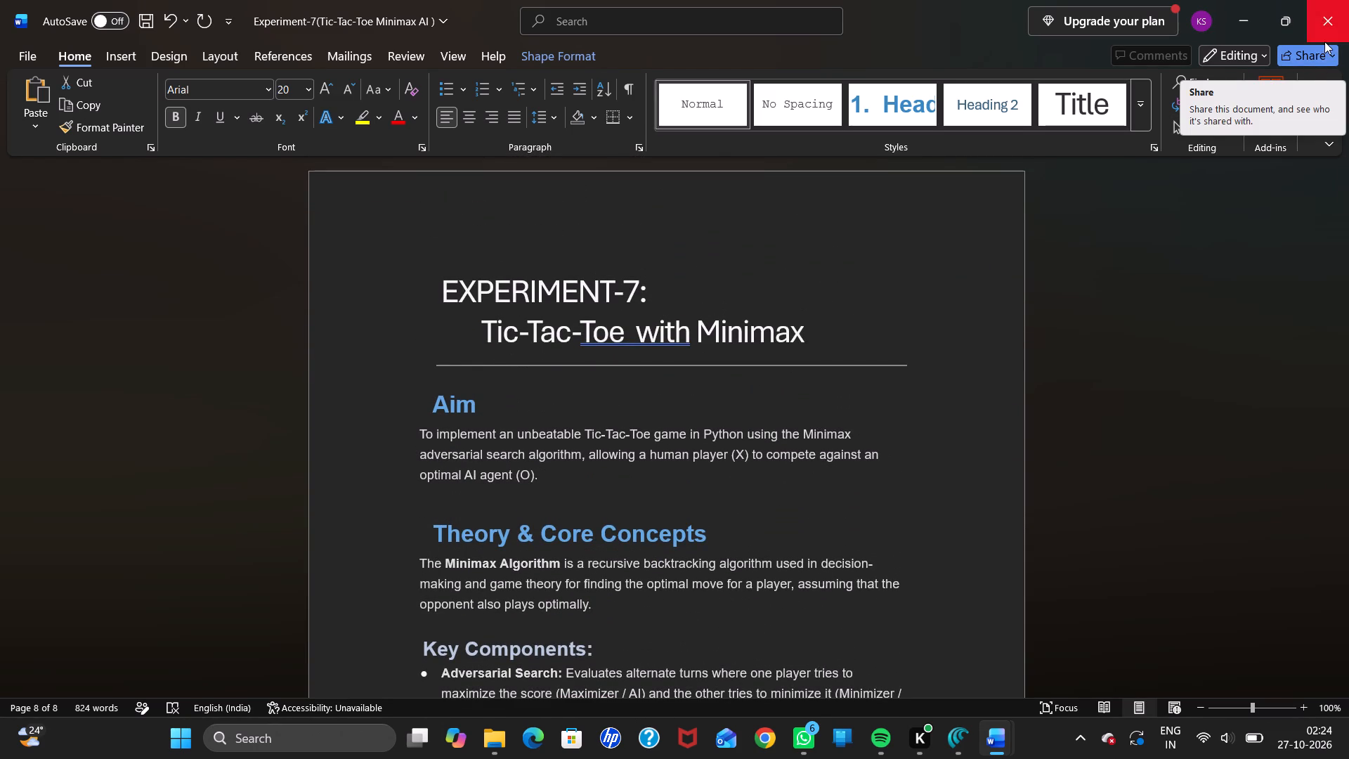
Turn on AutoSave by uploading the document to the personal OneDrive.
click(111, 22)
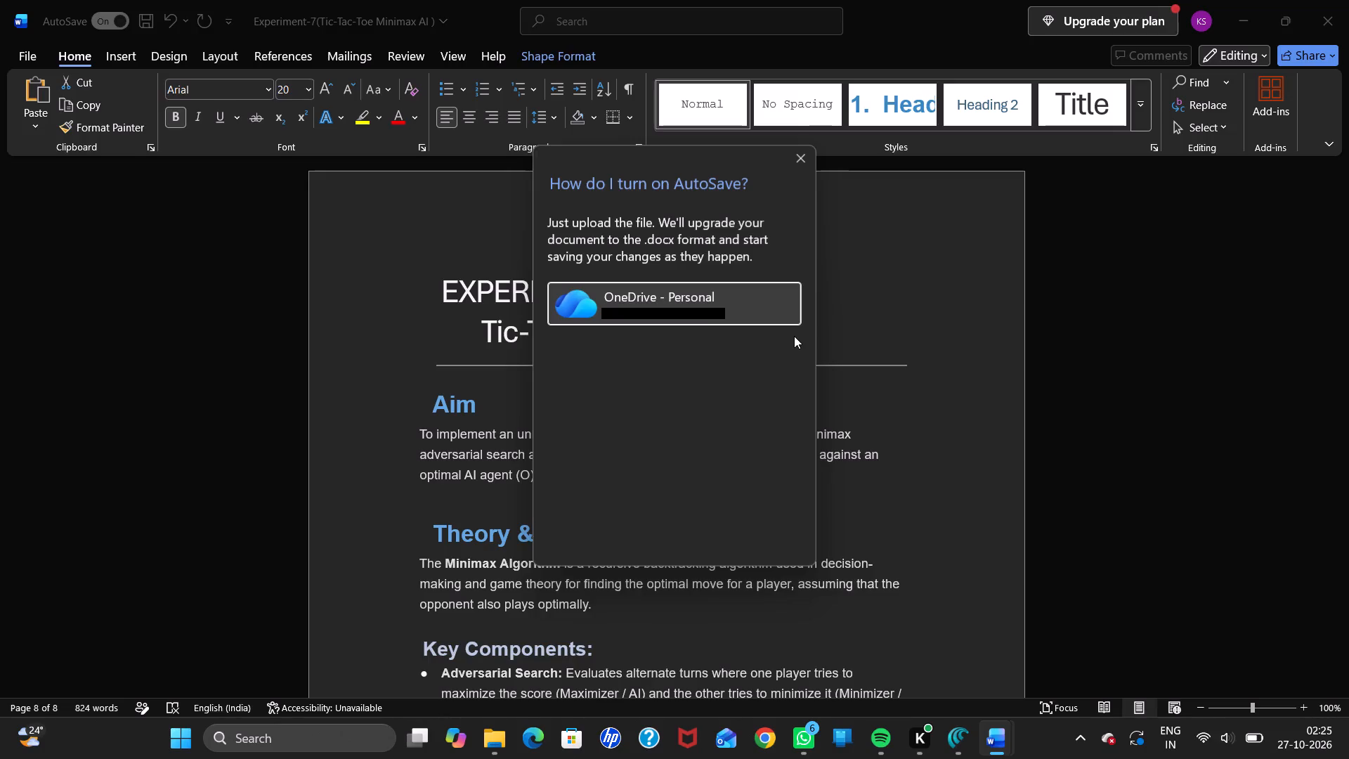
click(752, 313)
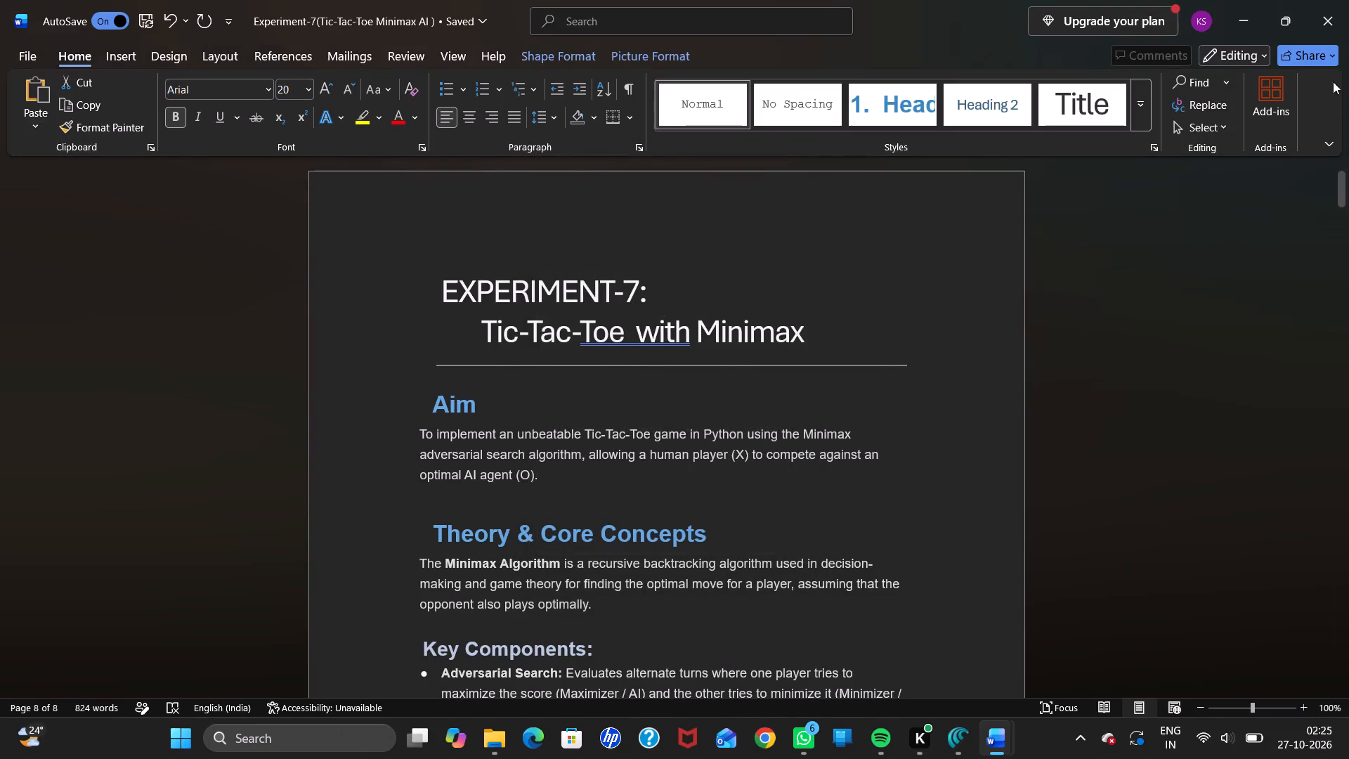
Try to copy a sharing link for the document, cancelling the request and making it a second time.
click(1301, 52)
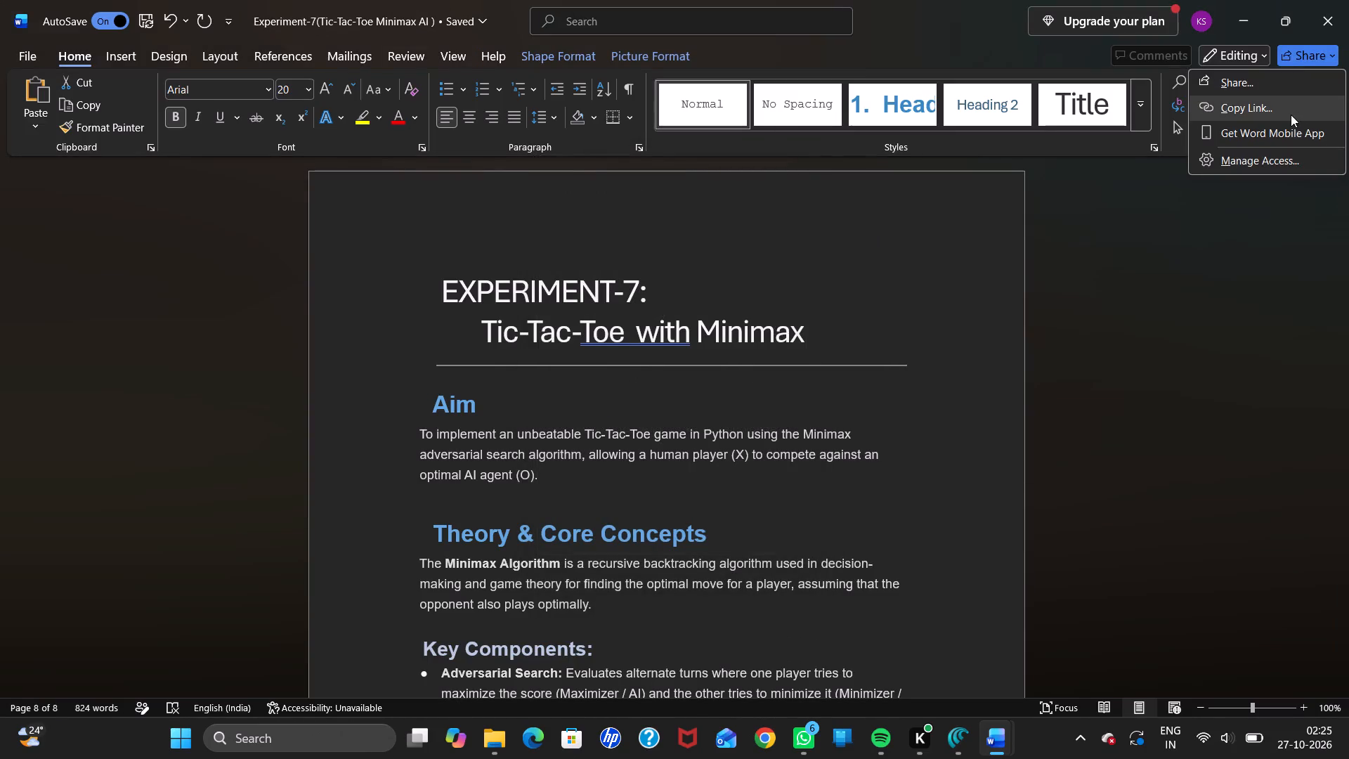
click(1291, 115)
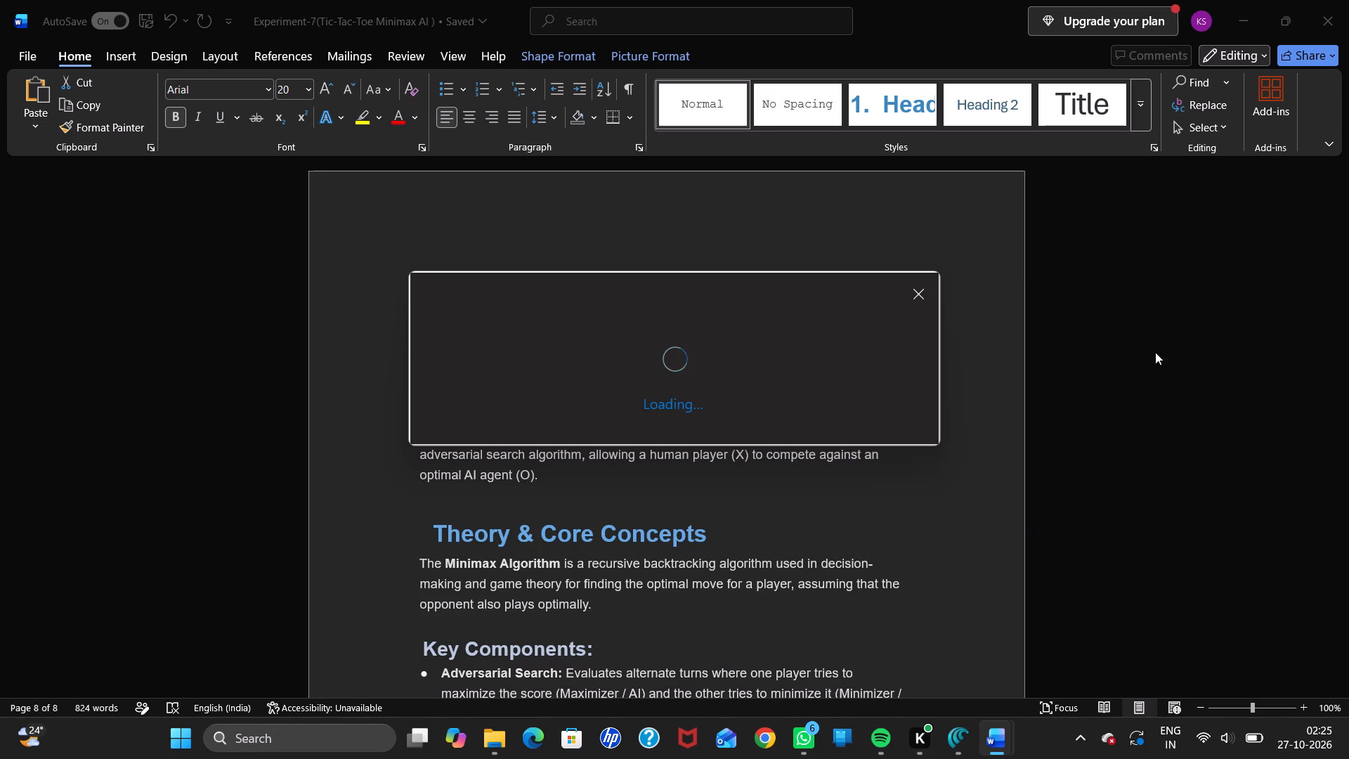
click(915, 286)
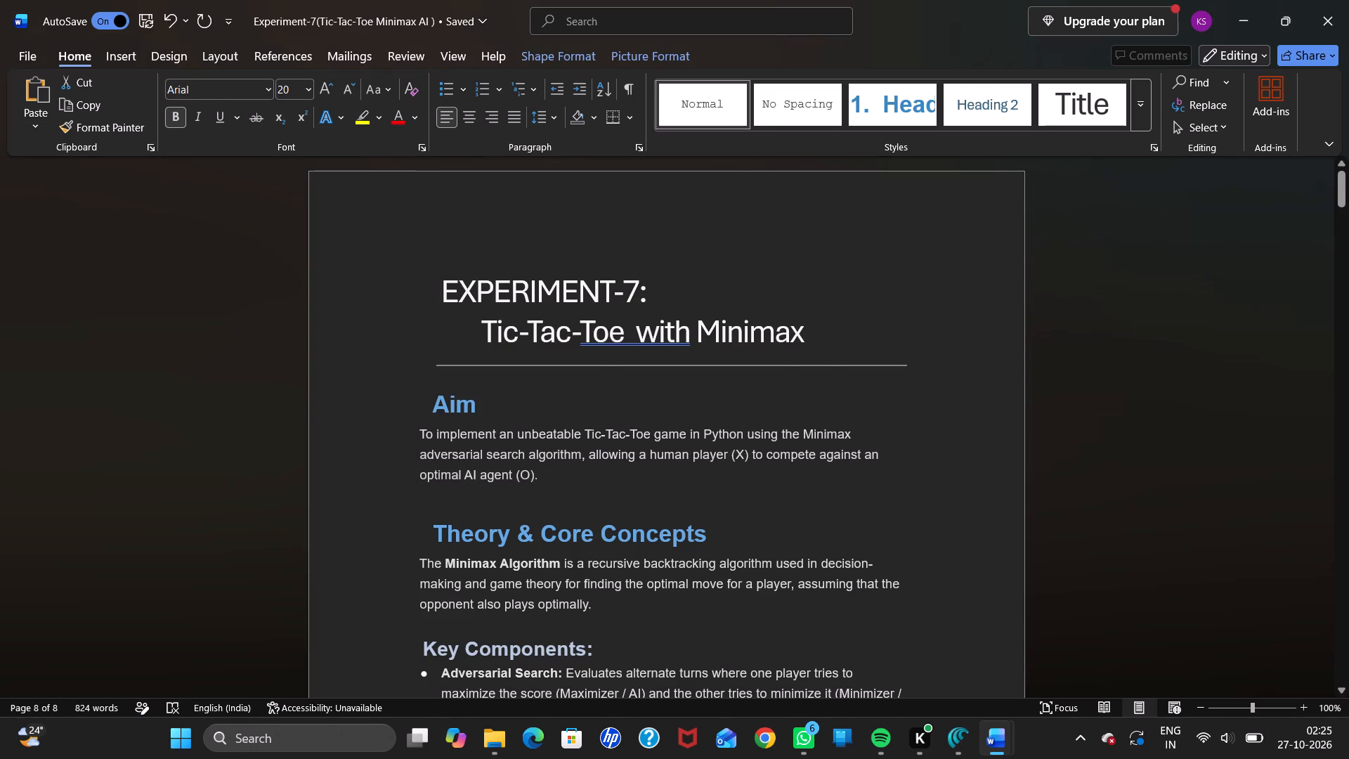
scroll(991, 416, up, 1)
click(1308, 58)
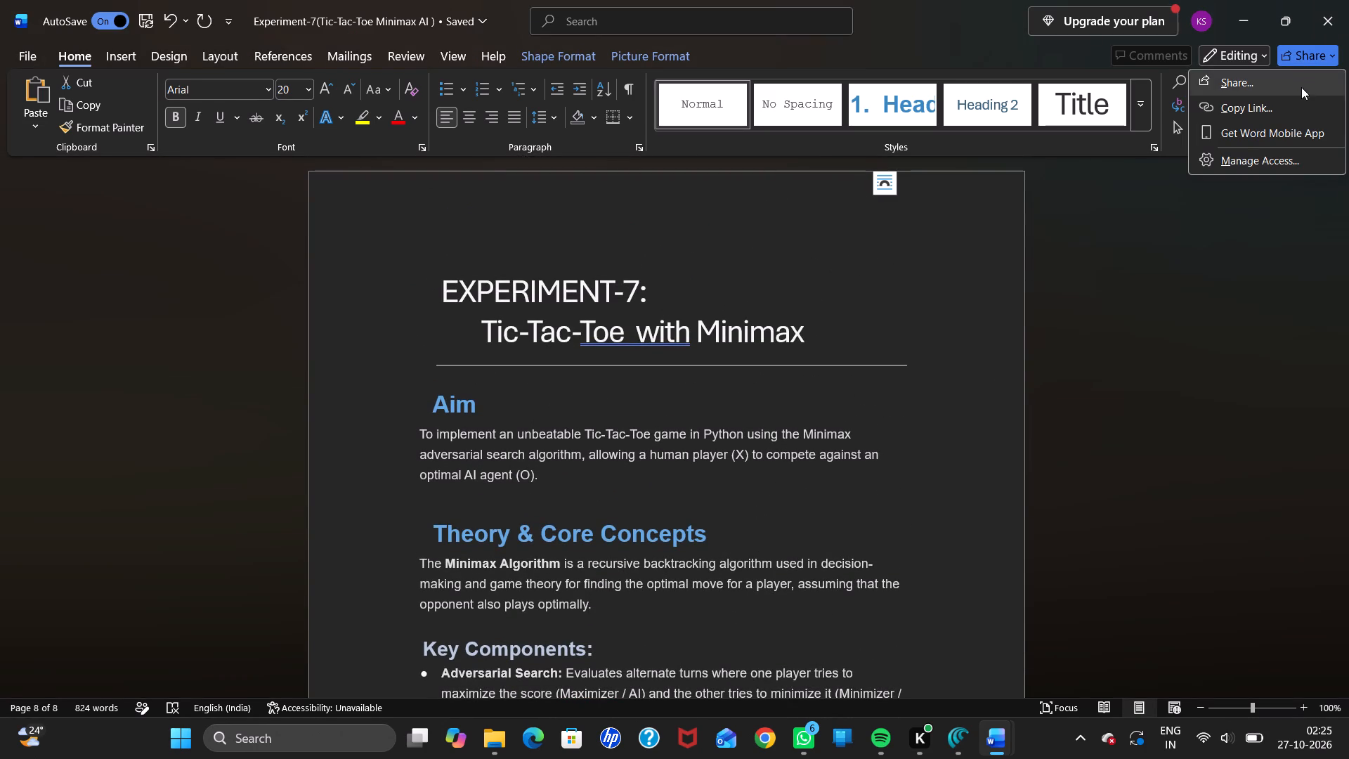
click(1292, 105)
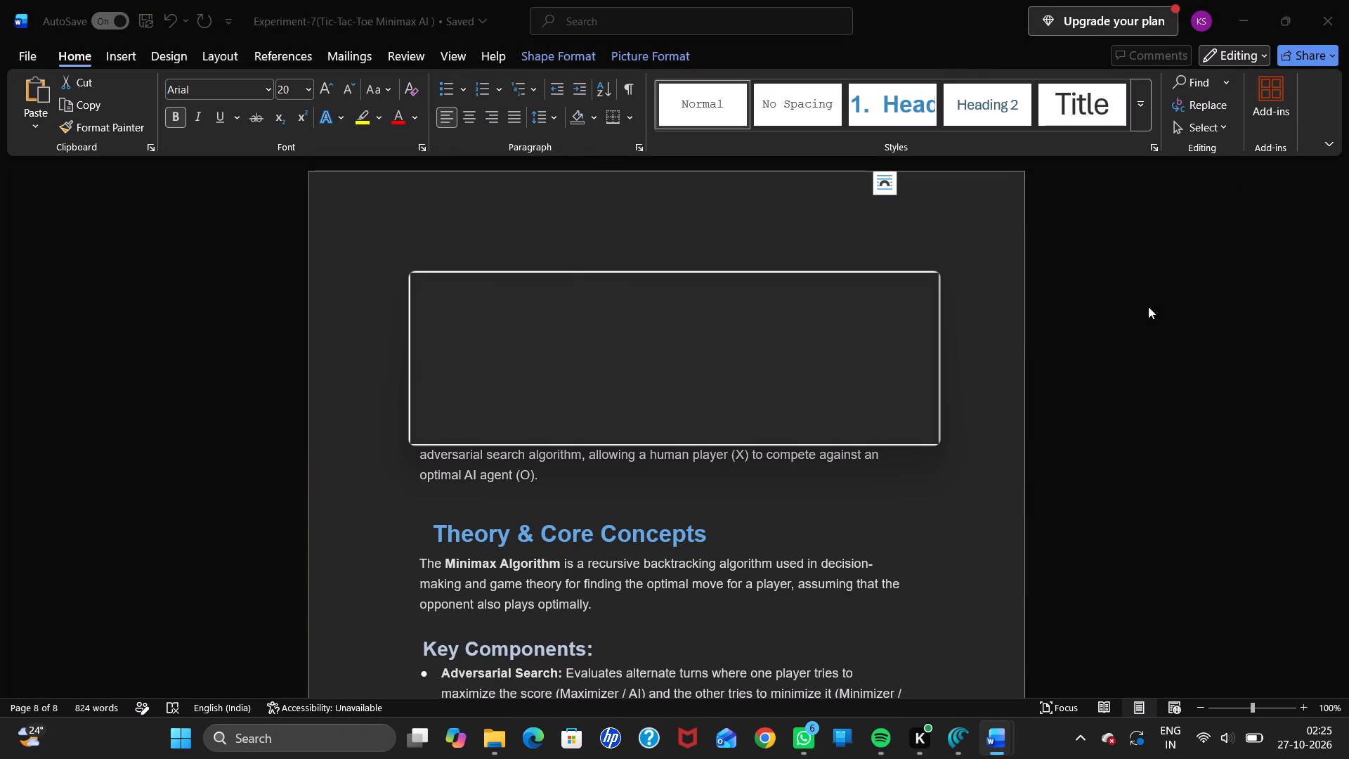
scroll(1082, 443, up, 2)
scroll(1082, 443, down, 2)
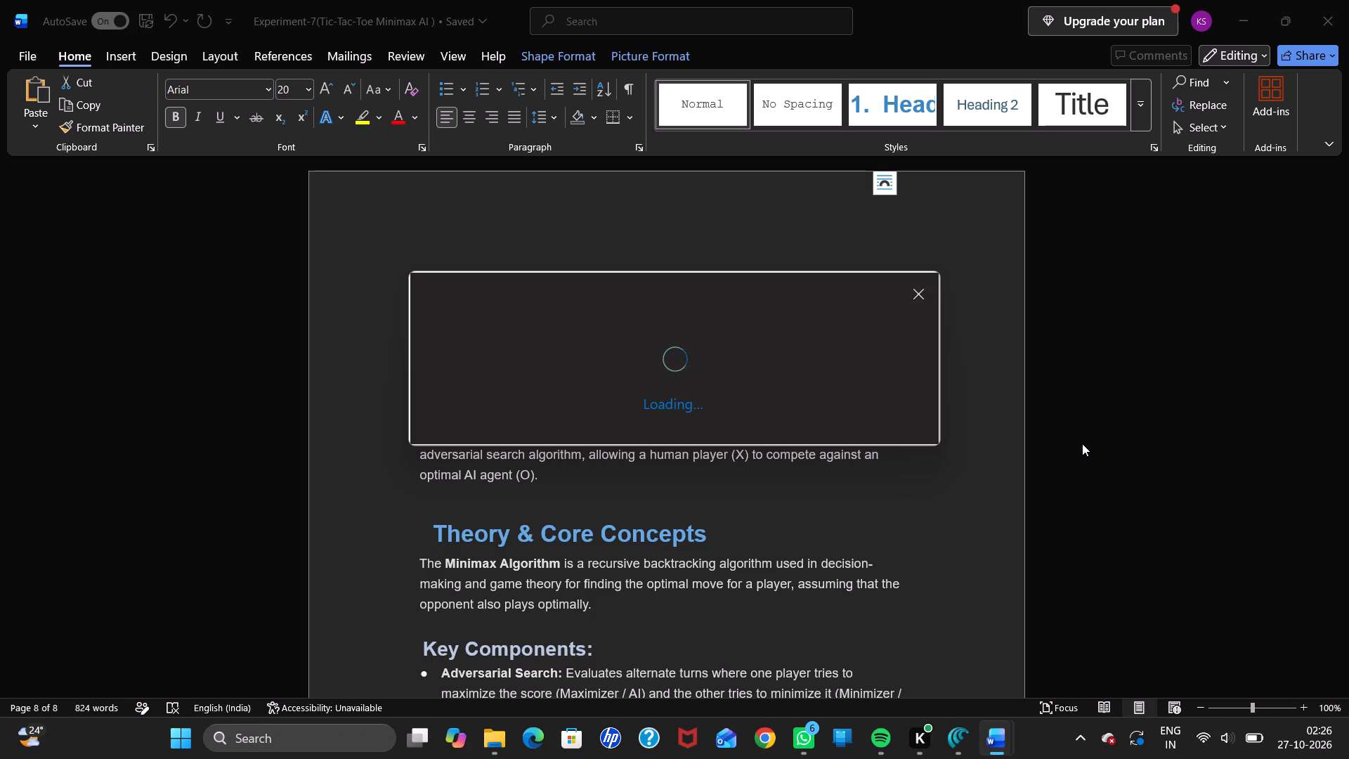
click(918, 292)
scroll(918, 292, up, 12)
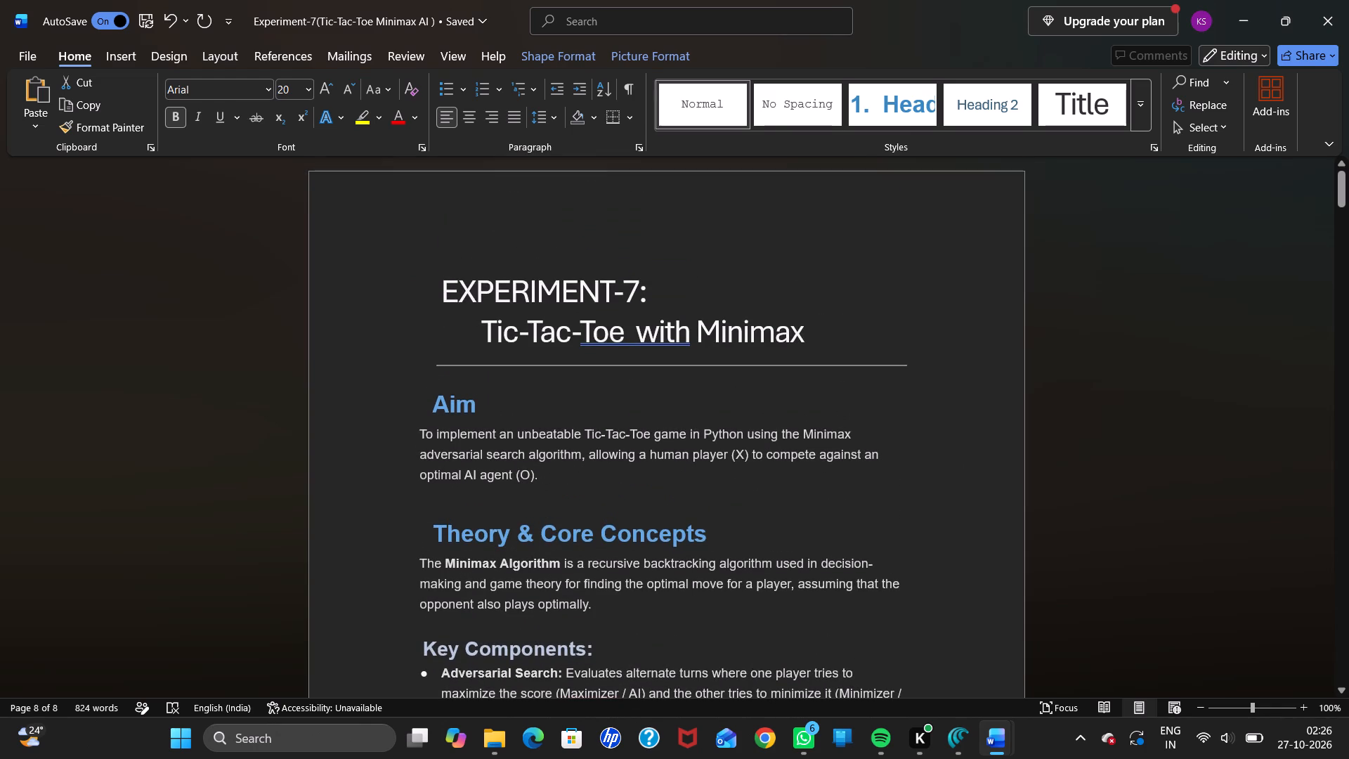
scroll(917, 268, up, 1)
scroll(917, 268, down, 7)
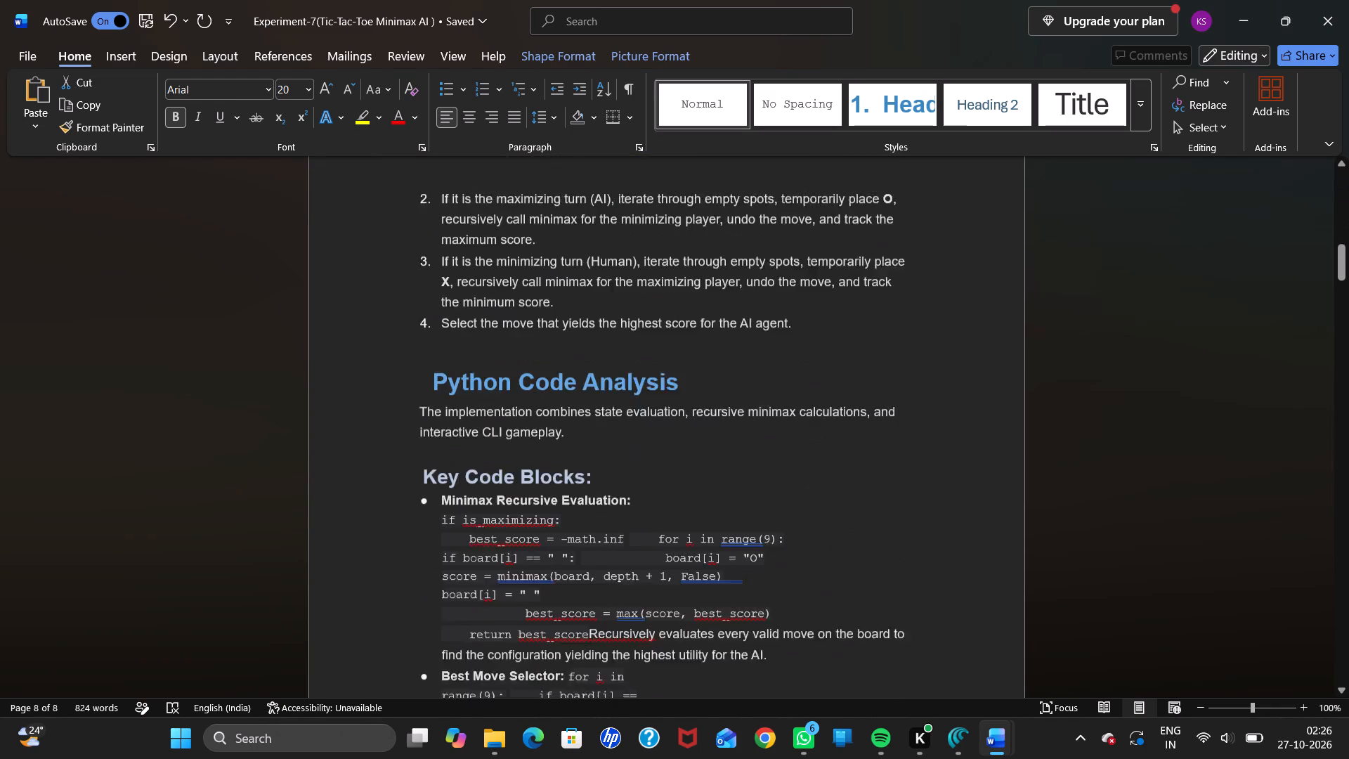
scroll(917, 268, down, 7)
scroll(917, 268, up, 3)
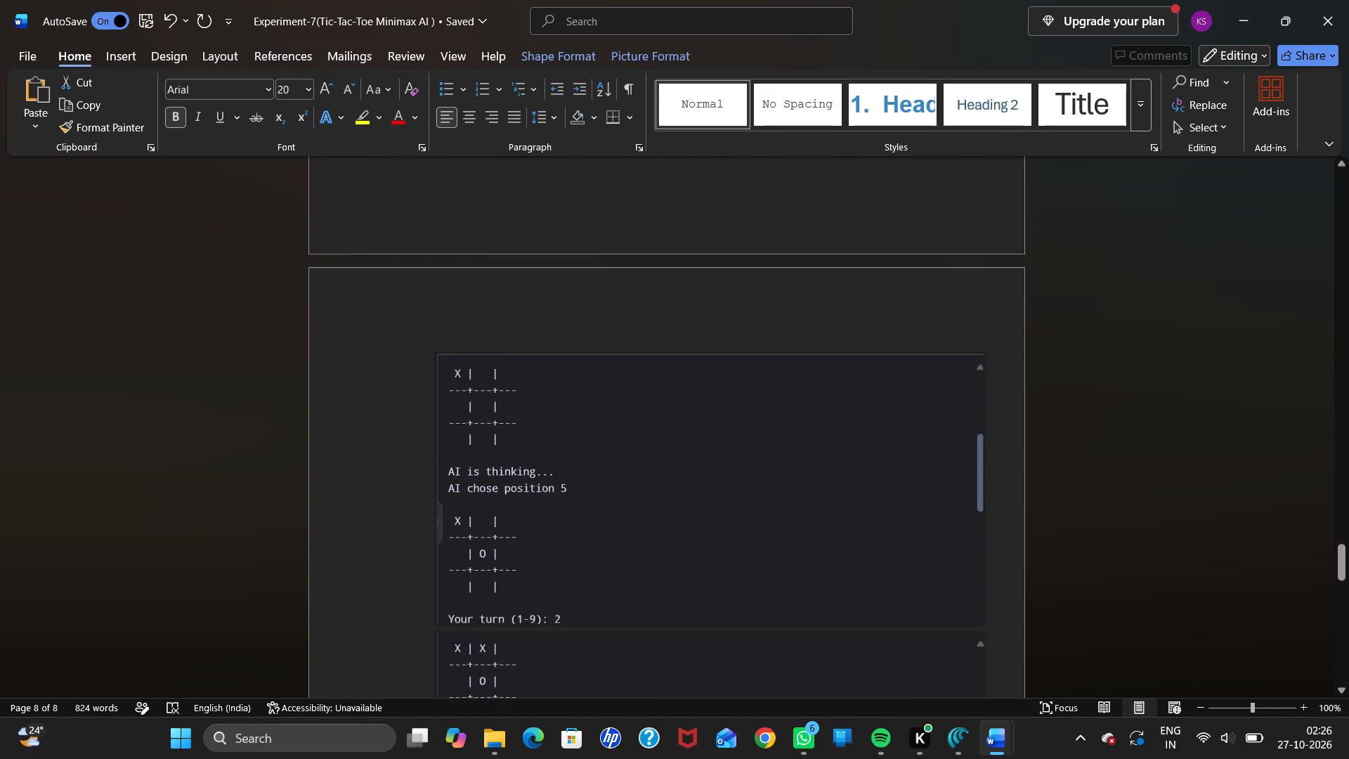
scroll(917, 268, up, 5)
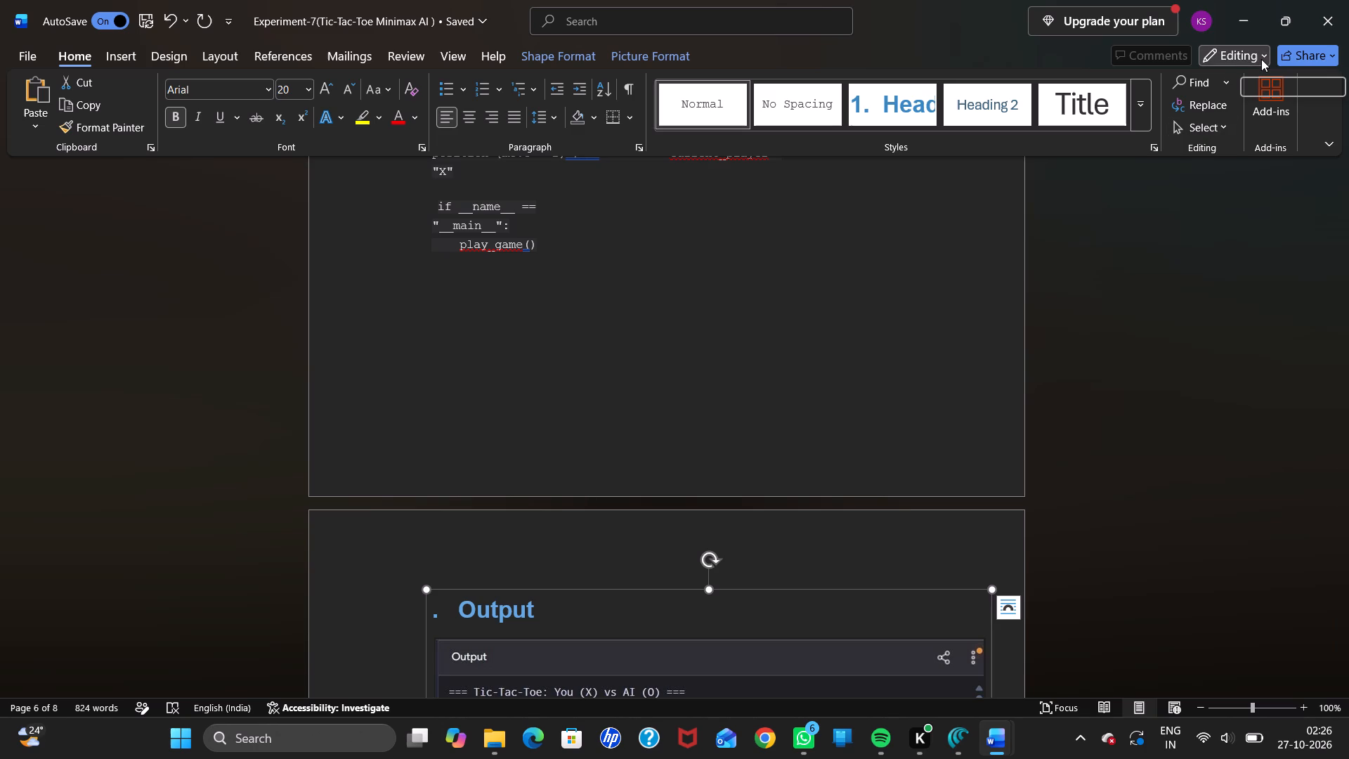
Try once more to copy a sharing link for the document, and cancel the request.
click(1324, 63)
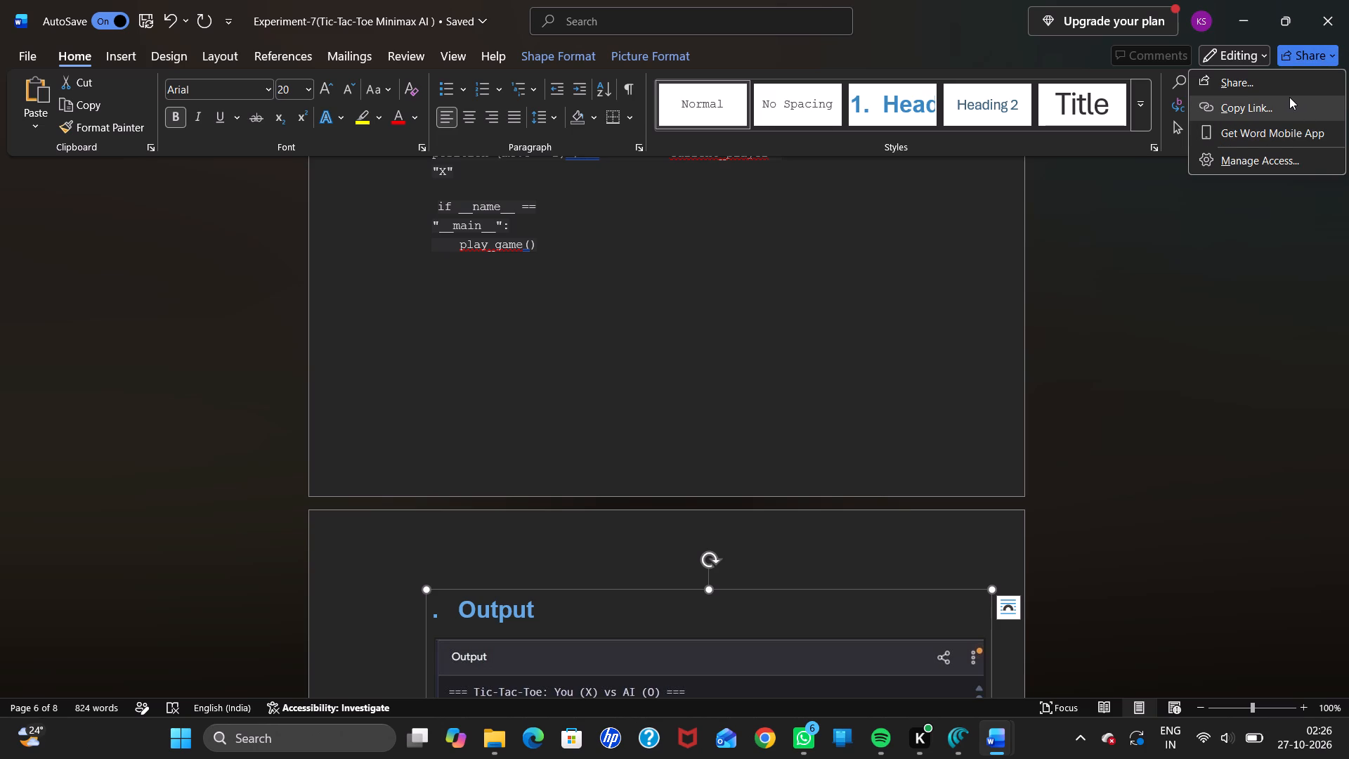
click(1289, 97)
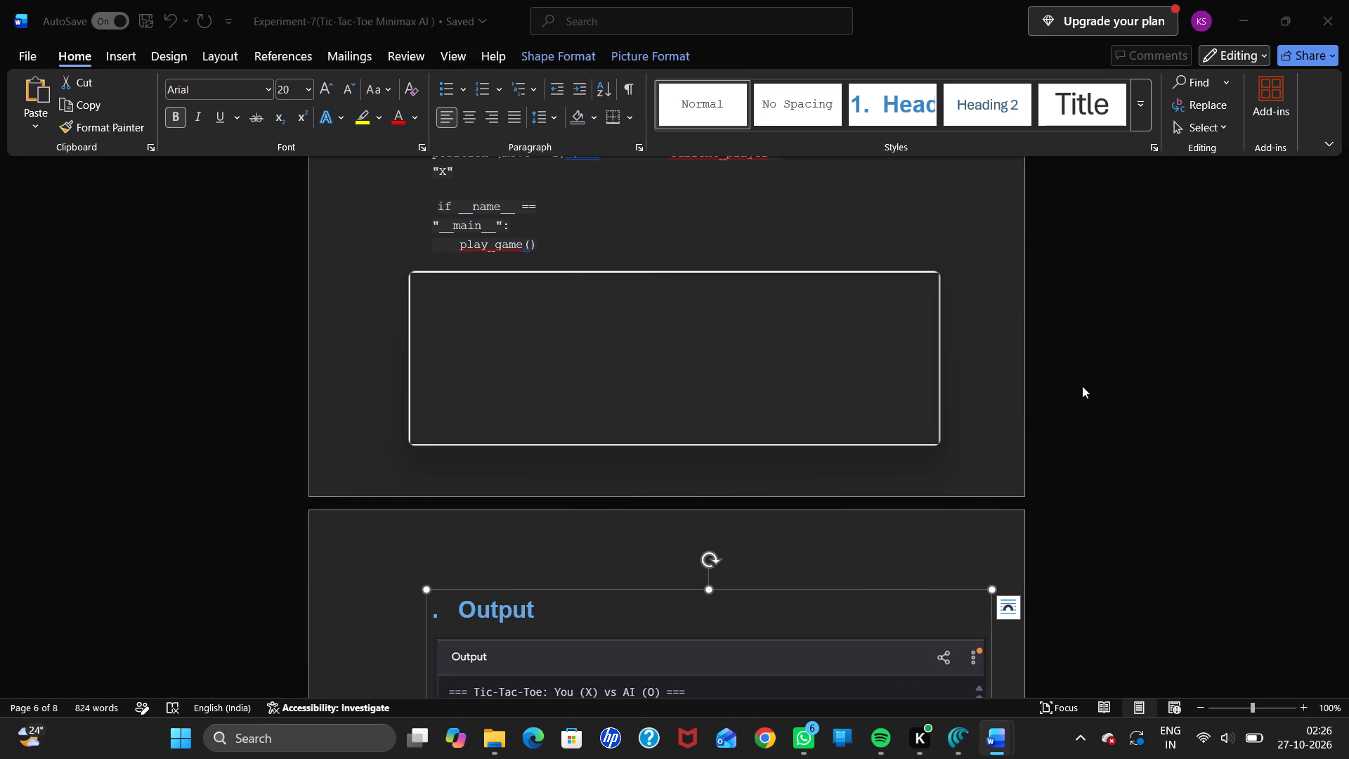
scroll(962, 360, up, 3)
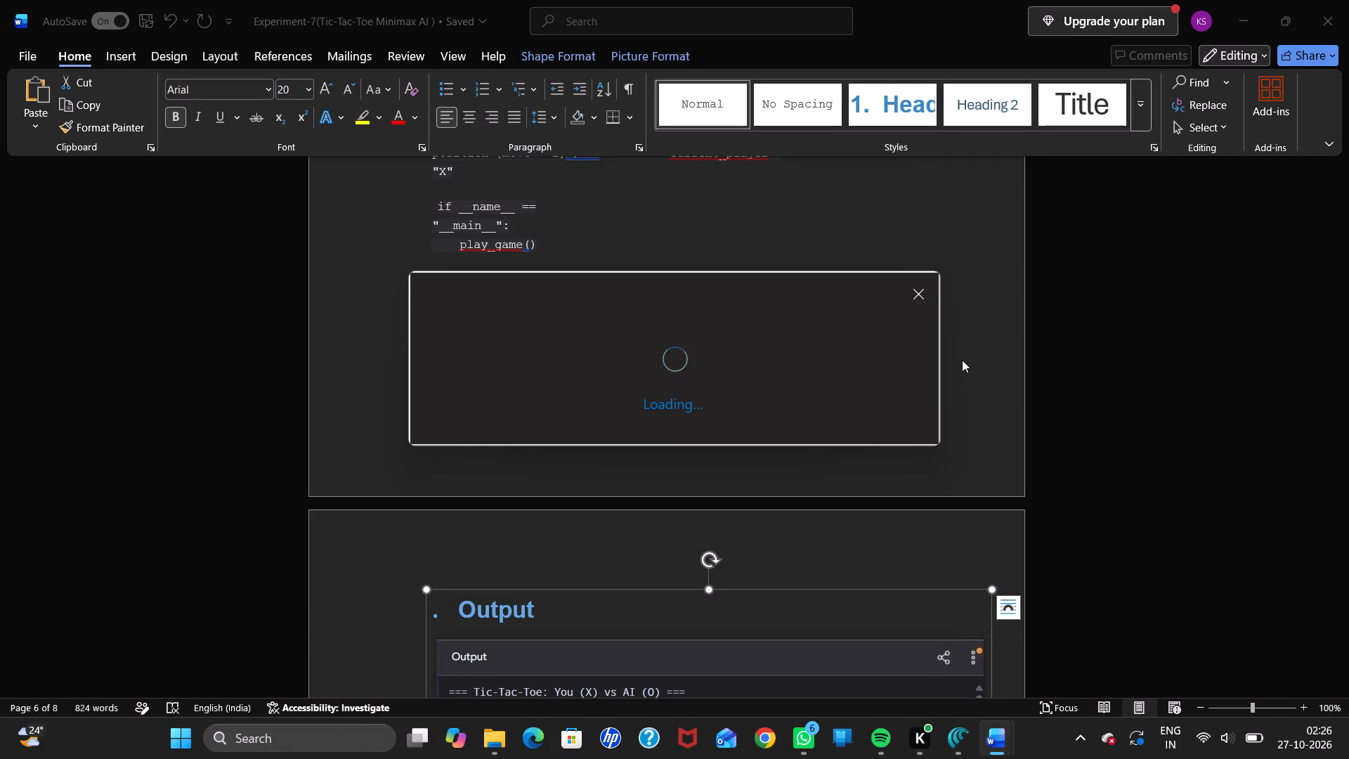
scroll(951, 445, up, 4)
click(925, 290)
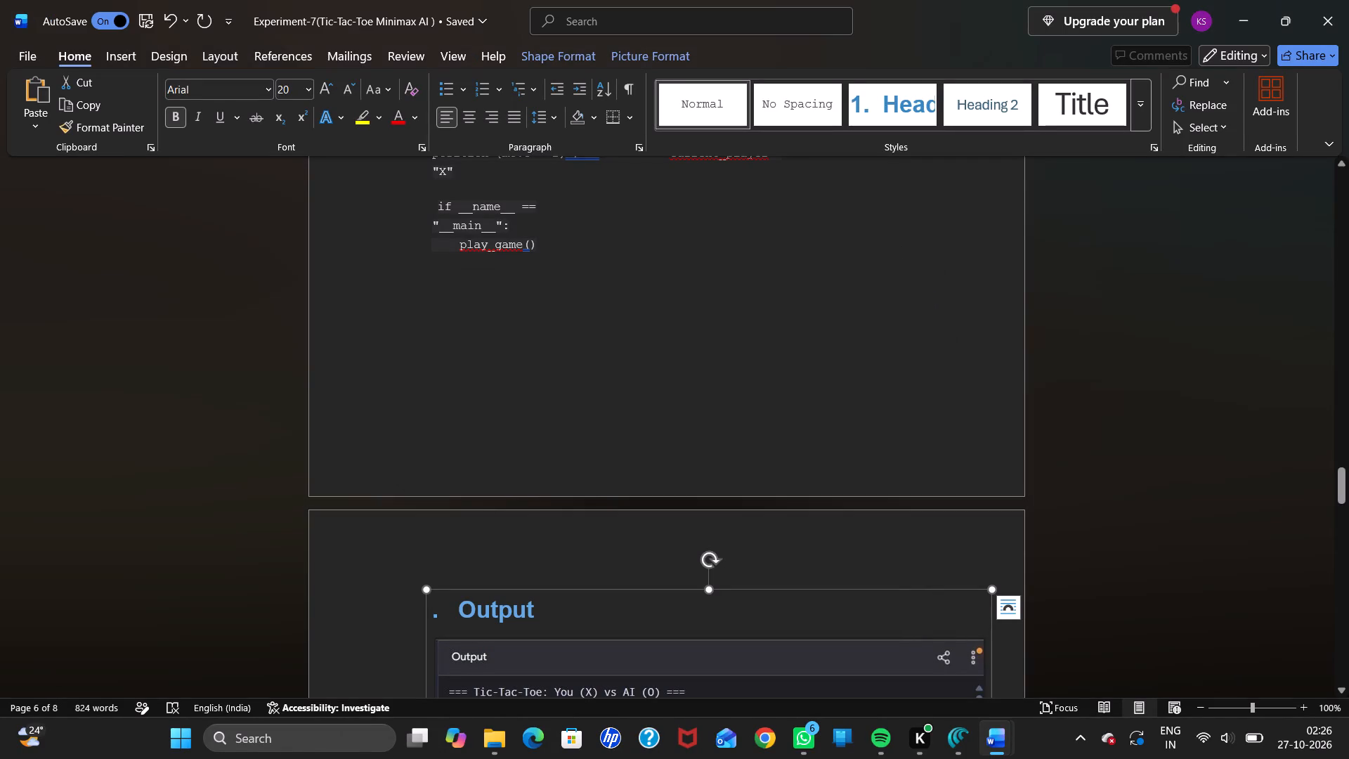
Check the Wi-Fi connection in the system quick settings and return to the document's first page.
click(1199, 729)
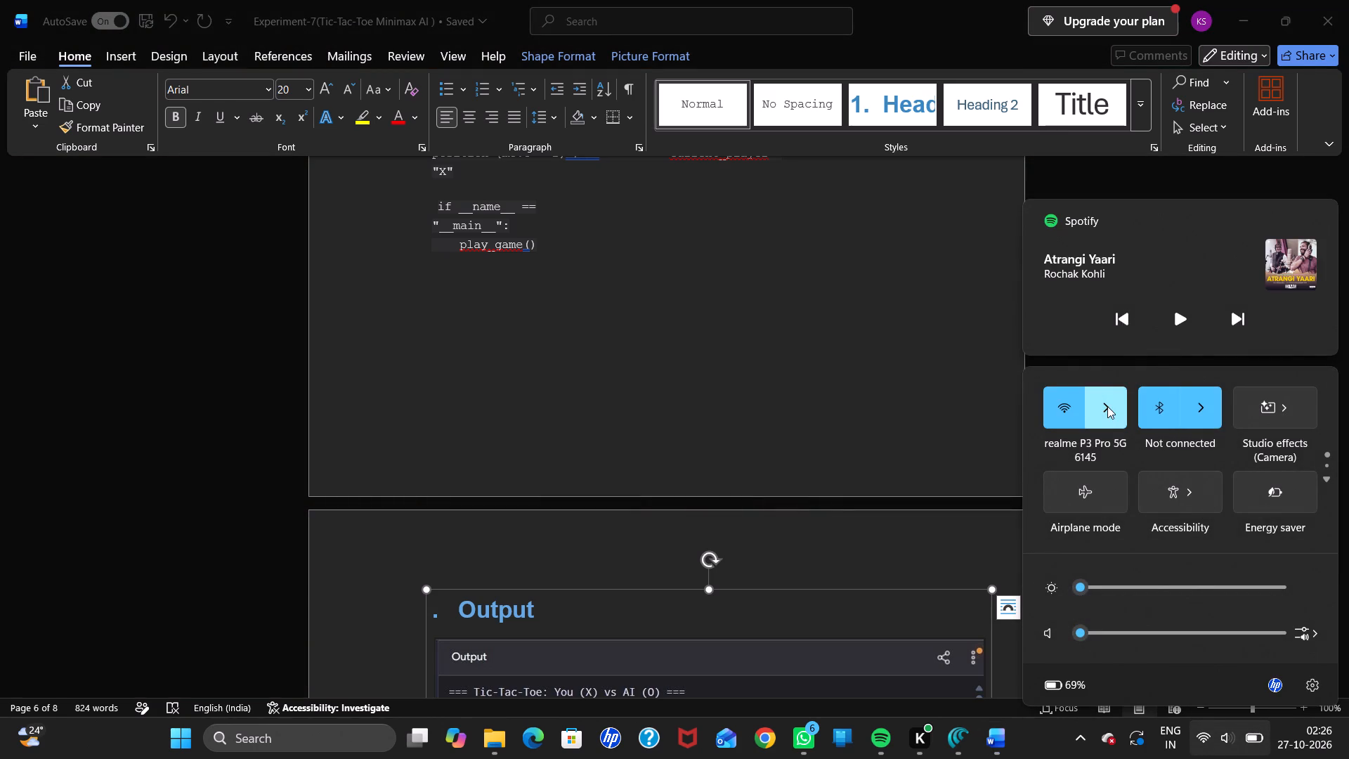
scroll(814, 377, up, 5)
scroll(814, 377, up, 17)
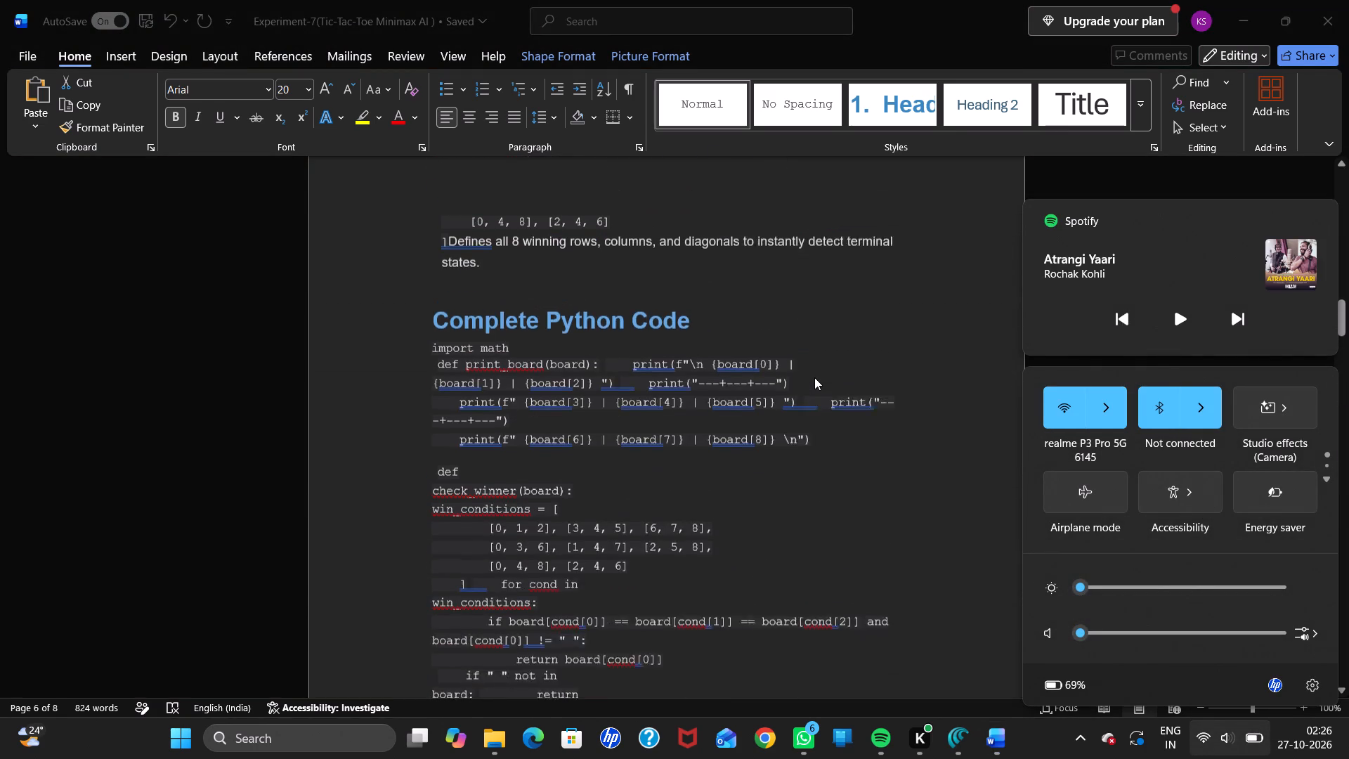
scroll(814, 377, up, 10)
scroll(814, 377, up, 13)
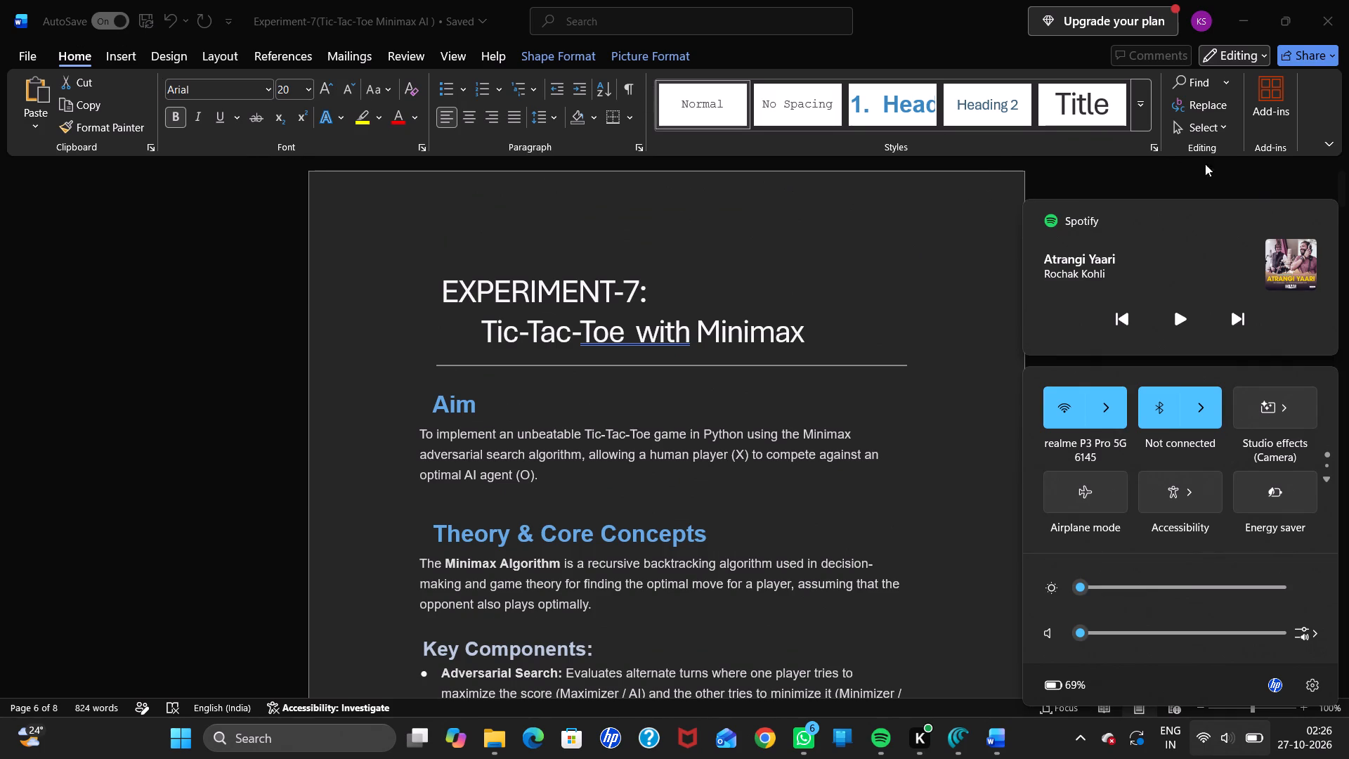
click(1301, 48)
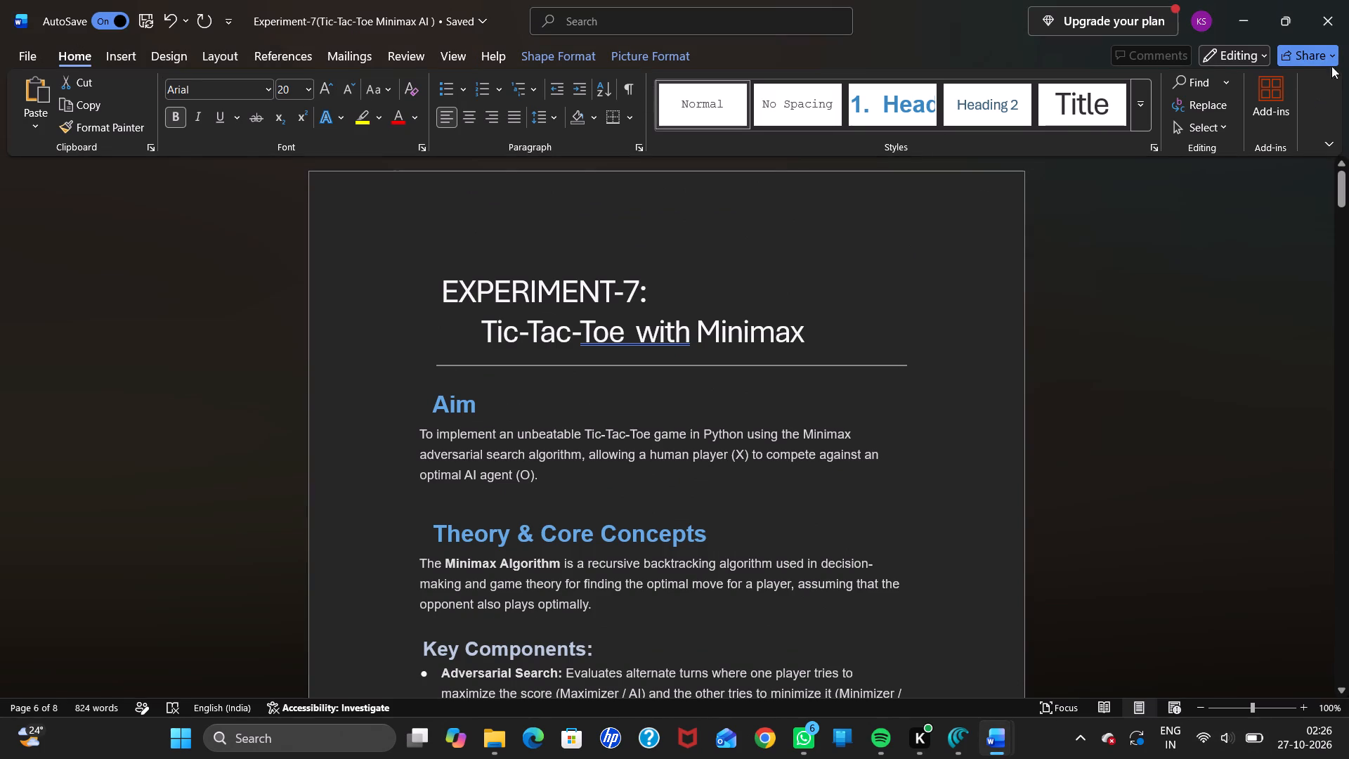
Open the sharing options for the document.
click(1317, 43)
click(1320, 65)
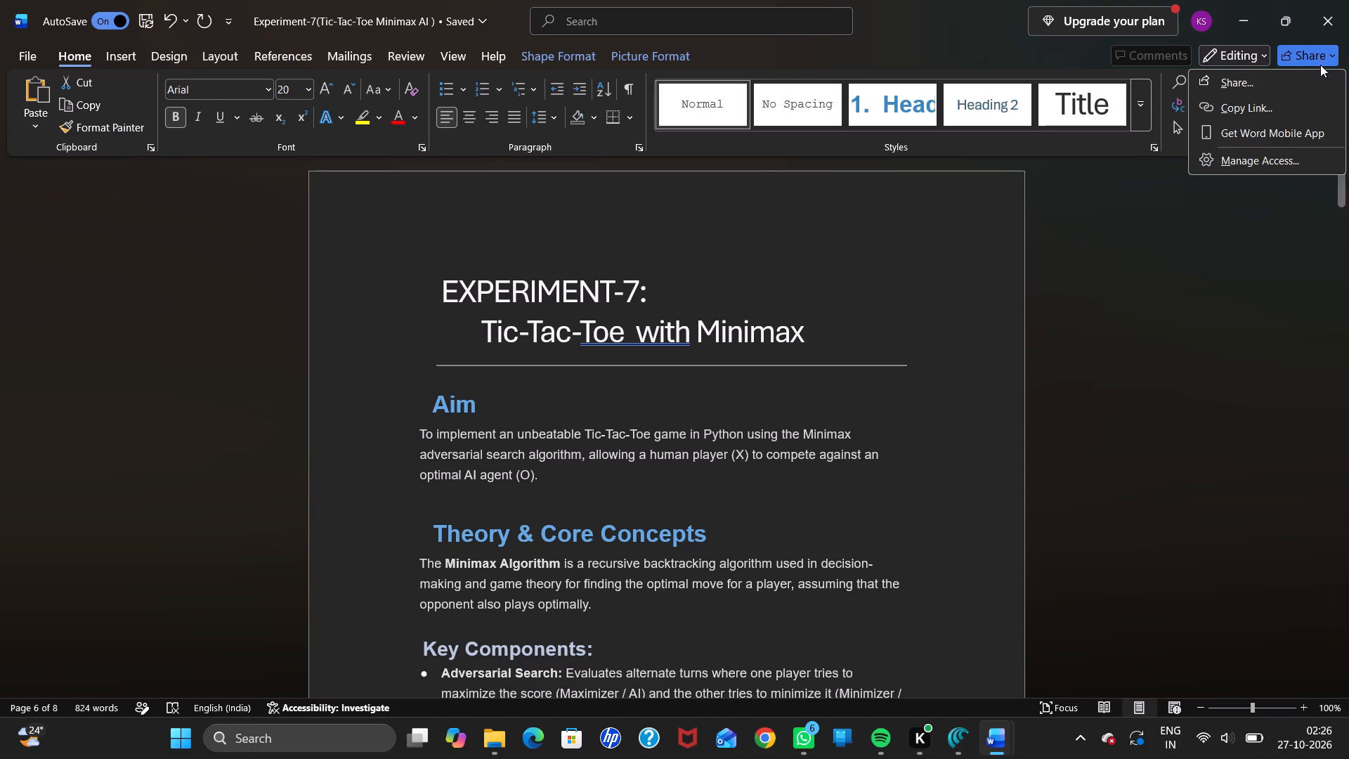
Copy a sharing link for the Experiment-7(Tic-Tac-Toe Minimax AI) document.
click(1284, 102)
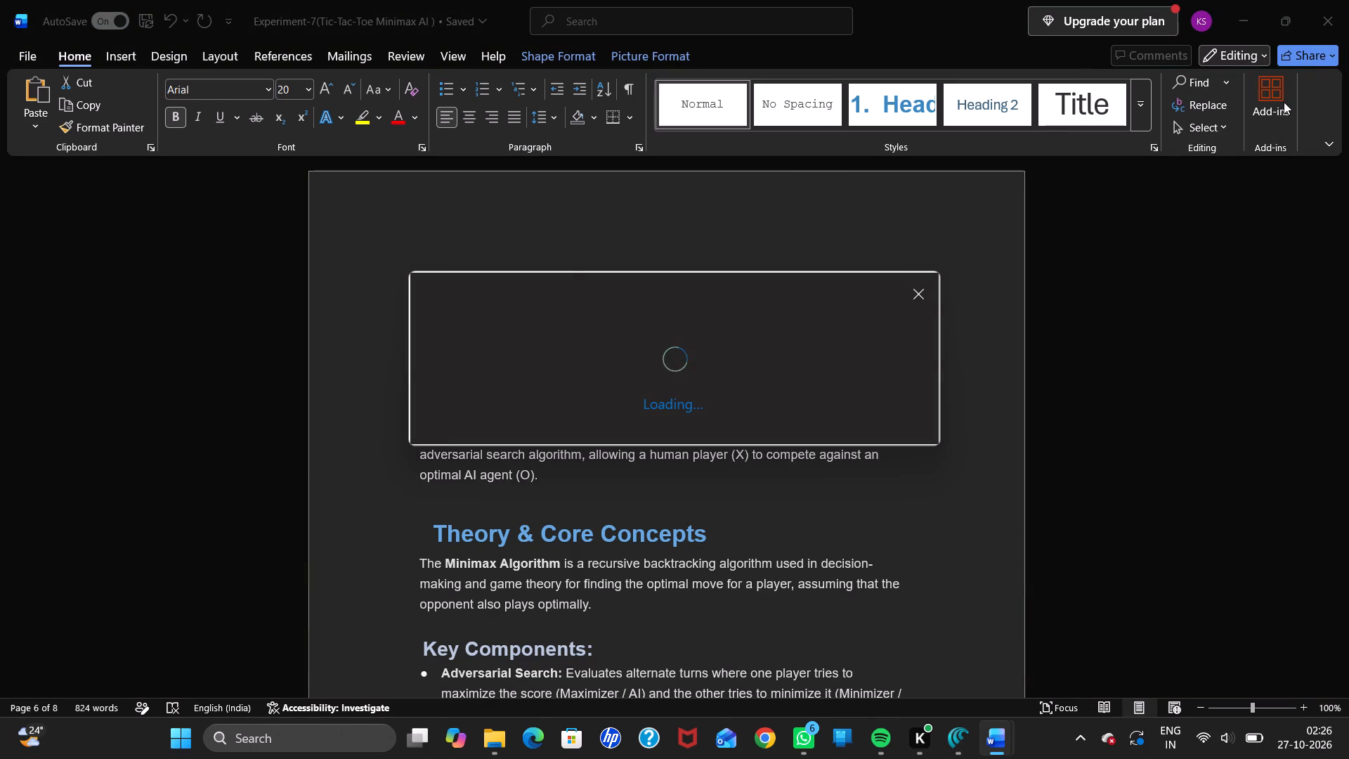
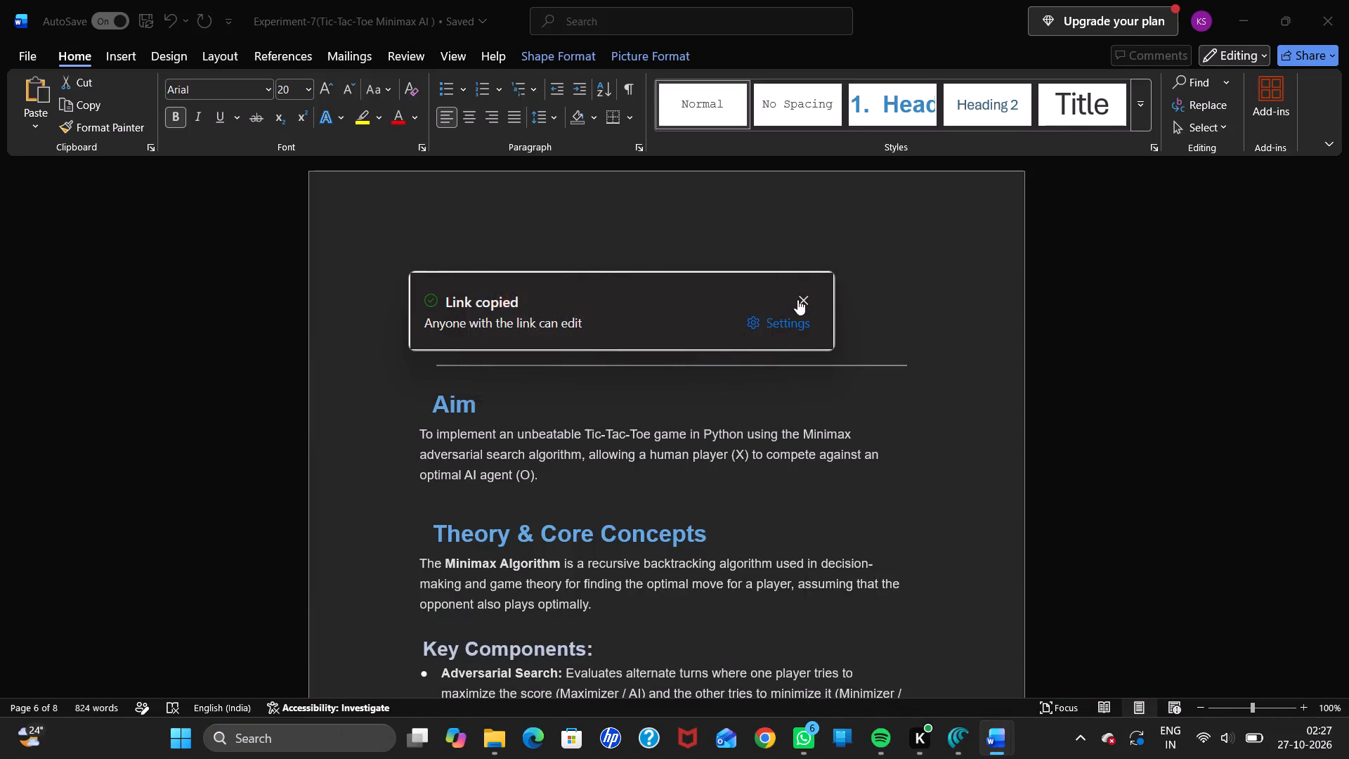
click(802, 298)
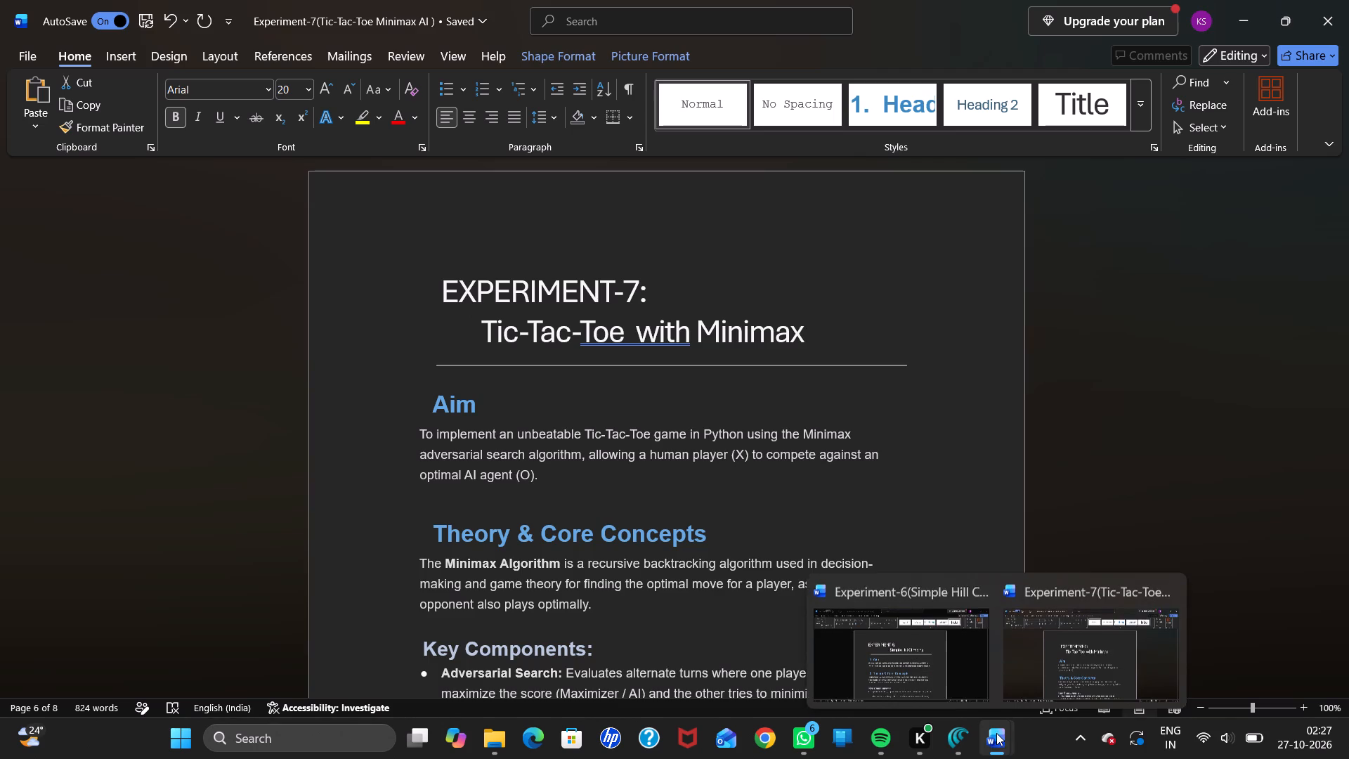
click(978, 589)
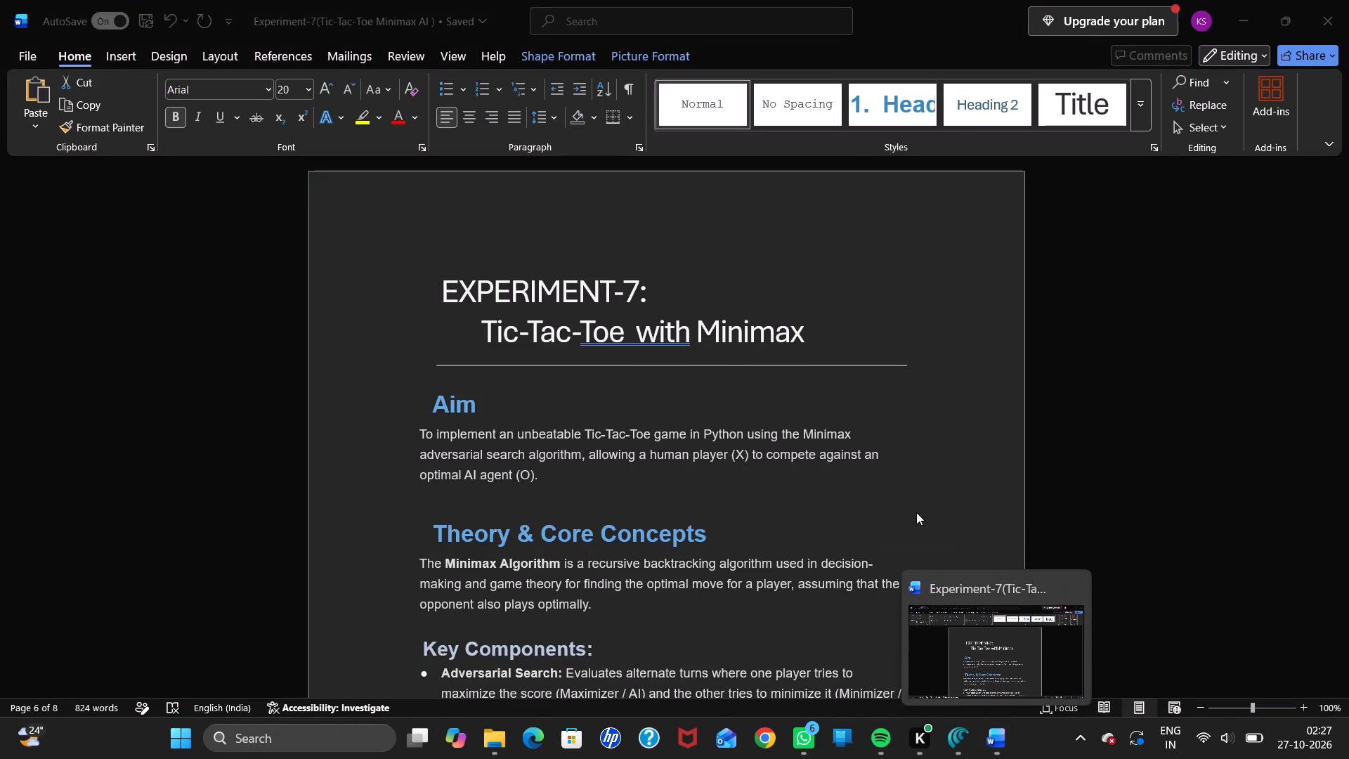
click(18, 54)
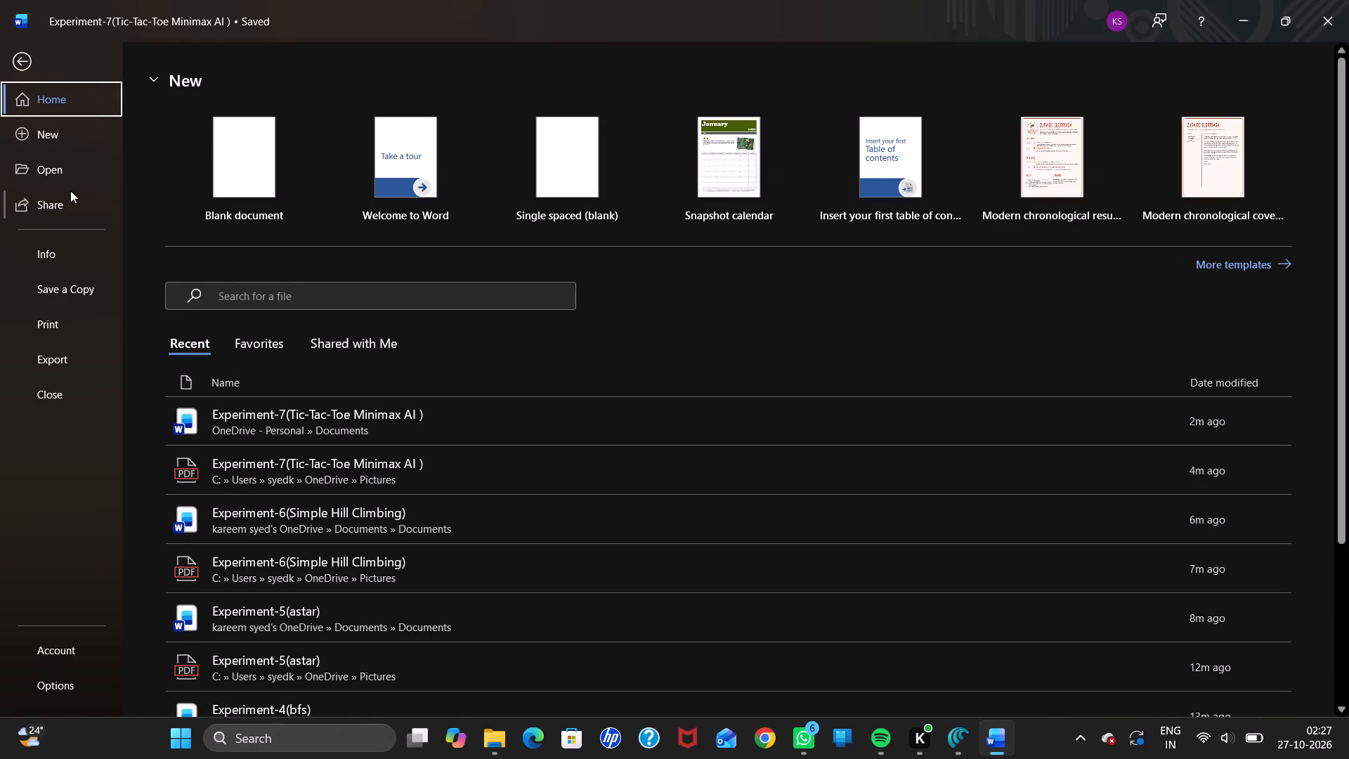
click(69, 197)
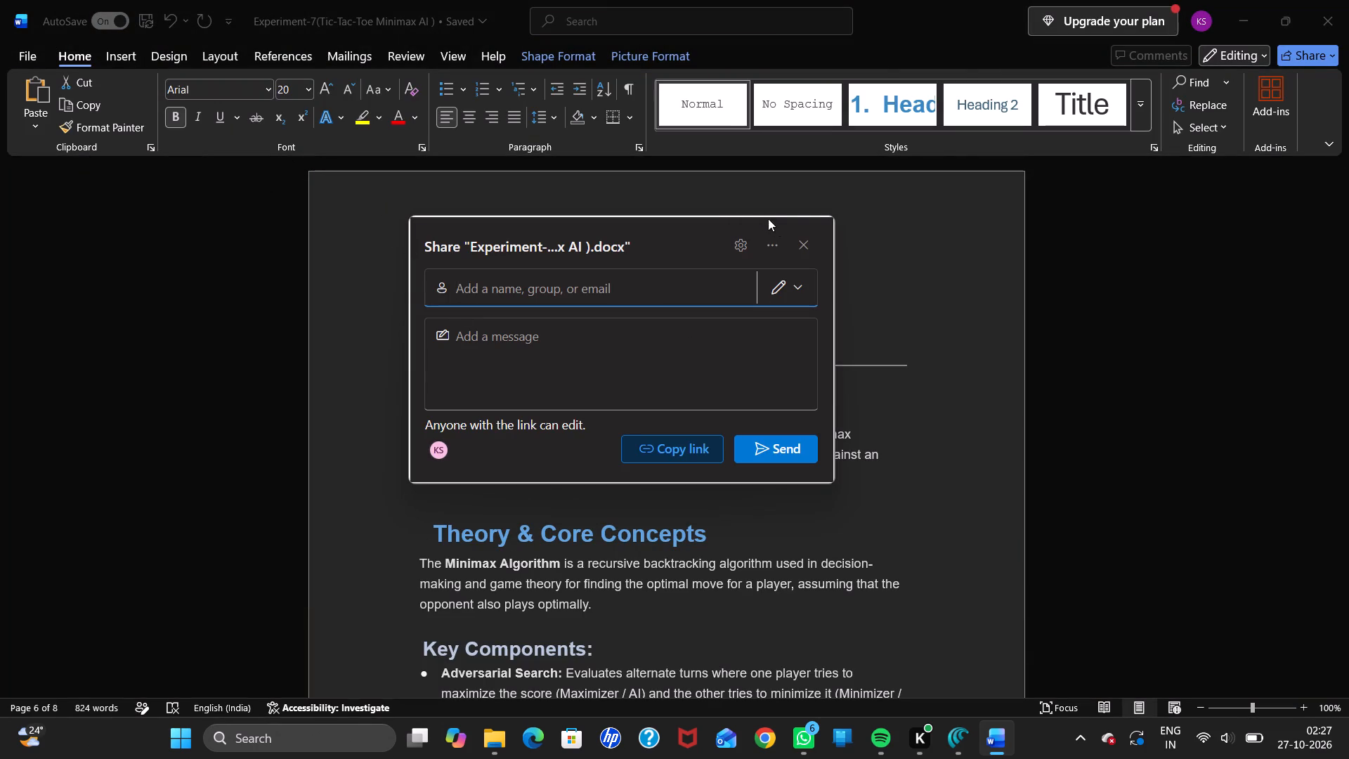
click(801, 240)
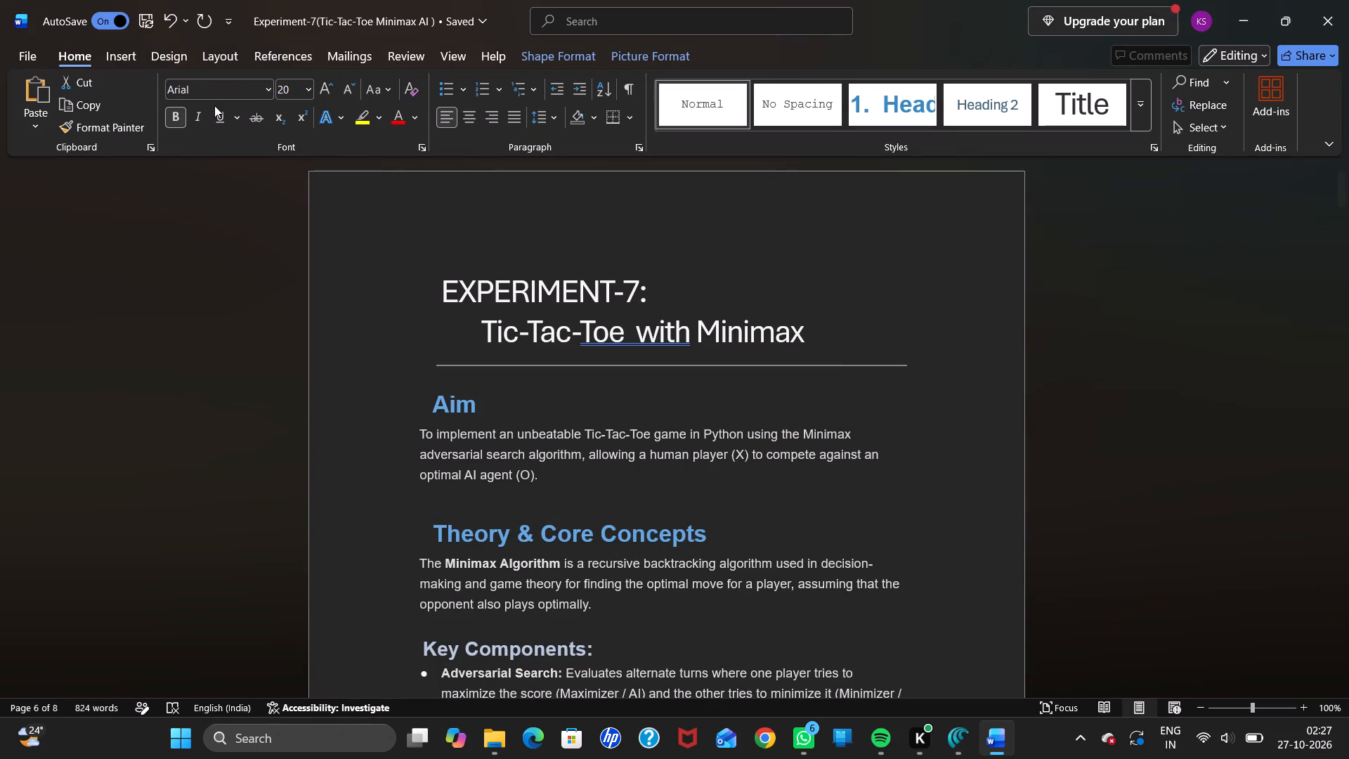
Open the Experiment-8(Queens Problem) file from the recent files in the file browser's Home location.
click(24, 50)
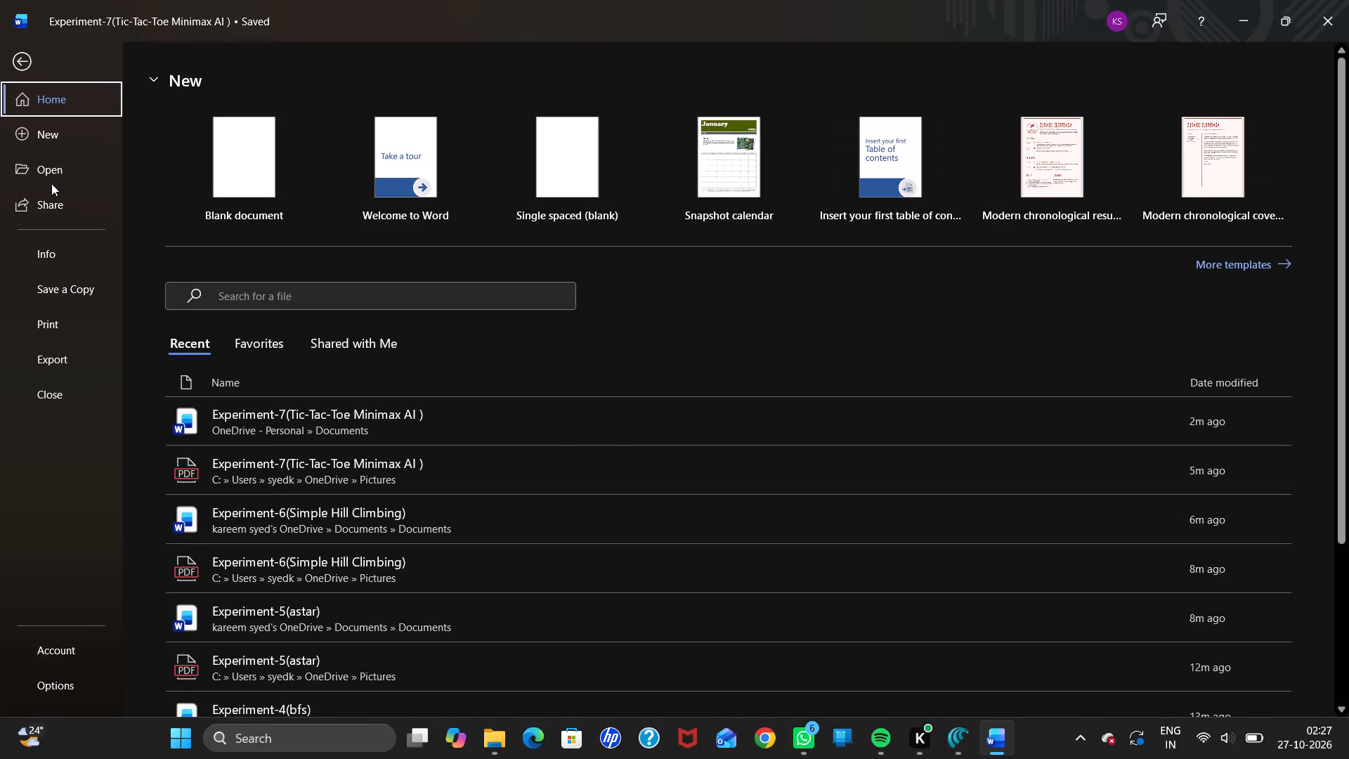
click(56, 169)
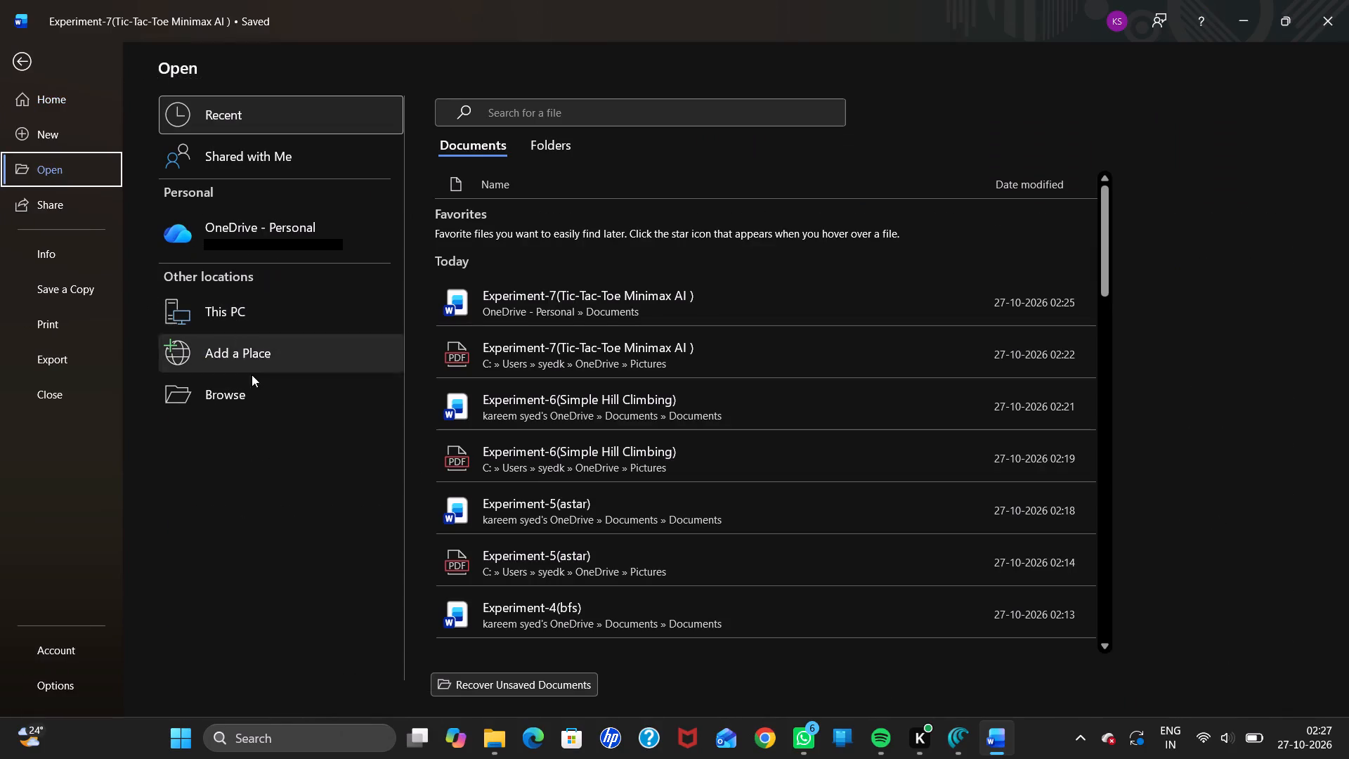
click(244, 398)
click(244, 398)
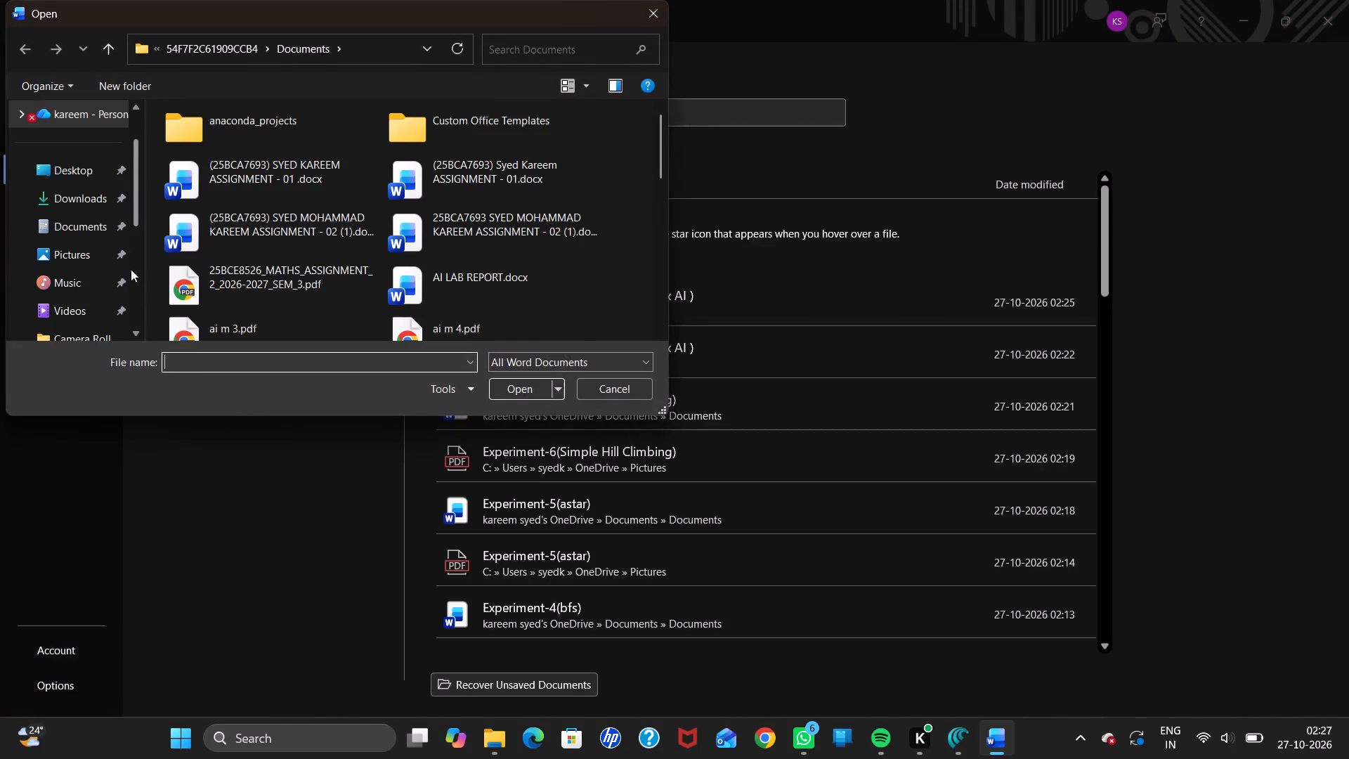
scroll(25, 226, up, 3)
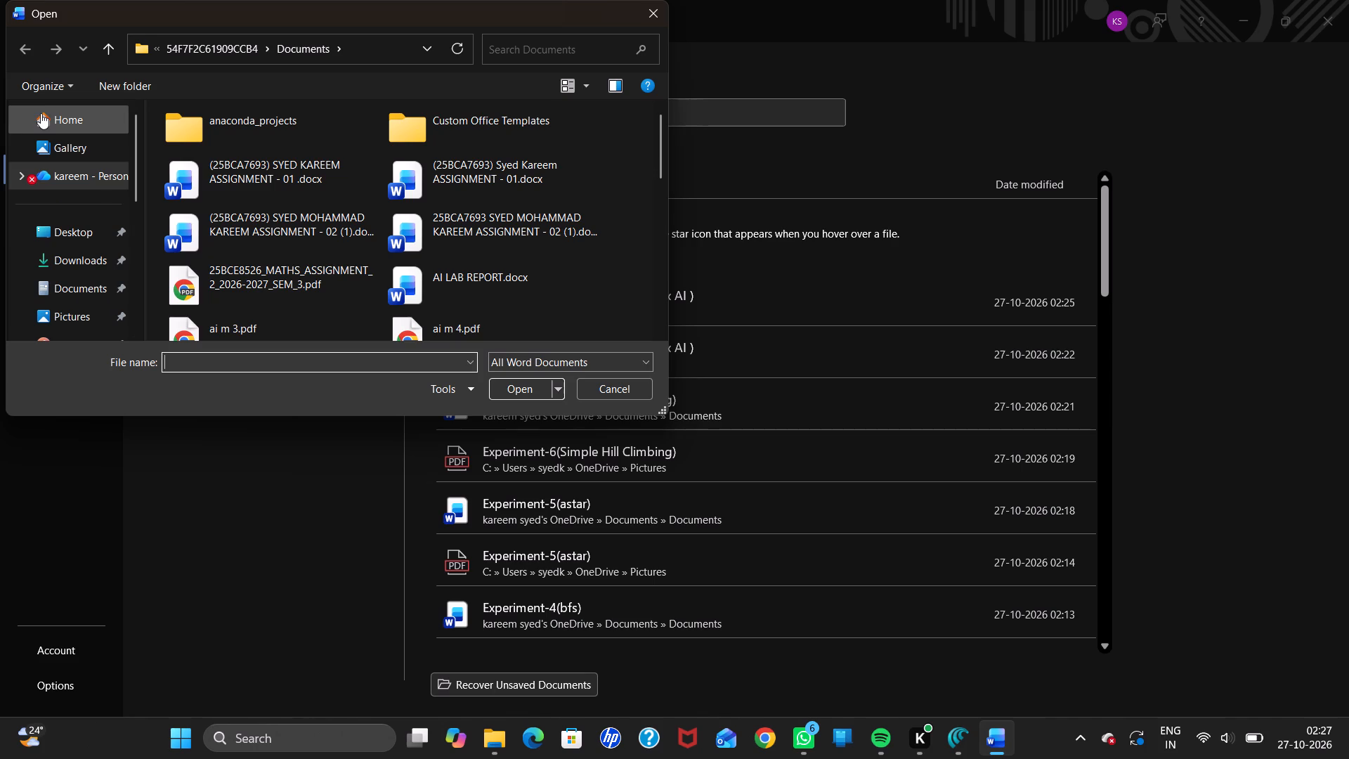
click(41, 113)
scroll(254, 247, down, 1)
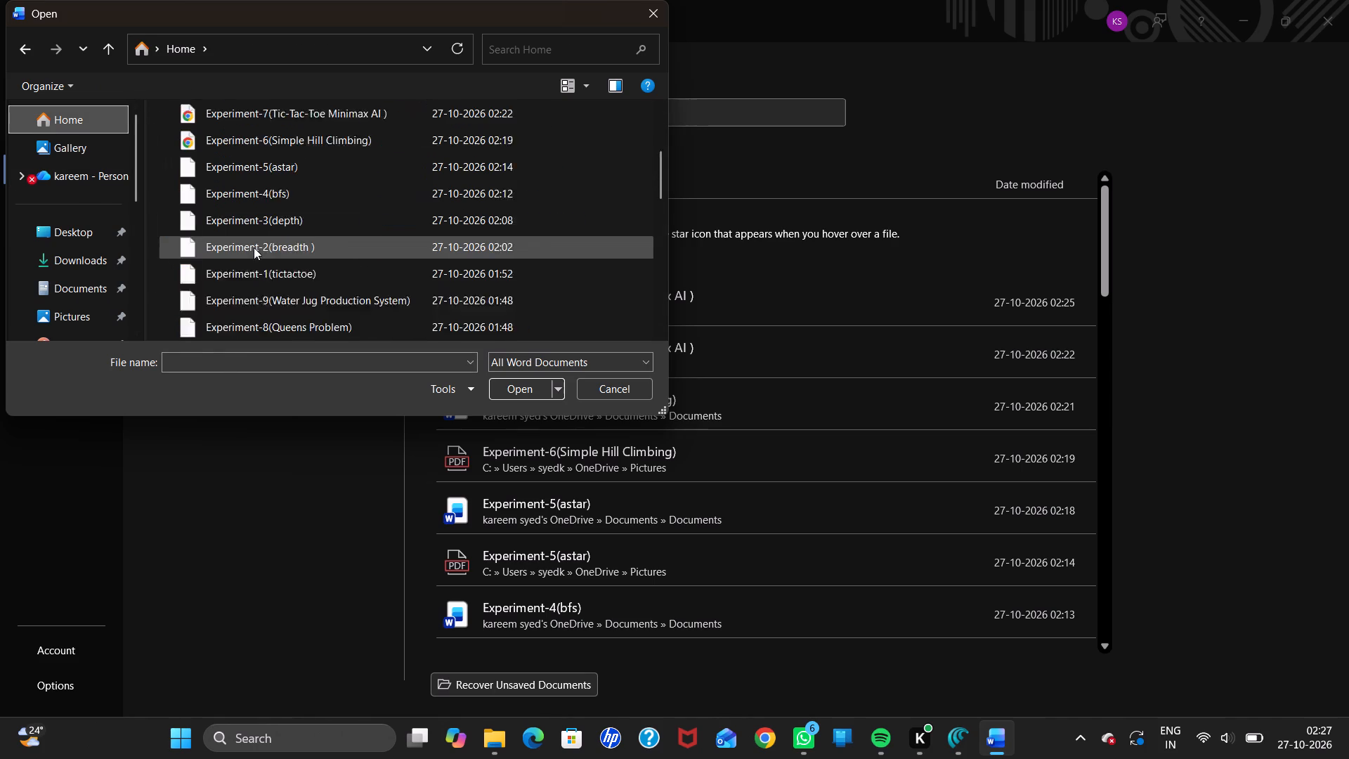
scroll(254, 247, down, 1)
scroll(254, 247, up, 1)
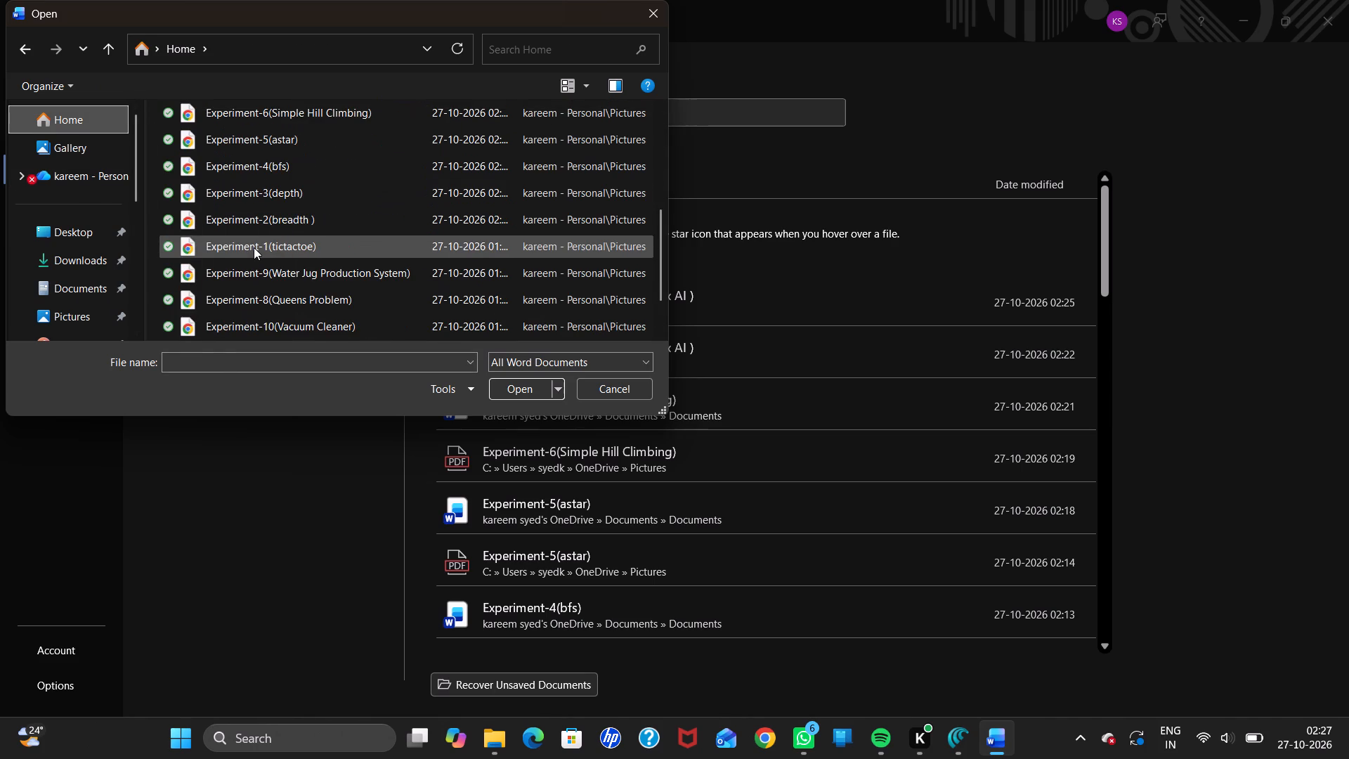
click(278, 304)
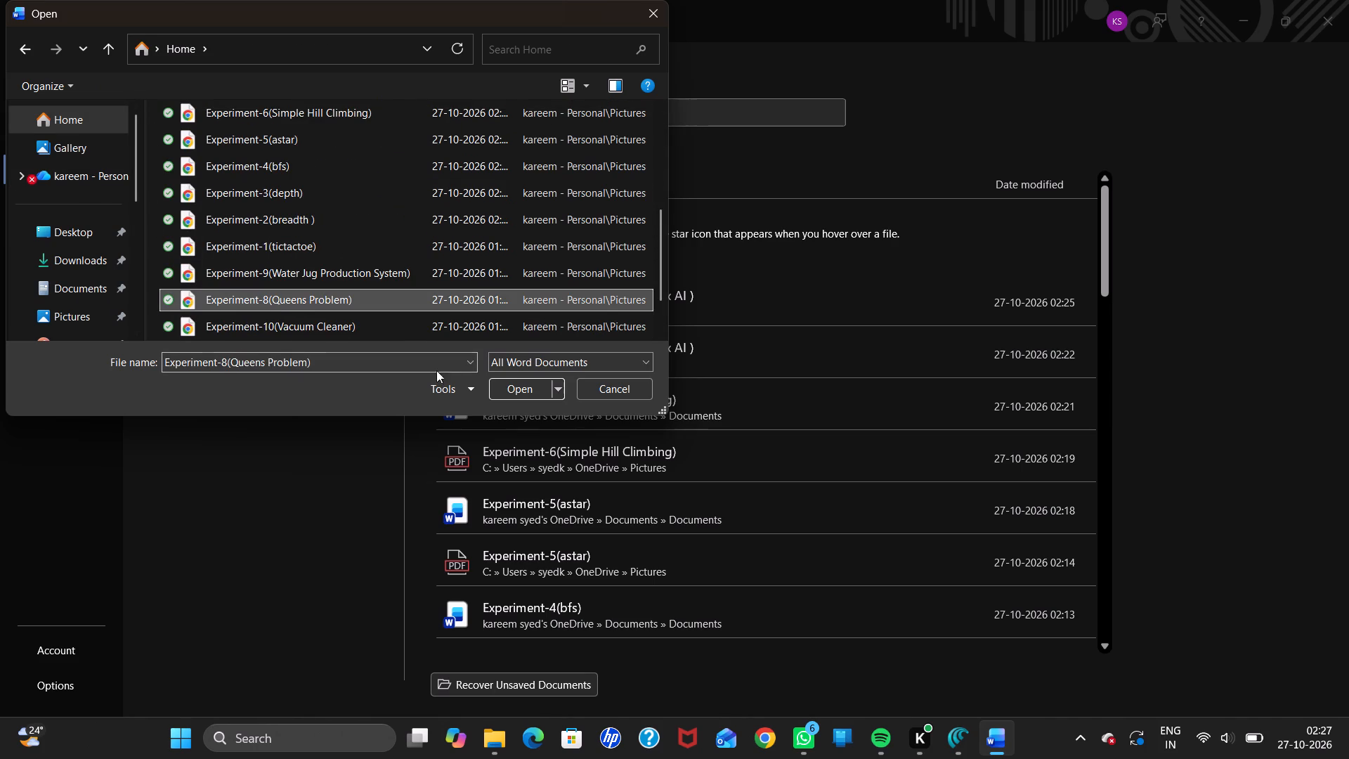
click(502, 376)
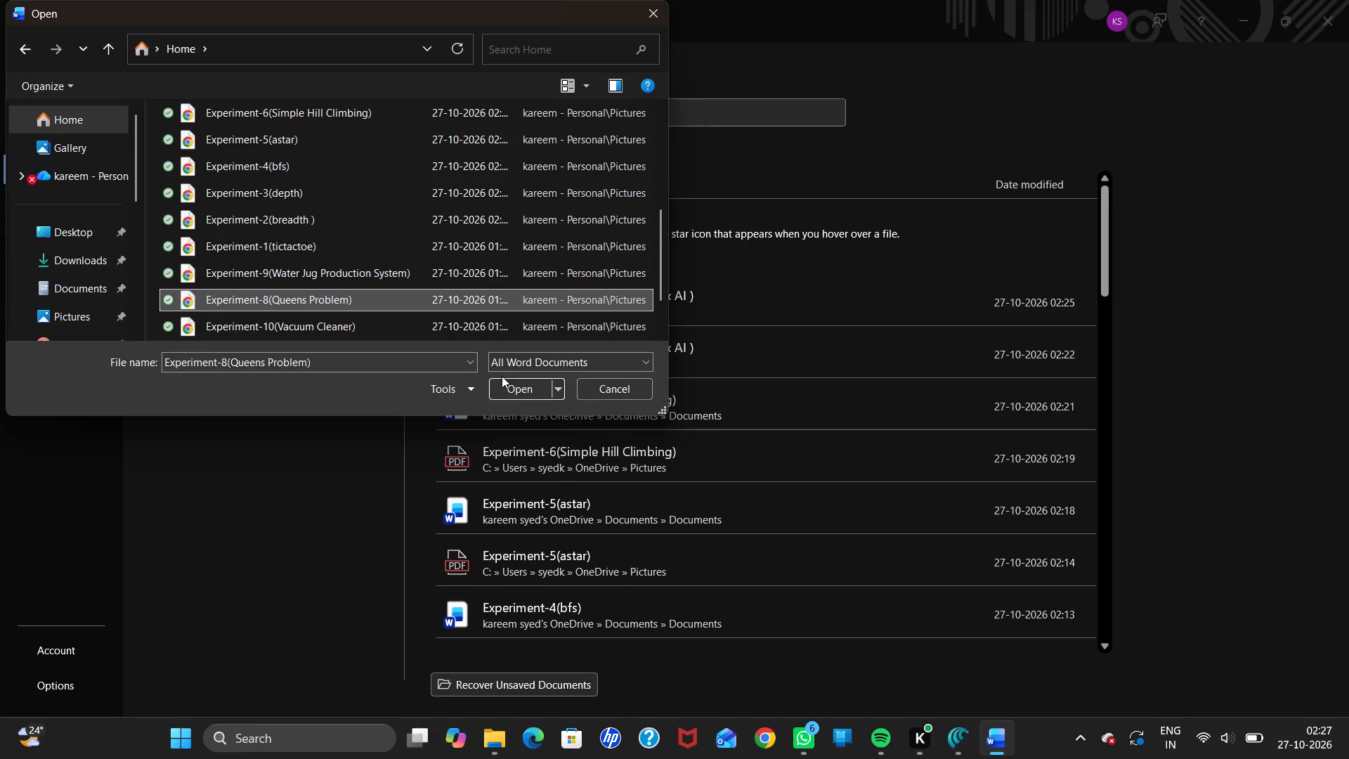
click(522, 400)
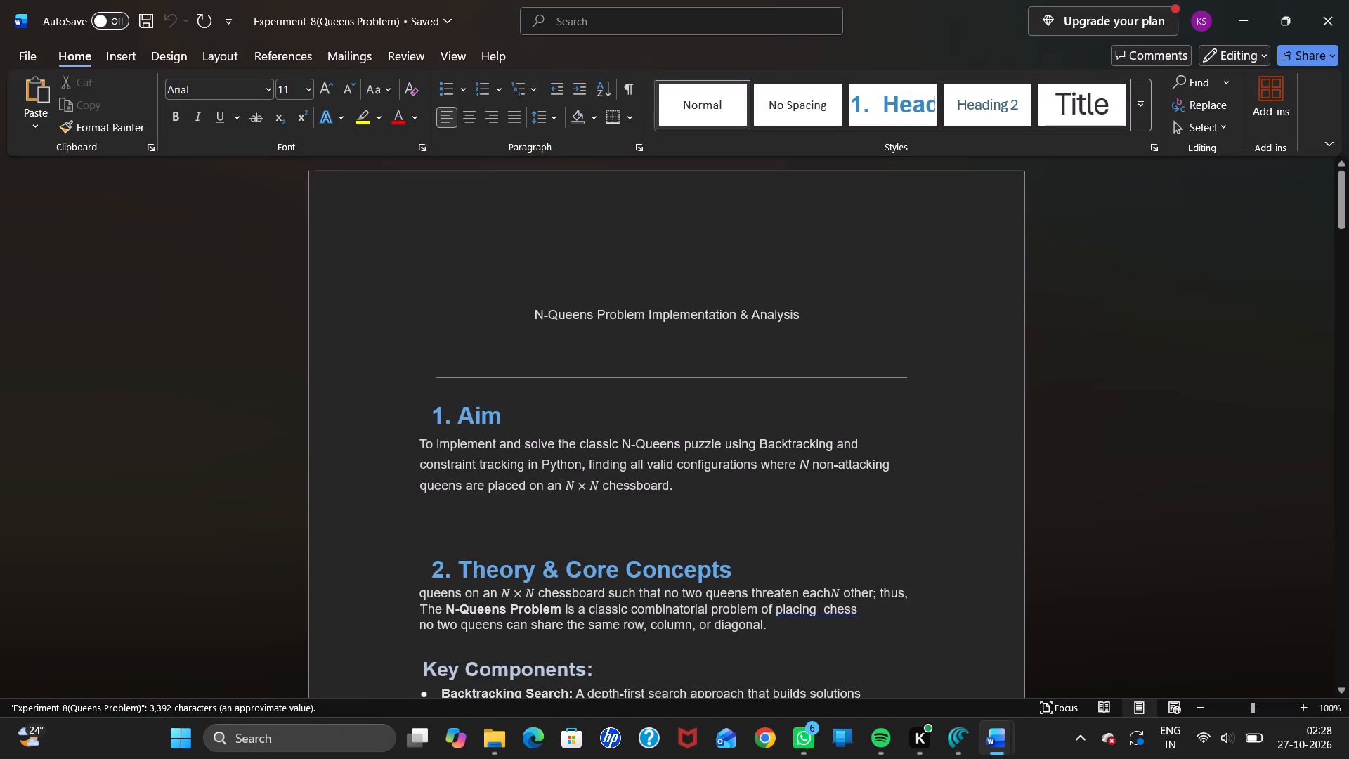
Apply the Title style to the "N-Queens Problem Implementation & Analysis" line at the top of the first page.
click(532, 312)
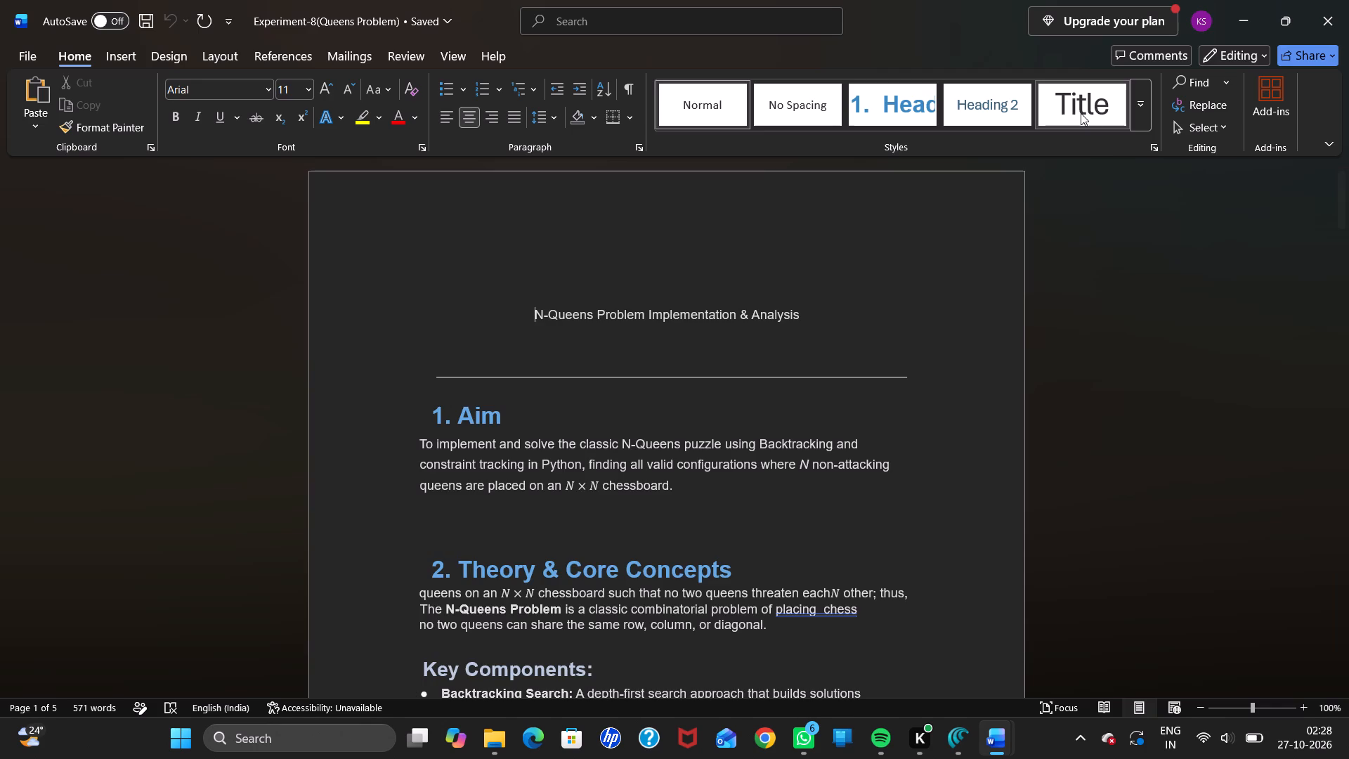
click(1081, 113)
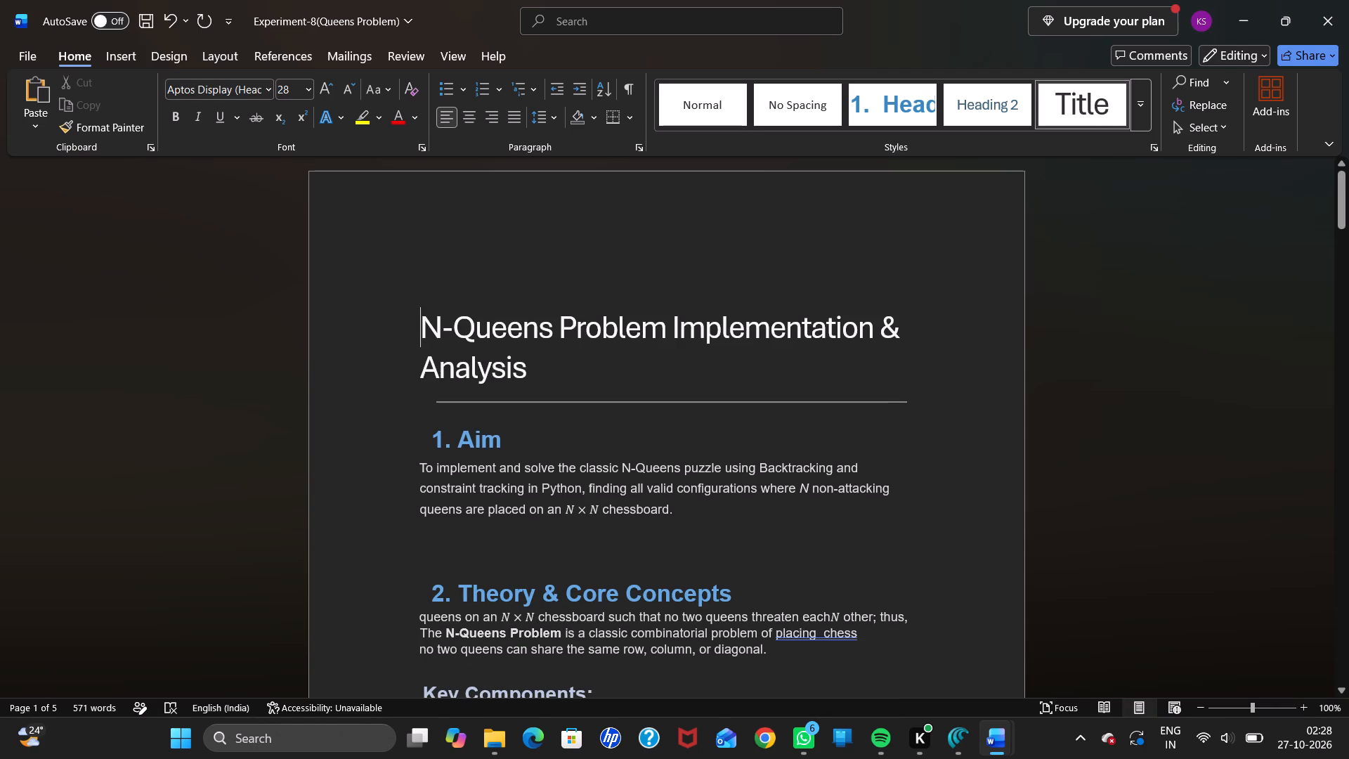
Delete "Implementation & Analysis" from the title so that it reads "N-Queens Problem".
drag(533, 377, 488, 372)
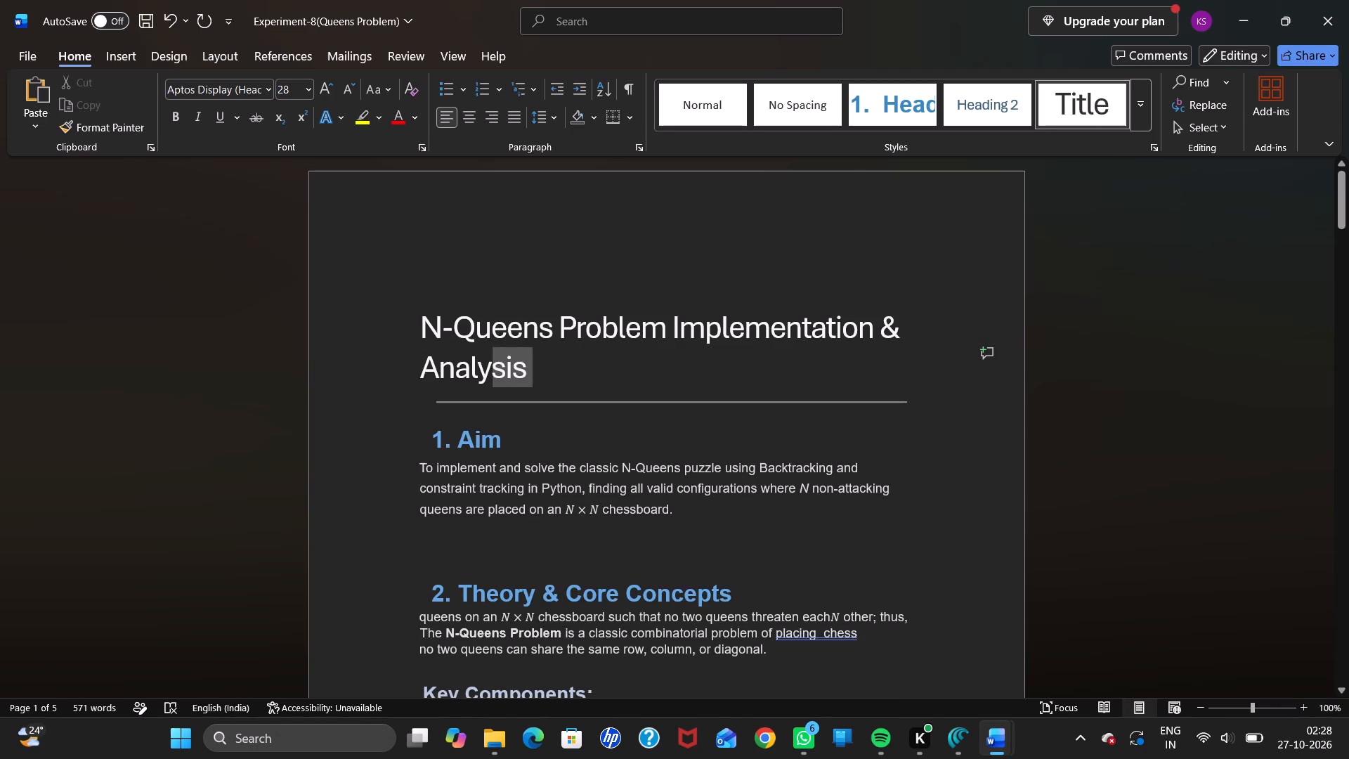
drag(488, 372, 725, 315)
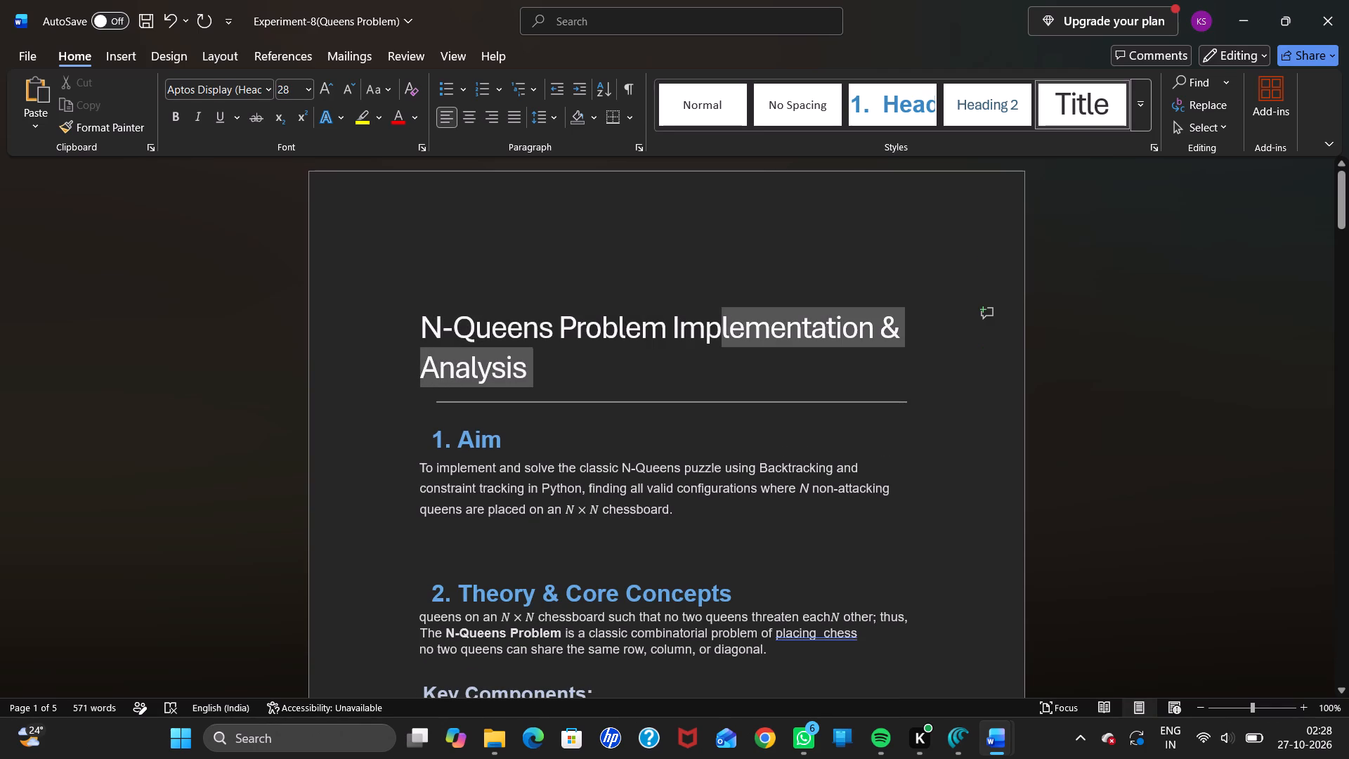
drag(725, 315, 671, 326)
key(BackSpace)
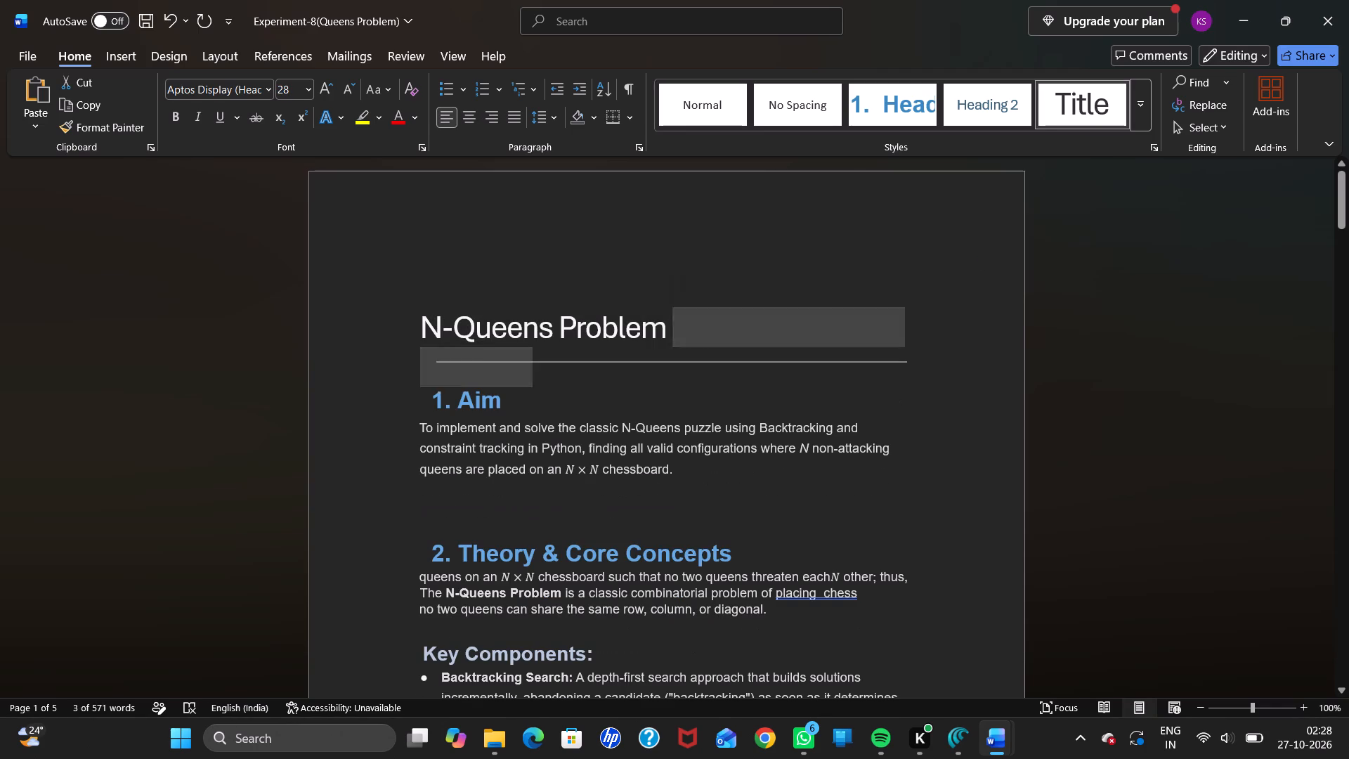
key(BackSpace)
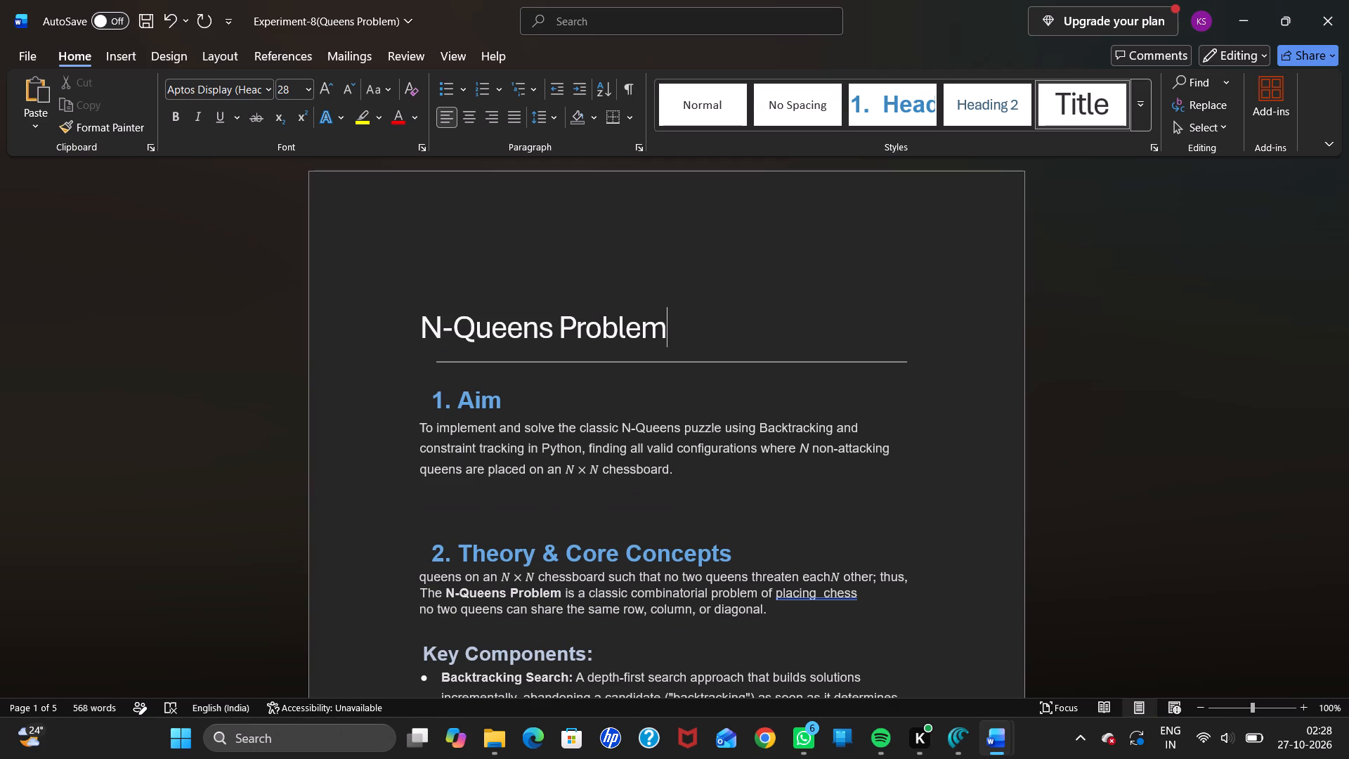
Remove the empty line above the "N-Queens Problem" title to move it up the page.
key(Left)
key(Left)
key(Left)
key(Left)
key(Left)
key(Left)
key(Left)
key(Left)
key(Left)
key(Left)
key(Left)
key(Left)
key(Left)
key(Left)
key(Left)
key(Left)
key(Left)
key(Left)
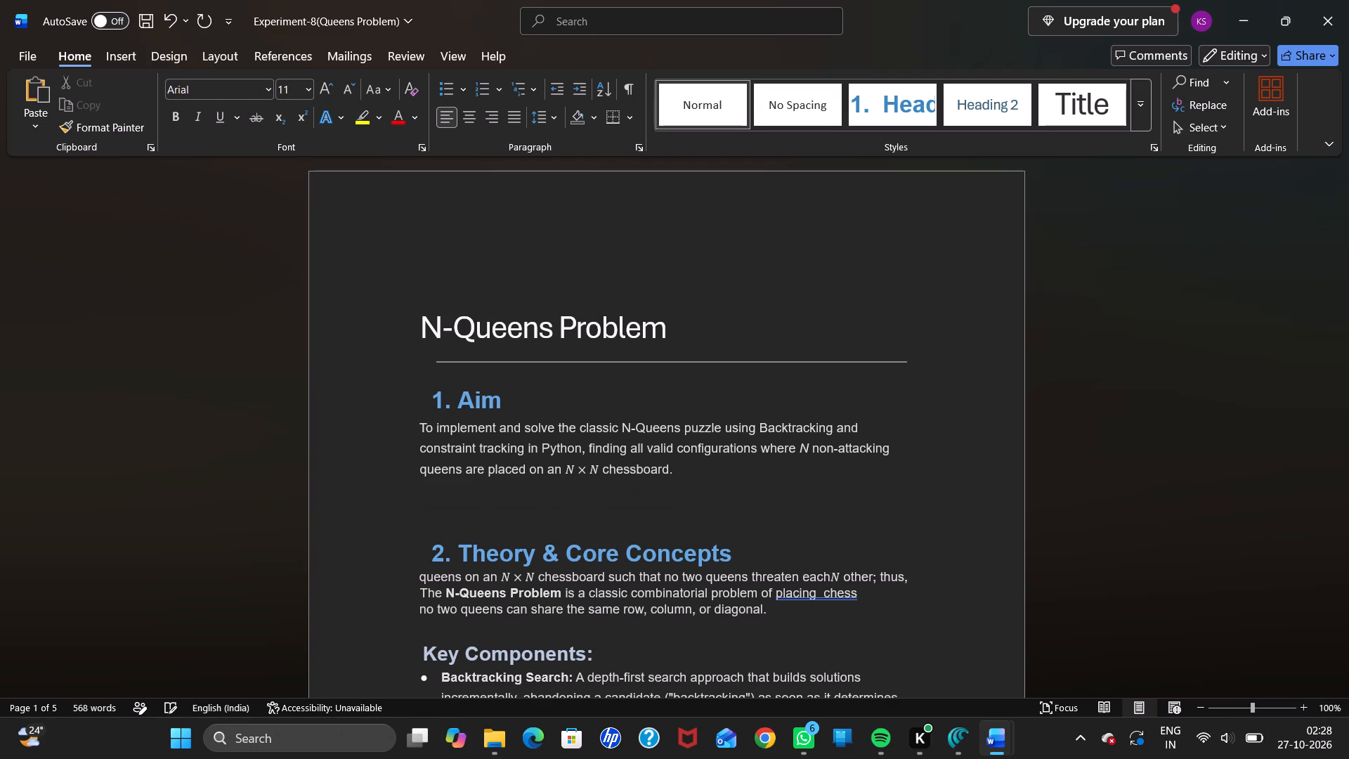
key(Down)
key(Return)
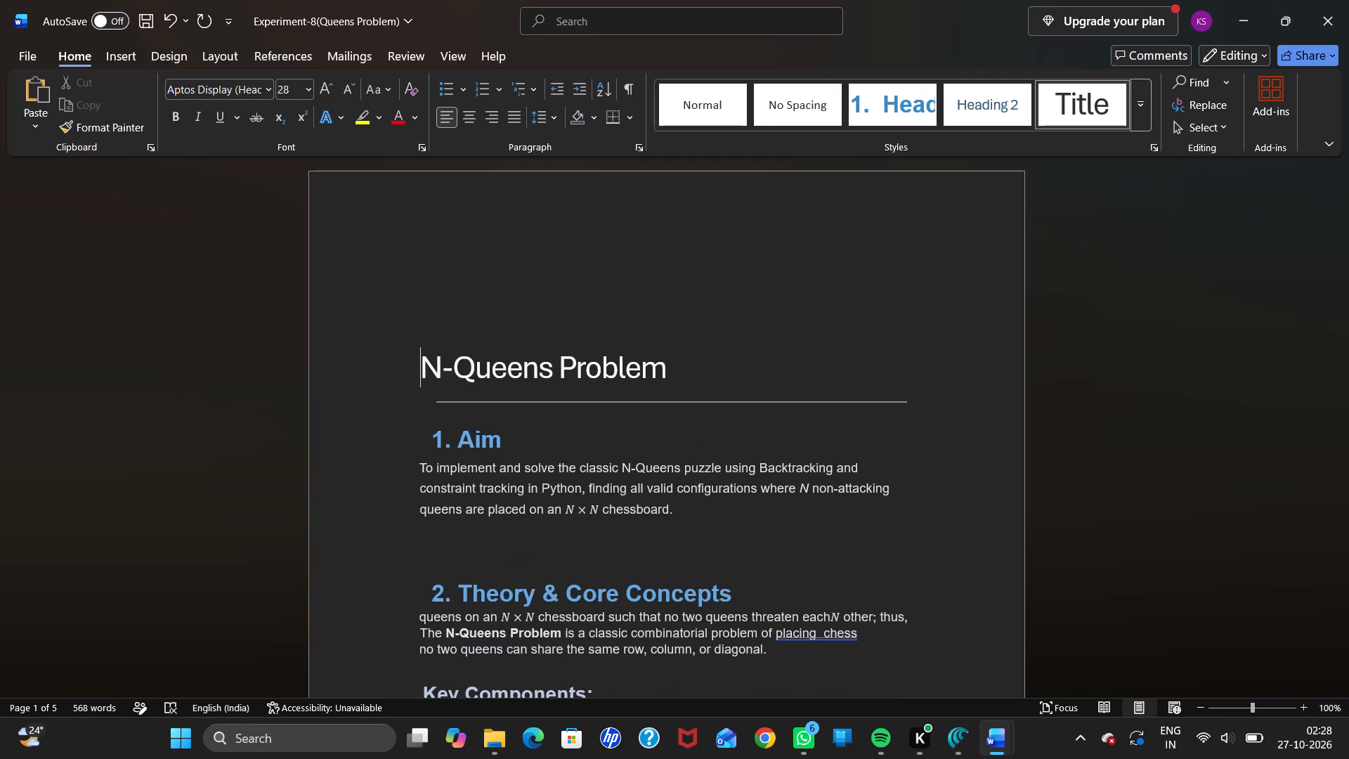
key(BackSpace)
key(BackSpace)
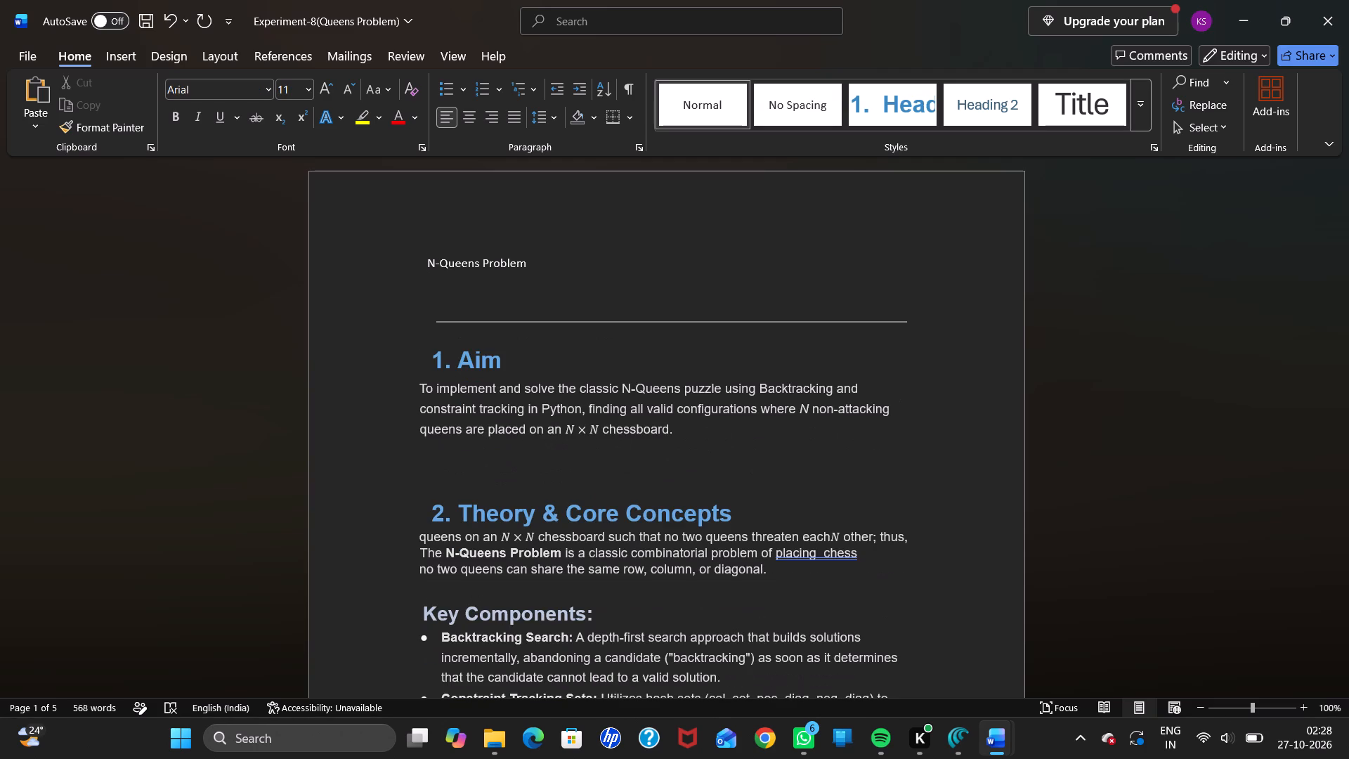
key(e)
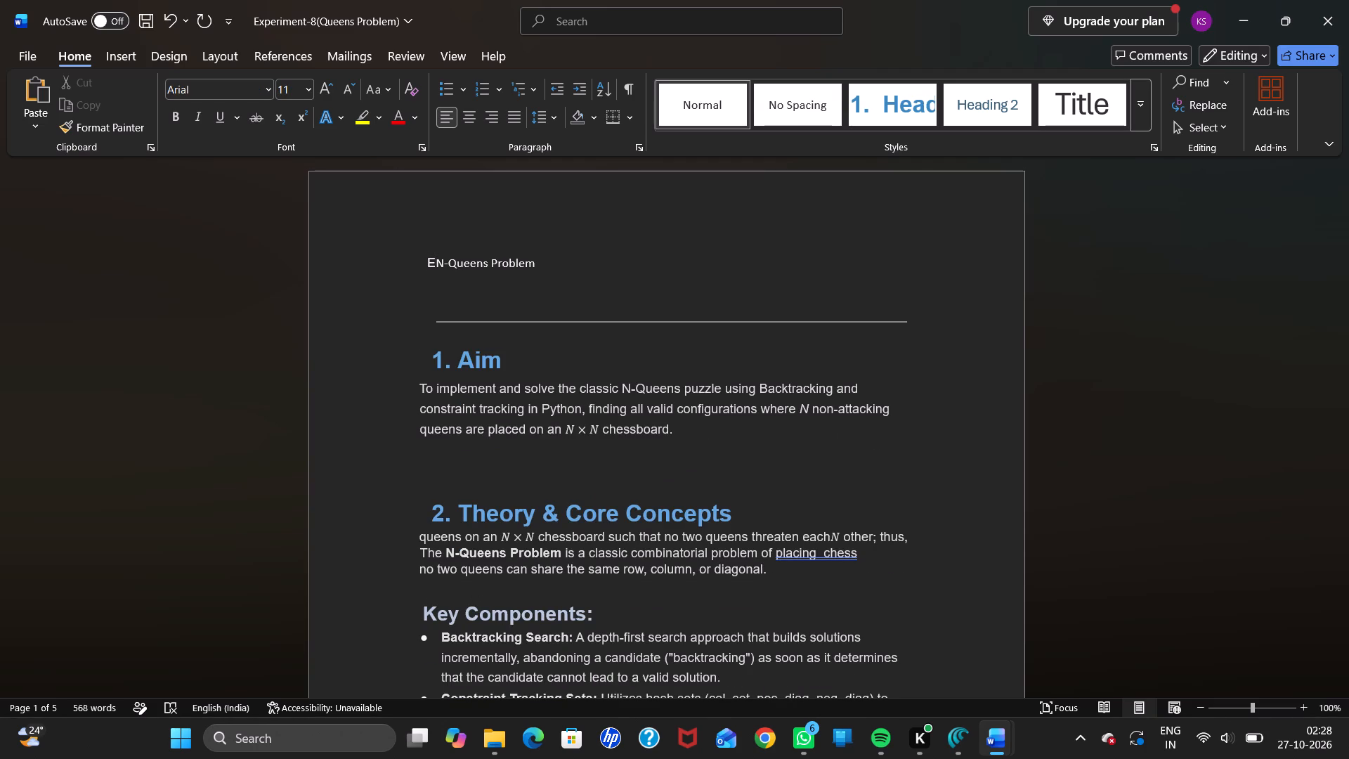
key(BackSpace)
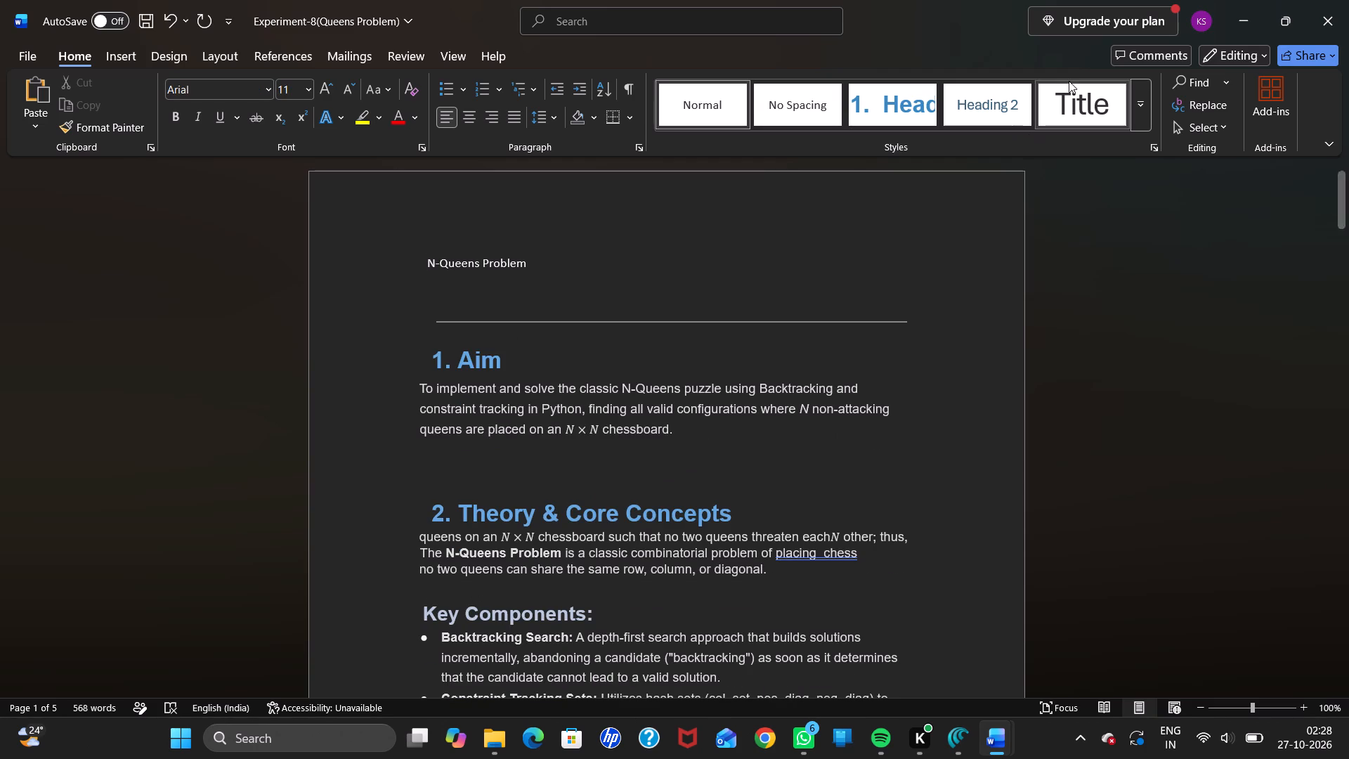
Reapply the Title style and insert "EXPERIMENT-8:" on its own line before "N-Queens Problem".
click(1079, 87)
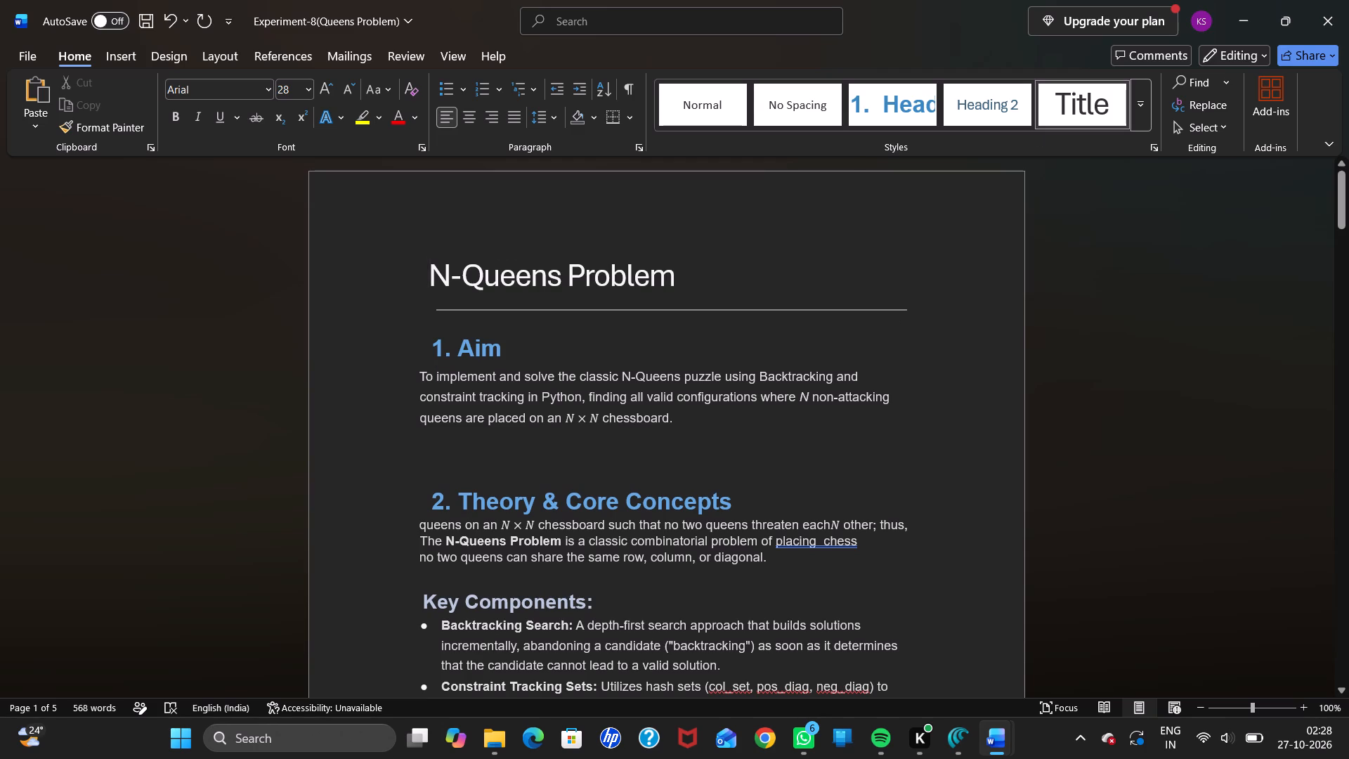
text(EXPERIMENT)
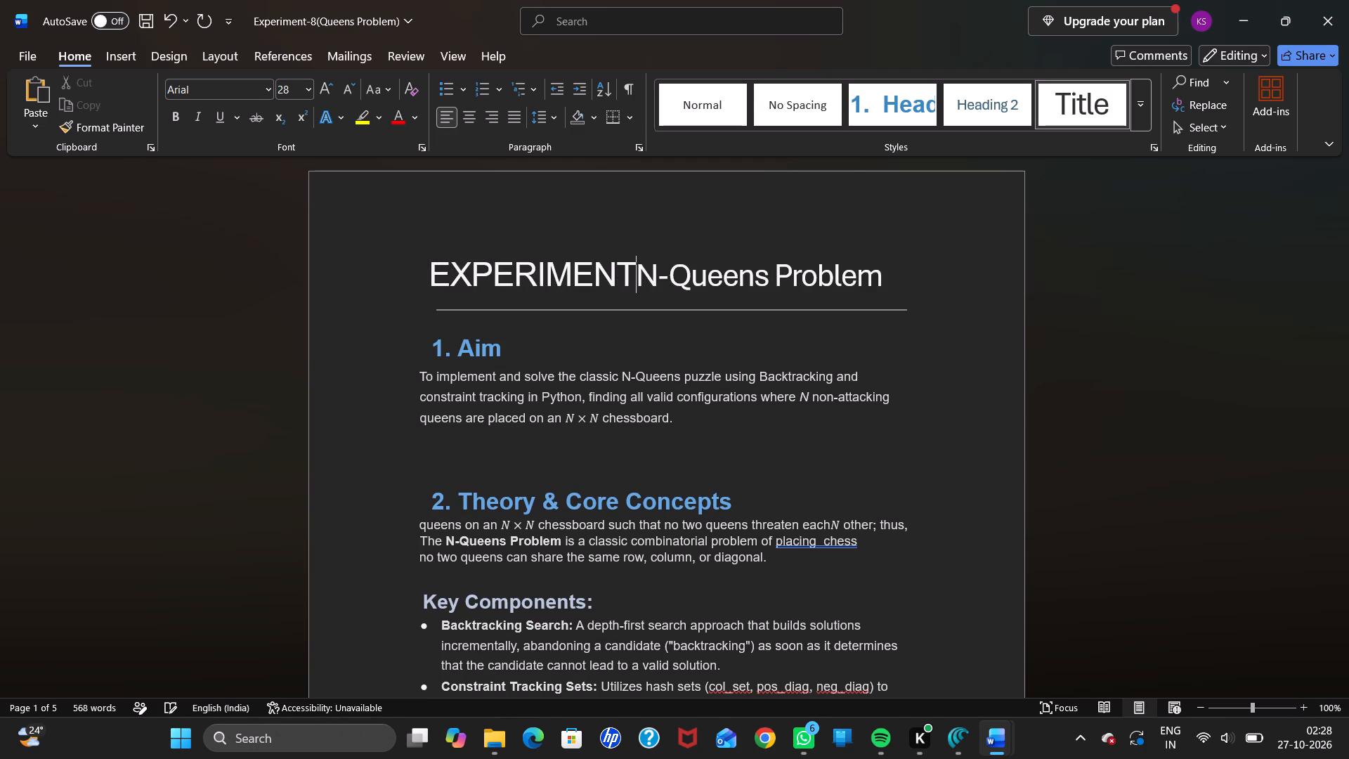
key(minus)
key(8)
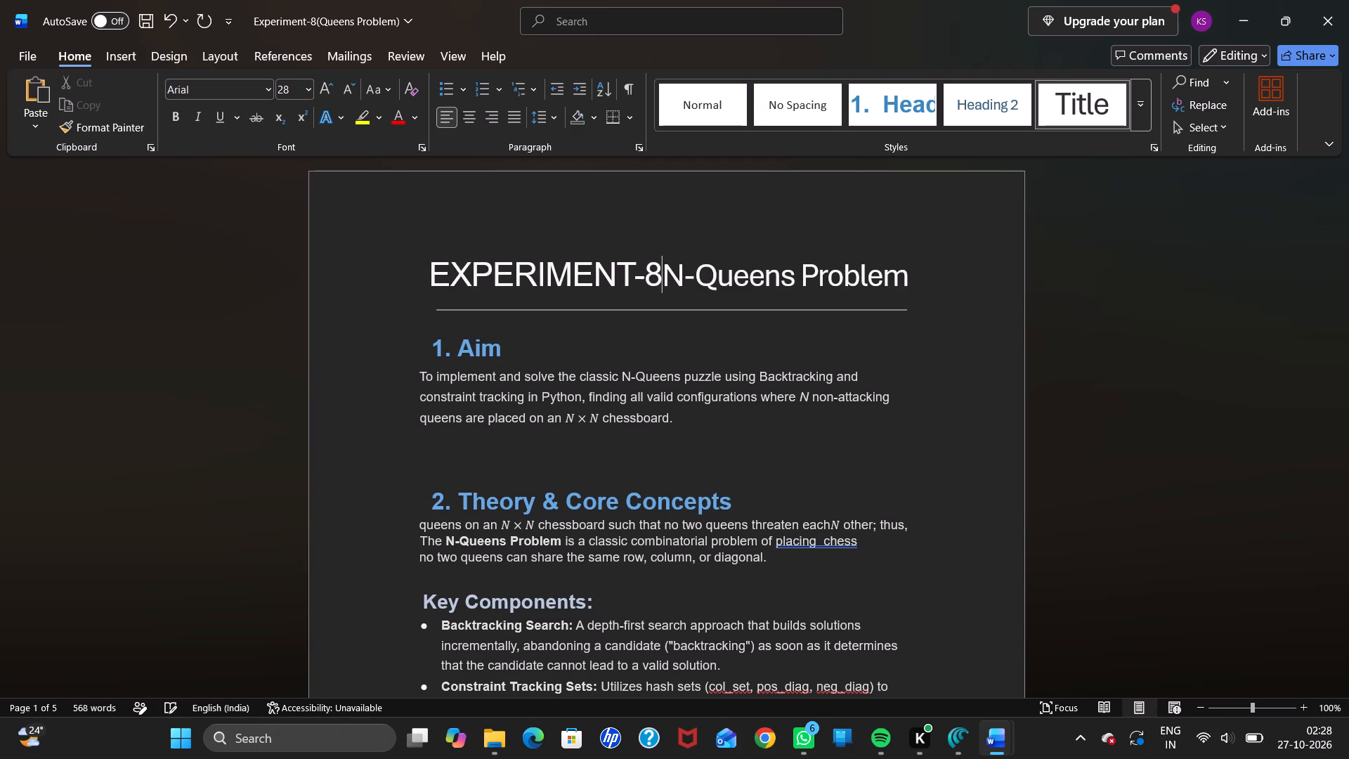
key(shift+colon)
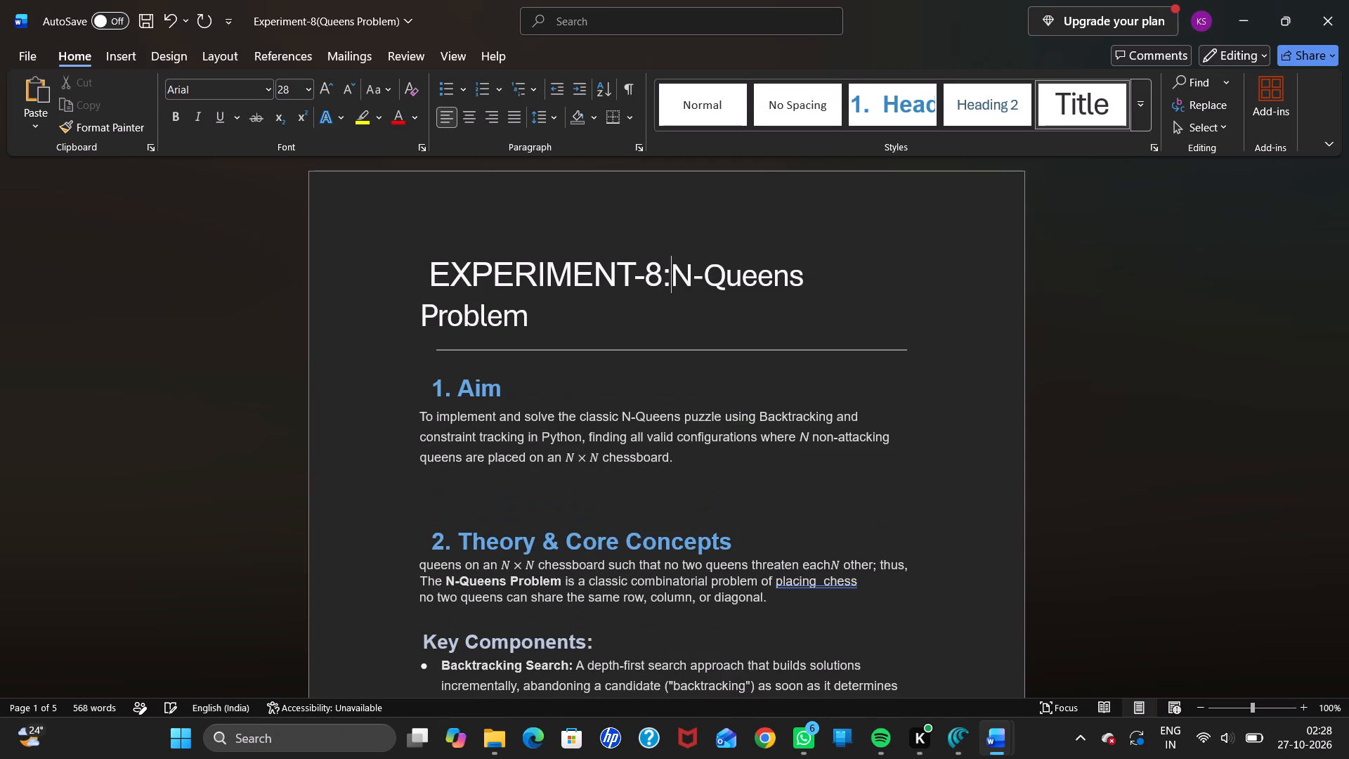
key(Return)
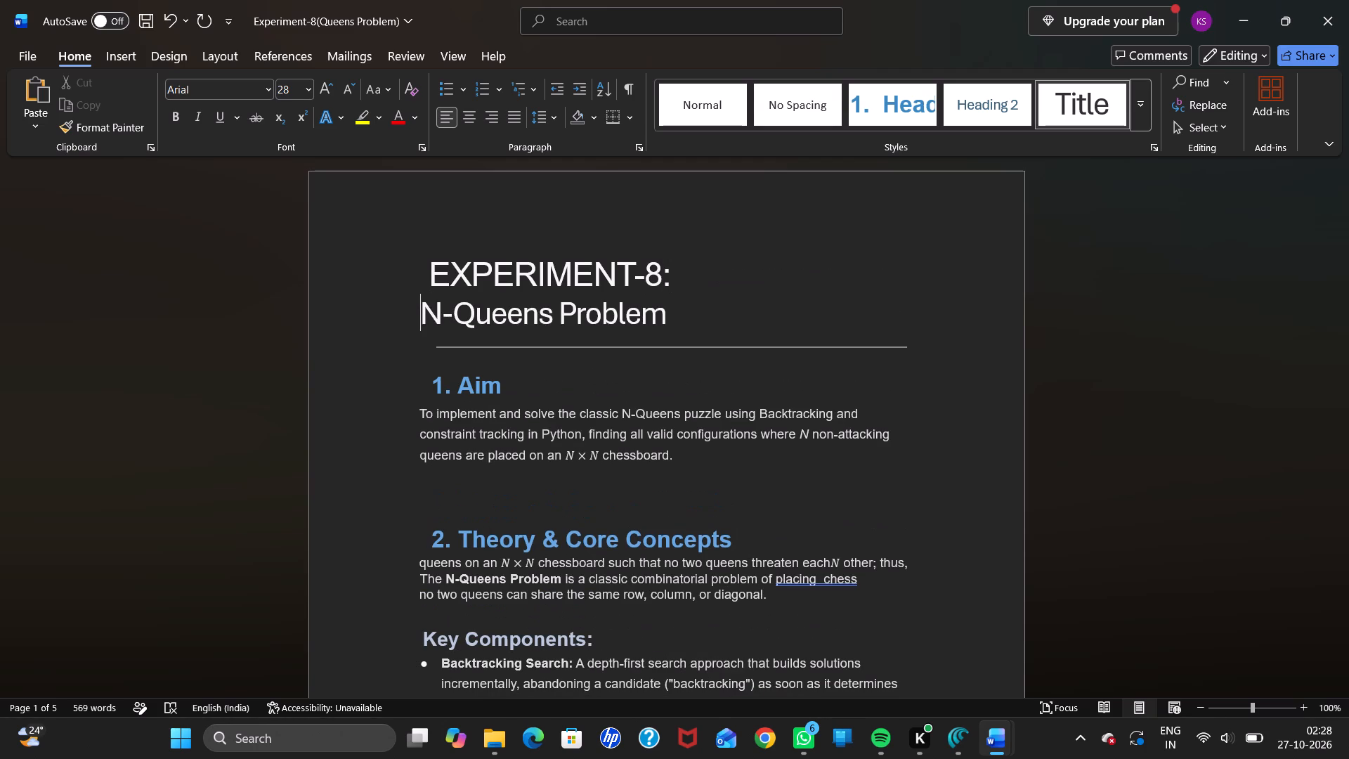
Indent the "N-Queens Problem" line with 22 spaces so it sits beyond the centre of the title block.
key(space)
key(space)
key(space)
key(space)
key(space)
key(space)
key(space)
key(space)
key(space)
key(space)
key(space)
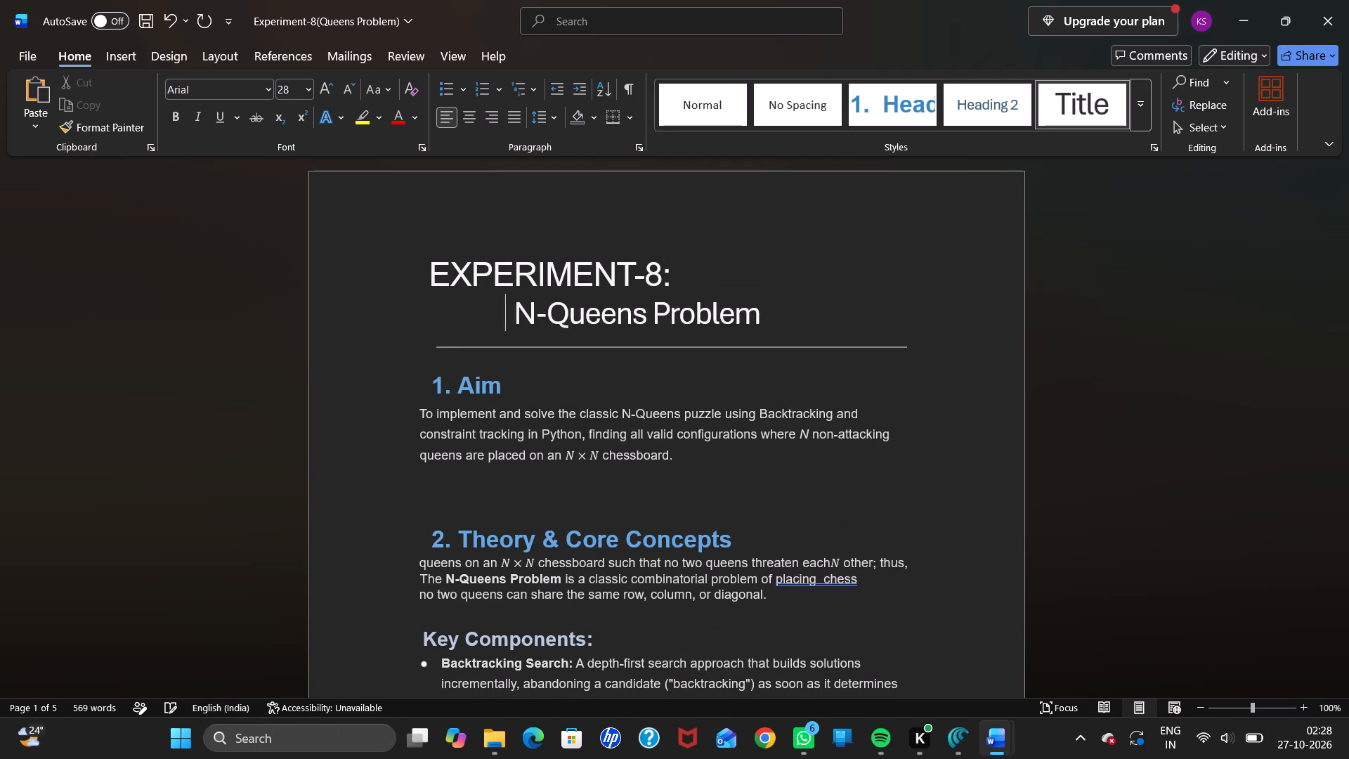
key(space)
key(space)
key(space)
key(space)
key(space)
key(space)
key(space)
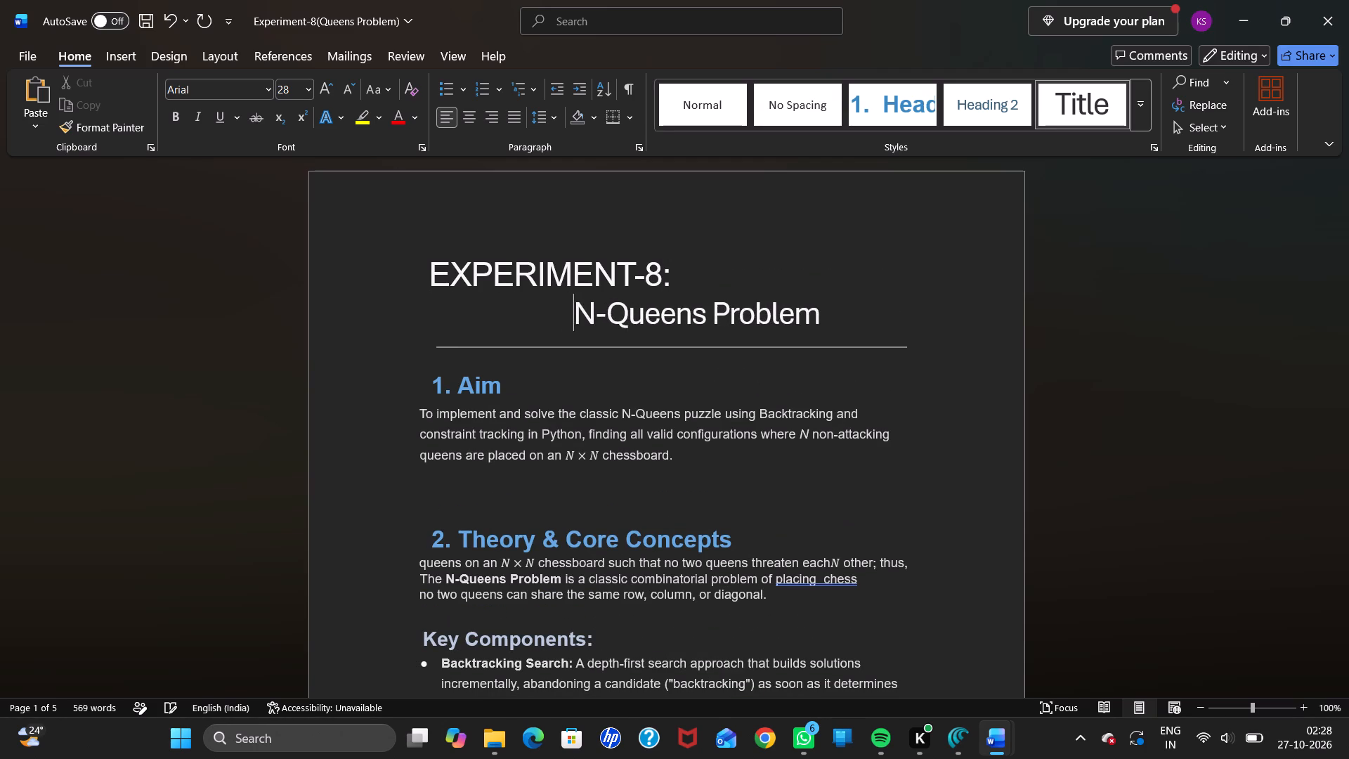
key(space)
key(space)
key(space)
key(space)
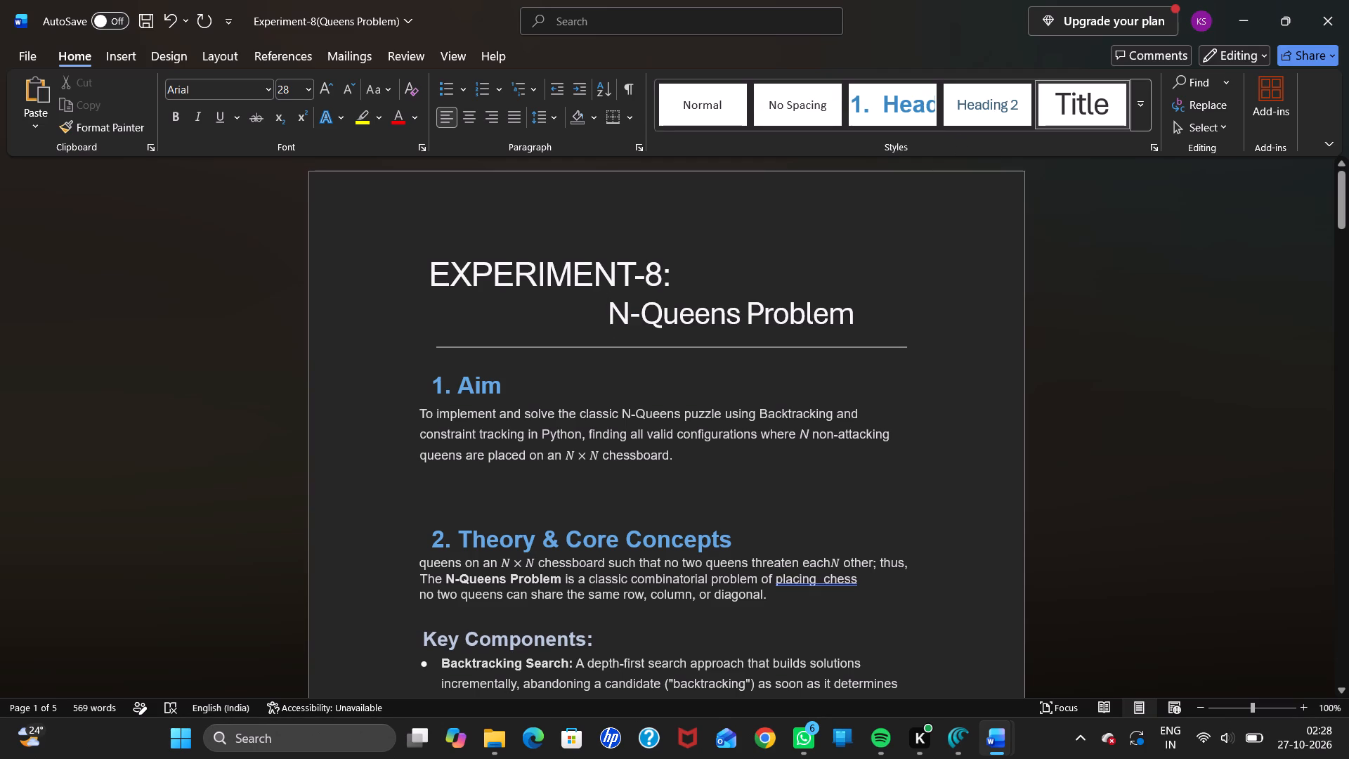
click(670, 268)
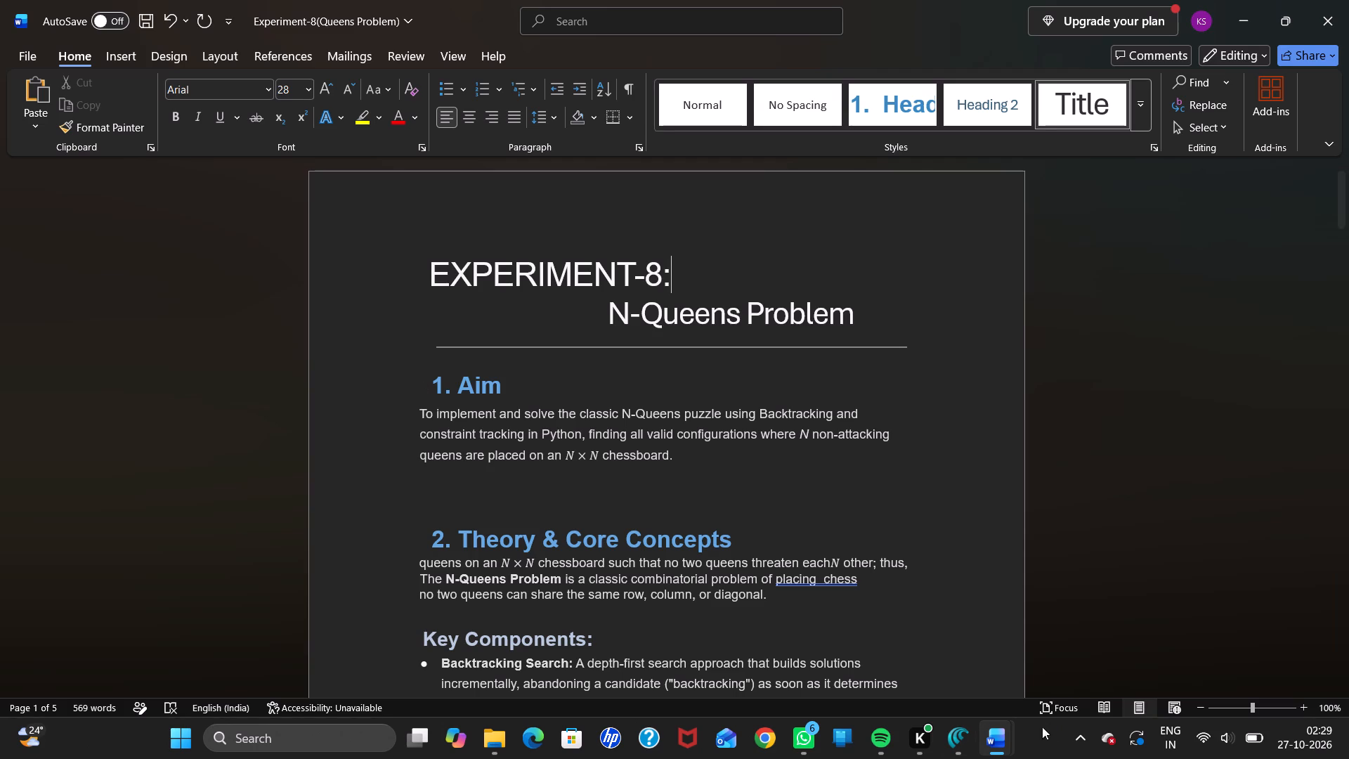
Remove the list number from the Aim heading.
scroll(839, 499, up, 5)
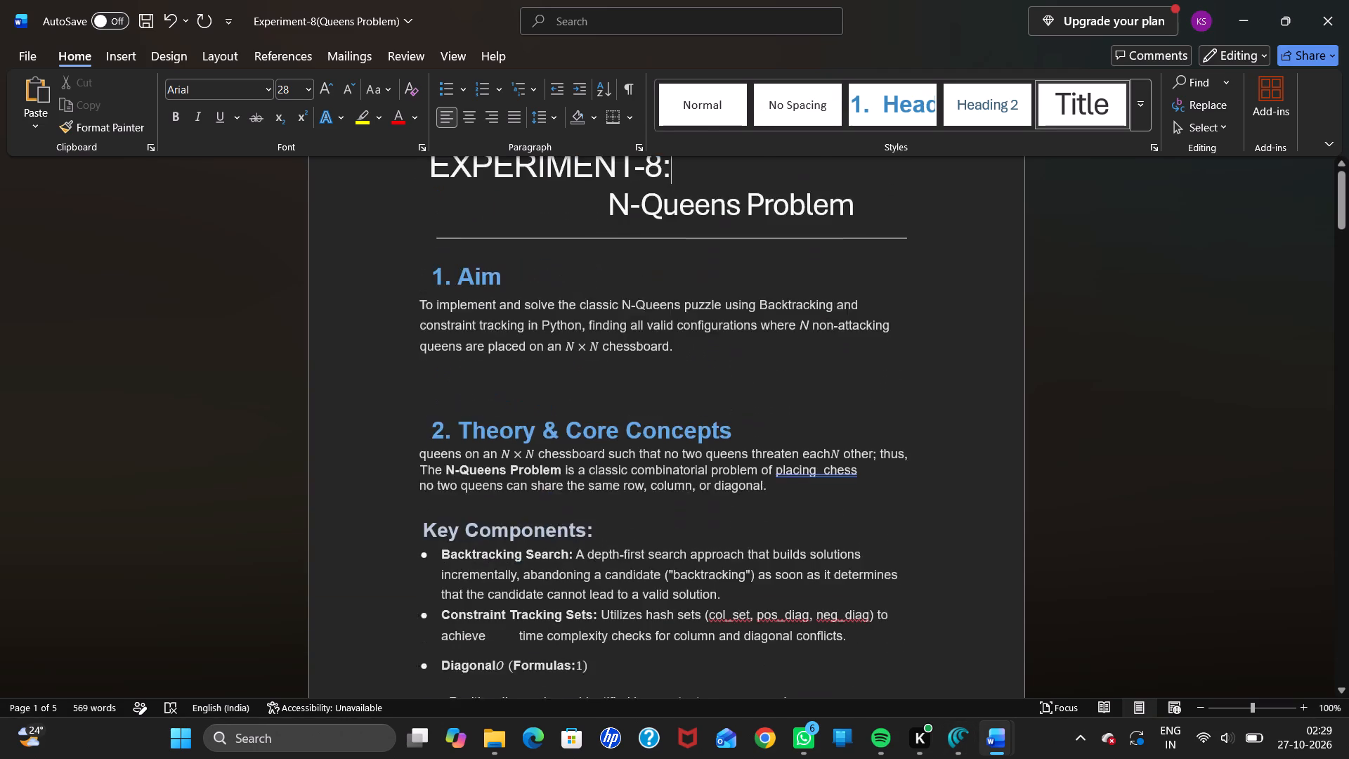
click(450, 379)
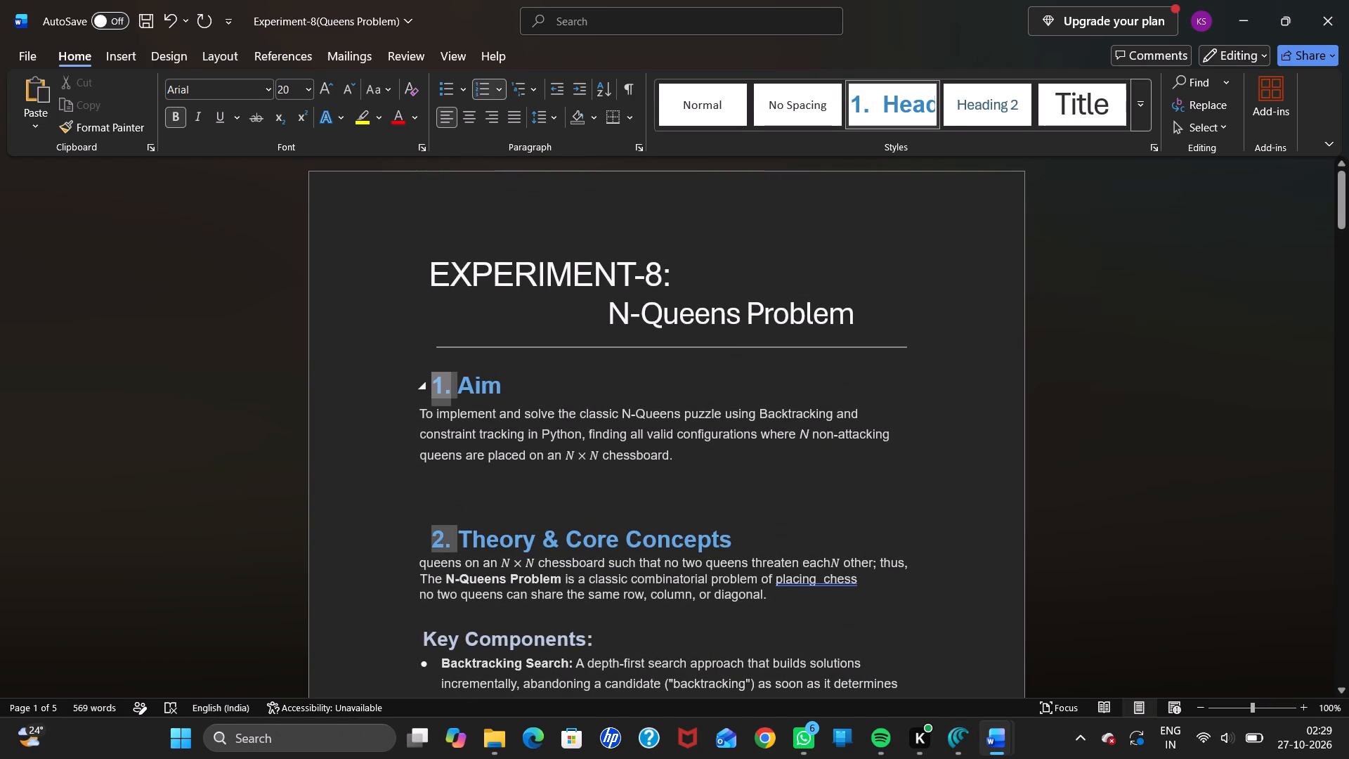
key(BackSpace)
key(Down)
key(Down)
key(Down)
key(Down)
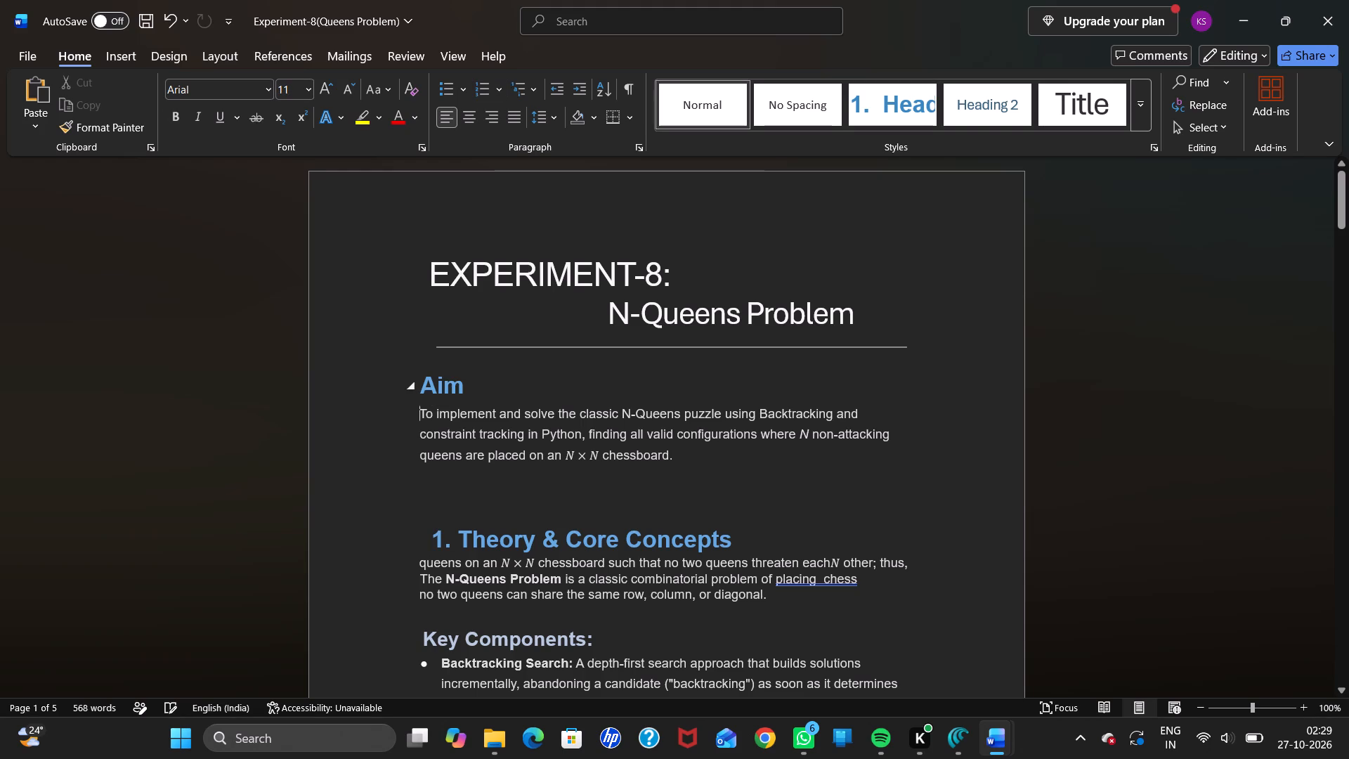
Remove the list number from the "Theory & Core Concepts" heading.
key(BackSpace)
key(BackSpace)
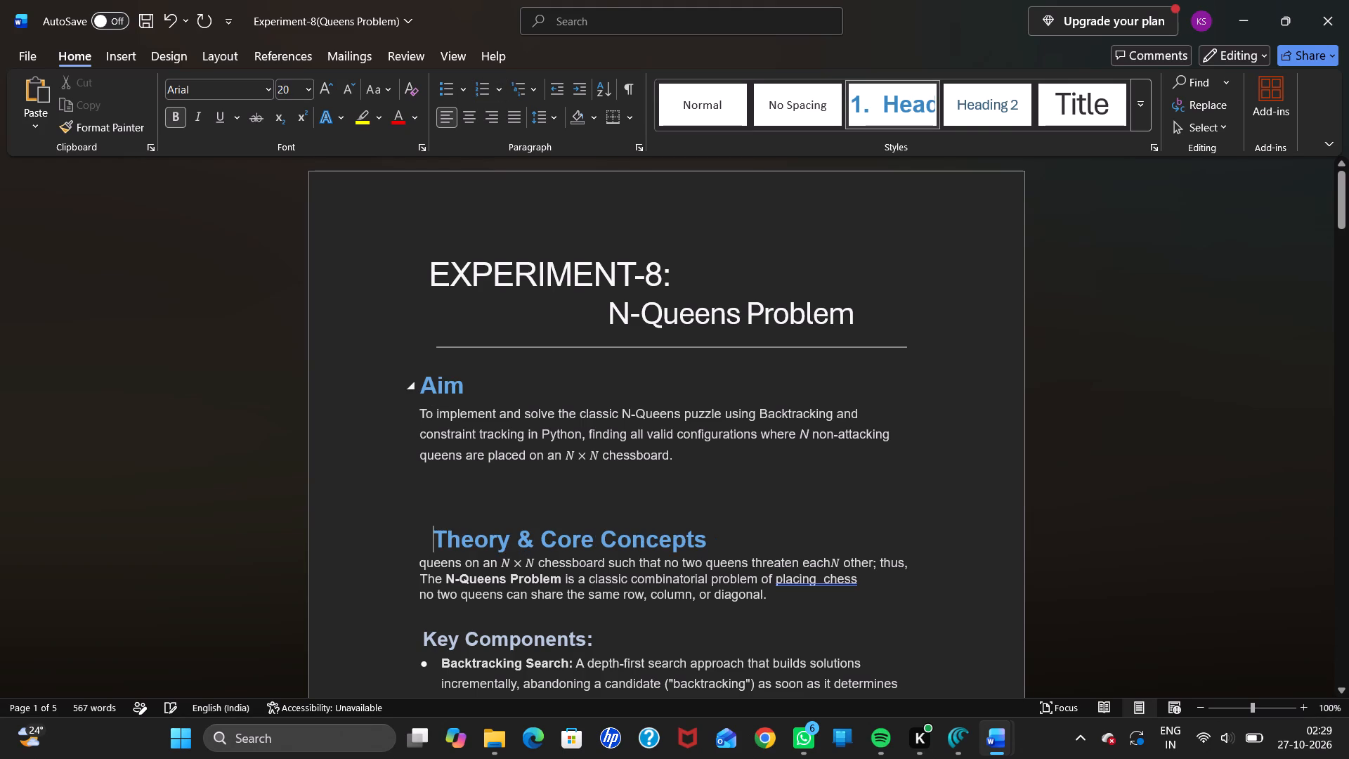
Remove the list number from the "Python Code Analysis" heading so it aligns with the body text.
scroll(536, 456, down, 4)
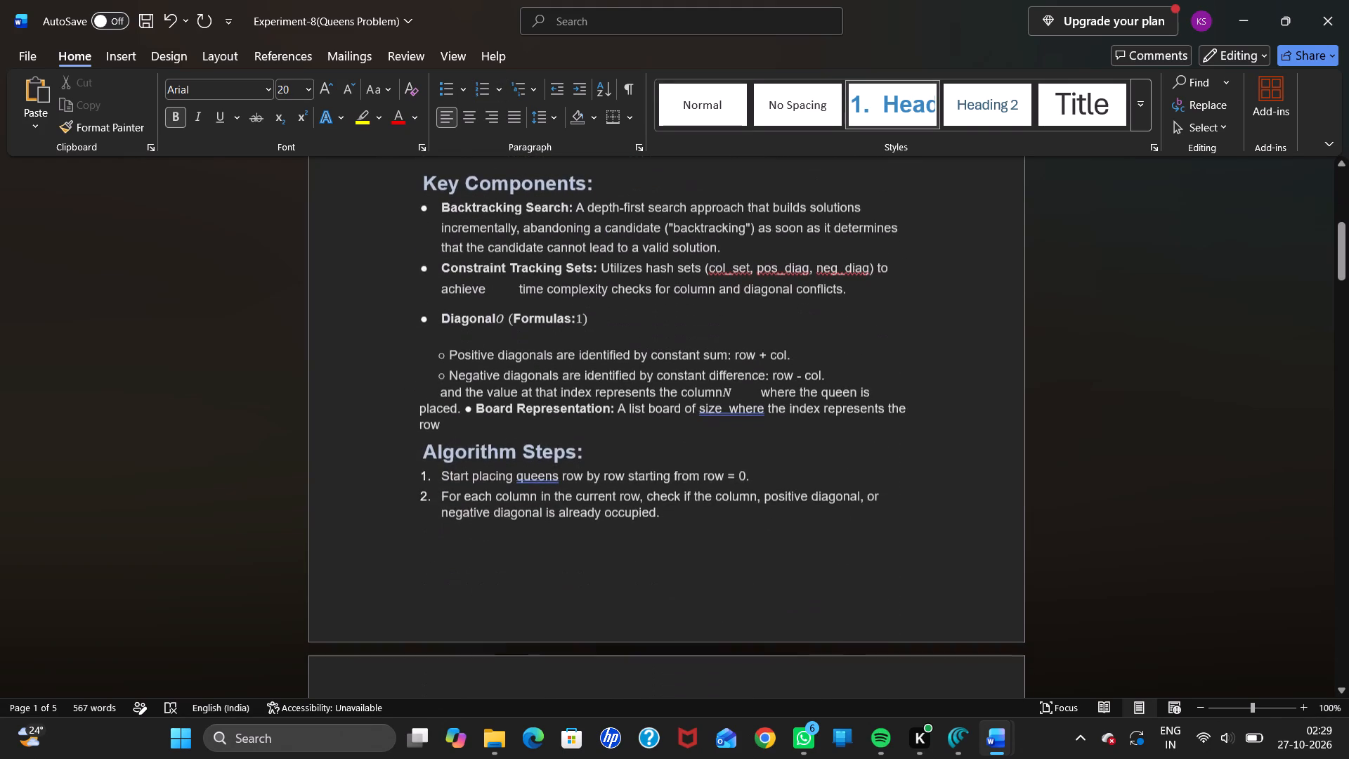
scroll(536, 456, down, 3)
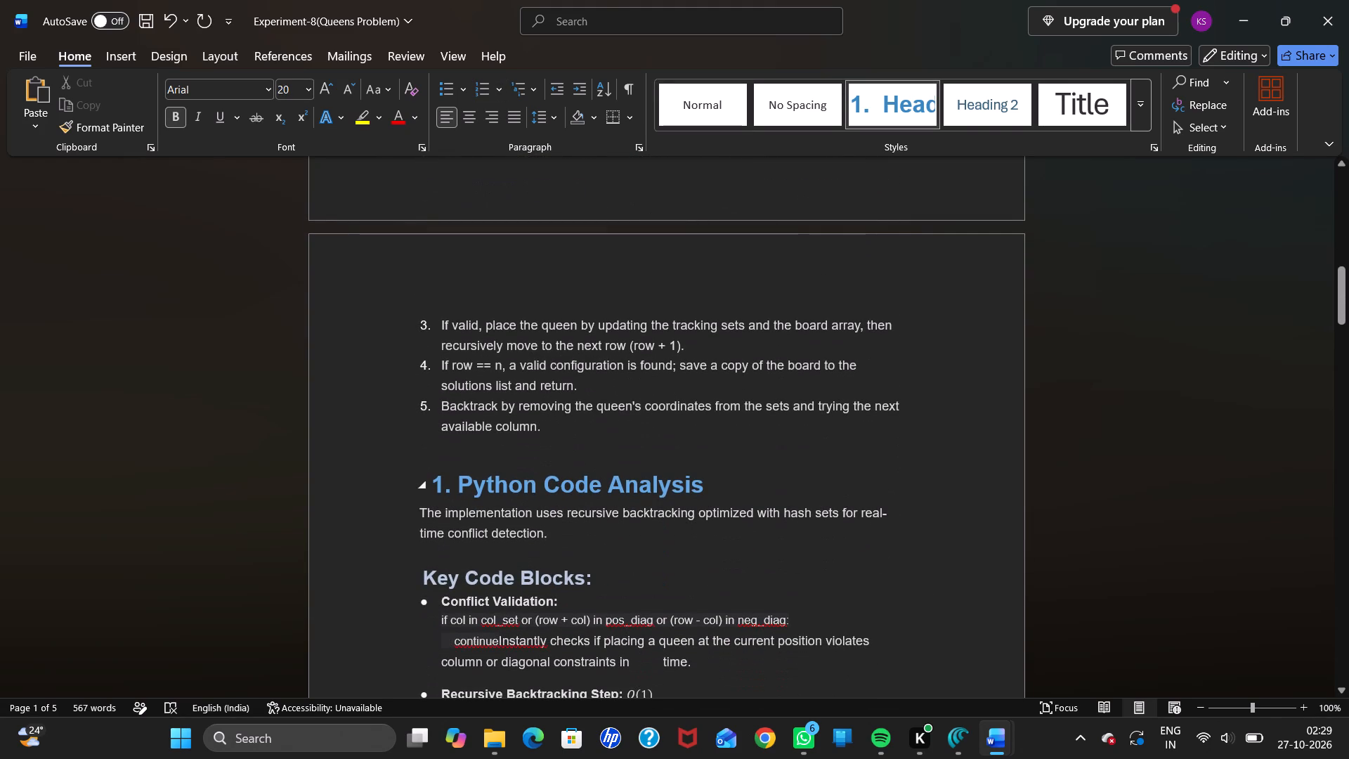
click(448, 485)
key(BackSpace)
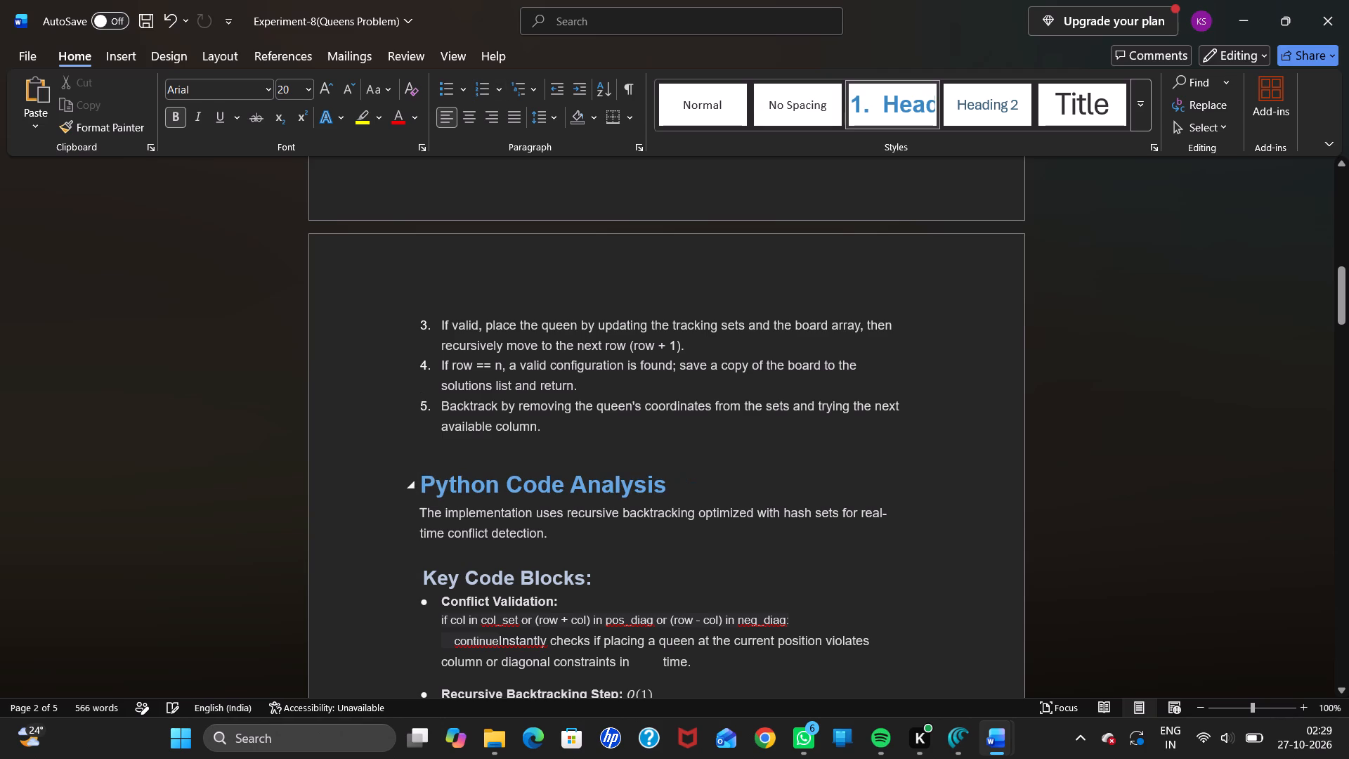
Remove the list number from the "Complete Python Code" heading above the solve_n_queens code.
scroll(543, 579, down, 8)
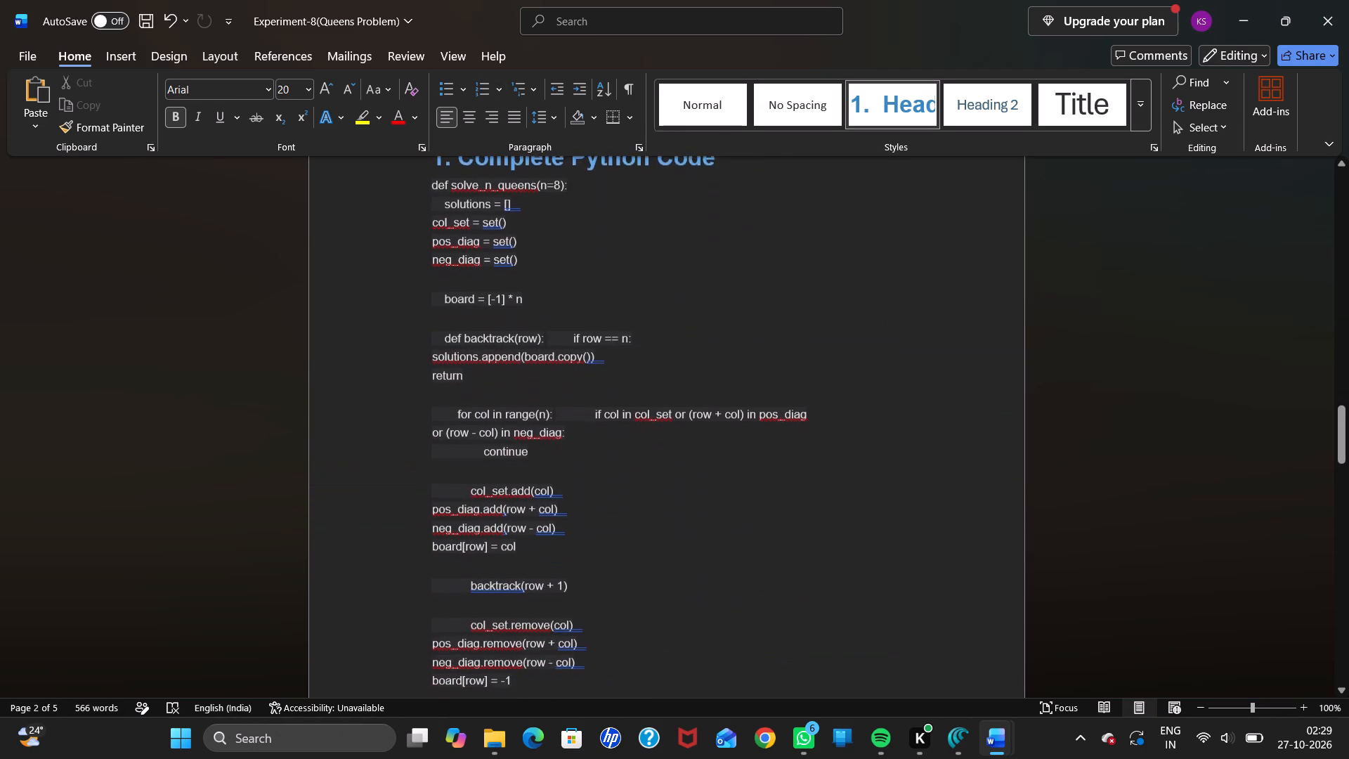
scroll(510, 463, up, 2)
scroll(533, 570, up, 1)
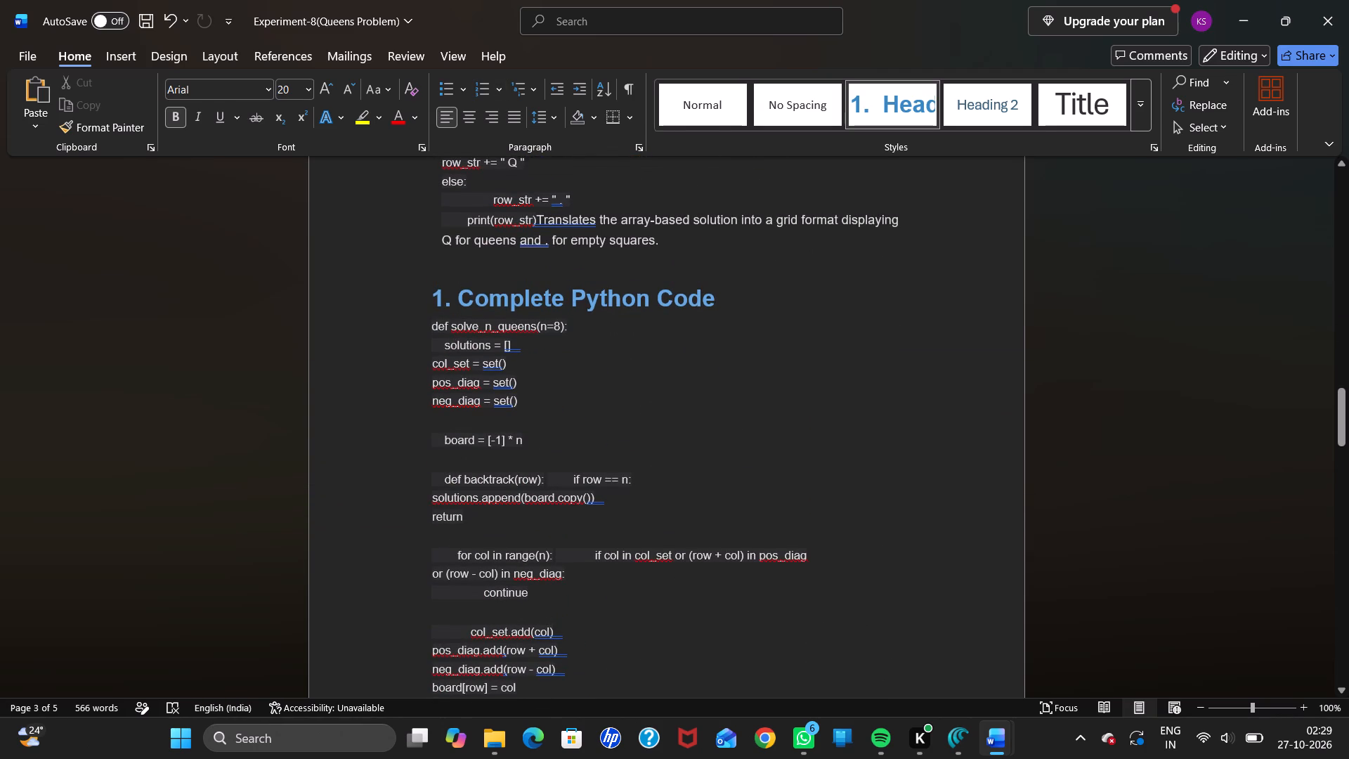
click(455, 297)
key(BackSpace)
key(BackSpace)
Delete the numbered "Output" heading below the output picture on the last page.
scroll(522, 398, down, 9)
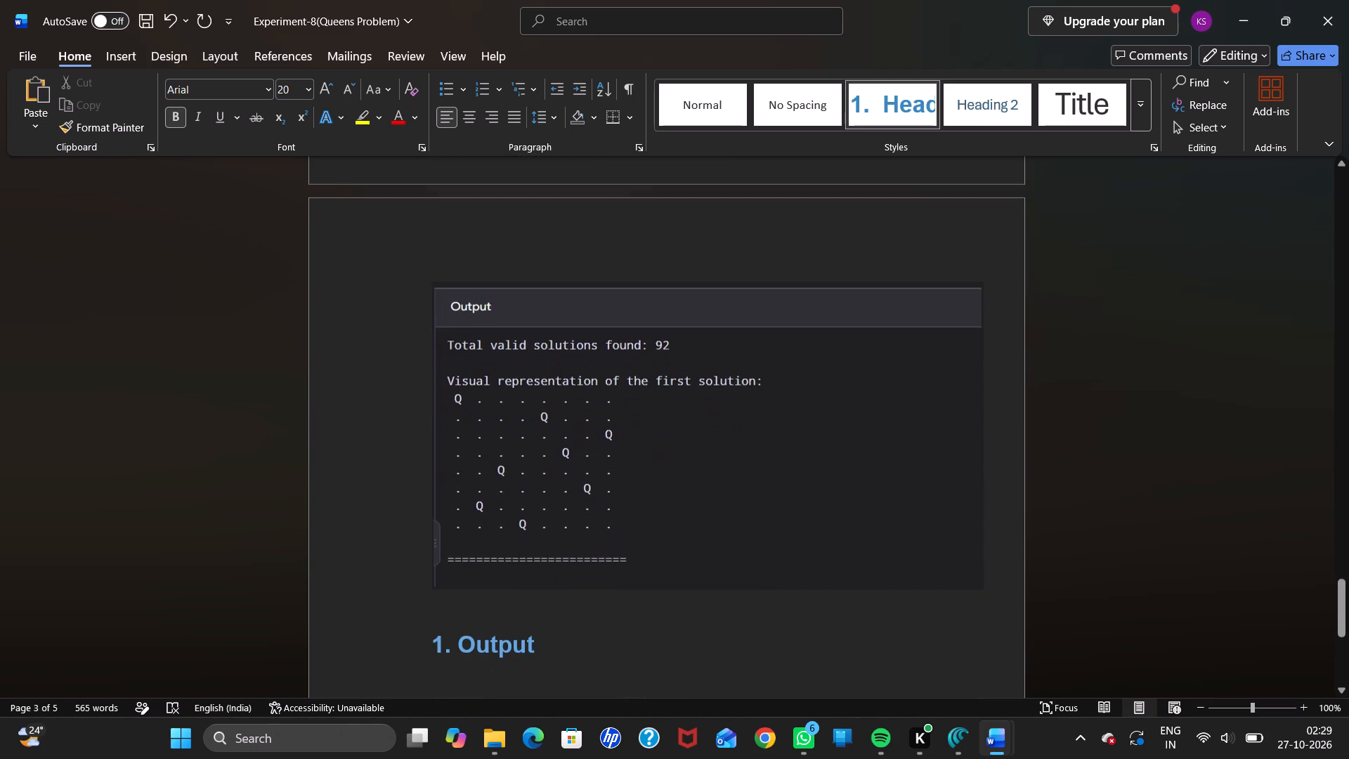
scroll(487, 603, down, 2)
scroll(487, 603, up, 2)
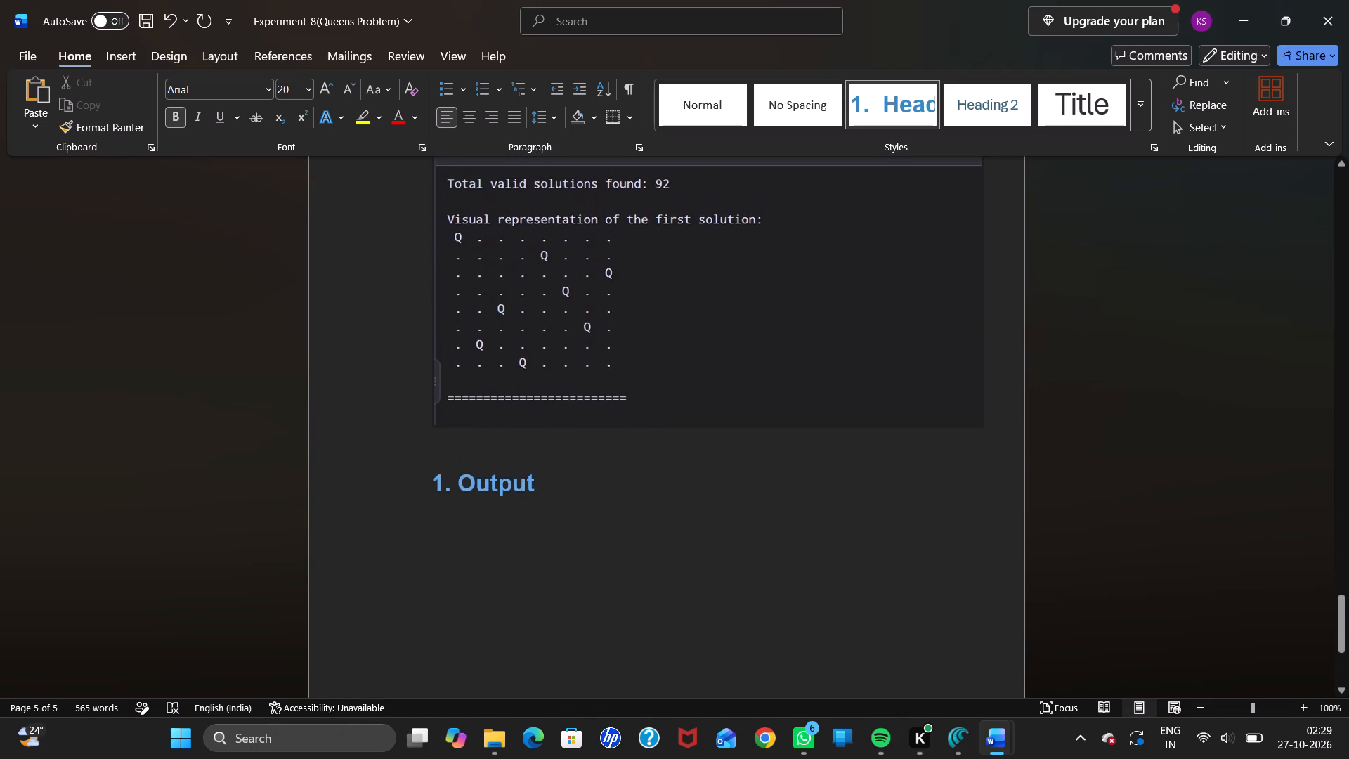
drag(547, 483, 385, 482)
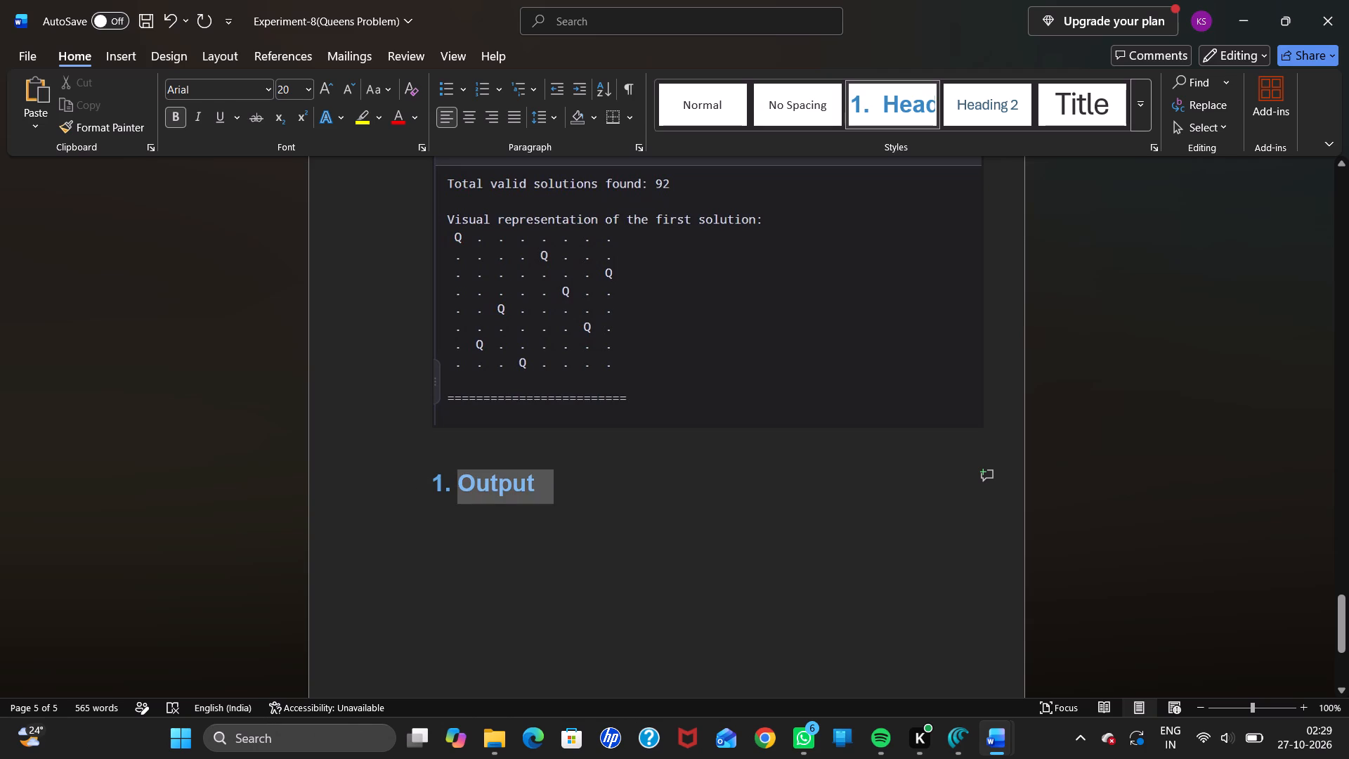
drag(385, 482, 380, 482)
key(BackSpace)
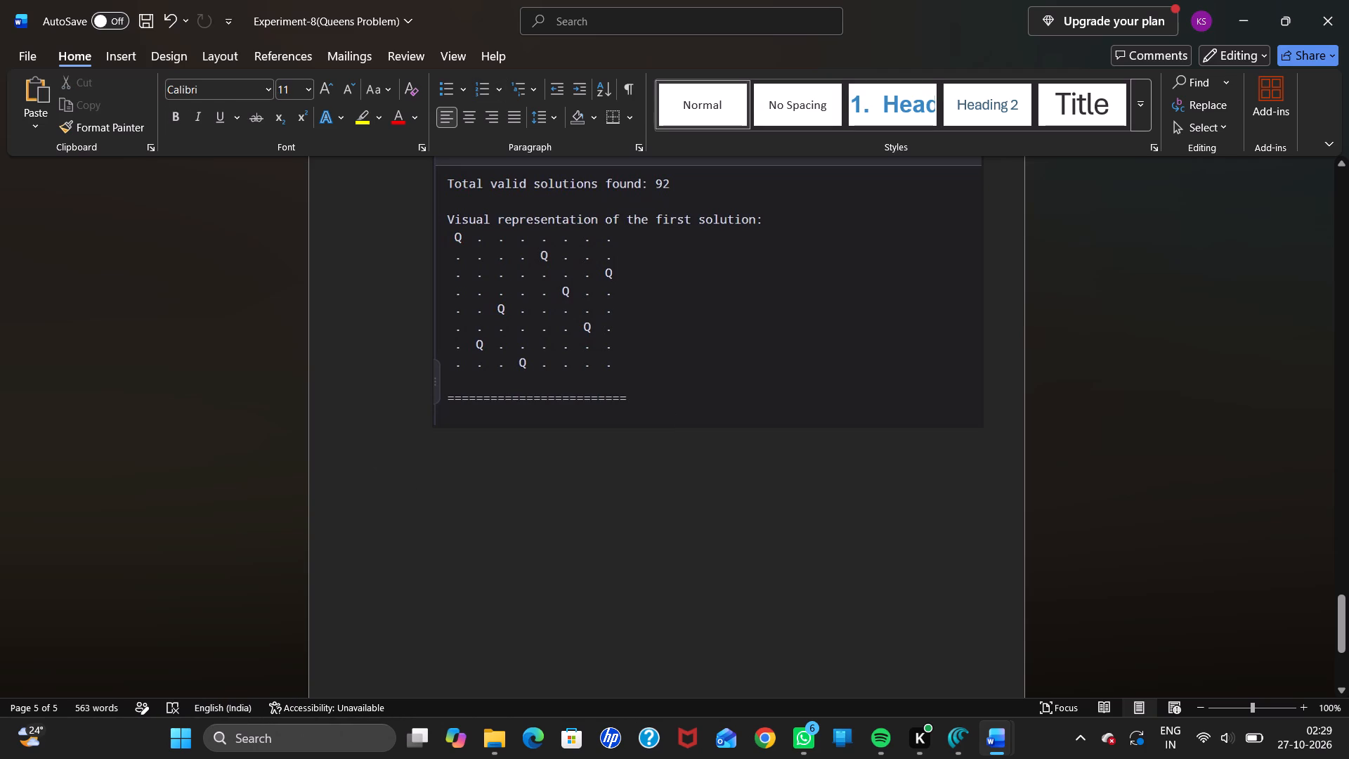
Insert an empty line directly before the output picture, between it and the end of the code.
scroll(624, 654, down, 11)
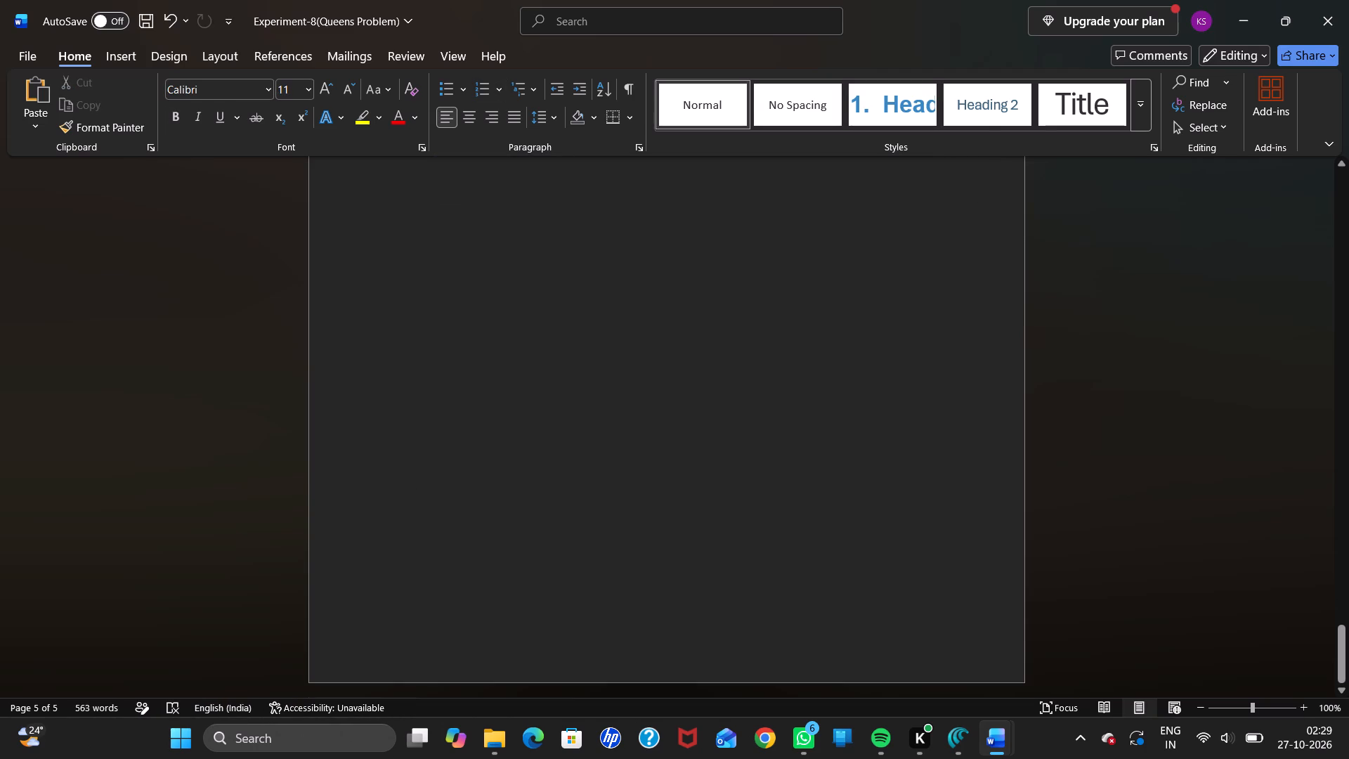
scroll(624, 654, up, 7)
scroll(637, 638, down, 2)
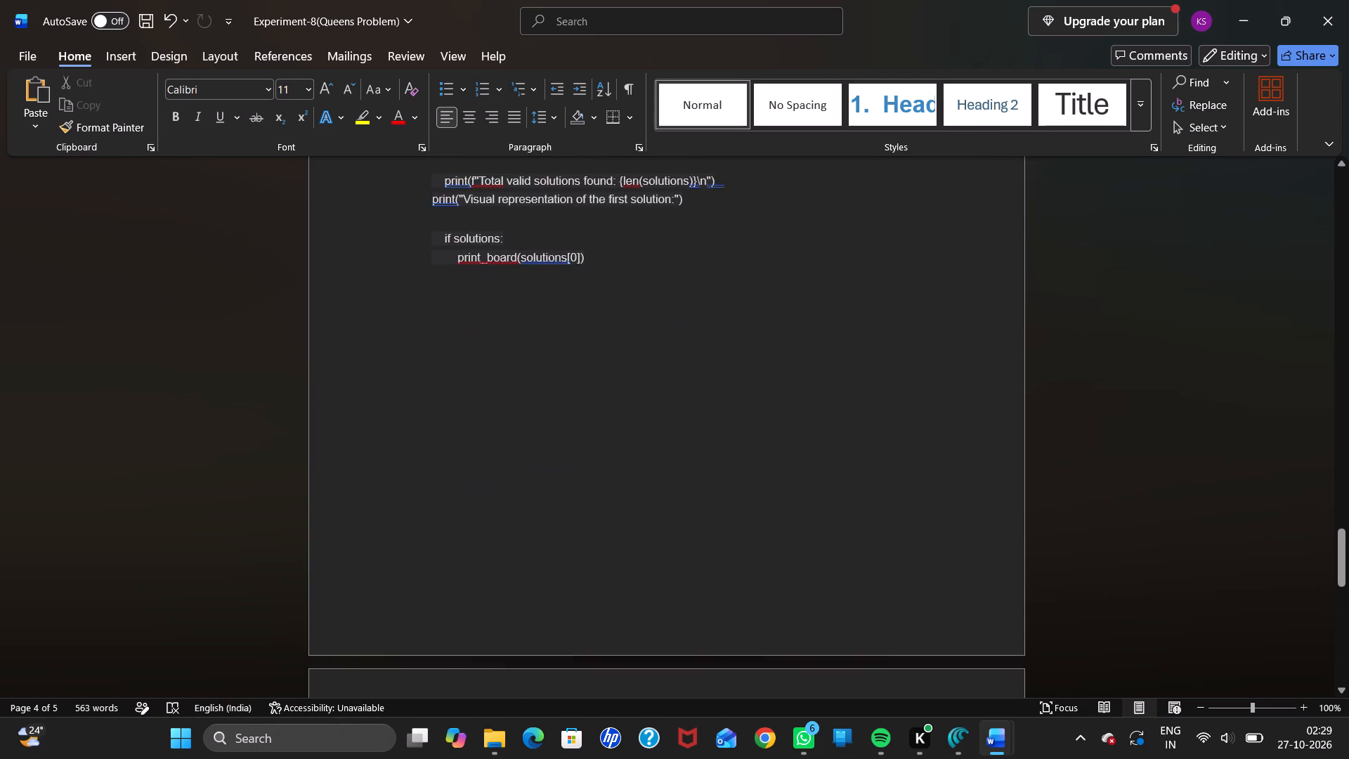
scroll(637, 638, down, 2)
drag(637, 638, 630, 729)
scroll(608, 623, up, 1)
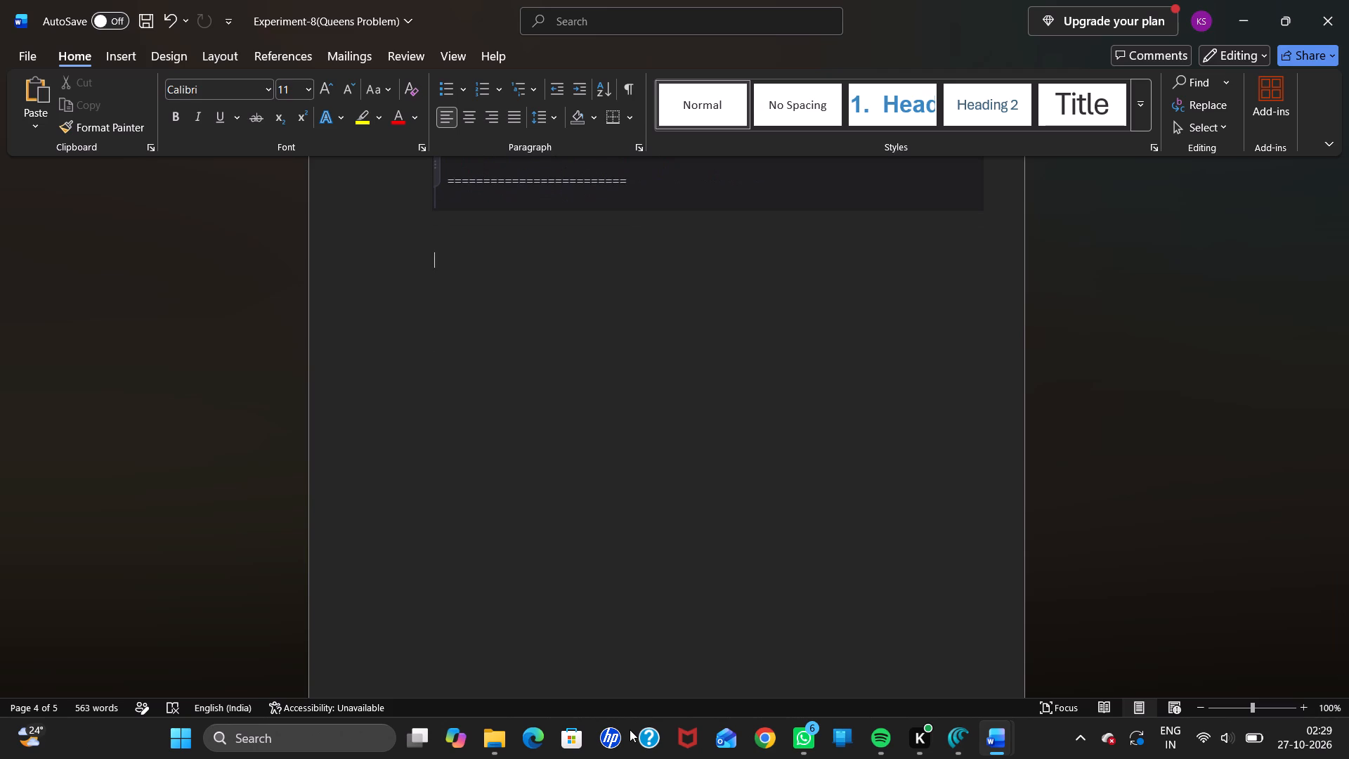
scroll(630, 729, up, 1)
scroll(630, 729, down, 1)
scroll(630, 729, up, 1)
scroll(633, 484, up, 4)
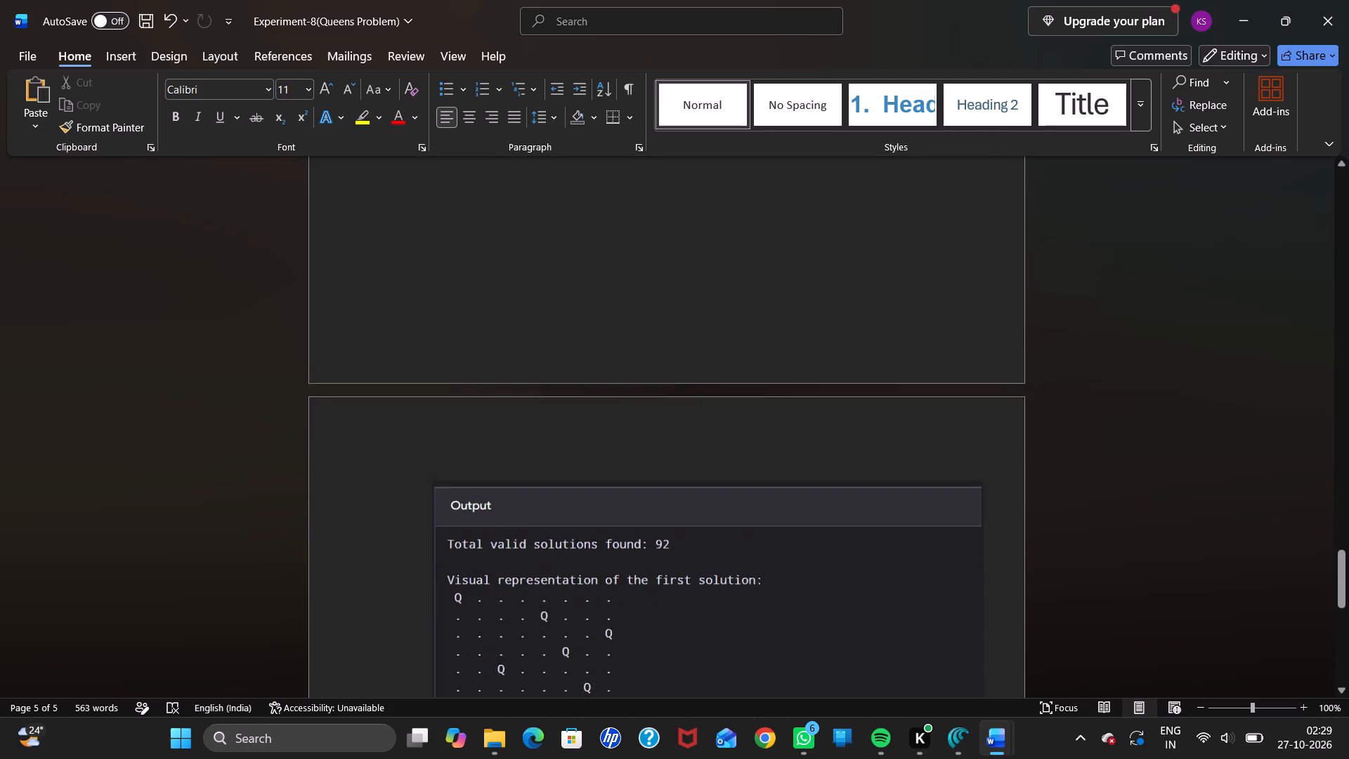
scroll(633, 484, up, 1)
click(547, 509)
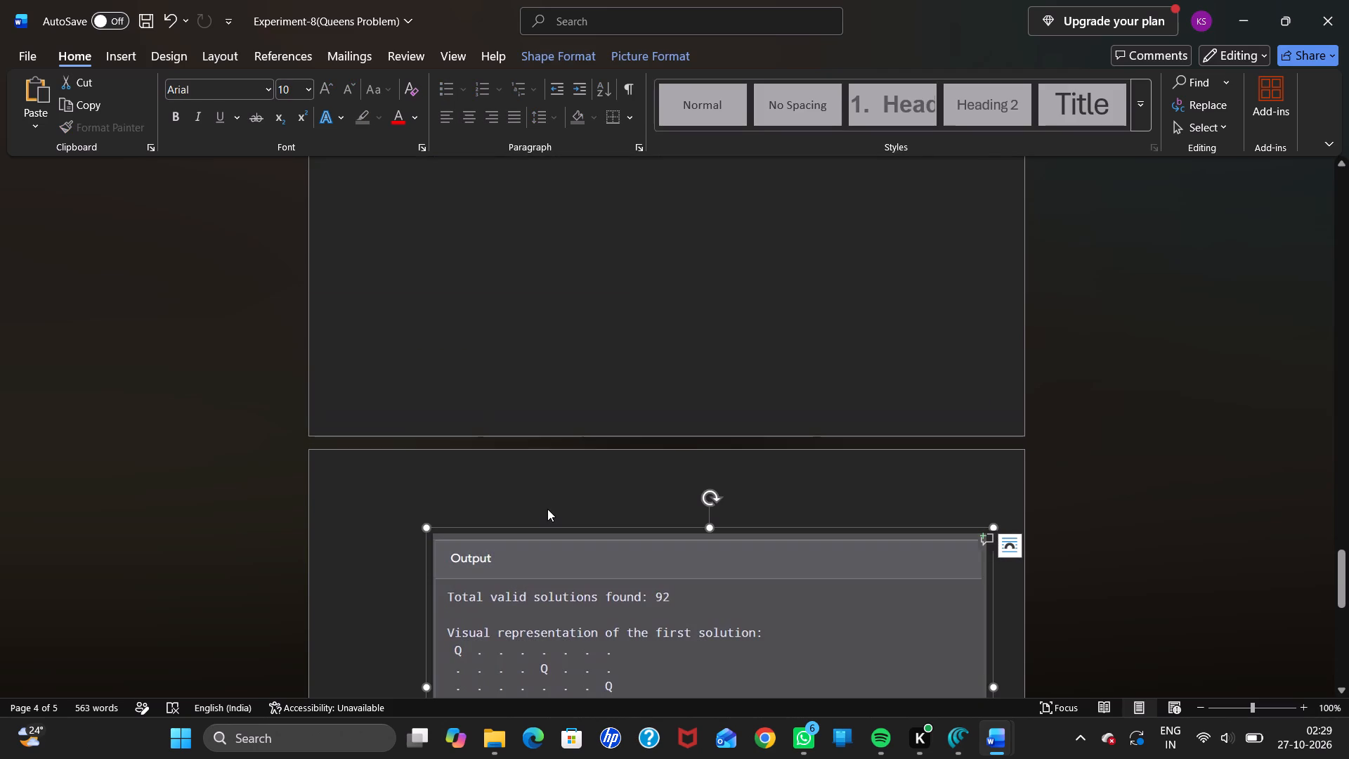
key(Return)
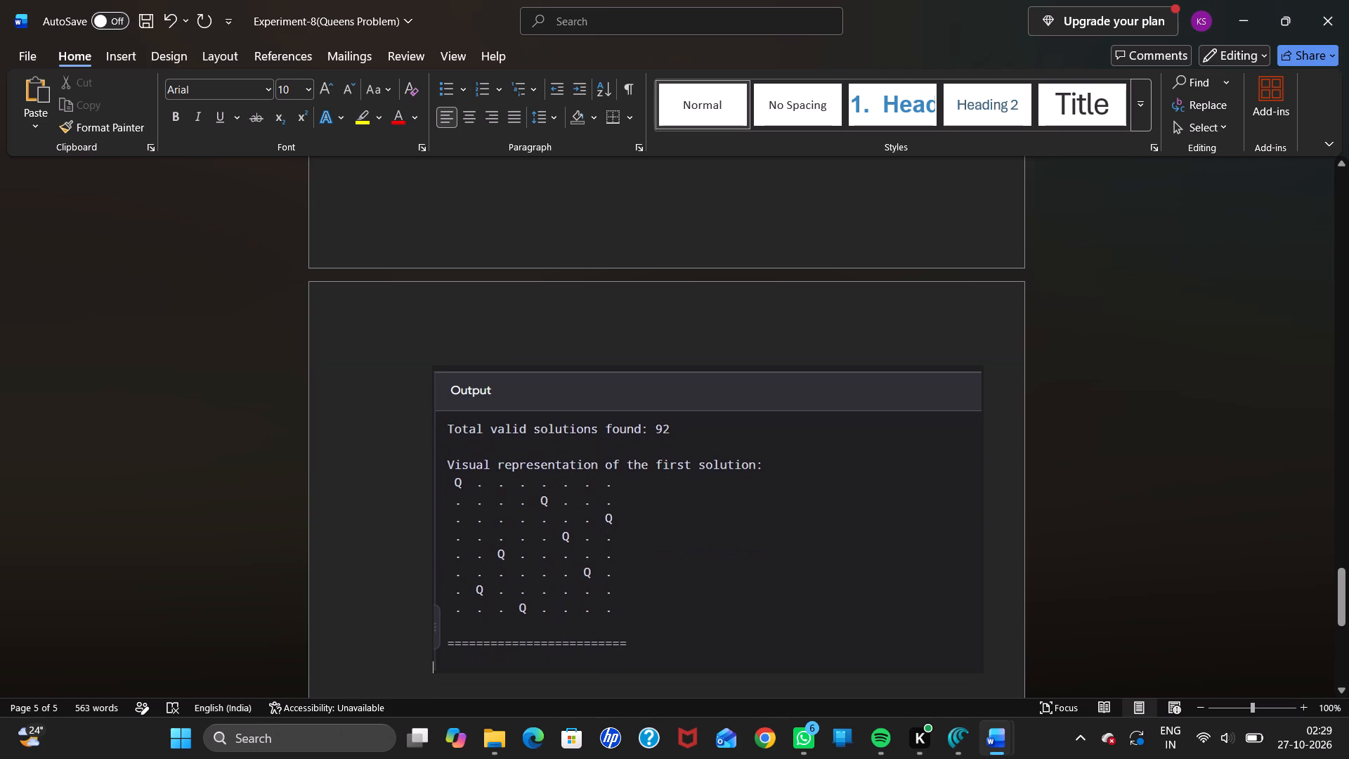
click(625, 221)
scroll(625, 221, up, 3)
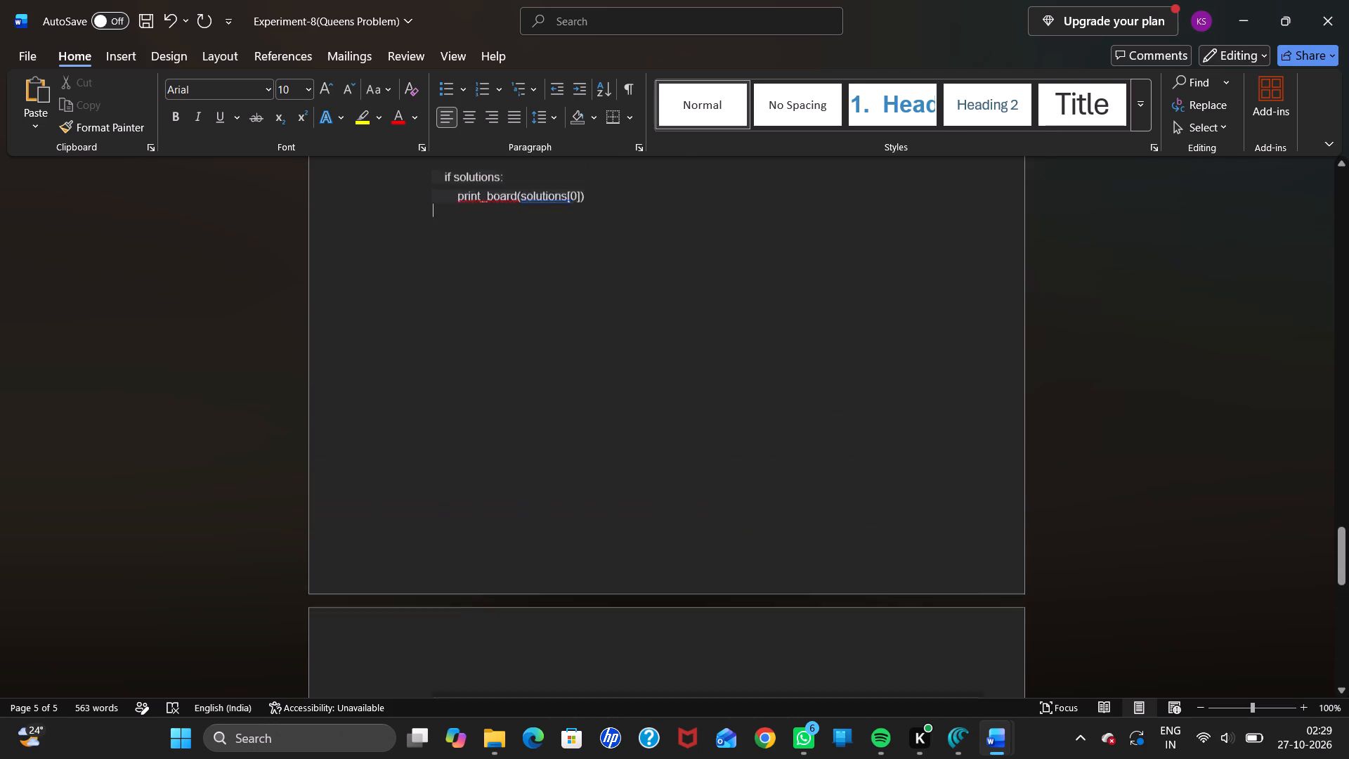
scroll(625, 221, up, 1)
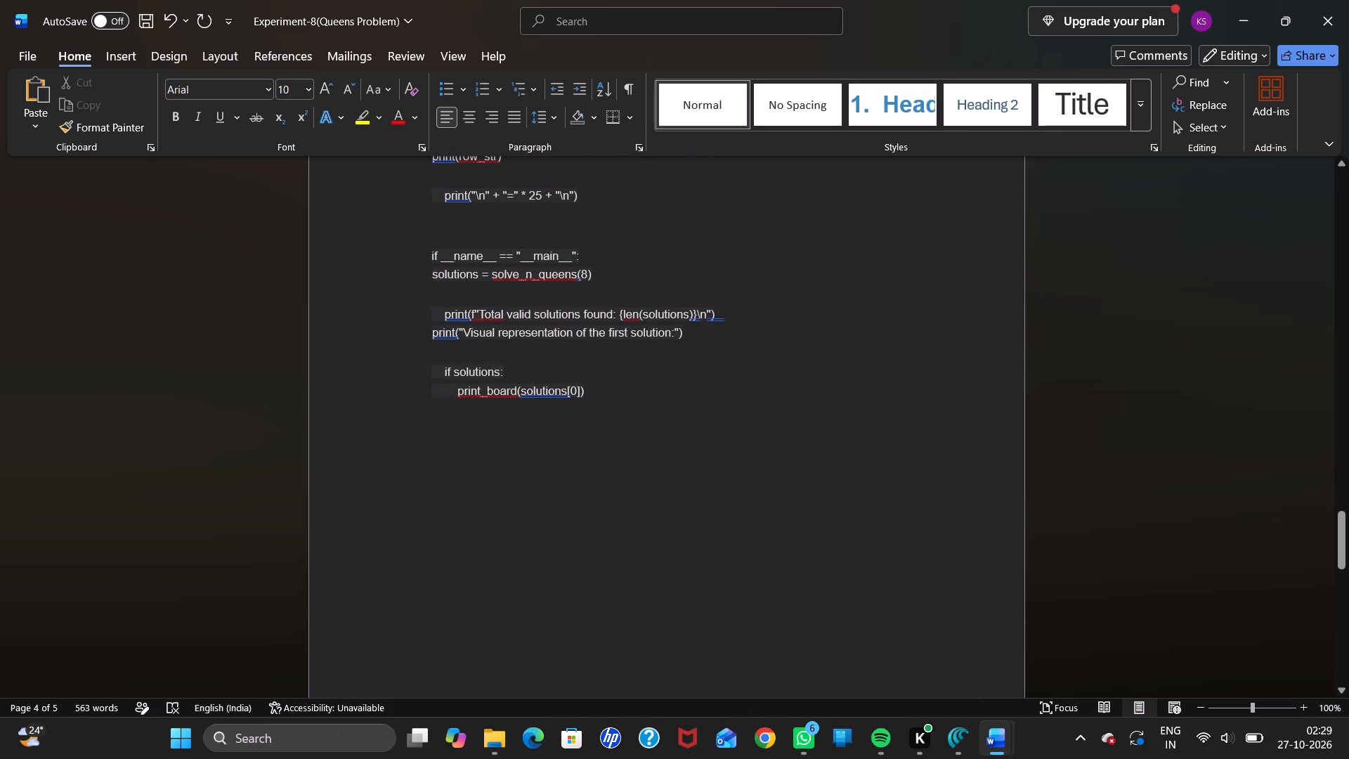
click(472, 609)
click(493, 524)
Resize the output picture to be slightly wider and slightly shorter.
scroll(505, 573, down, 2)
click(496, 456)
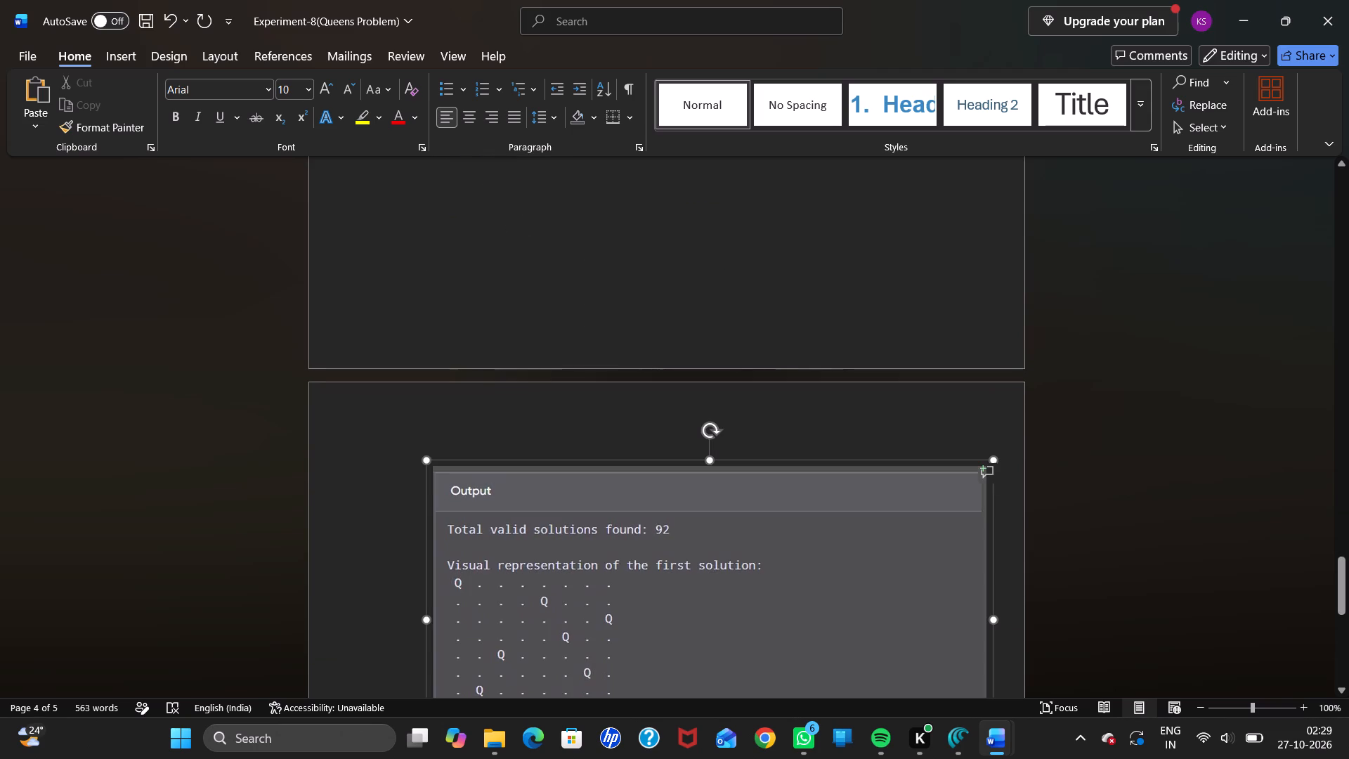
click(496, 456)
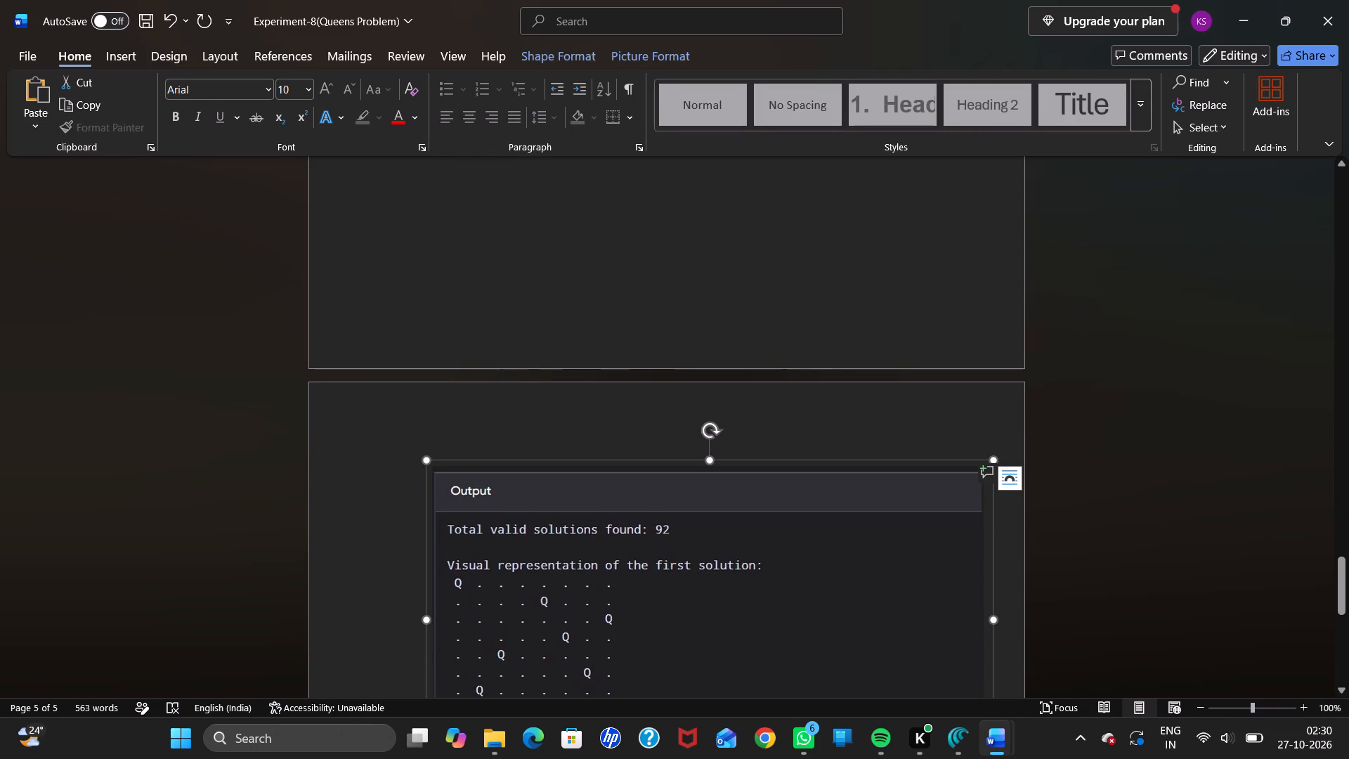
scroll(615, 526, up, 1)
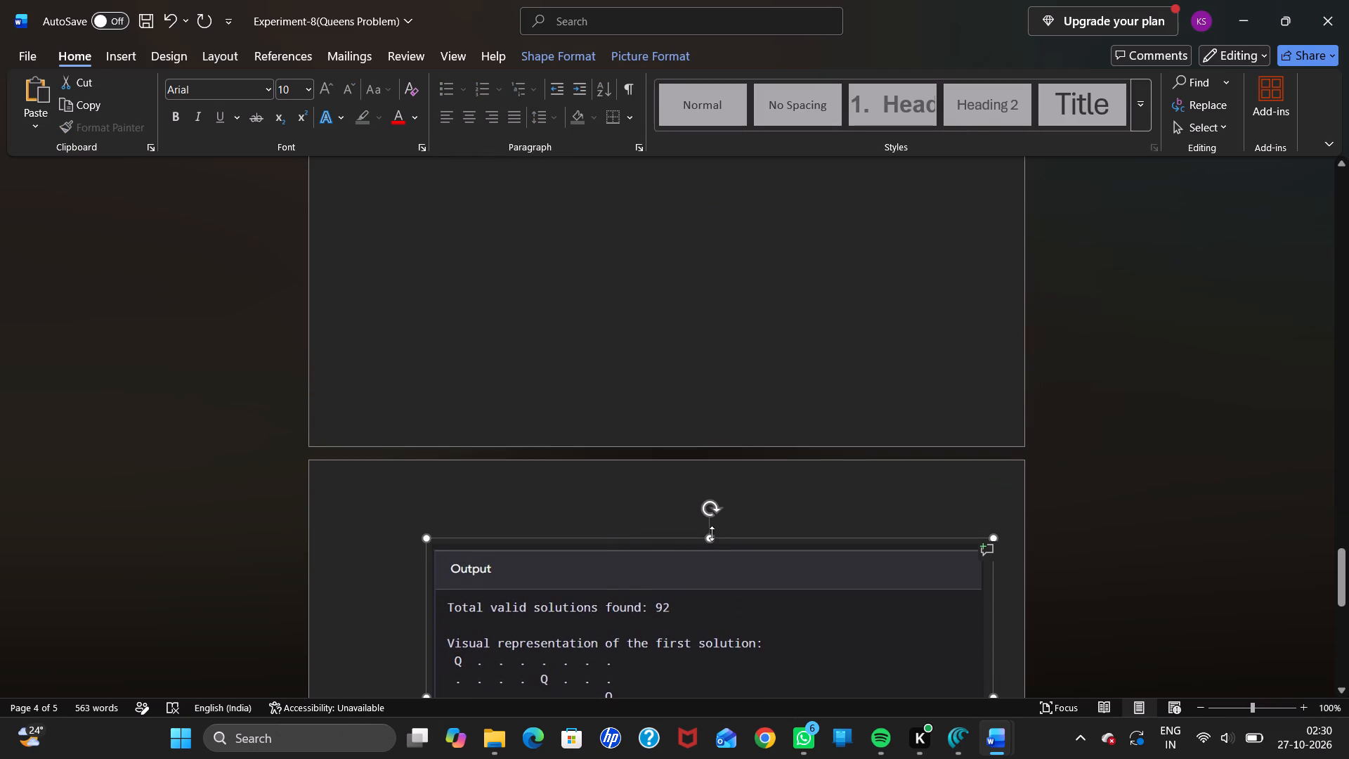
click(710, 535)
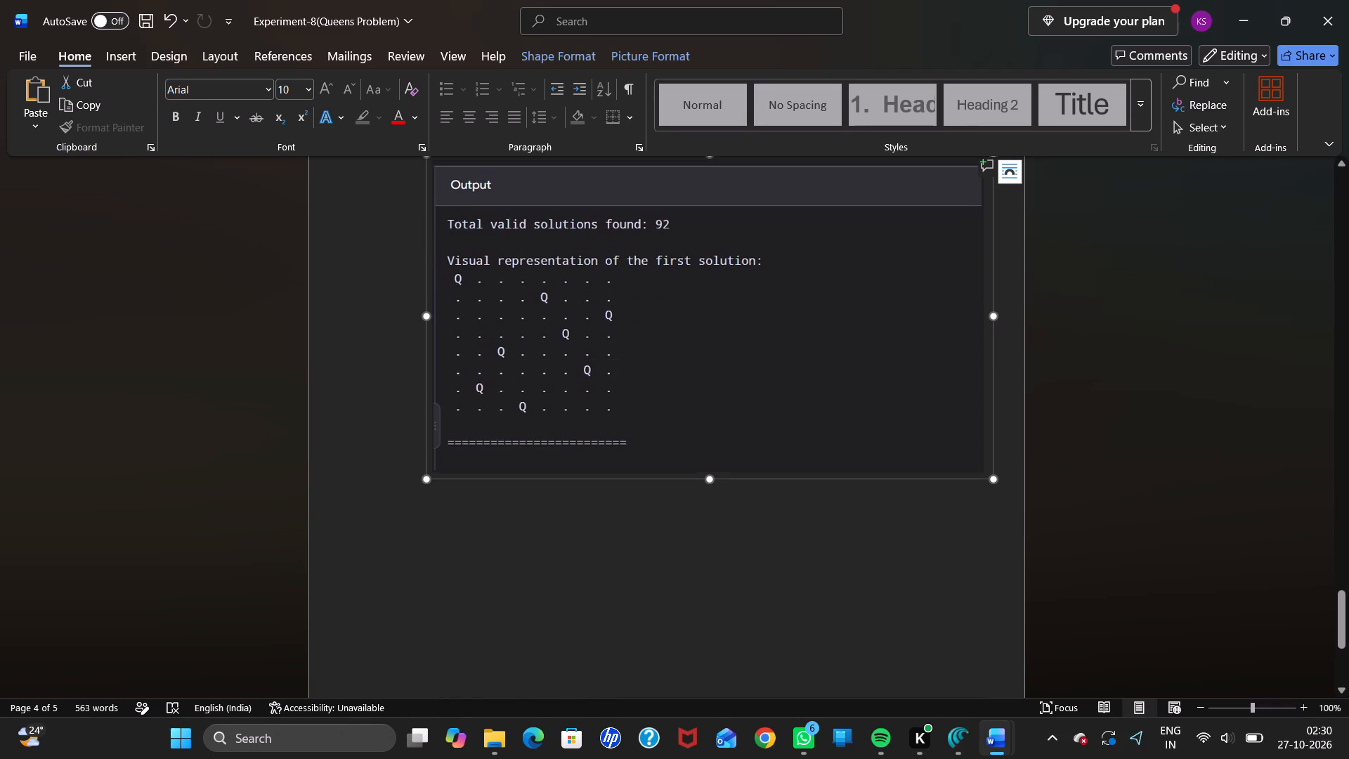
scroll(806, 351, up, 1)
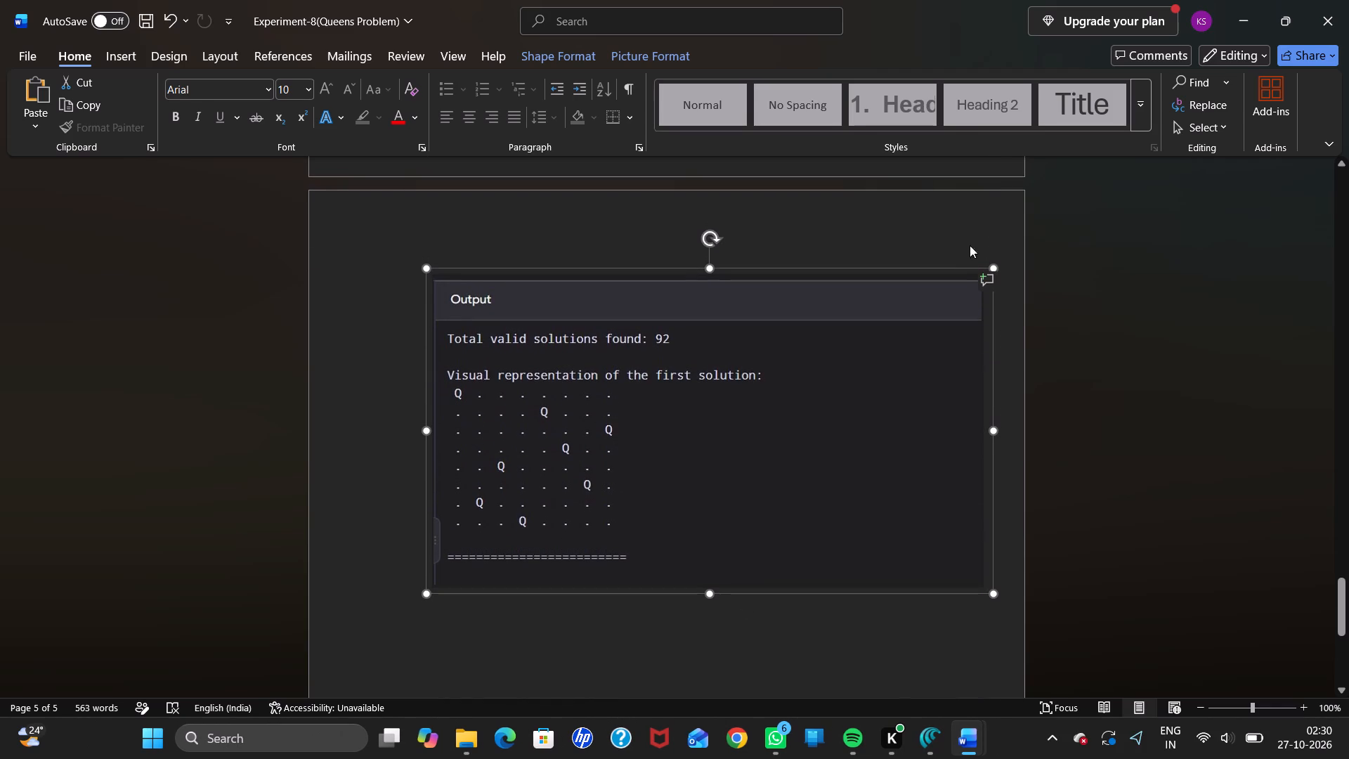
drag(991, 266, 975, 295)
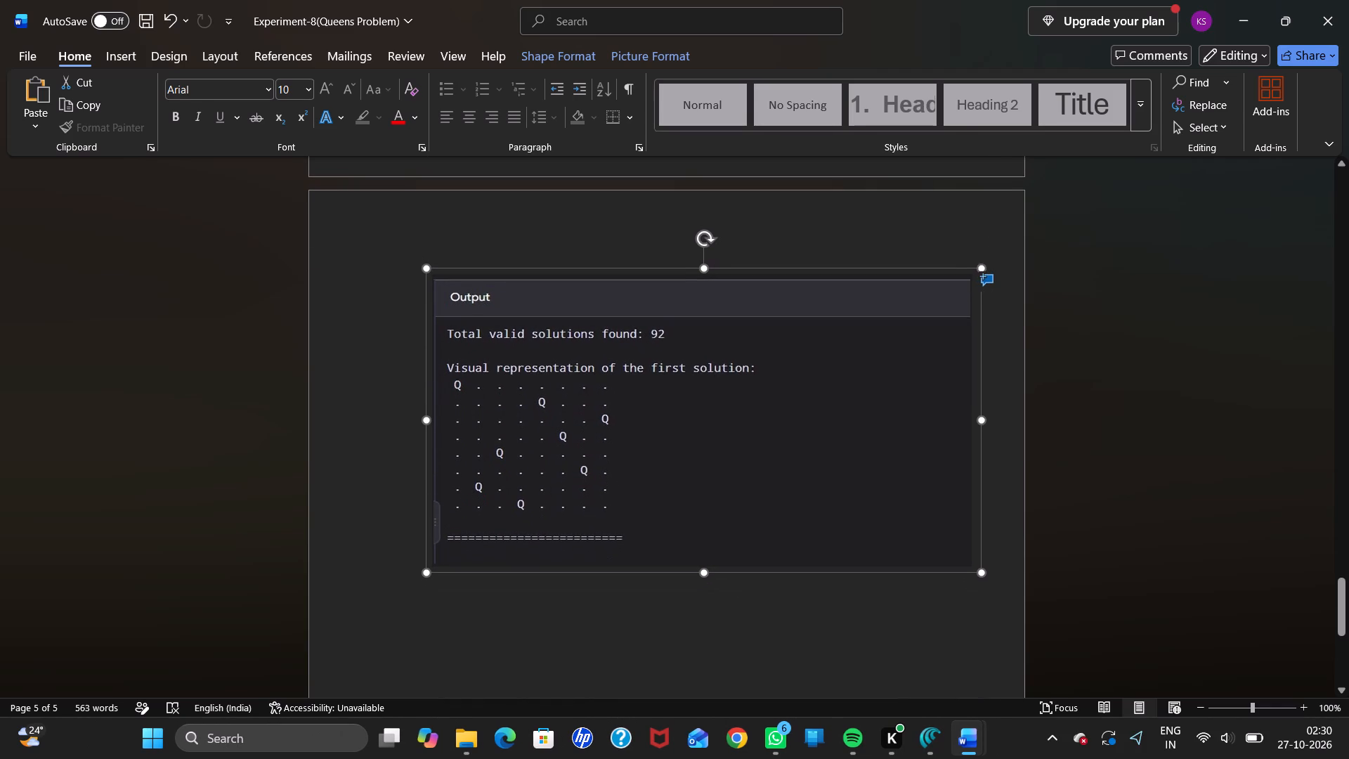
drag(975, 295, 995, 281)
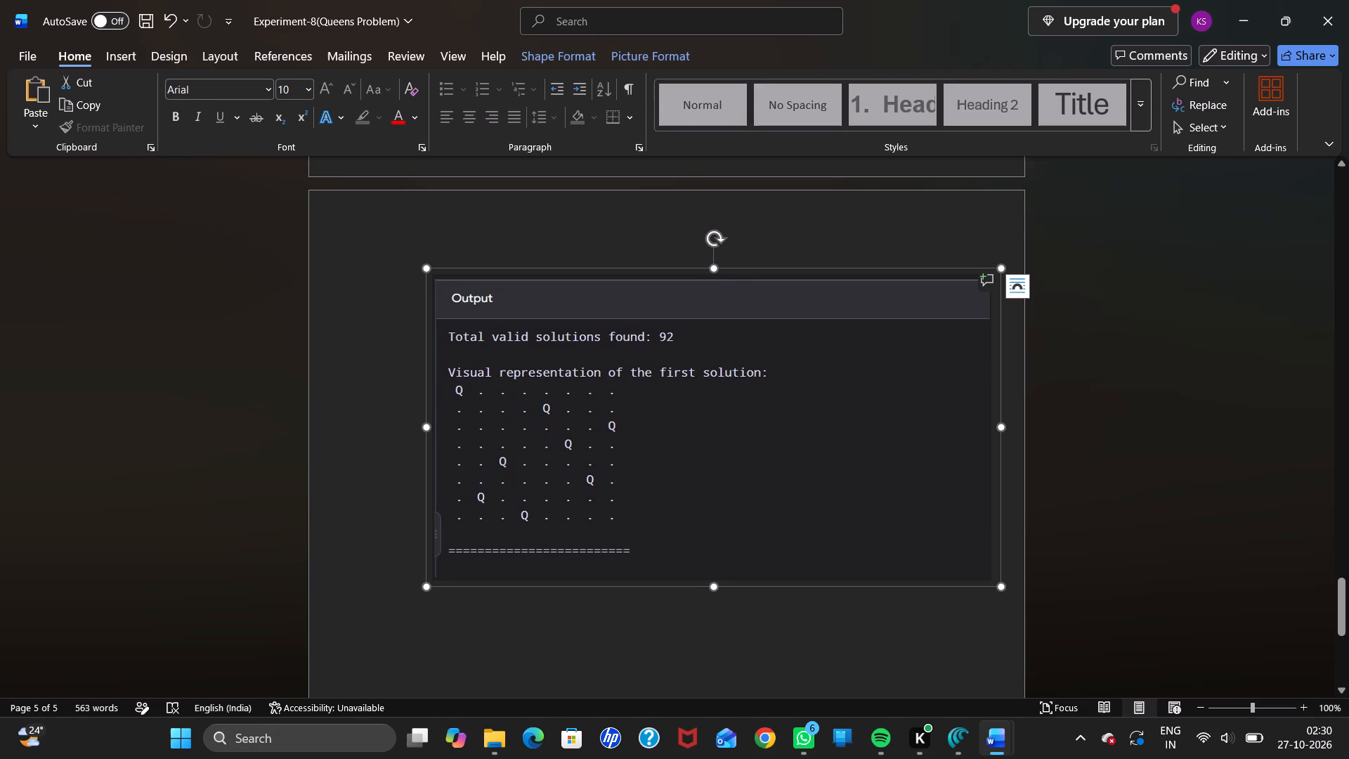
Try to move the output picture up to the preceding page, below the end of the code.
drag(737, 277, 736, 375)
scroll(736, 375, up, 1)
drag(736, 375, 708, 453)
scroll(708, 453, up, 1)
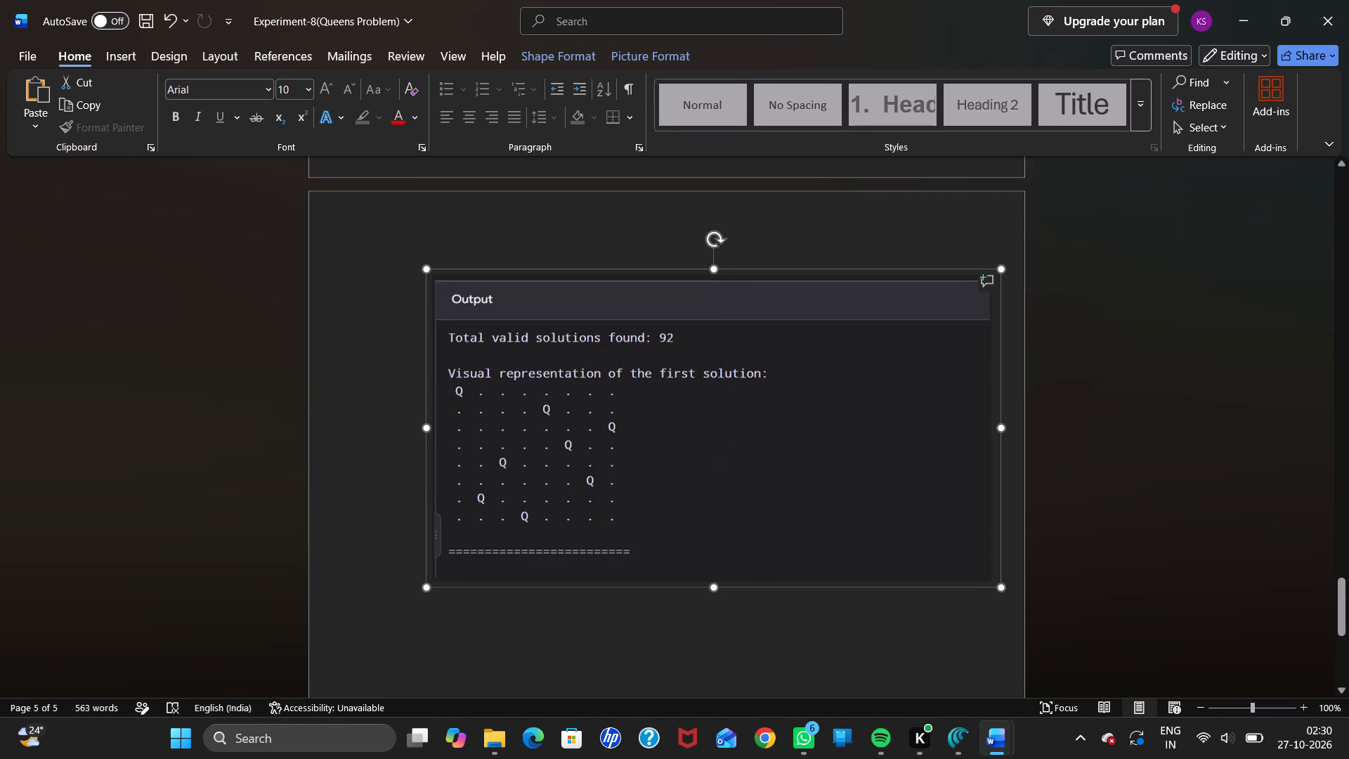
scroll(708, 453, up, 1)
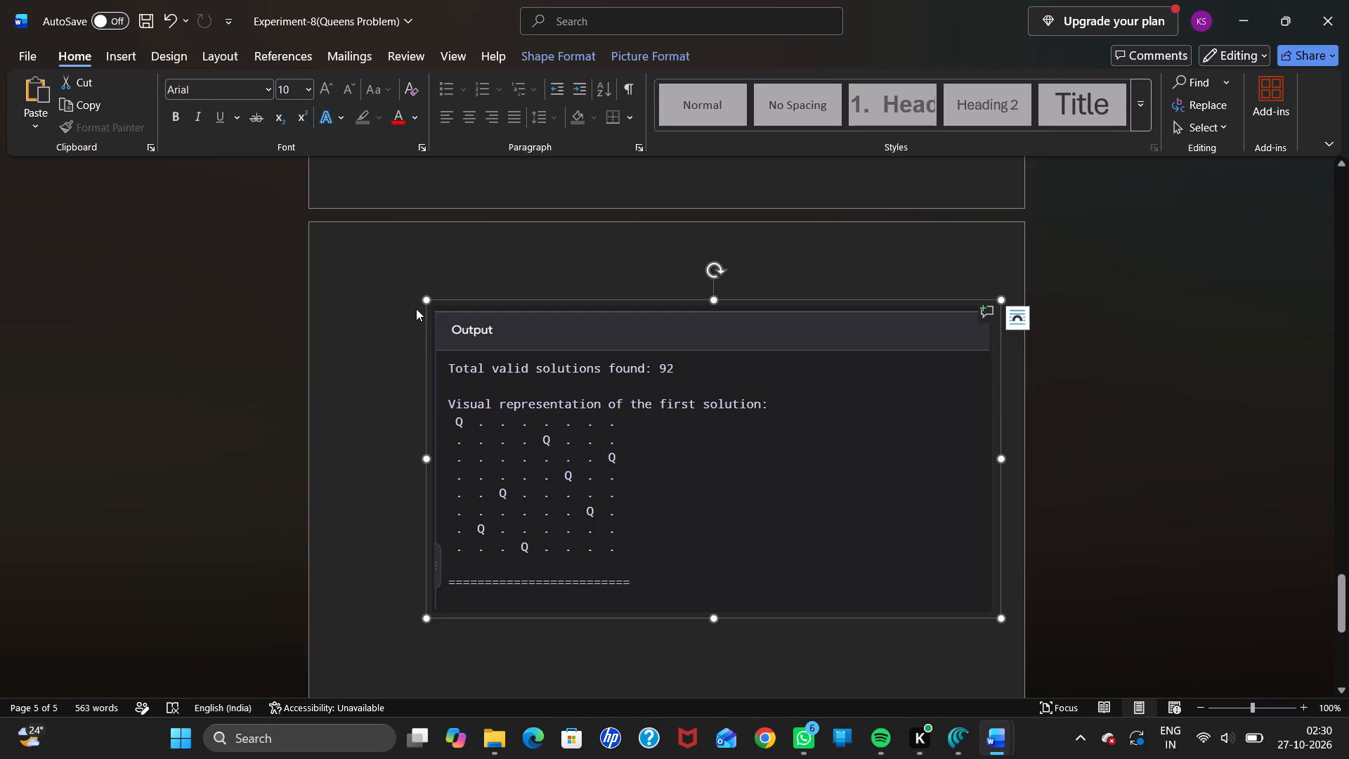
Shrink the output picture to about three quarters of its width so it fits below the code on the preceding page.
drag(429, 296, 553, 437)
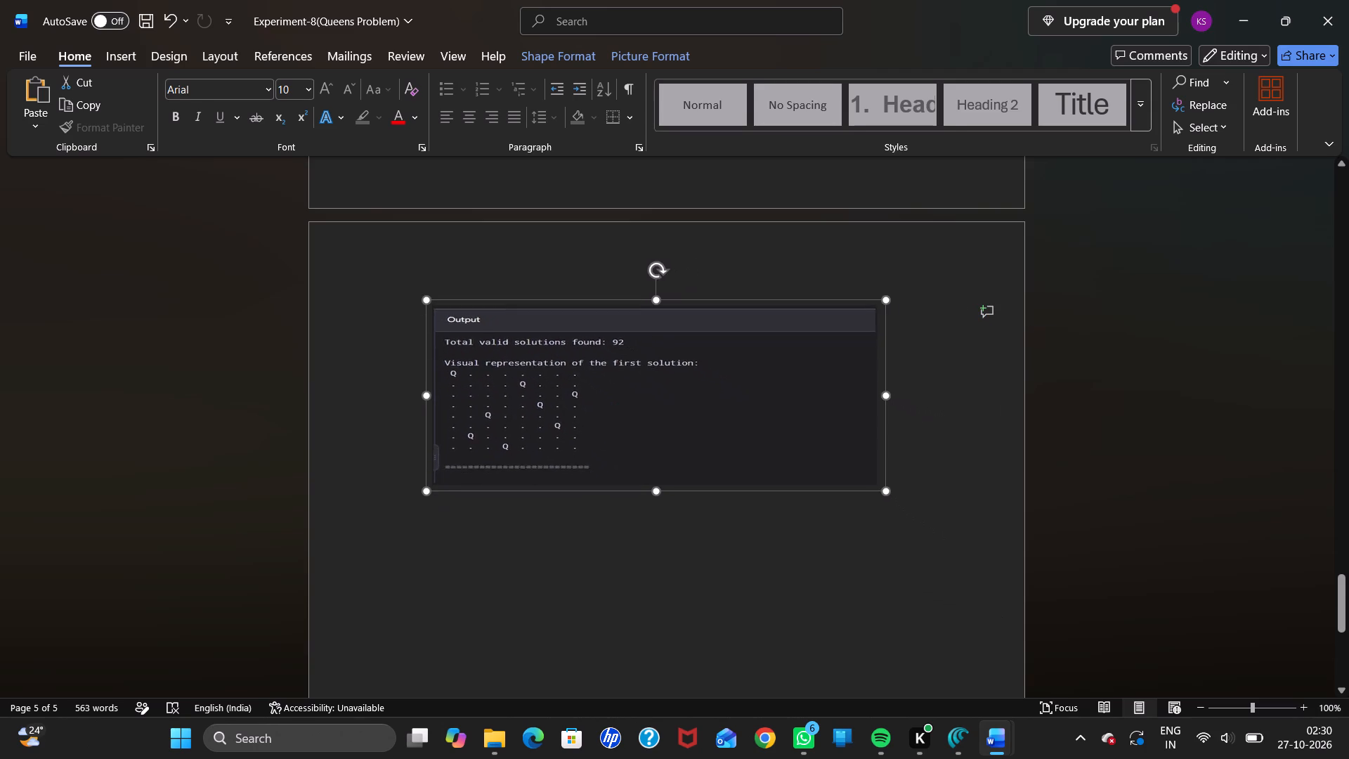
drag(553, 437, 562, 441)
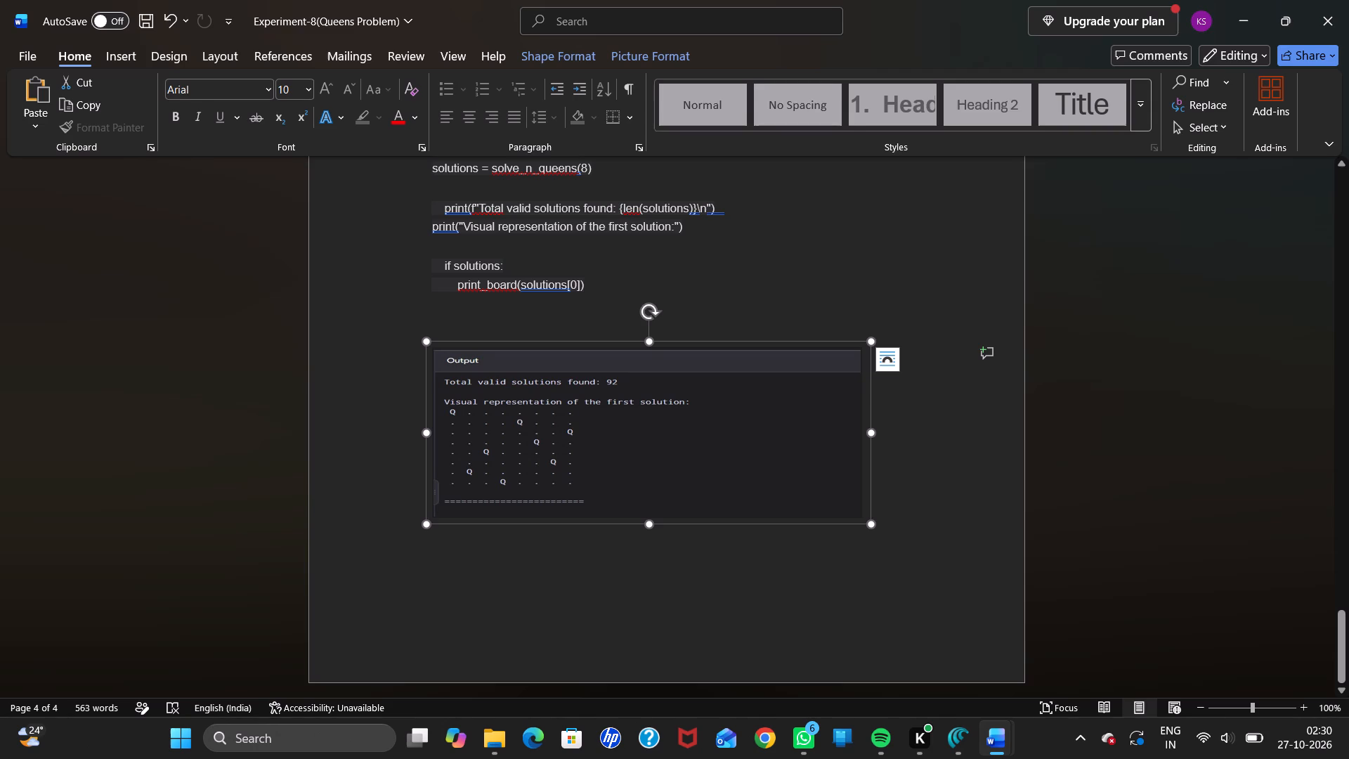
Stretch the output picture vertically to about one and a half times its height, keeping its width.
drag(651, 523, 661, 612)
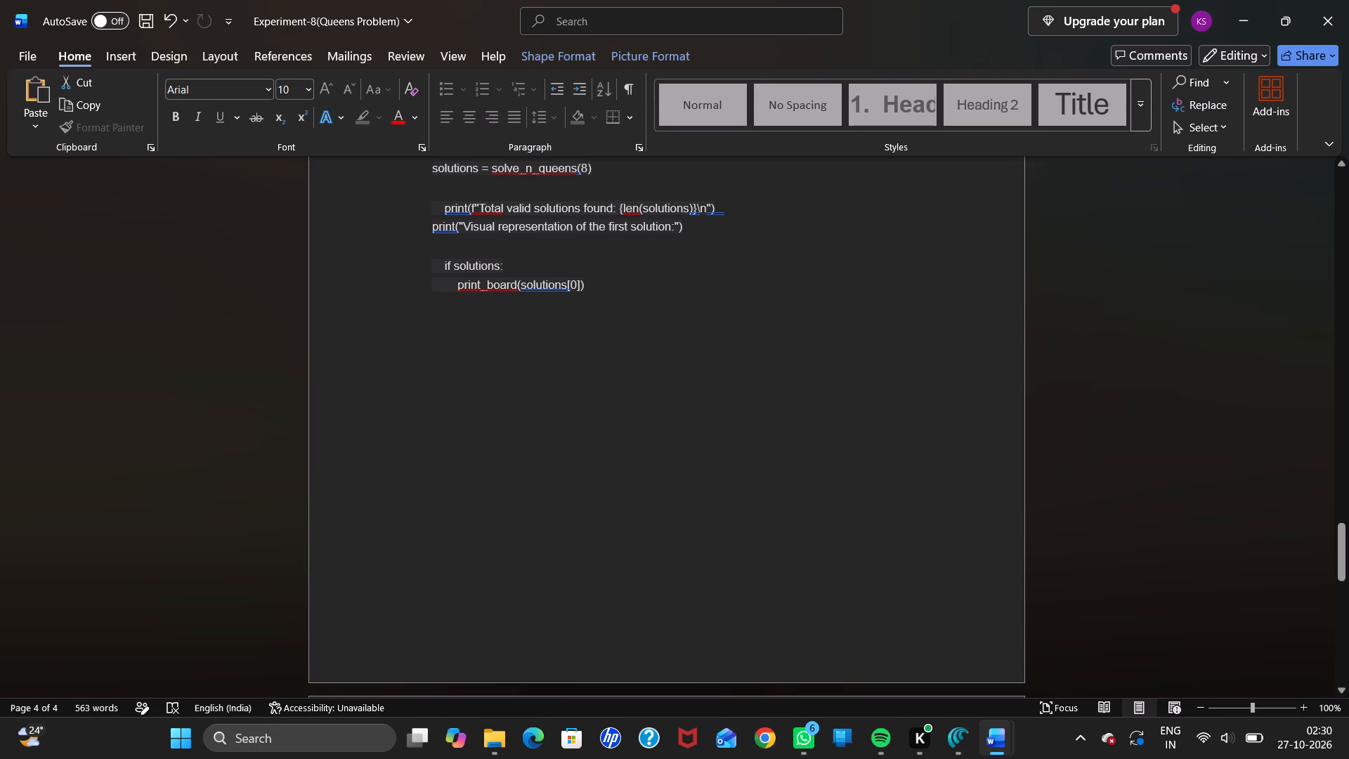
drag(661, 612, 661, 624)
scroll(672, 510, up, 3)
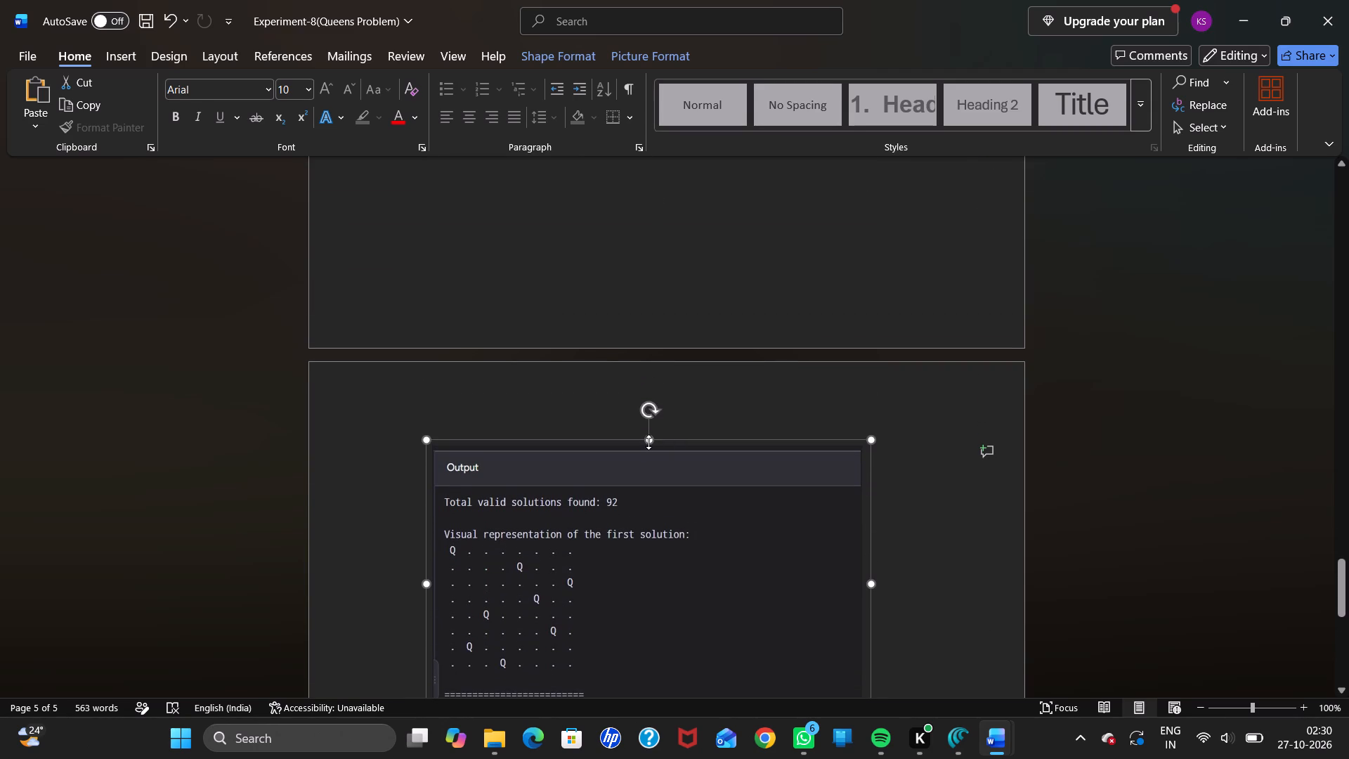
drag(649, 442, 658, 417)
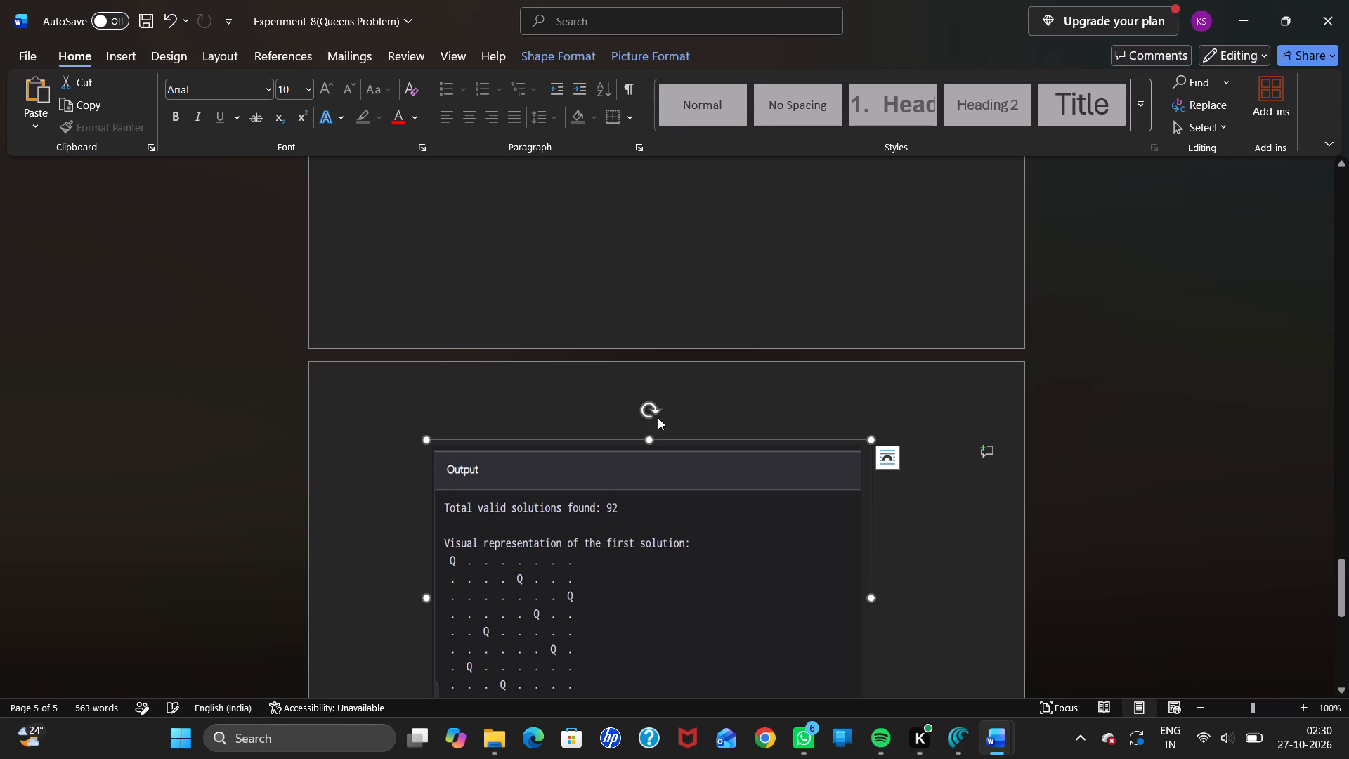
scroll(665, 527, down, 1)
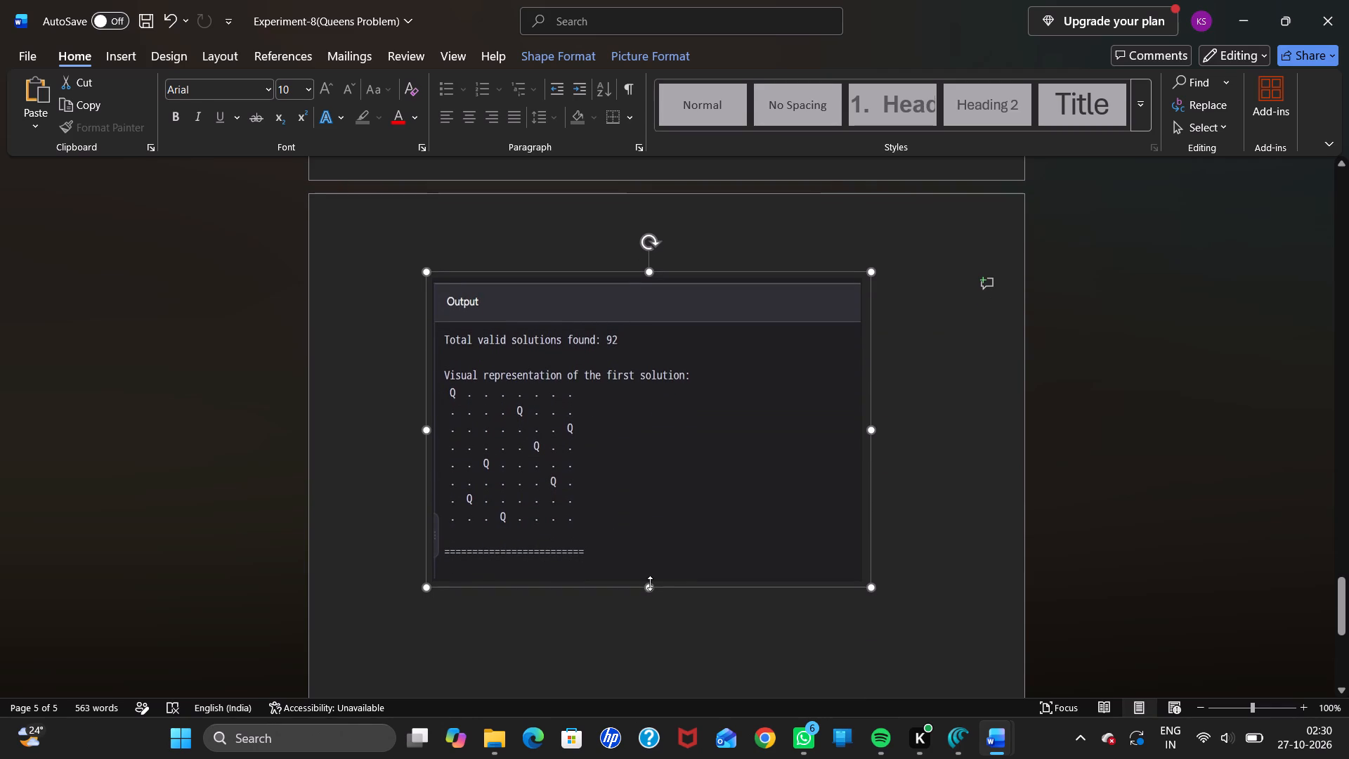
drag(650, 583, 658, 628)
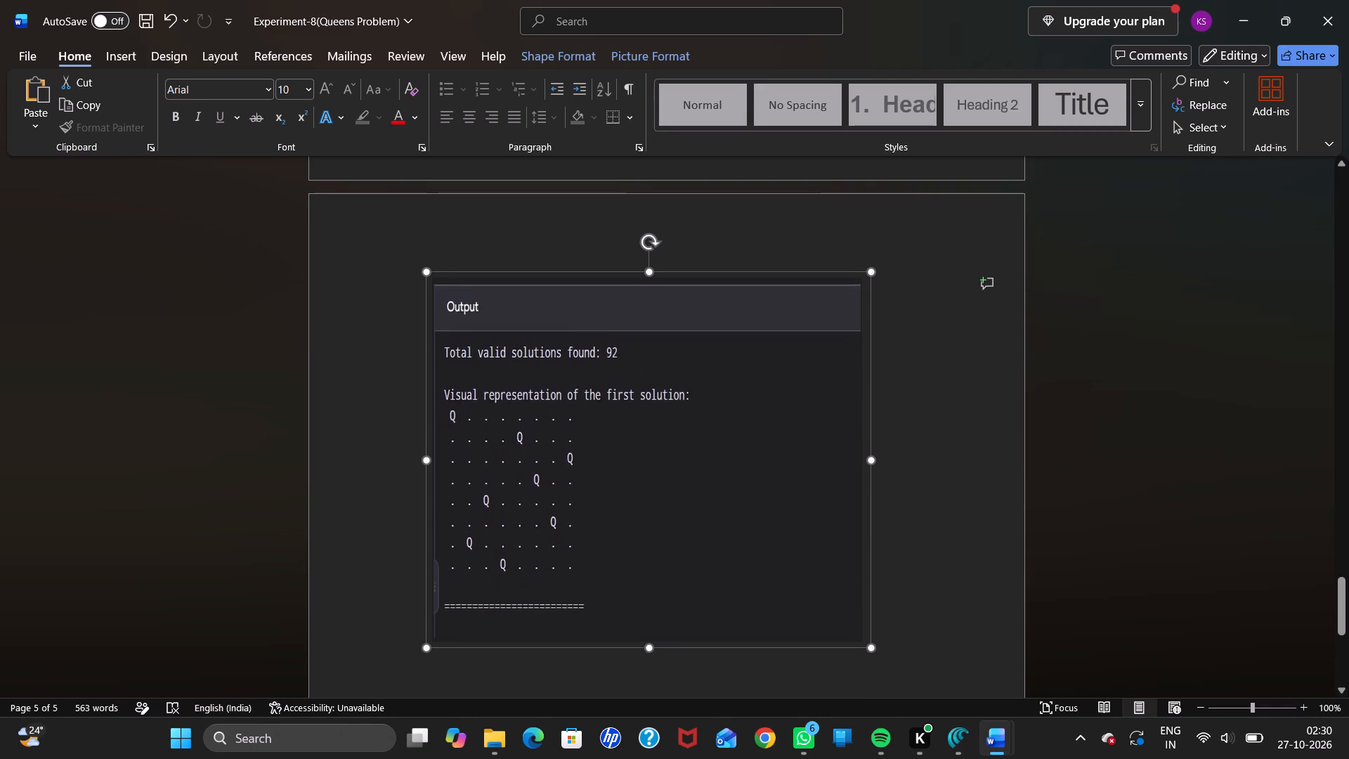
drag(658, 628, 666, 532)
Add a Heading 1 line reading "OUTPUT" directly above the output picture, after the end of the code.
scroll(760, 280, up, 1)
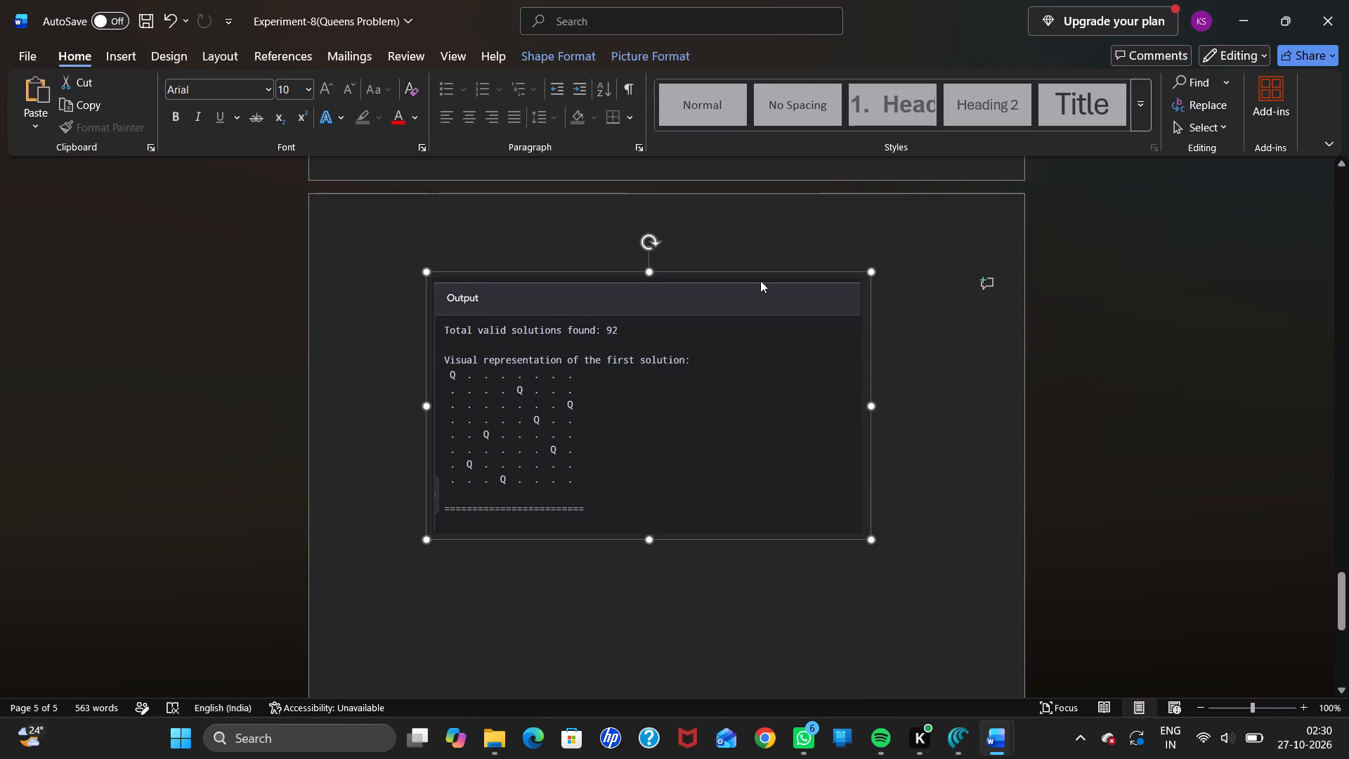
scroll(760, 280, up, 1)
click(670, 240)
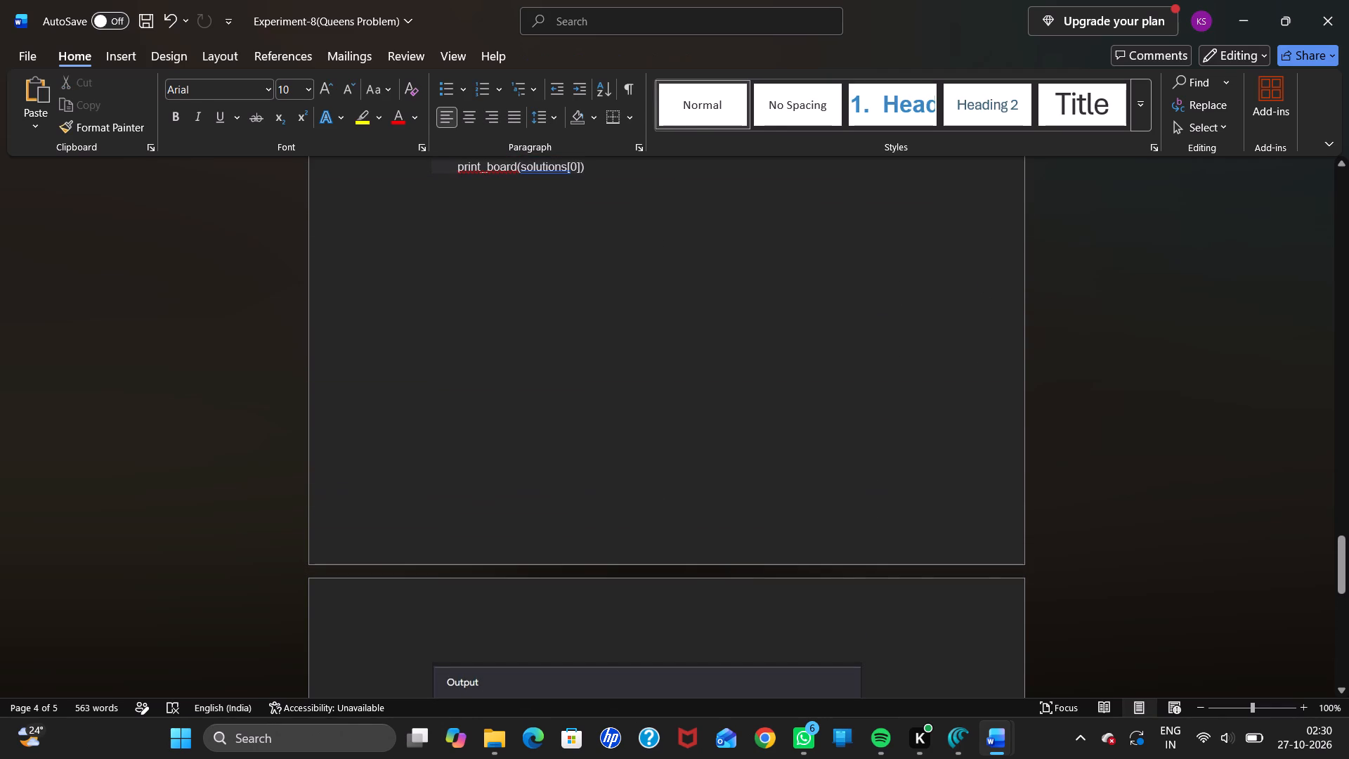
key(Return)
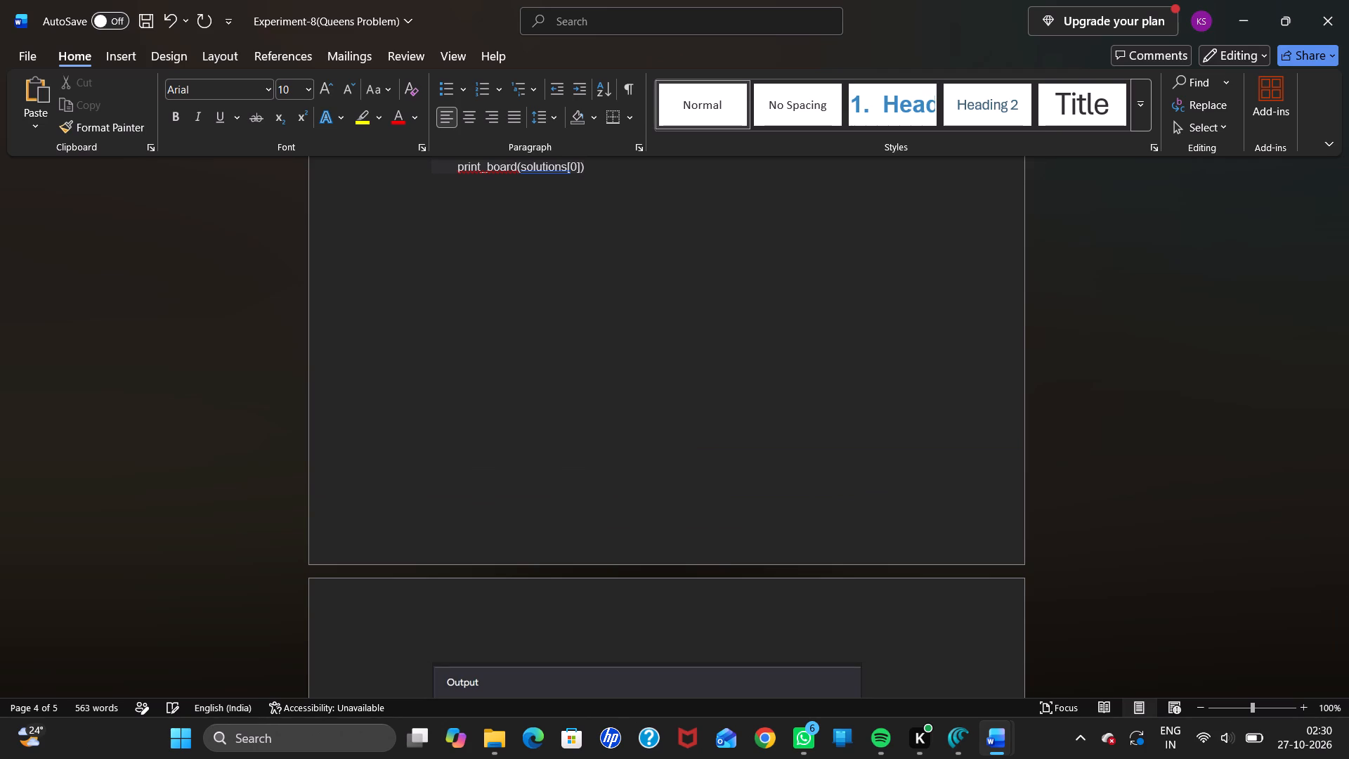
key(Return)
click(887, 110)
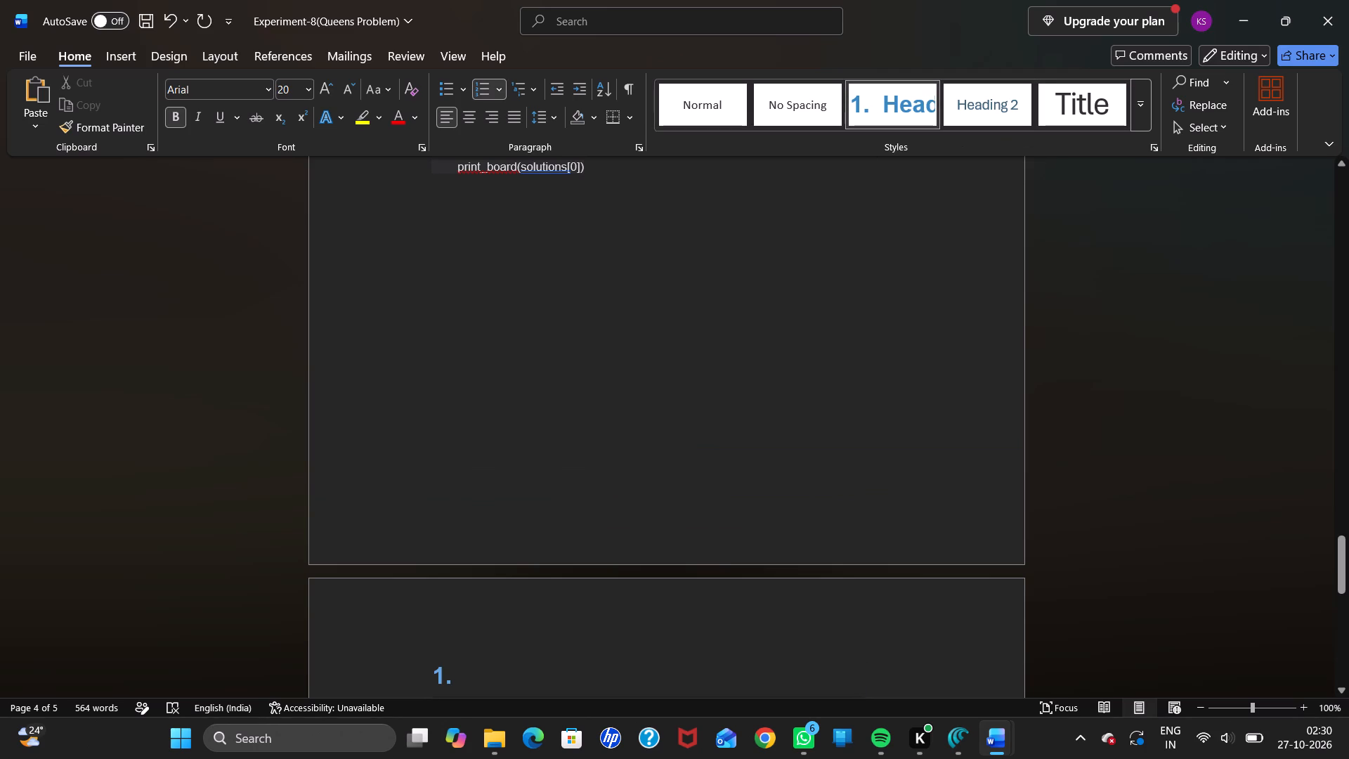
scroll(760, 411, down, 3)
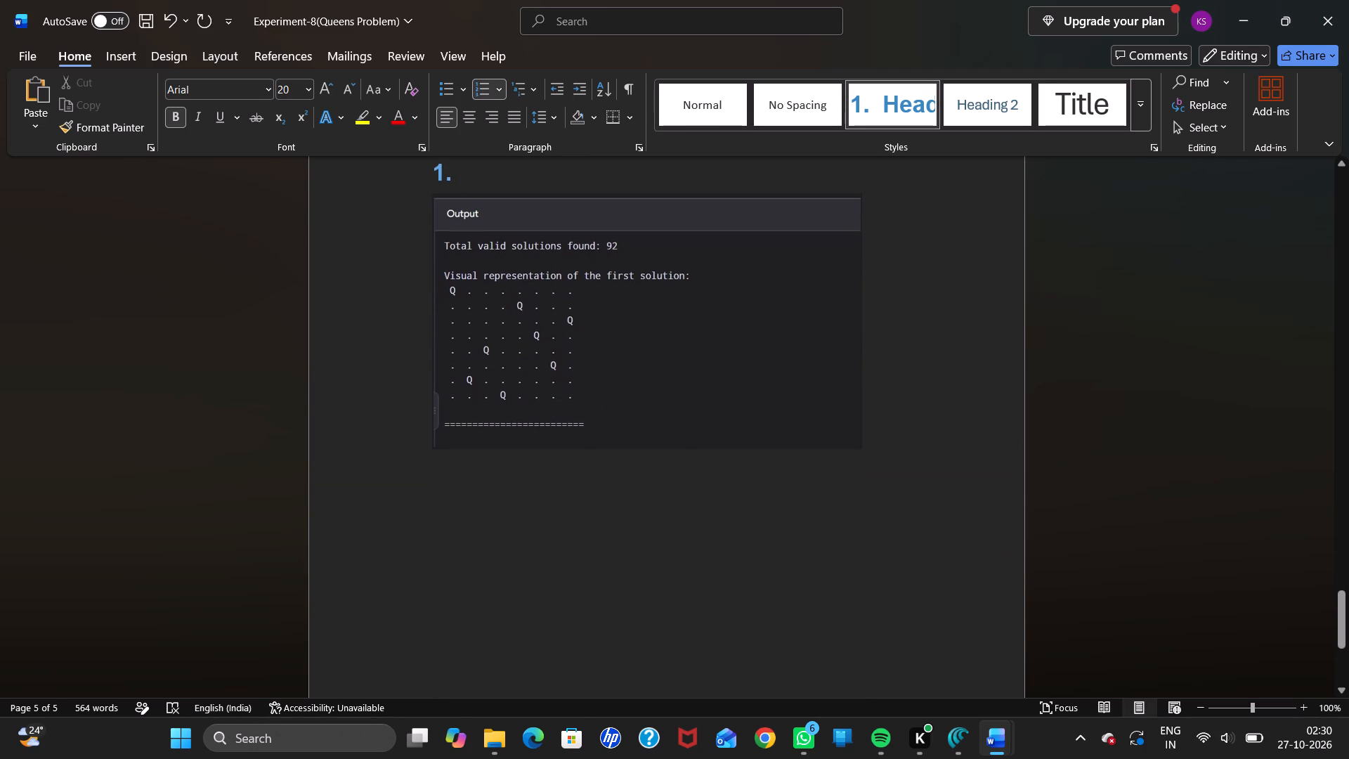
text(OU)
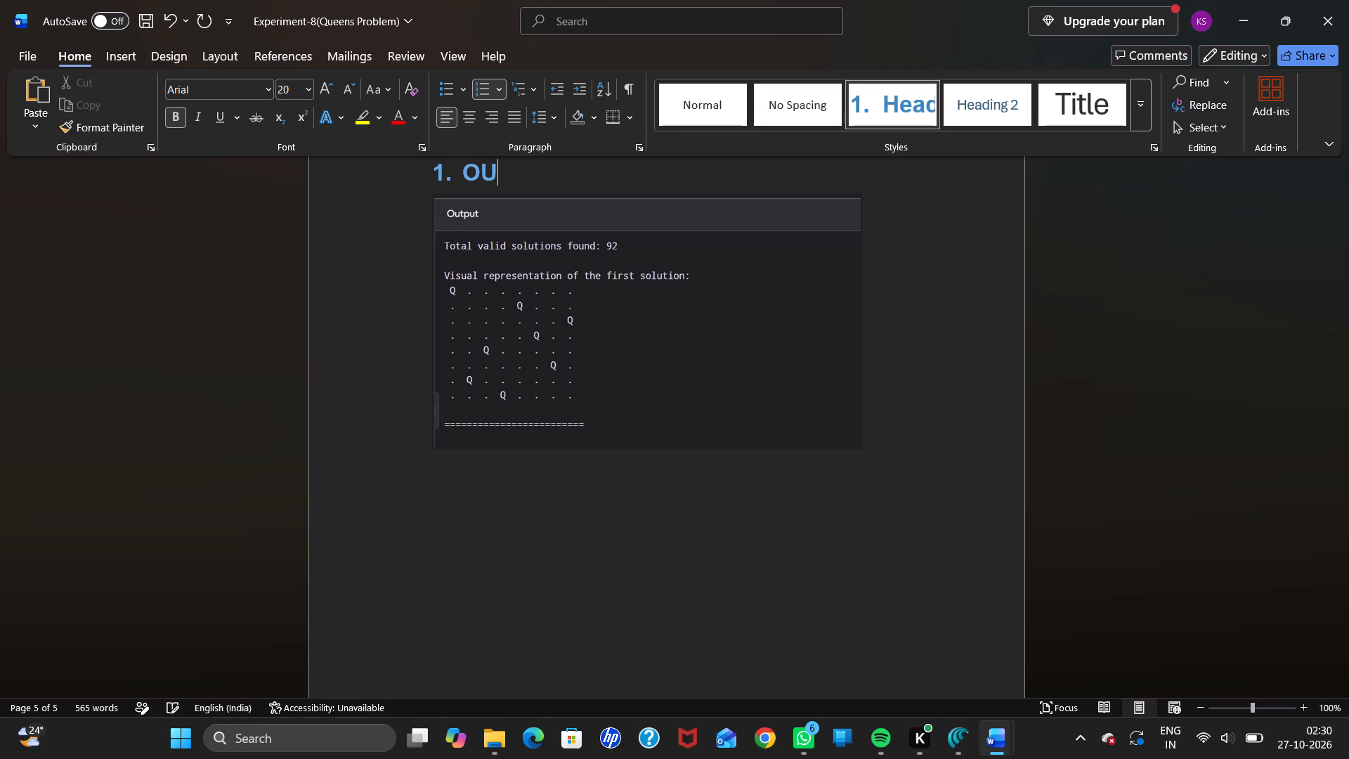
text(TTP)
key(BackSpace)
key(BackSpace)
text(PUT)
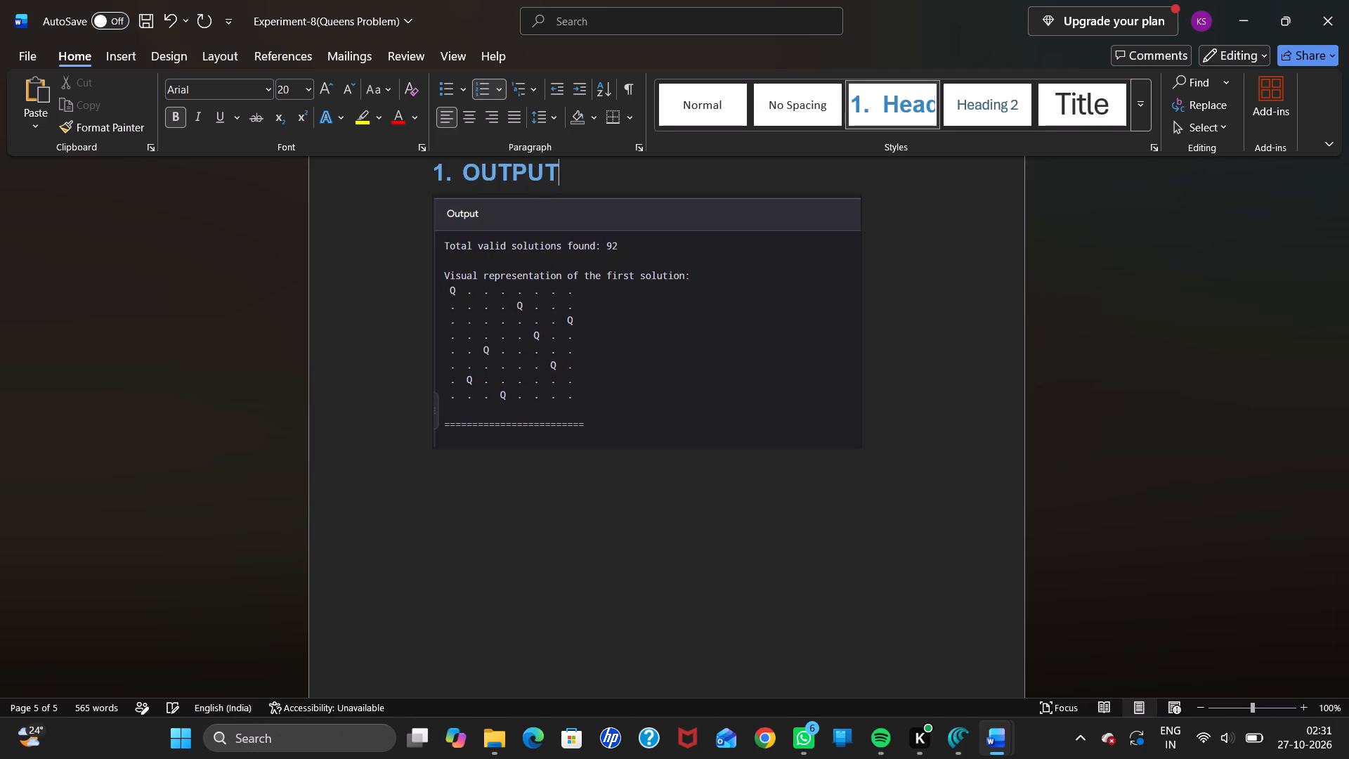
Remove the automatic number and its indent from the OUTPUT heading so it starts at the text margin.
click(465, 176)
key(BackSpace)
key(BackSpace)
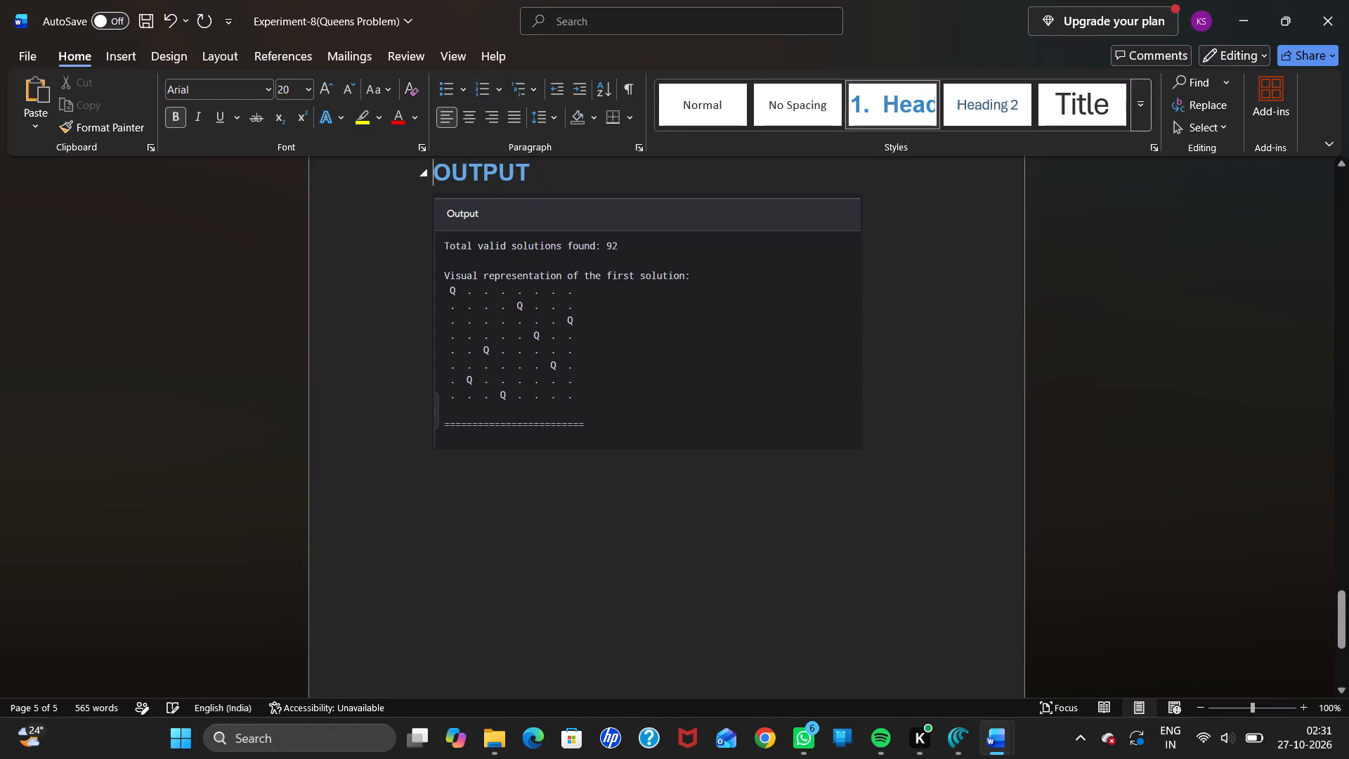
Turn on AutoSave for the report by uploading the document to the personal OneDrive.
click(1308, 58)
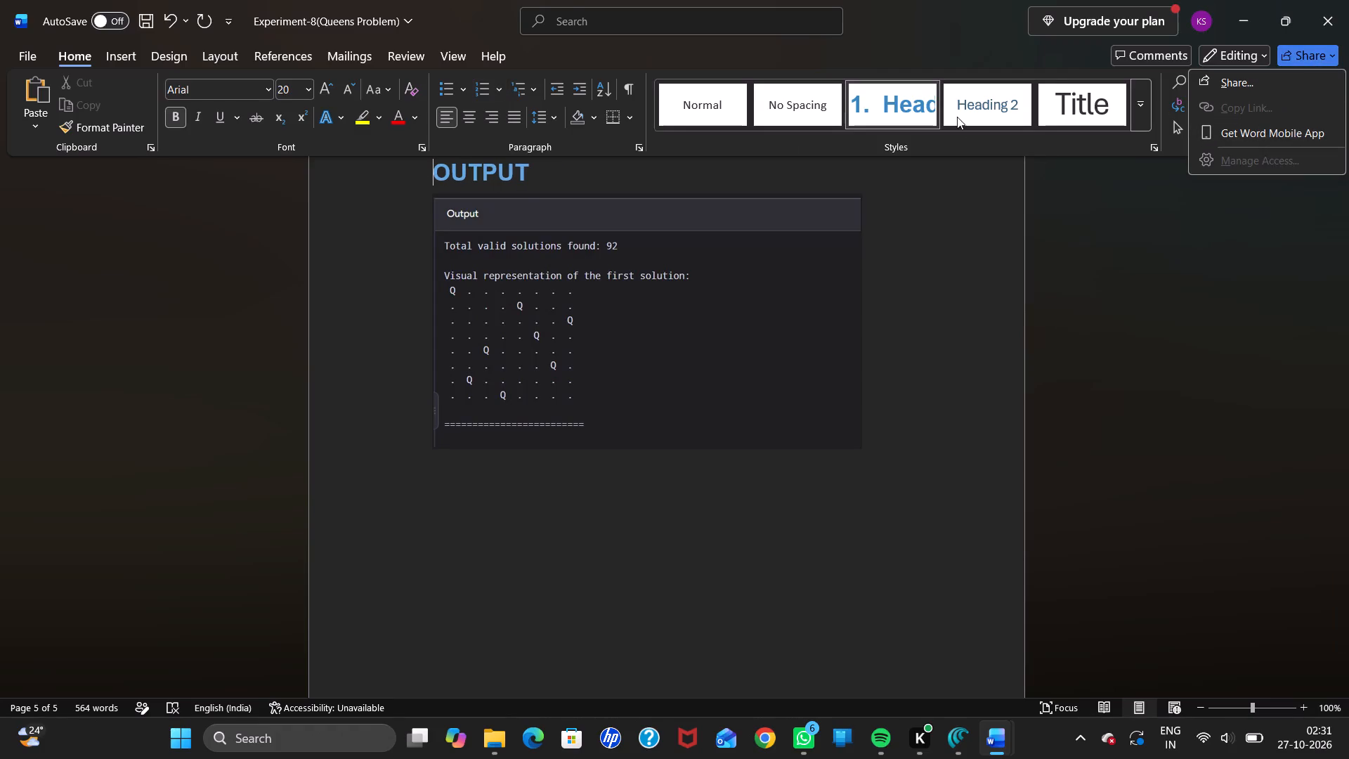
click(96, 16)
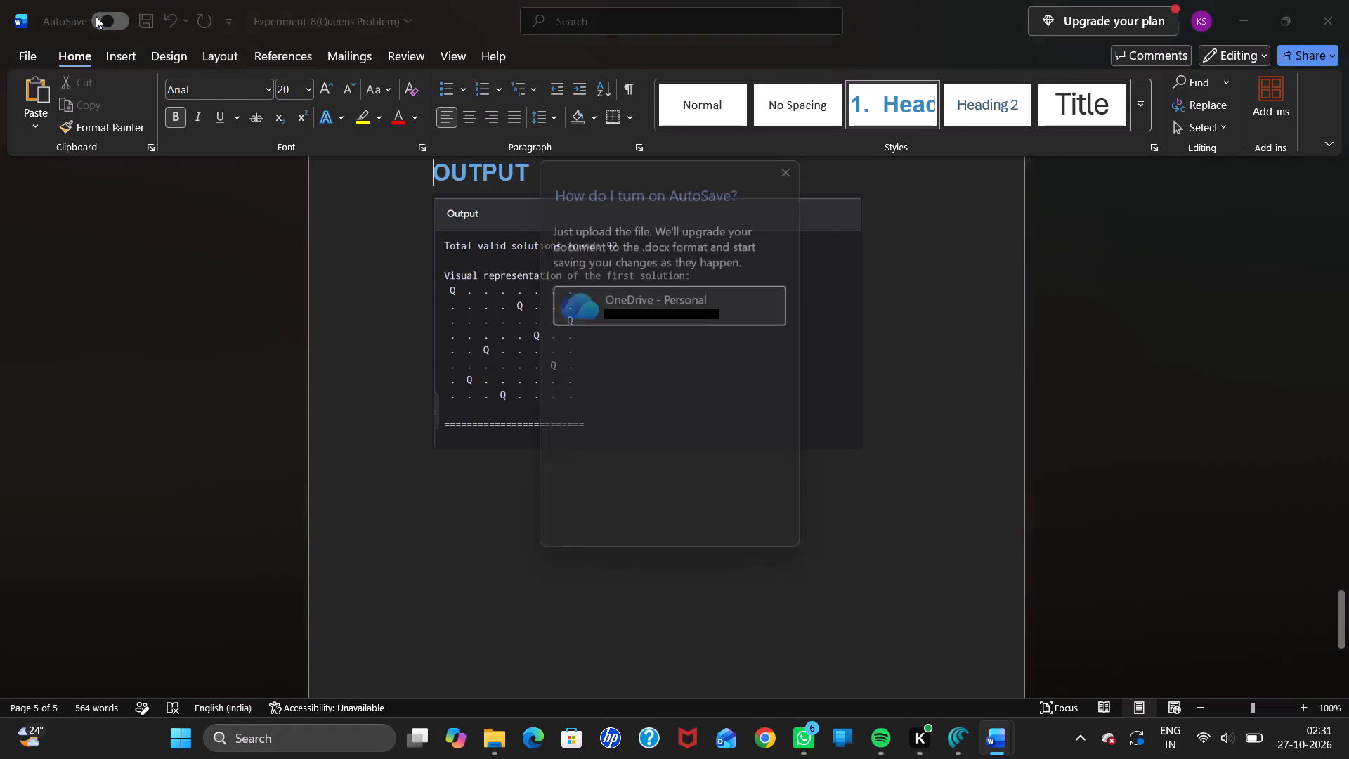
click(756, 285)
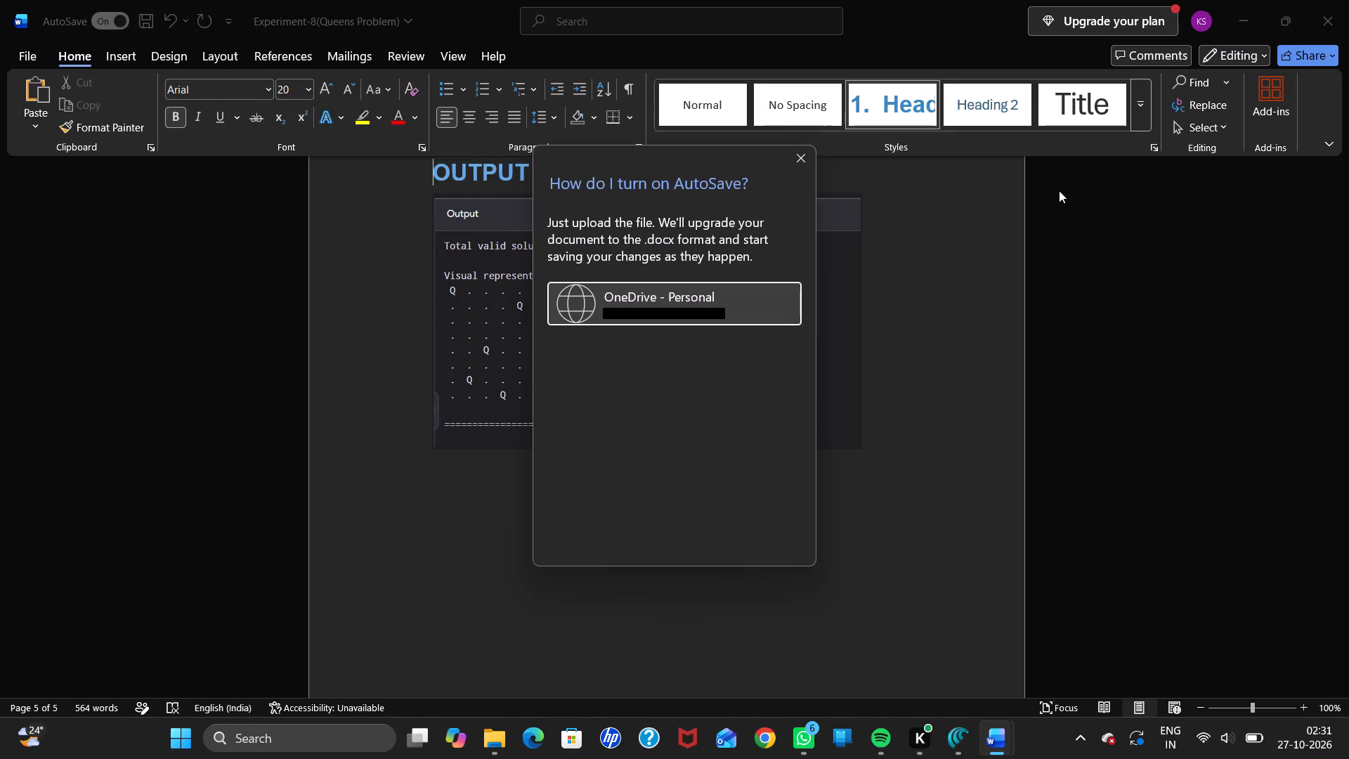
click(712, 312)
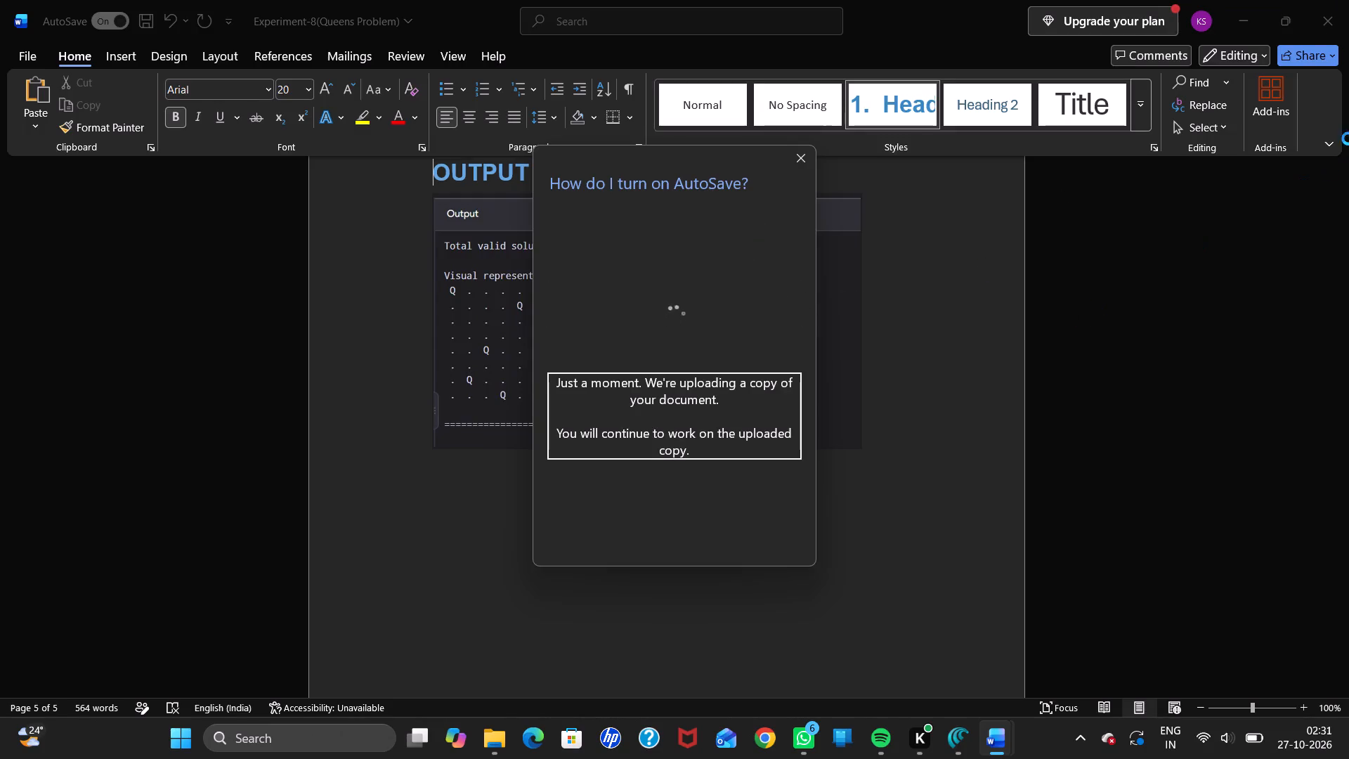
Copy a sharing link to the uploaded Experiment-8 report and dismiss the link notice.
click(1301, 64)
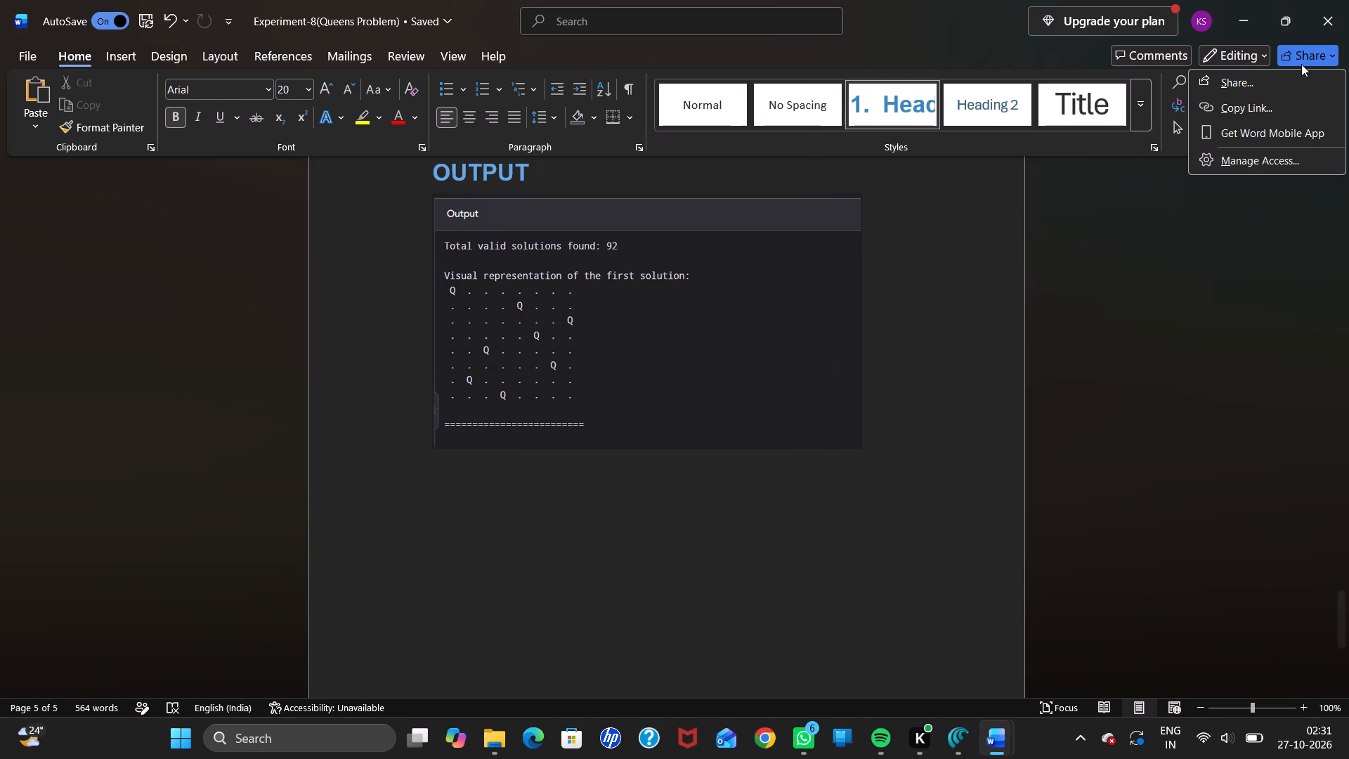
click(1267, 114)
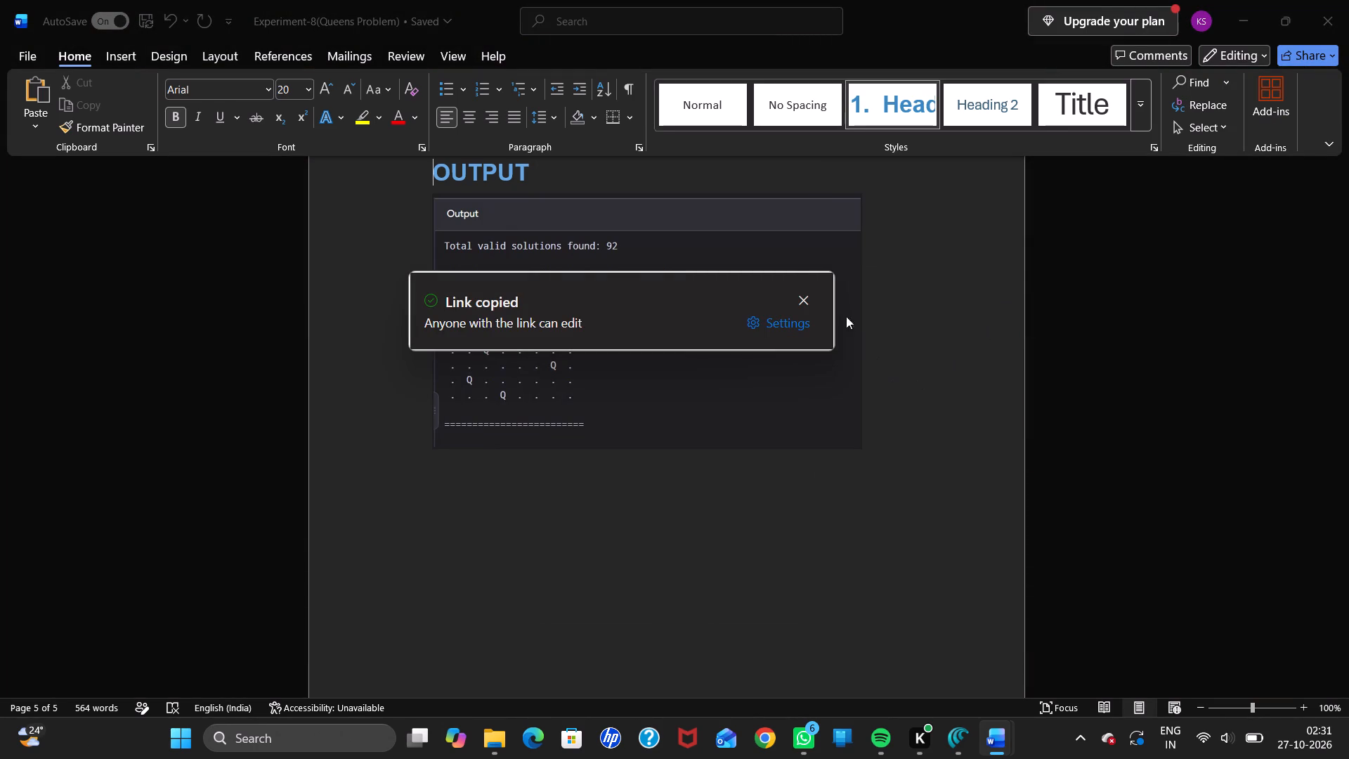
click(800, 303)
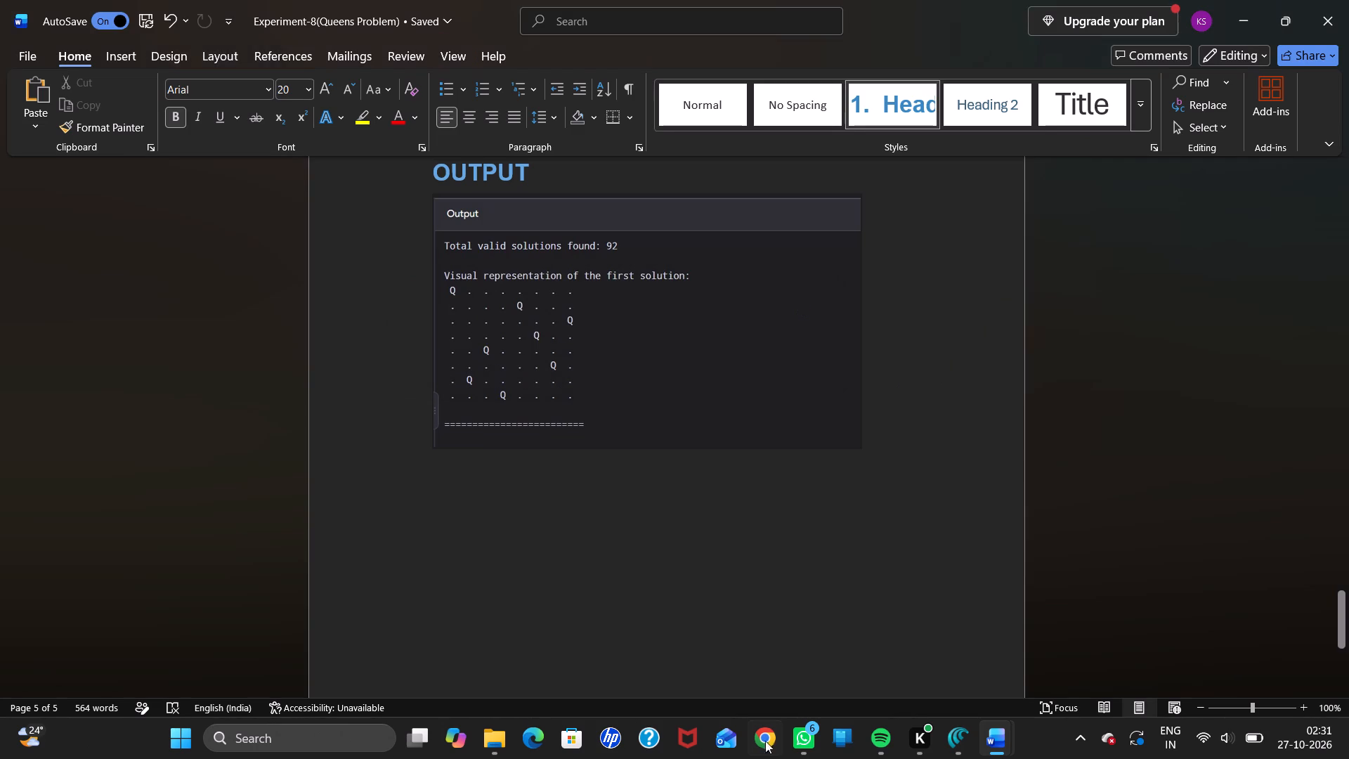
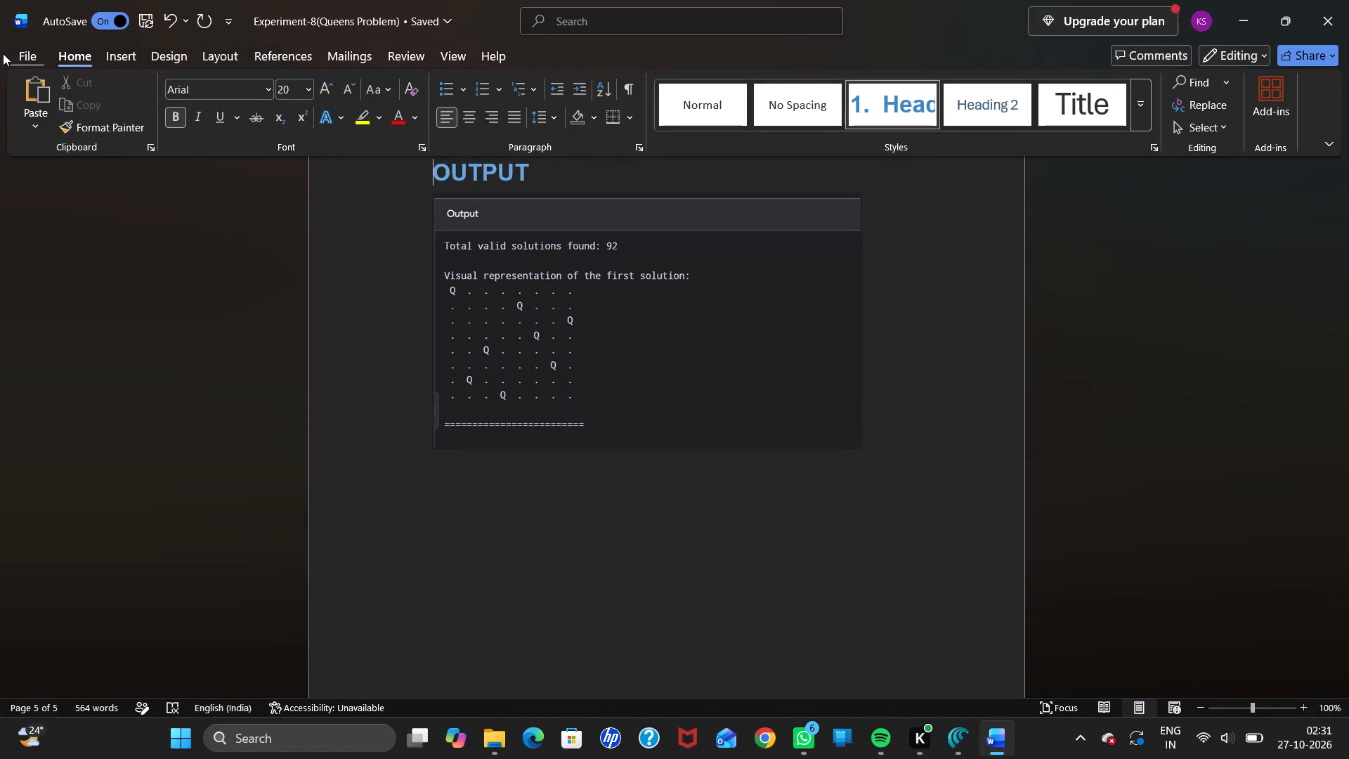
Open the recent file Experiment-9(Water Jug Production System) for editing.
click(21, 51)
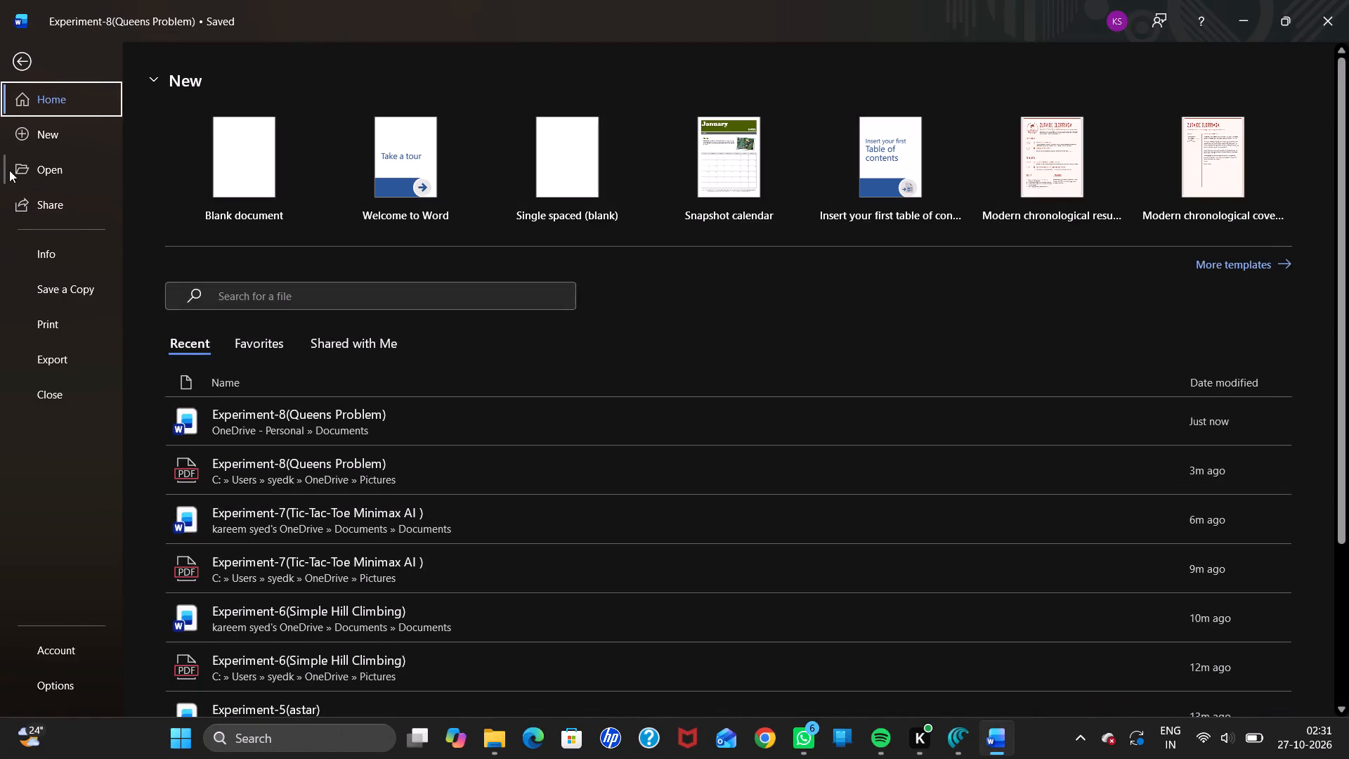
click(58, 179)
drag(245, 417, 255, 404)
click(255, 404)
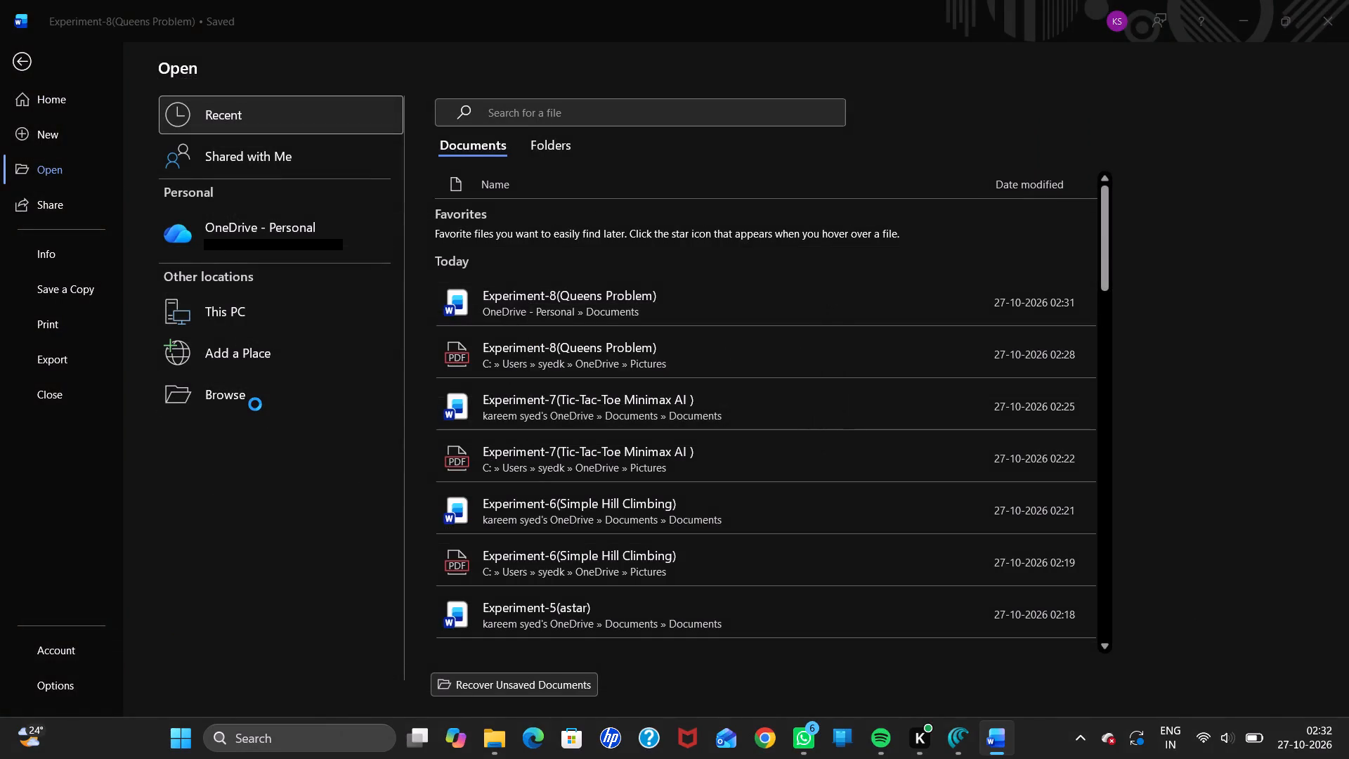
scroll(90, 115, up, 7)
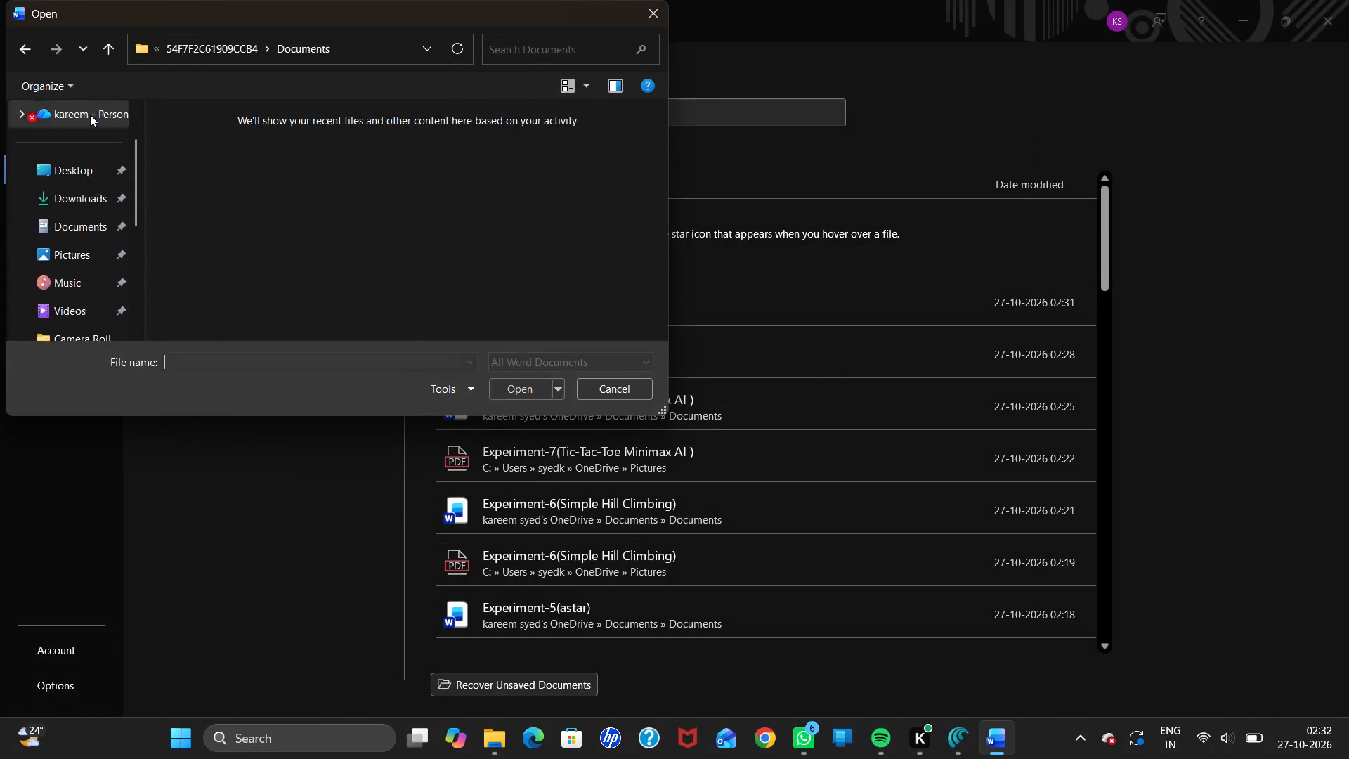
scroll(90, 115, up, 14)
scroll(90, 115, down, 1)
scroll(90, 115, up, 1)
scroll(90, 115, right, 1)
scroll(90, 115, up, 1)
scroll(90, 115, right, 1)
scroll(90, 115, up, 1)
scroll(90, 115, right, 1)
scroll(90, 115, up, 1)
scroll(90, 115, right, 1)
scroll(90, 115, up, 1)
scroll(90, 115, right, 1)
scroll(90, 115, up, 1)
scroll(90, 115, right, 1)
scroll(90, 115, up, 1)
scroll(90, 115, right, 1)
scroll(90, 115, up, 1)
scroll(90, 115, right, 1)
scroll(90, 115, up, 1)
scroll(90, 115, right, 1)
scroll(90, 115, up, 1)
scroll(90, 115, right, 1)
scroll(90, 115, up, 1)
click(90, 115)
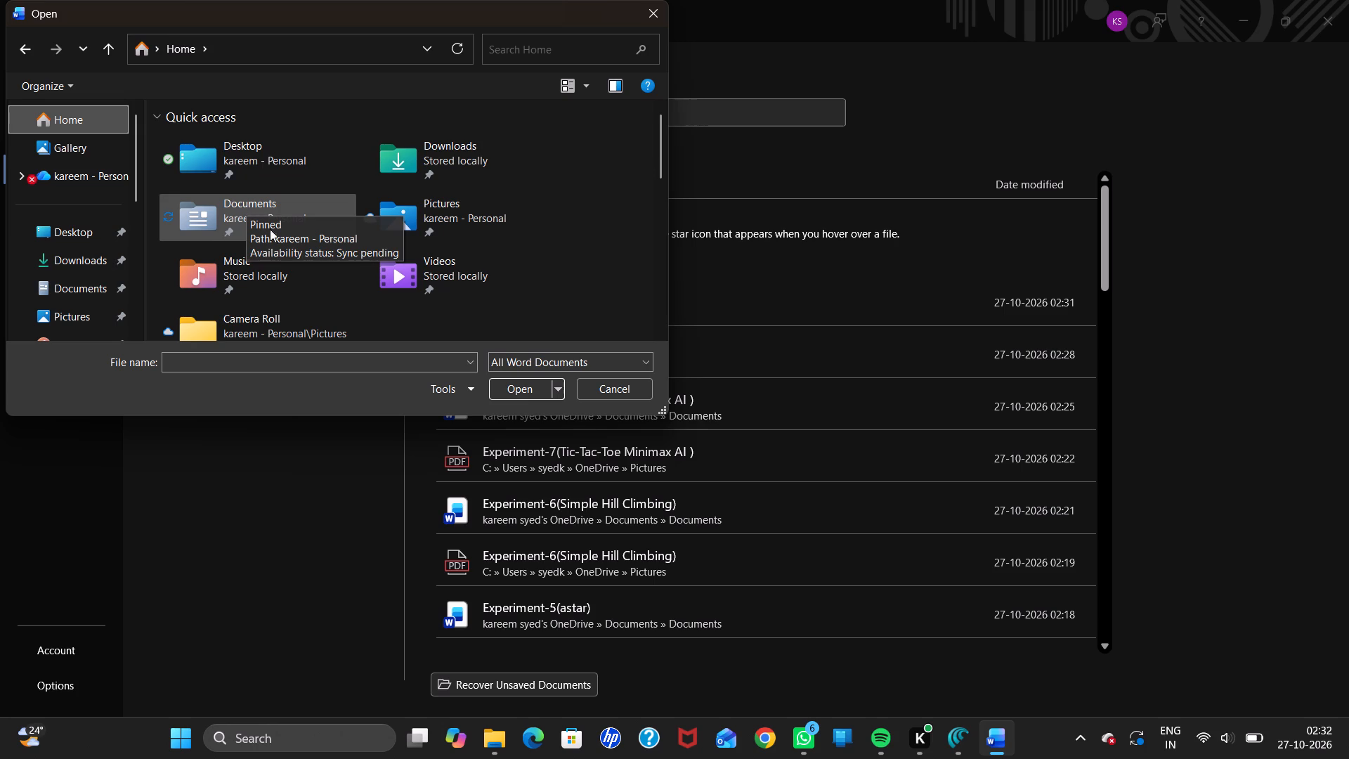
scroll(276, 237, down, 1)
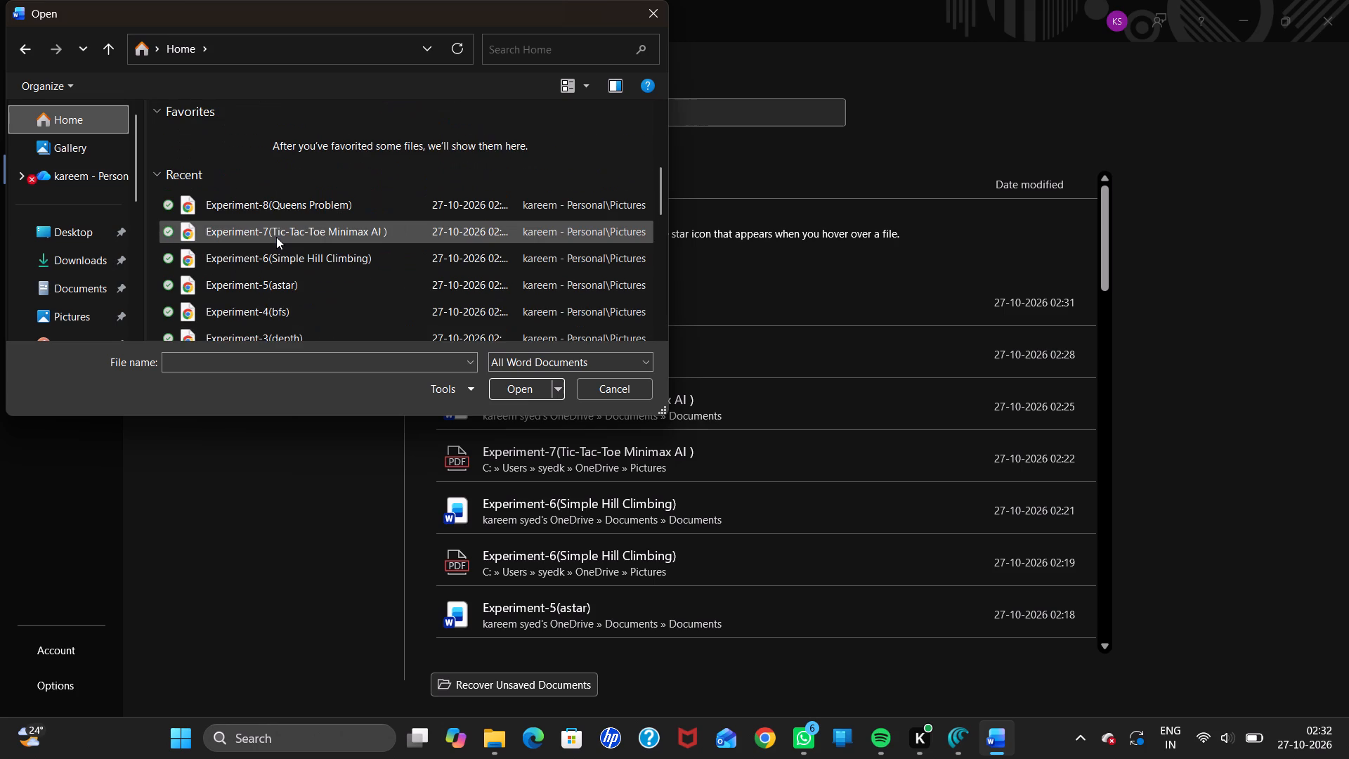
scroll(276, 237, down, 2)
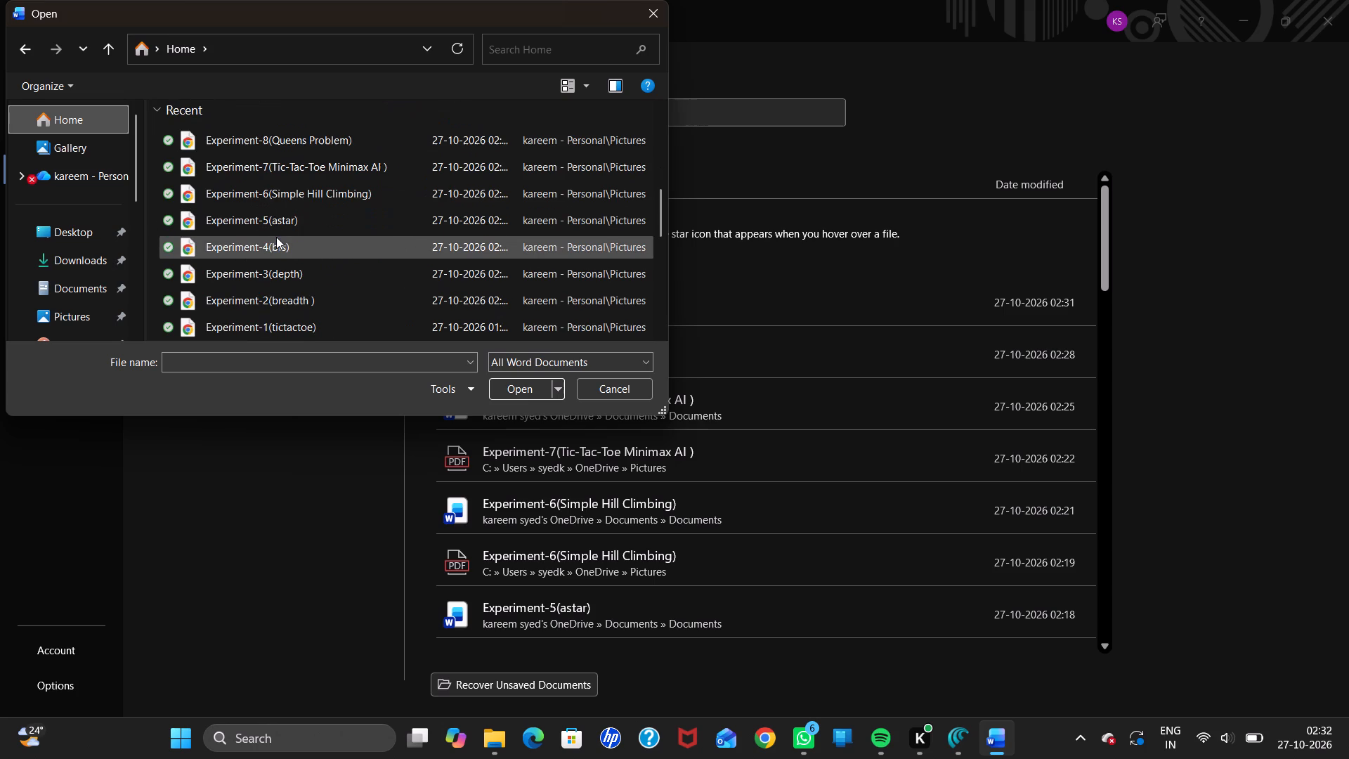
scroll(282, 288, down, 1)
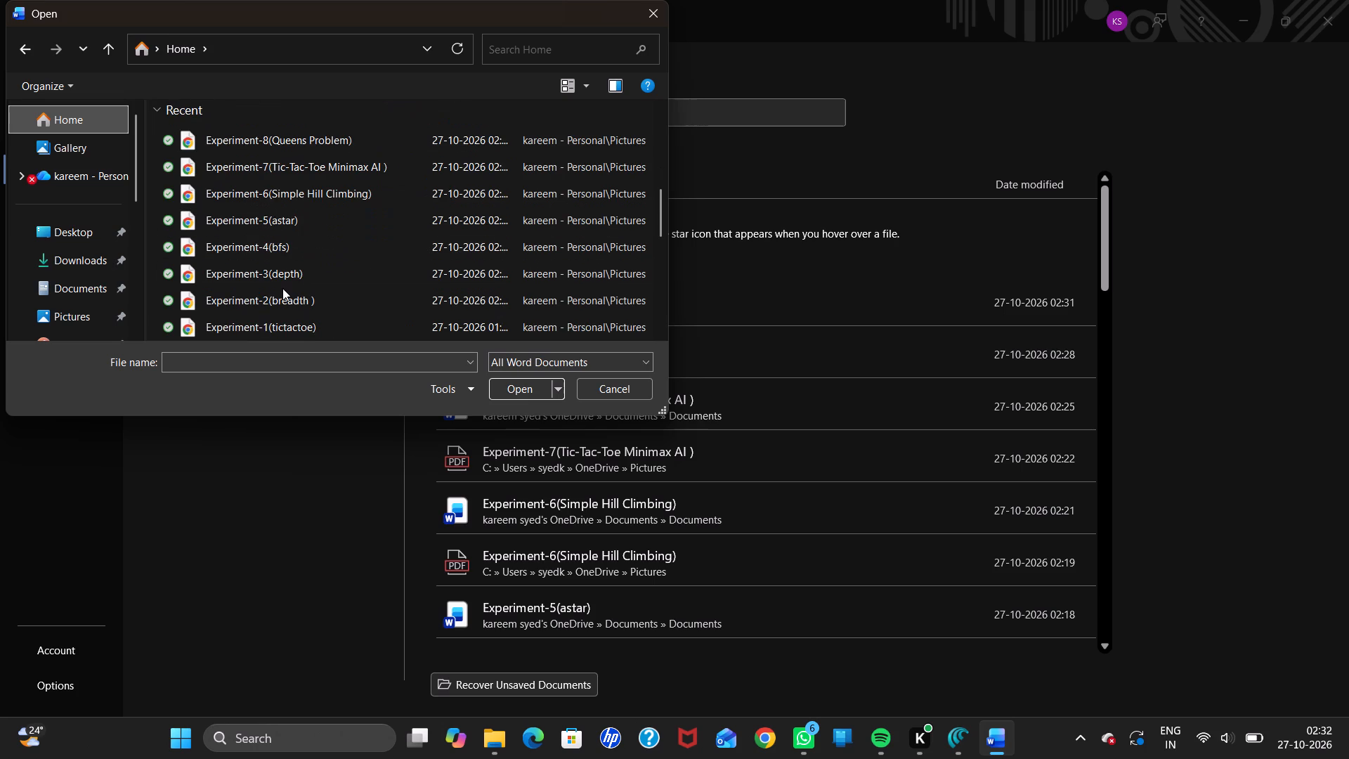
scroll(282, 288, down, 1)
click(307, 271)
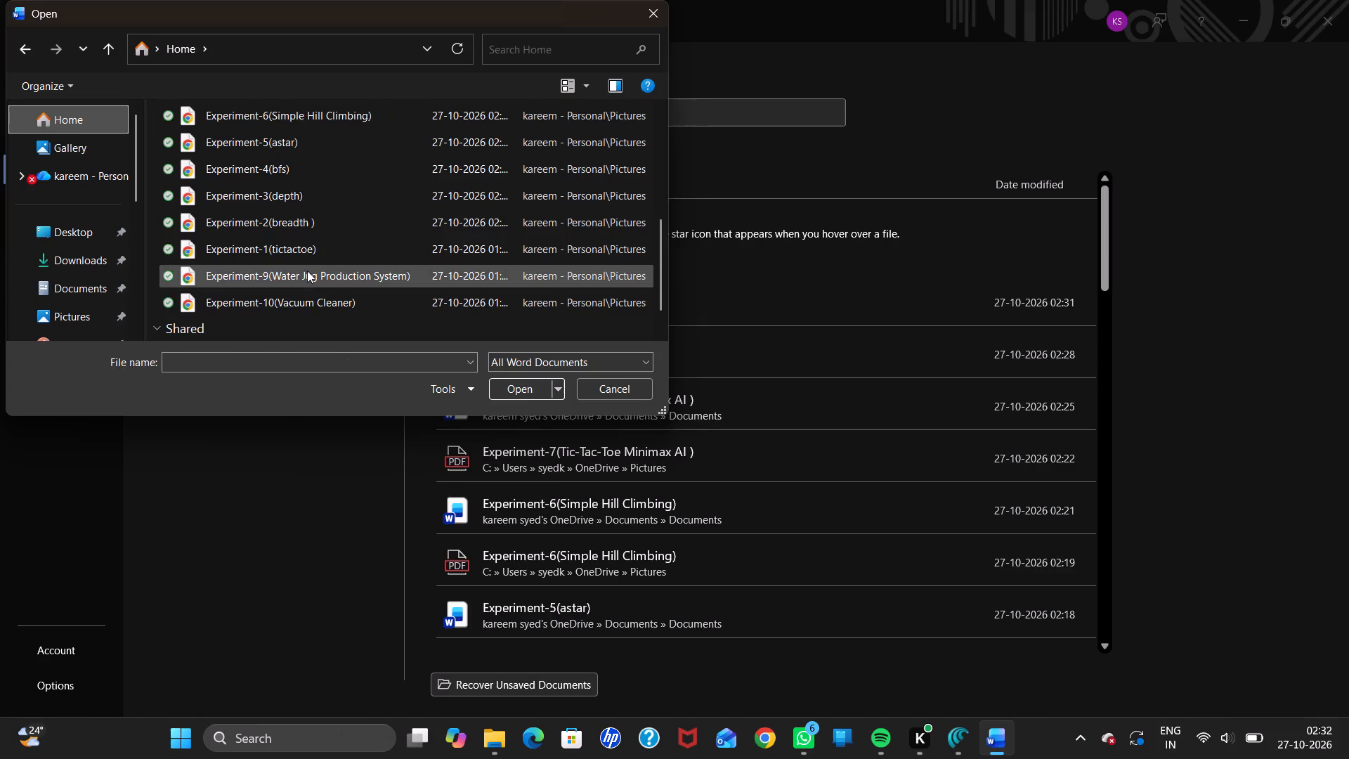
click(523, 393)
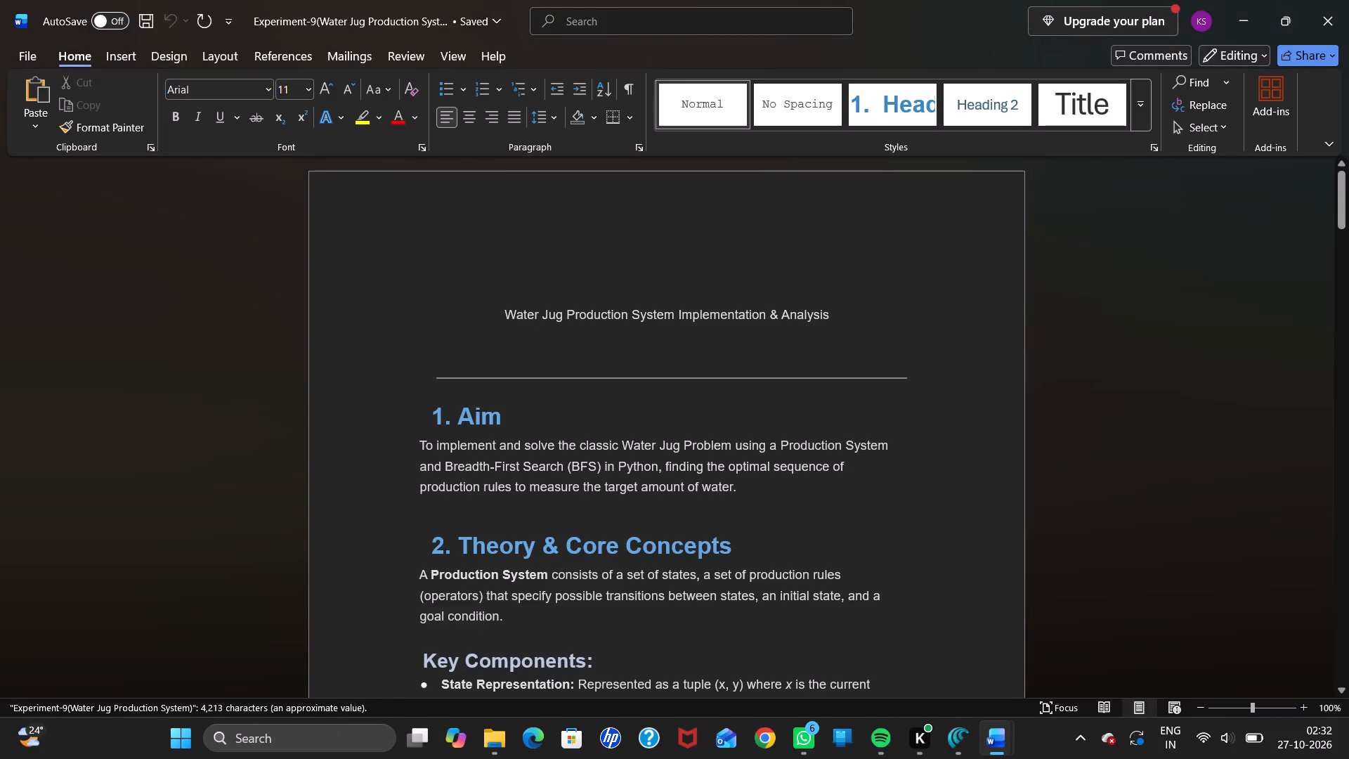
Add the line "EXPERIMENT-9:" above the Water Jug title and apply the Title style to both lines.
click(466, 266)
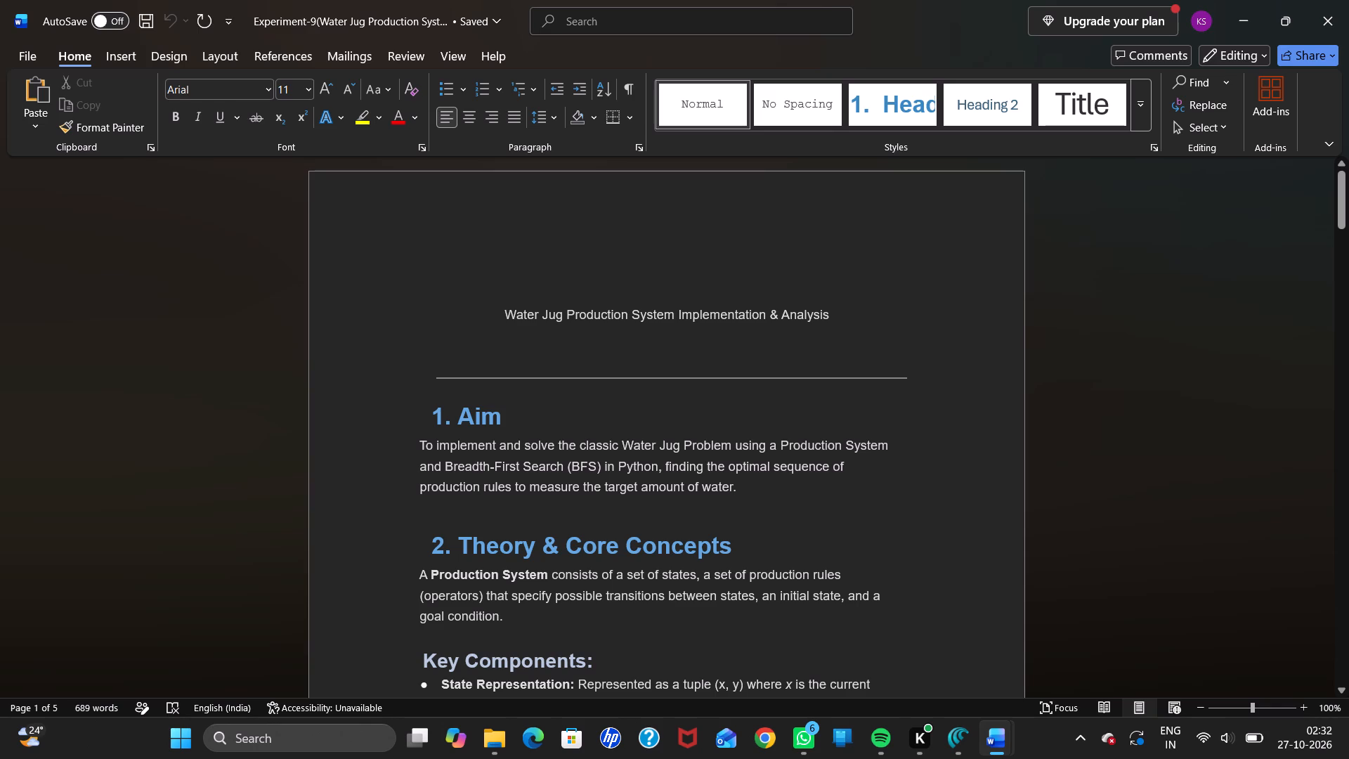
text(EX)
key(p)
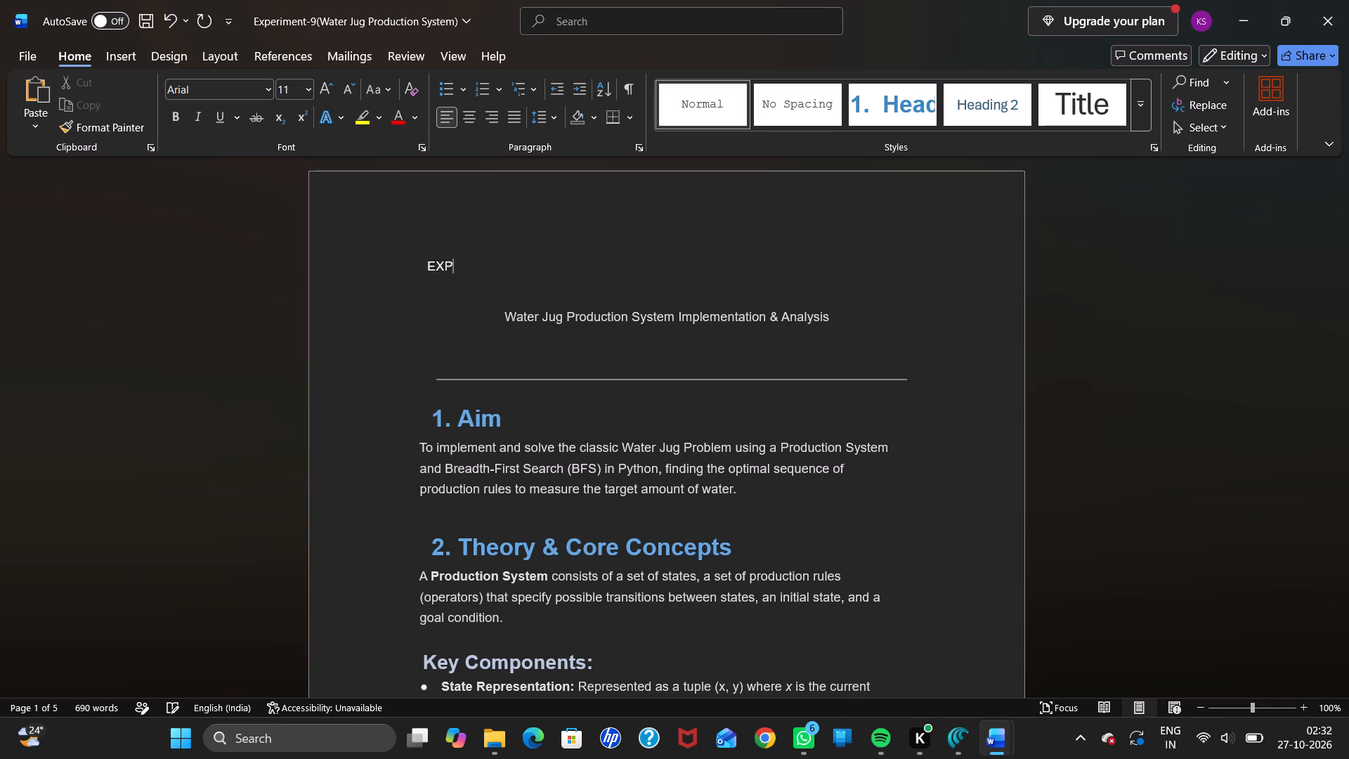
click(1048, 112)
click(1048, 112)
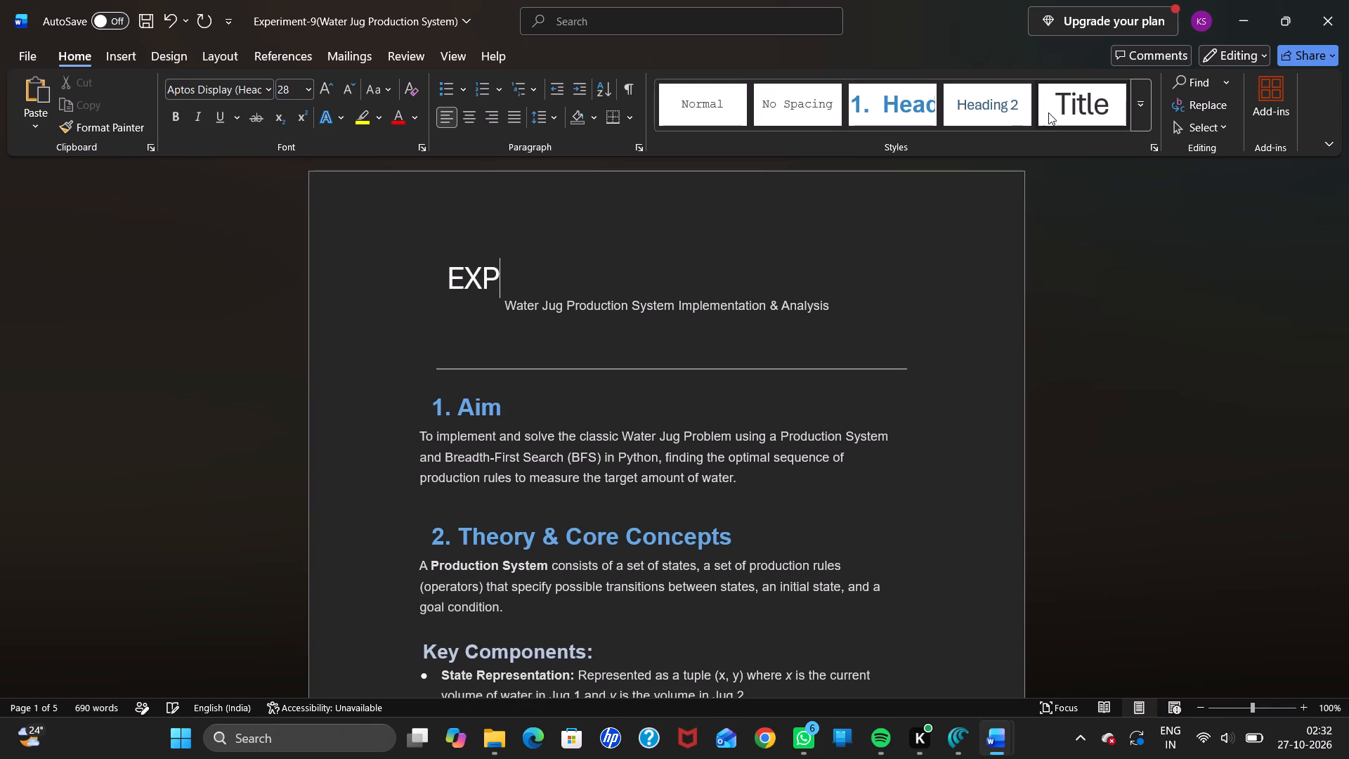
click(495, 305)
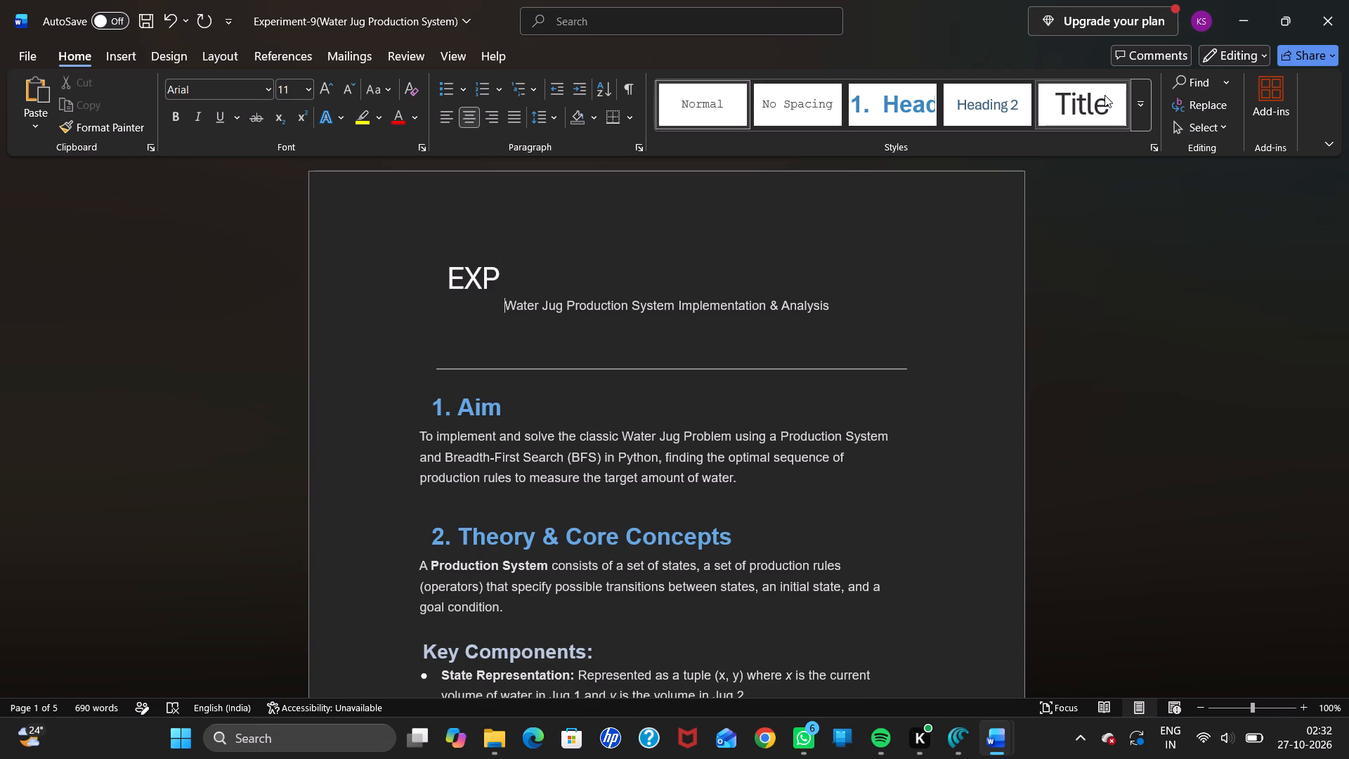
click(1104, 95)
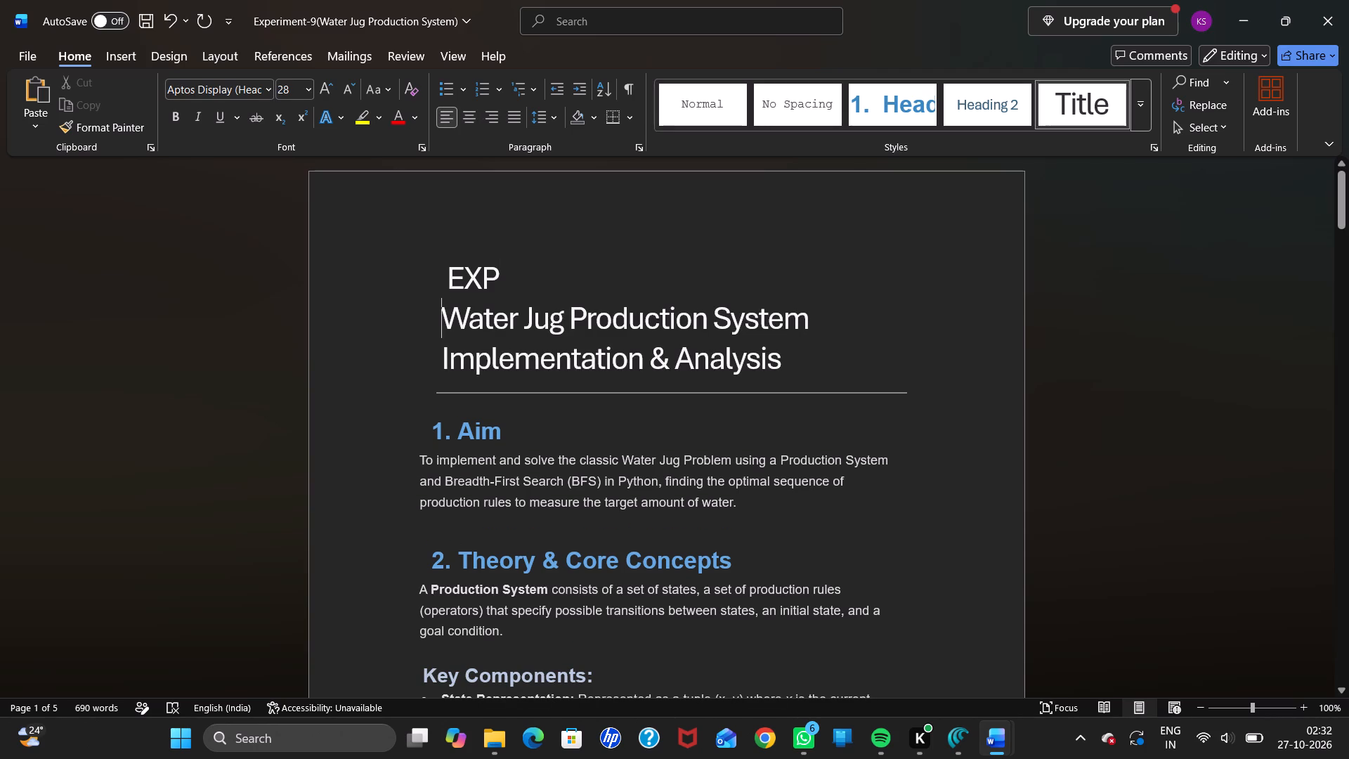
click(509, 273)
text(ERIMENT-9)
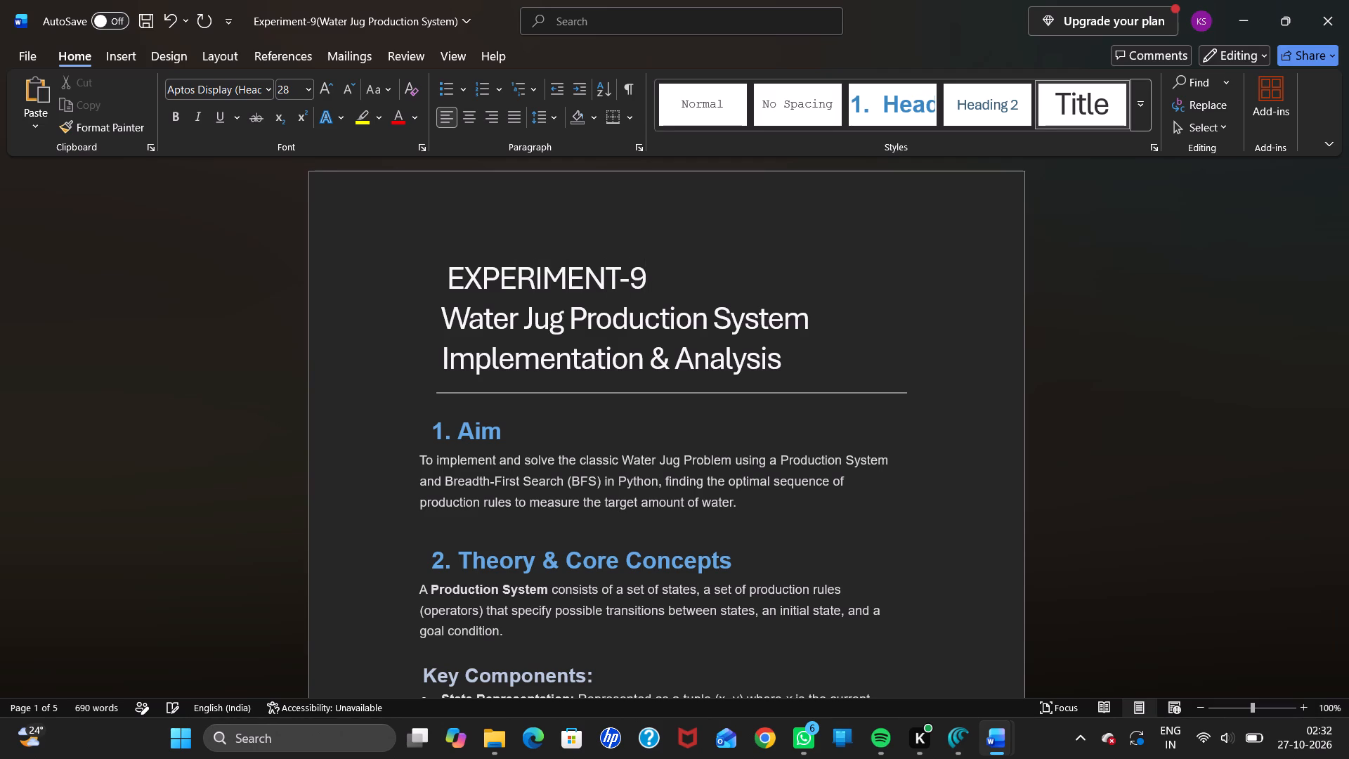
key(shift+colon)
Delete "Production System Implementation & Analysis" from the title, keeping only "Water Jug".
key(Down)
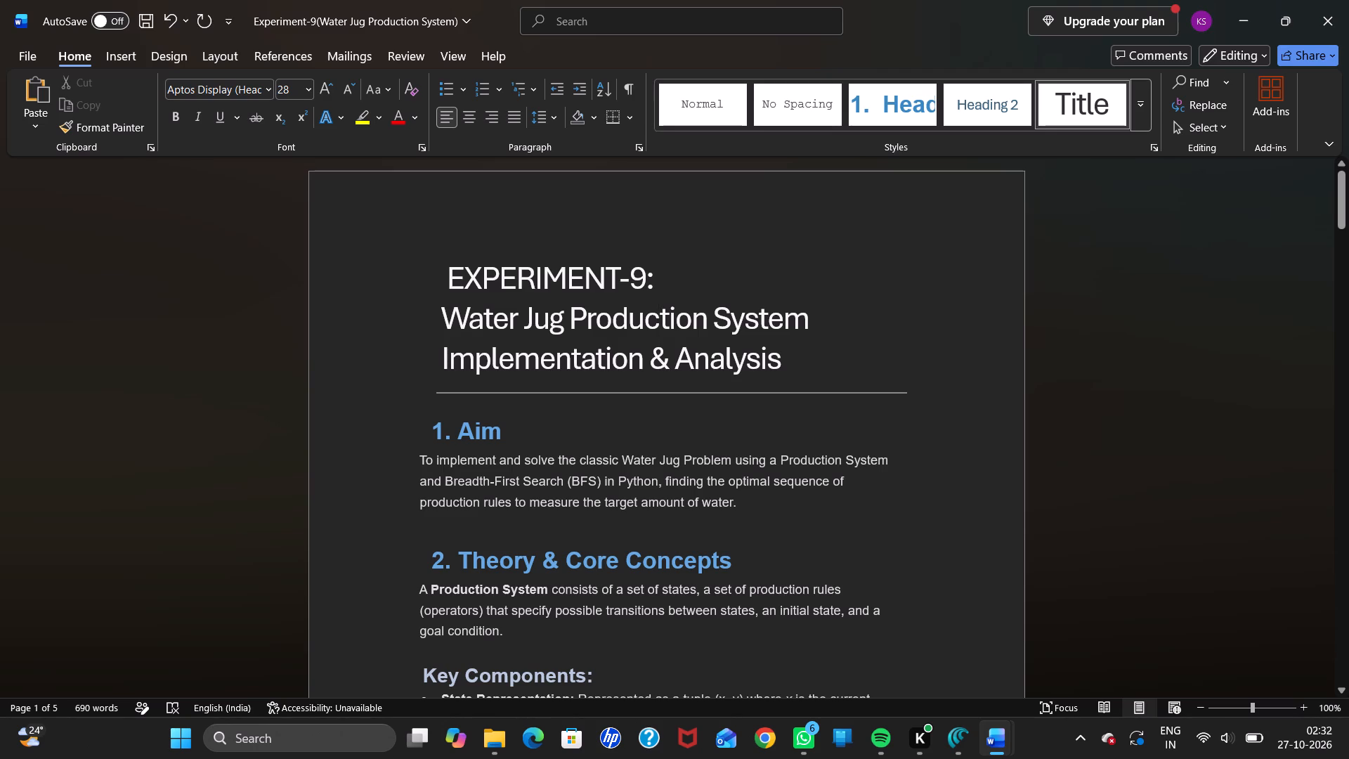
drag(572, 312, 771, 338)
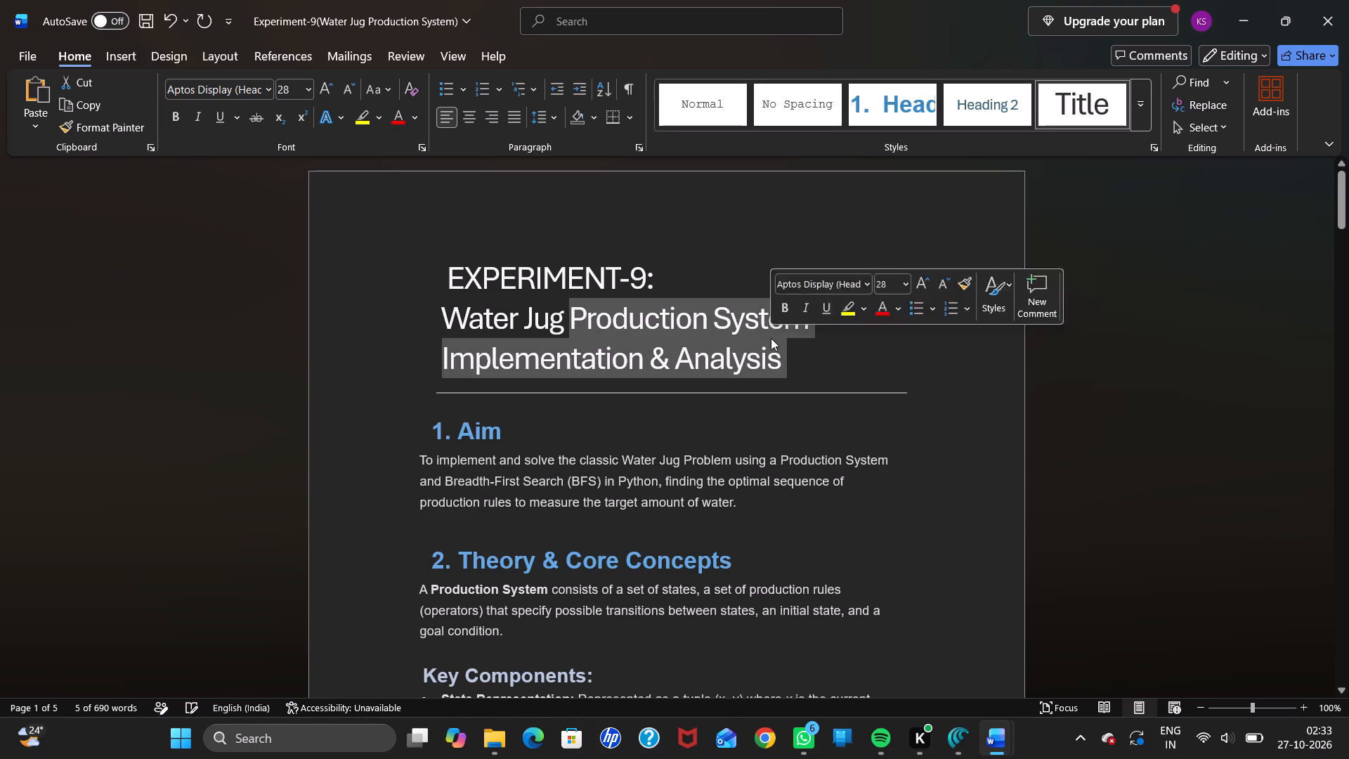
key(BackSpace)
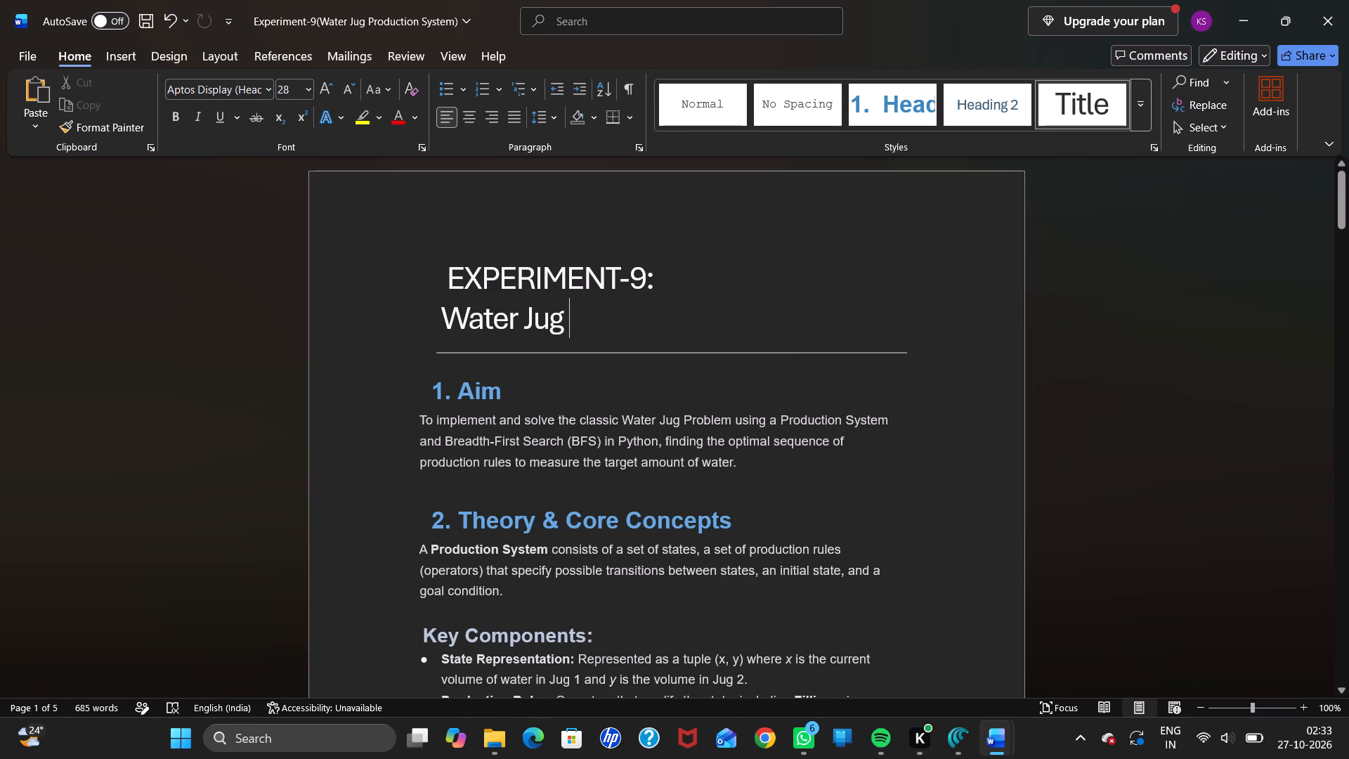
Indent the "Water Jug" title line with 30 leading spaces so it starts beneath the end of "EXPERIMENT-9:".
click(440, 315)
key(space)
key(space)
key(space)
key(space)
key(space)
key(space)
key(space)
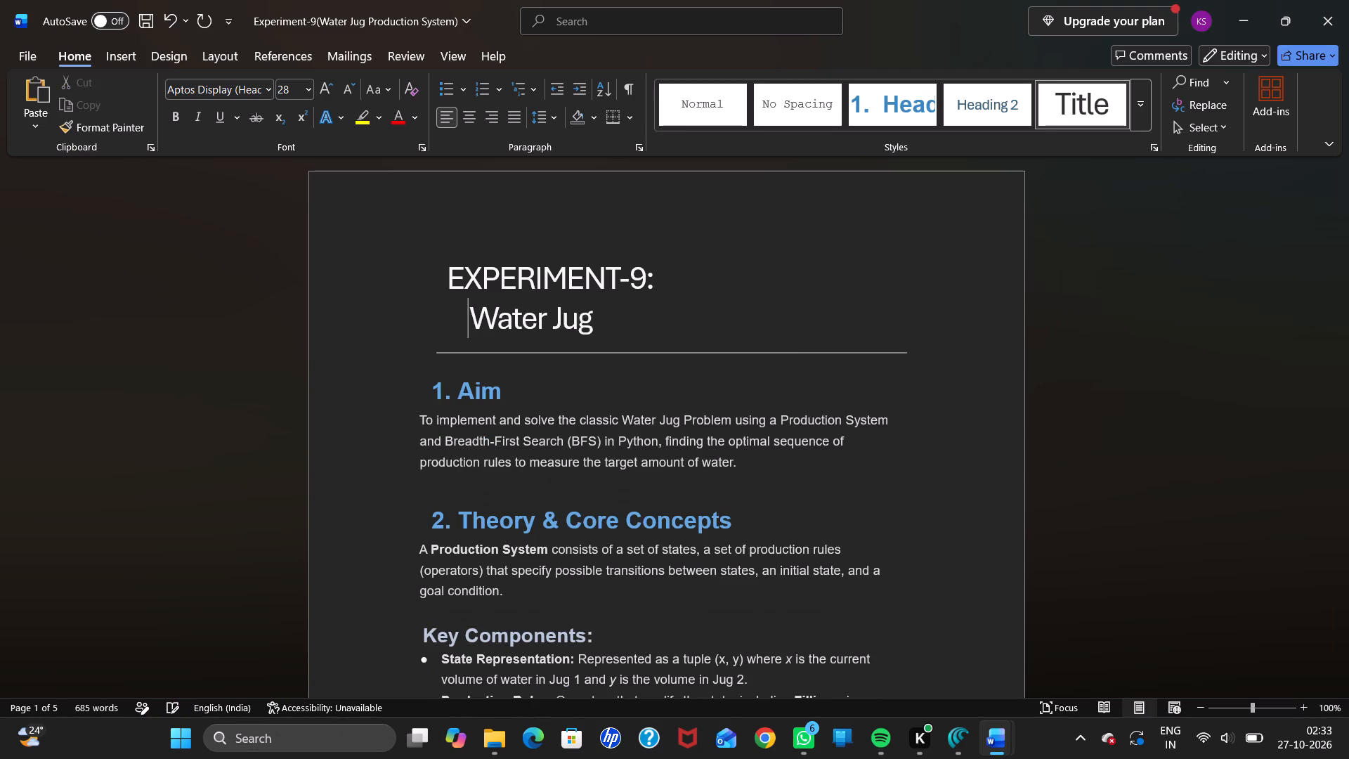
key(space)
key(space)
key(space)
key(space)
key(space)
key(space)
key(space)
key(space)
key(space)
key(space)
key(space)
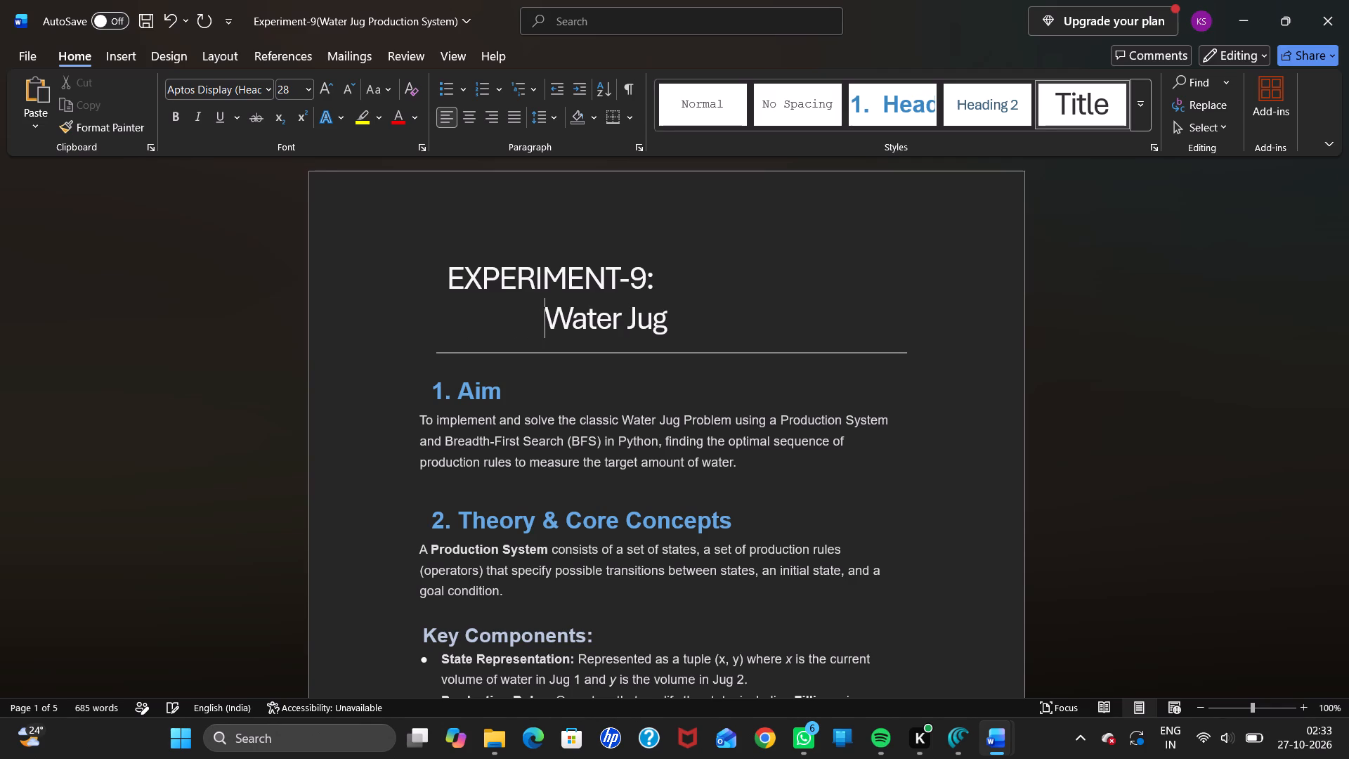
key(space)
key(space)
key(space)
key(space)
key(space)
key(space)
key(space)
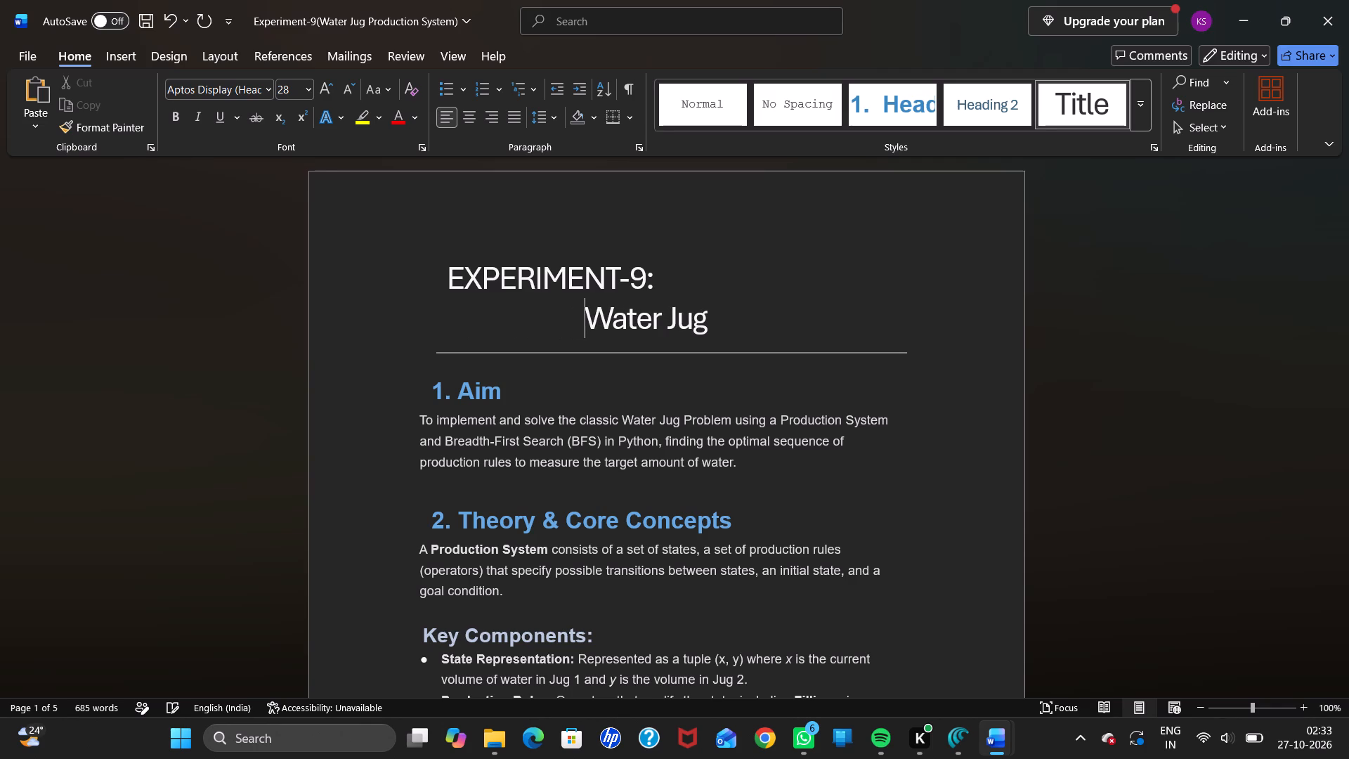
key(space)
key(space)
key(space)
key(space)
key(space)
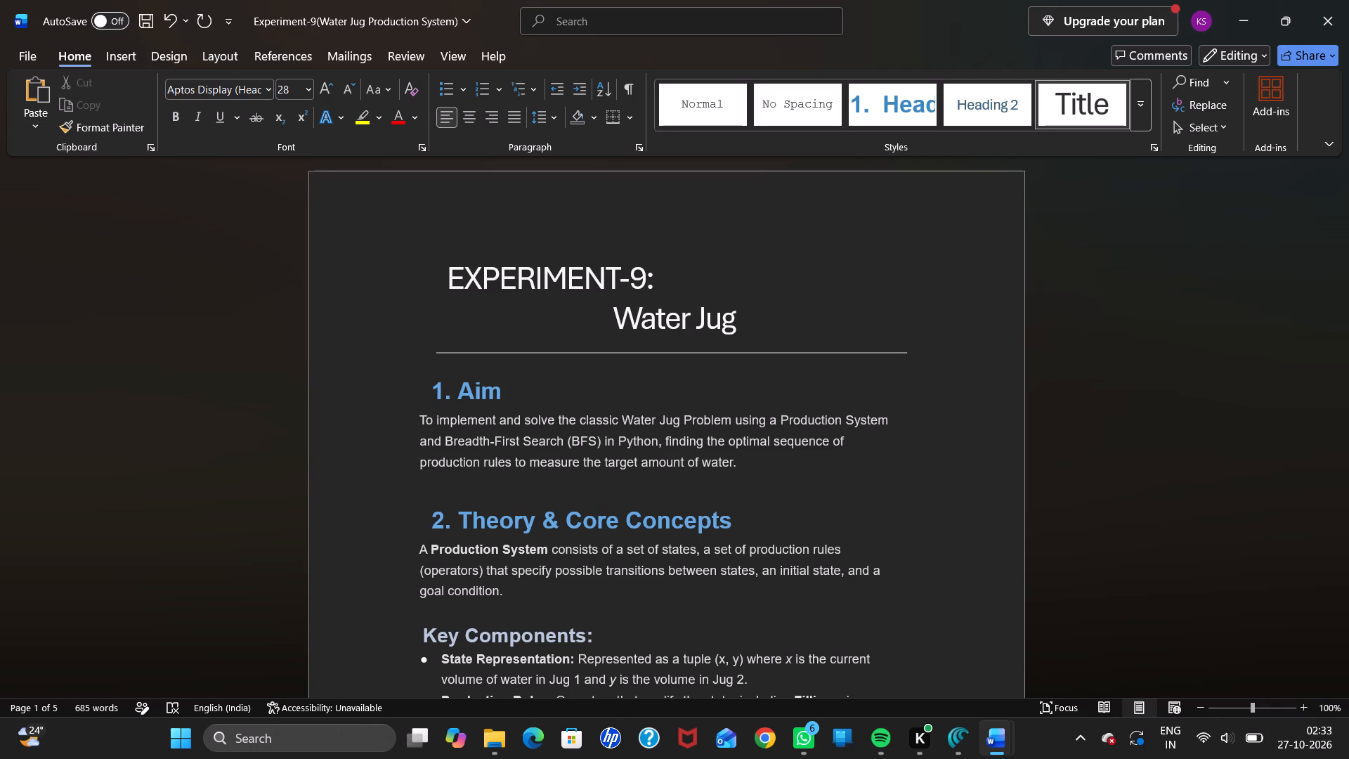
Add the word "Problem" after "Water Jug" so the title line reads "Water Jug Problem".
key(Right)
key(Right)
key(Right)
key(Right)
key(Right)
key(Right)
key(Right)
key(Right)
key(Right)
key(Right)
key(BackSpace)
key(space)
key(p)
key(r)
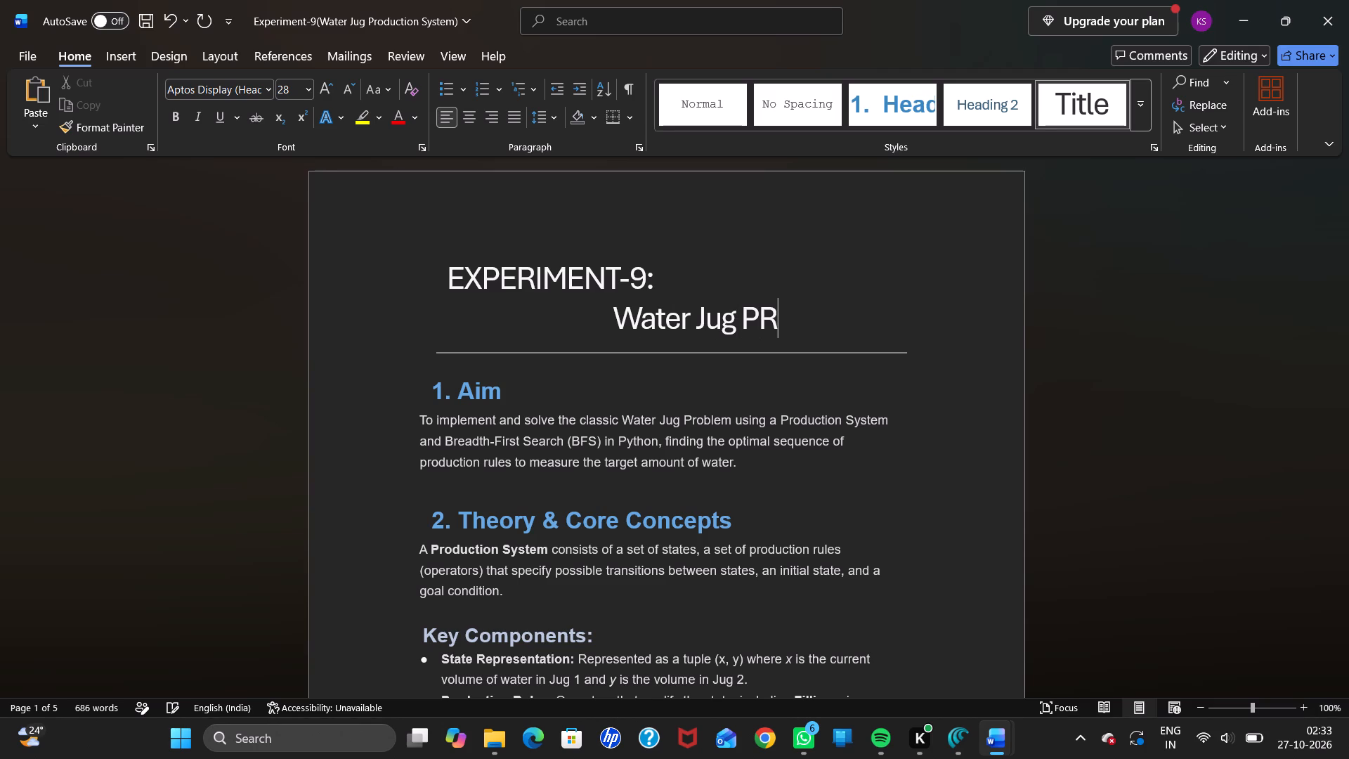
key(bracketright)
key(BackSpace)
key(BackSpace)
text(roblr)
key(BackSpace)
key(e)
key(m)
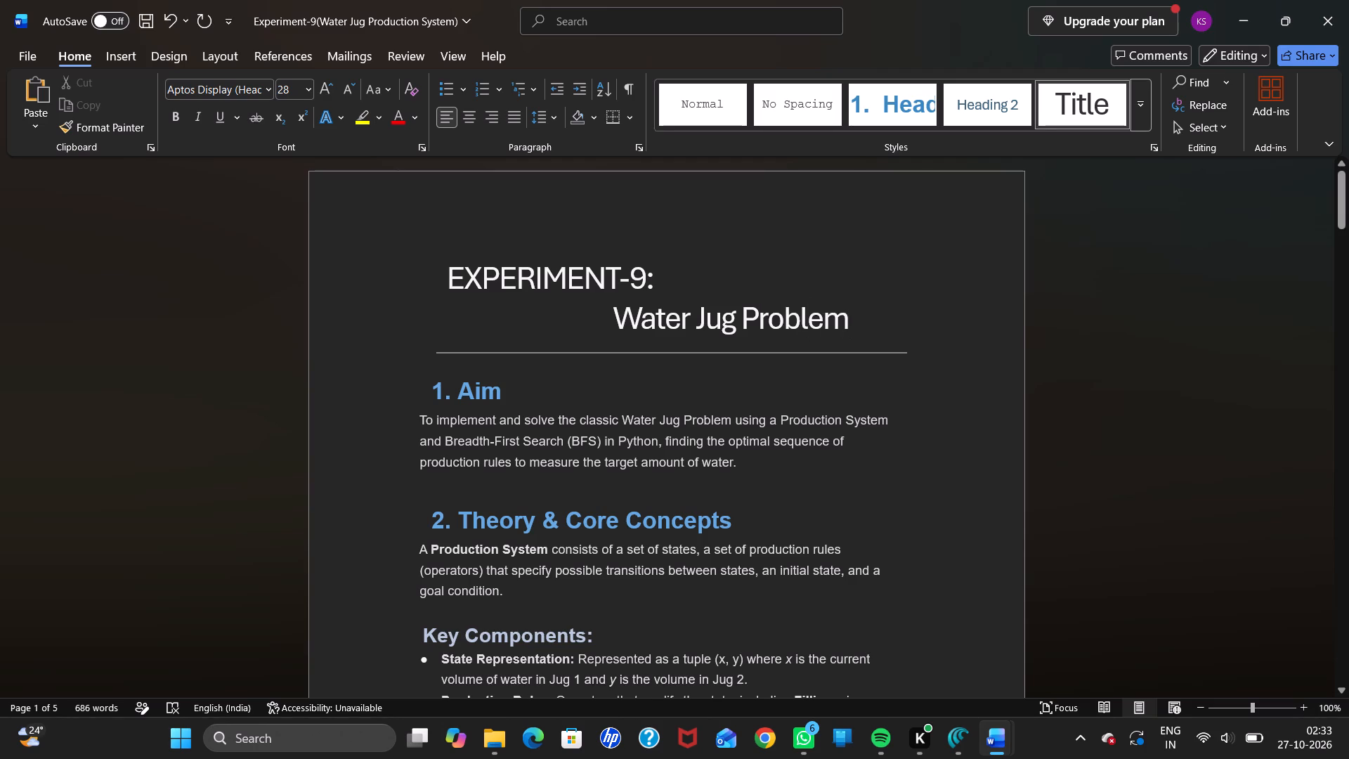
Remove the automatic numbers from the "Aim" and "Theory & Core Concepts" headings.
click(450, 390)
key(BackSpace)
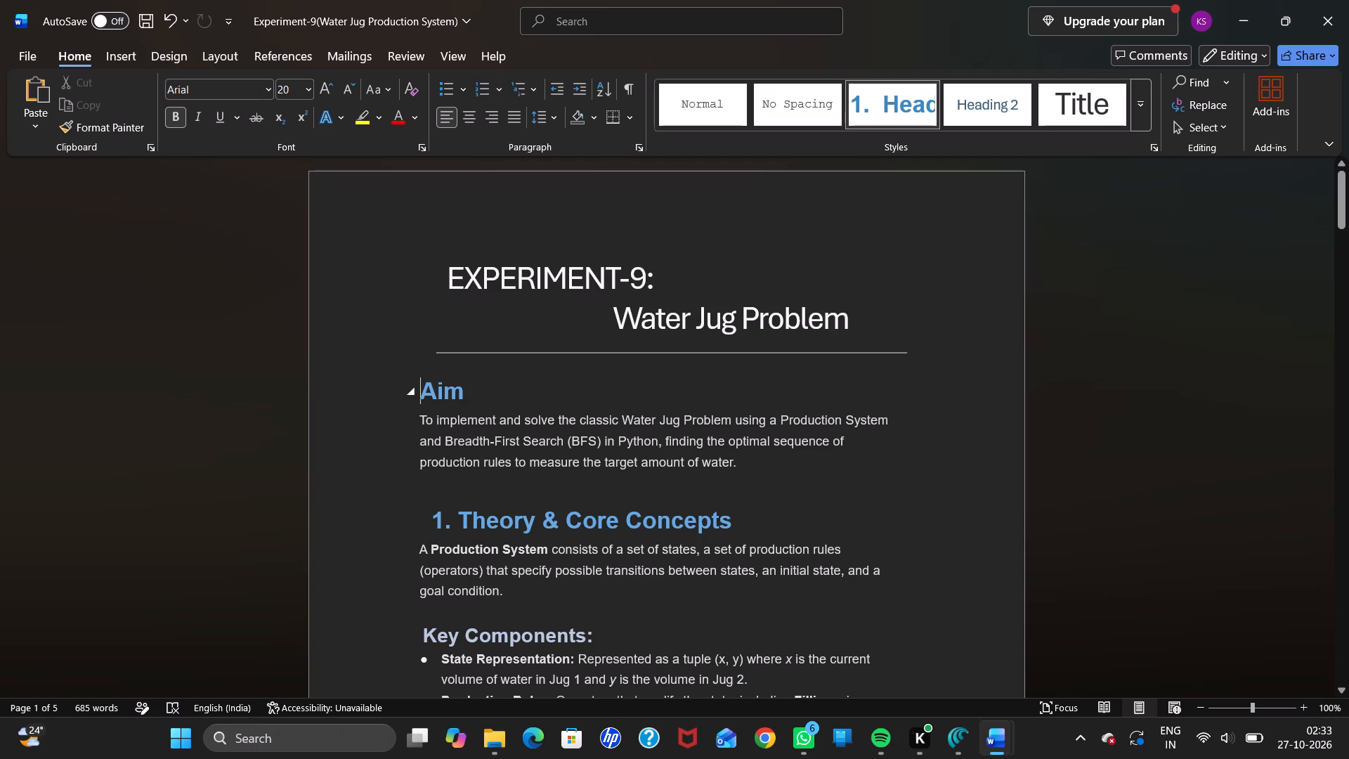
key(Down)
key(Down)
key(Down)
key(Down)
key(Down)
key(Up)
key(BackSpace)
key(BackSpace)
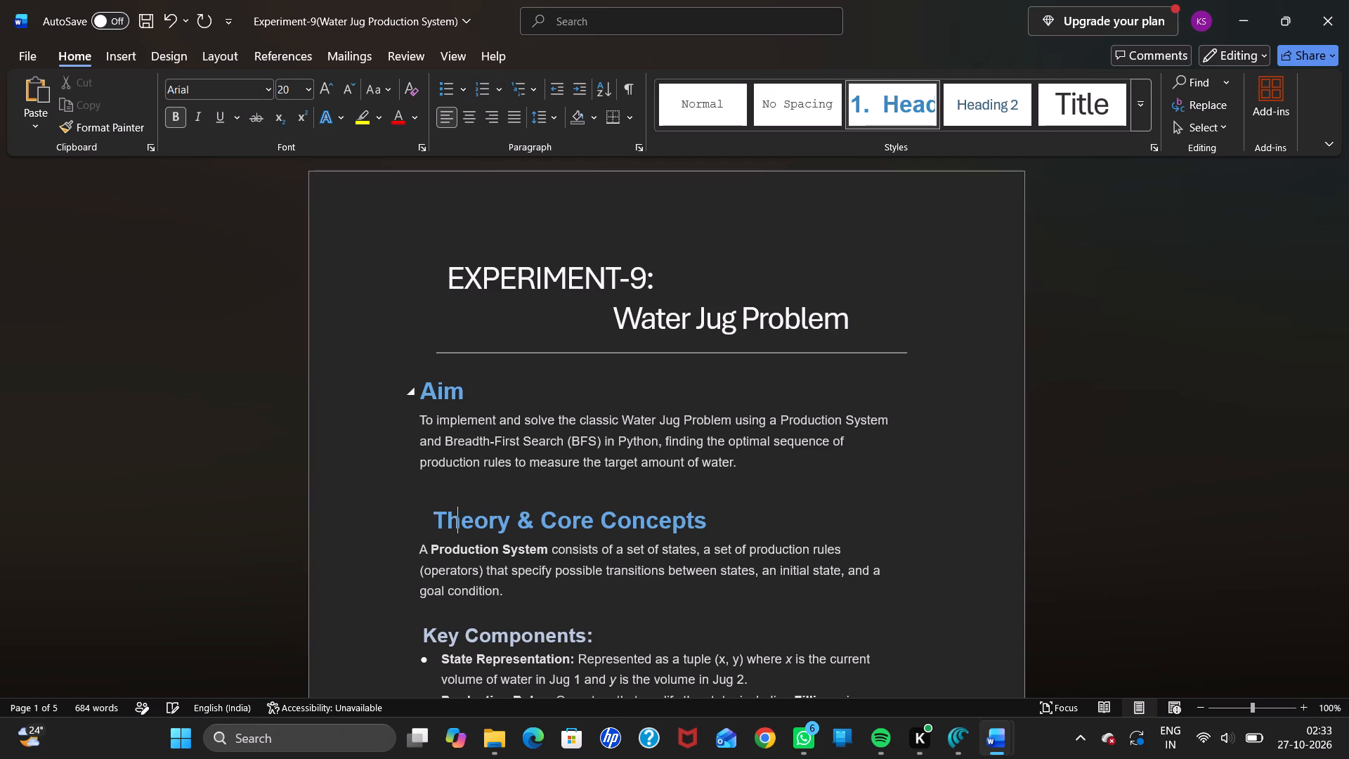
key(Down)
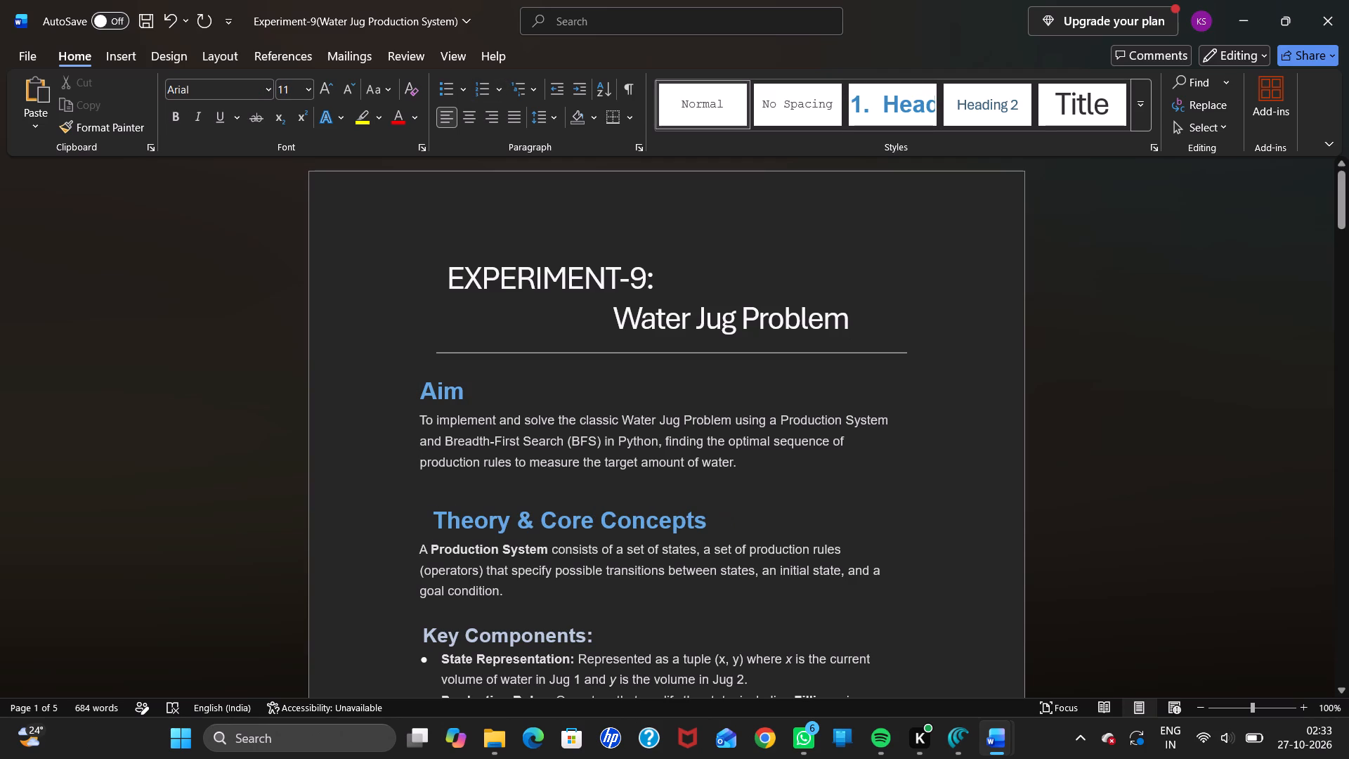
Remove the automatic number and the indent from the "Python Code Analysis" heading.
scroll(591, 435, down, 5)
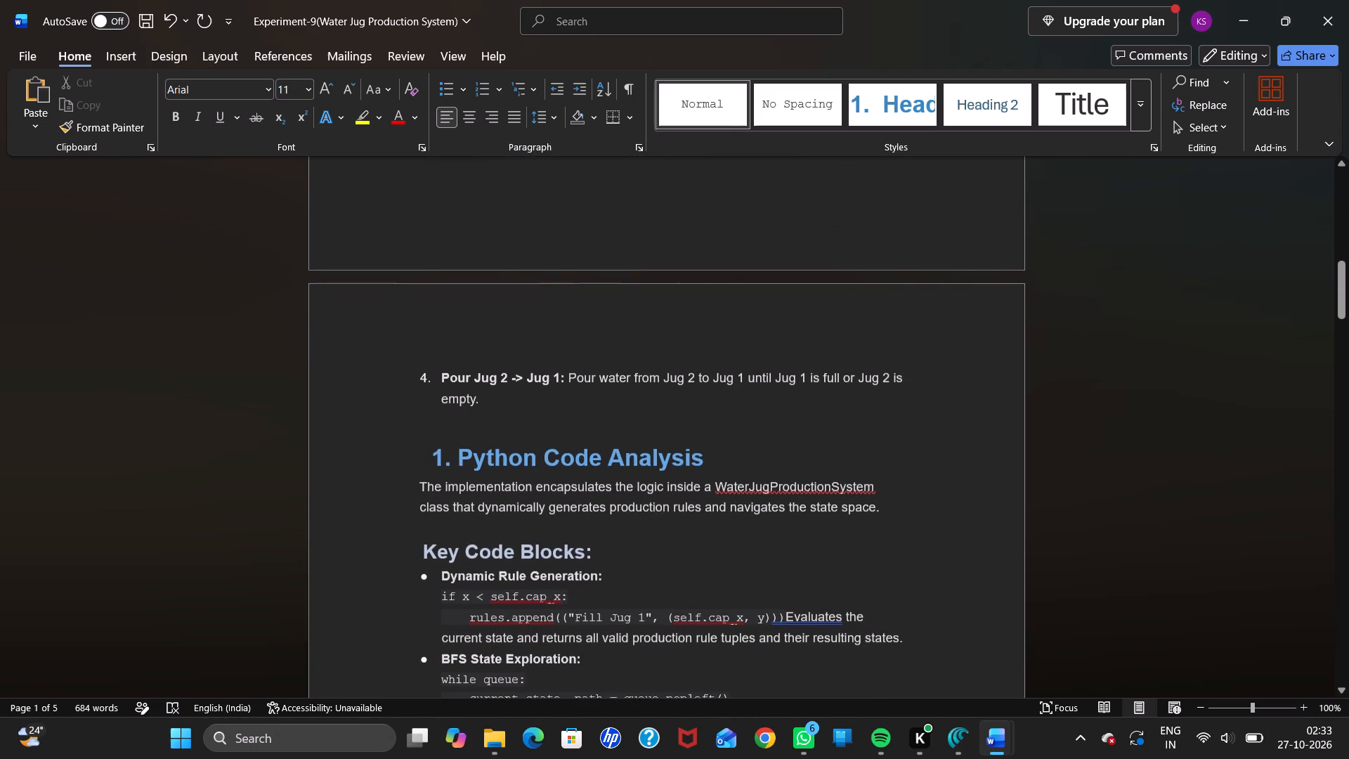
click(455, 457)
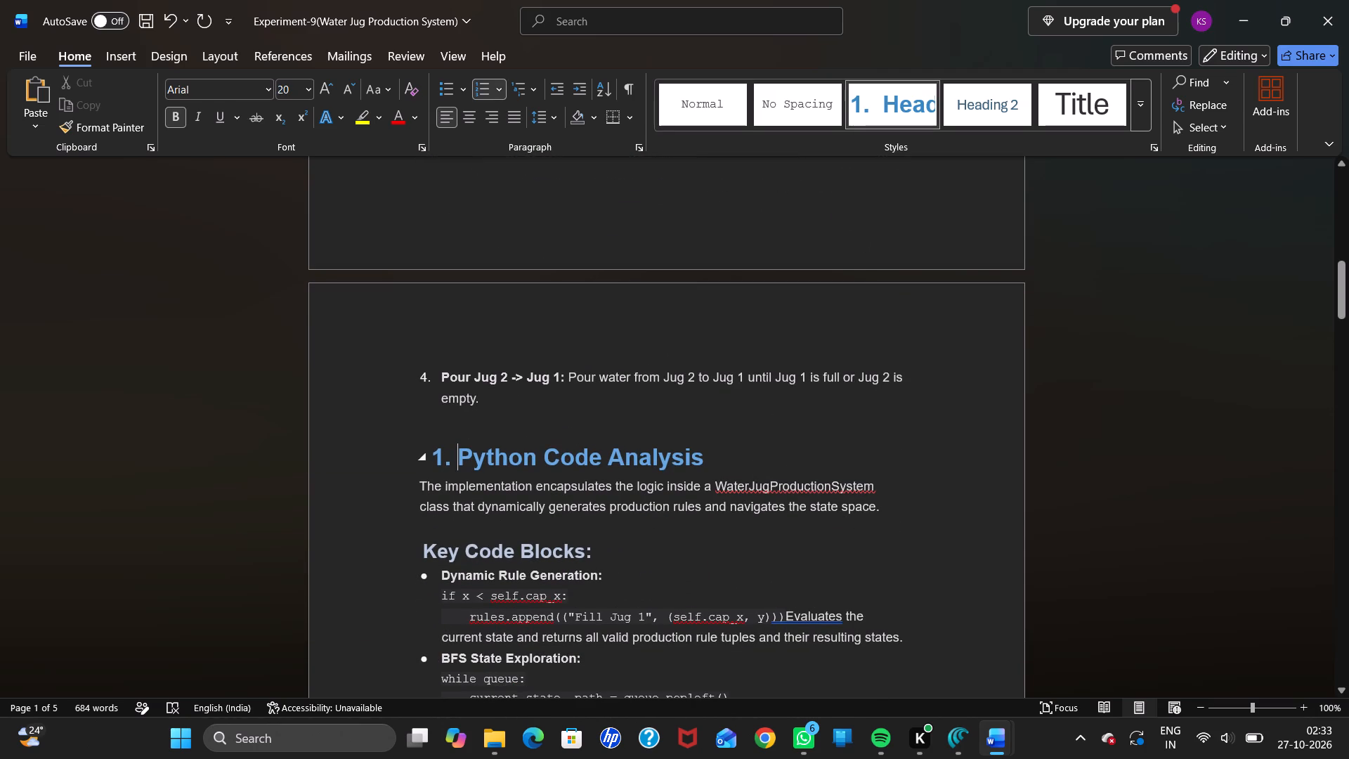
key(backslash)
key(BackSpace)
key(BackSpace)
key(BackSpace)
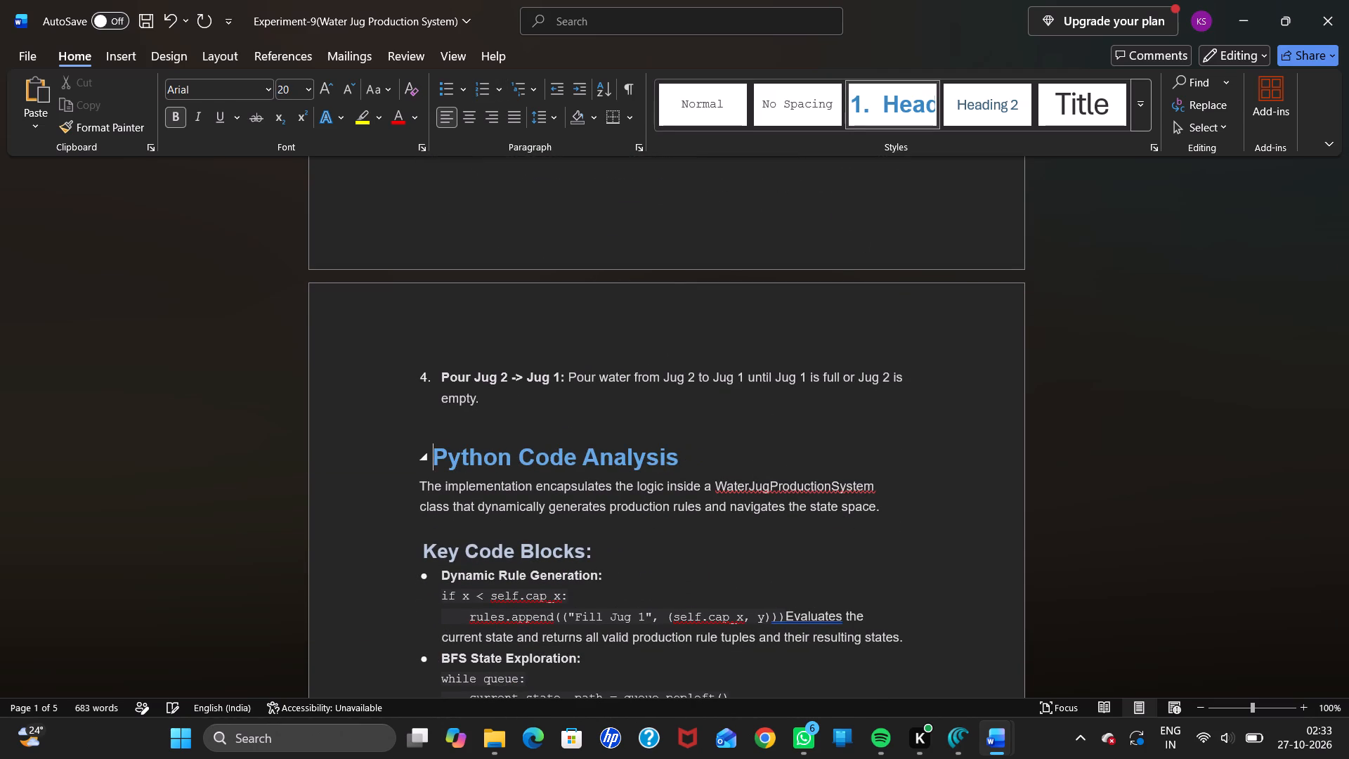
key(BackSpace)
Remove the automatic number from the "Complete Python Code" heading.
scroll(490, 521, down, 2)
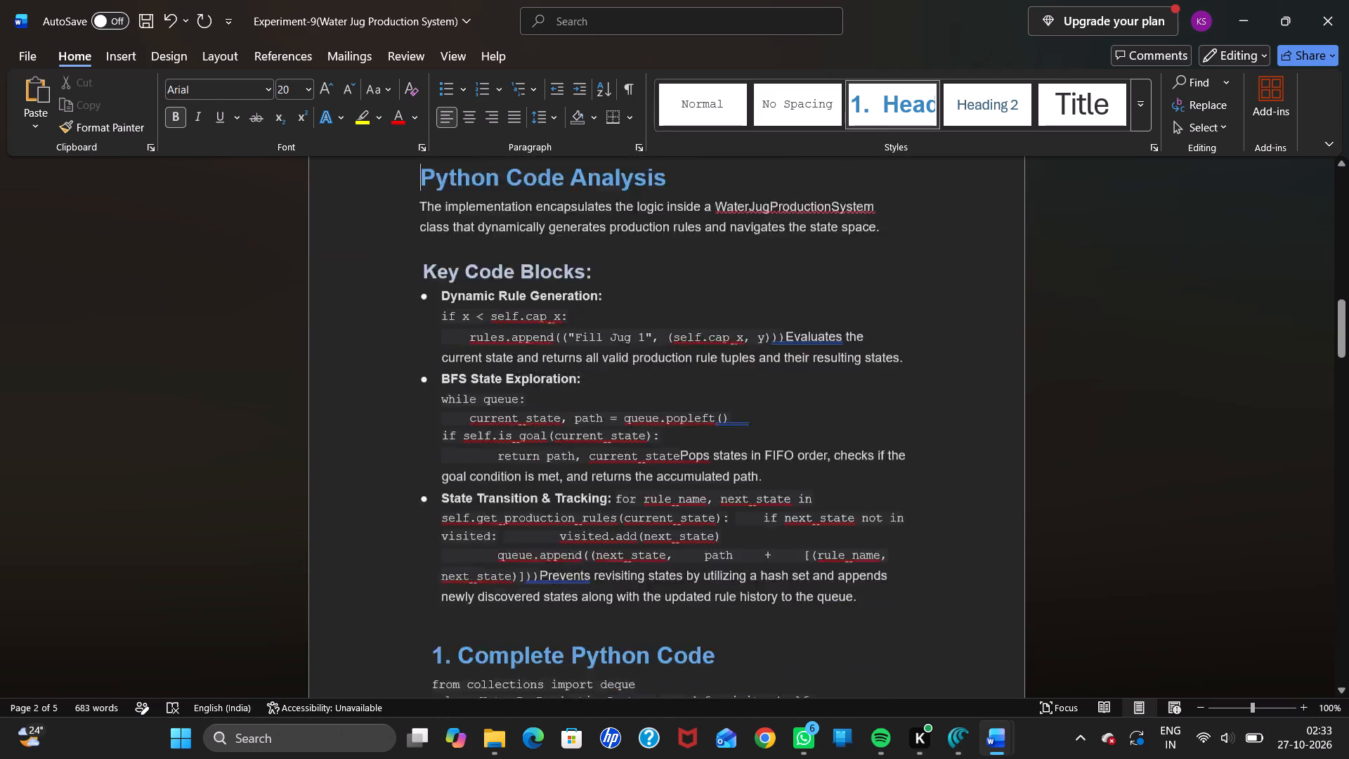
scroll(490, 521, down, 1)
click(451, 521)
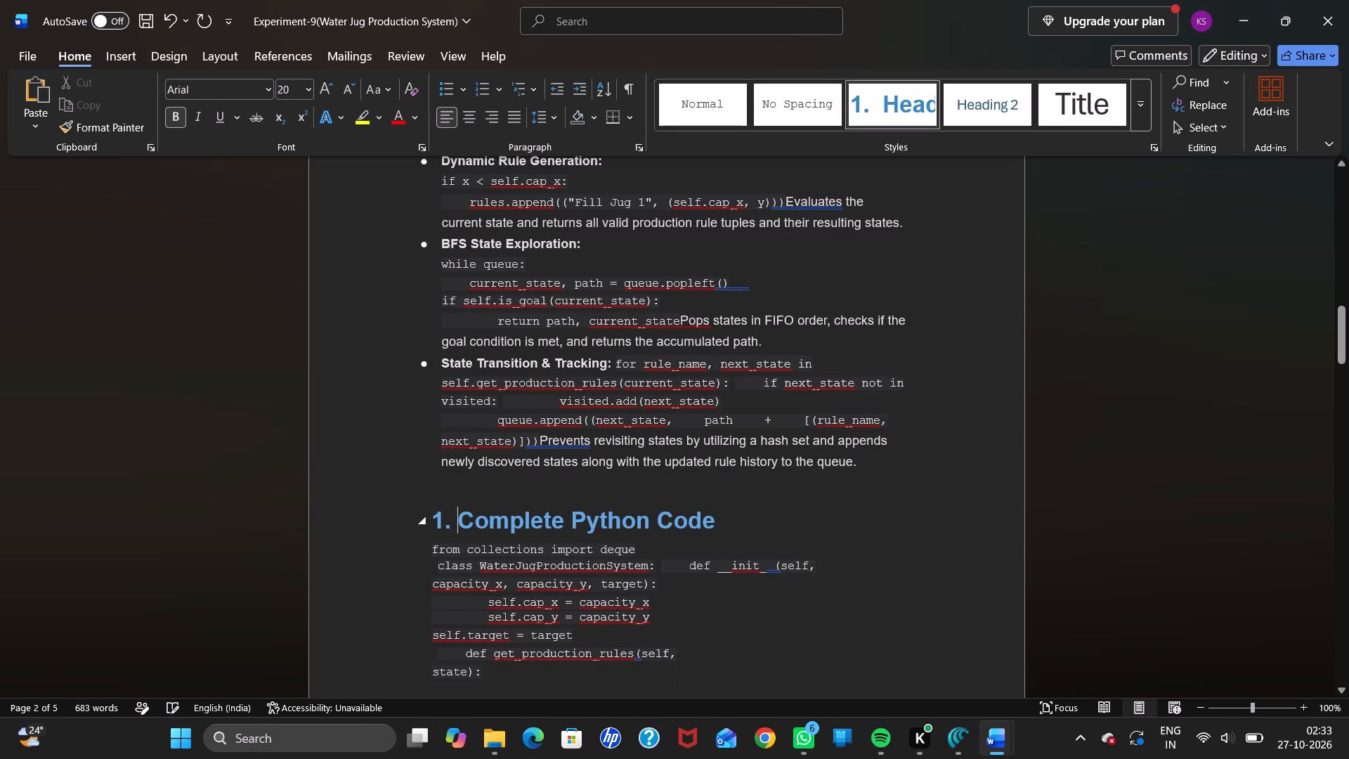
key(BackSpace)
key(BackSpace)
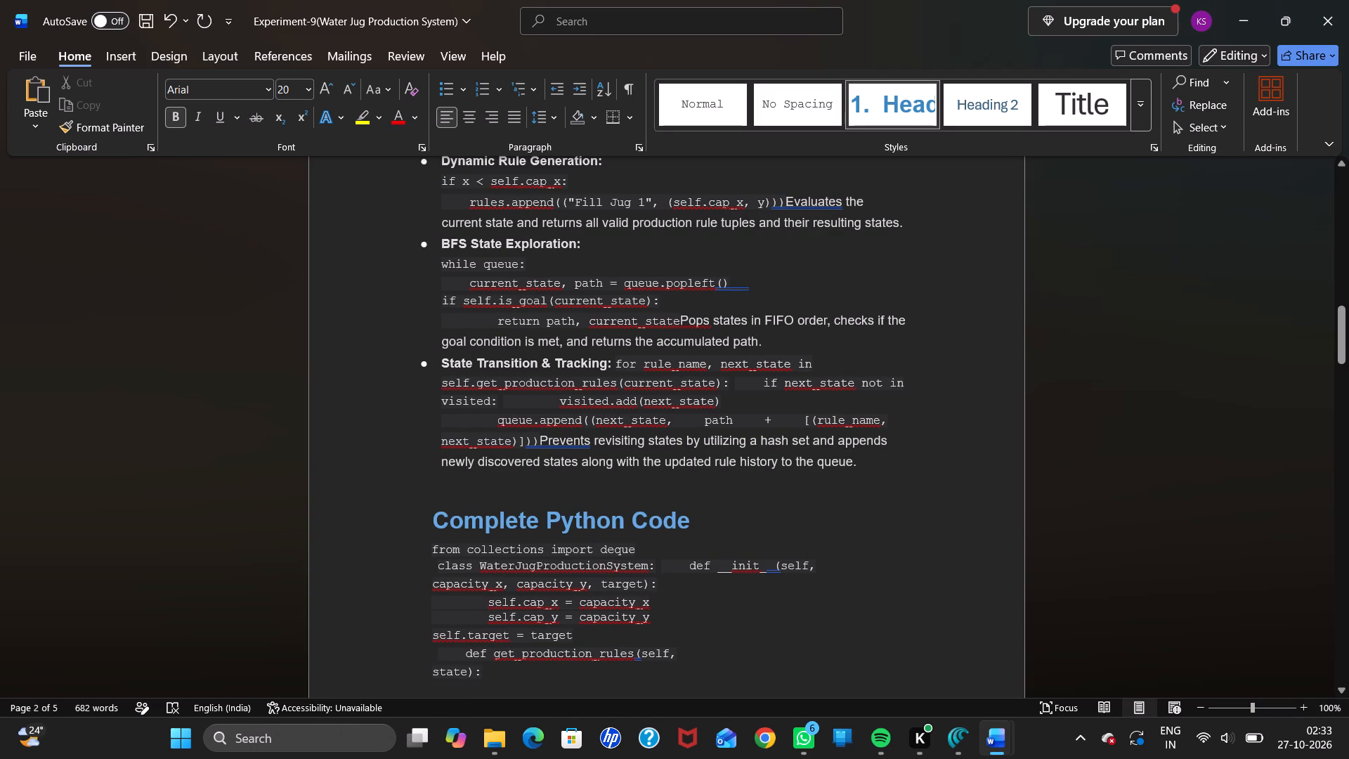
Remove the automatic number and the indent from the "Output" heading above the program output image.
scroll(502, 578, down, 7)
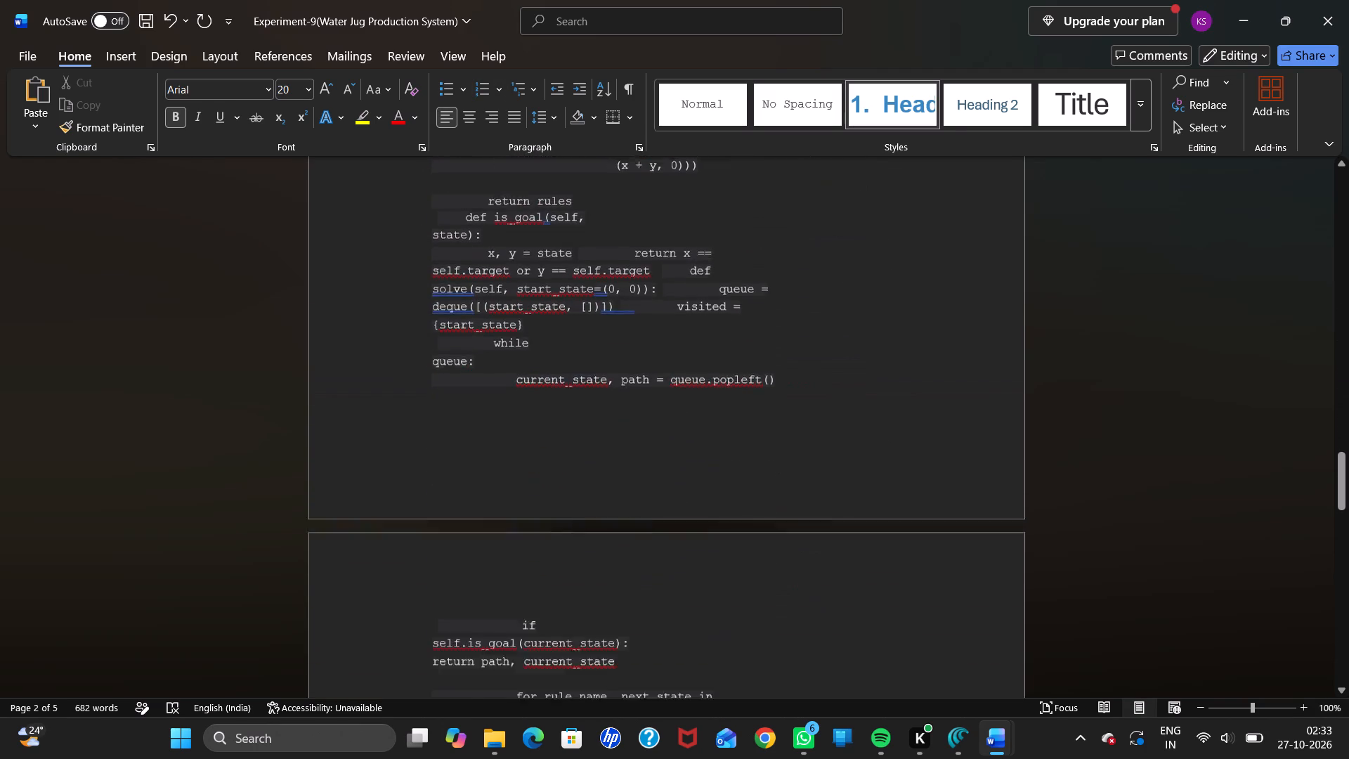
scroll(502, 578, down, 6)
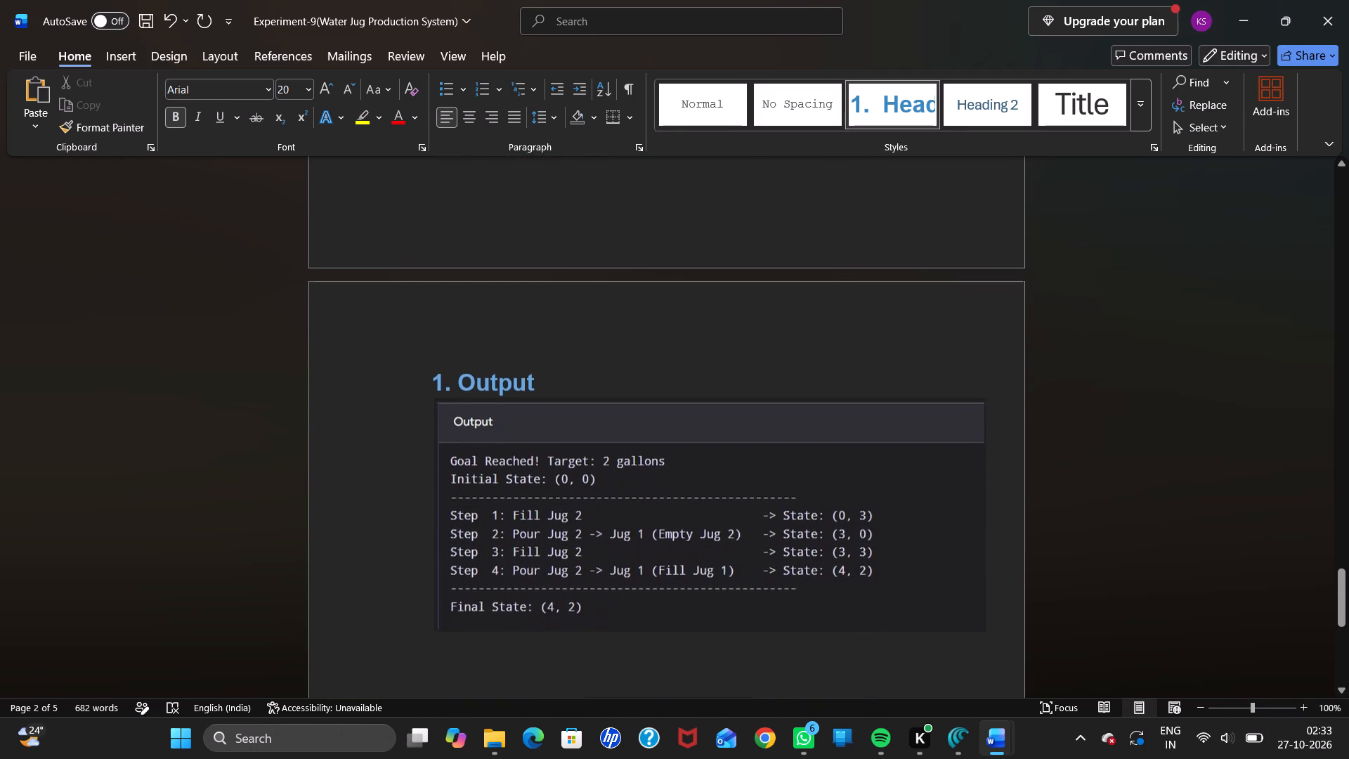
scroll(502, 578, down, 1)
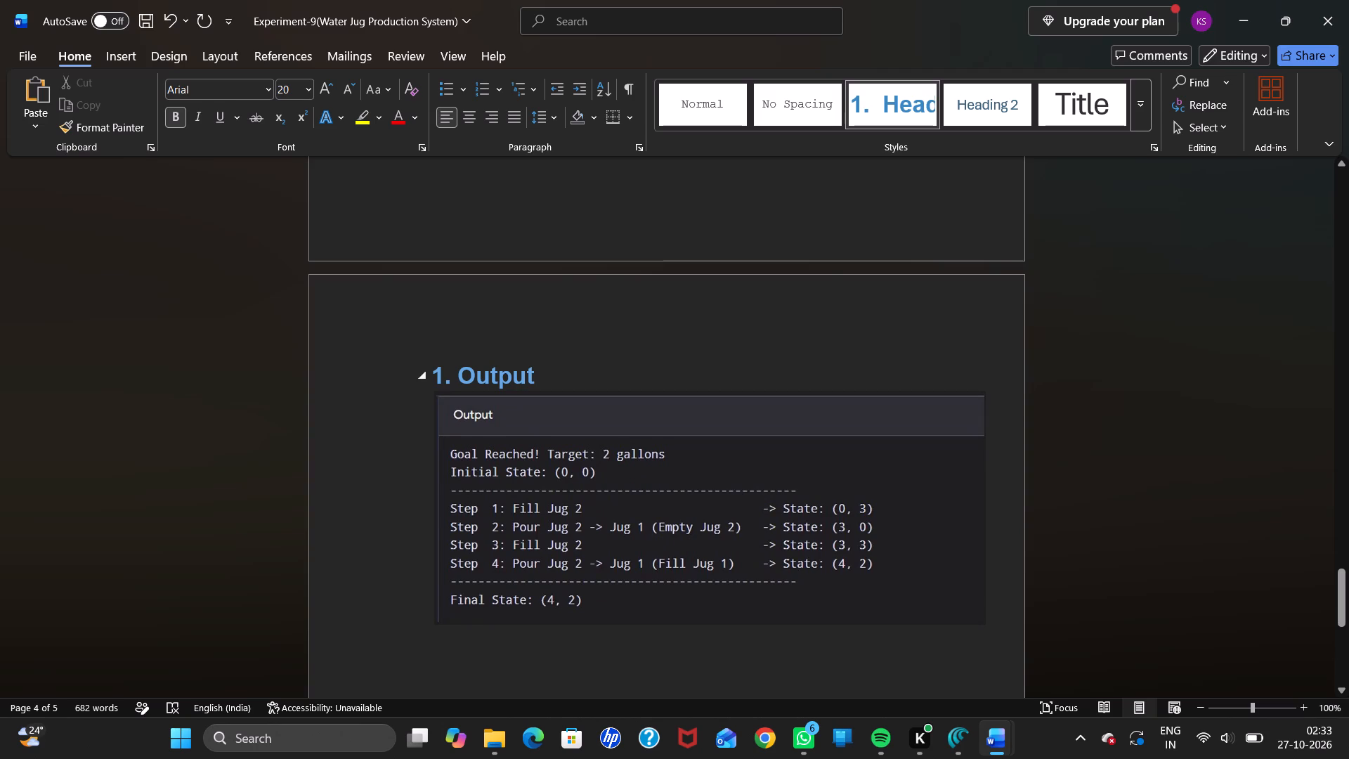
click(449, 372)
key(BackSpace)
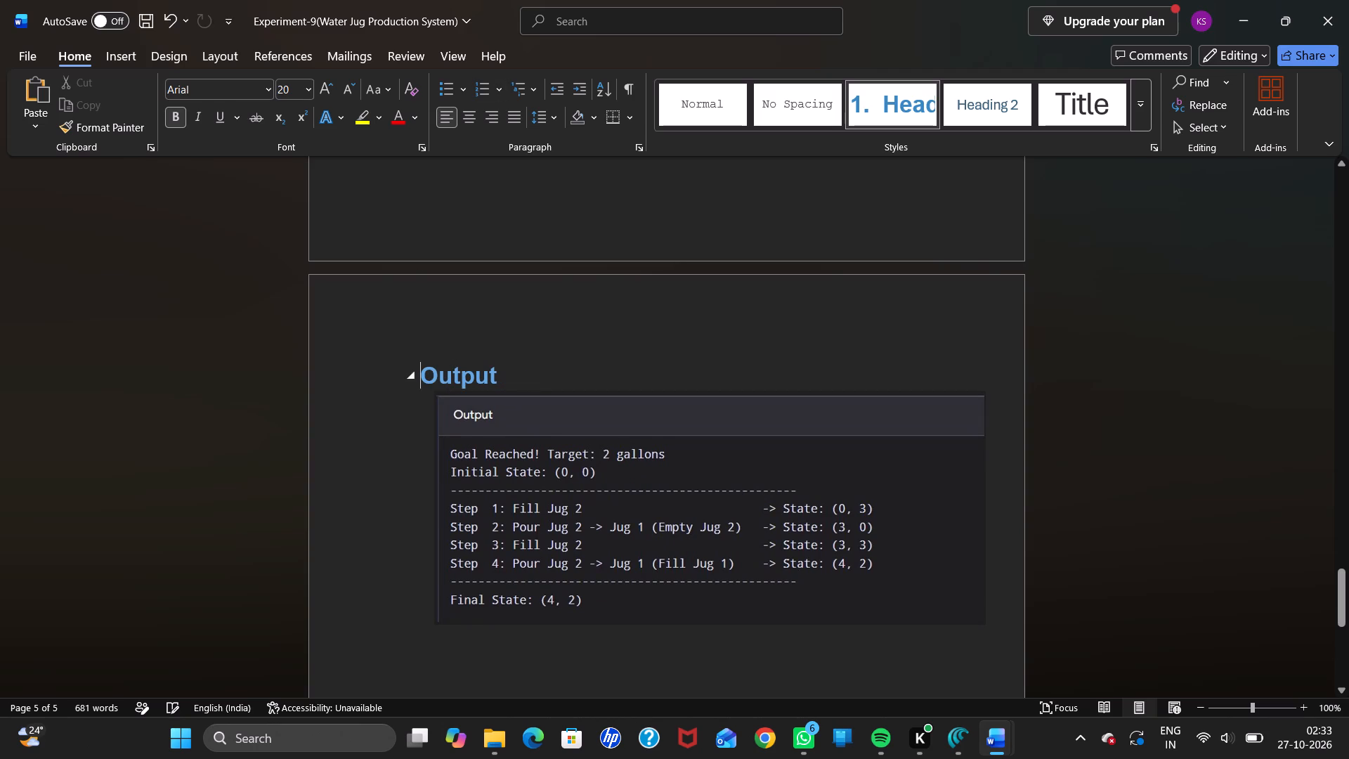
Turn on AutoSave for the Experiment-9 report by uploading it to OneDrive - Personal.
click(1305, 51)
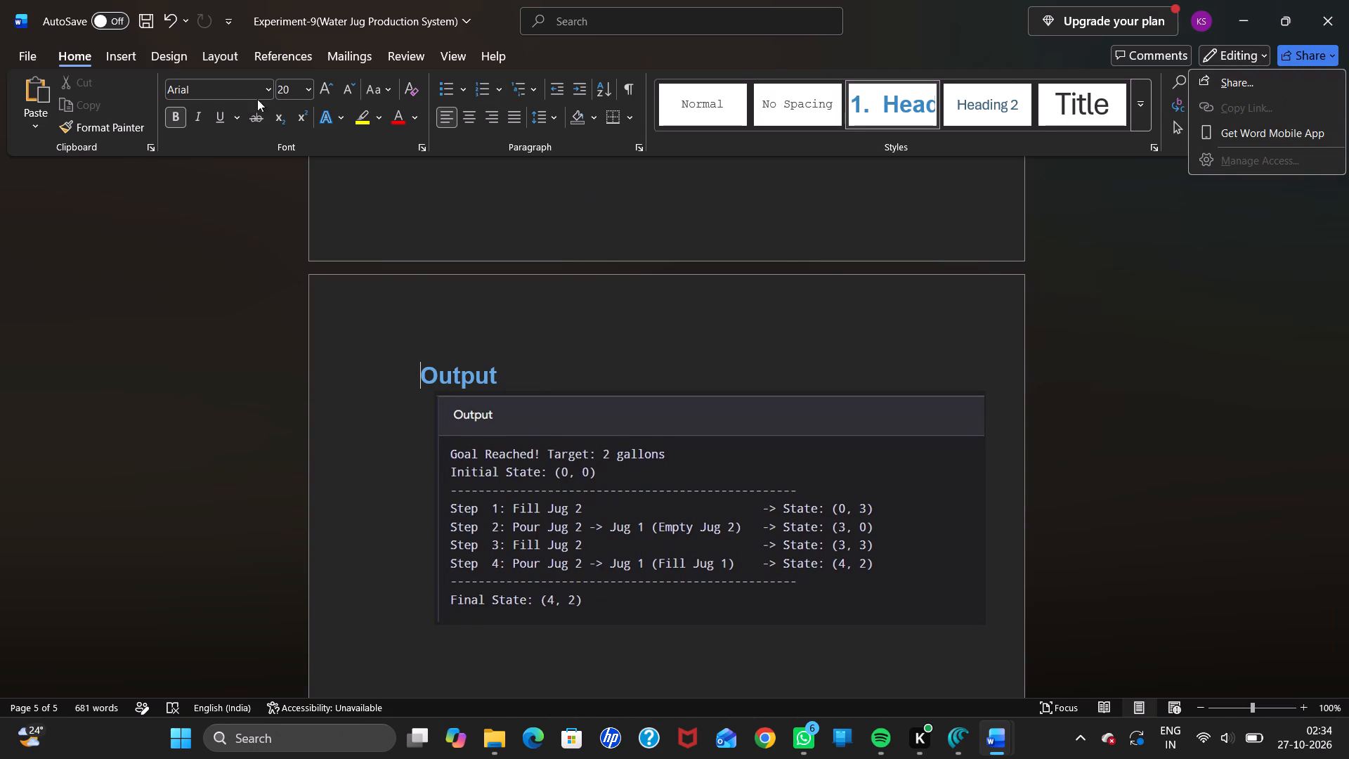
click(119, 25)
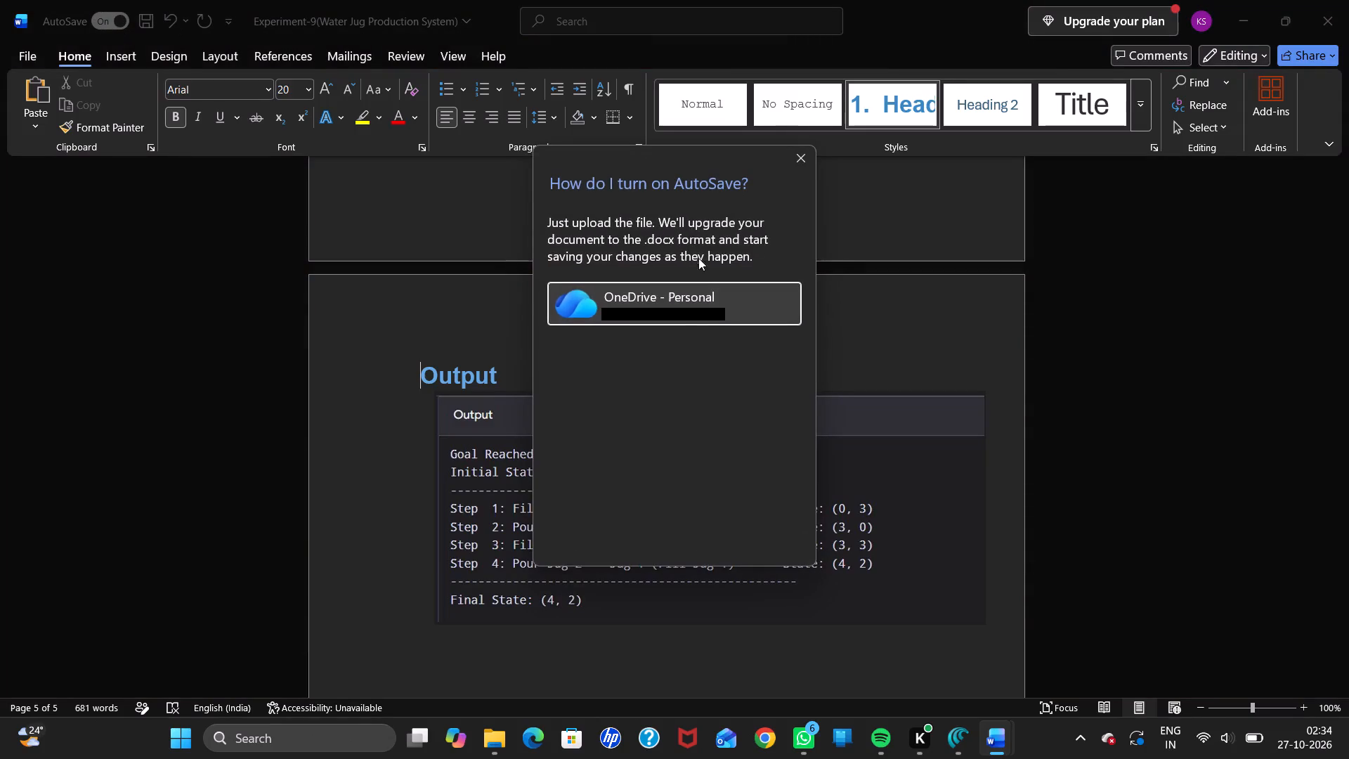
click(709, 294)
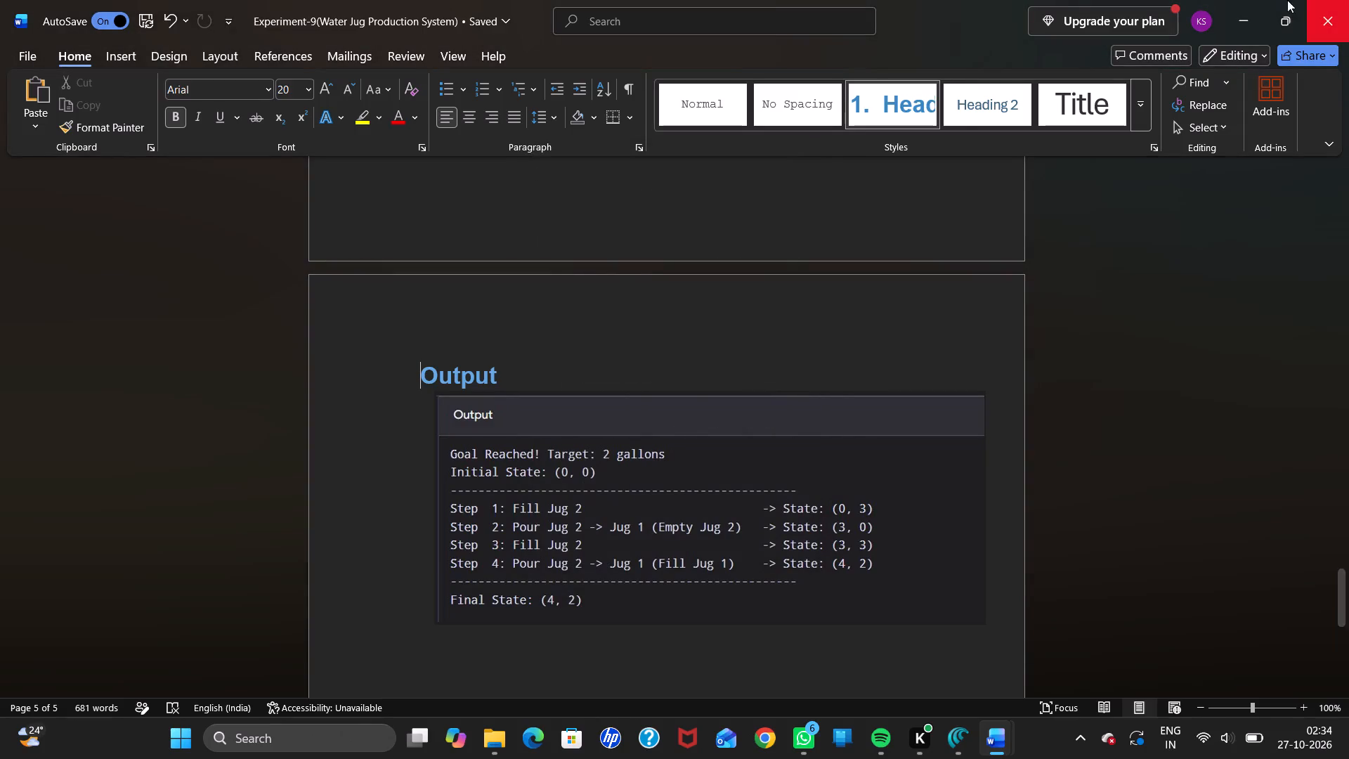
Copy a sharing link to the Experiment-9 report and dismiss the link notice.
click(1308, 48)
click(1266, 108)
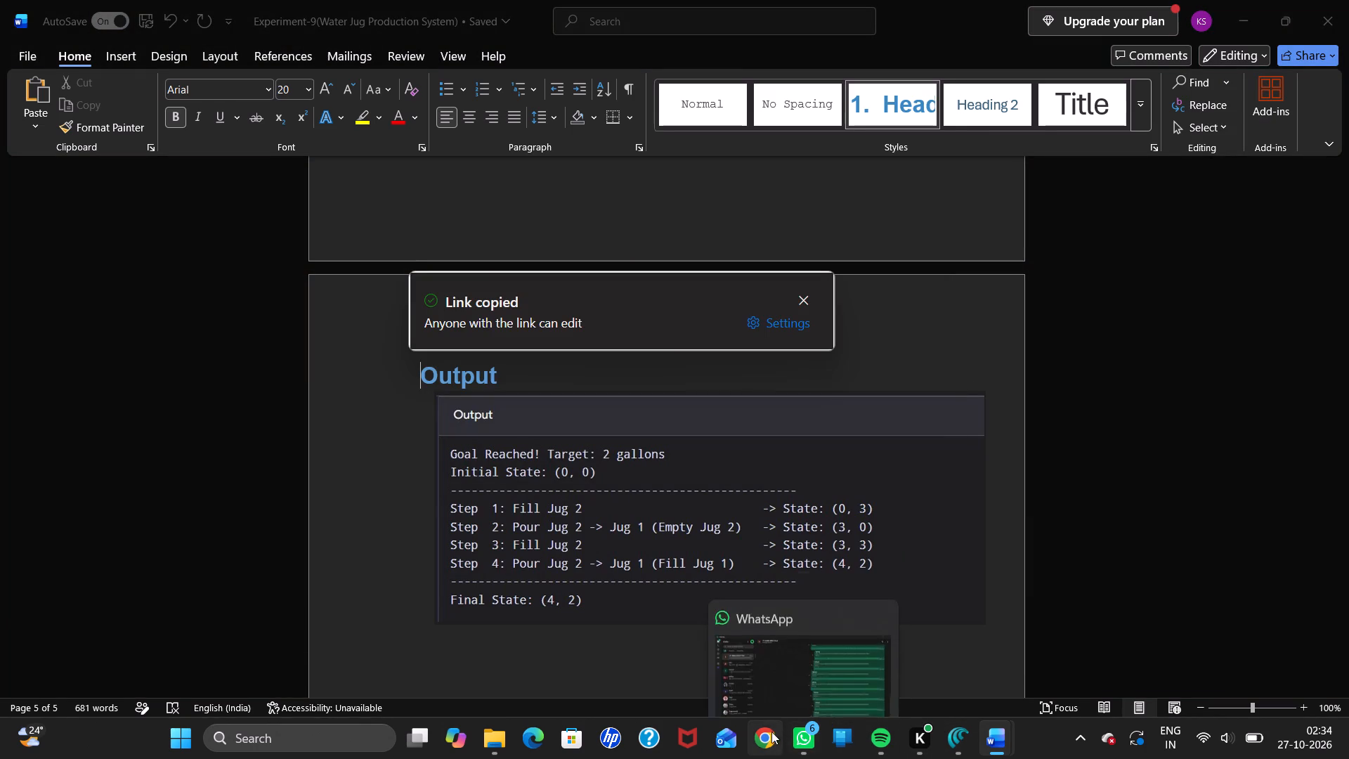
click(875, 342)
click(808, 304)
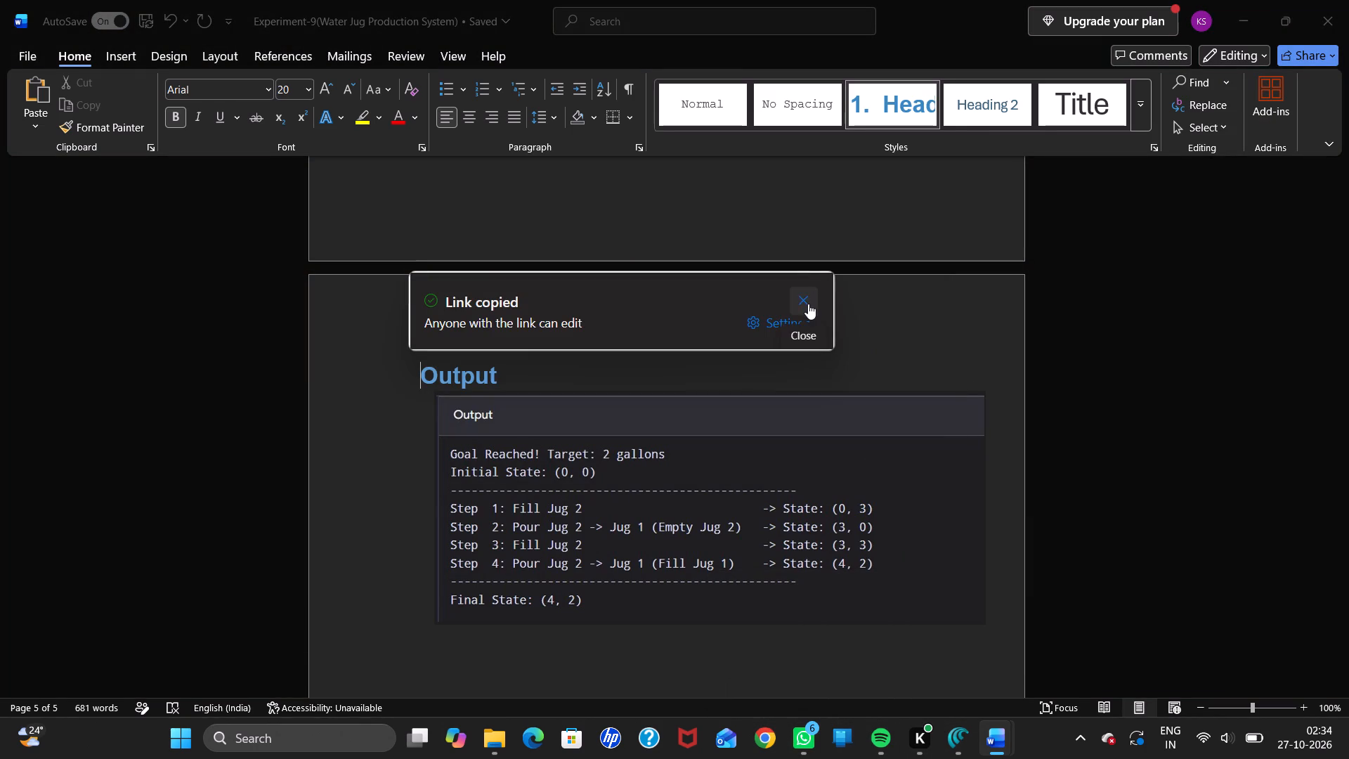
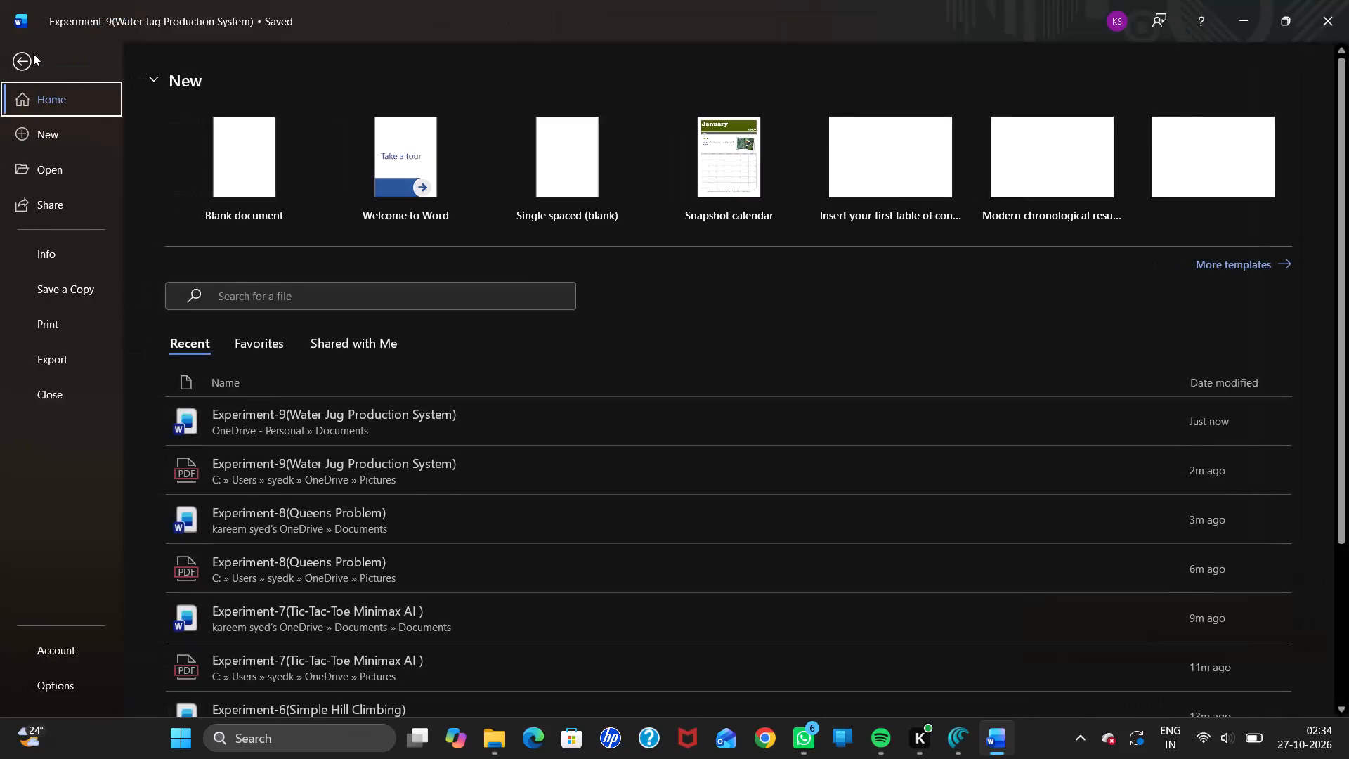
Open the Experiment-10(Vacuum Cleaner) PDF from the recent files for editing.
click(44, 172)
click(247, 403)
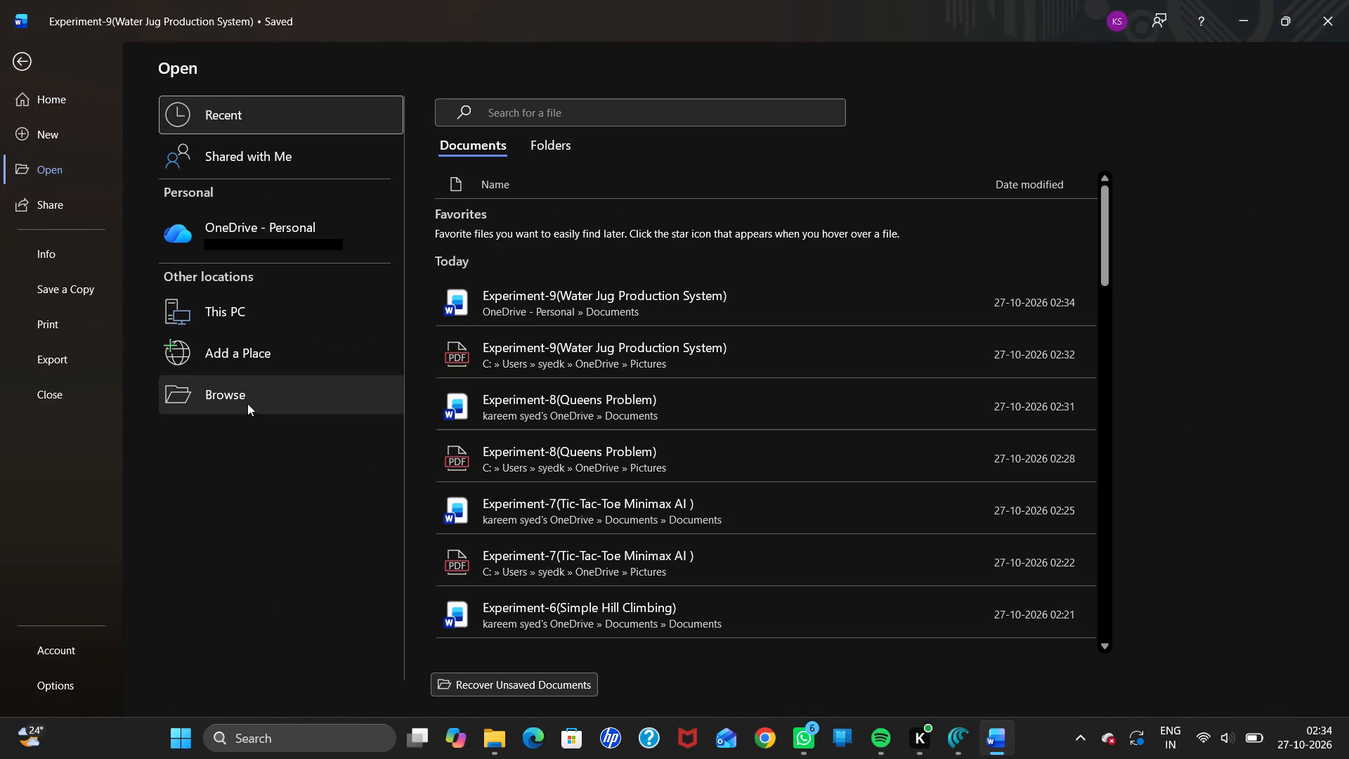
scroll(53, 136, up, 4)
click(69, 122)
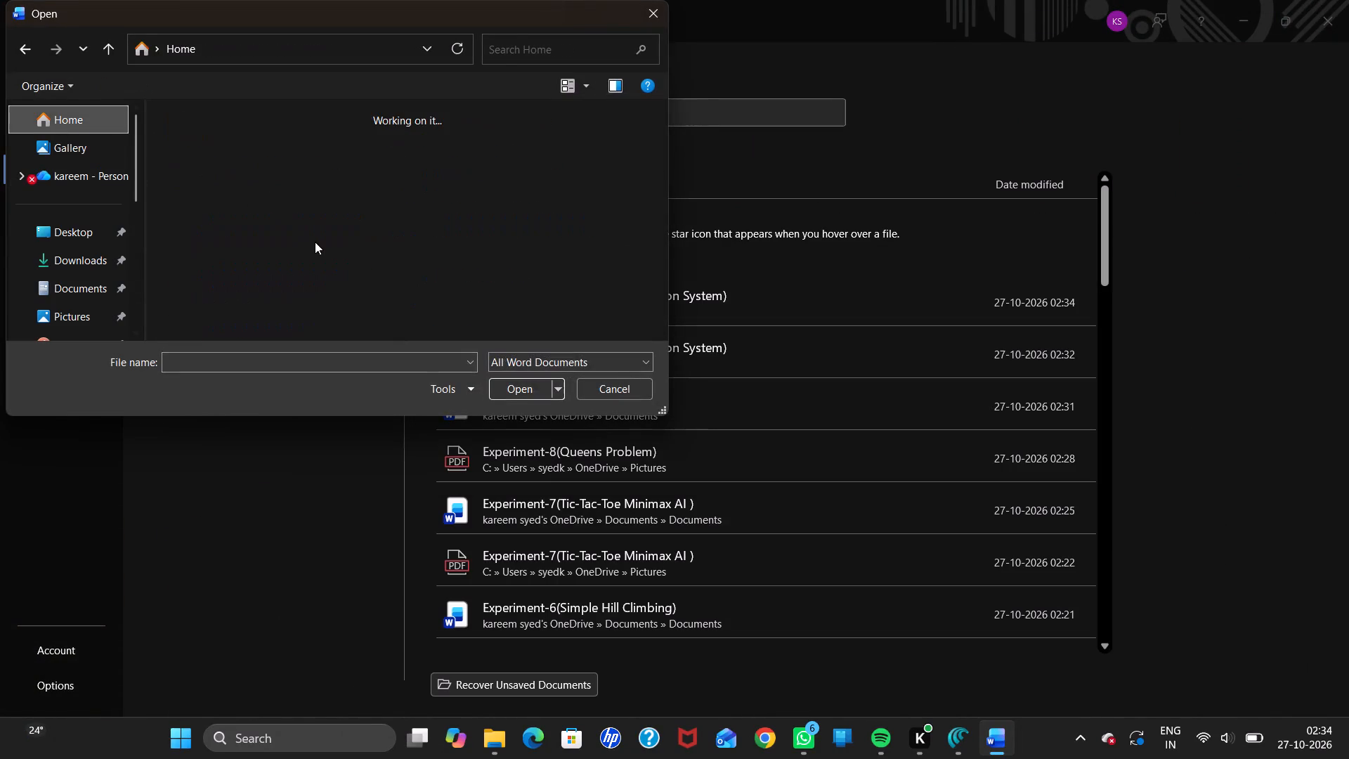
scroll(315, 242, down, 4)
scroll(315, 242, right, 2)
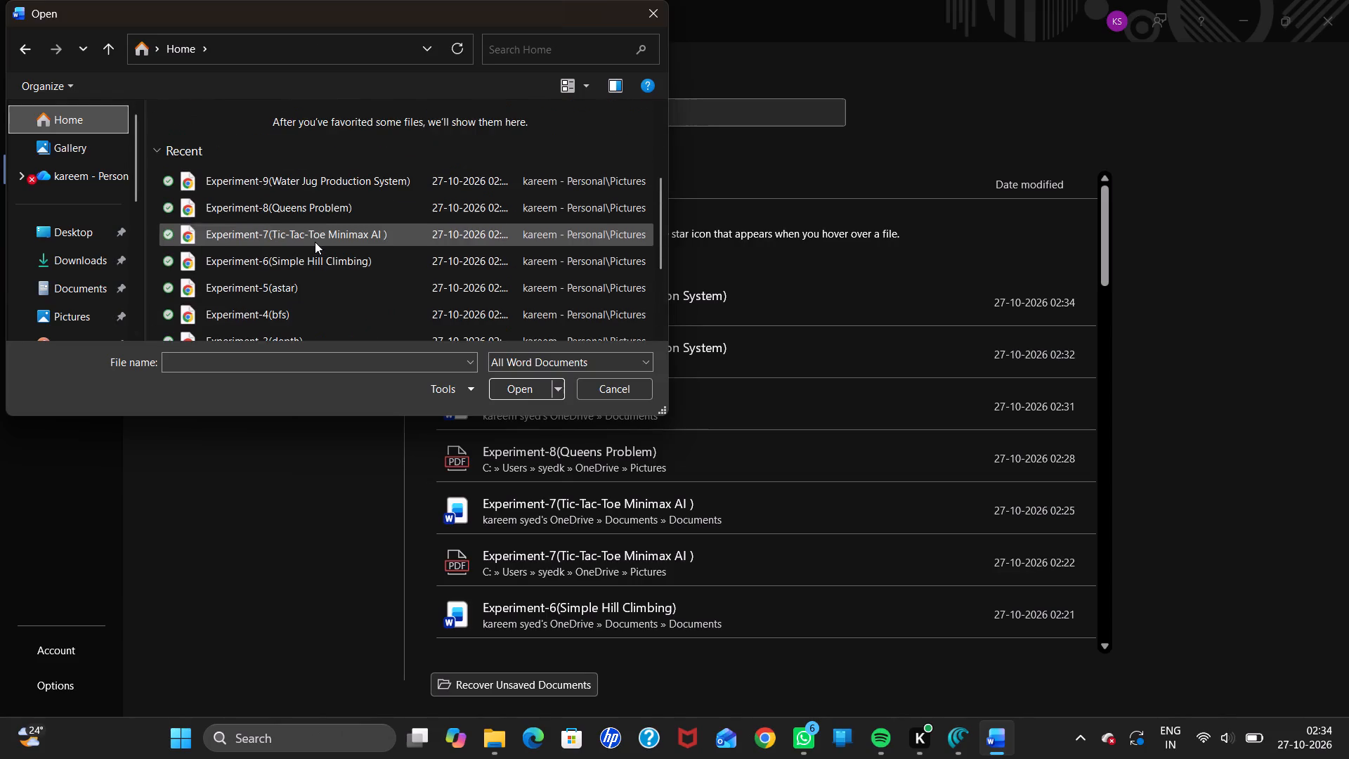
scroll(315, 242, right, 1)
click(318, 257)
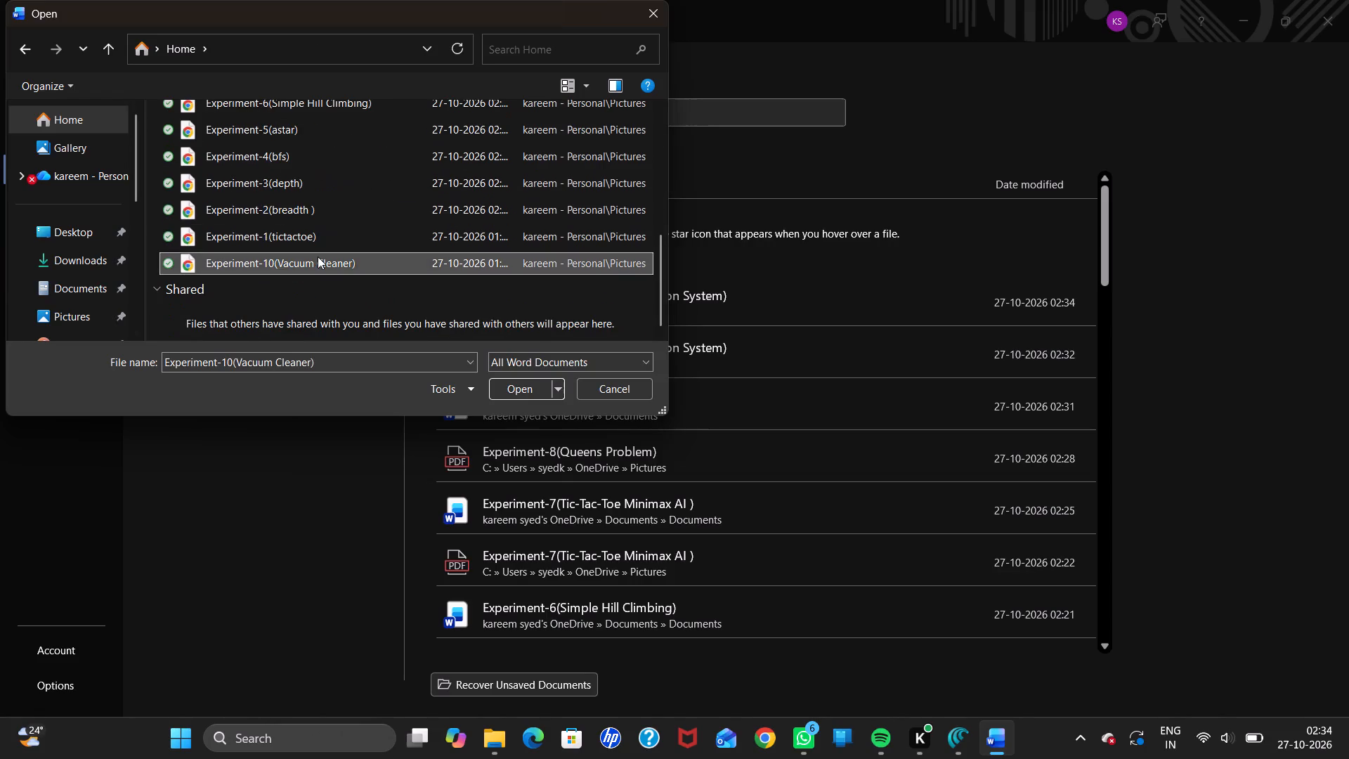
click(512, 382)
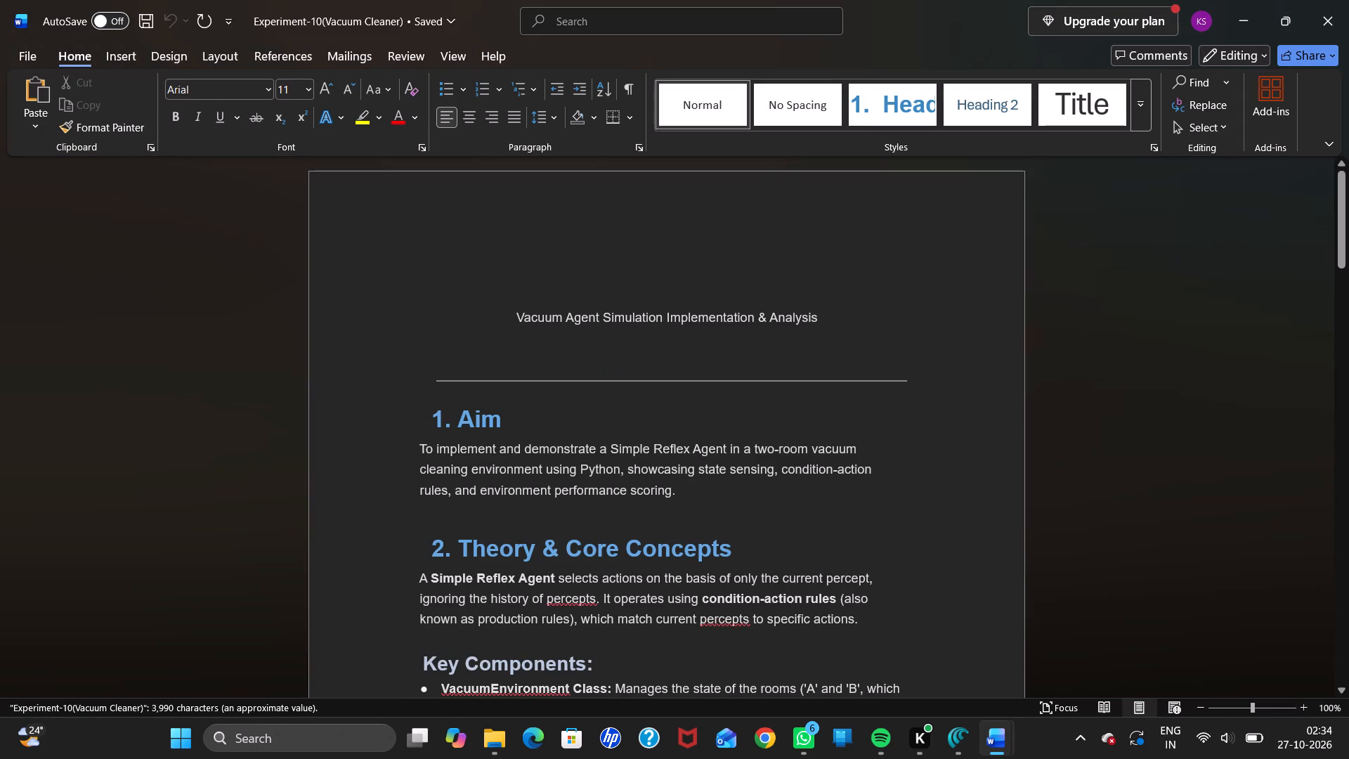
Insert "EXPERIMENT" in capitals directly before the report title "Vacuum Agent Simulation Implementation & Analysis".
click(511, 316)
text(exp)
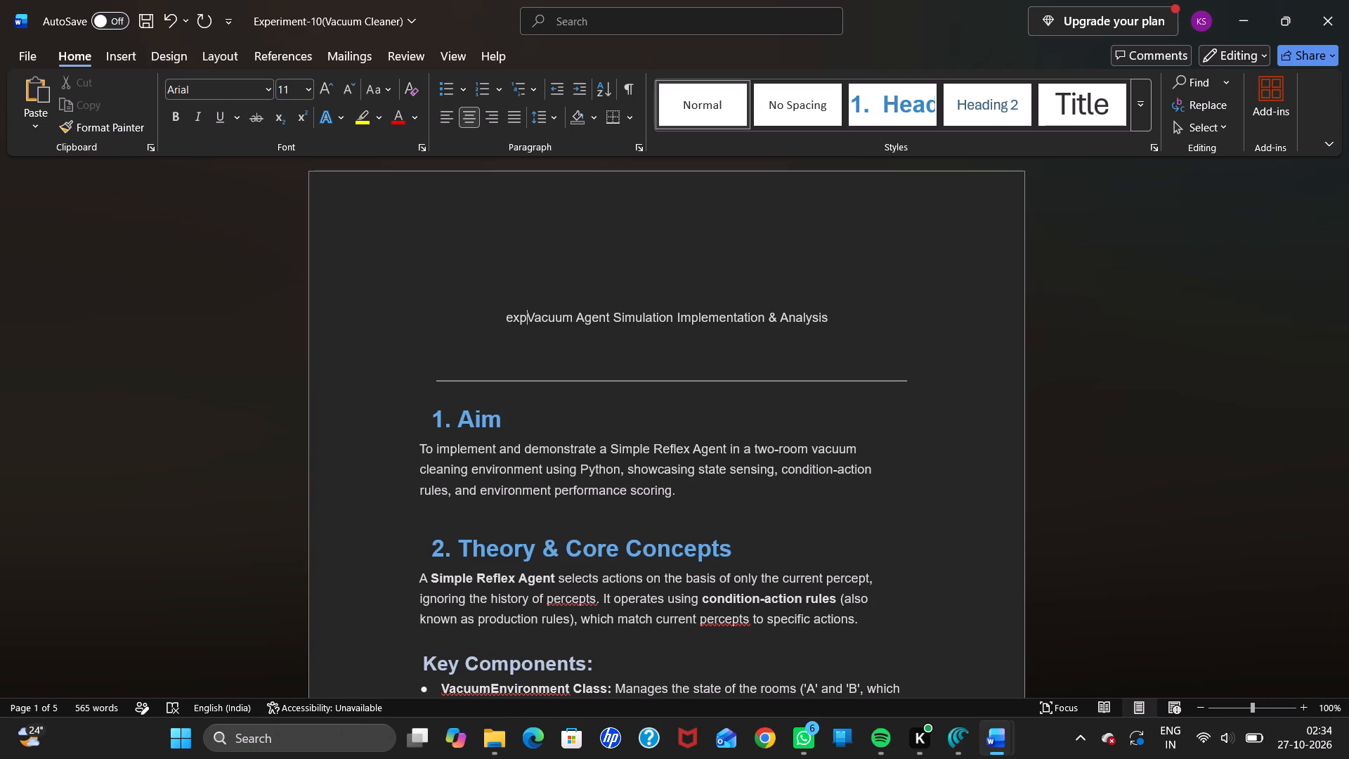
key(BackSpace)
key(BackSpace)
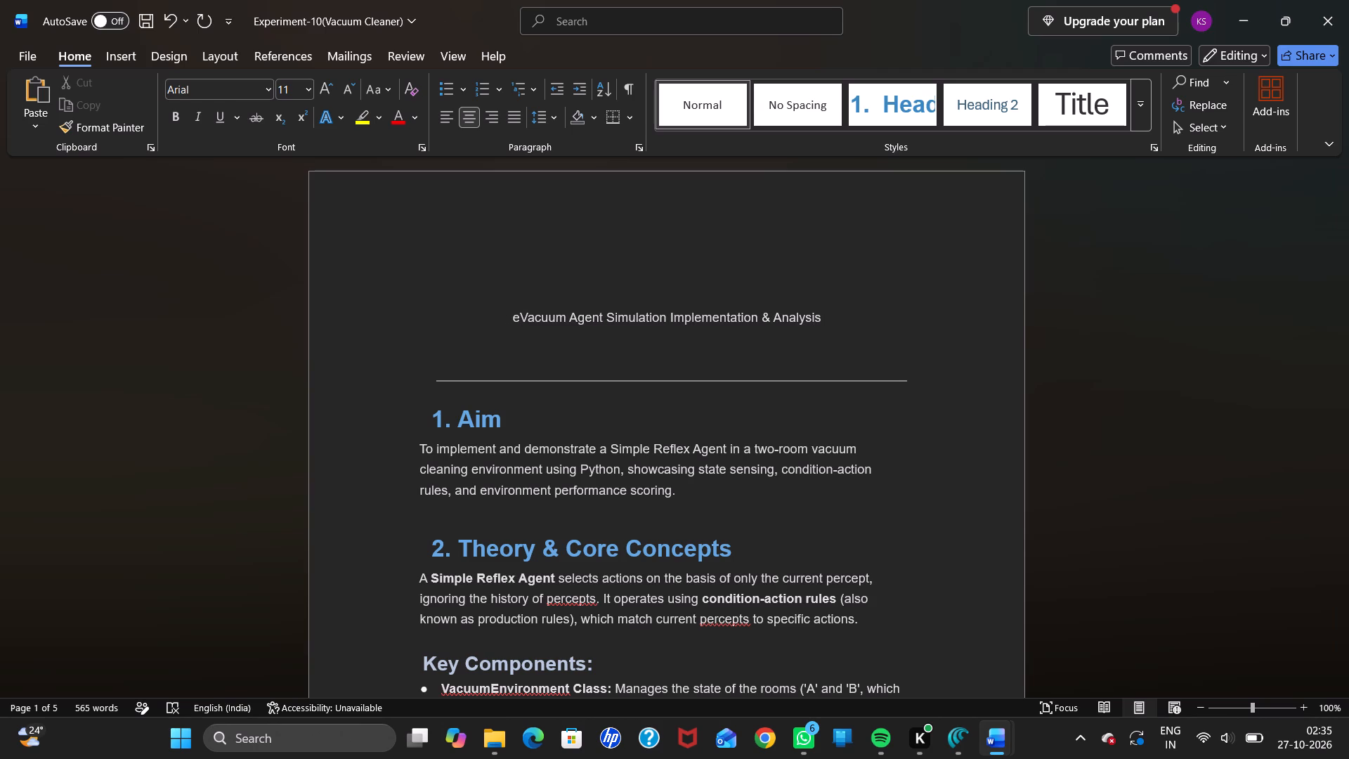
key(BackSpace)
text(EXPE)
text(RI)
text(MENT)
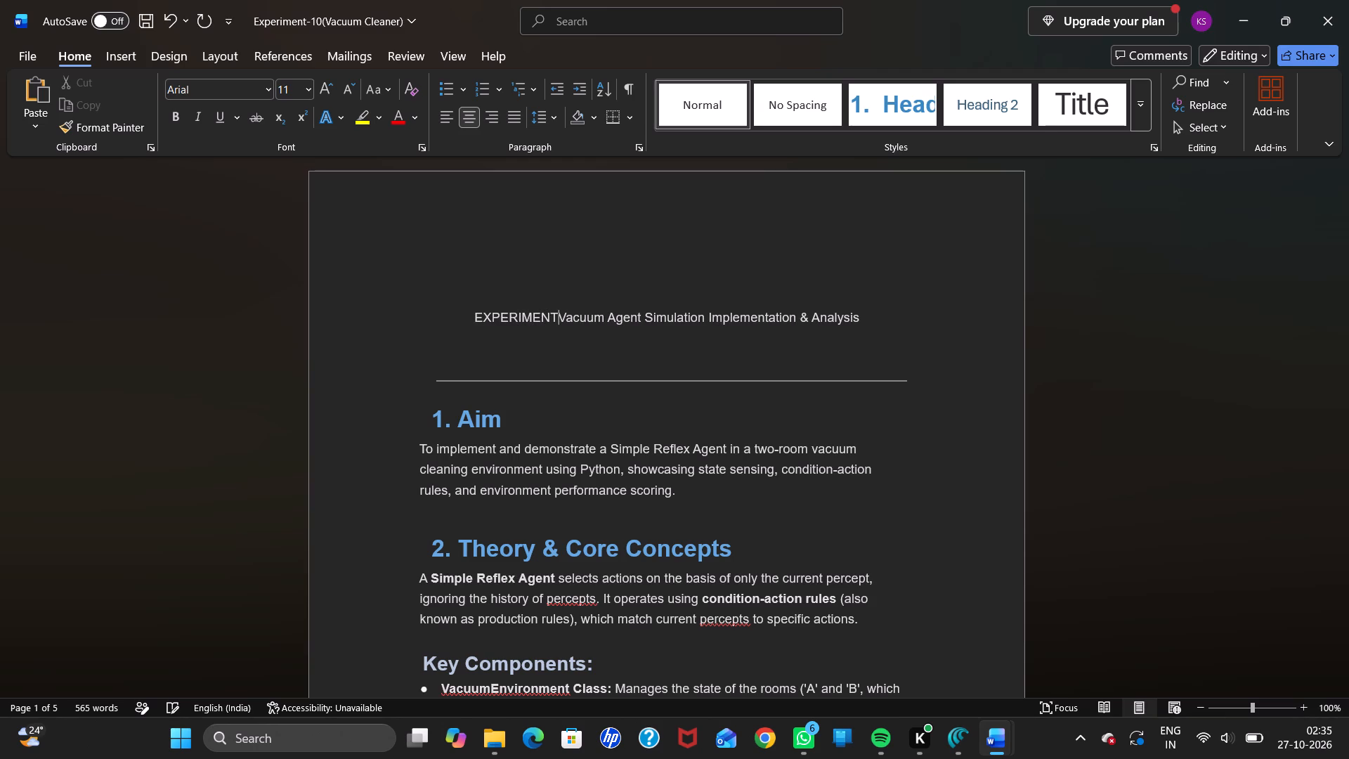
Remove the empty line above the report title and format the title with the Title style.
click(1069, 100)
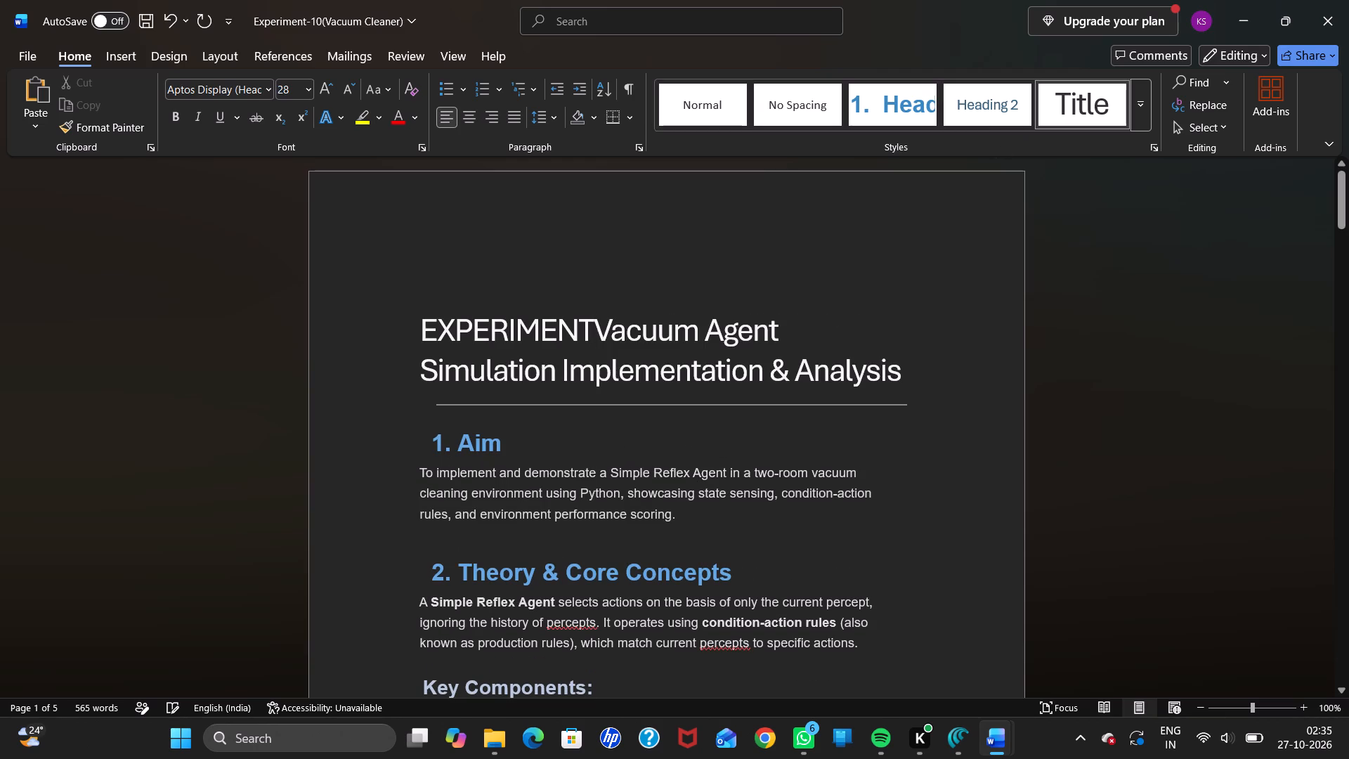
key(Left)
key(Left)
key(Left)
key(Left)
key(Left)
key(Left)
key(Left)
key(Left)
key(Left)
key(Left)
key(Left)
key(Down)
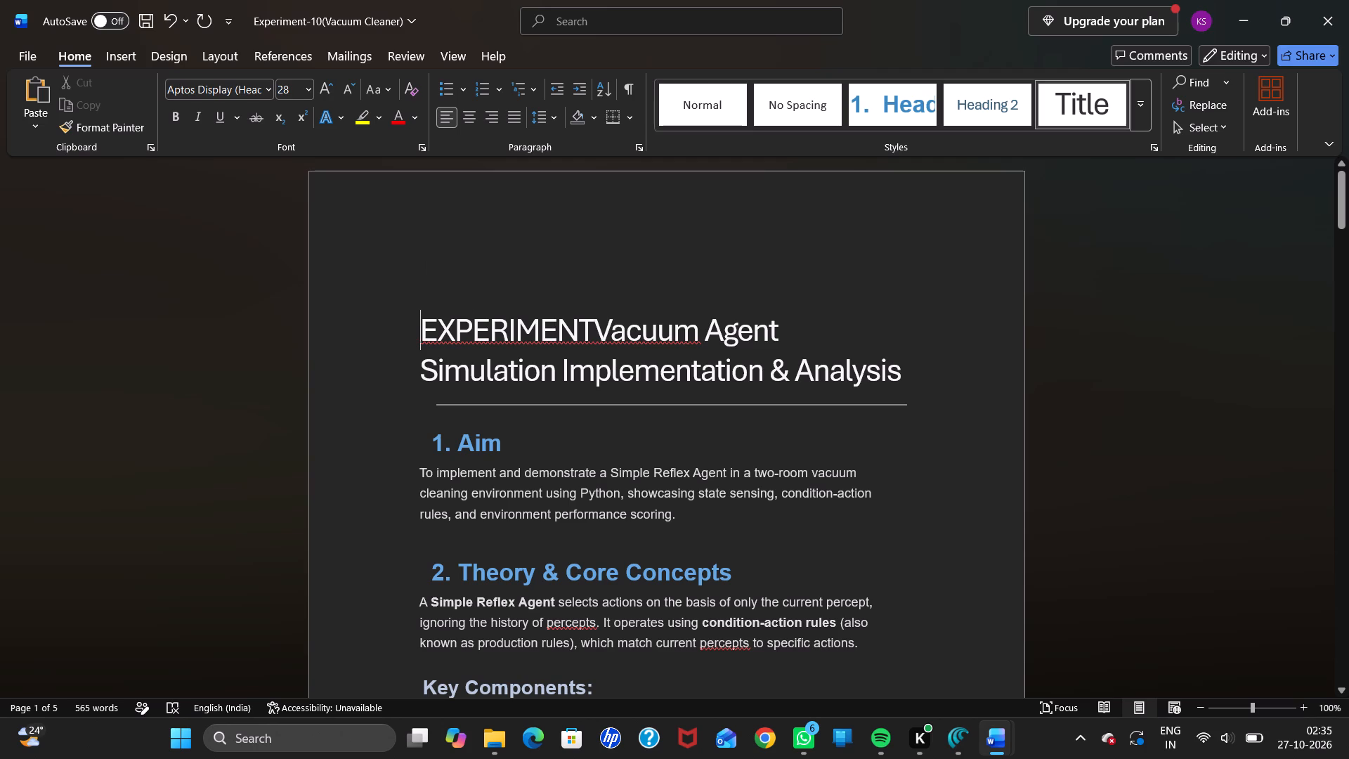
key(BackSpace)
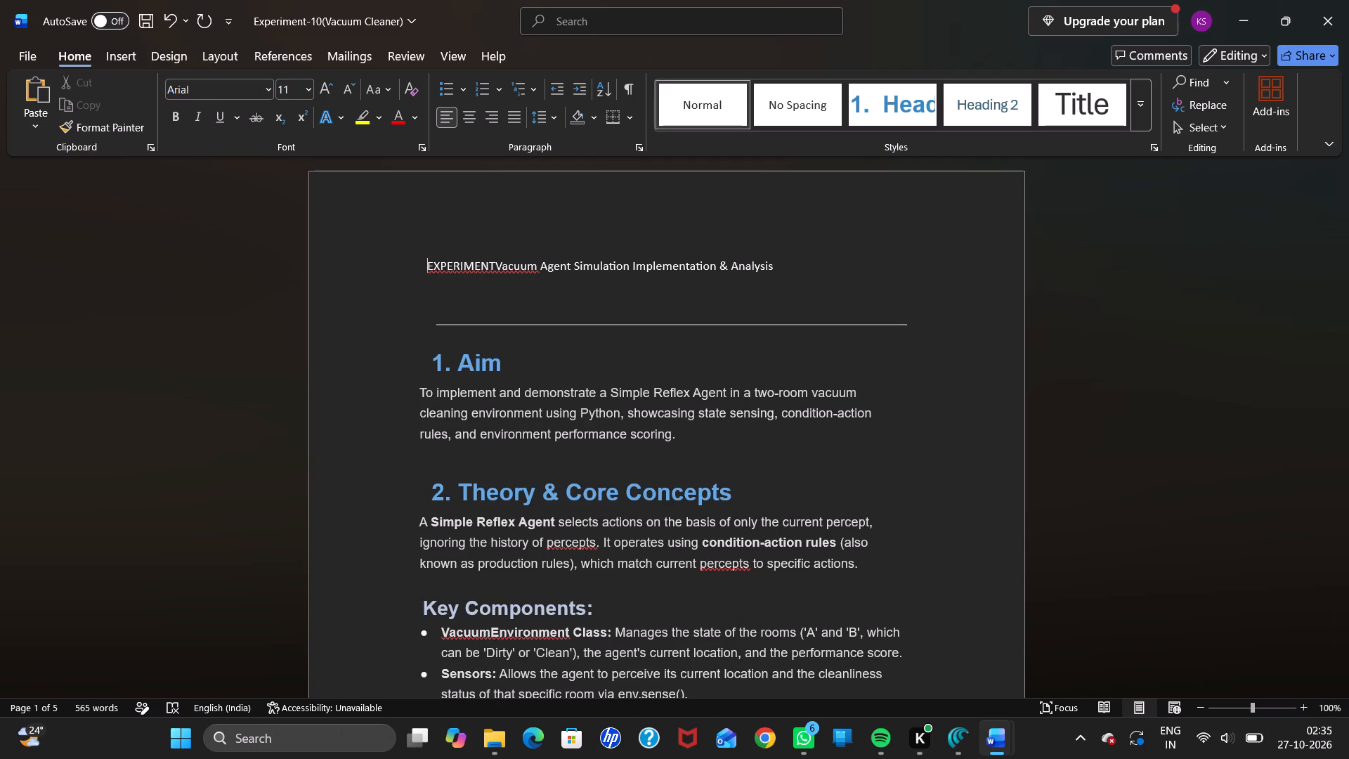
click(1052, 93)
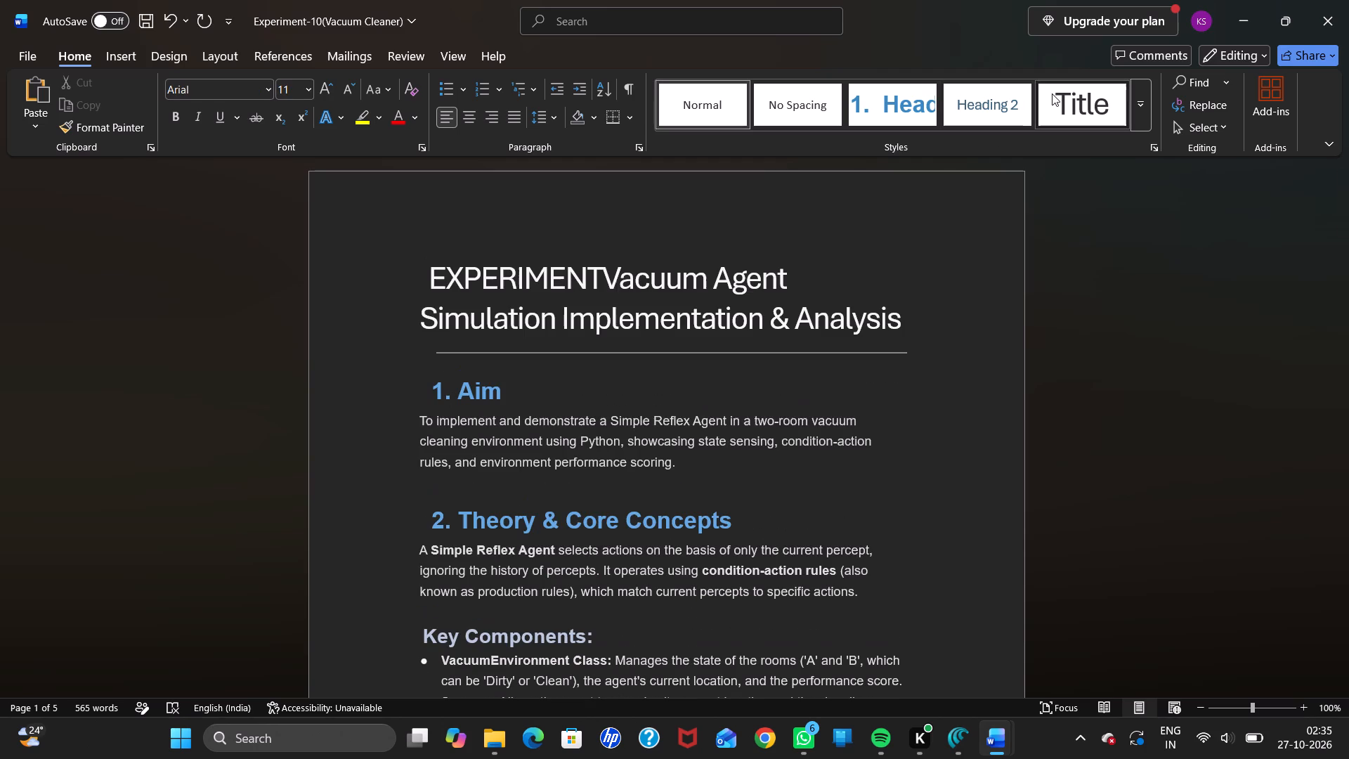
Add "-10:" after "EXPERIMENT" and move the rest of the title onto its own line.
click(605, 280)
text(-10)
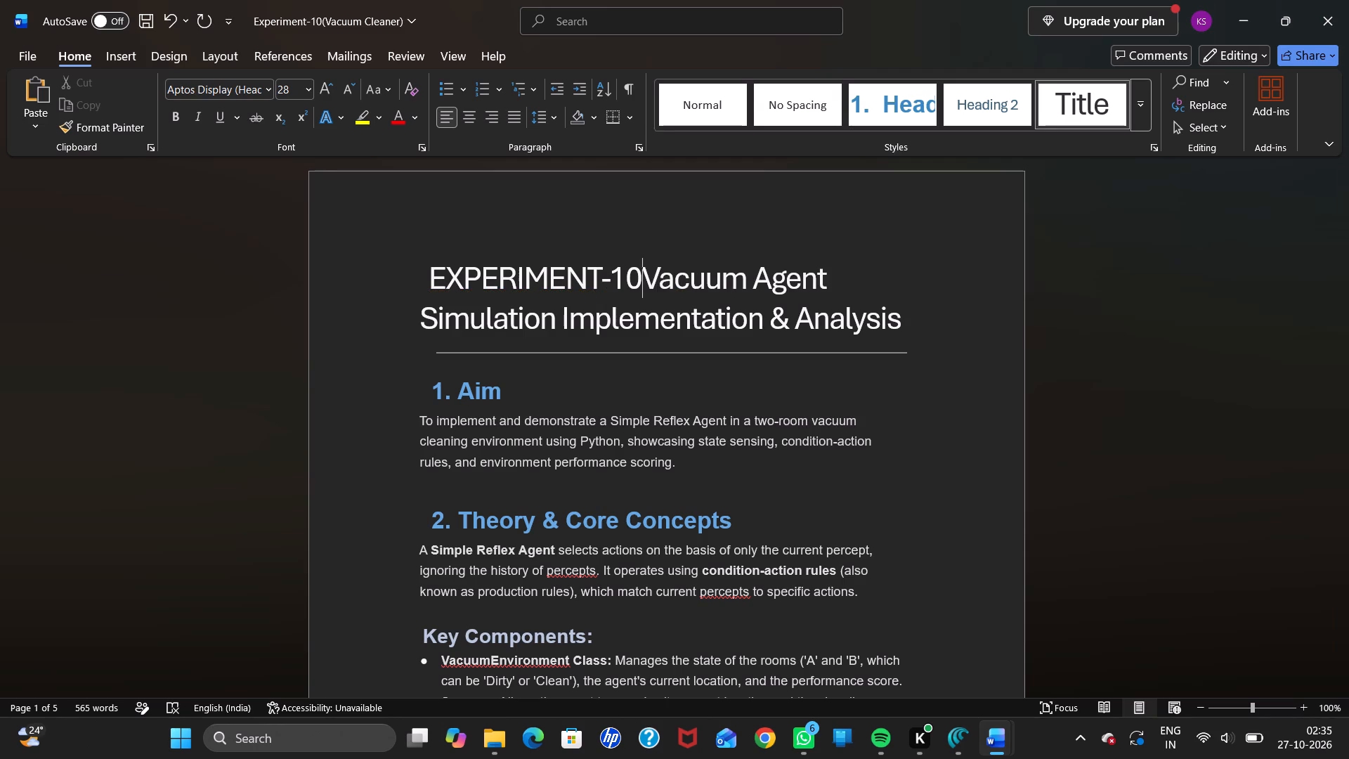
key(shift+colon)
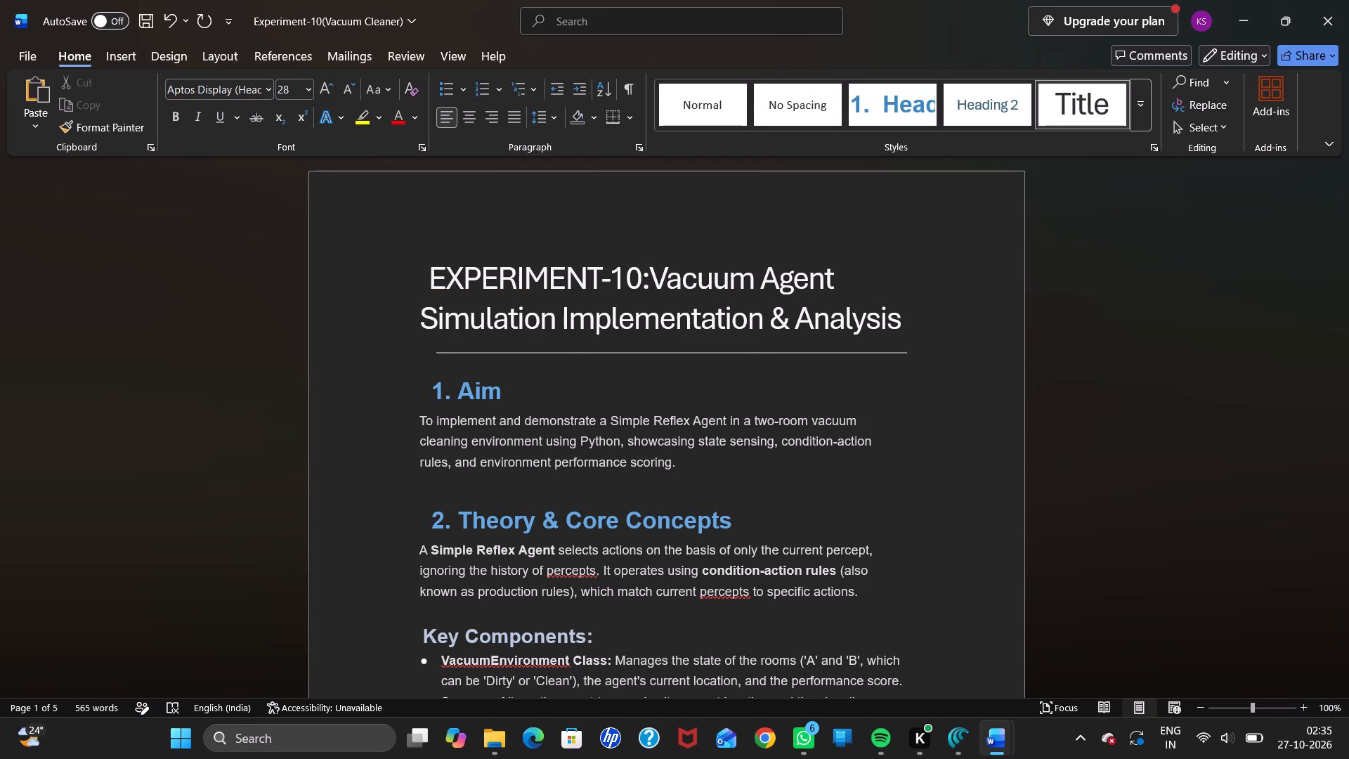
key(Return)
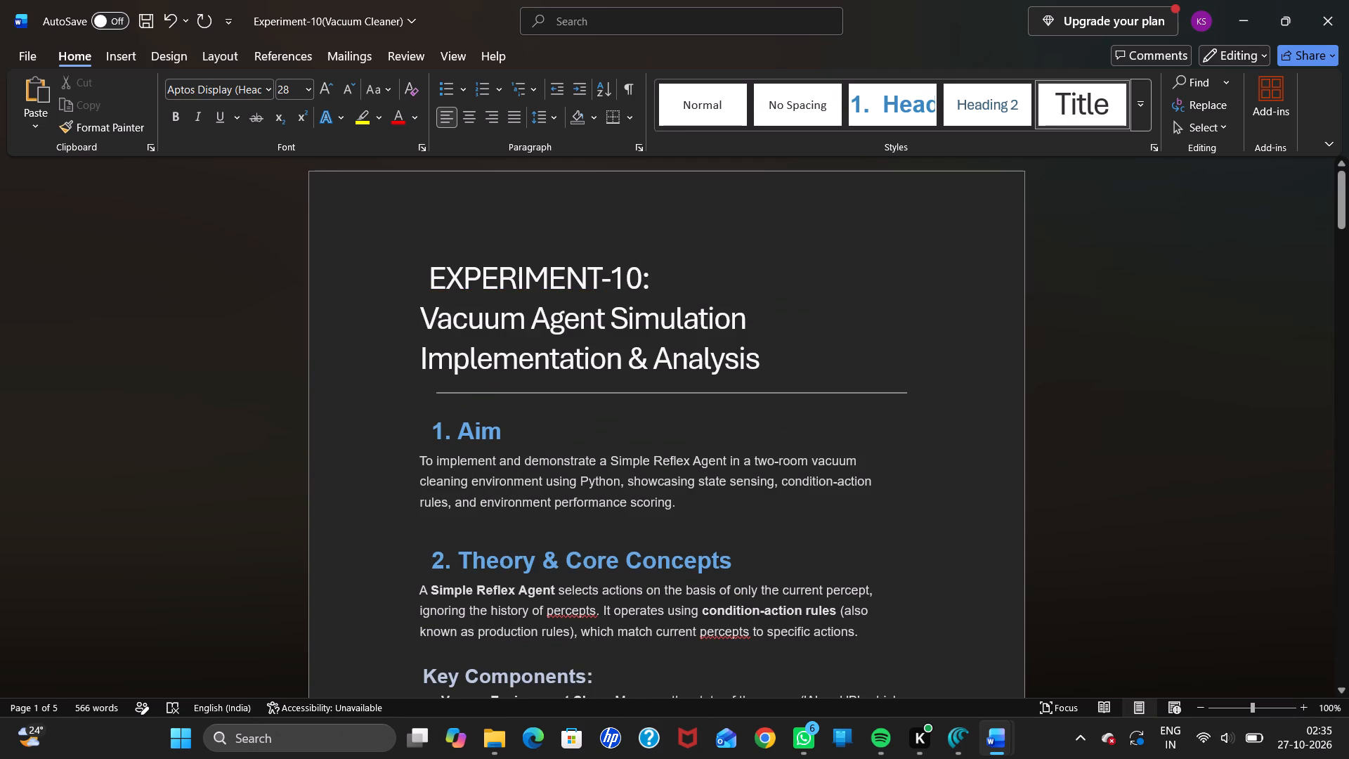
Delete "Agent Simulation Implementation & Analysis" from the second title line, keeping only "Vacuum".
drag(536, 304, 736, 372)
key(BackSpace)
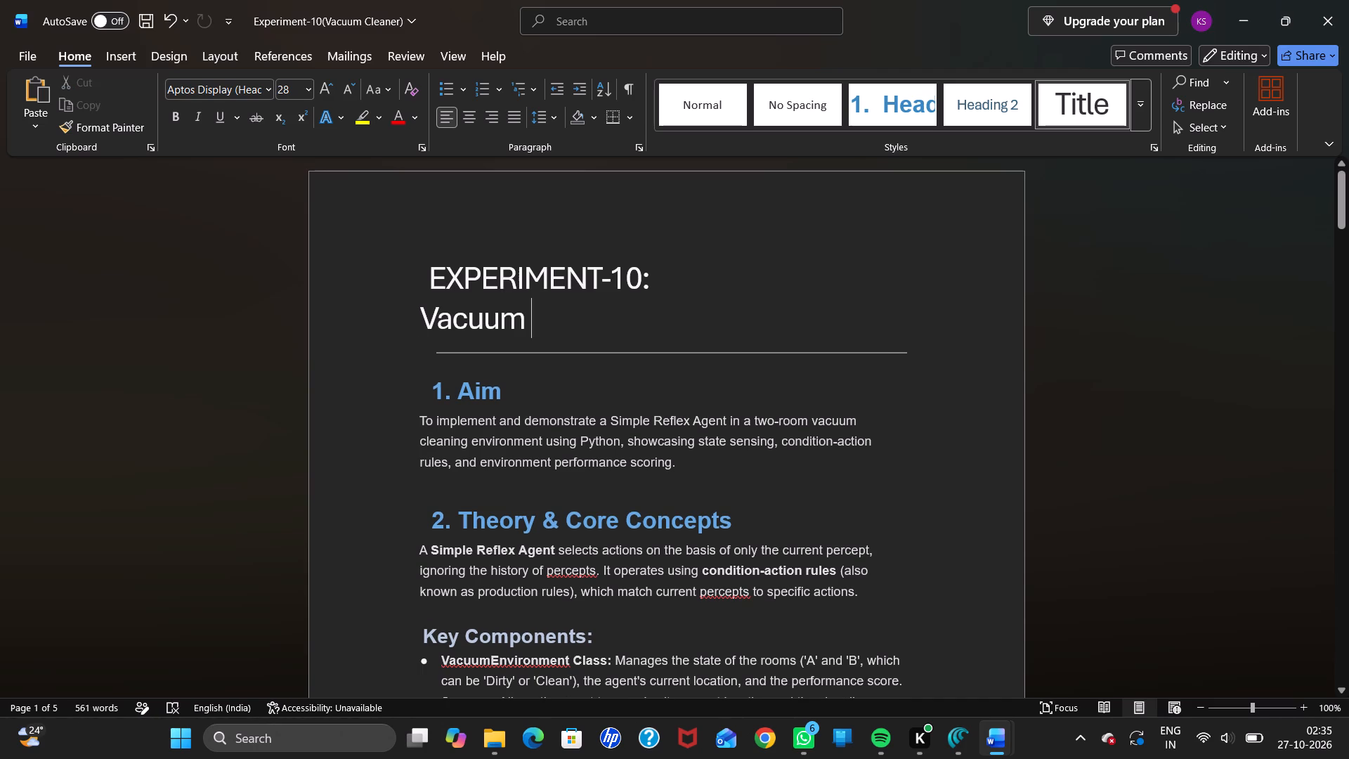
Indent the "Vacuum" title line with spaces so it starts beneath the end of "EXPERIMENT".
click(421, 316)
key(space)
key(space)
key(space)
key(space)
key(space)
key(space)
key(space)
key(space)
key(space)
key(space)
key(space)
key(space)
key(space)
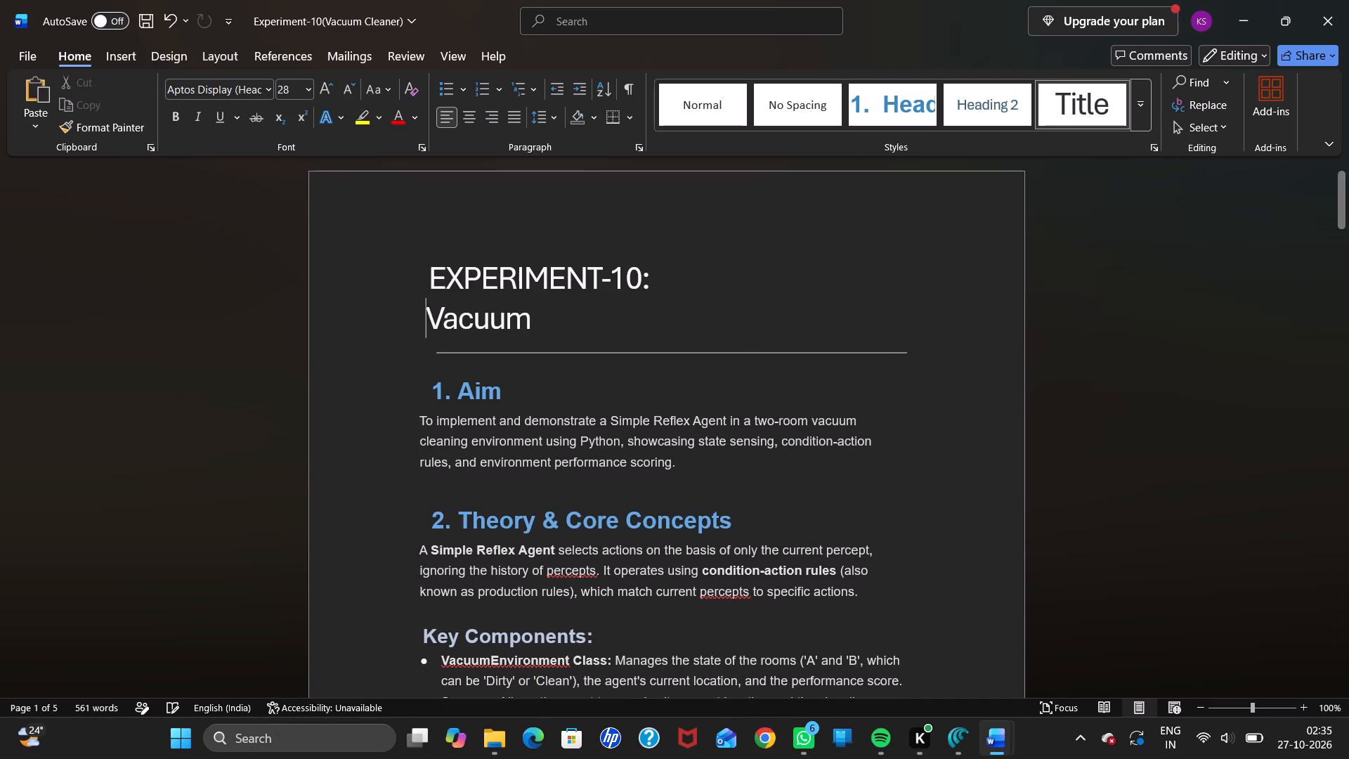
key(space)
key(space)
key(space)
key(space)
key(space)
key(space)
key(space)
key(space)
key(space)
key(space)
key(space)
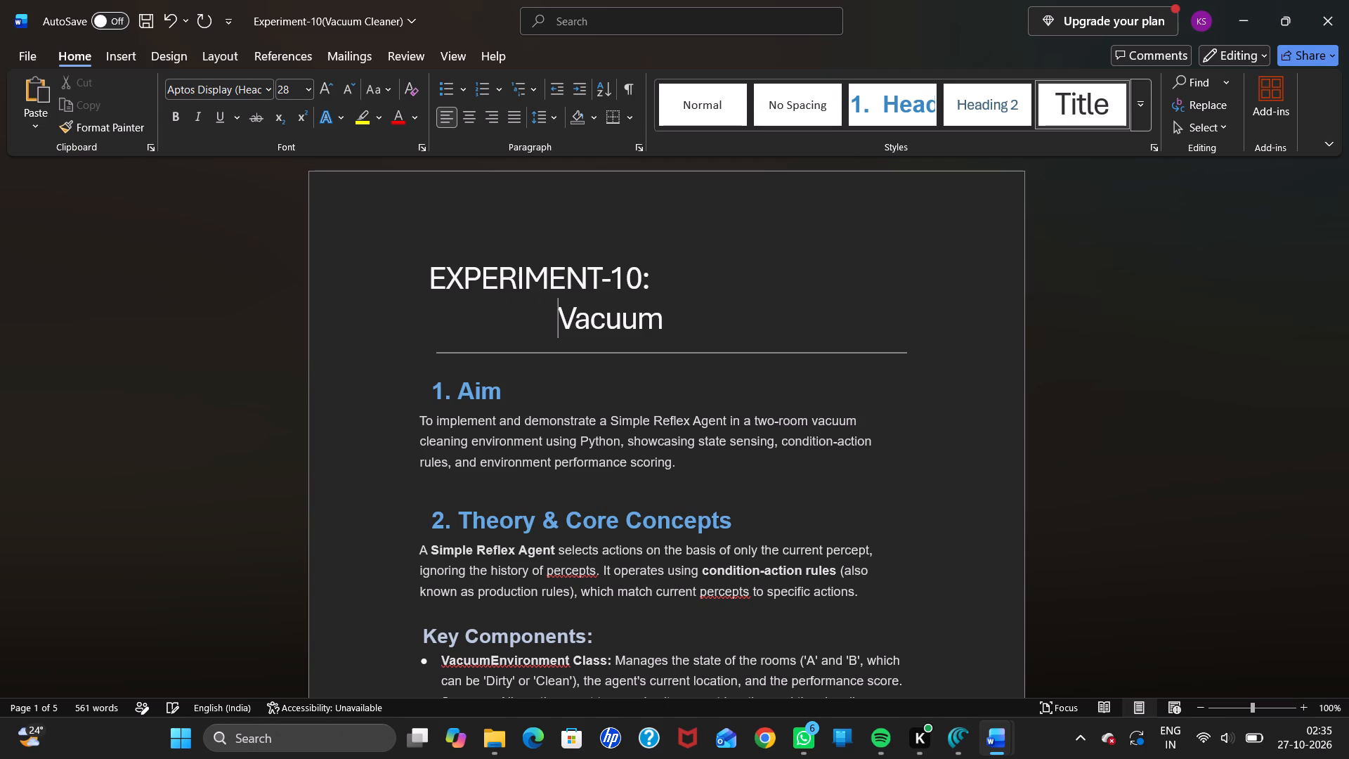
key(space)
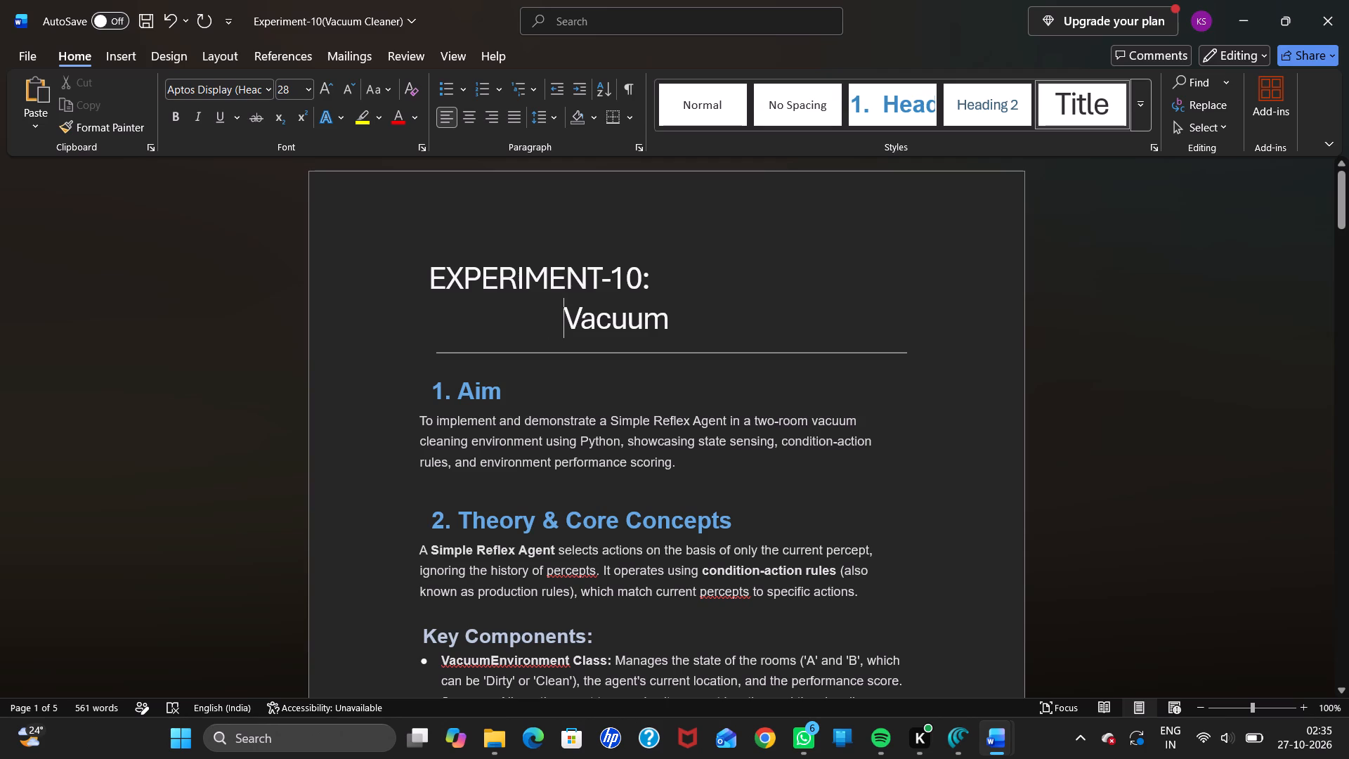
click(711, 322)
click(563, 317)
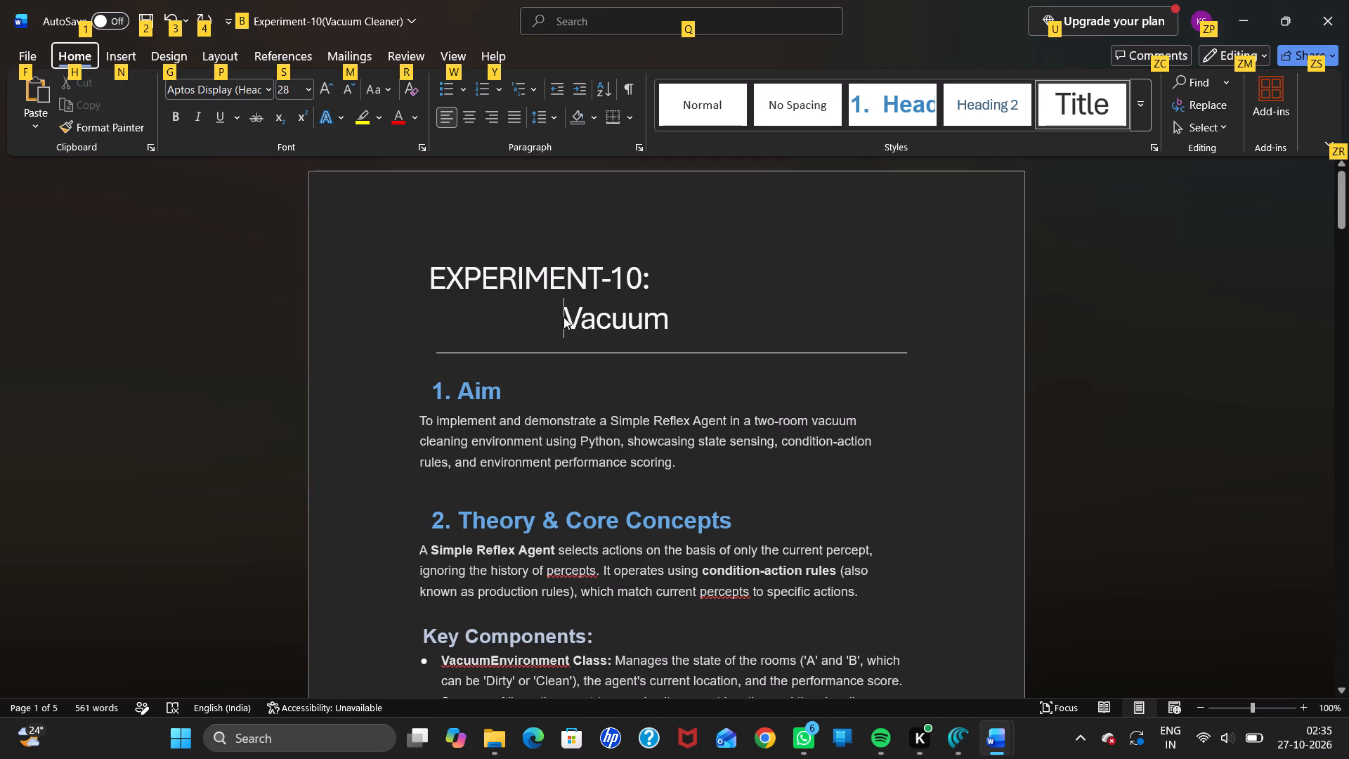
key(BackSpace)
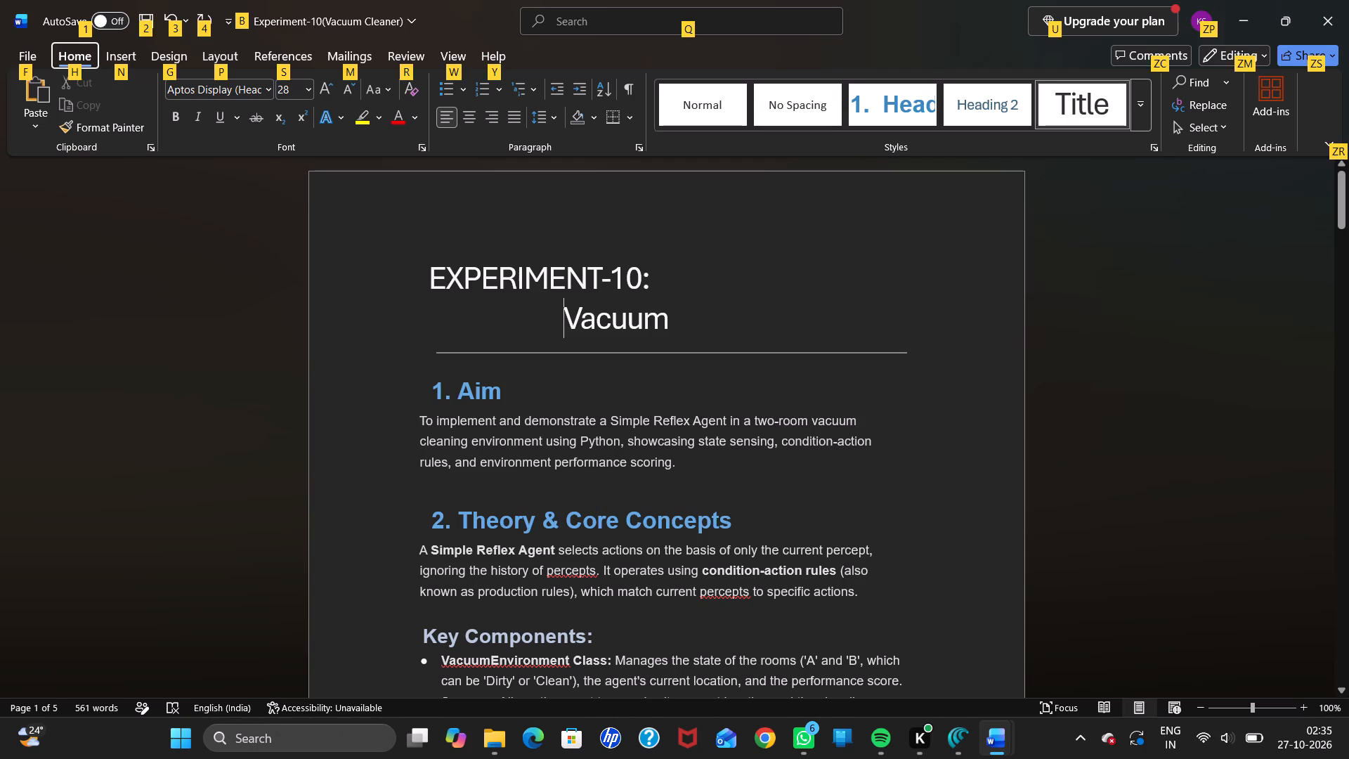
click(833, 325)
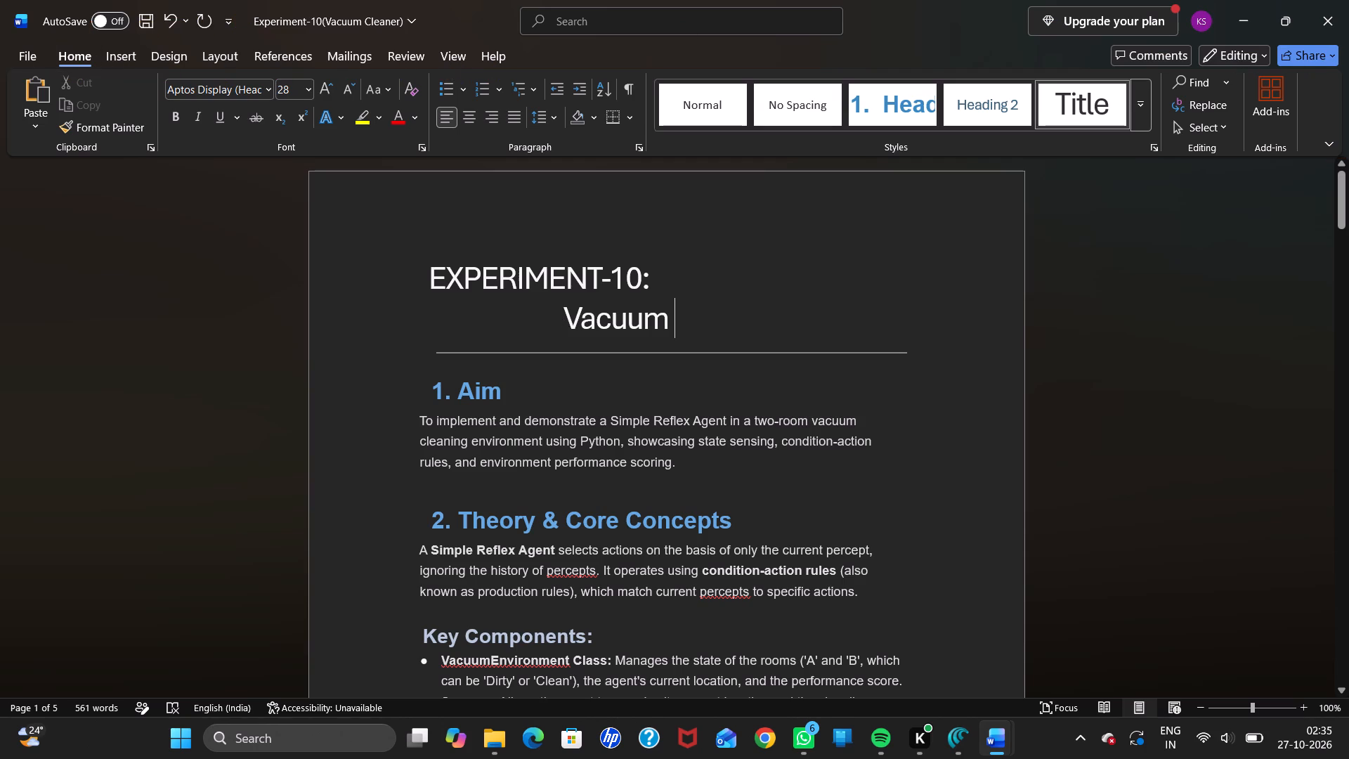
click(556, 320)
key(space)
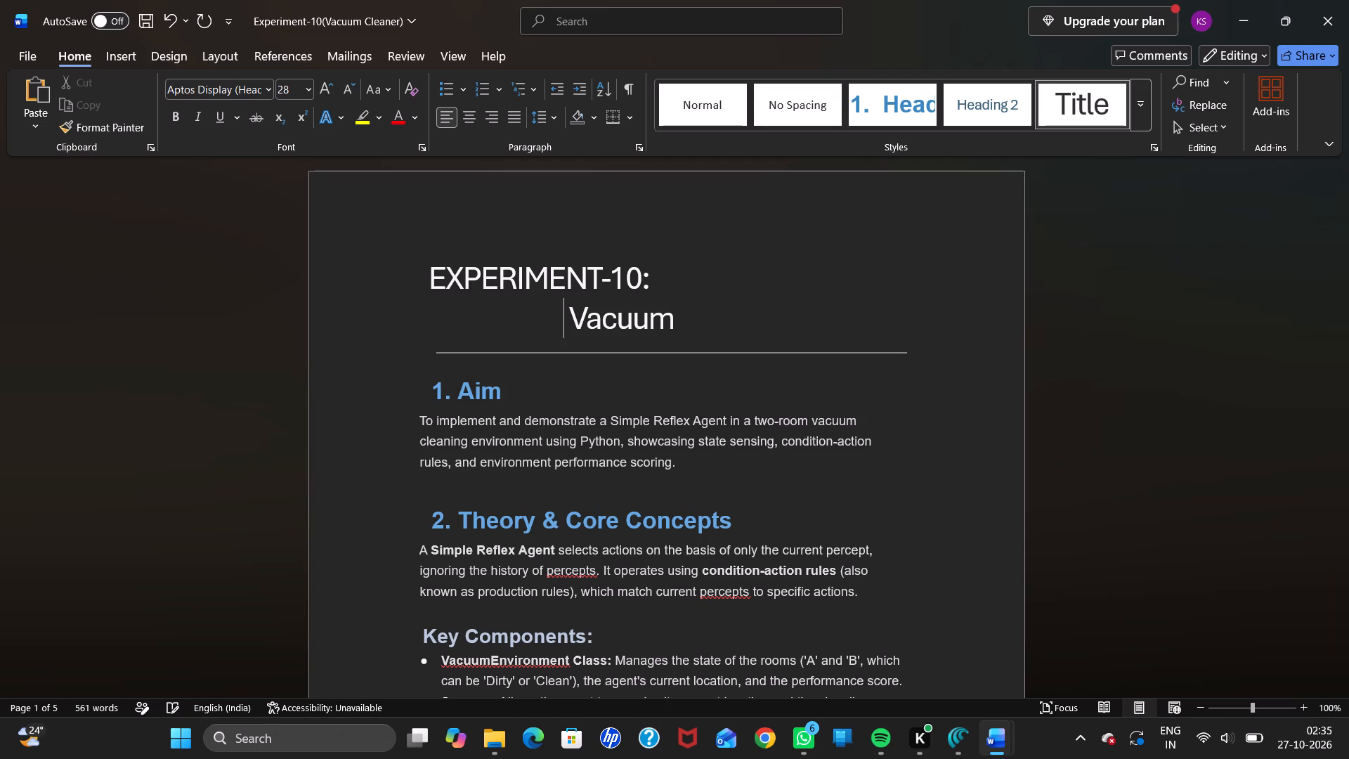
key(space)
key(space)
key(space)
key(space)
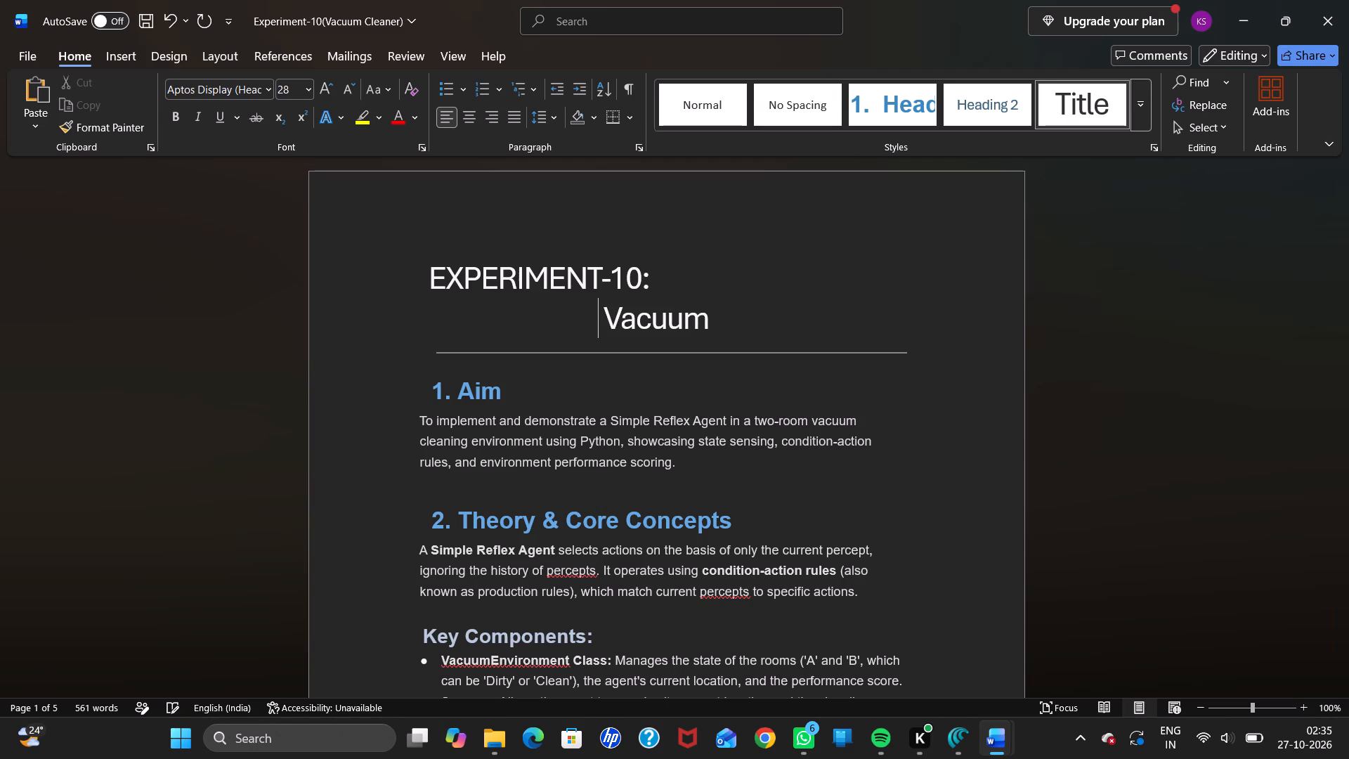
Complete the second title line so it reads "Vacuum Cleaner".
click(721, 318)
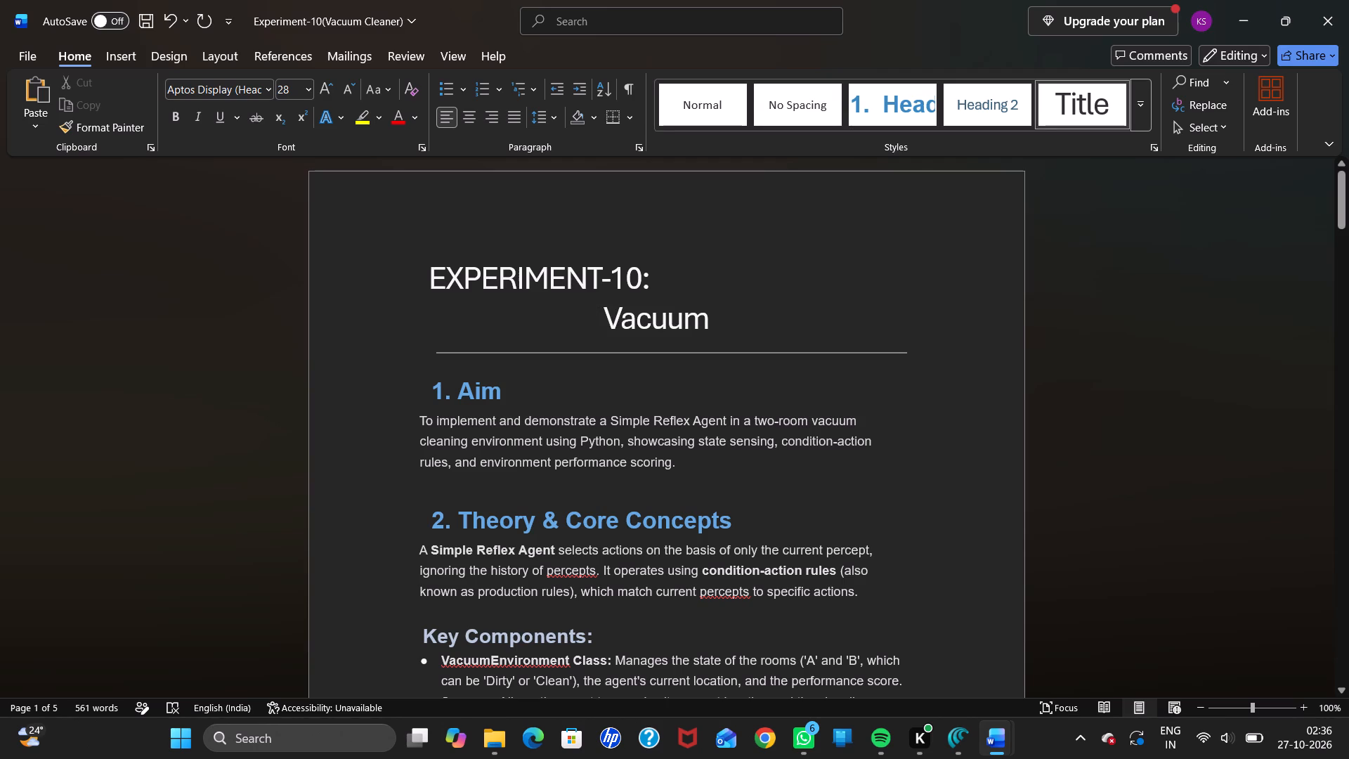
key(c)
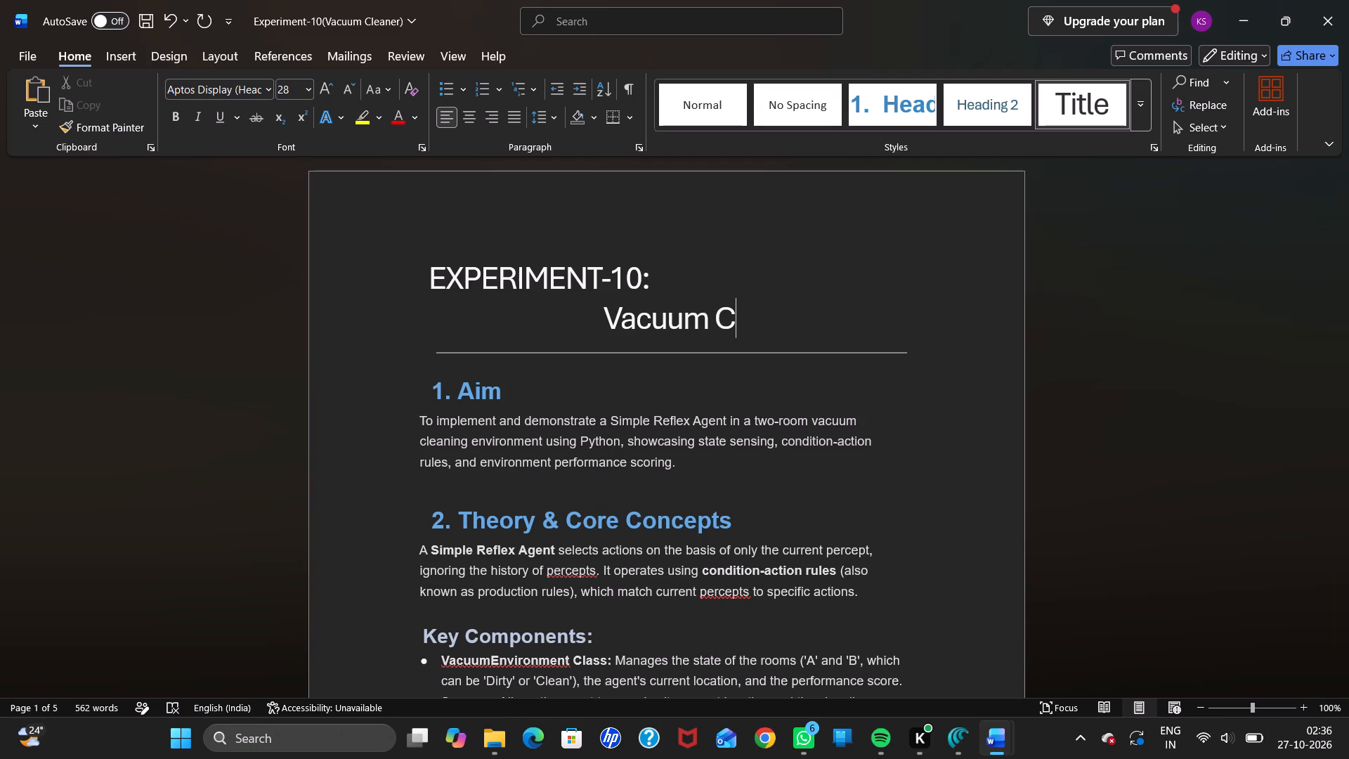
text(leaner)
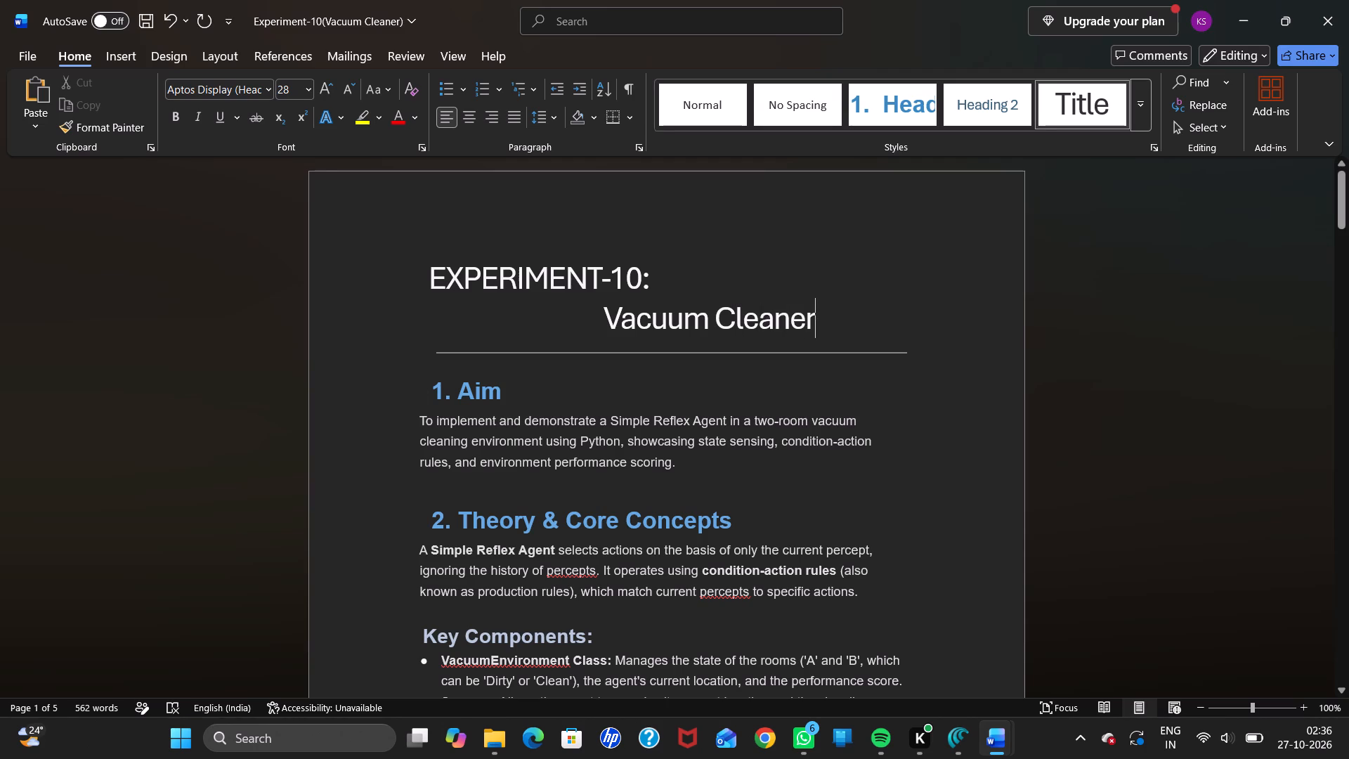
Remove the automatic number from the "Aim" heading.
click(450, 393)
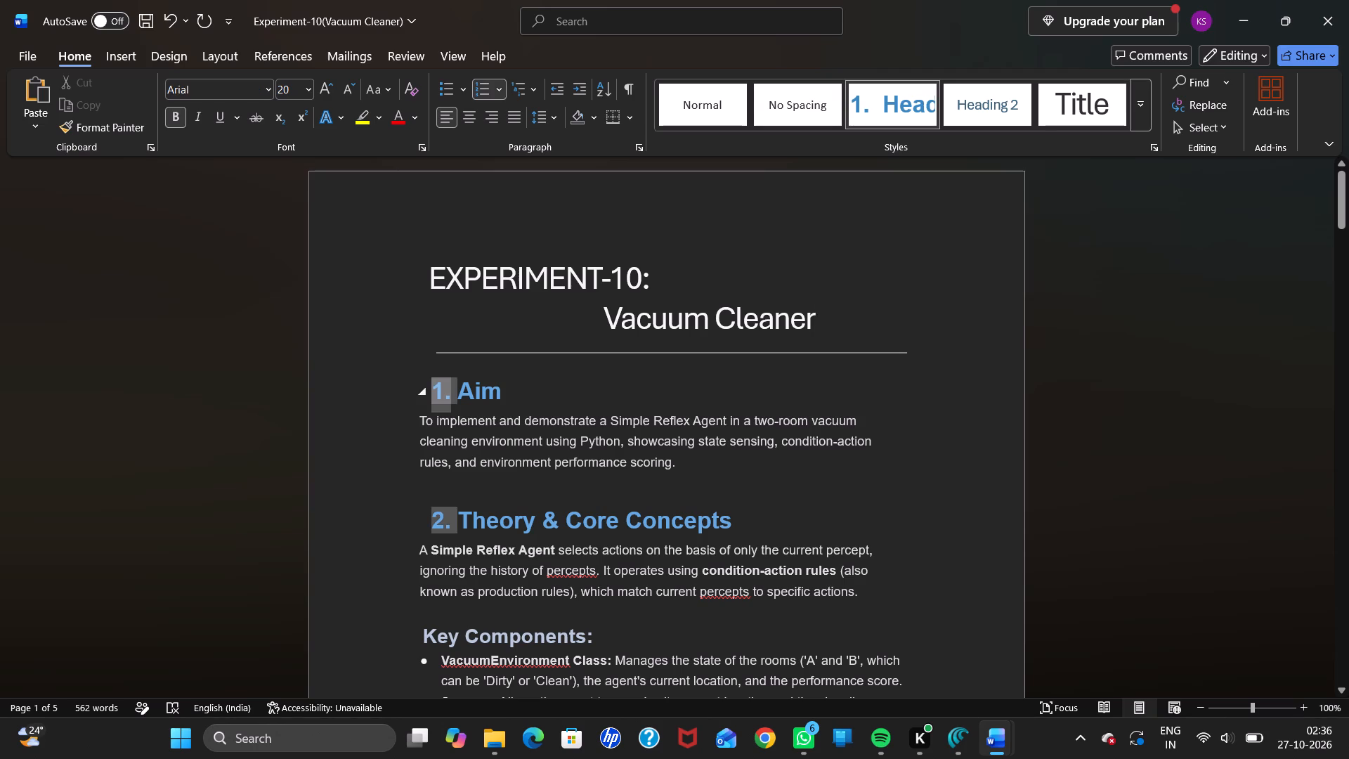
key(BackSpace)
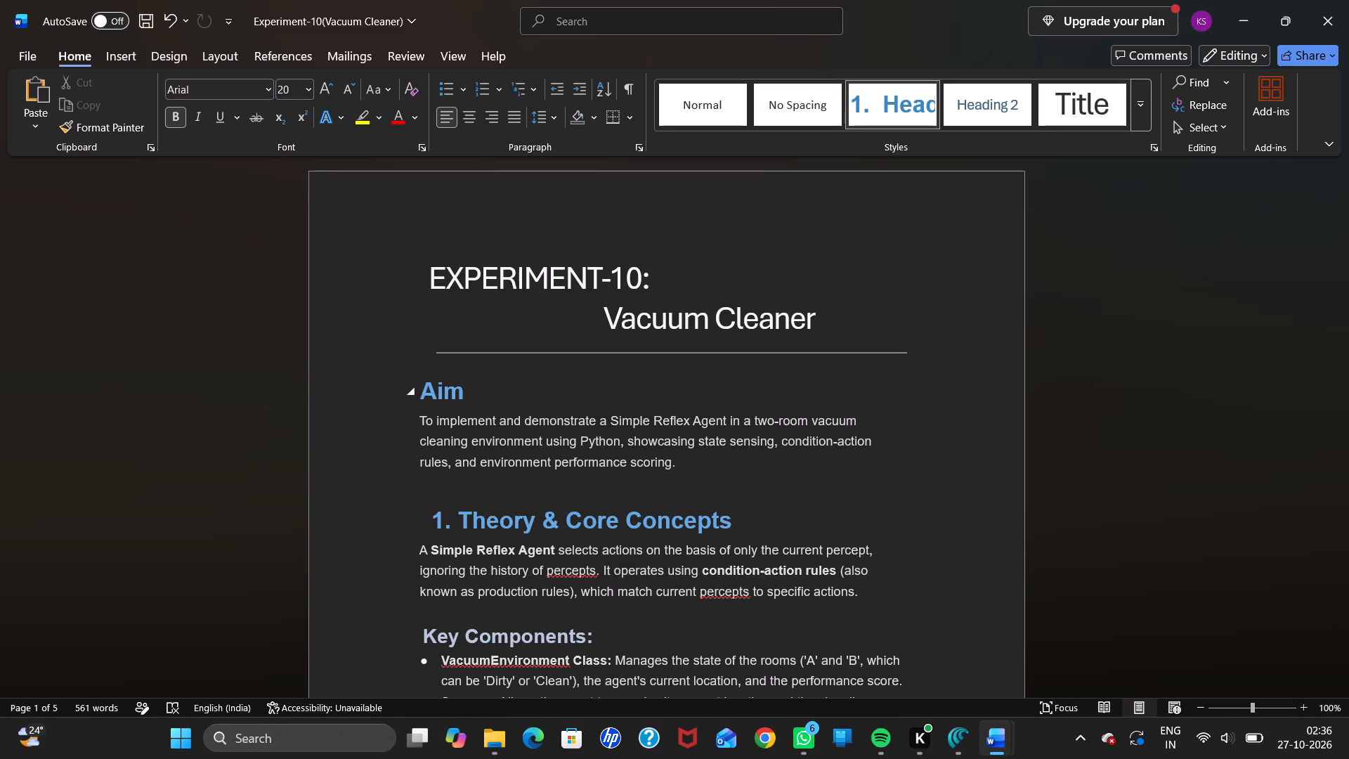
Remove the automatic number and the indent from the "Theory & Core Concepts" heading.
key(Down)
key(Down)
key(Down)
key(Down)
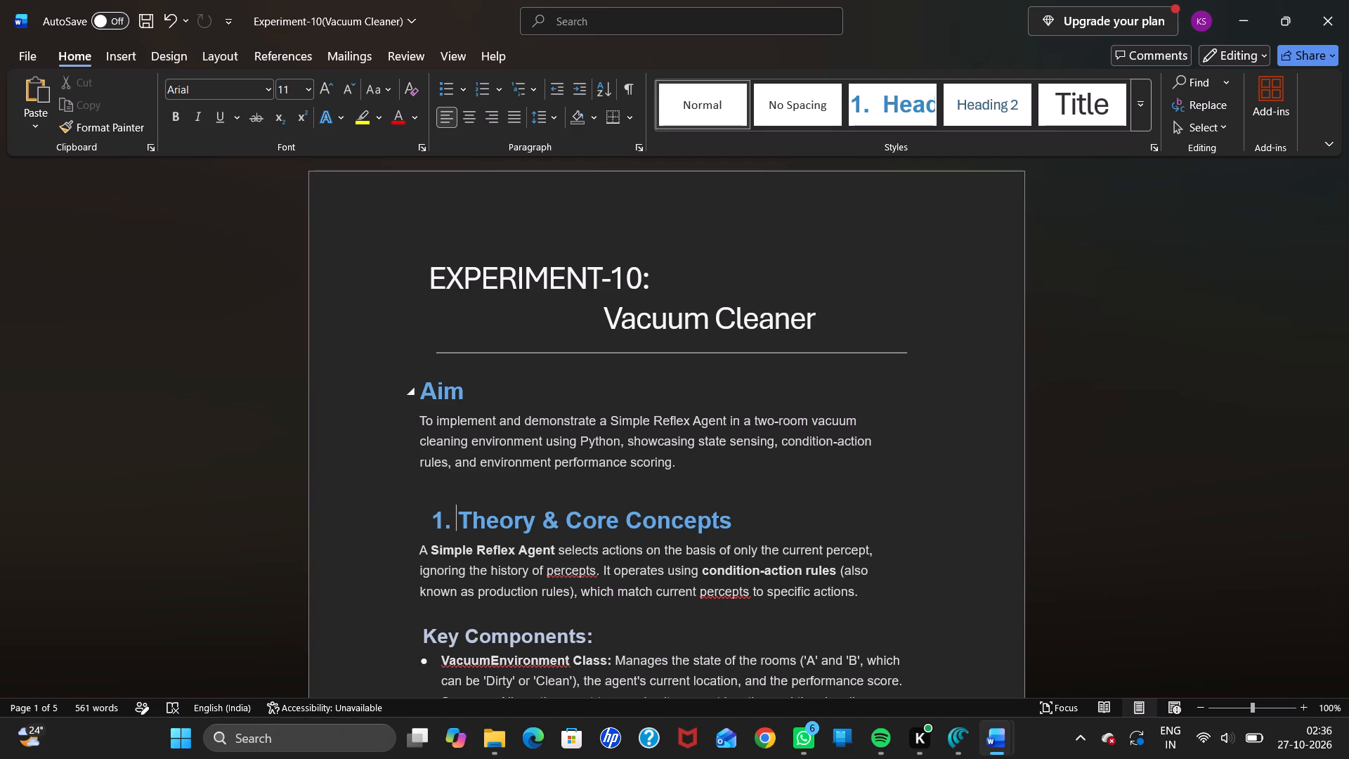
key(BackSpace)
key(BackSpace)
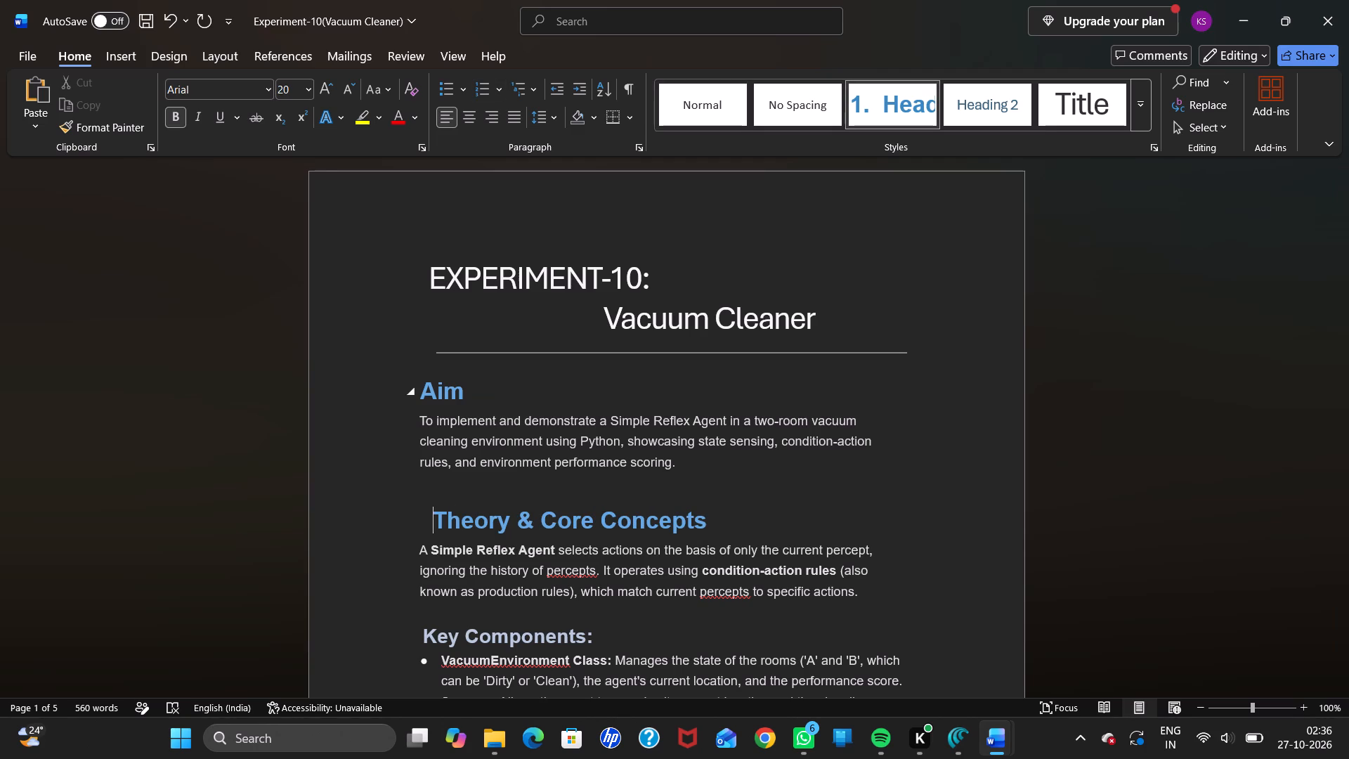
key(BackSpace)
Remove the automatic number from the "Python Code Analysis" heading.
key(Down)
key(Down)
key(Down)
key(Down)
key(Down)
key(Down)
key(Down)
key(Down)
key(Down)
key(Down)
key(Down)
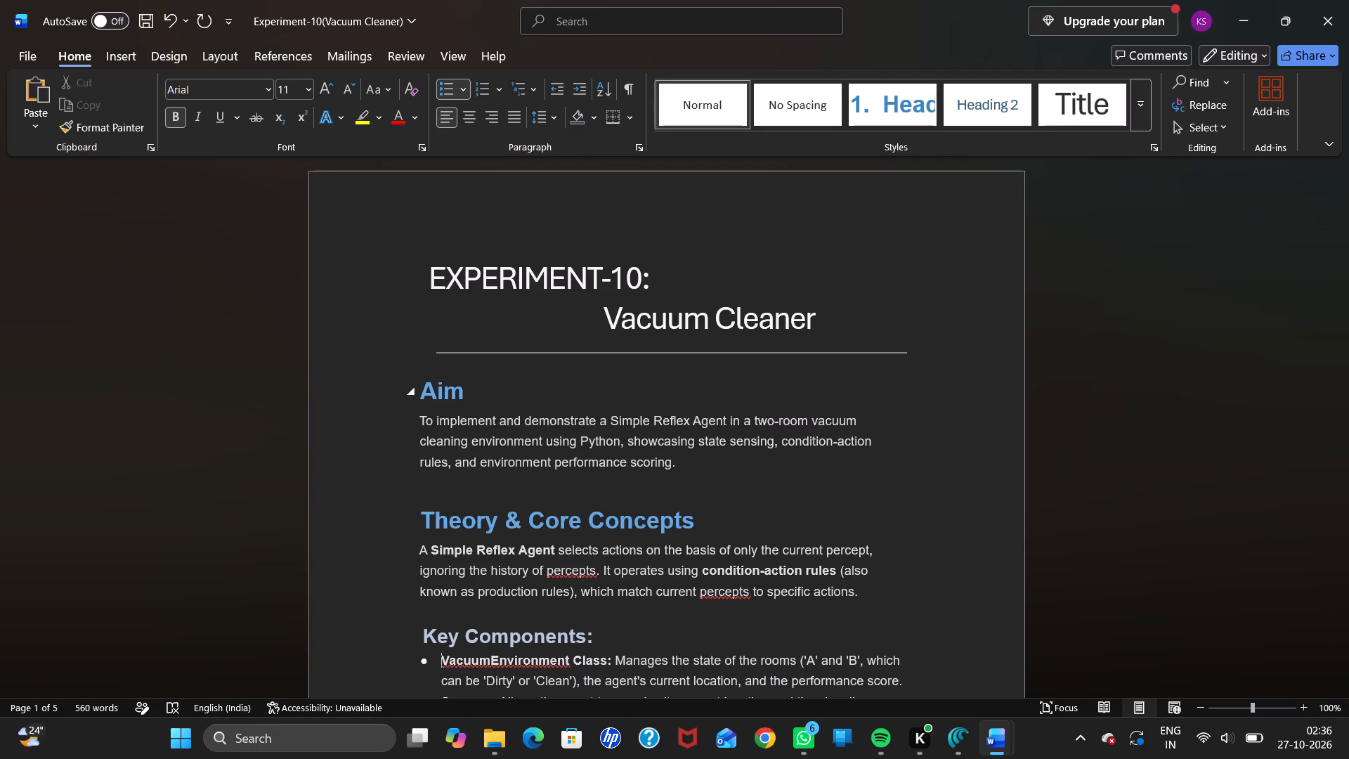
scroll(519, 420, down, 3)
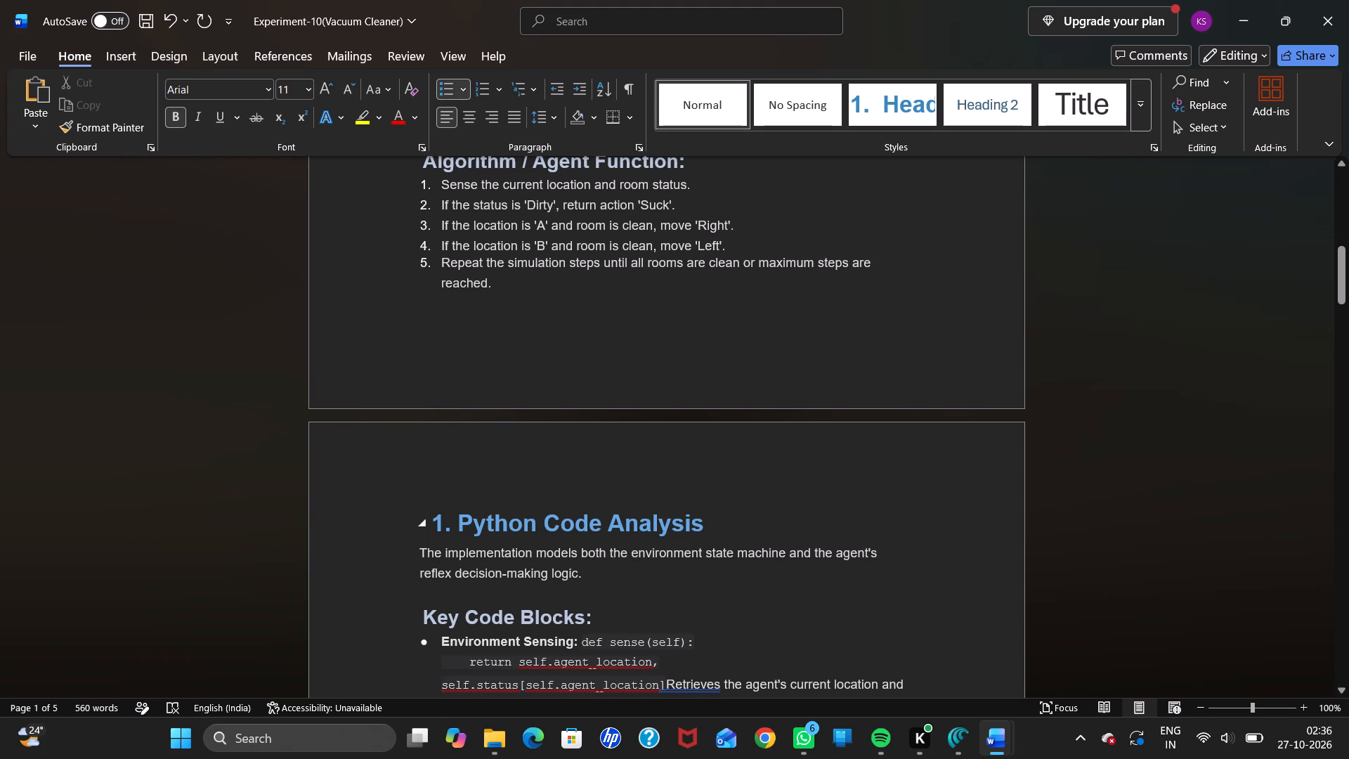
click(450, 521)
key(BackSpace)
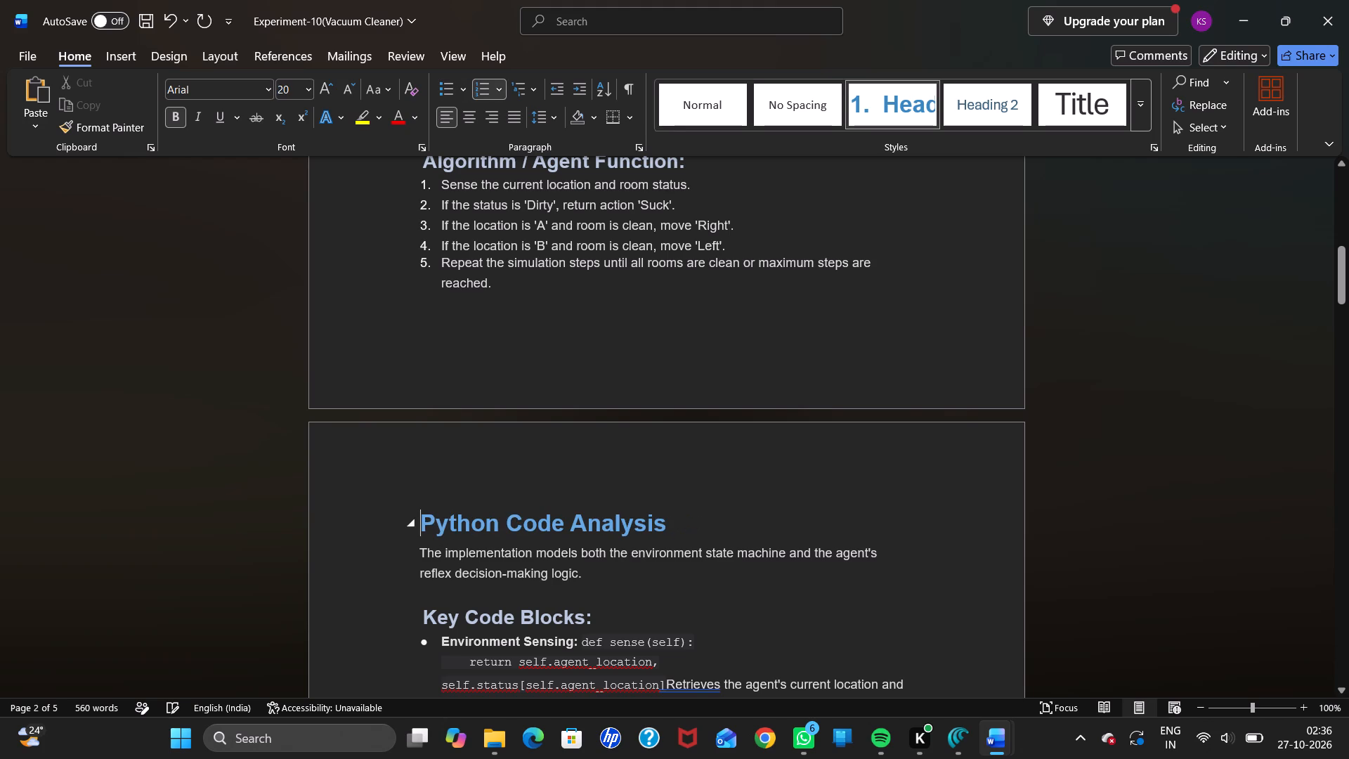
Remove the automatic number from the "Complete Python Code" heading.
scroll(576, 700, down, 2)
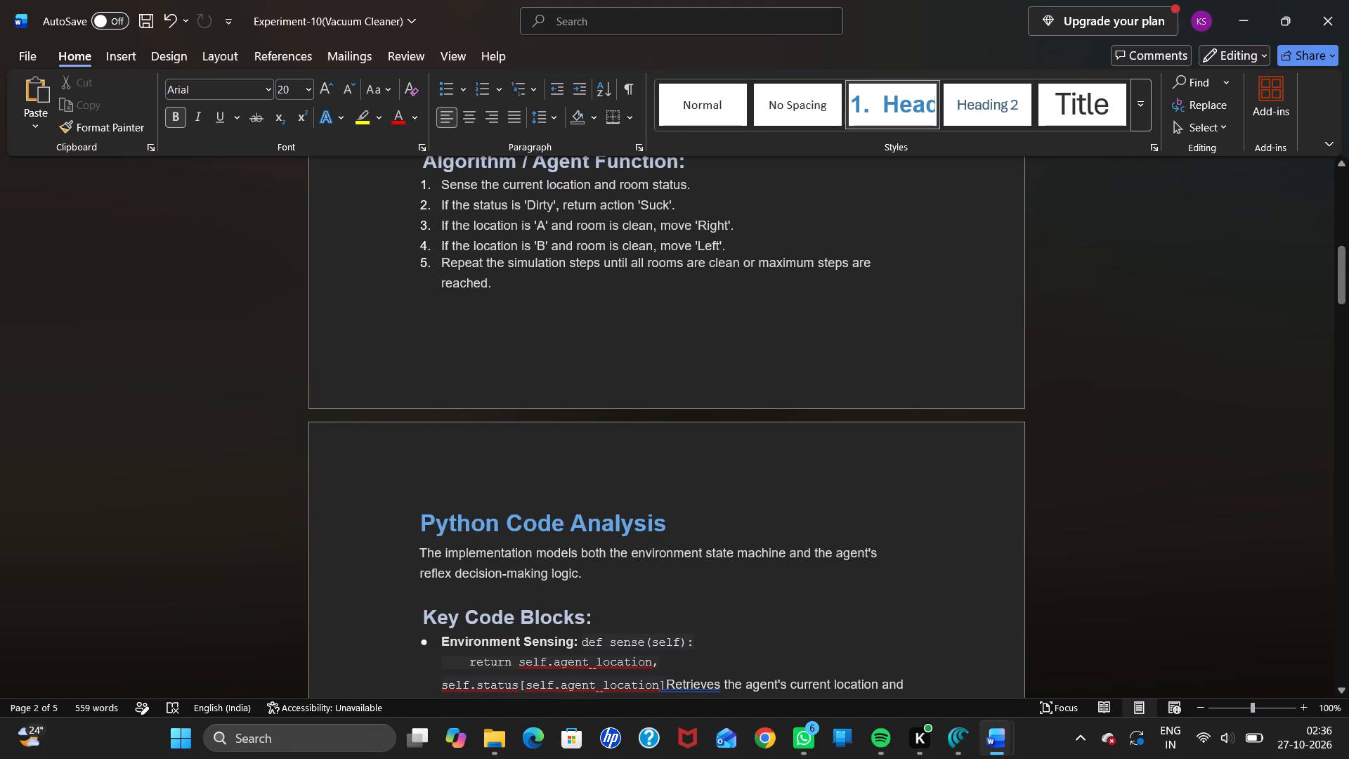
scroll(635, 635, down, 3)
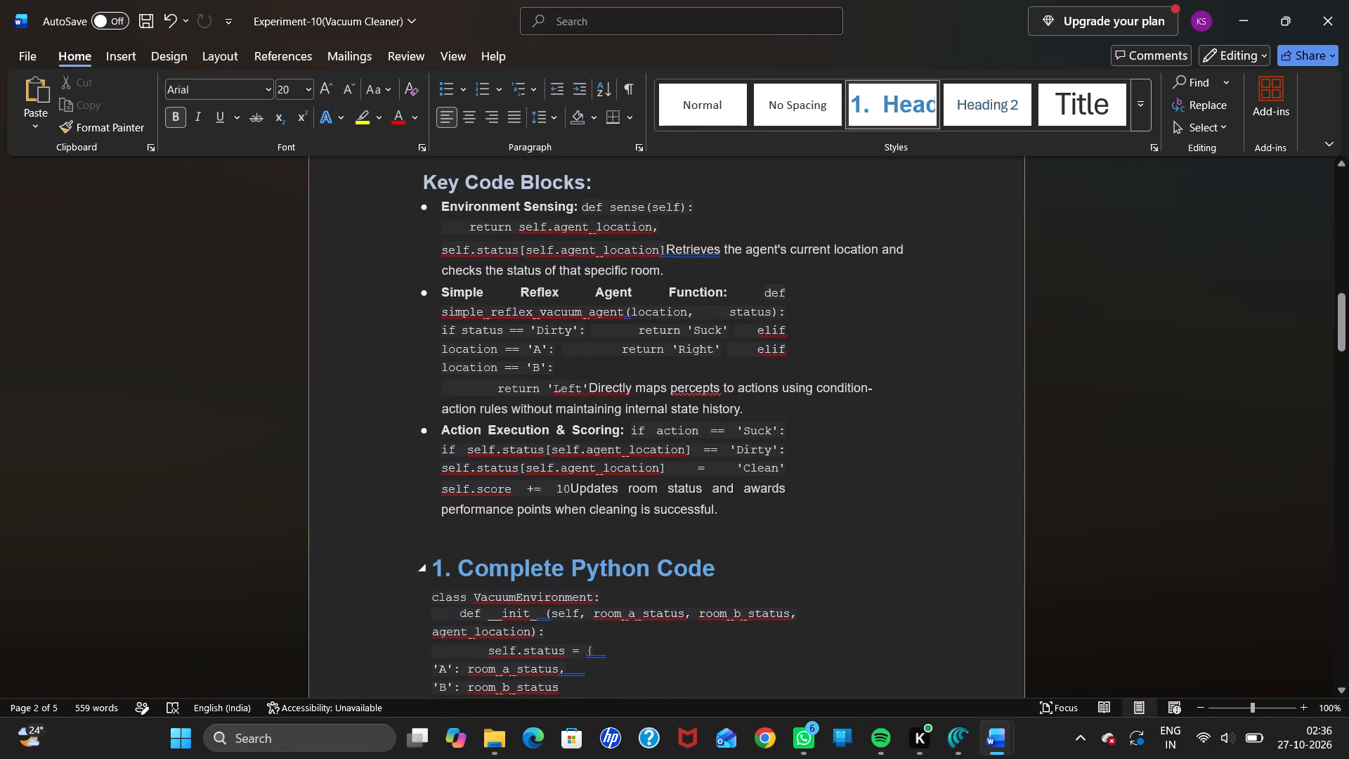
drag(453, 567, 396, 562)
click(454, 565)
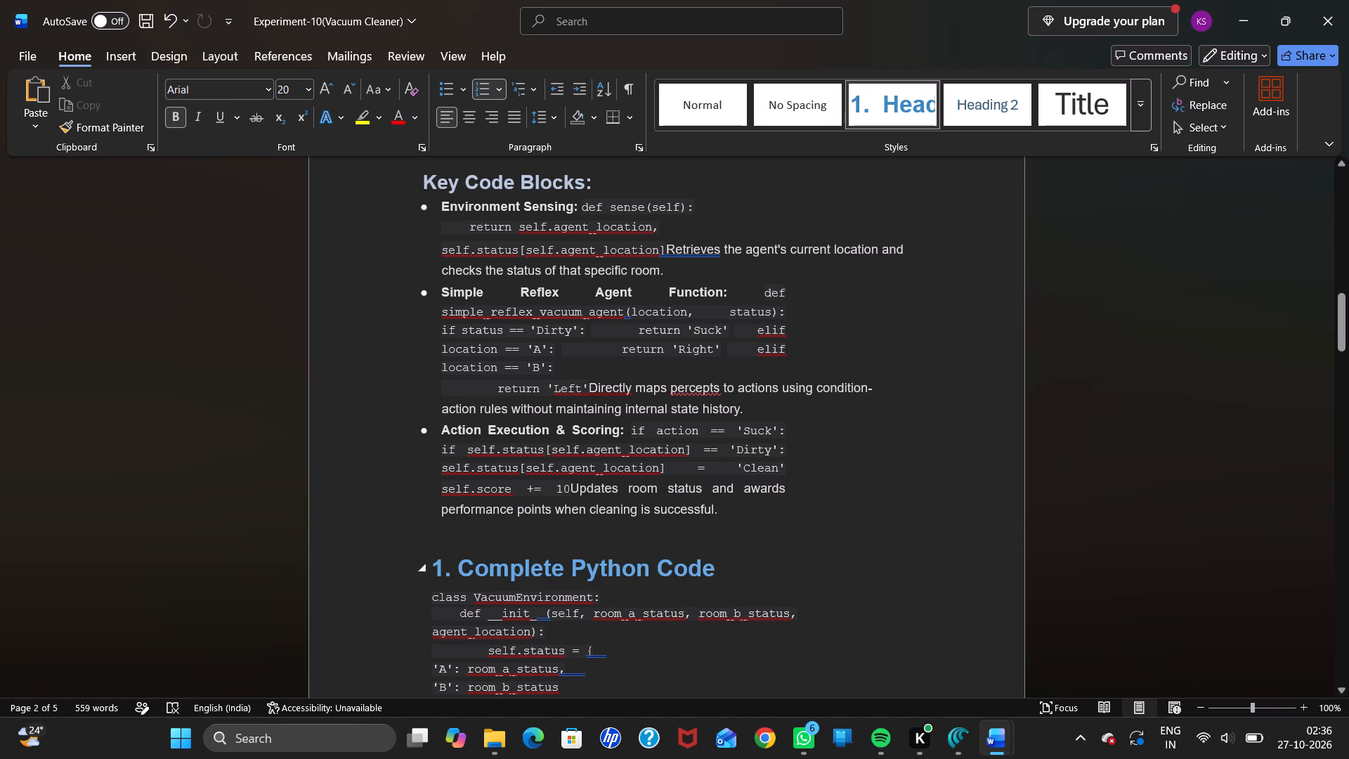
click(455, 569)
key(BackSpace)
key(BackSpace)
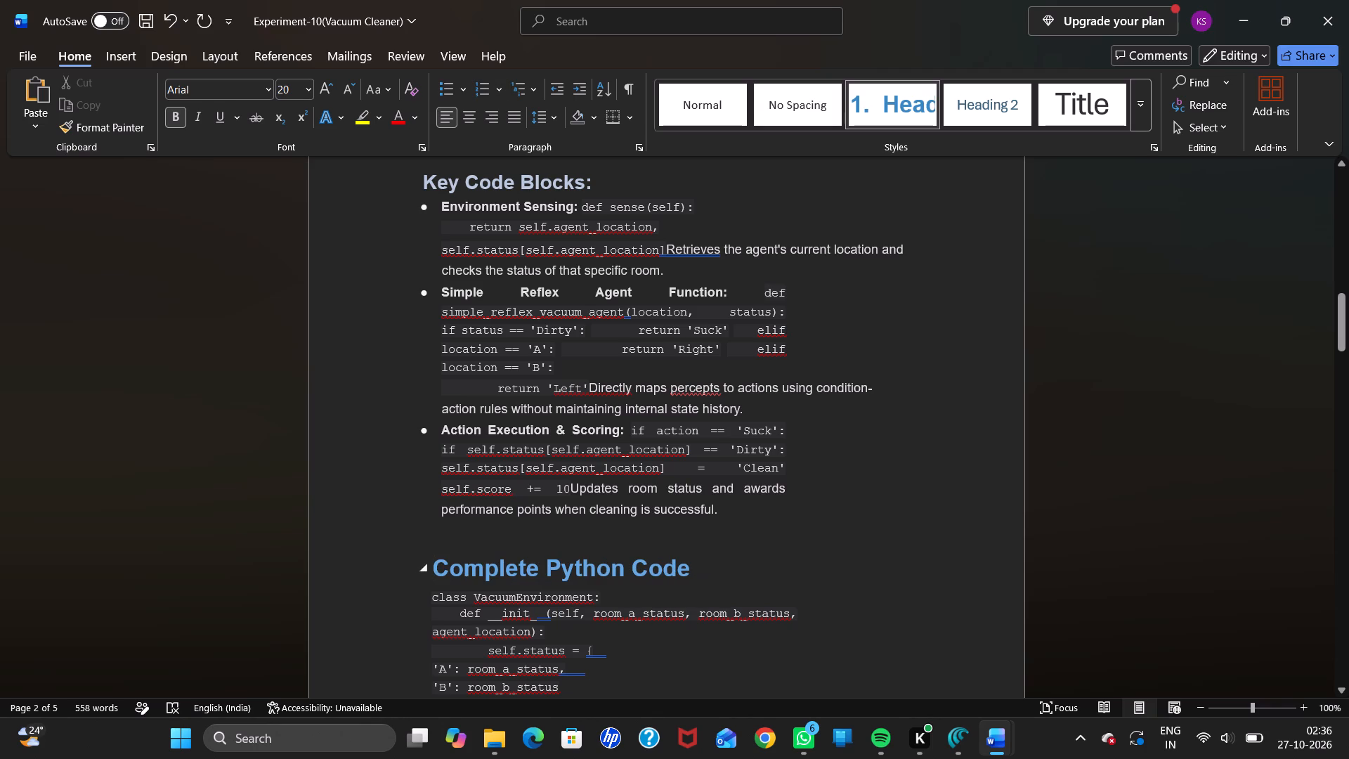
Delete the number "5." in front of the "Output" heading on the last page.
scroll(494, 592, down, 3)
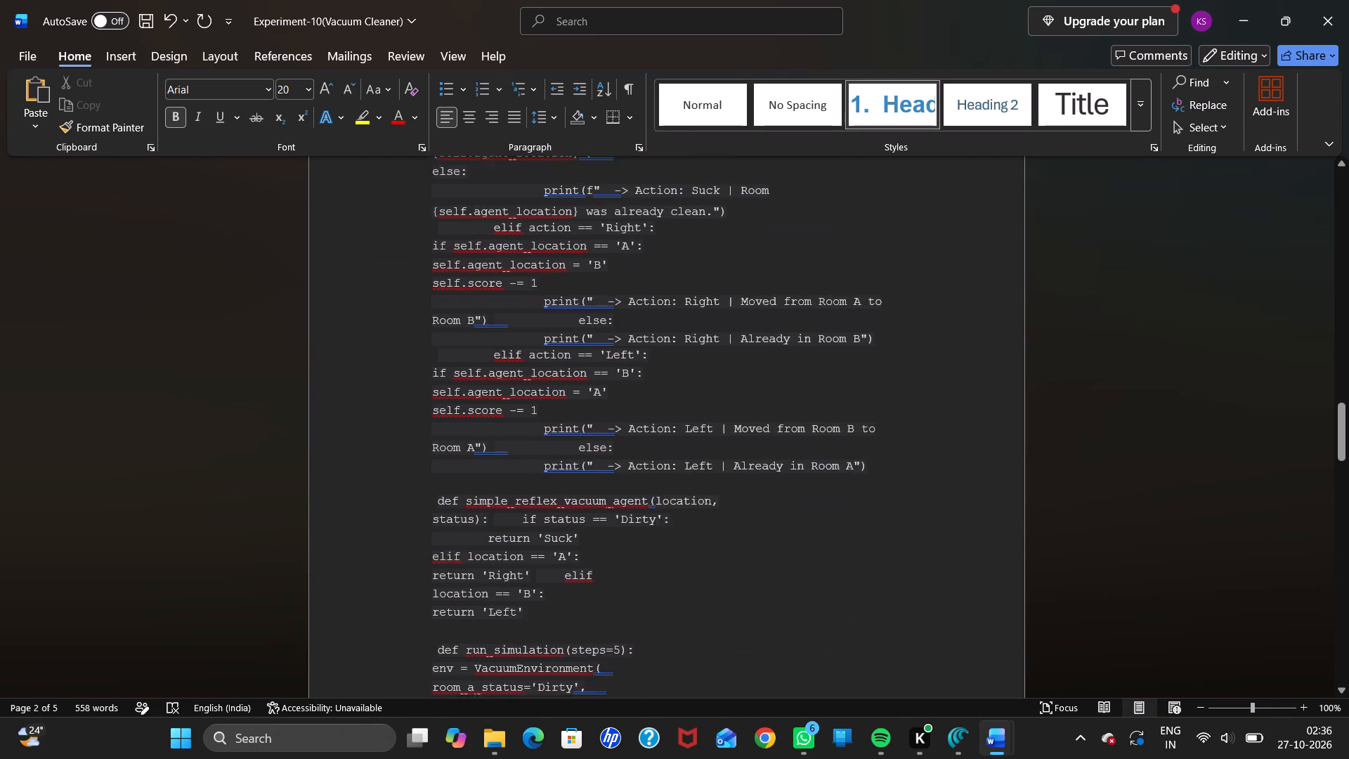
scroll(494, 592, down, 6)
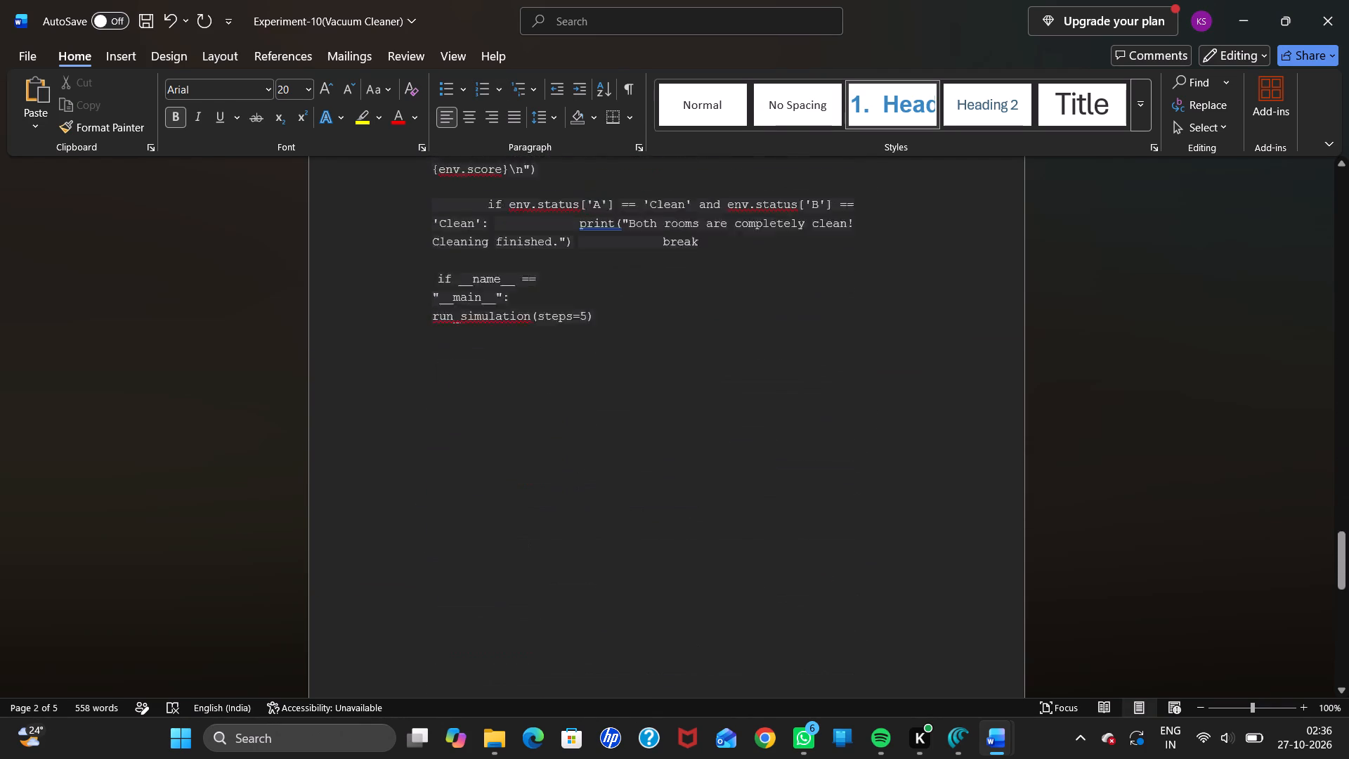
scroll(494, 592, down, 3)
click(455, 452)
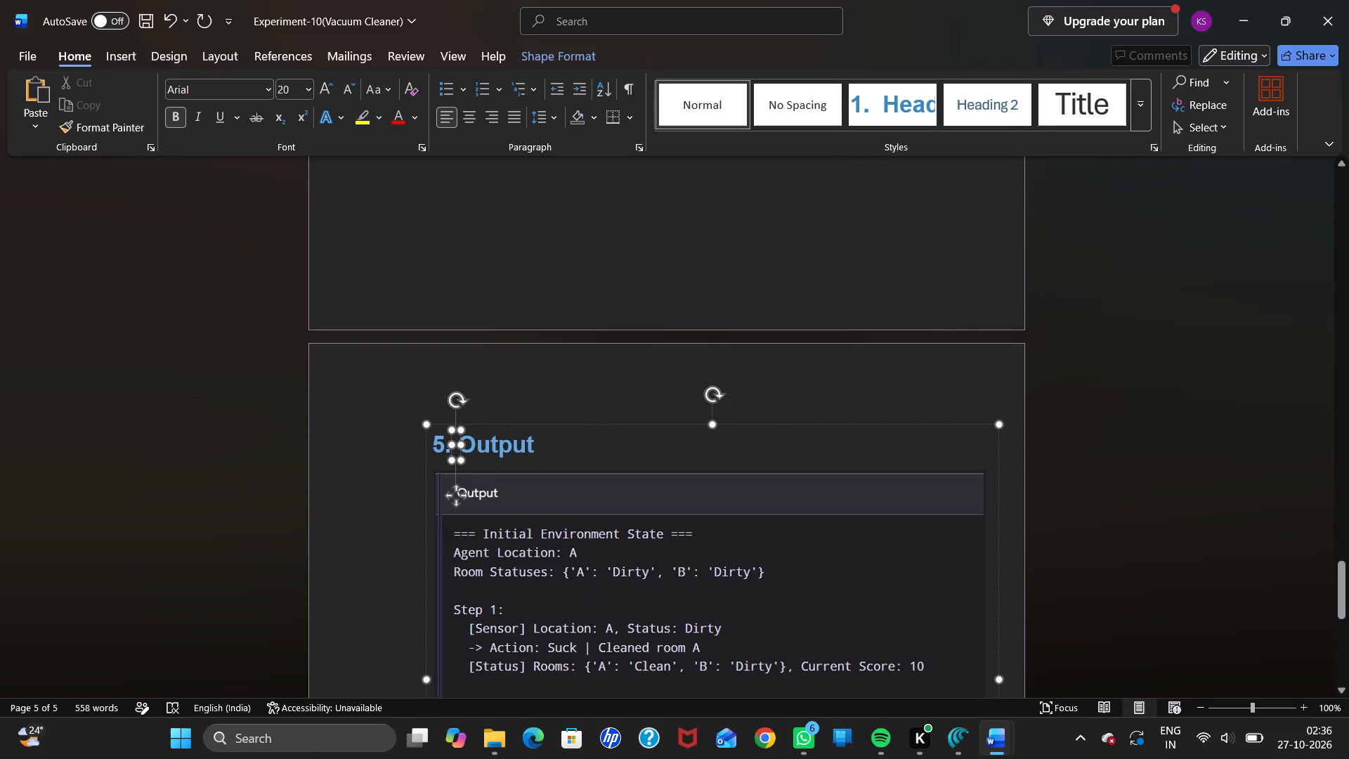
click(443, 443)
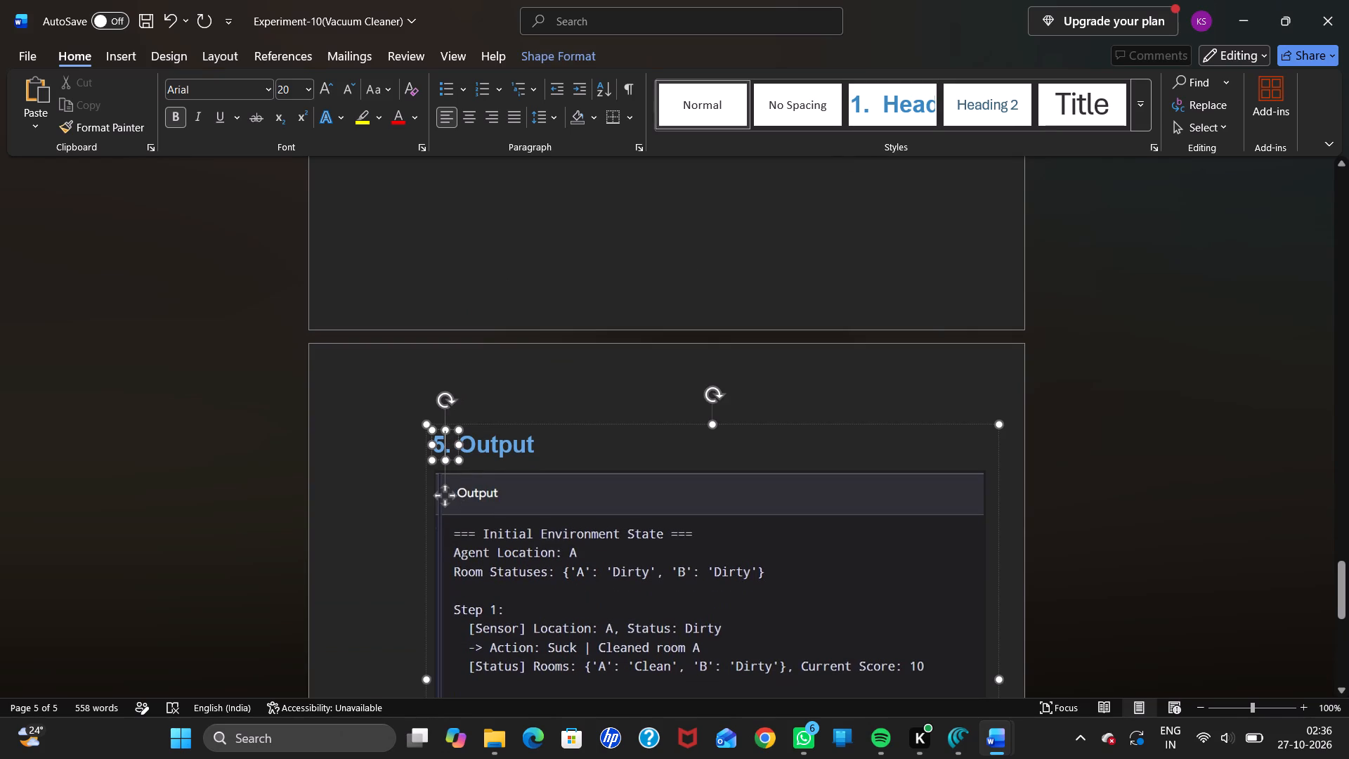
key(BackSpace)
key(BackSpace)
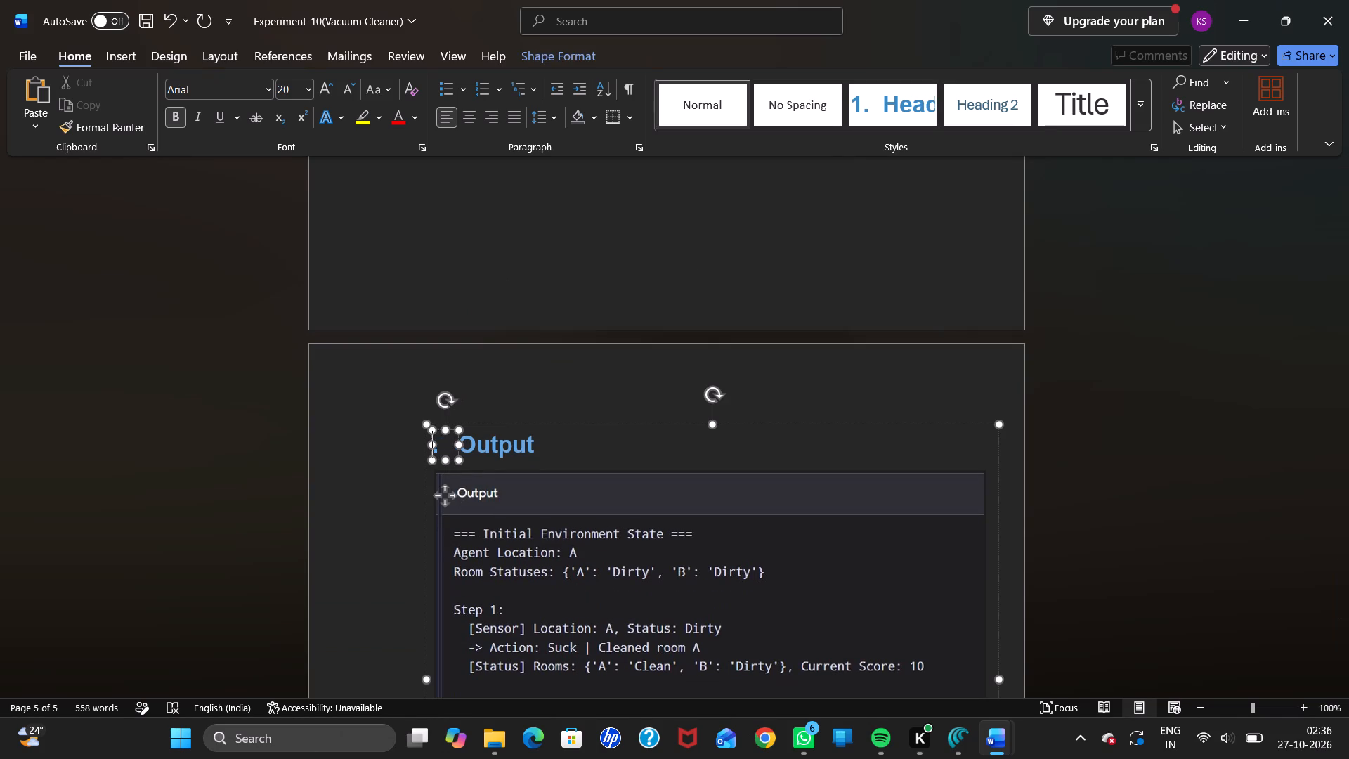
key(BackSpace)
key(Right)
key(BackSpace)
key(Right)
key(Right)
key(Right)
key(Right)
key(Right)
scroll(691, 316, up, 16)
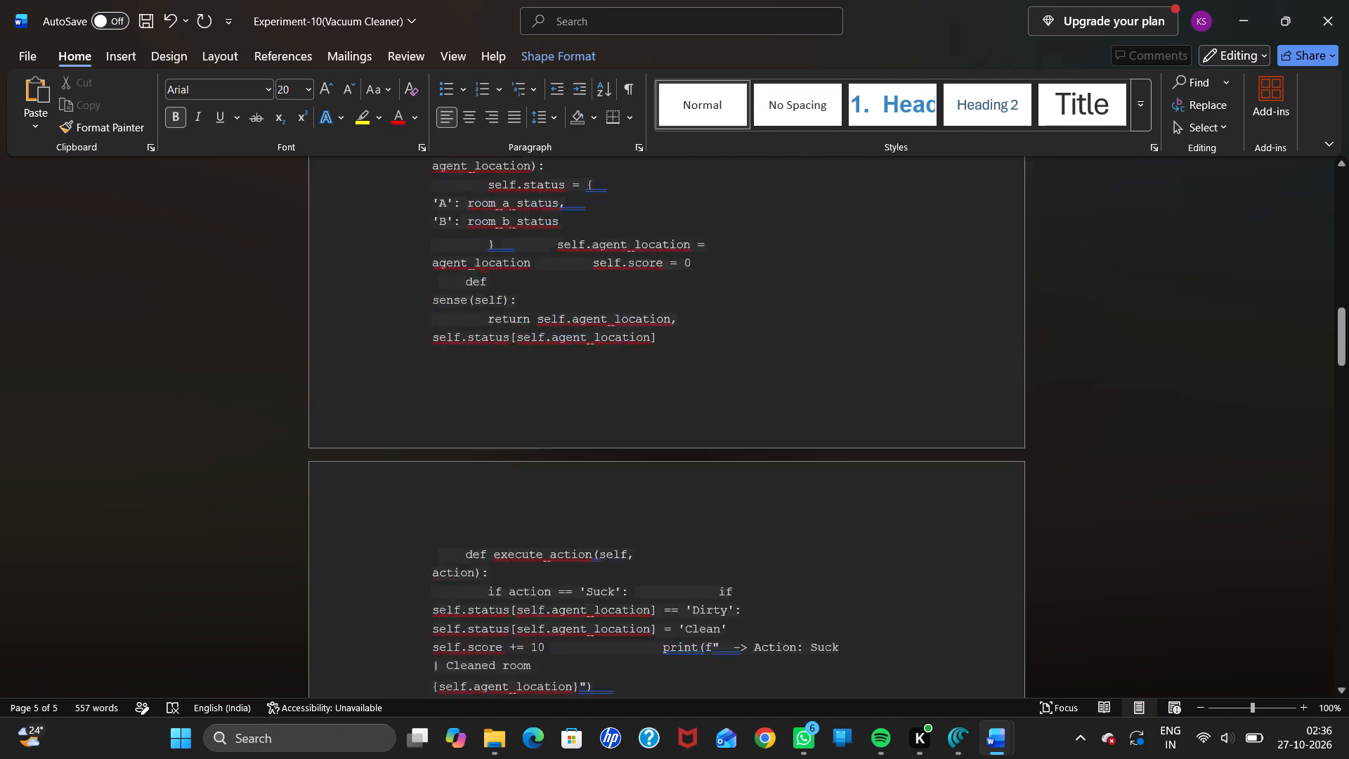
scroll(691, 316, up, 11)
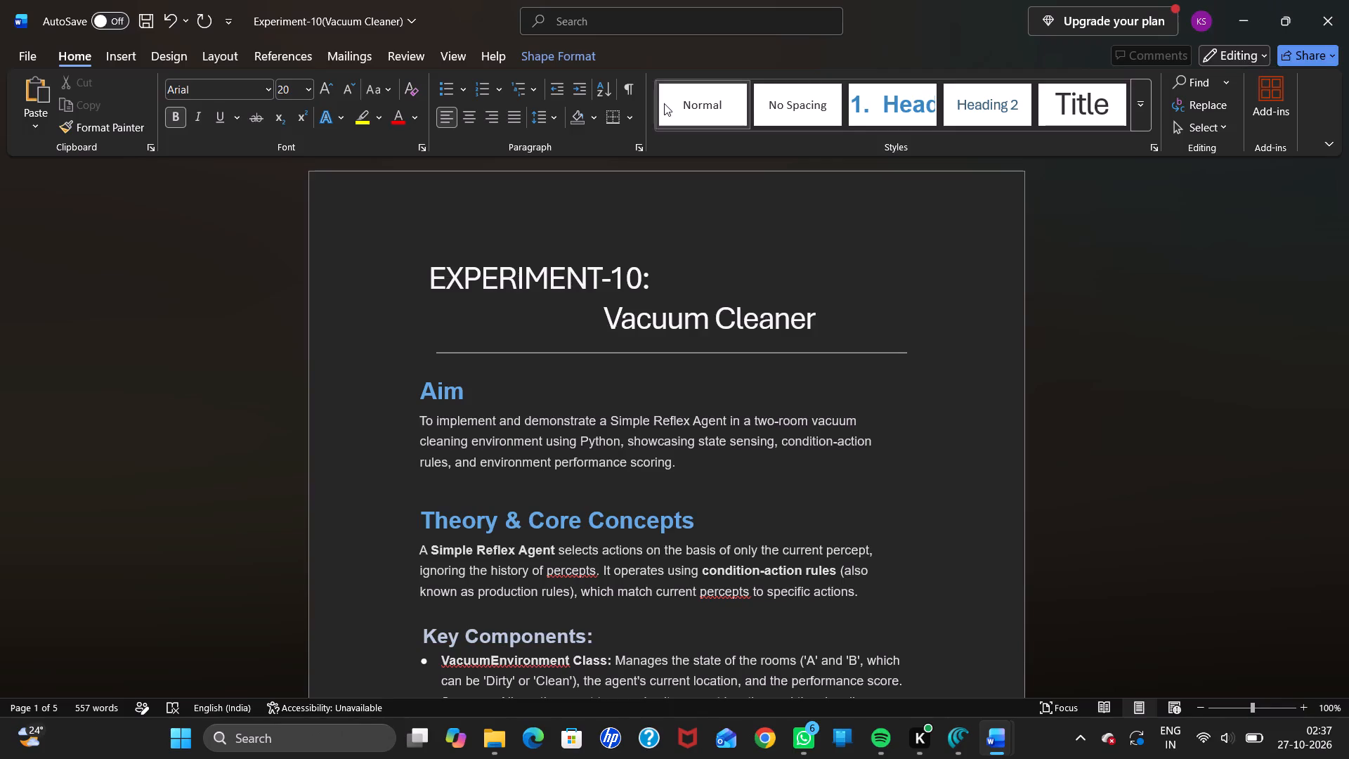
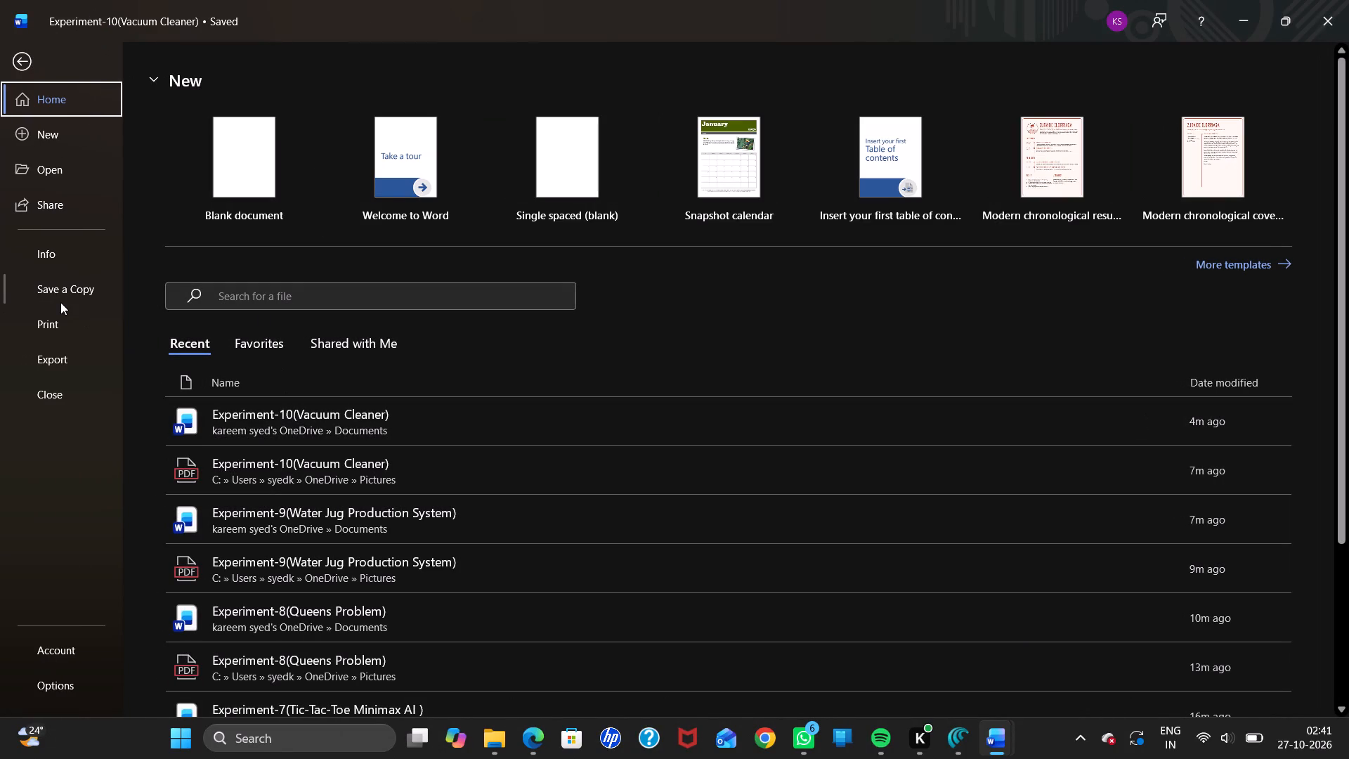
scroll(333, 562, down, 1)
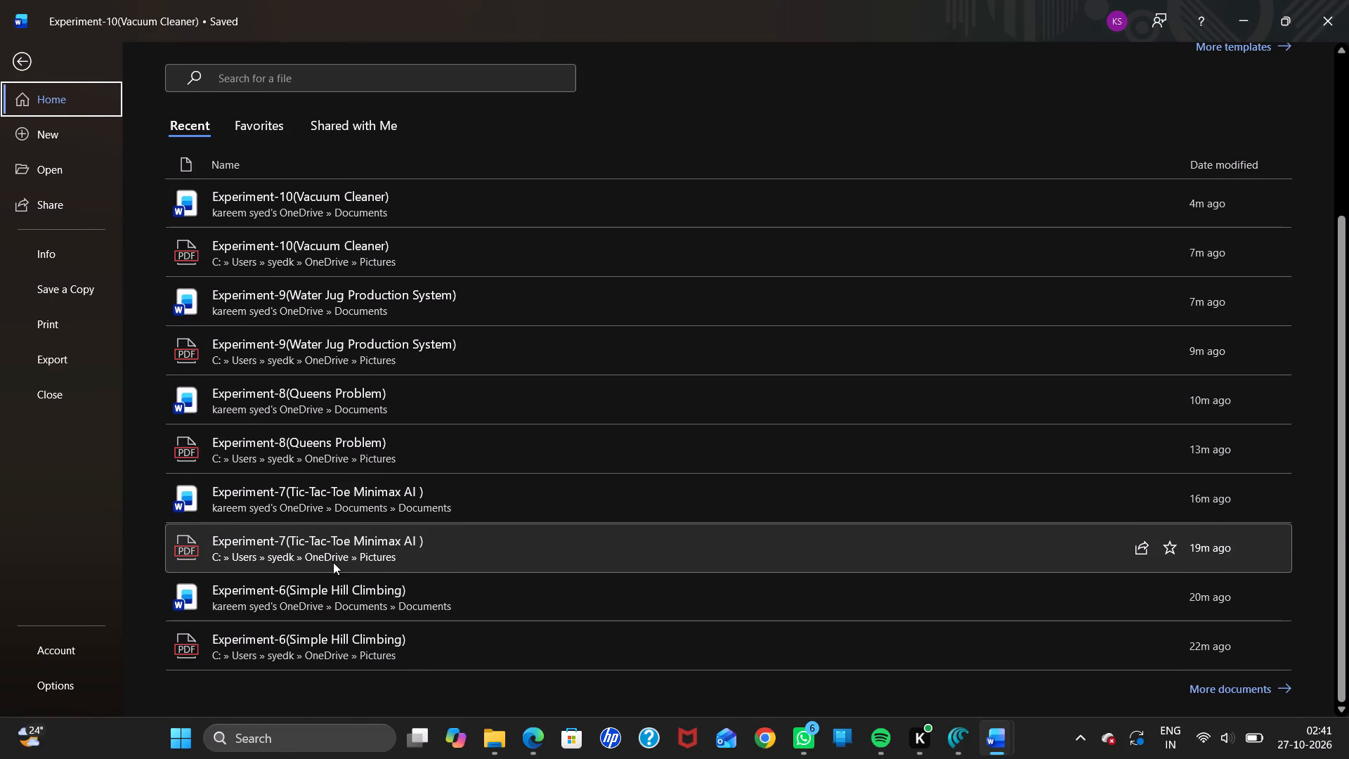
scroll(333, 562, down, 6)
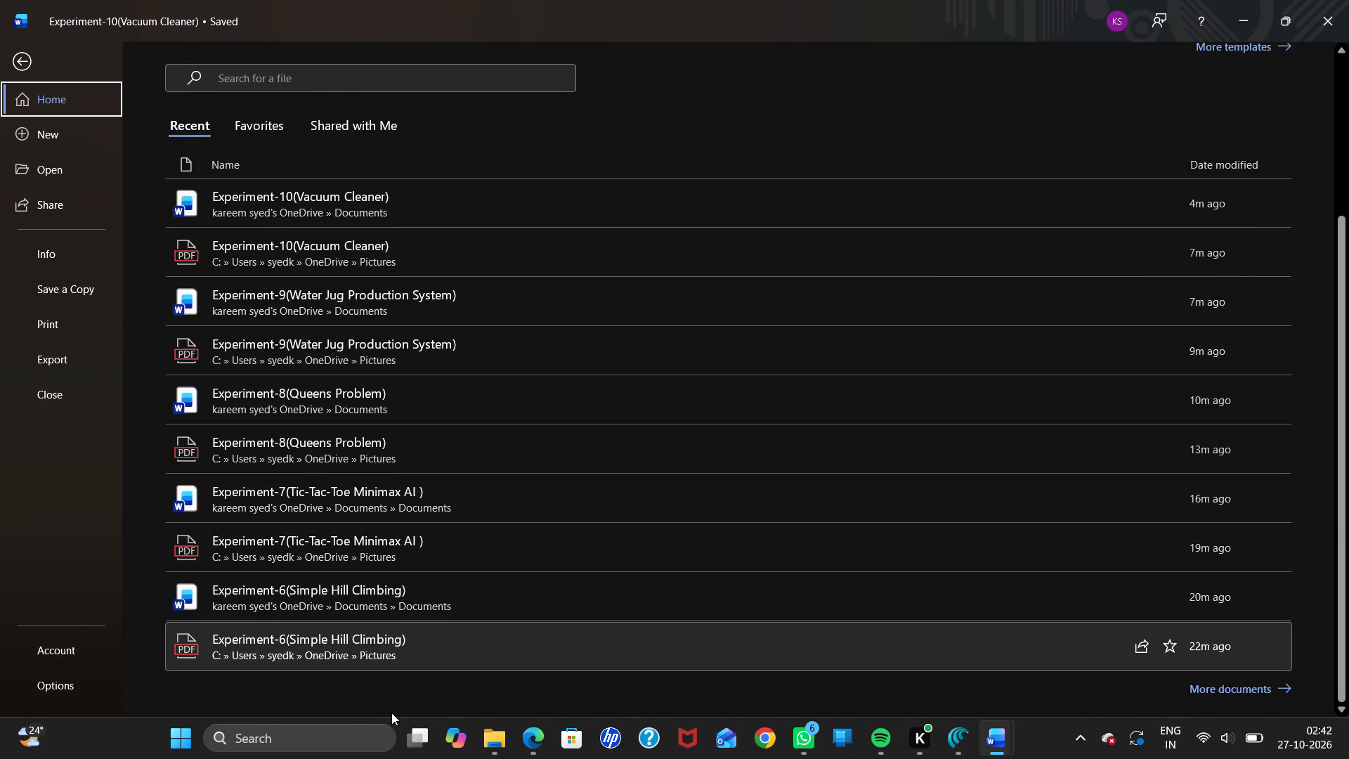
scroll(391, 713, down, 1)
scroll(380, 633, down, 2)
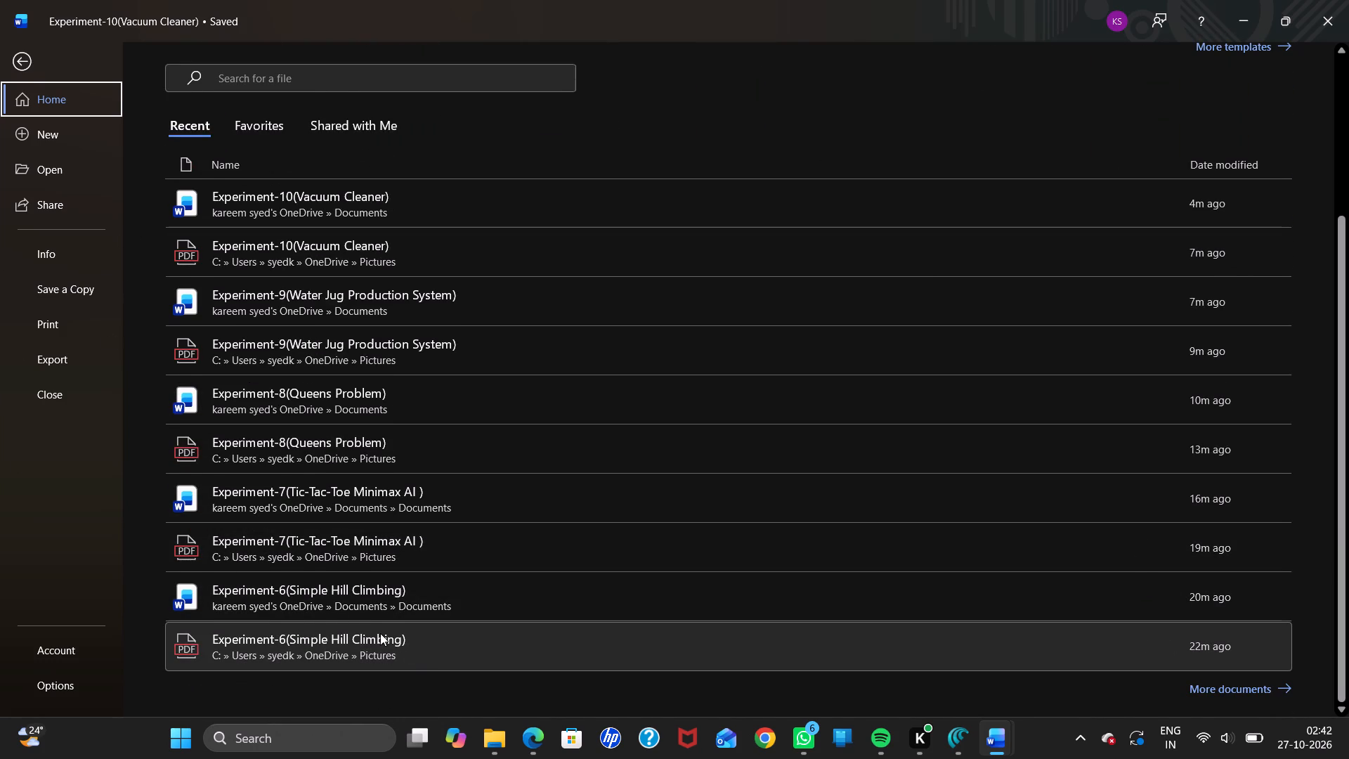
scroll(380, 633, down, 2)
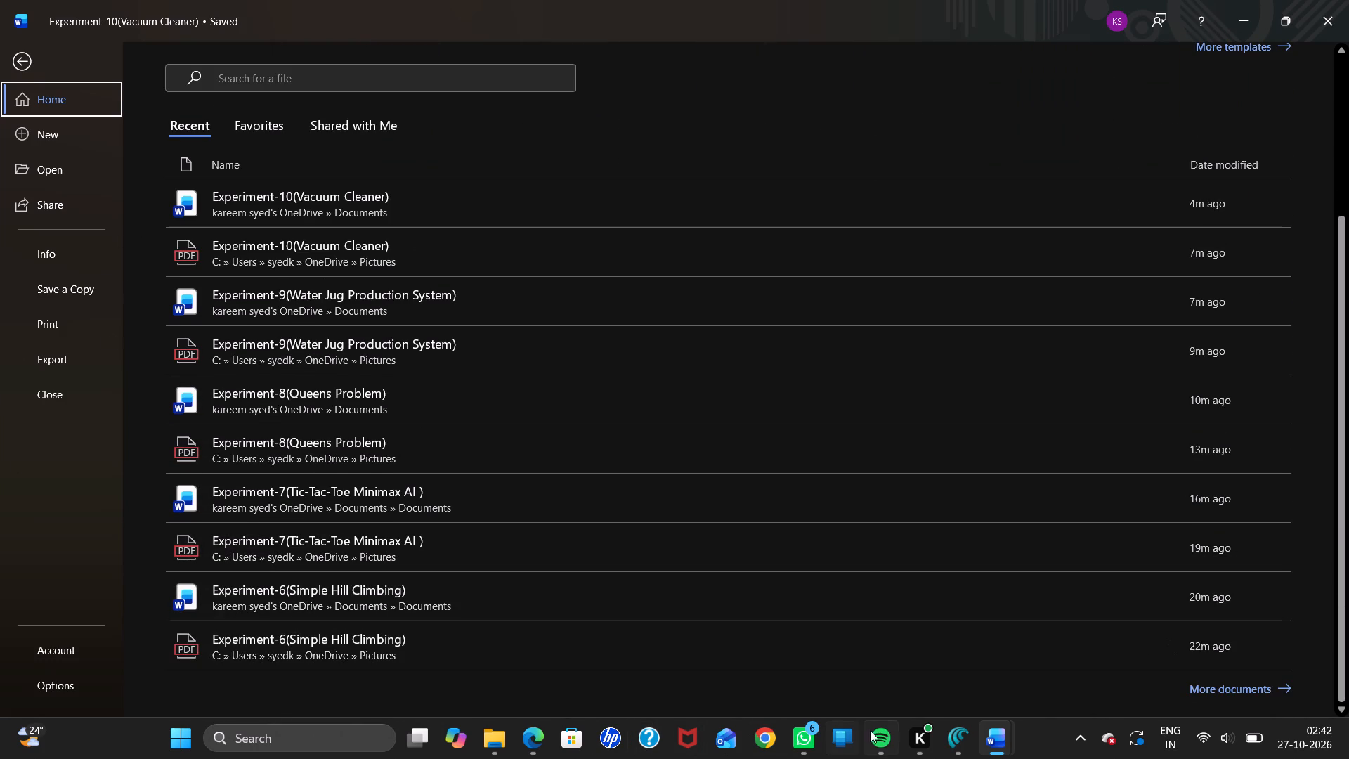
scroll(686, 547, up, 1)
scroll(686, 547, right, 1)
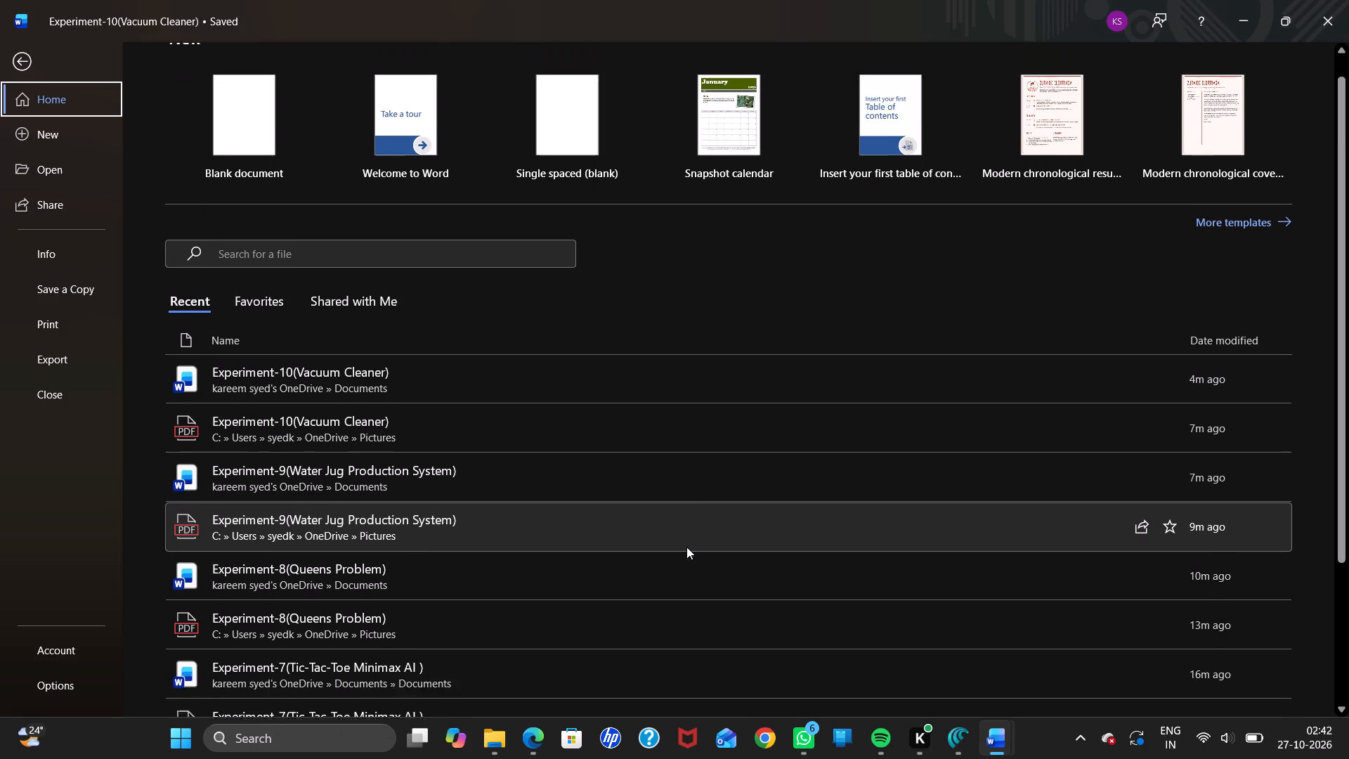
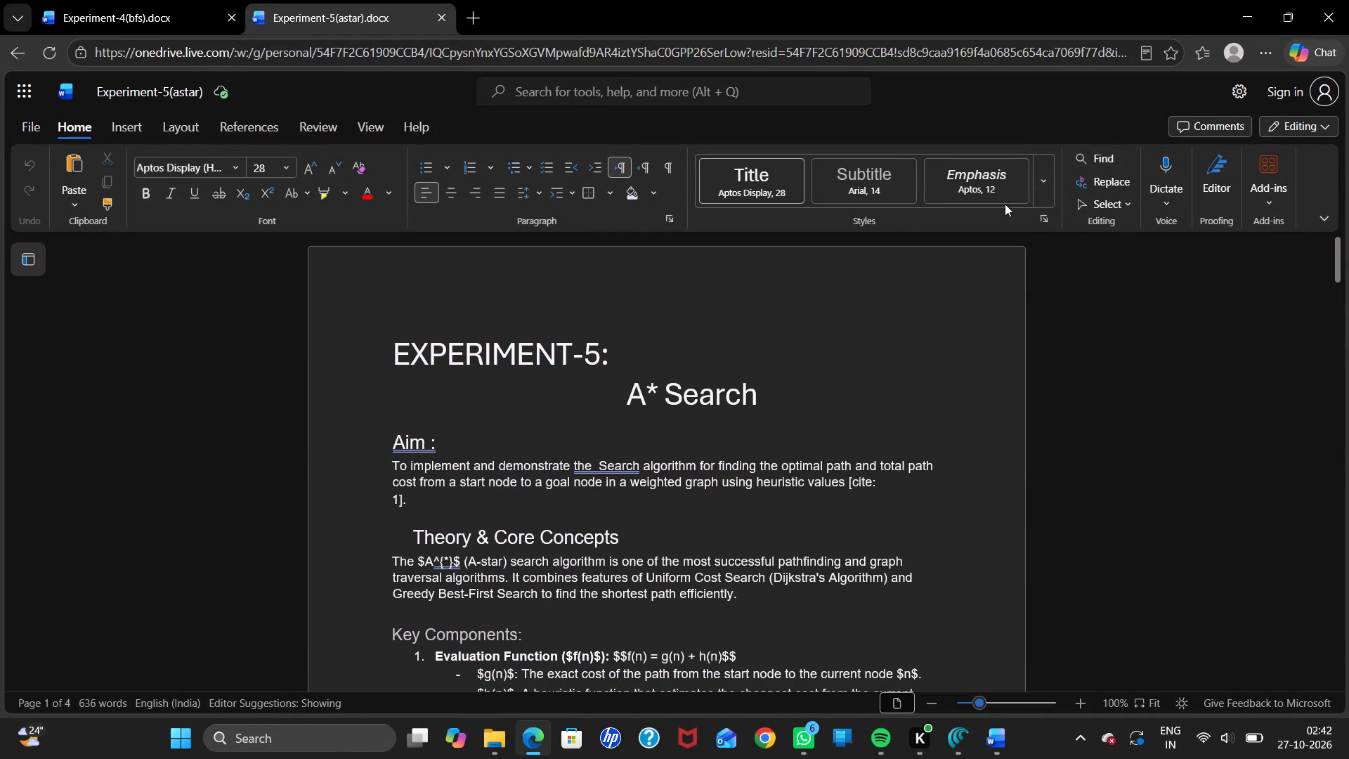
Print the Experiment-5(astar) report to PDF, saving it as ai5 in the Documents folder.
click(783, 86)
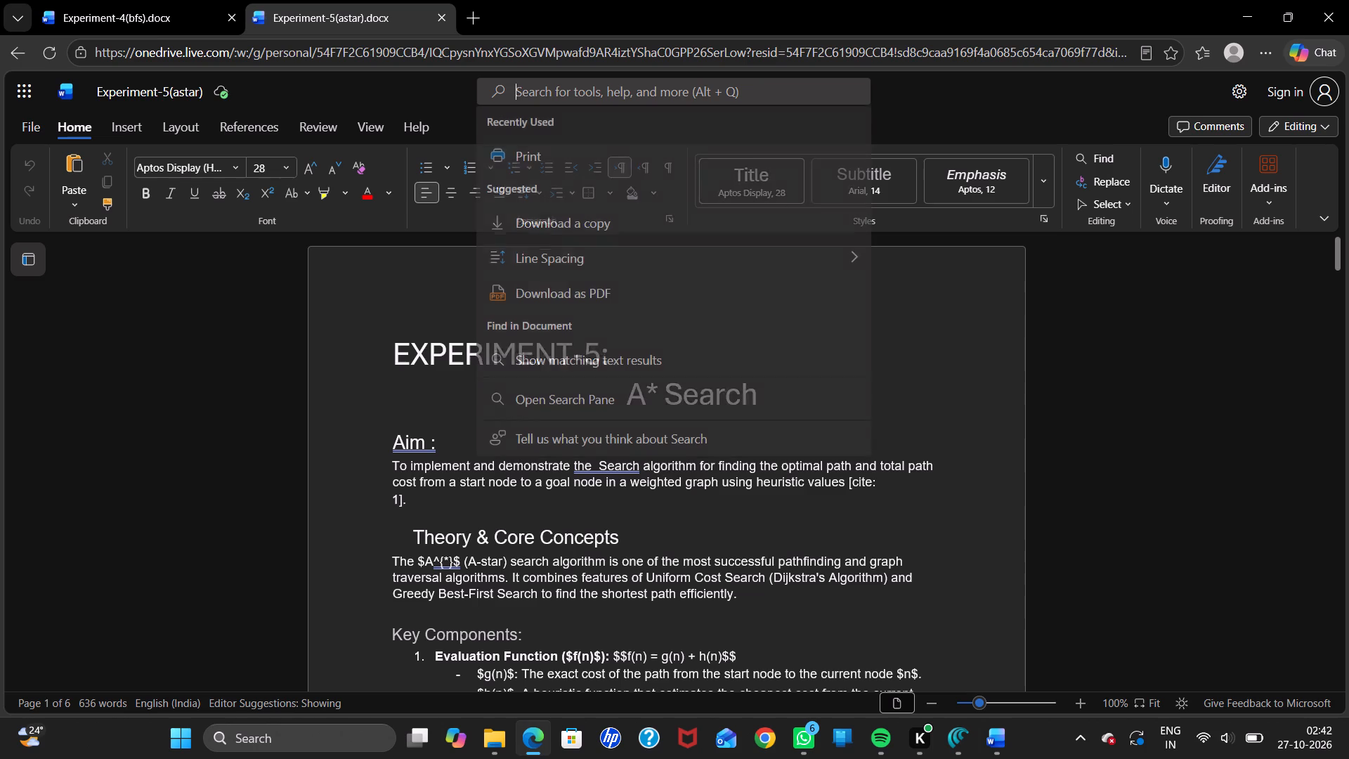
click(743, 167)
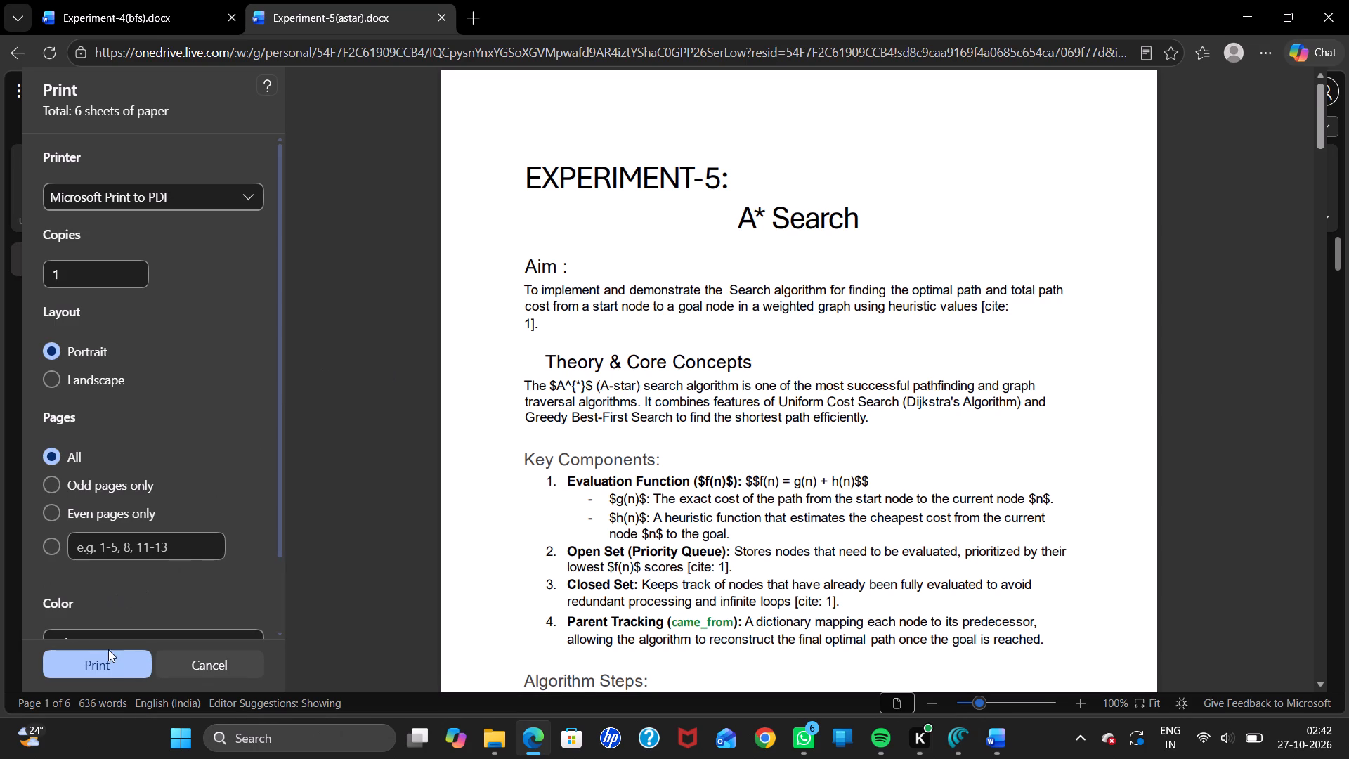
click(112, 665)
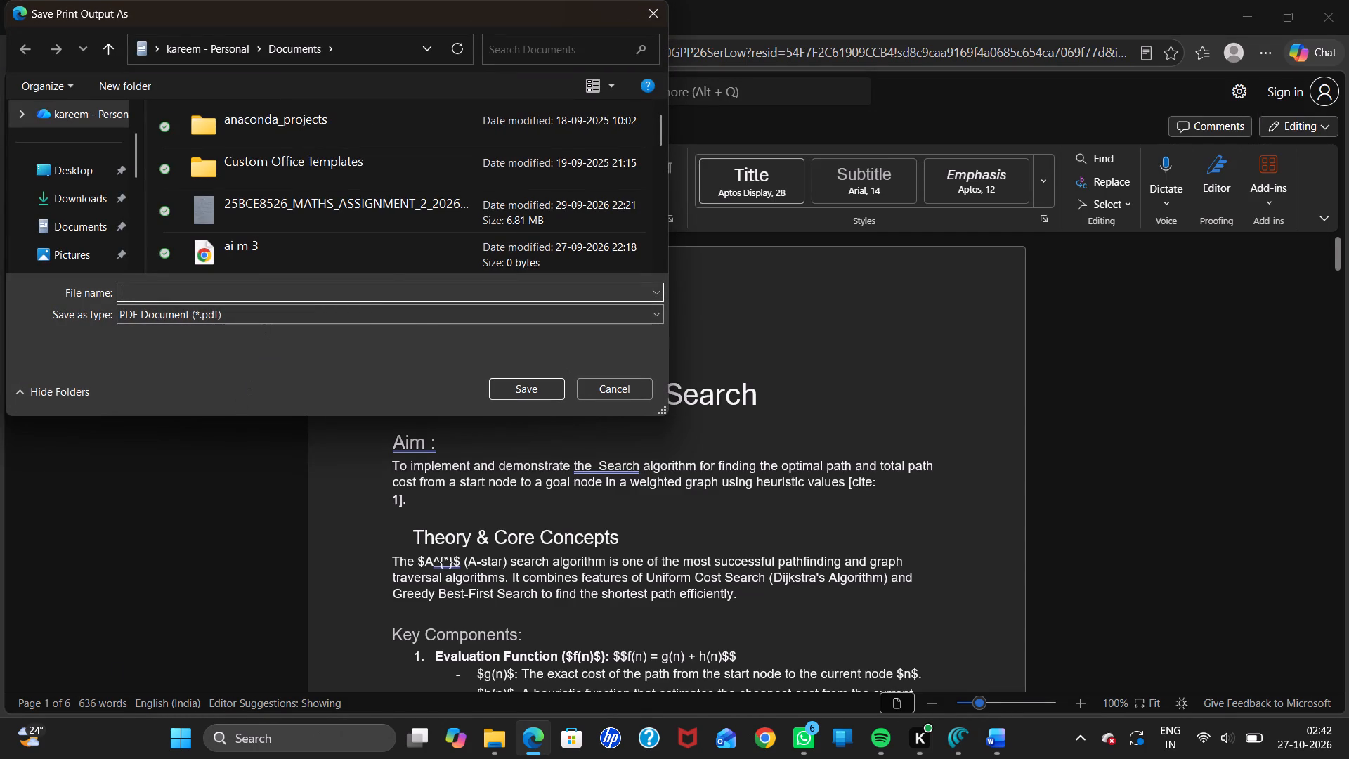
text(ai)
key(5)
key(Return)
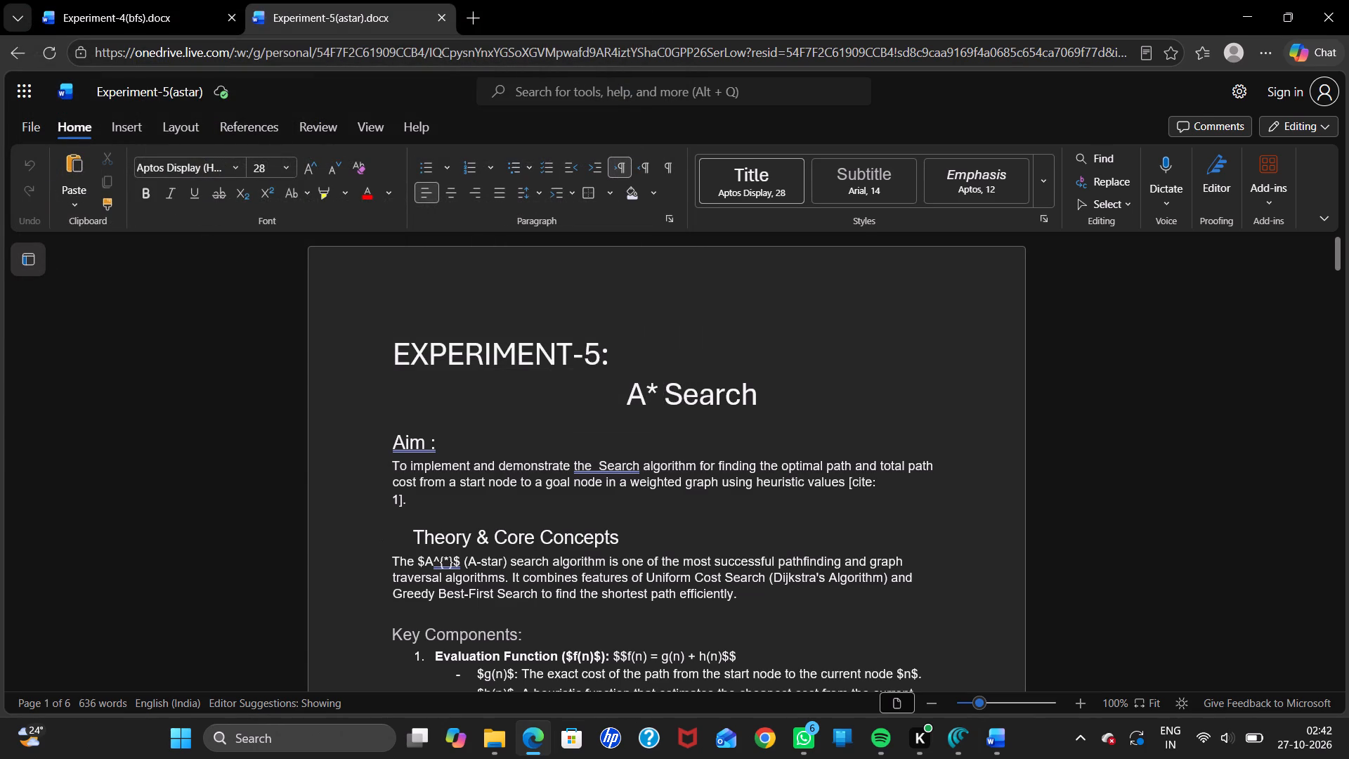
Switch to Word and print the Experiment-6(Simple Hill Climbing) document to PDF as ai6 in the Pictures folder.
click(484, 724)
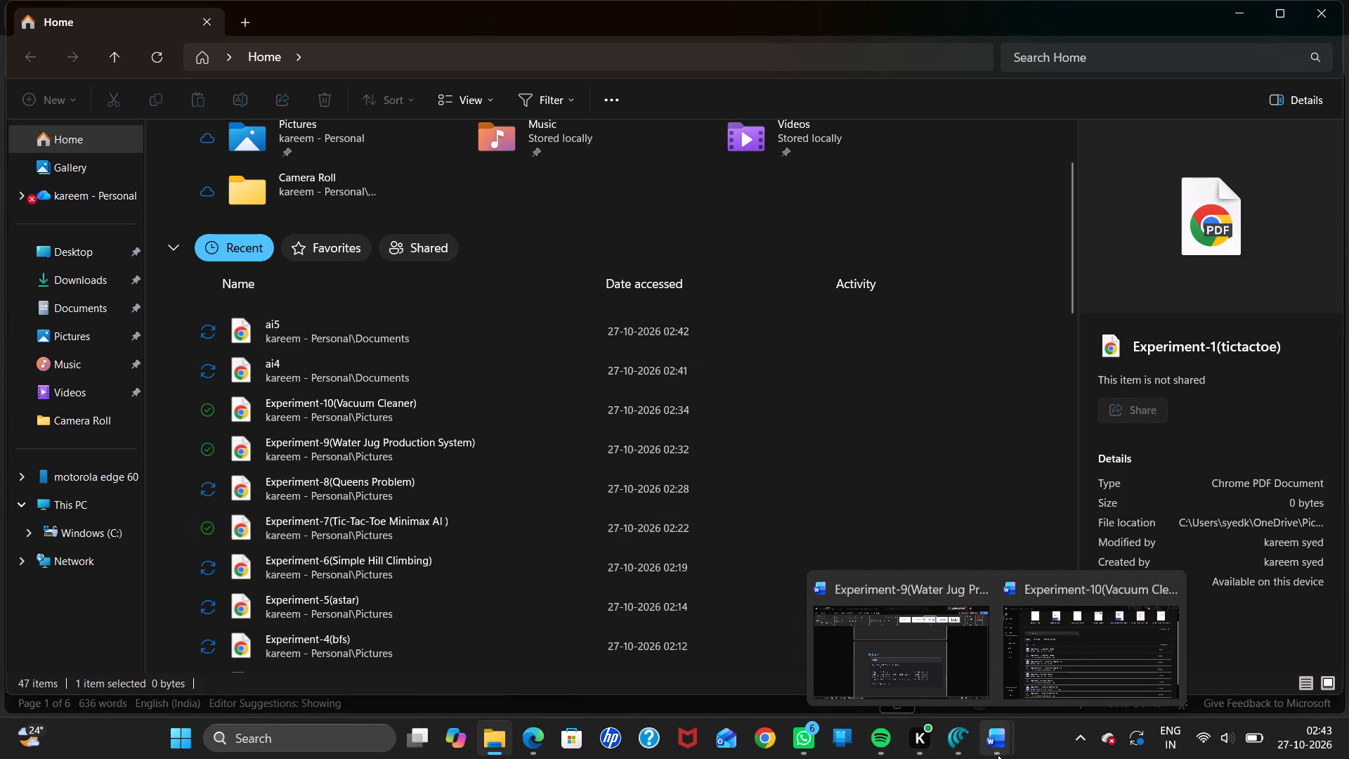
click(1107, 659)
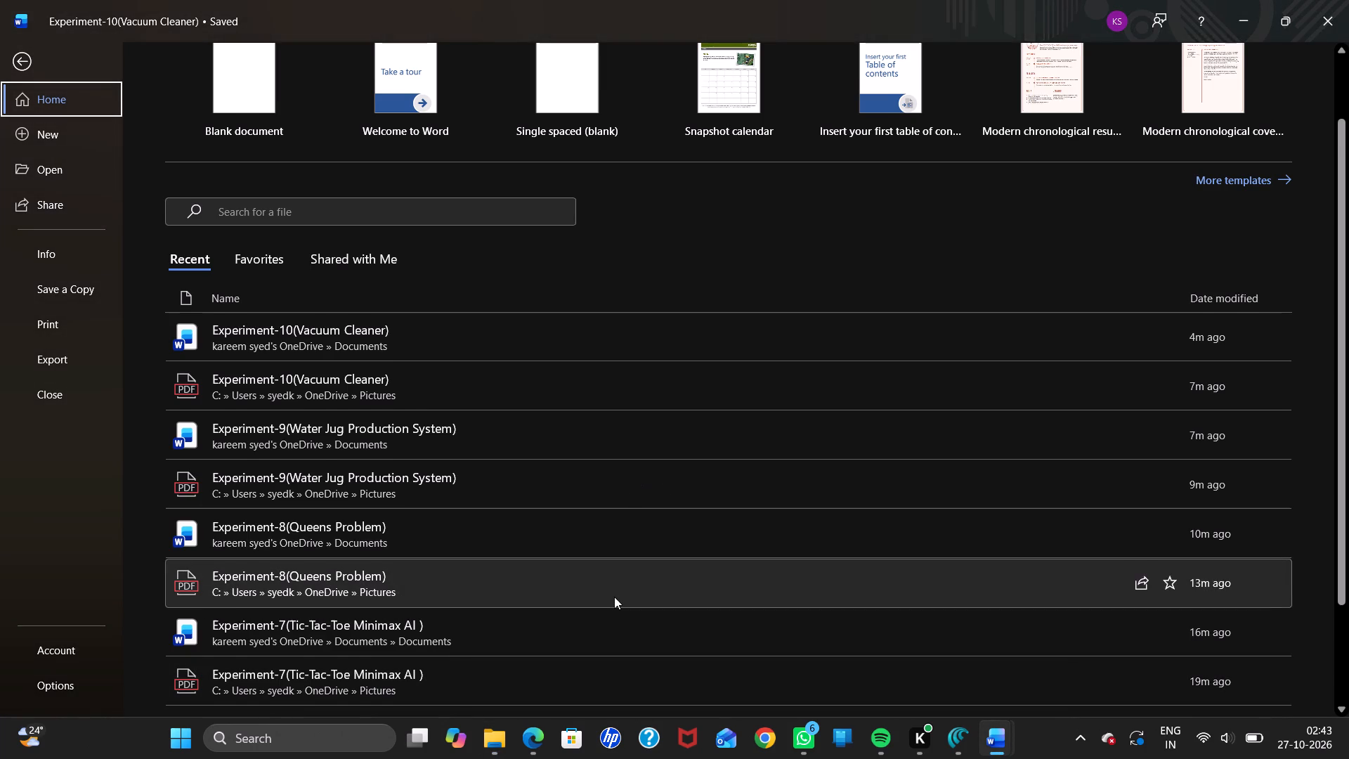
scroll(614, 597, down, 2)
click(594, 643)
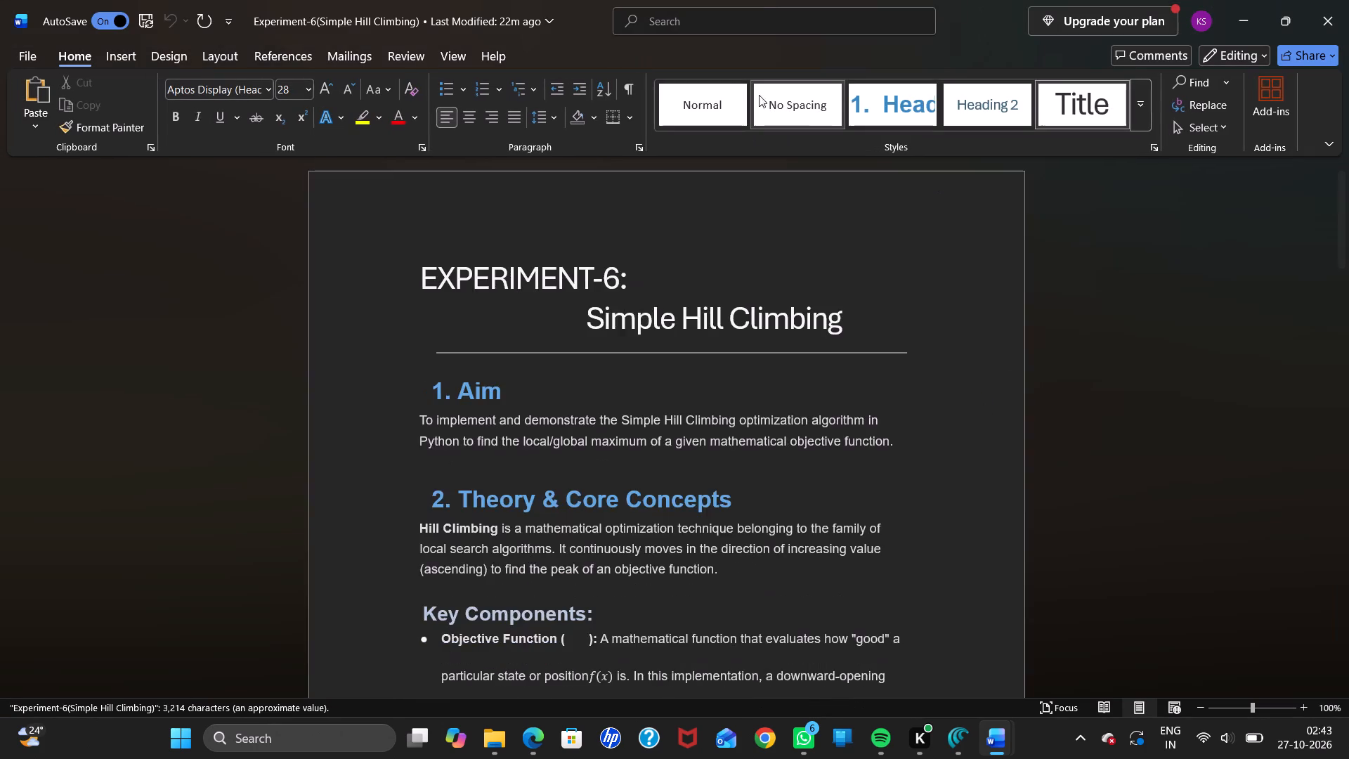
click(757, 14)
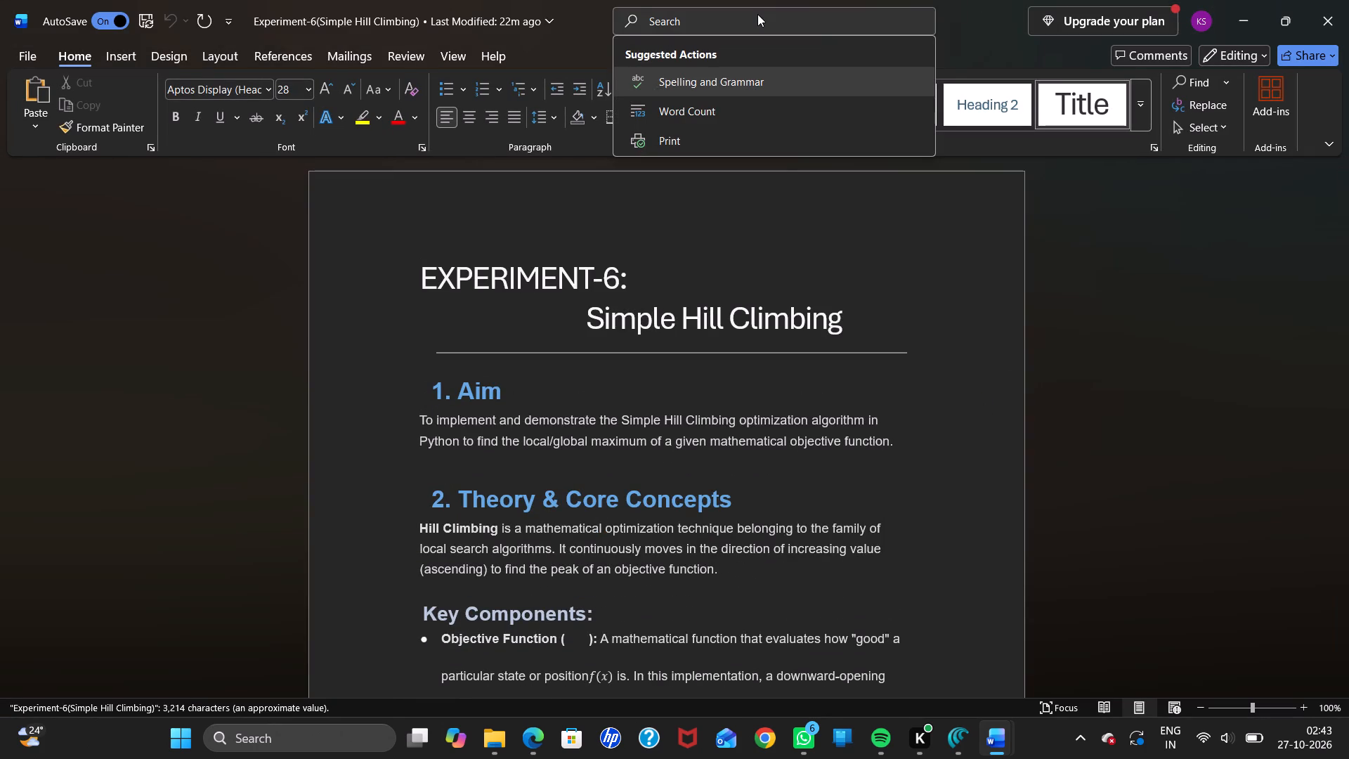
click(710, 135)
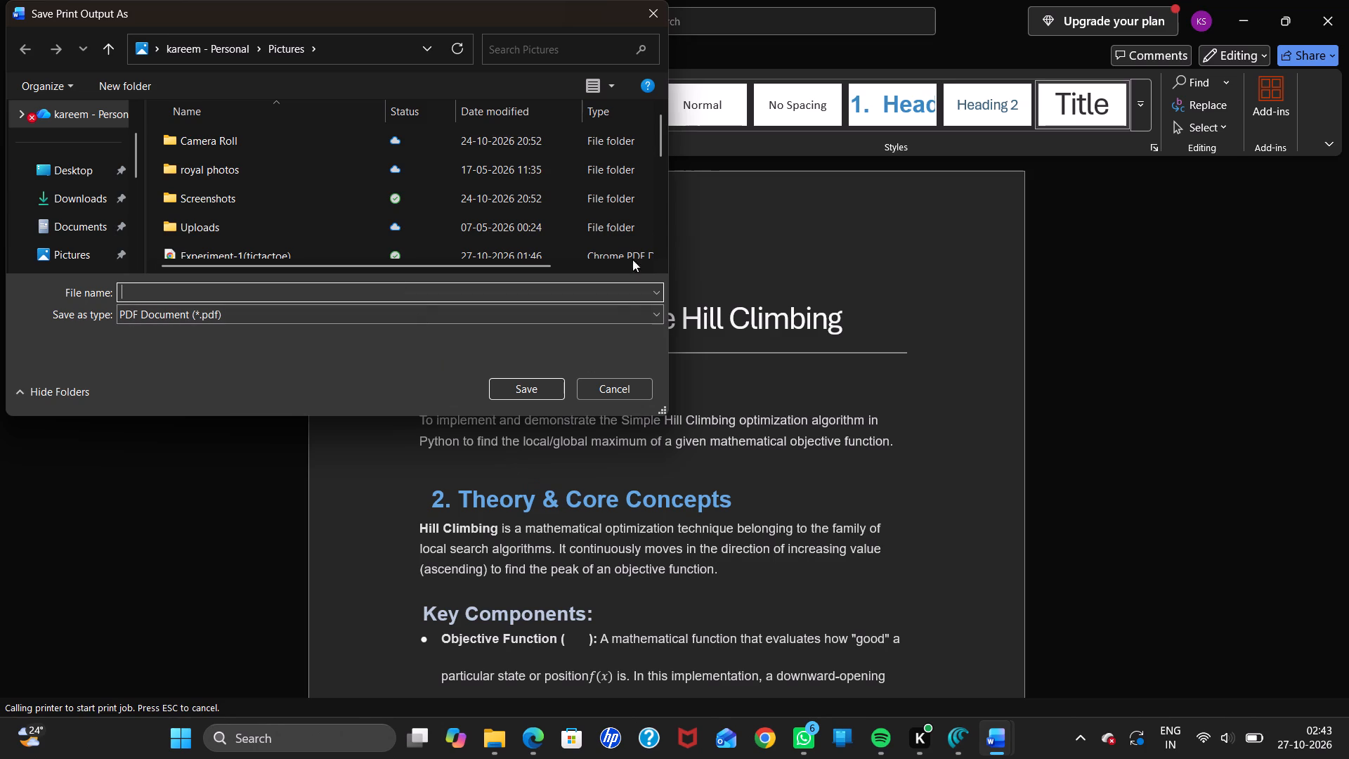
drag(672, 219, 649, 238)
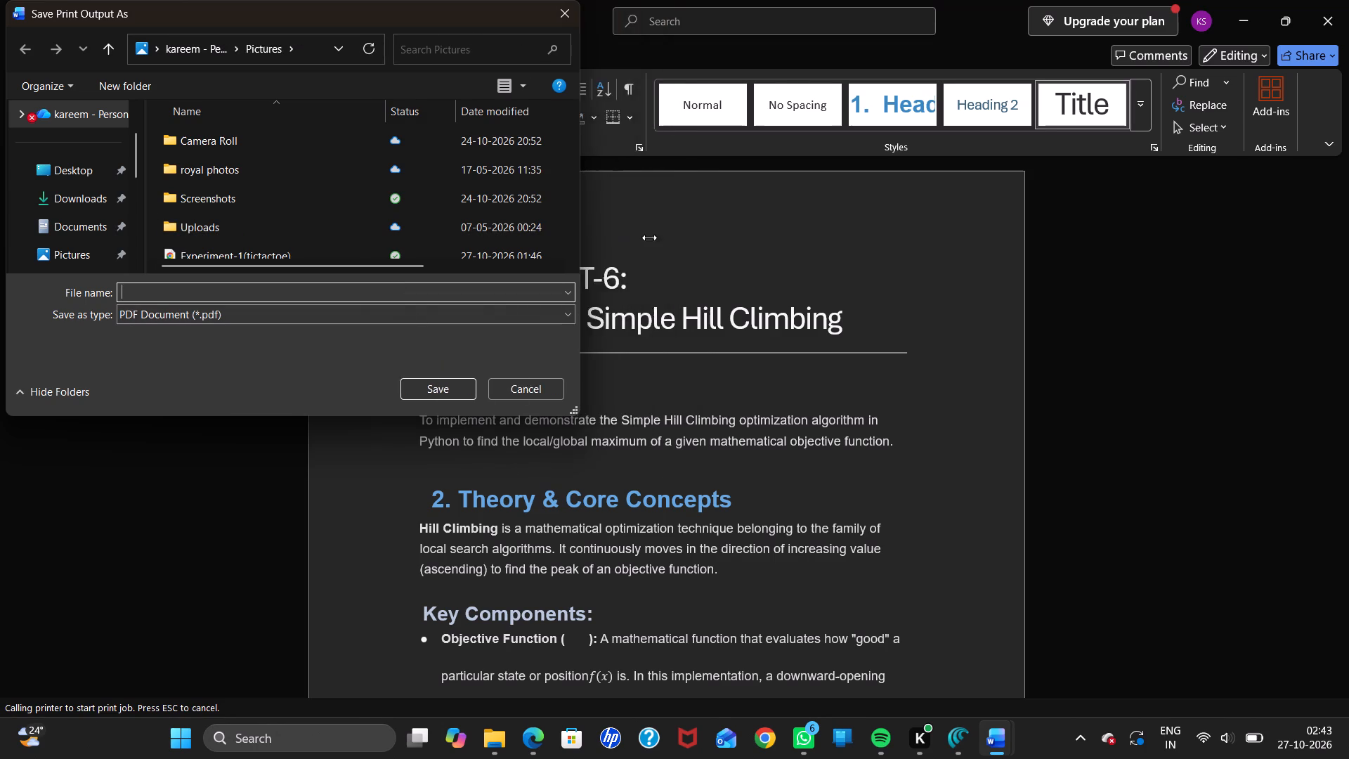
drag(649, 238, 563, 257)
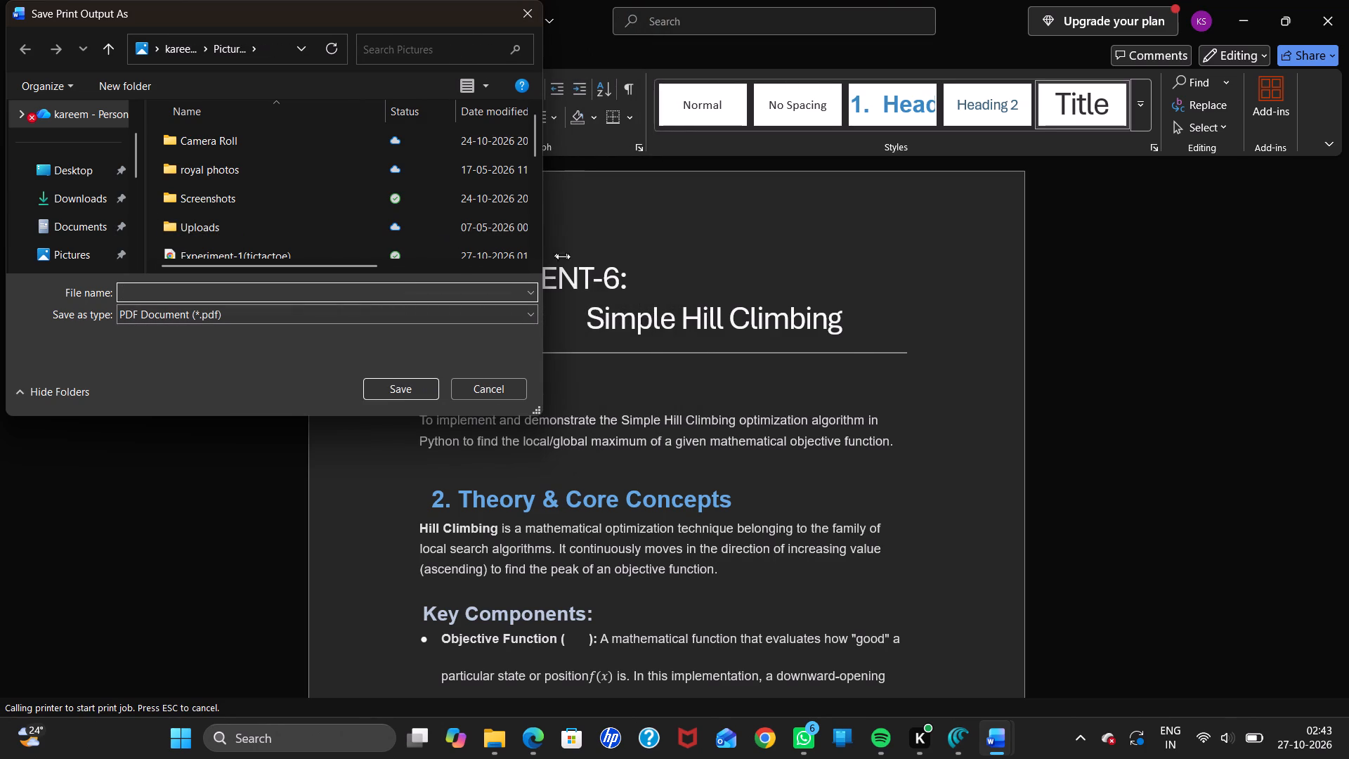
drag(563, 257, 634, 259)
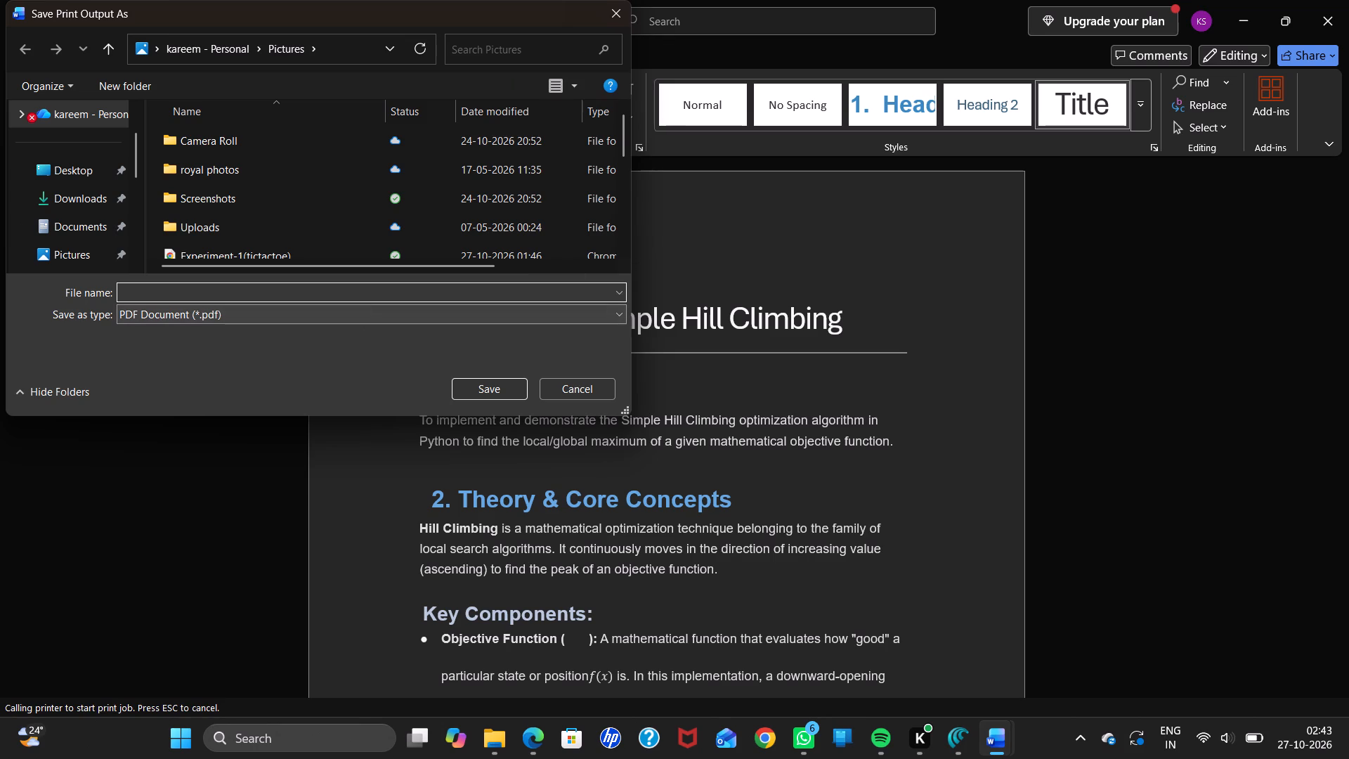
text(ai6)
click(507, 391)
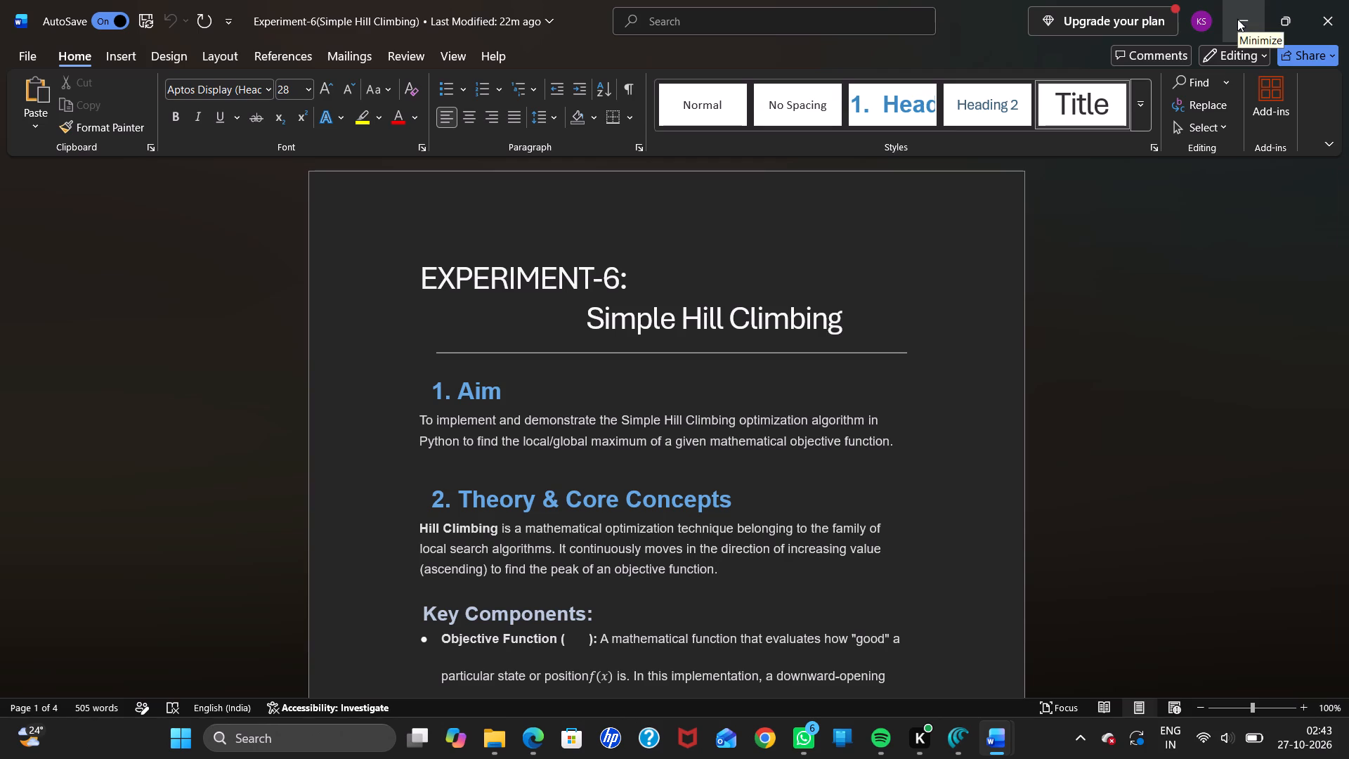
Open the recent Word document Experiment-7(Tic-Tac-Toe Minimax AI) and print it to PDF as ai7 in the Pictures folder.
click(32, 56)
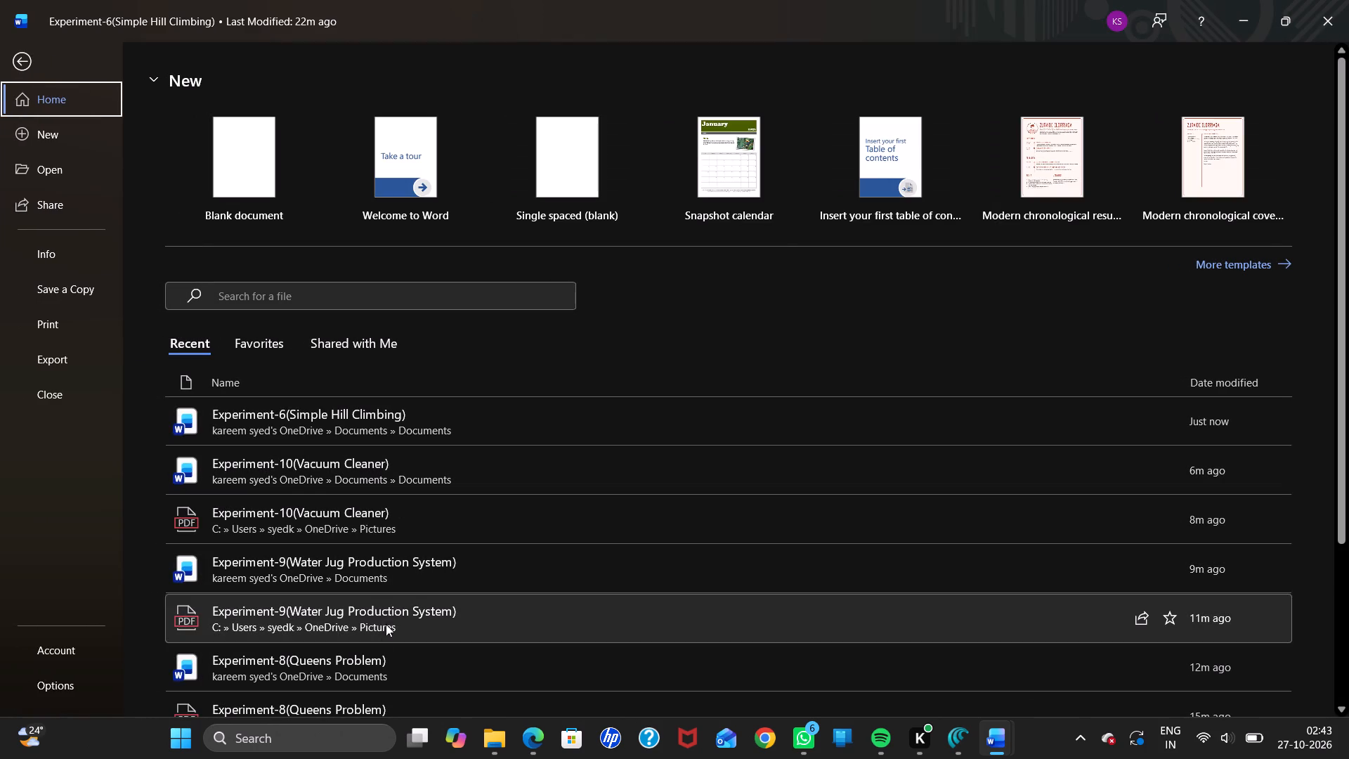
scroll(379, 647, down, 1)
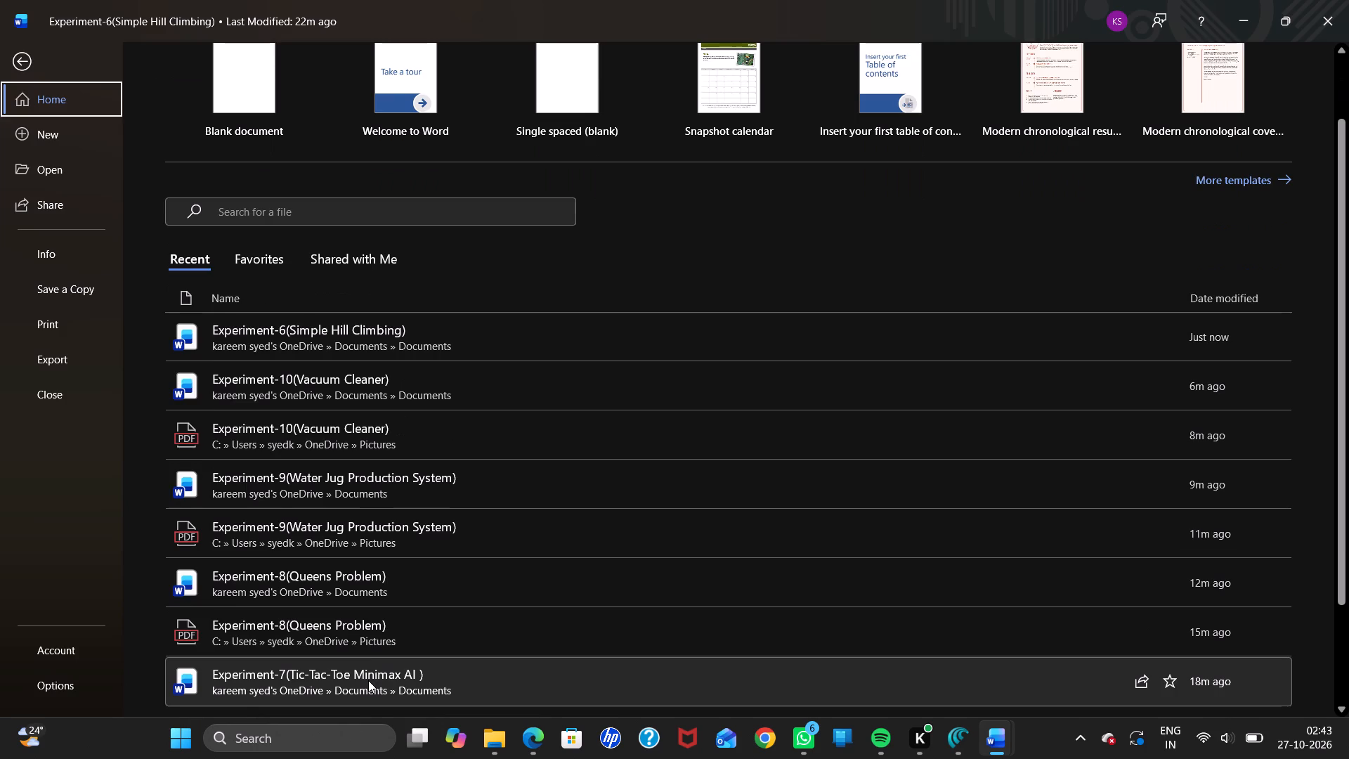
click(368, 680)
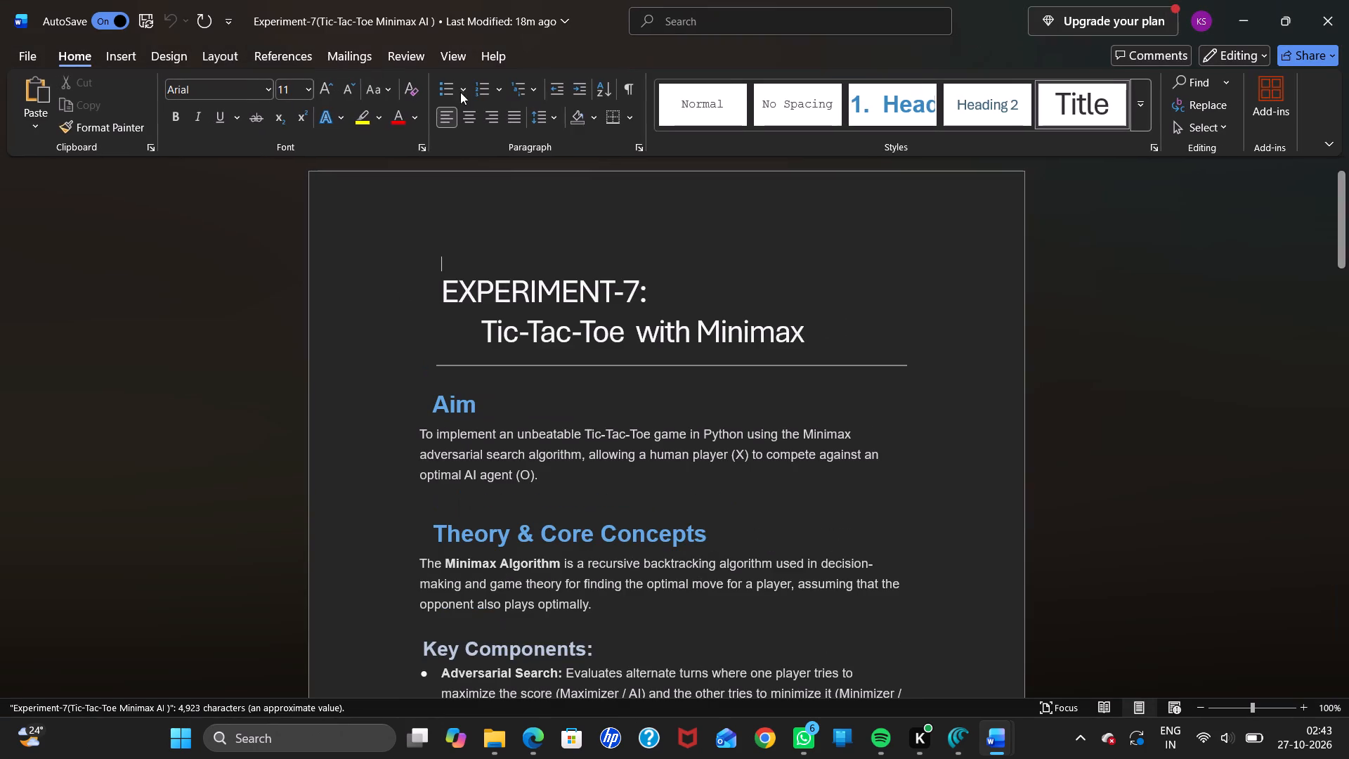
click(907, 27)
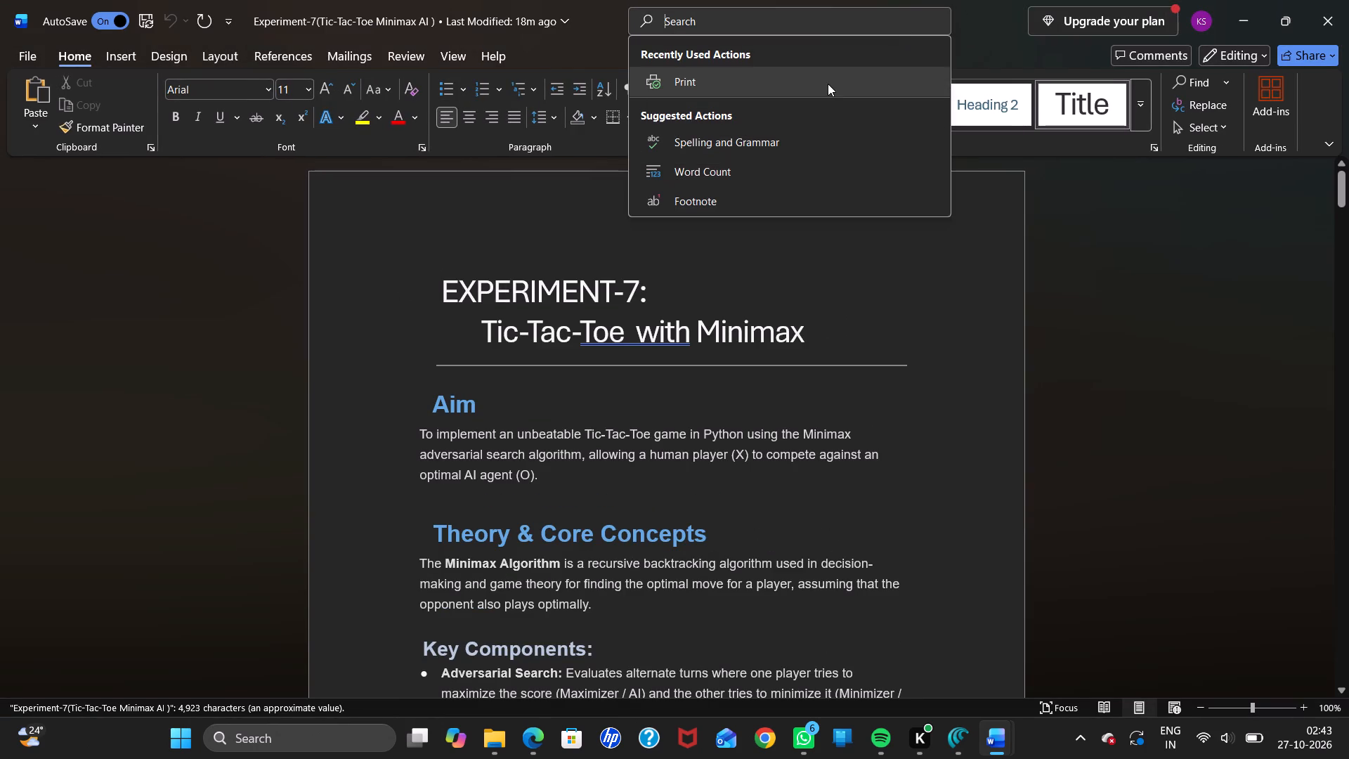
click(832, 80)
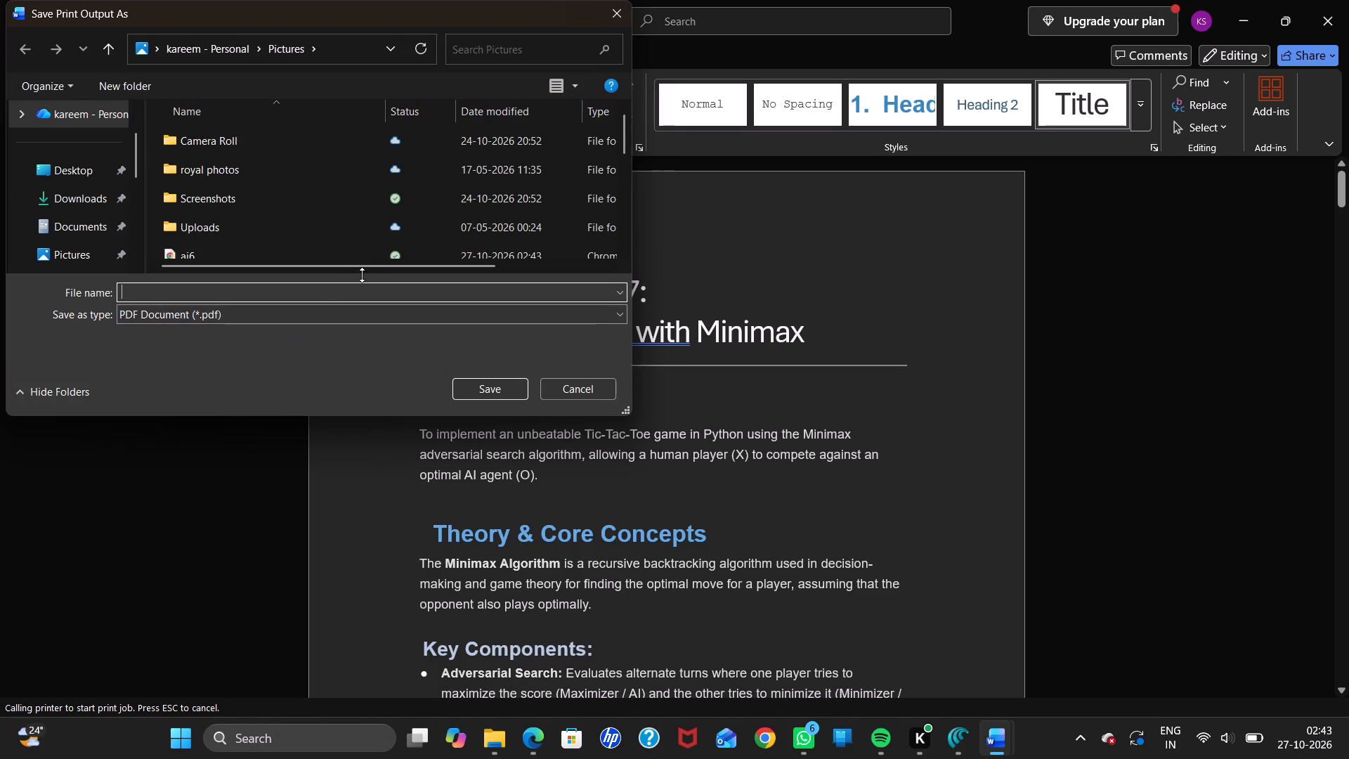
text(ai)
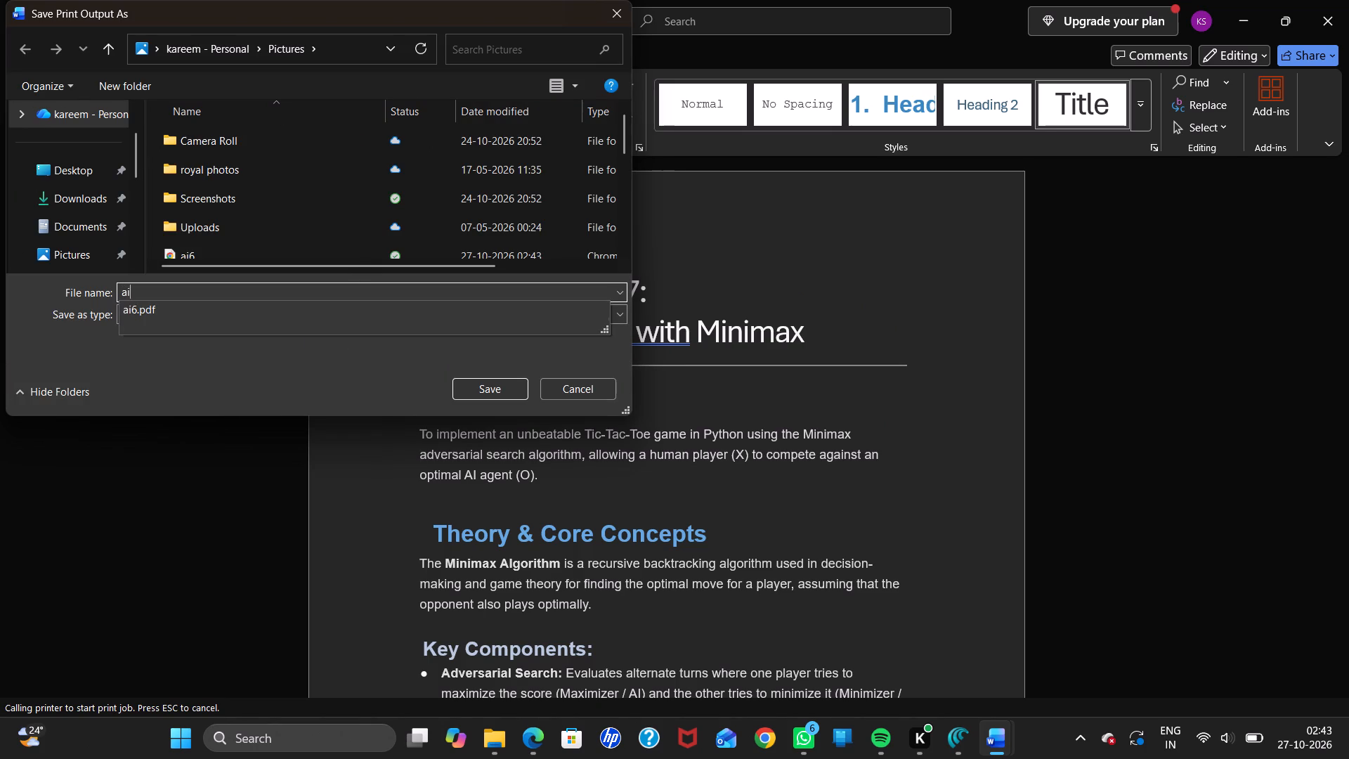
key(7)
key(Return)
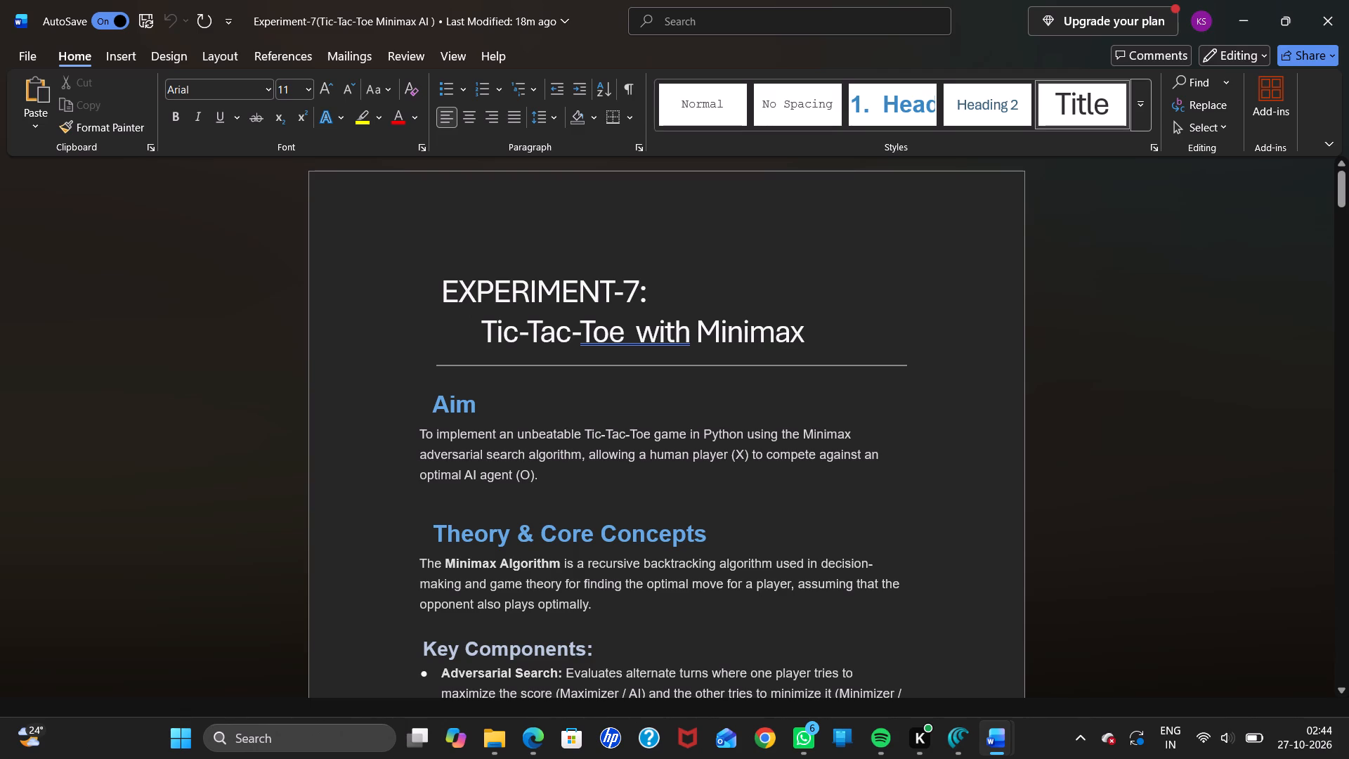
Open the recent Word document Experiment-8(Queens Problem) and print it to PDF as ai8 in the Pictures folder.
click(22, 53)
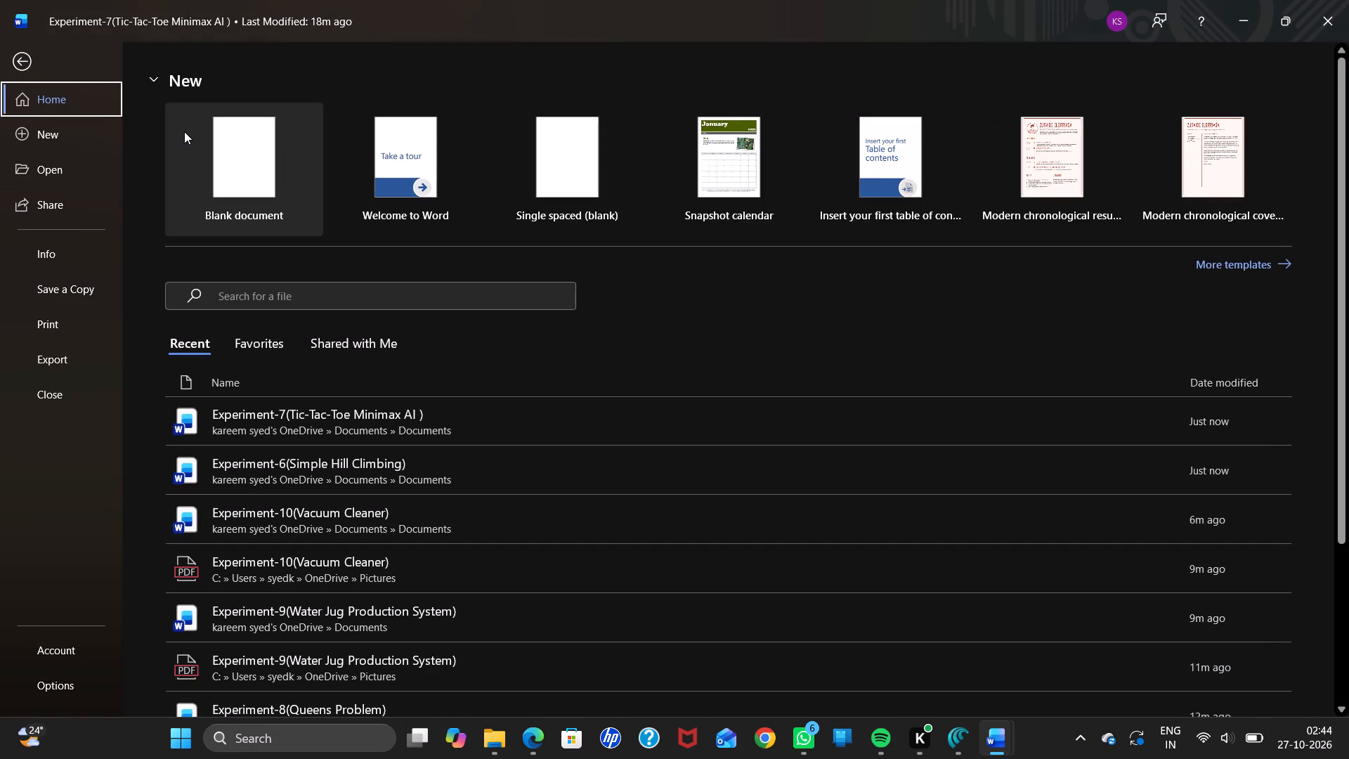
scroll(358, 499, up, 1)
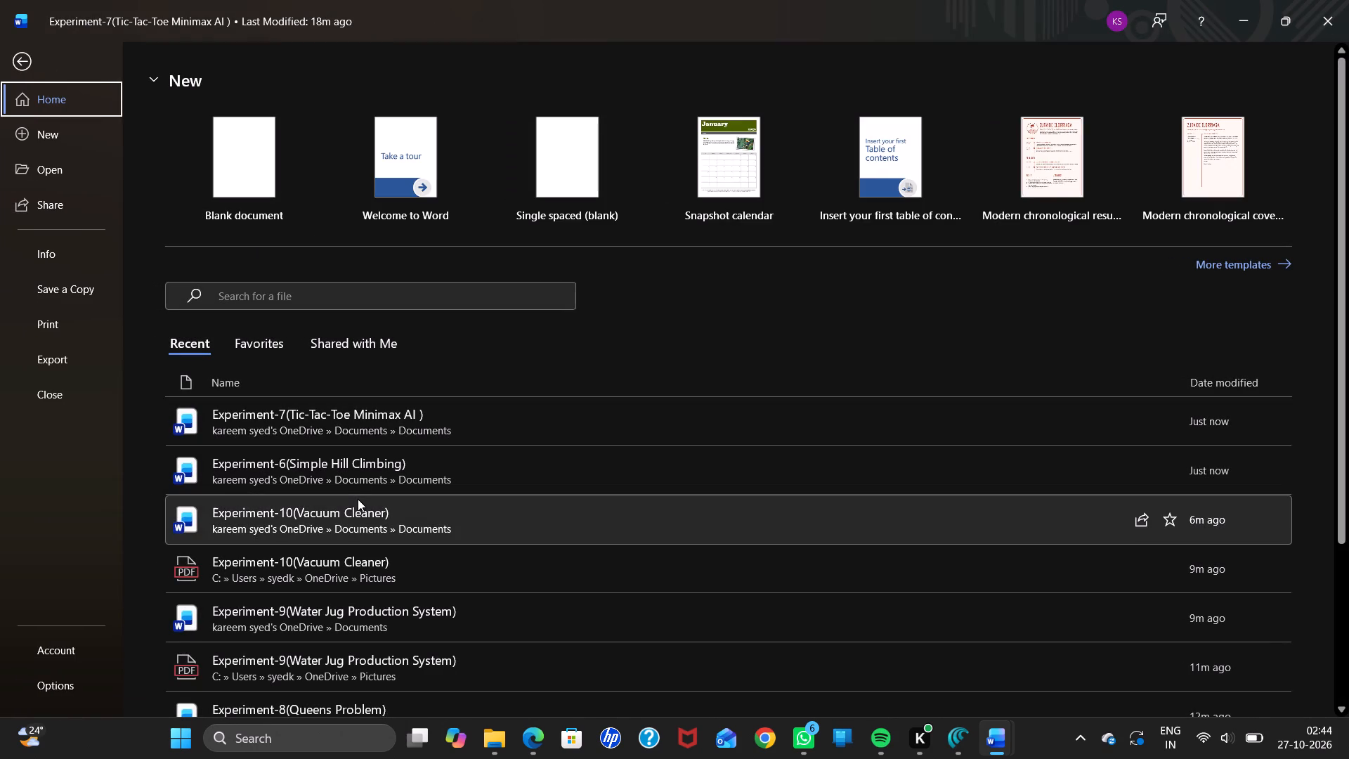
click(353, 703)
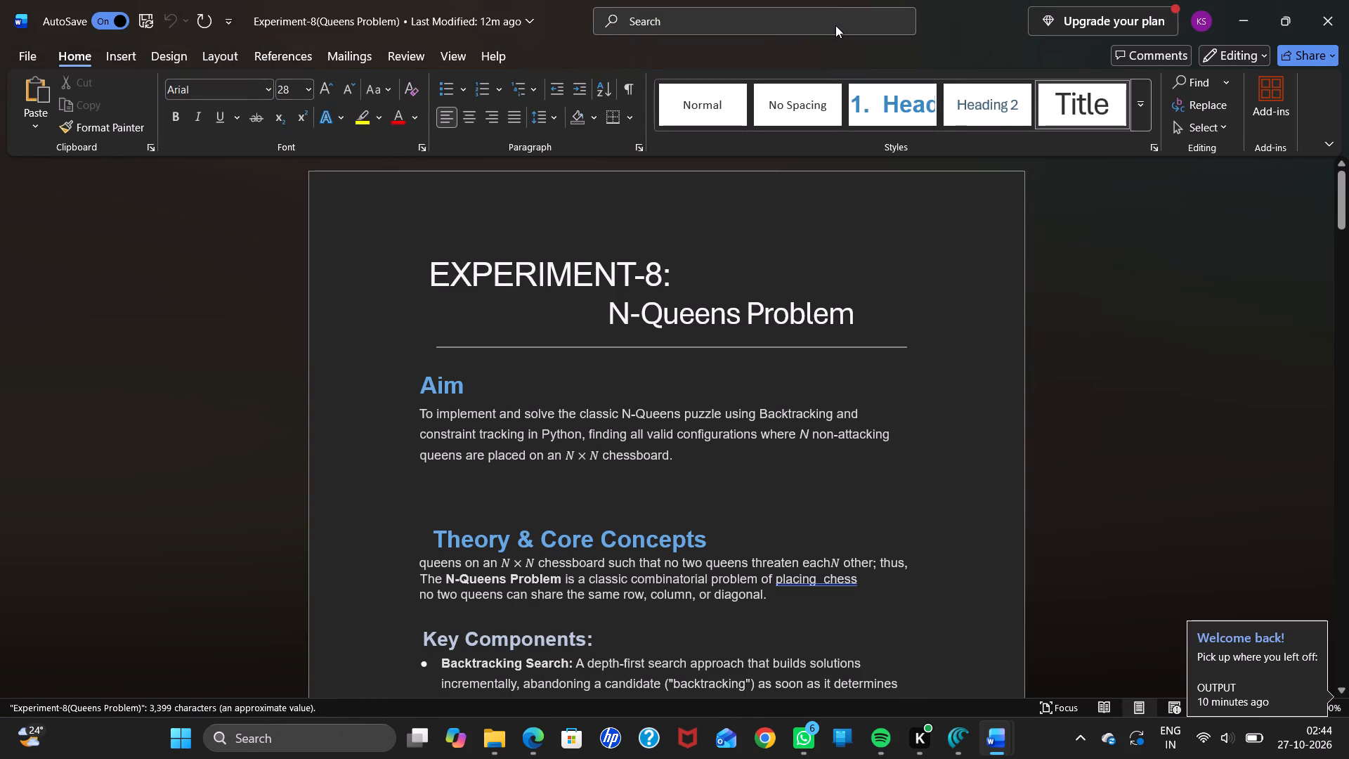
click(835, 25)
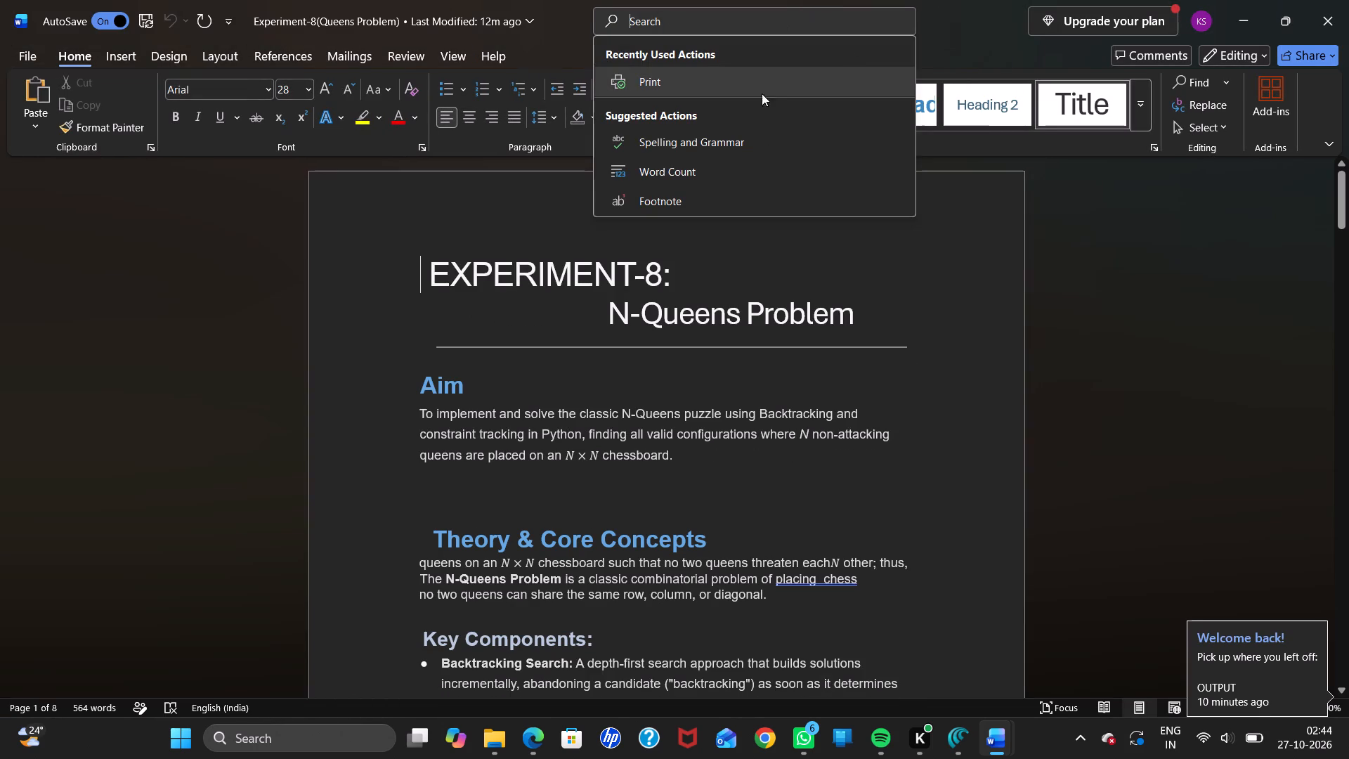
click(748, 86)
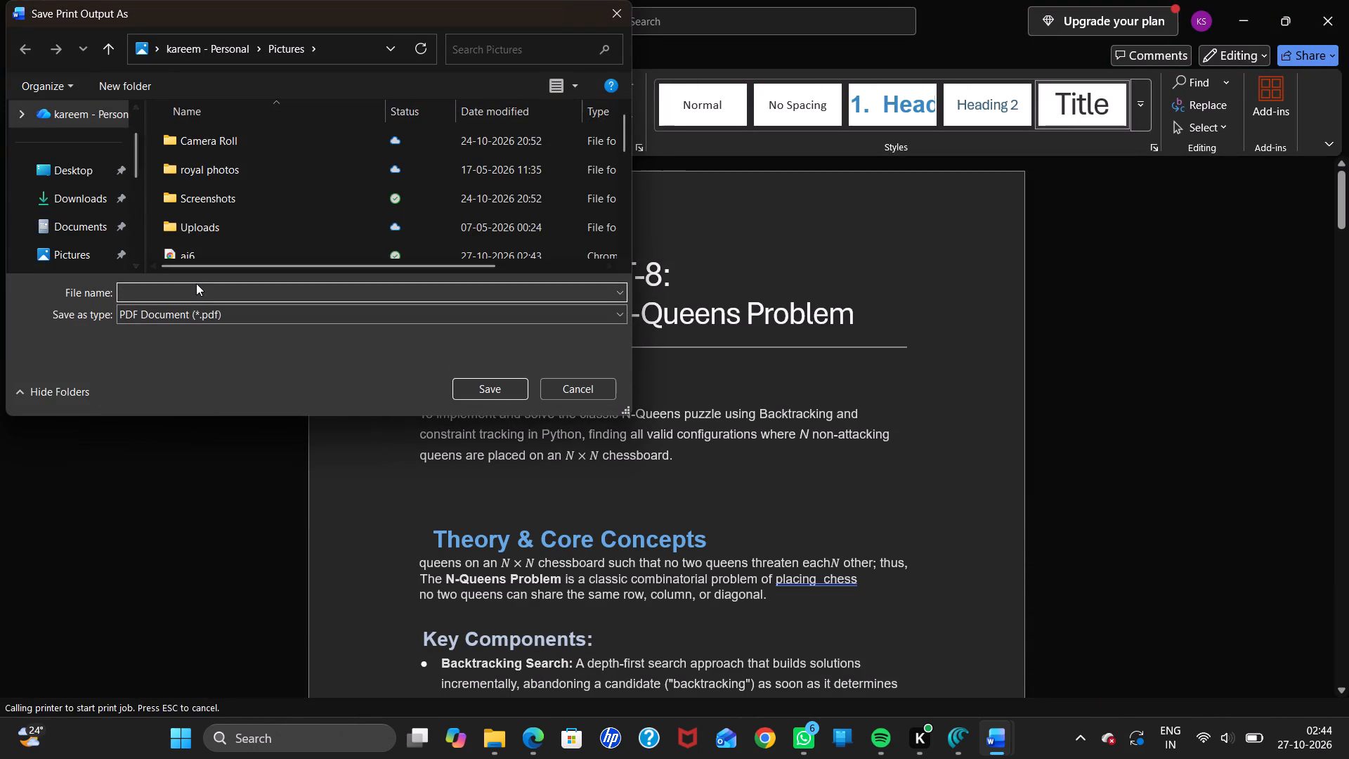
click(196, 283)
text(ai8)
key(Return)
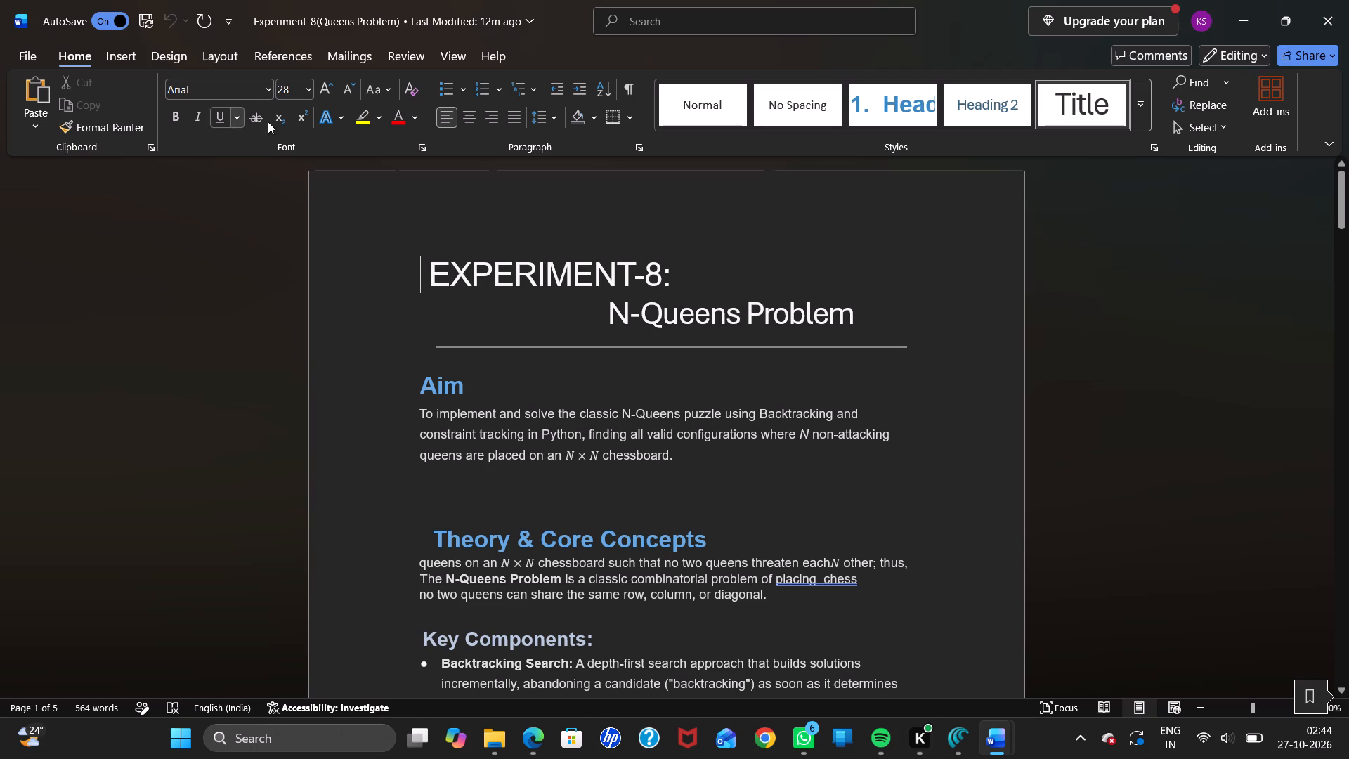
Bring up the Word document Experiment-9(Water Jug Production System) and print it to PDF as ai9 in the Pictures folder.
click(751, 20)
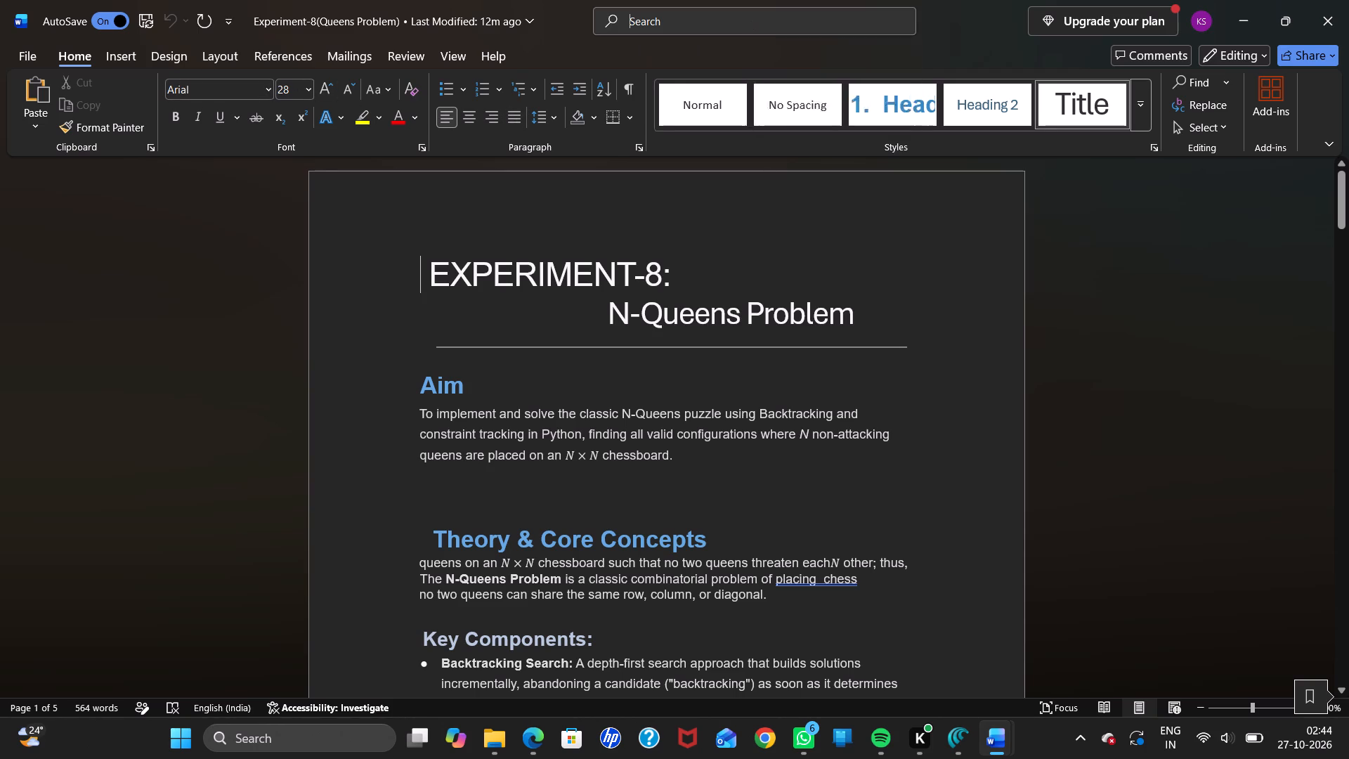
click(19, 57)
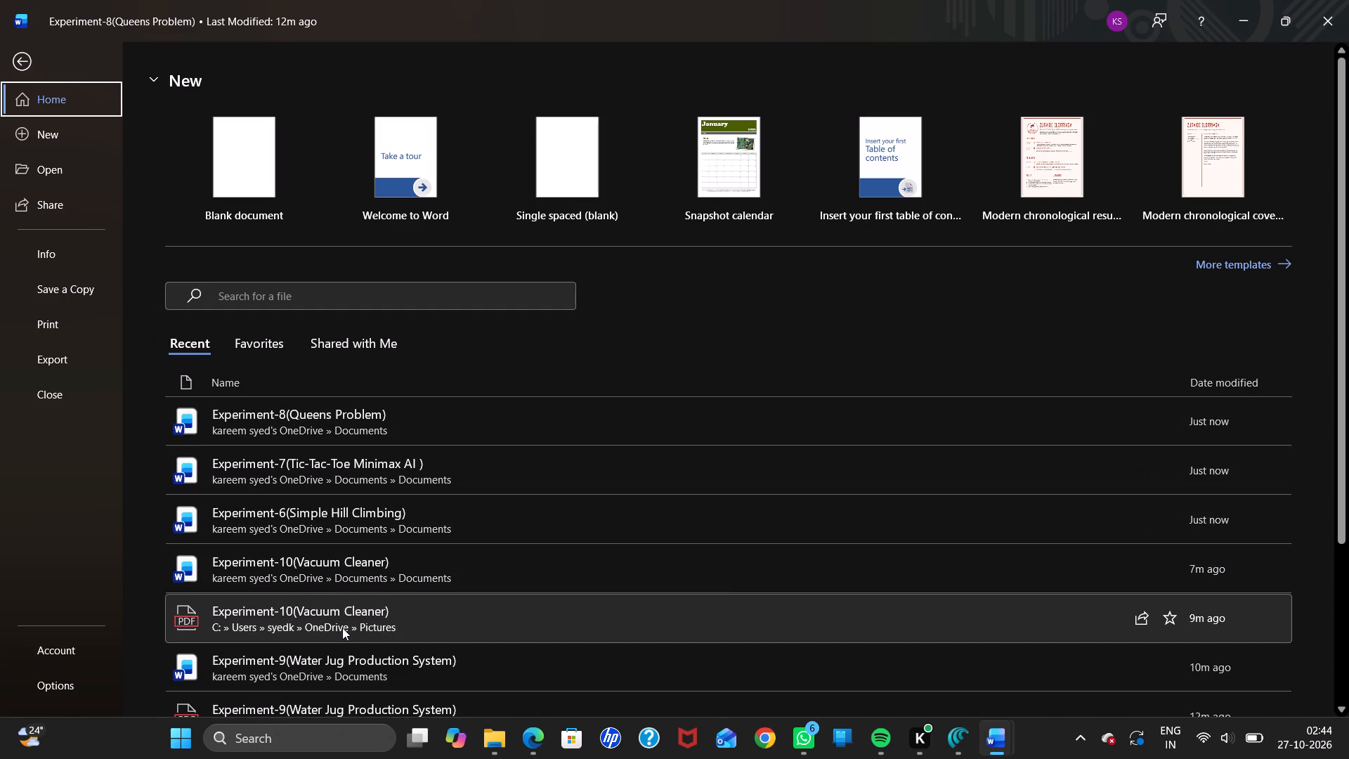
click(342, 647)
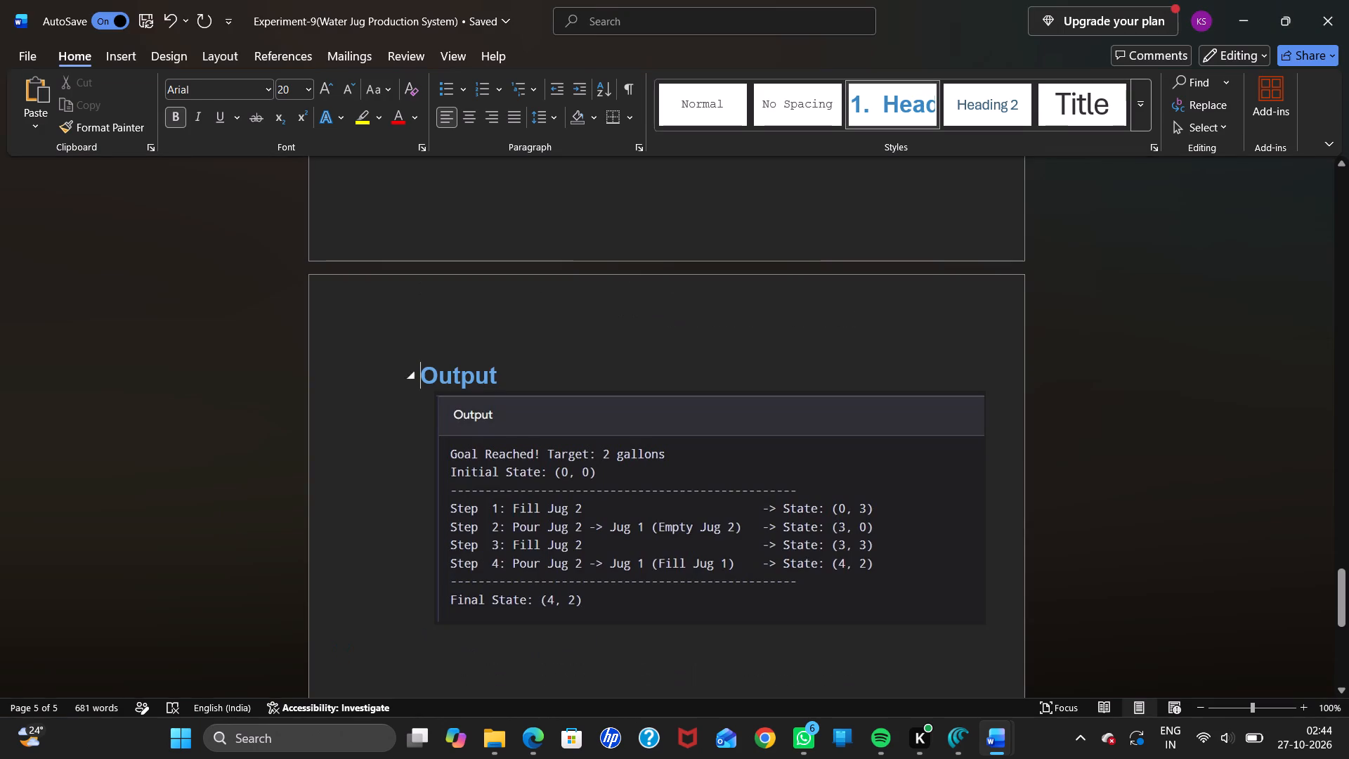
click(802, 21)
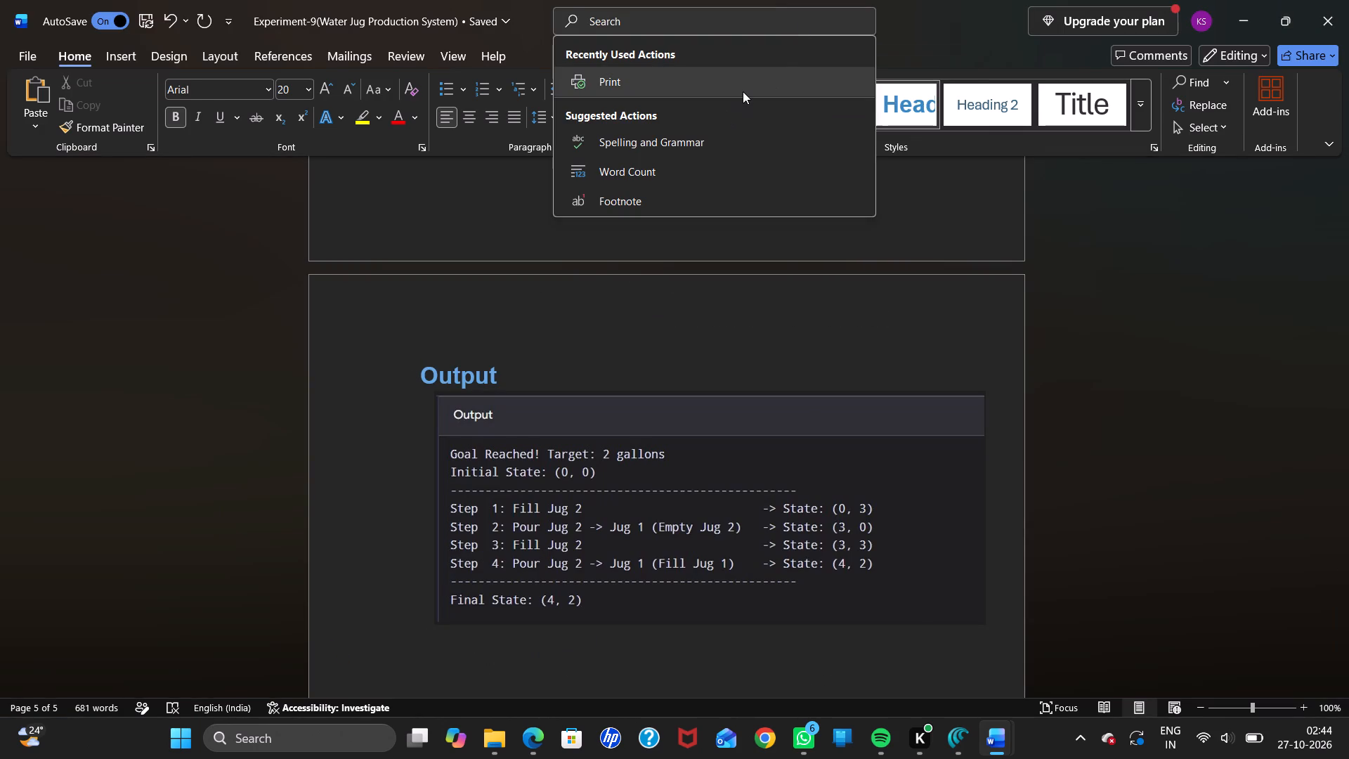
click(743, 91)
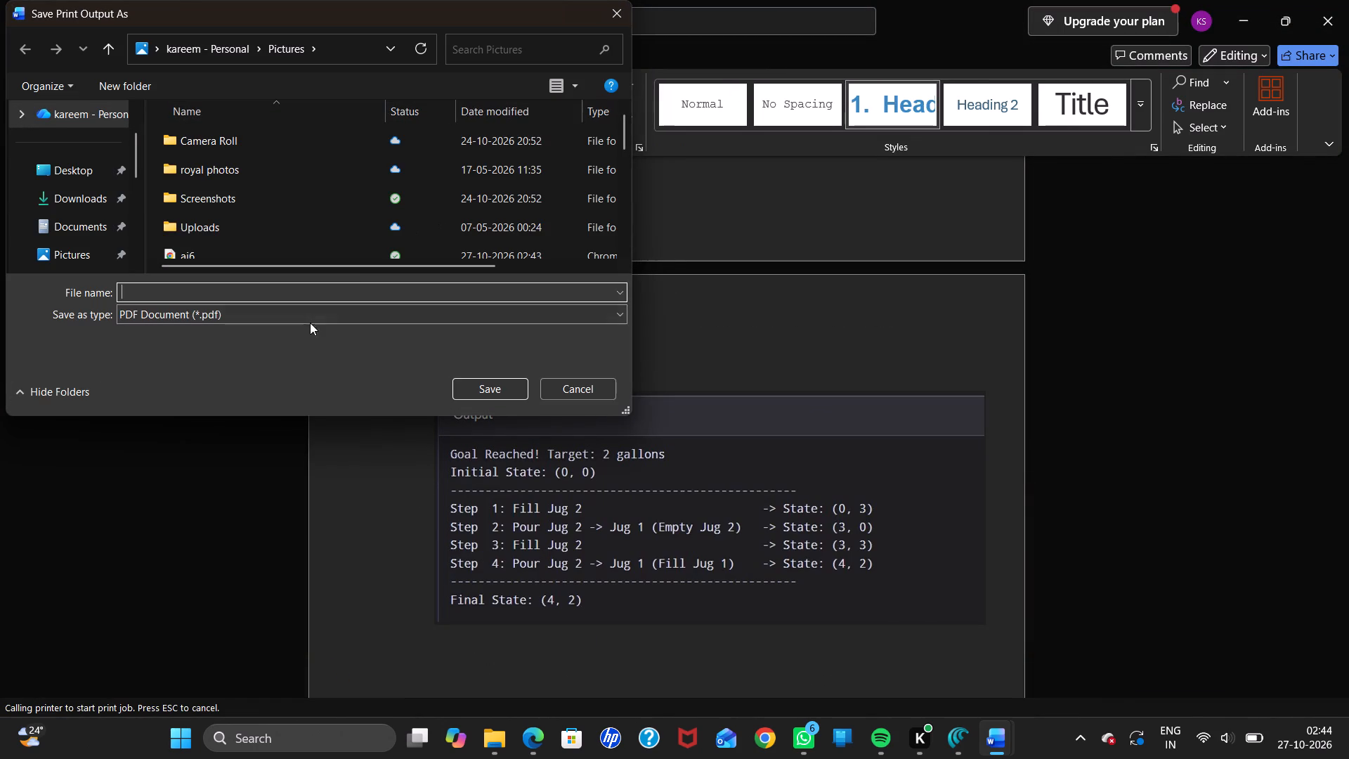
text(ai)
key(9)
key(Return)
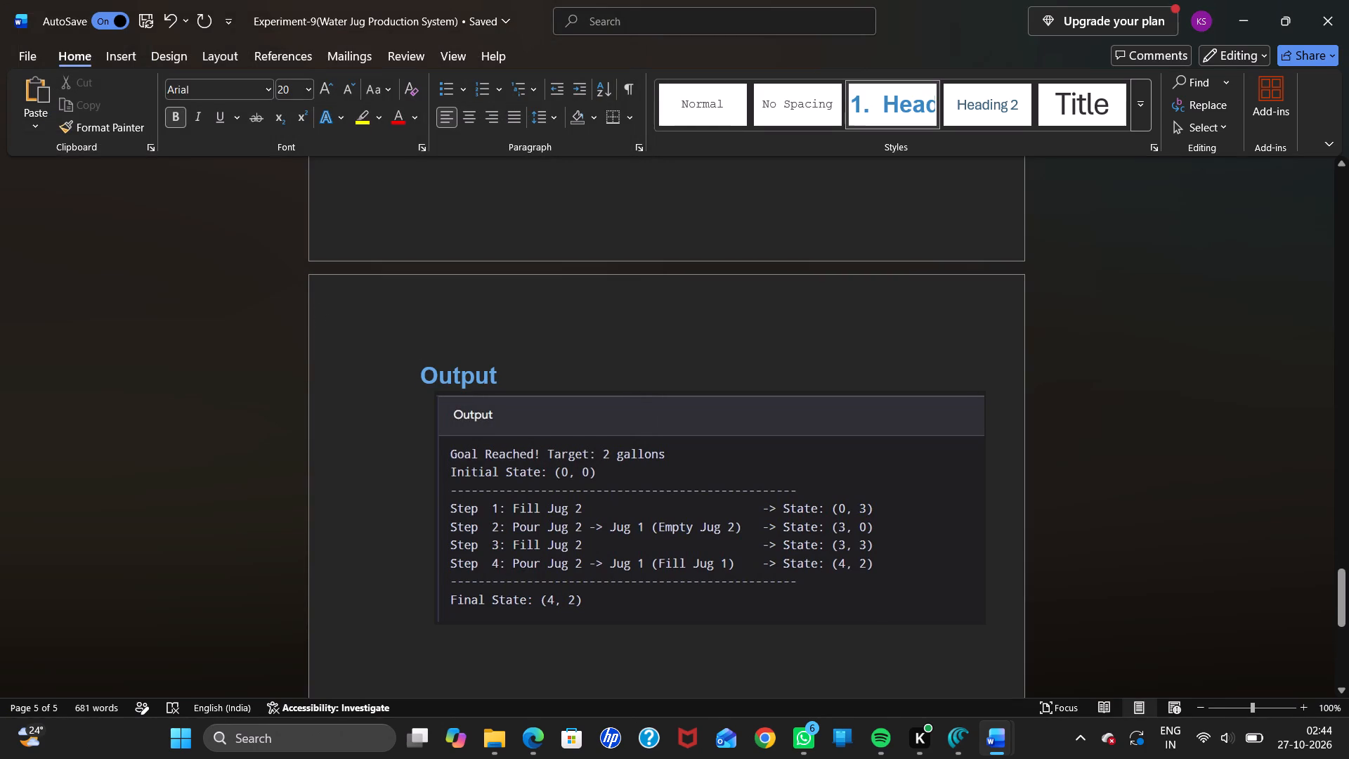
Open the recent Word document Experiment-10(Vacuum Cleaner) and print it to PDF as ai10 in the Pictures folder.
click(22, 53)
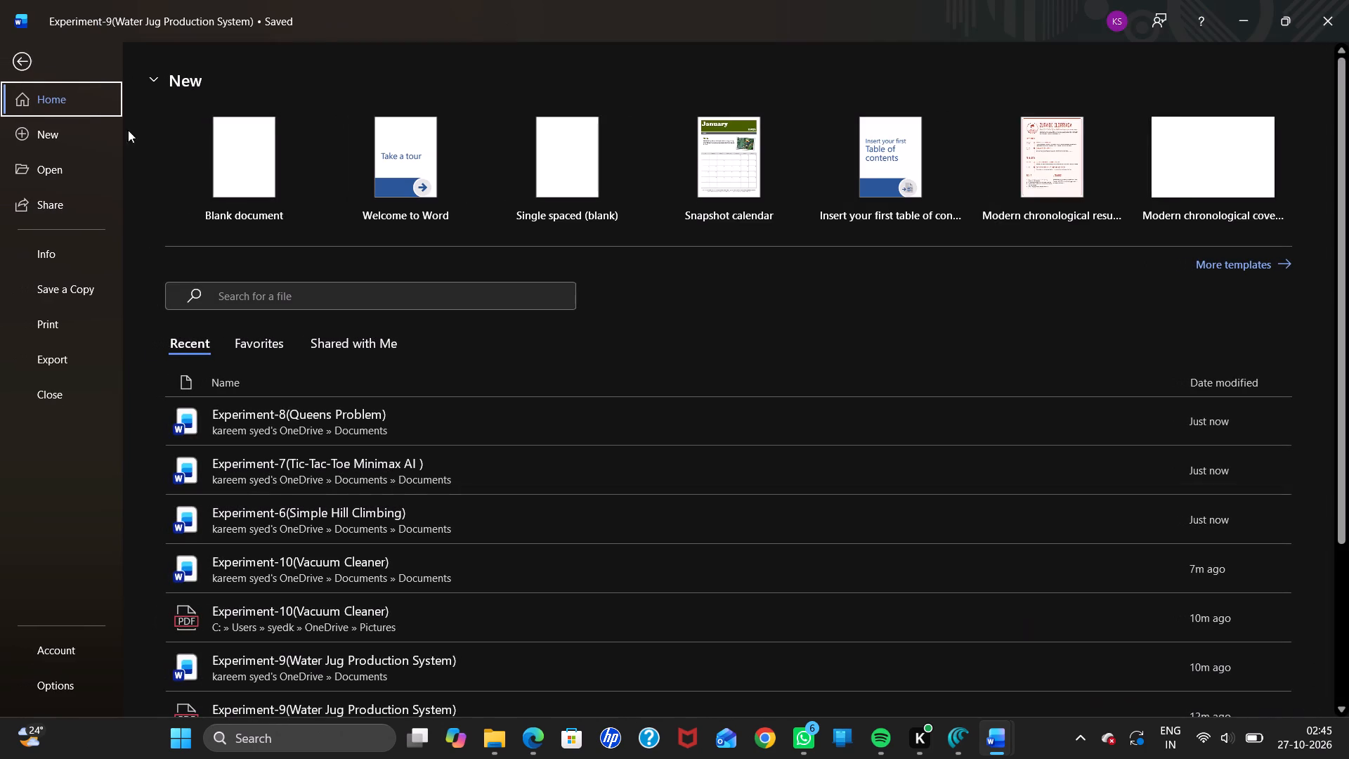
click(389, 580)
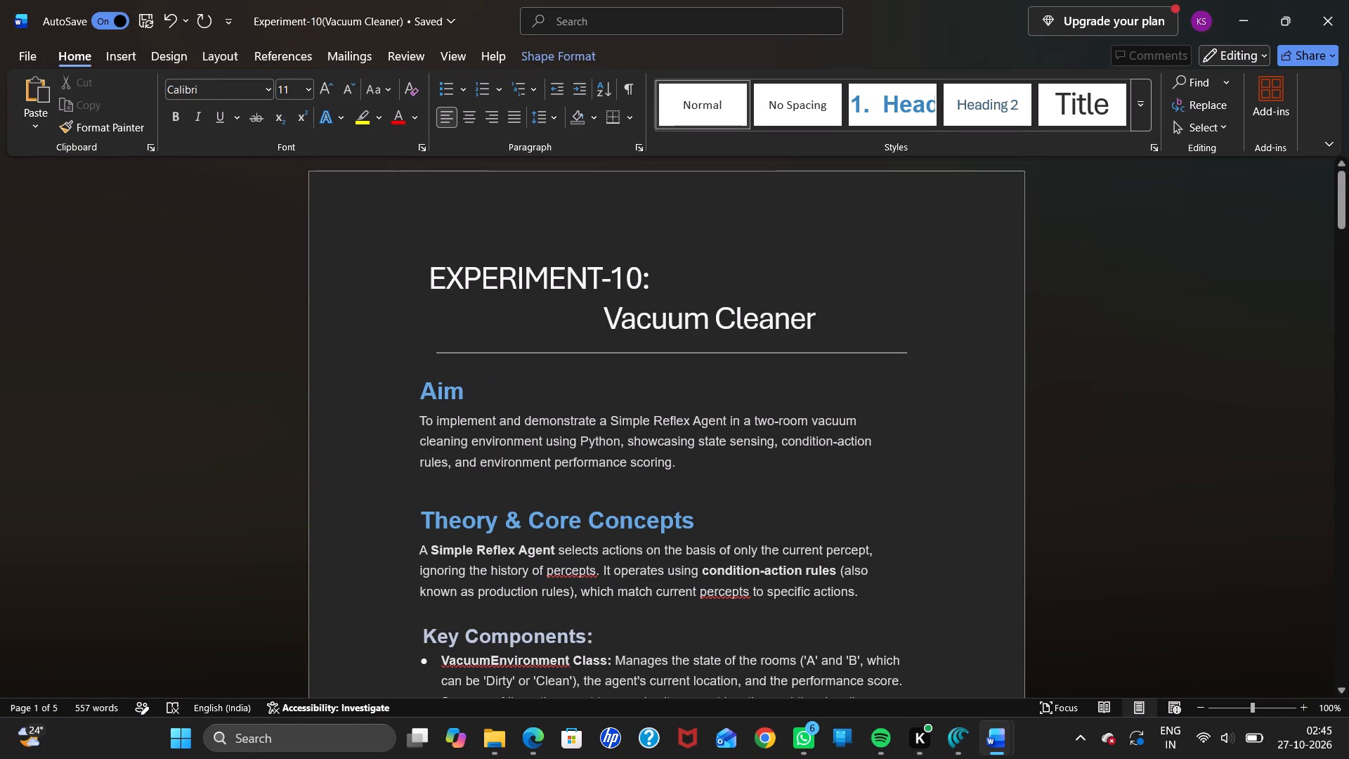
click(785, 13)
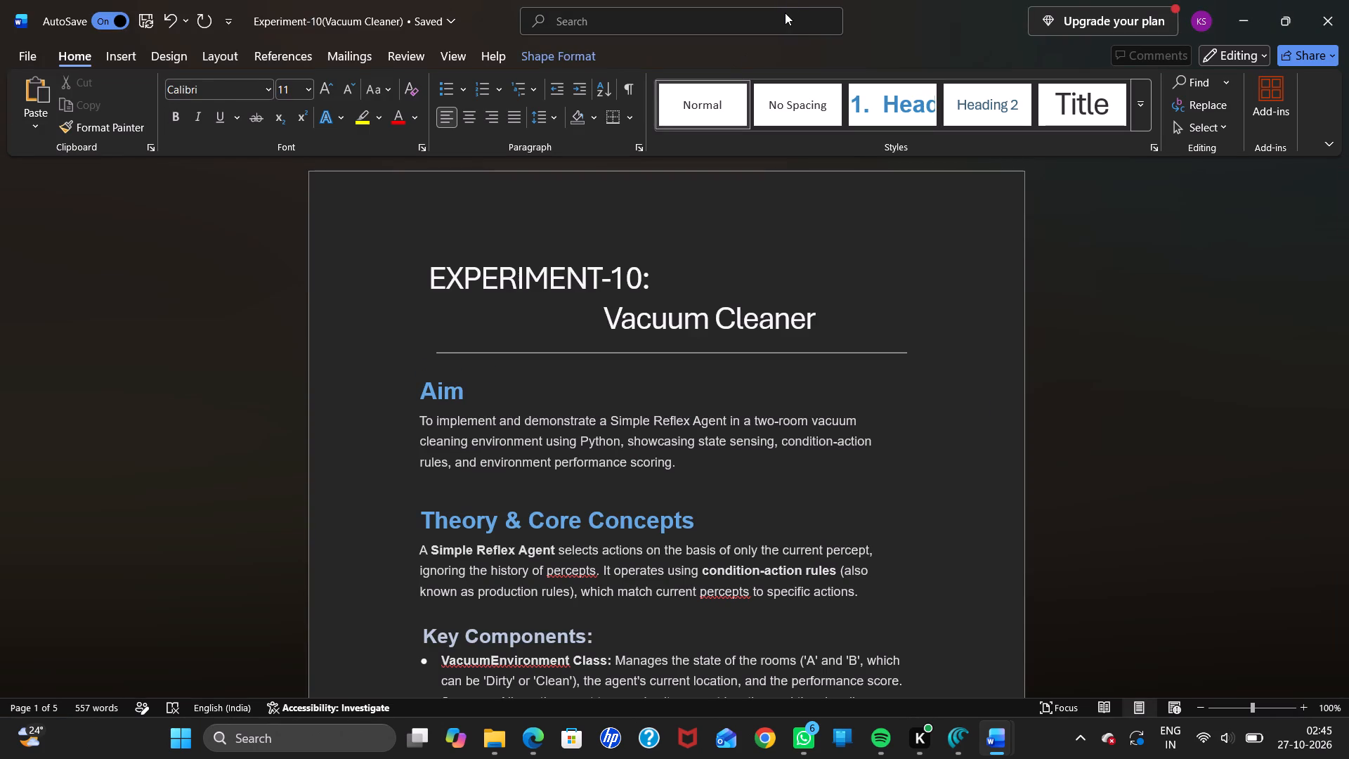
click(787, 22)
click(745, 100)
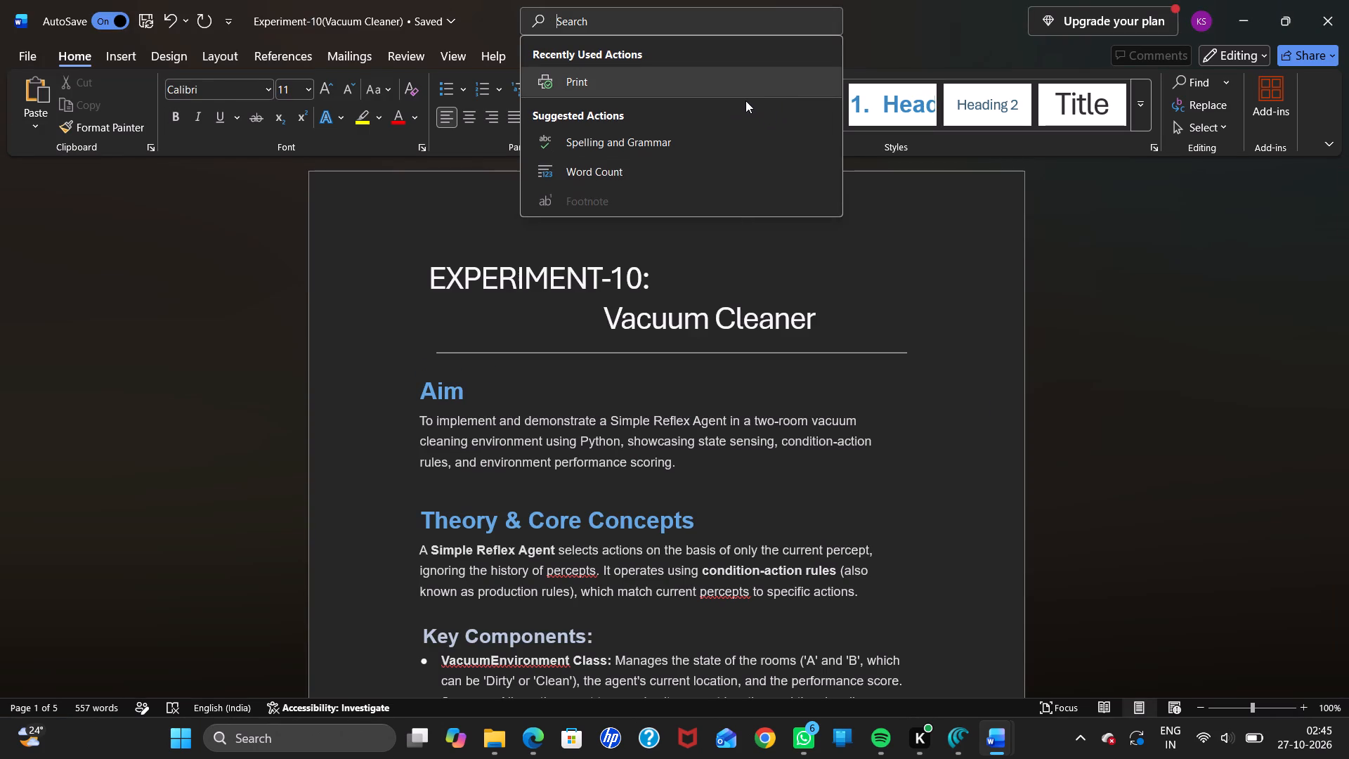
click(708, 79)
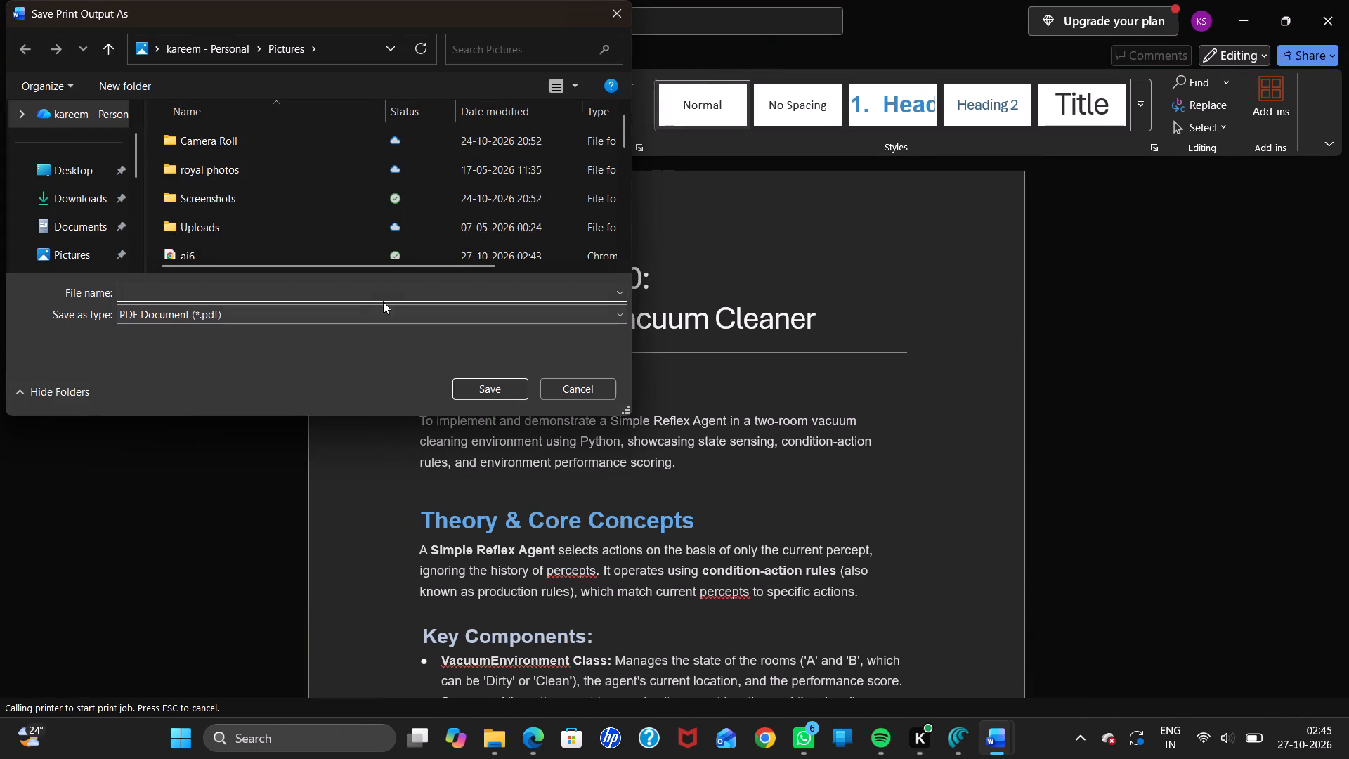
click(396, 297)
text(ai10)
key(Return)
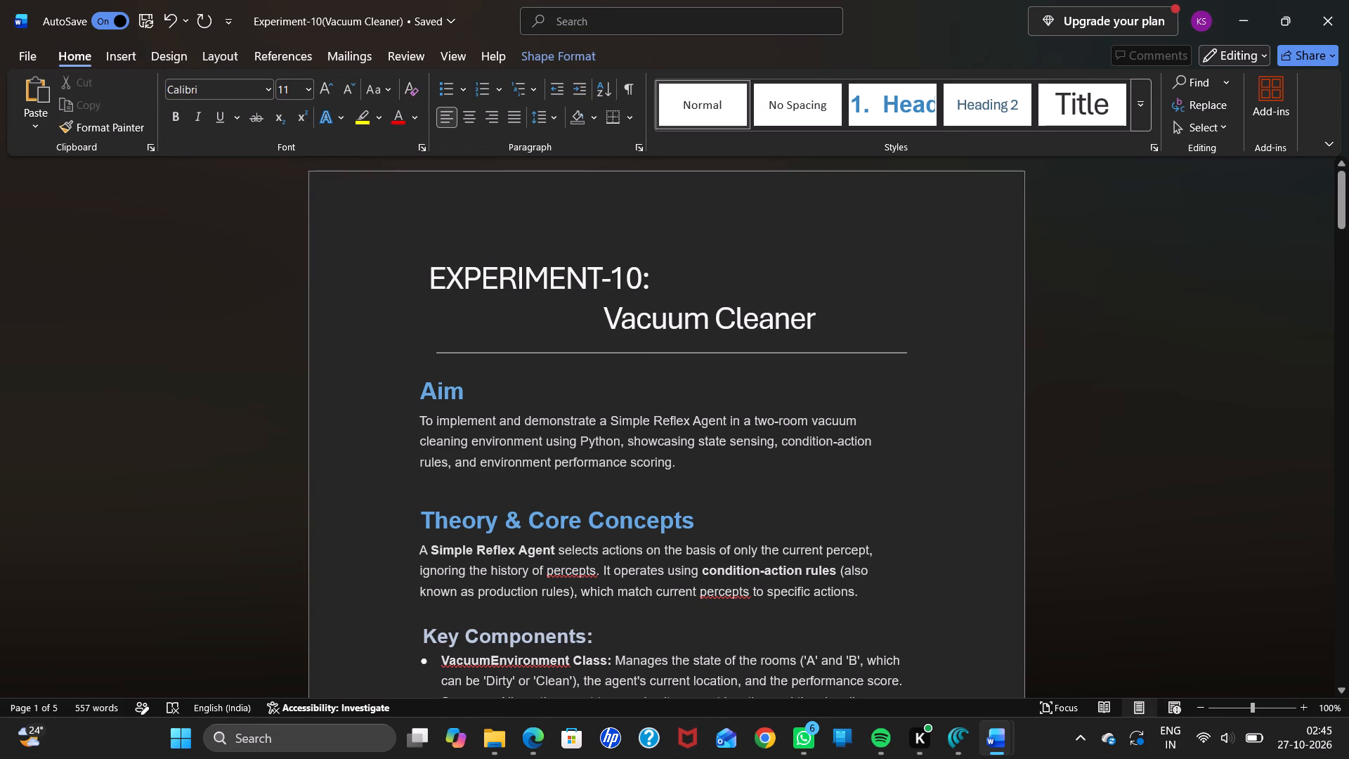
Close all the open Word experiment documents, from Experiment-10 back through Experiment-6, to get back to File Explorer.
click(1323, 6)
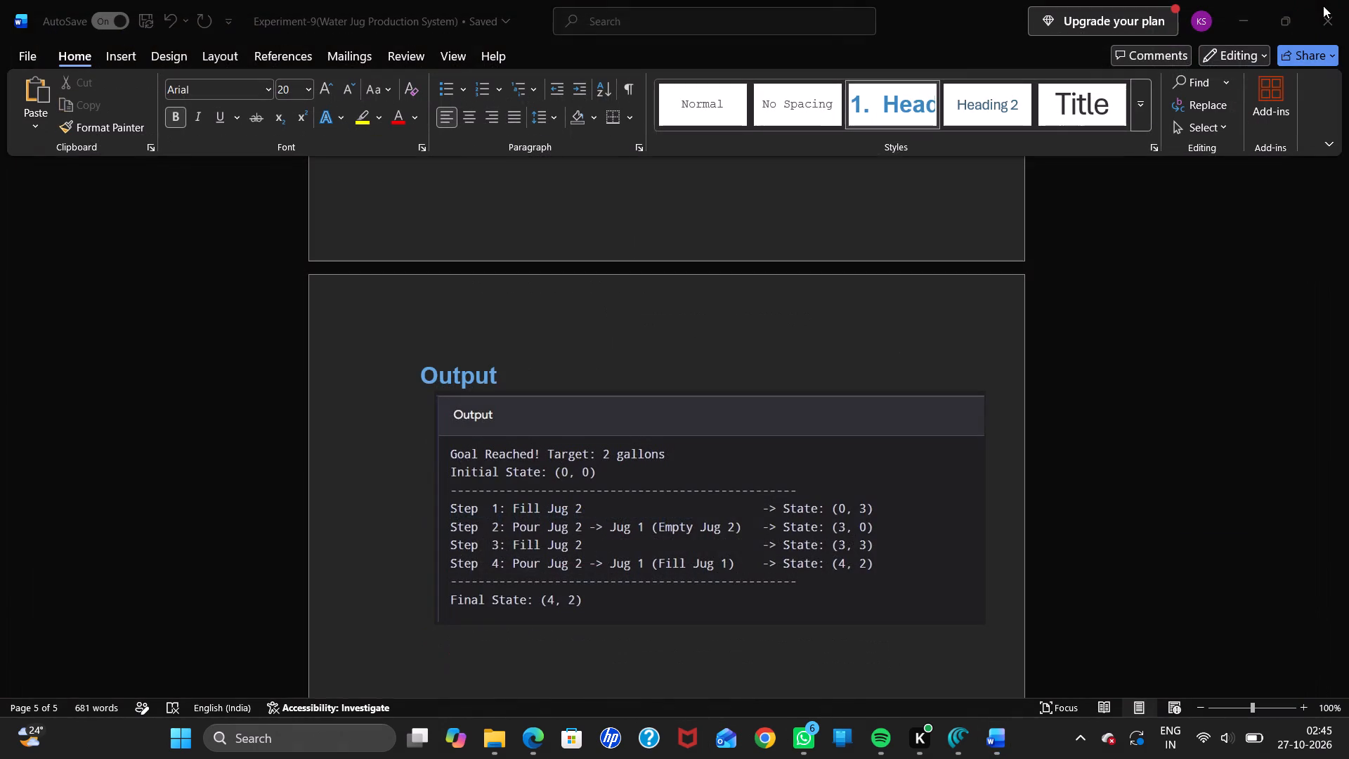
click(1323, 6)
triple_click(1331, 20)
triple_click(1331, 20)
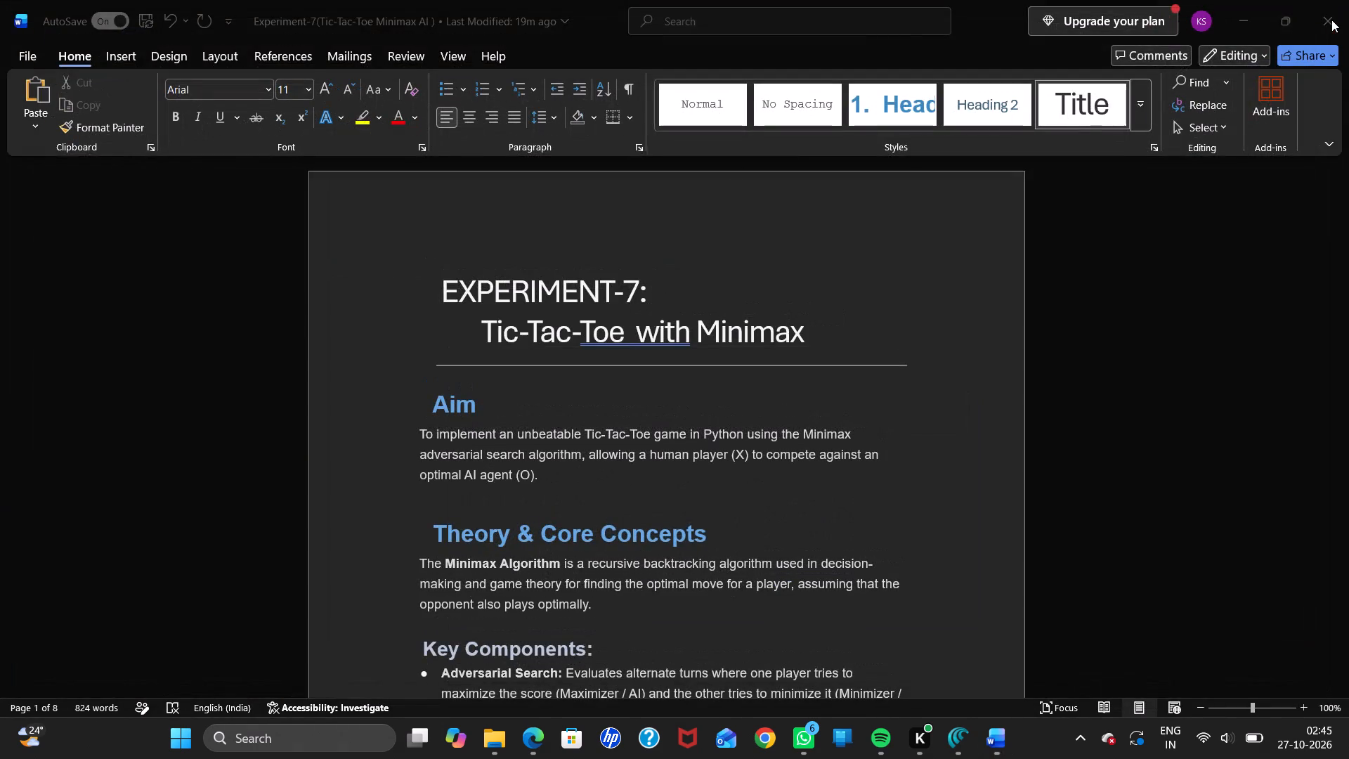
triple_click(1331, 20)
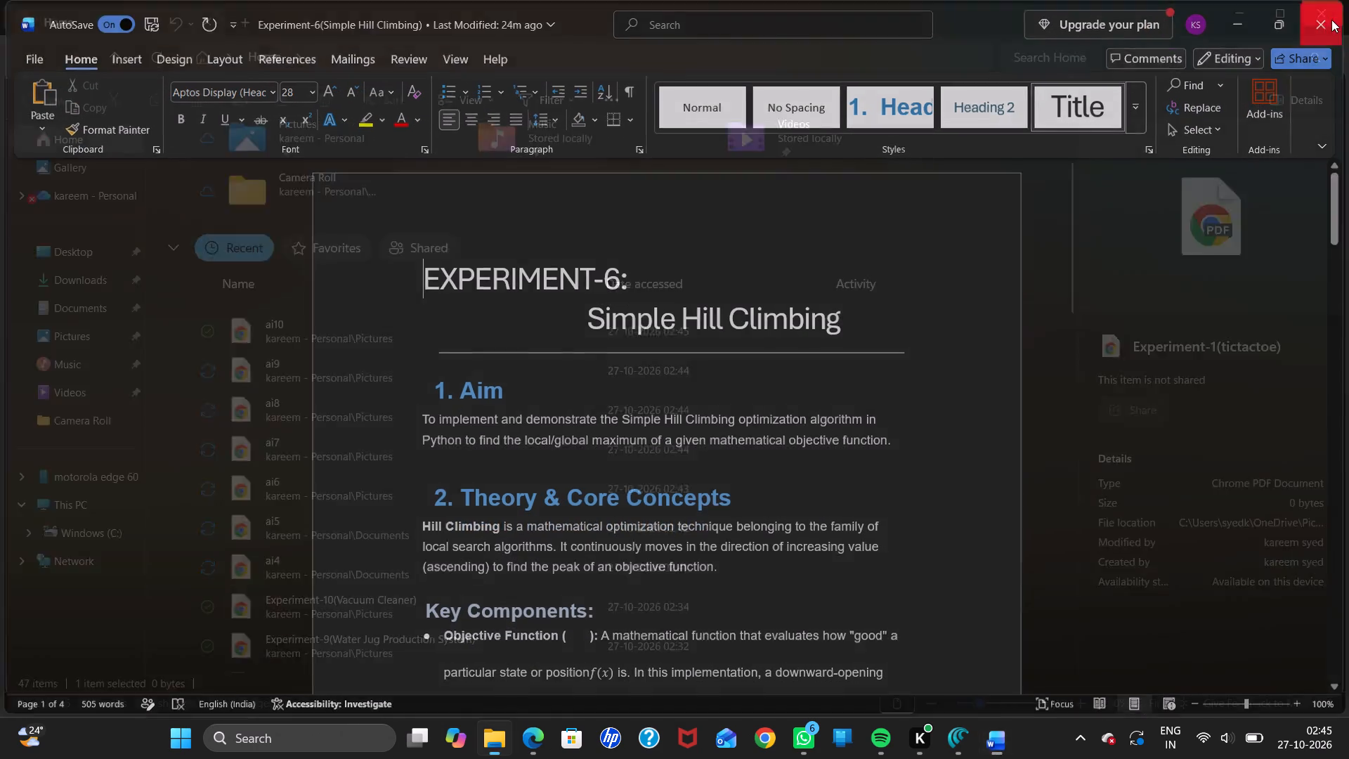
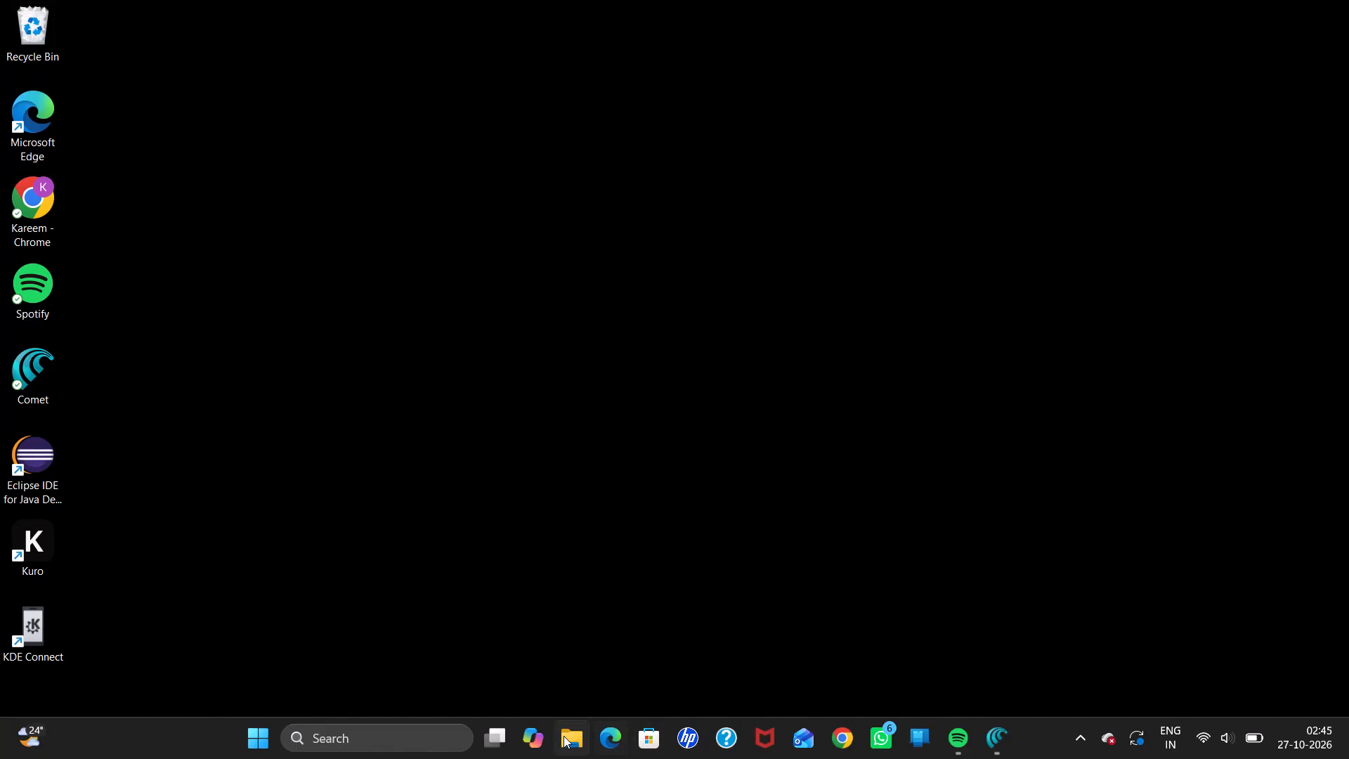
Switch to File Explorer and select the ai9 PDF among the recent files.
click(563, 736)
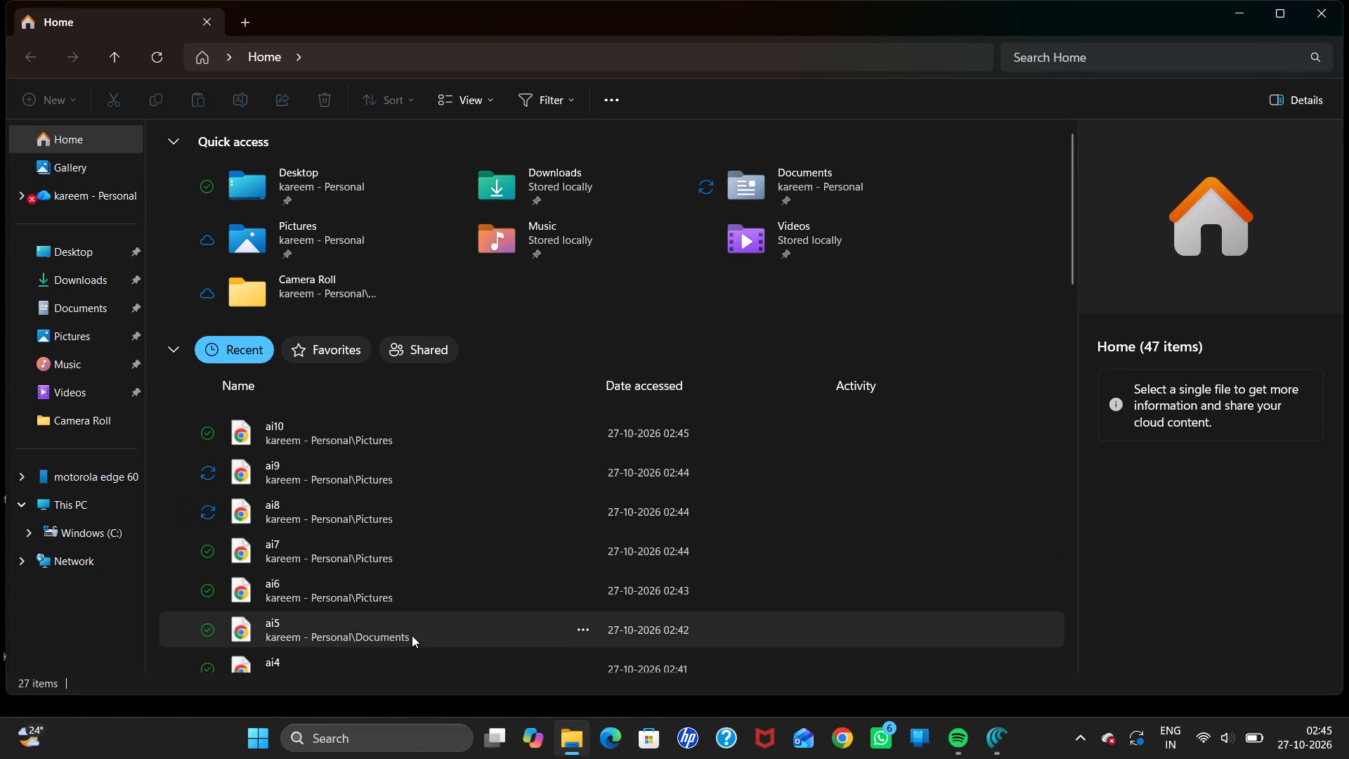
scroll(412, 635, down, 2)
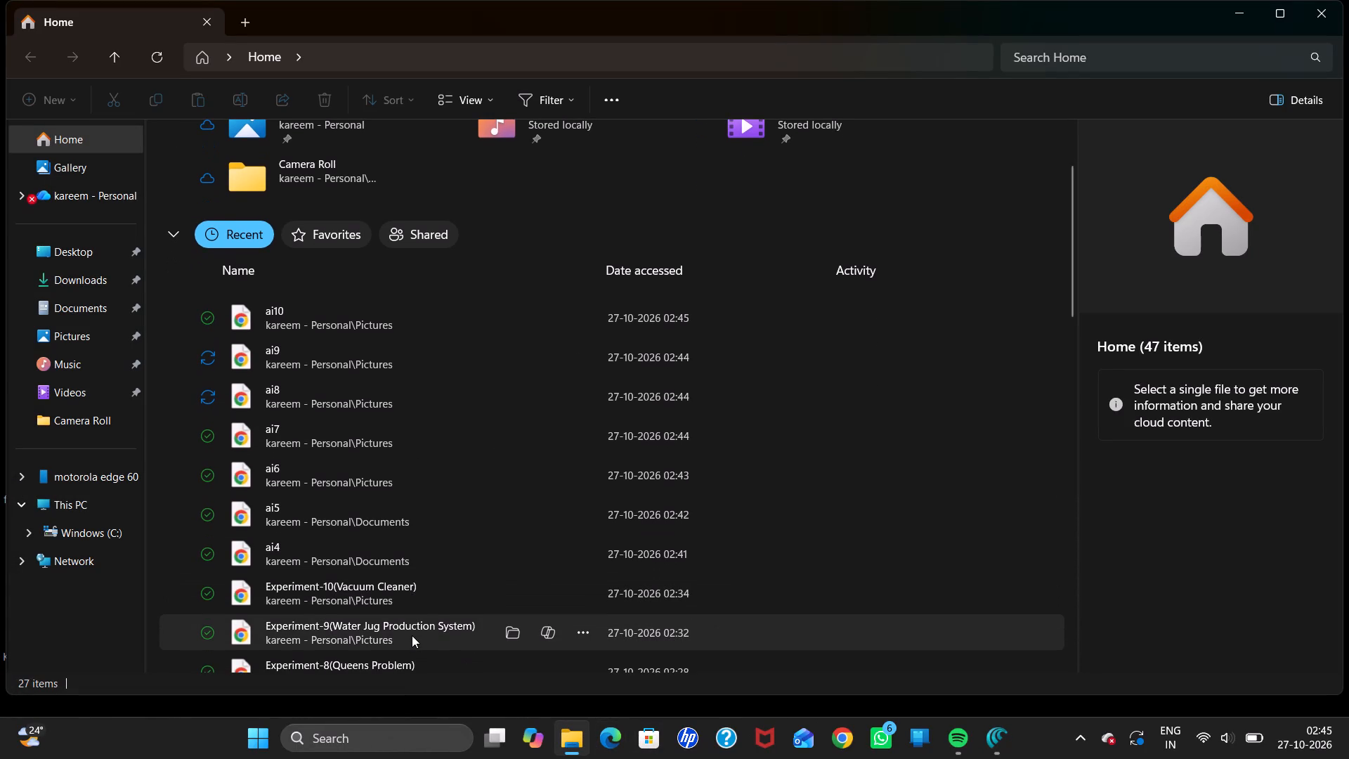
scroll(412, 635, down, 1)
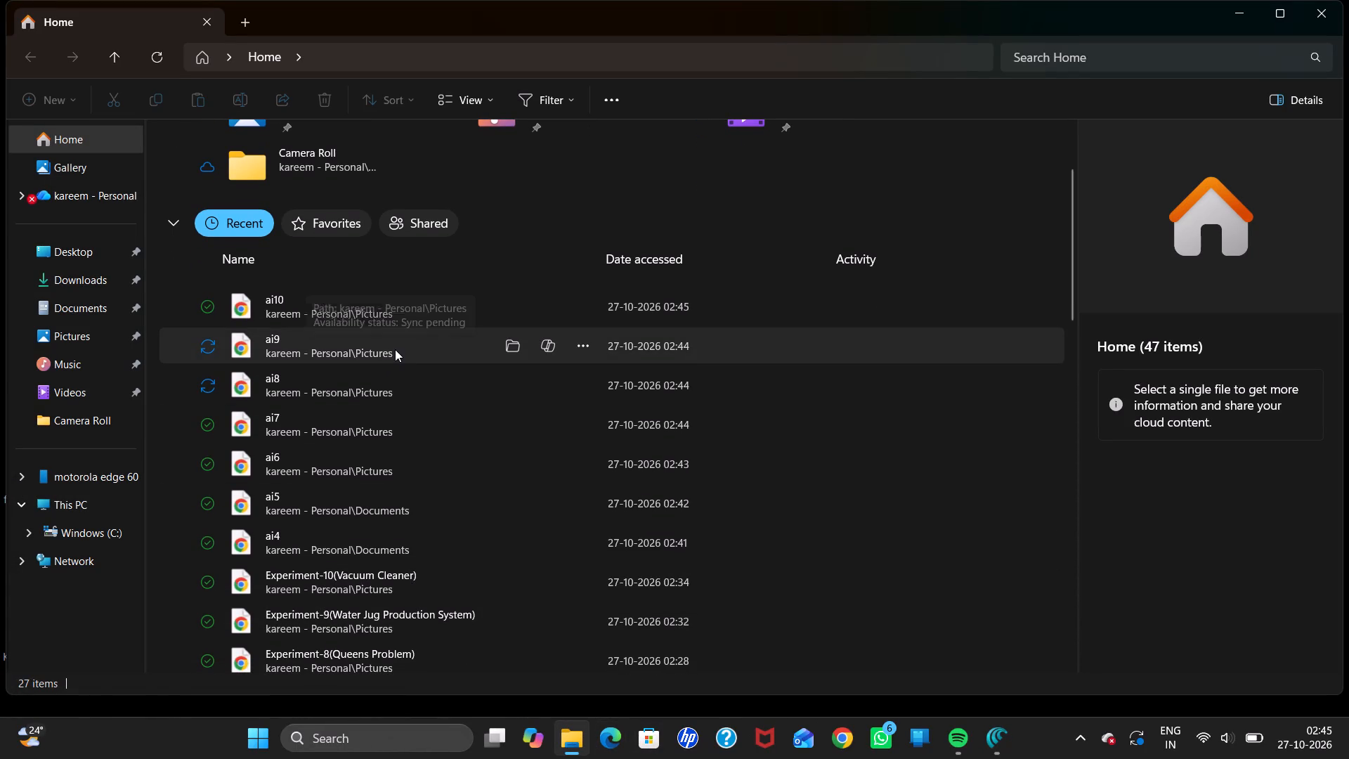
click(393, 346)
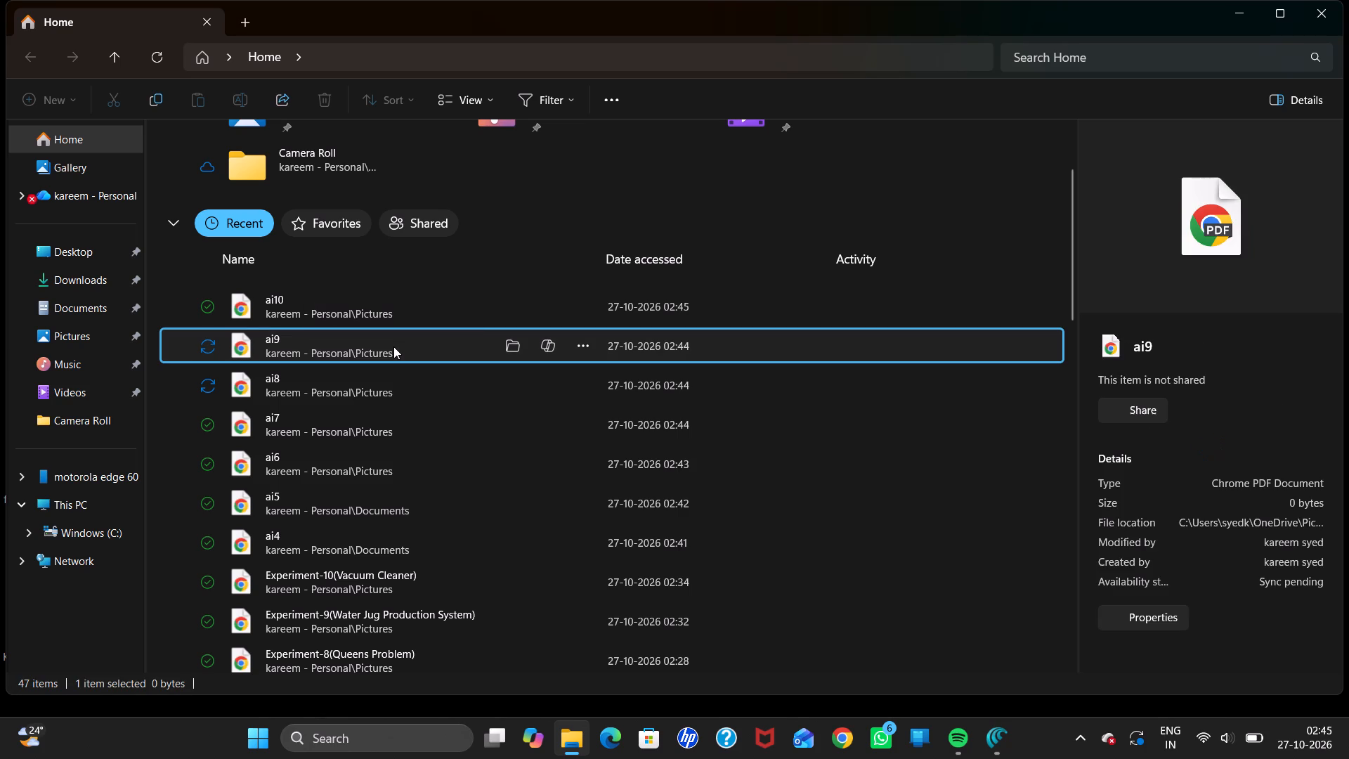
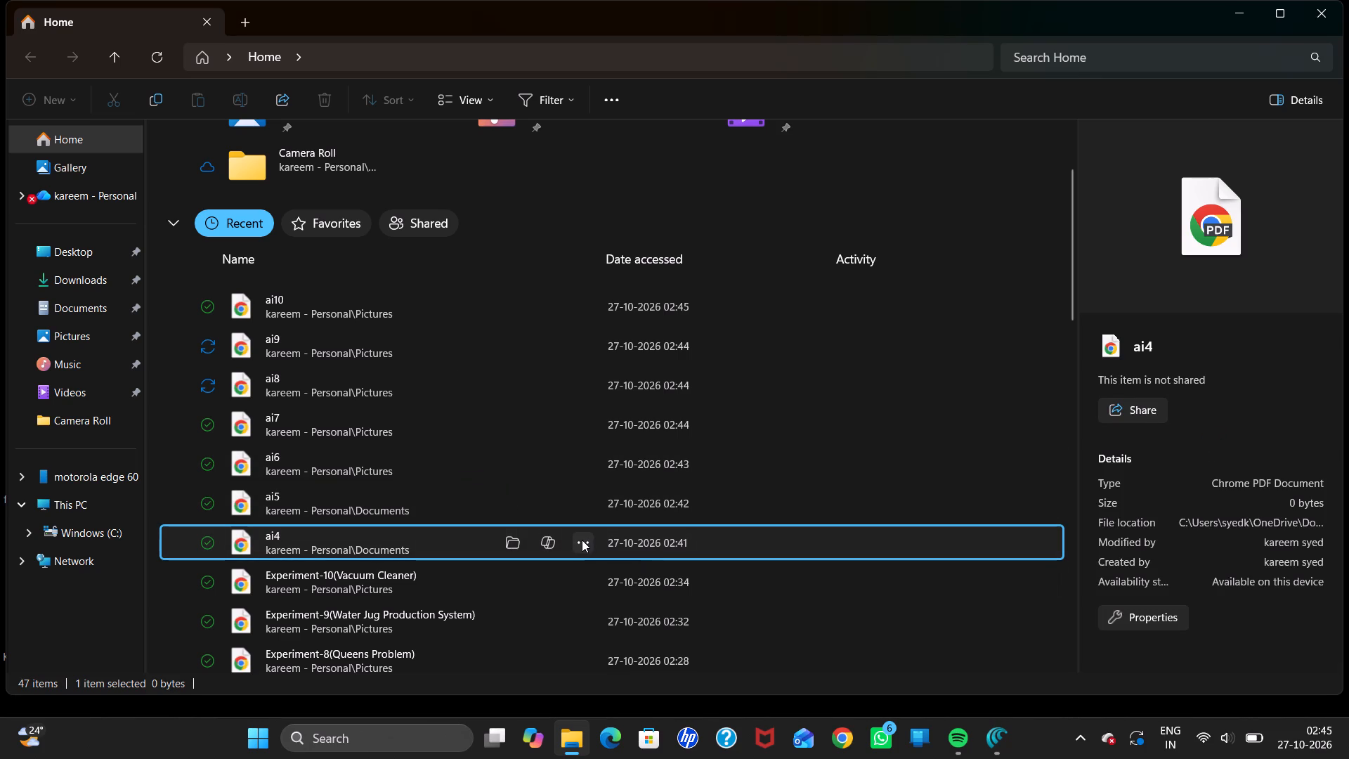
Share the ai4 PDF from the recent files by copying its share link and choosing WhatsApp as the sharing app.
click(582, 540)
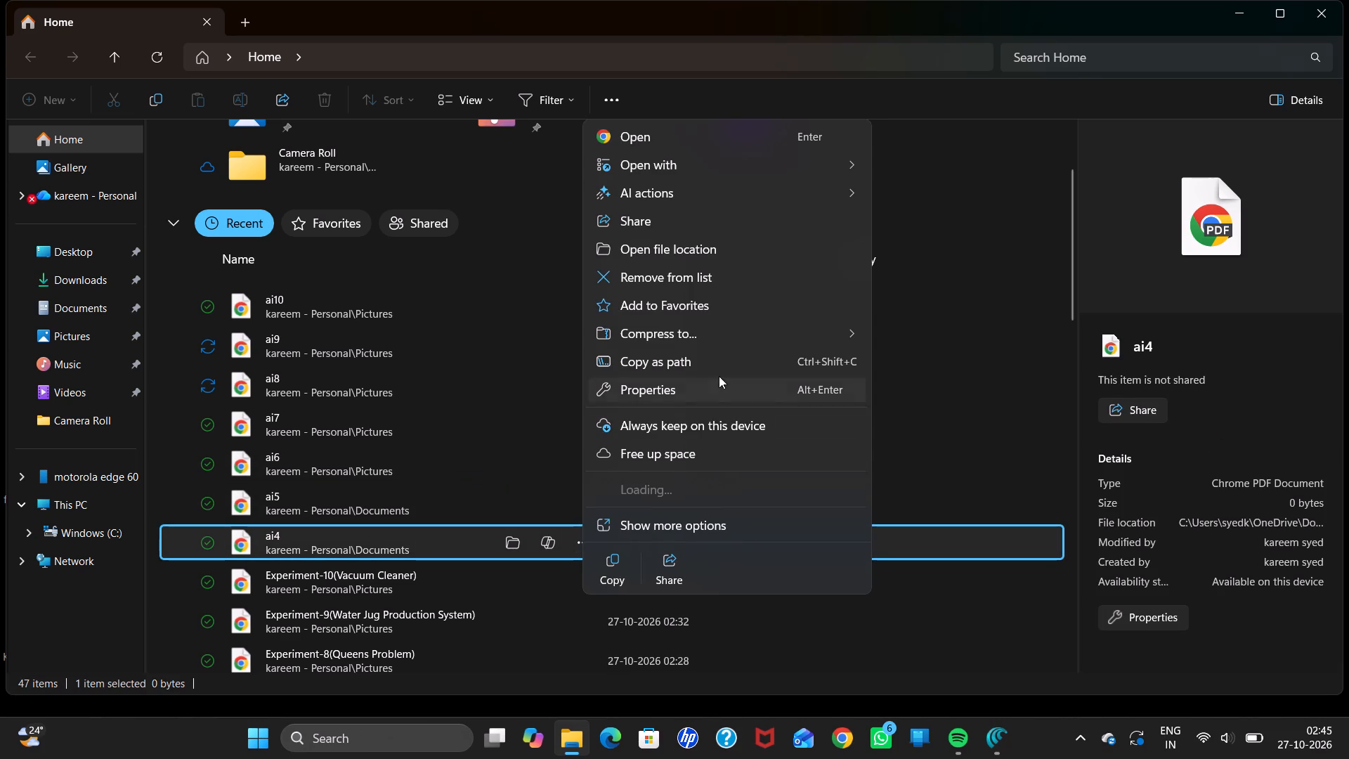
click(658, 229)
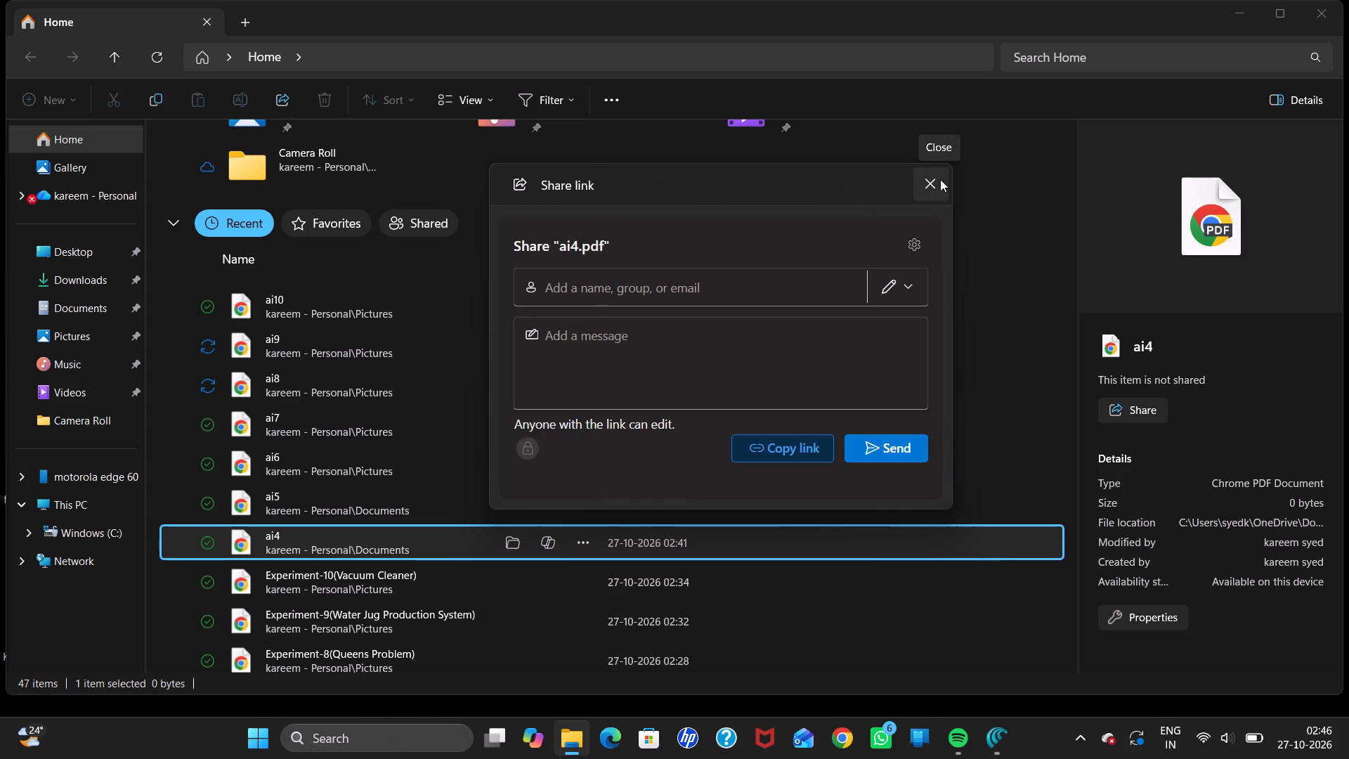
click(793, 450)
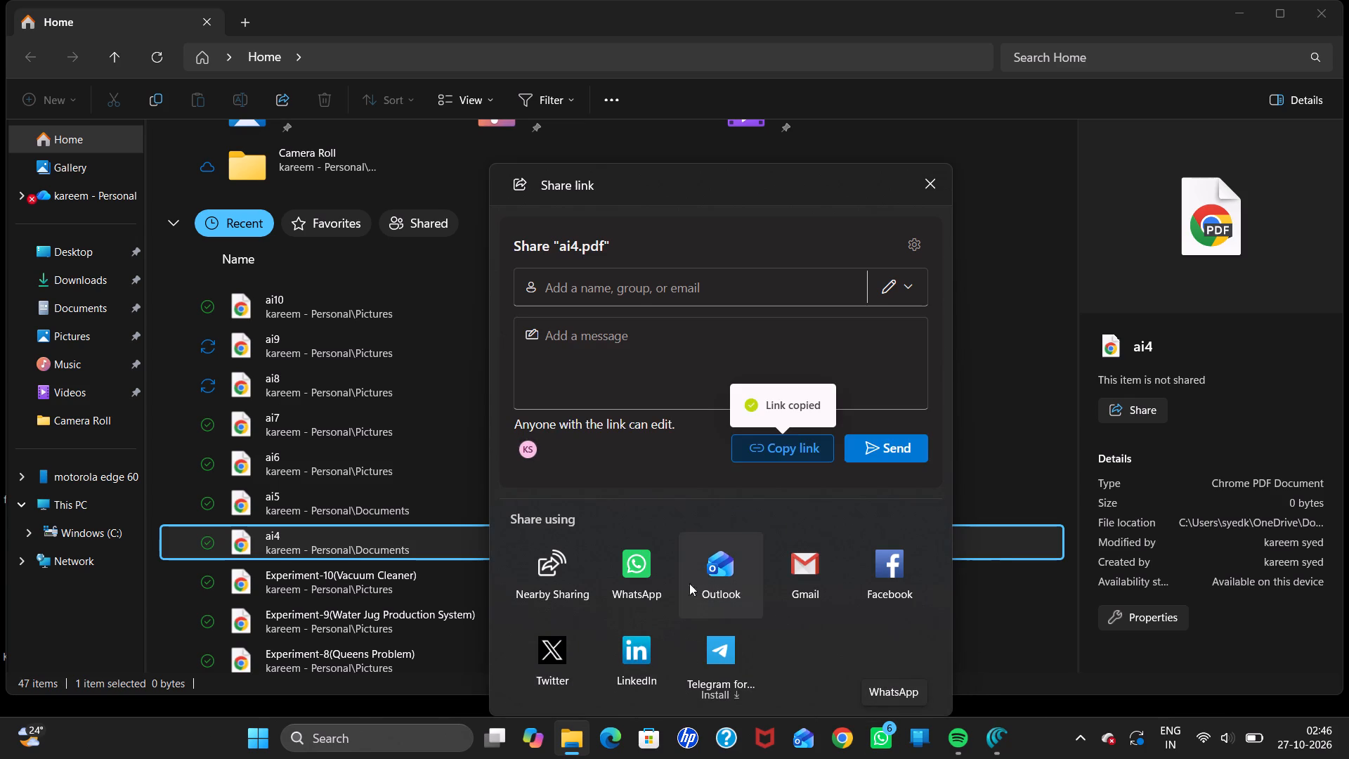
click(666, 582)
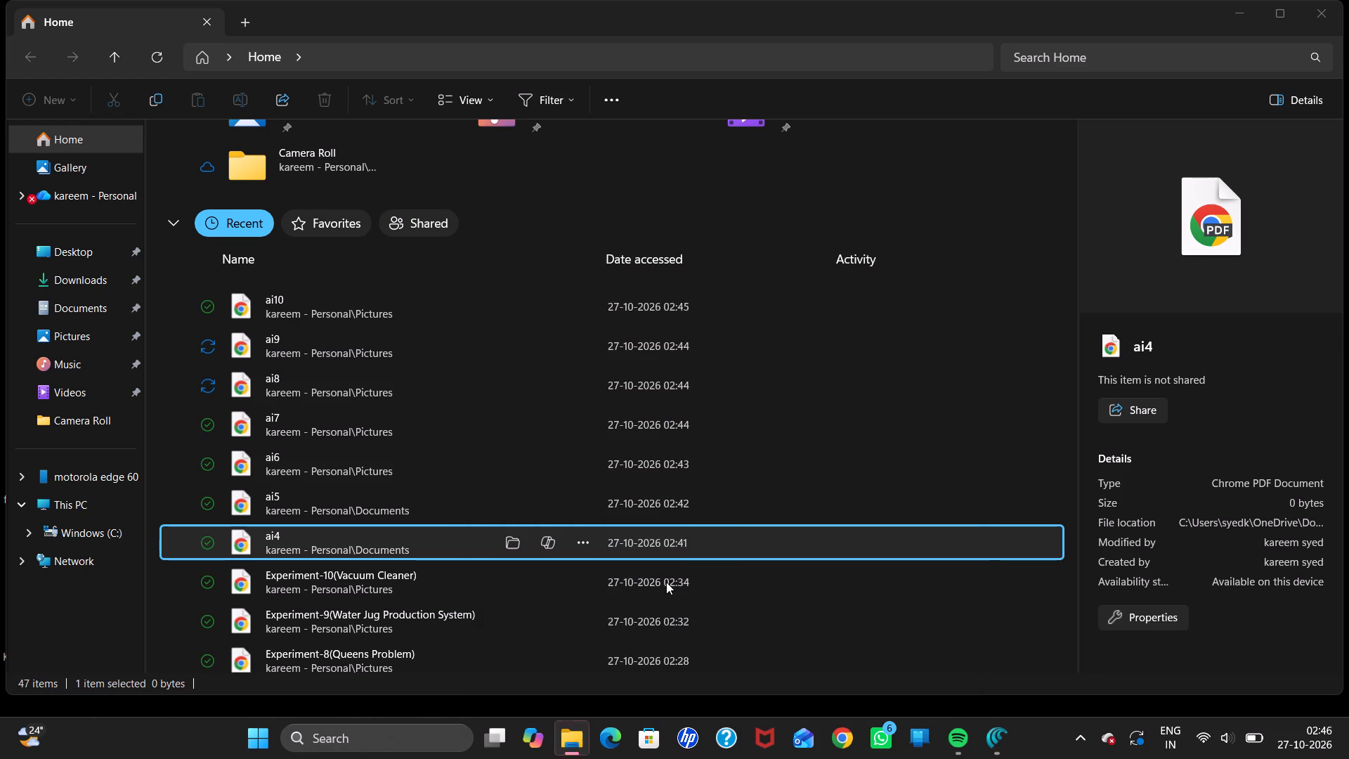